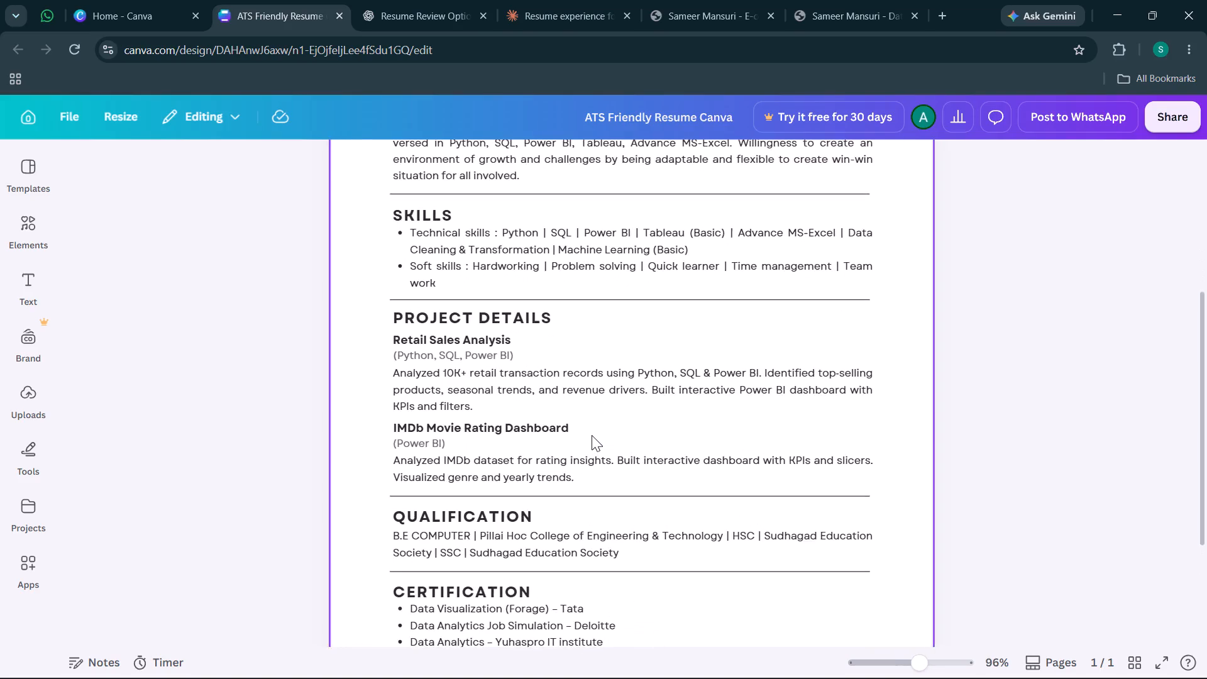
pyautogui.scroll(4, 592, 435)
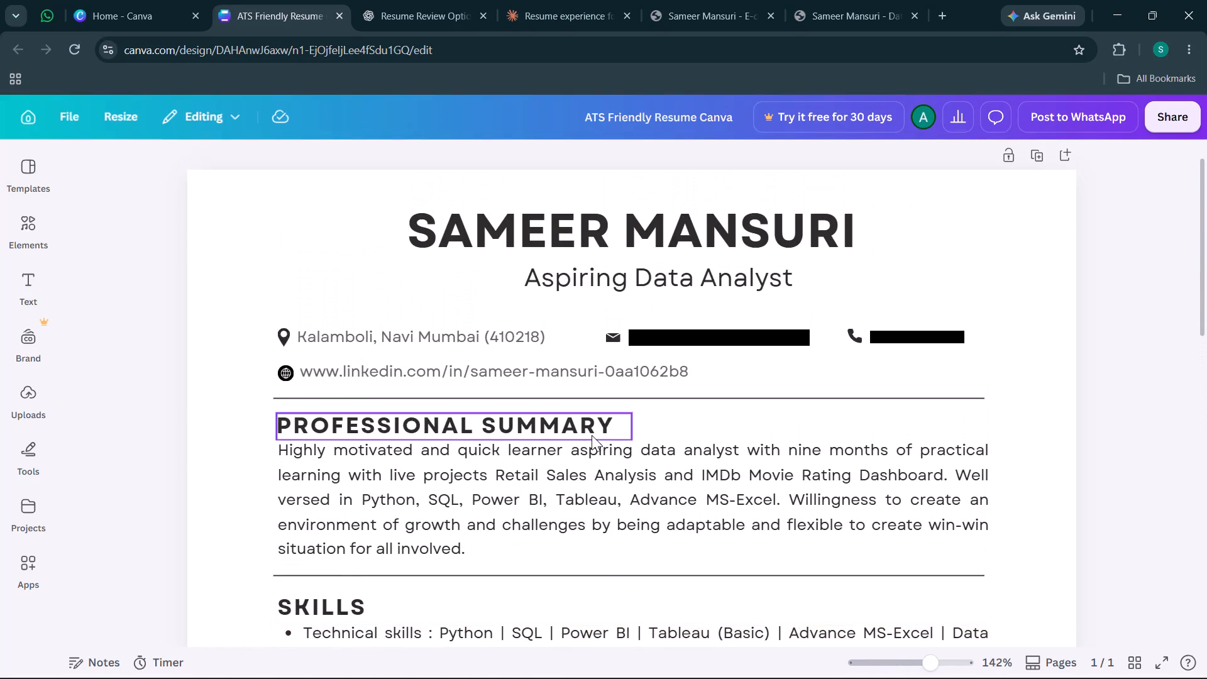
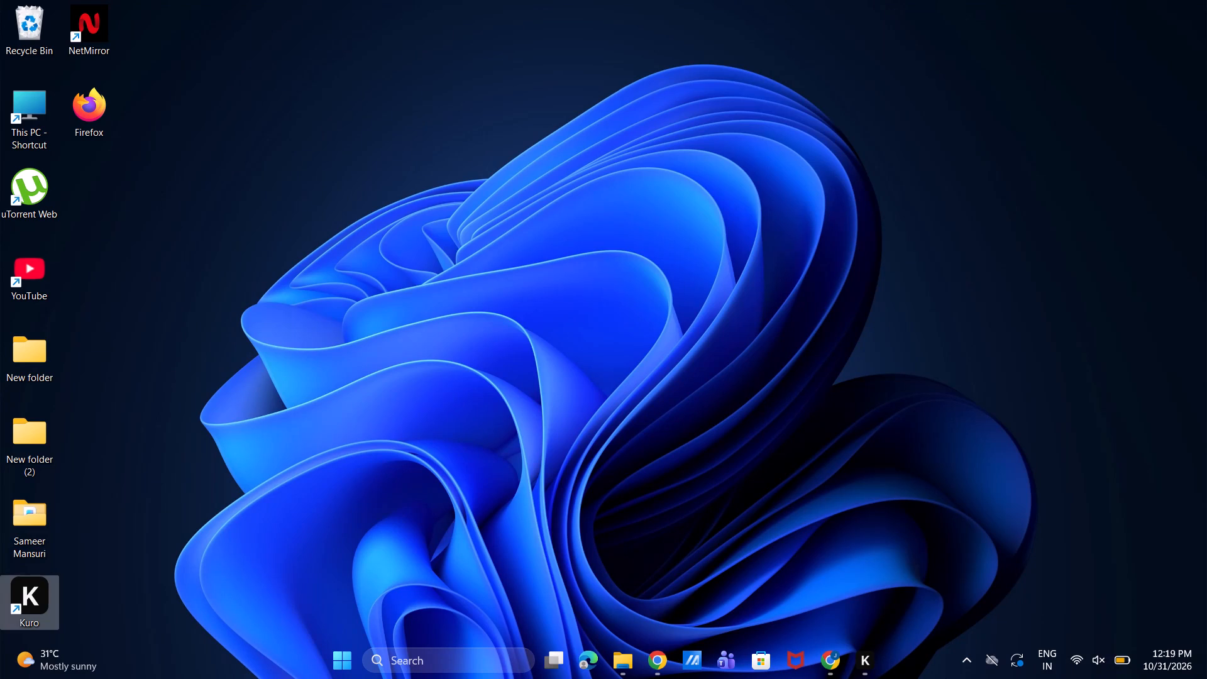
# Browse the Canva CV template results for "resume for experience" to compare available resume layouts.
pyautogui.hotkey('alt', 'Tab')
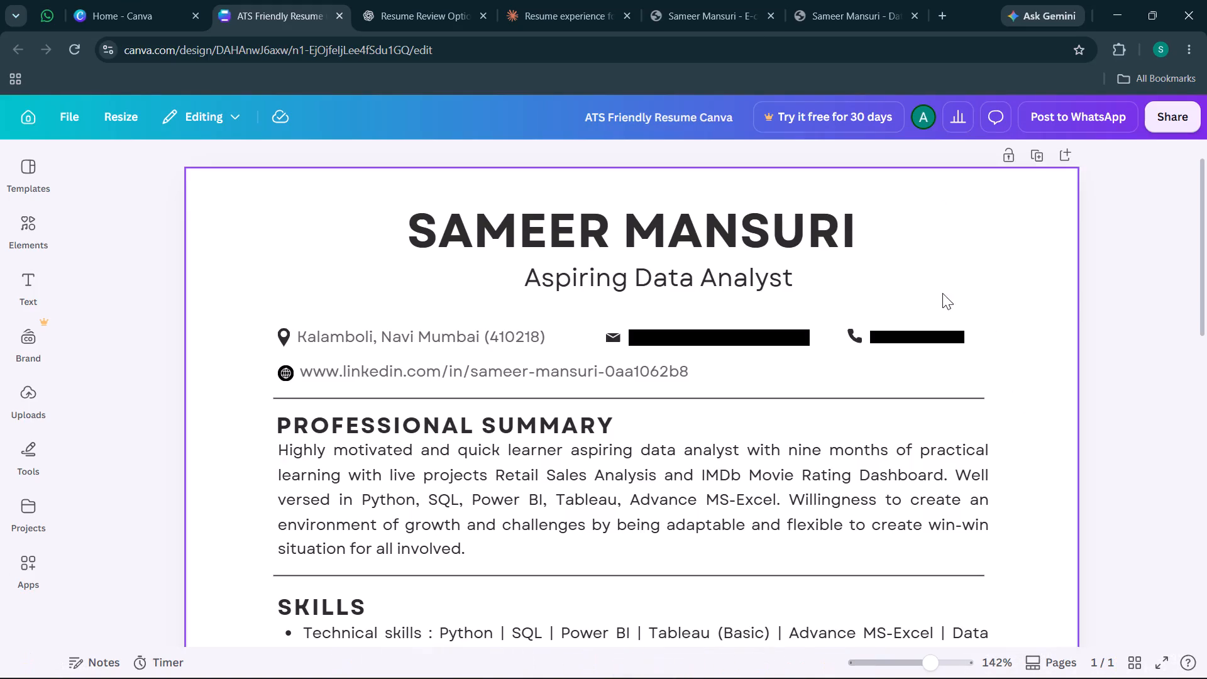
pyautogui.hotkey('alt', 'Tab')
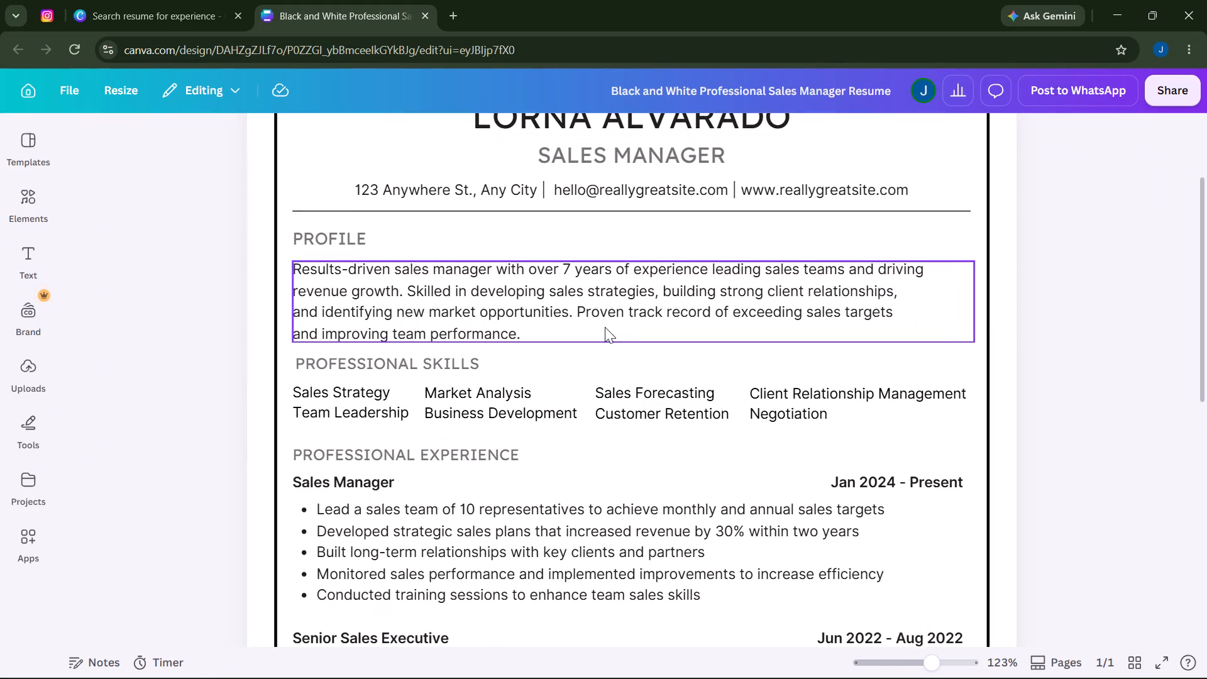
pyautogui.scroll(1, 605, 327)
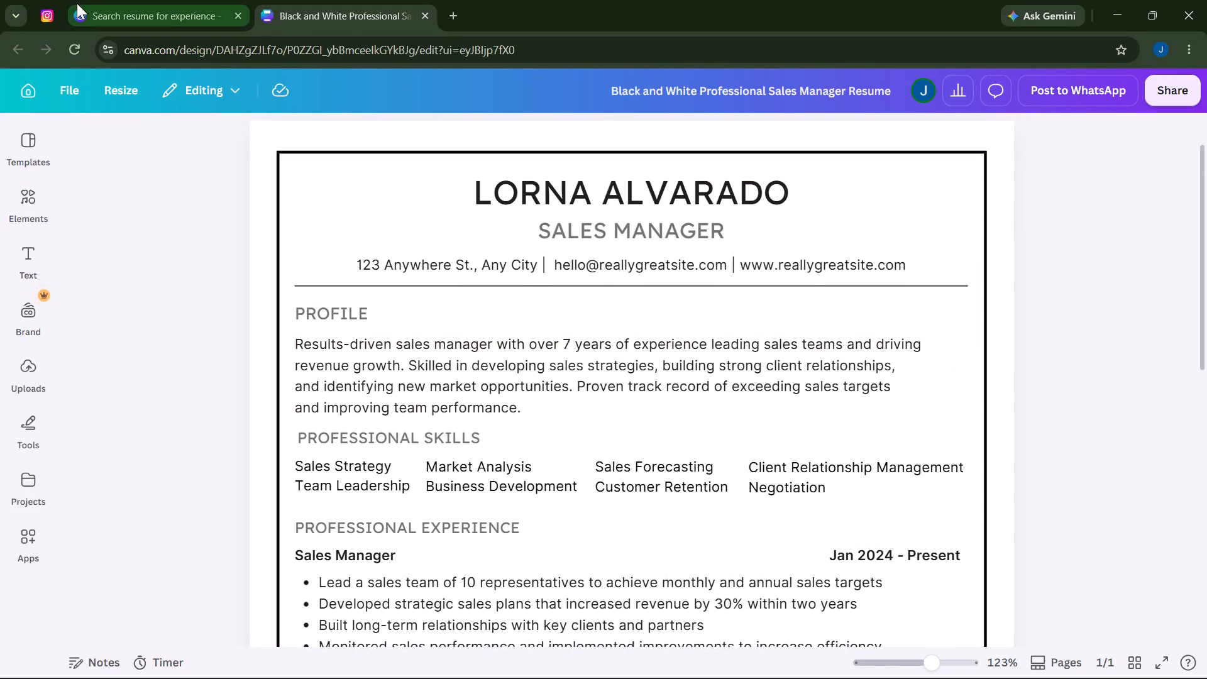
pyautogui.click(77, 3)
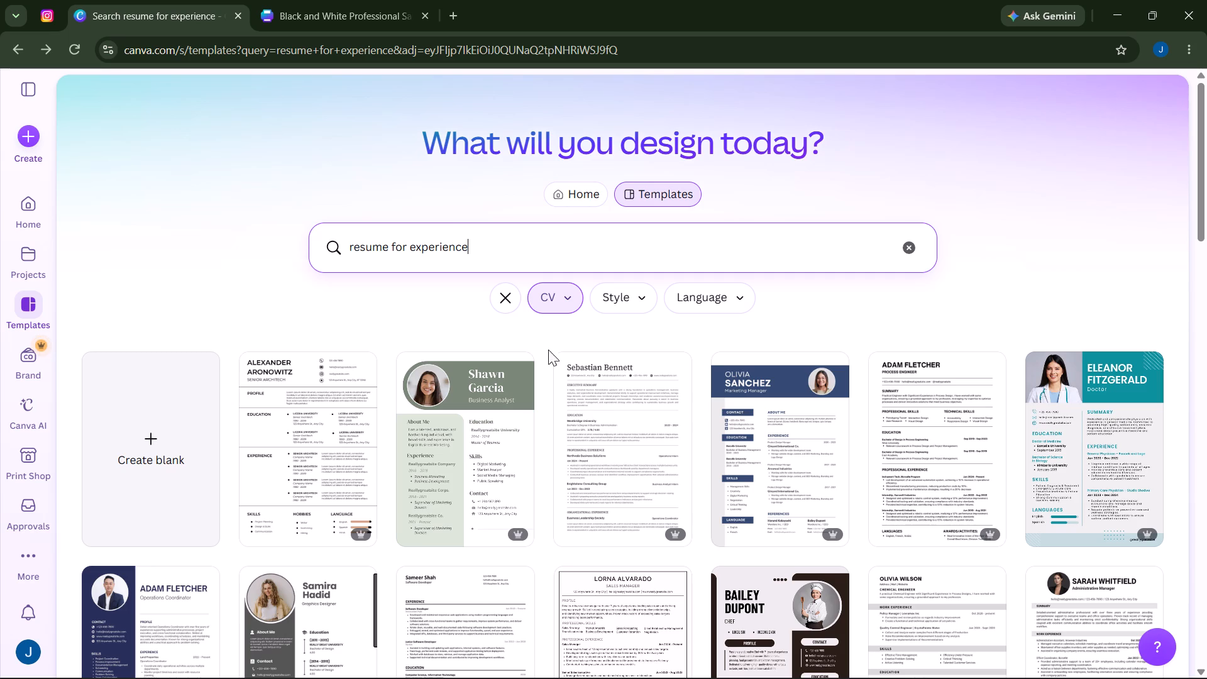
pyautogui.scroll(-1, 524, 384)
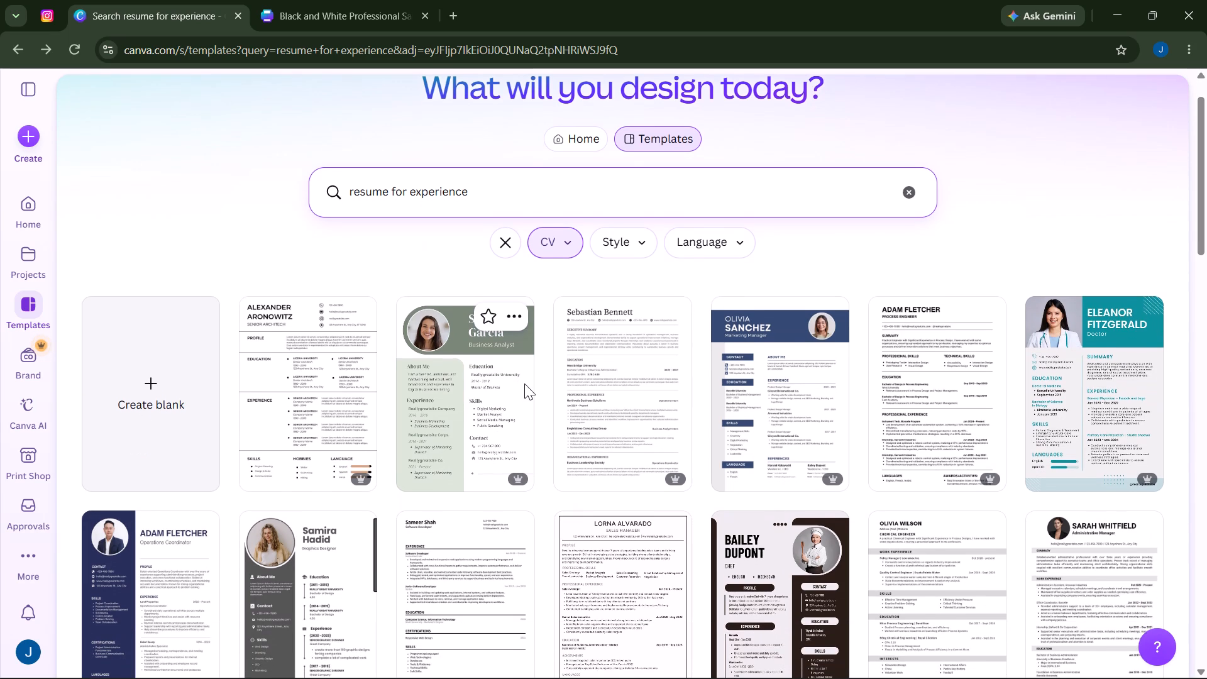
pyautogui.scroll(-3, 524, 384)
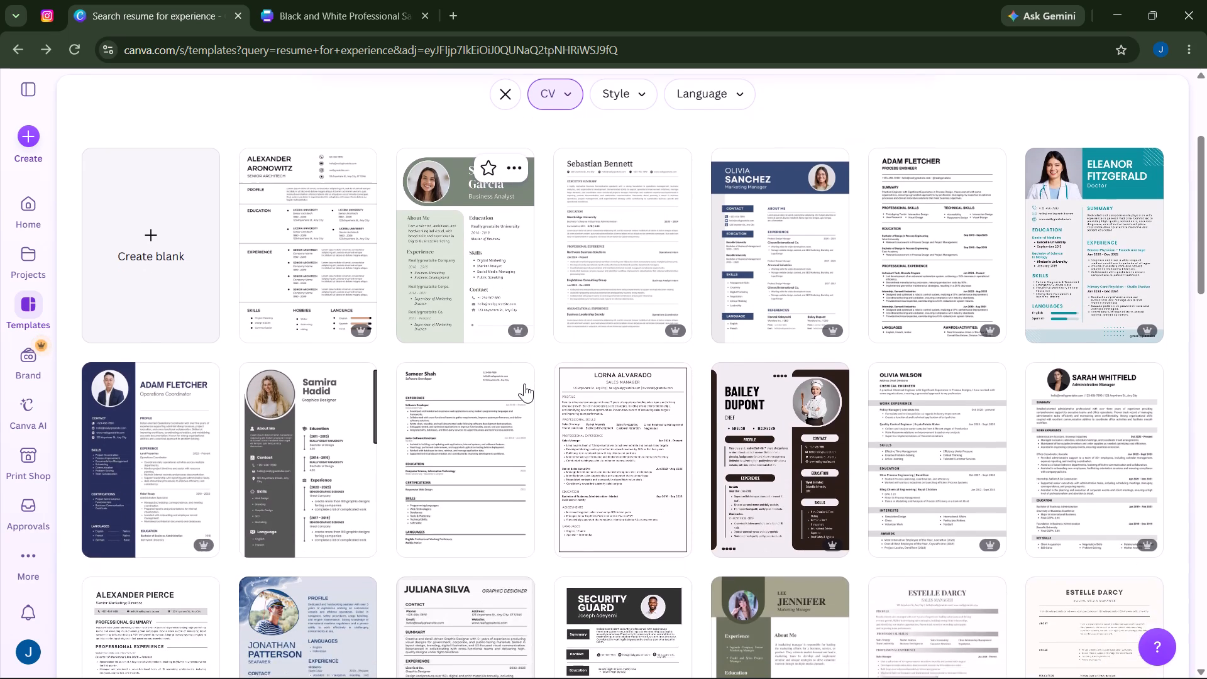
pyautogui.scroll(-4, 524, 384)
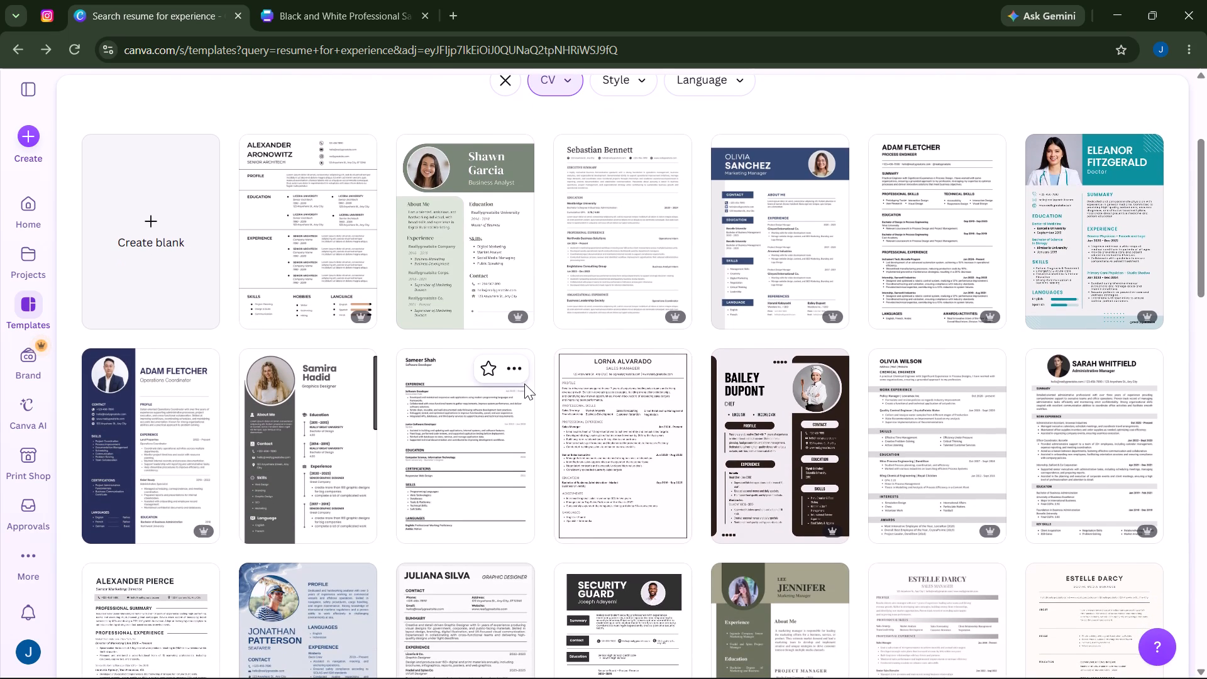
pyautogui.scroll(-4, 524, 384)
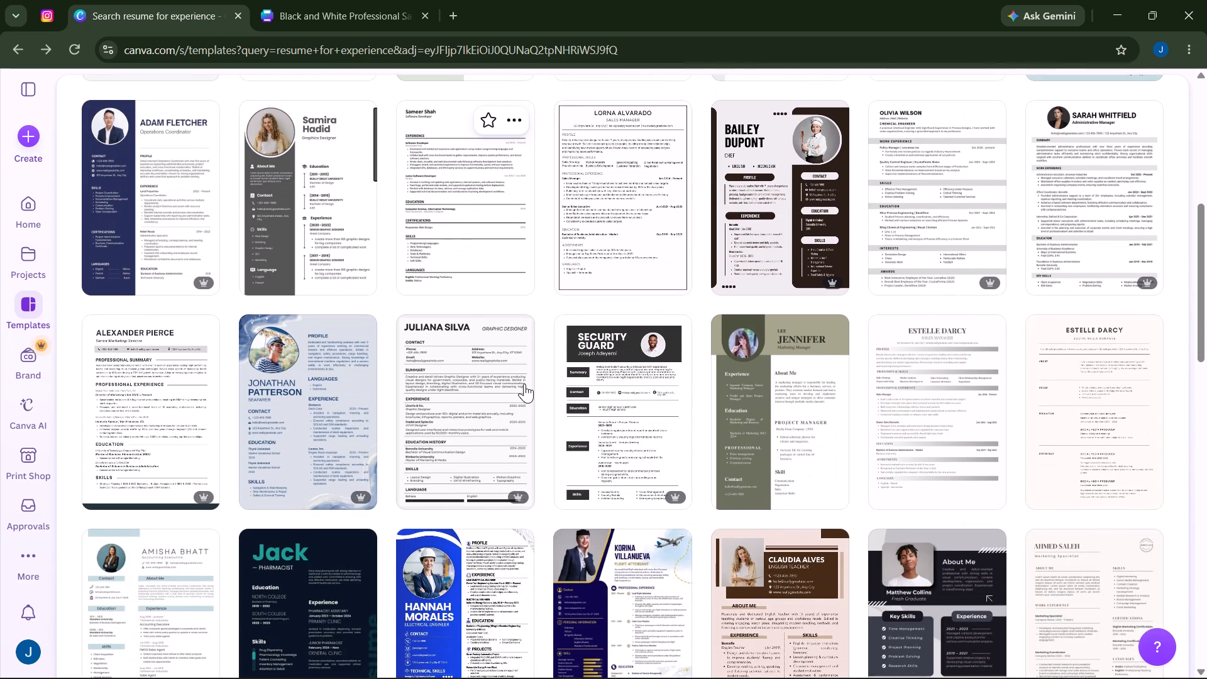
pyautogui.scroll(-4, 524, 384)
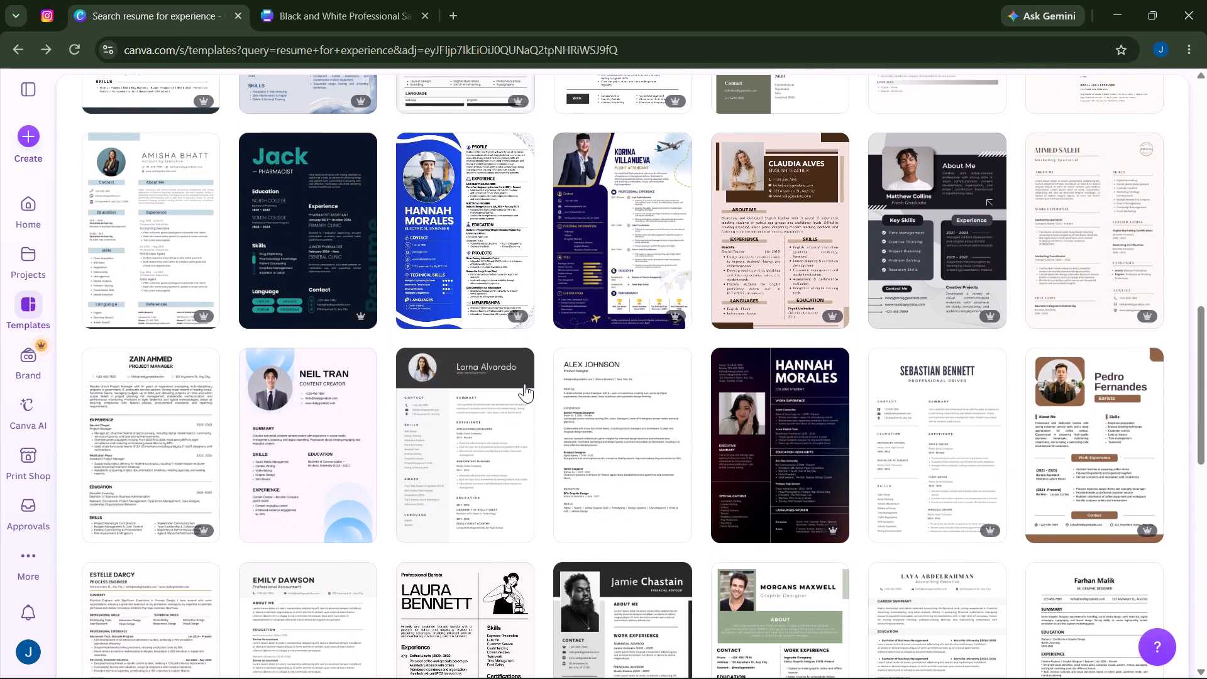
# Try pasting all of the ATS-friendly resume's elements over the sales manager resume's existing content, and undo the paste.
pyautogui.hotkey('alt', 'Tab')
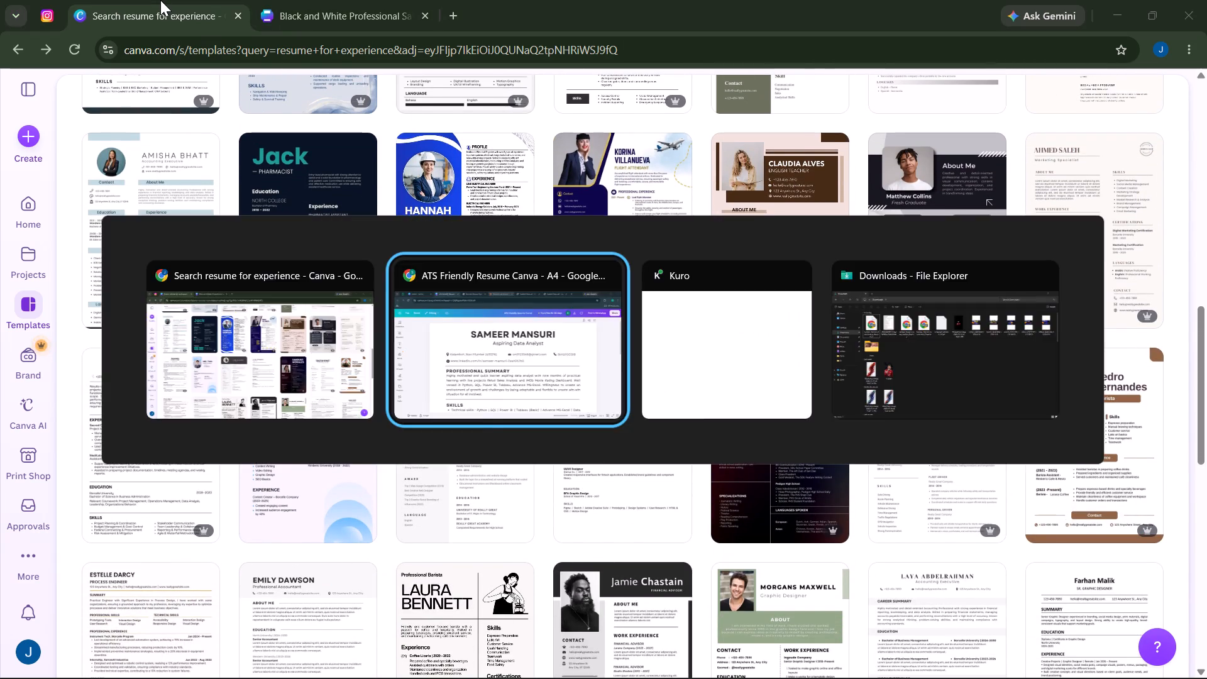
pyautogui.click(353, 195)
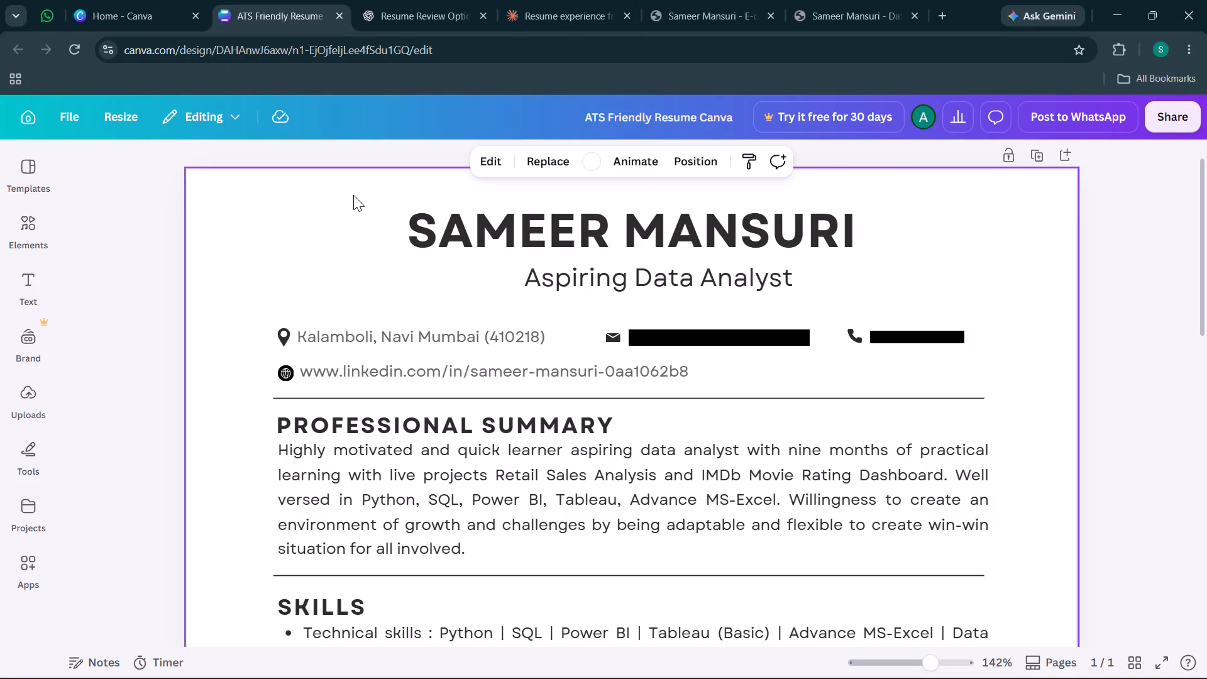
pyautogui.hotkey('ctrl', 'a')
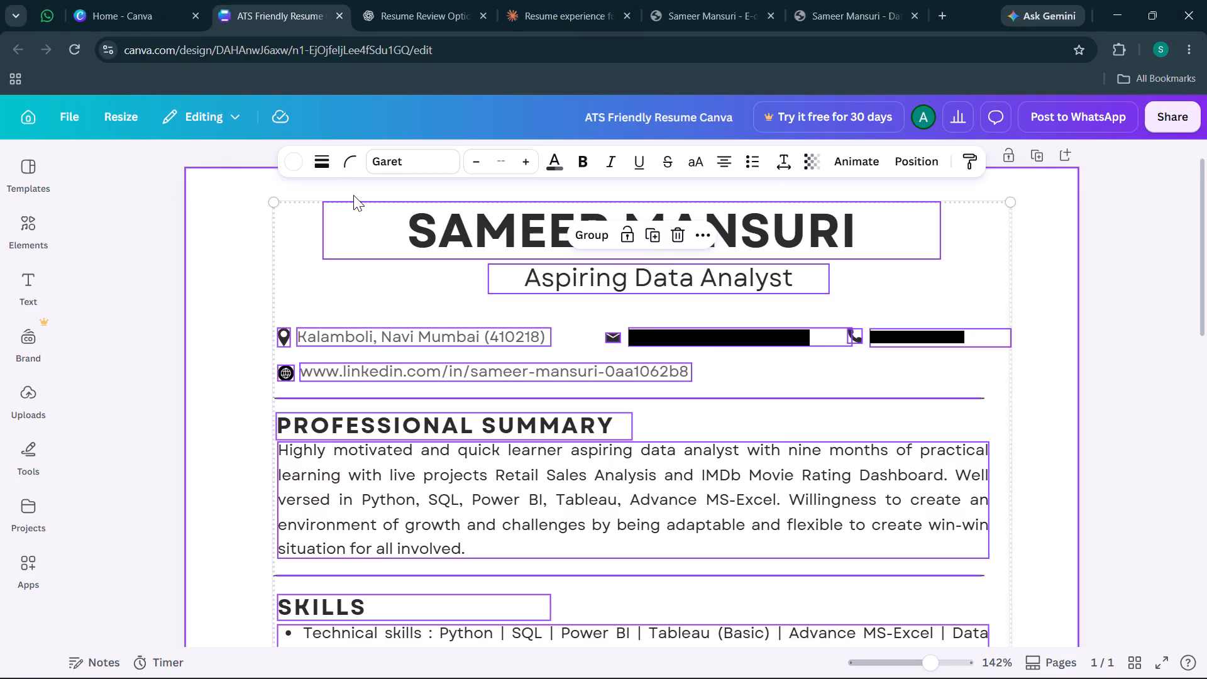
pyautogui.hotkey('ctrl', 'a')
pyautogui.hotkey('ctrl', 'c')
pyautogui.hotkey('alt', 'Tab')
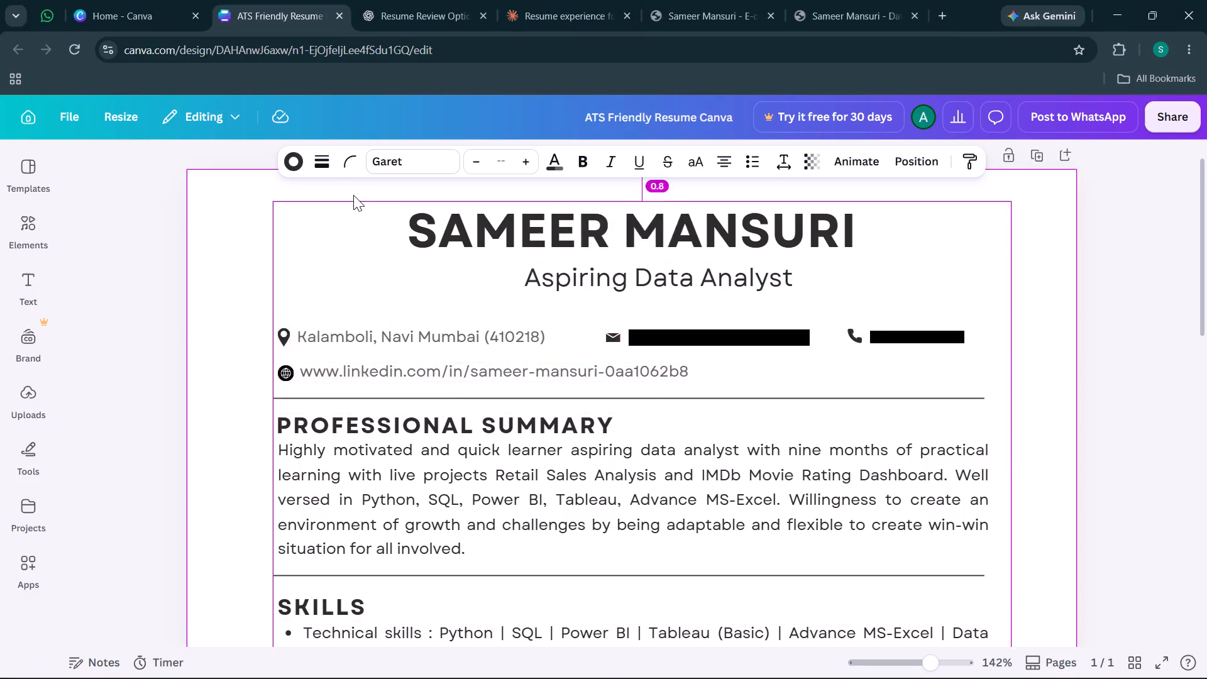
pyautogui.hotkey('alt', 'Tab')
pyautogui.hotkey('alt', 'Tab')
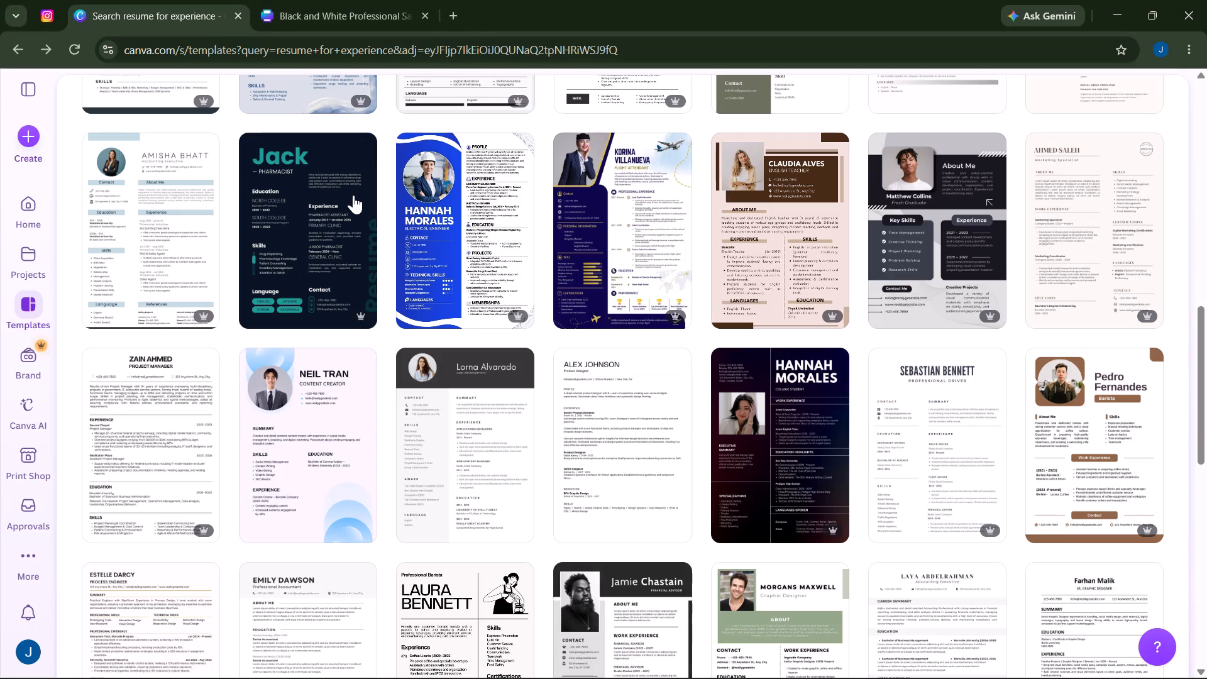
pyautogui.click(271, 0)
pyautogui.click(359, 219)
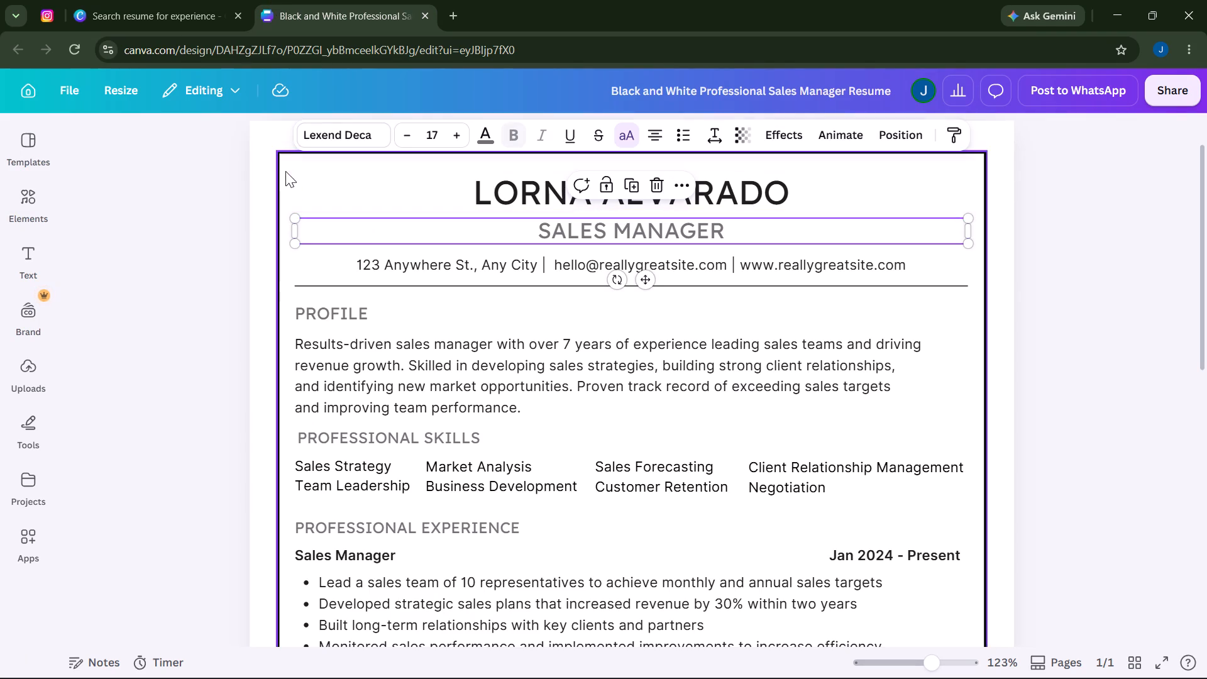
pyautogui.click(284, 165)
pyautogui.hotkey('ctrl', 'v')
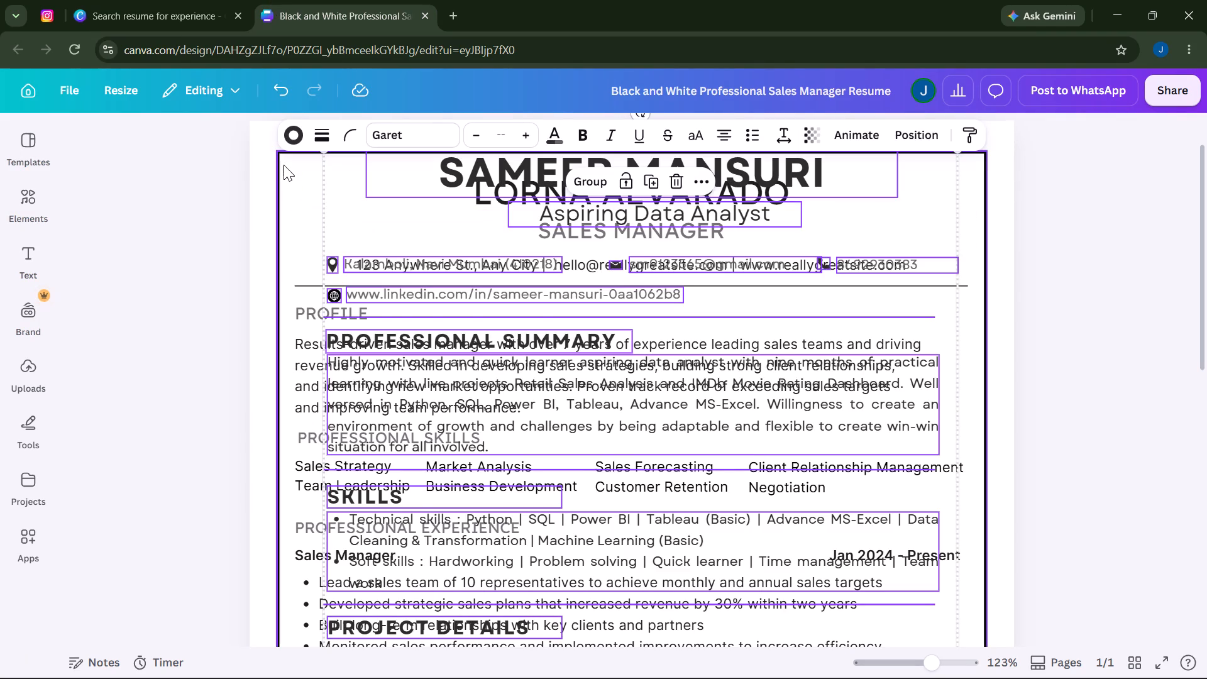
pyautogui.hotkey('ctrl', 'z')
# Delete every element from the Black and White Professional Sales Manager Resume page.
pyautogui.click(284, 165)
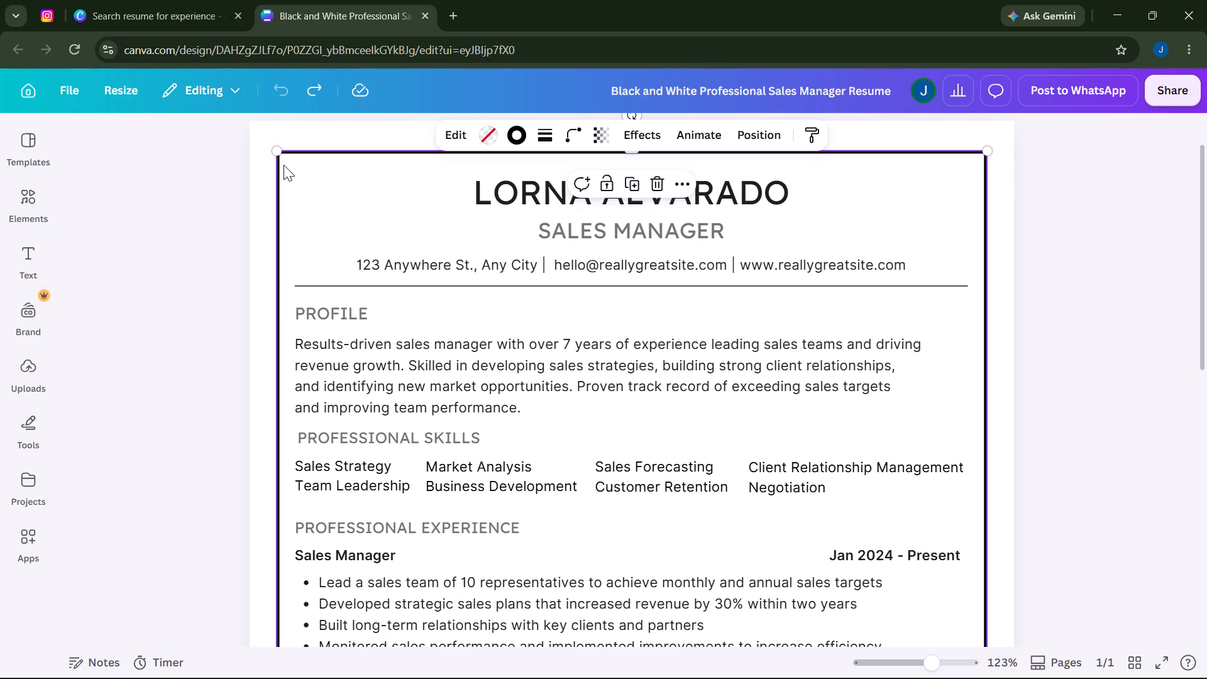
pyautogui.hotkey('ctrl', 'a')
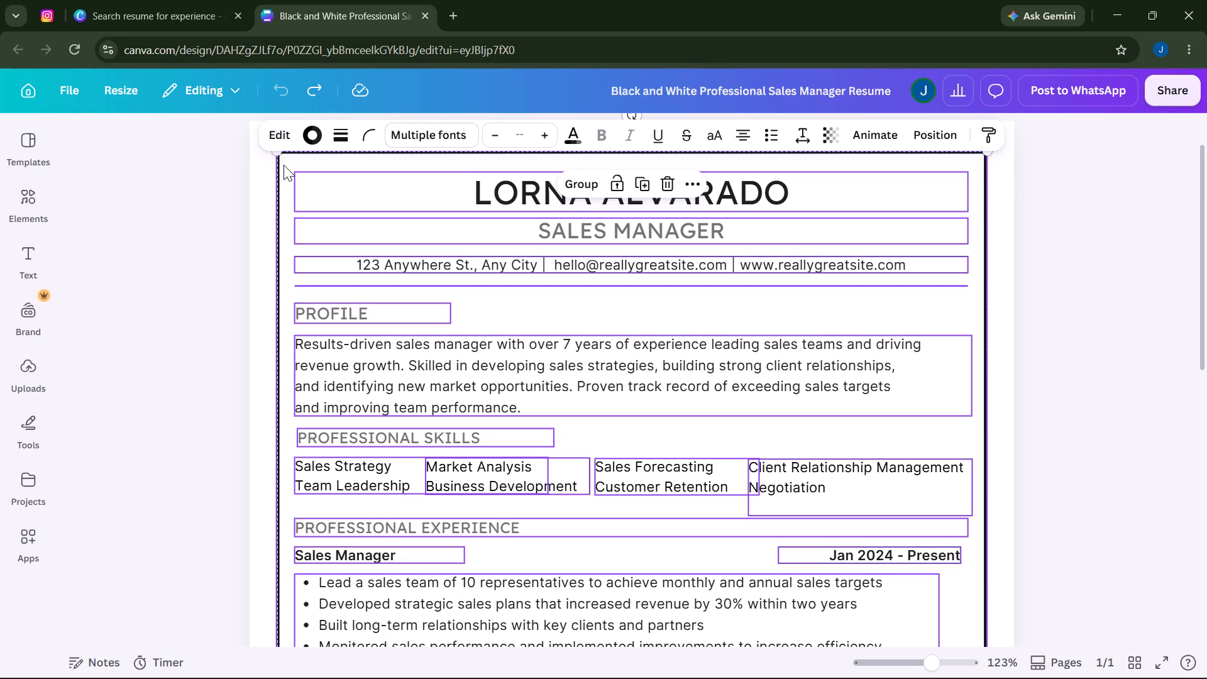
pyautogui.press('Delete')
# Copy all elements of the ATS Friendly Resume design onto the emptied page of the sales manager resume design.
pyautogui.hotkey('alt', 'Tab')
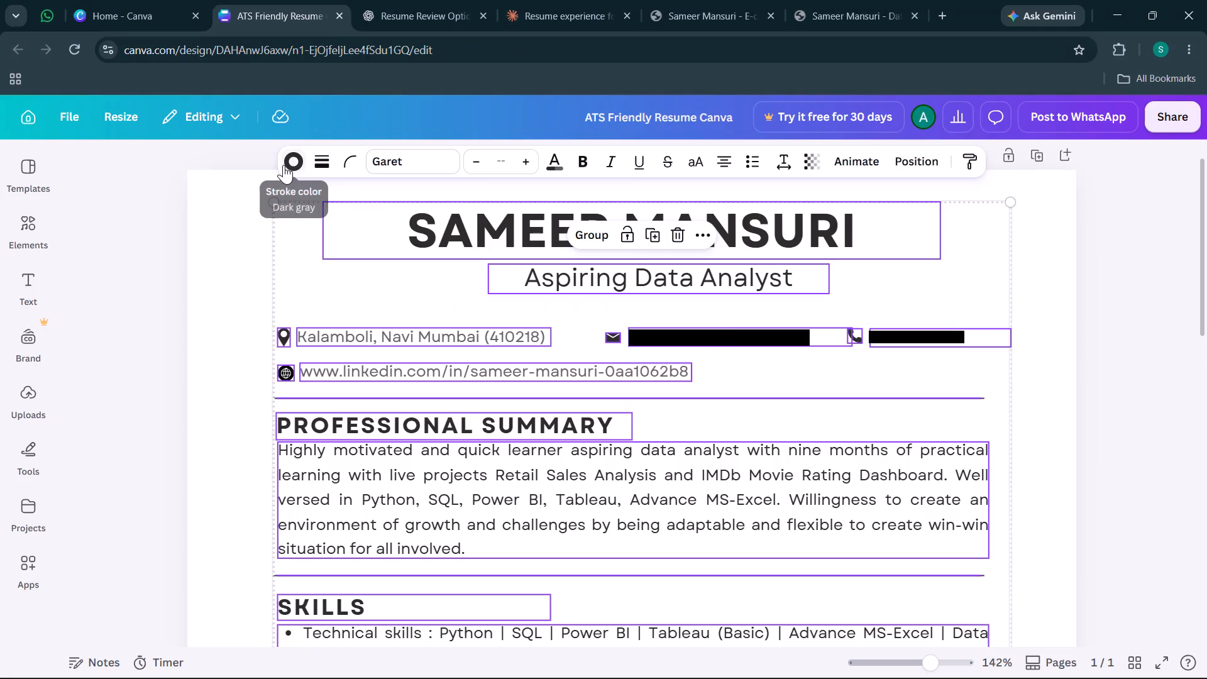
pyautogui.hotkey('ctrl', 'c')
pyautogui.hotkey('alt', 'Tab')
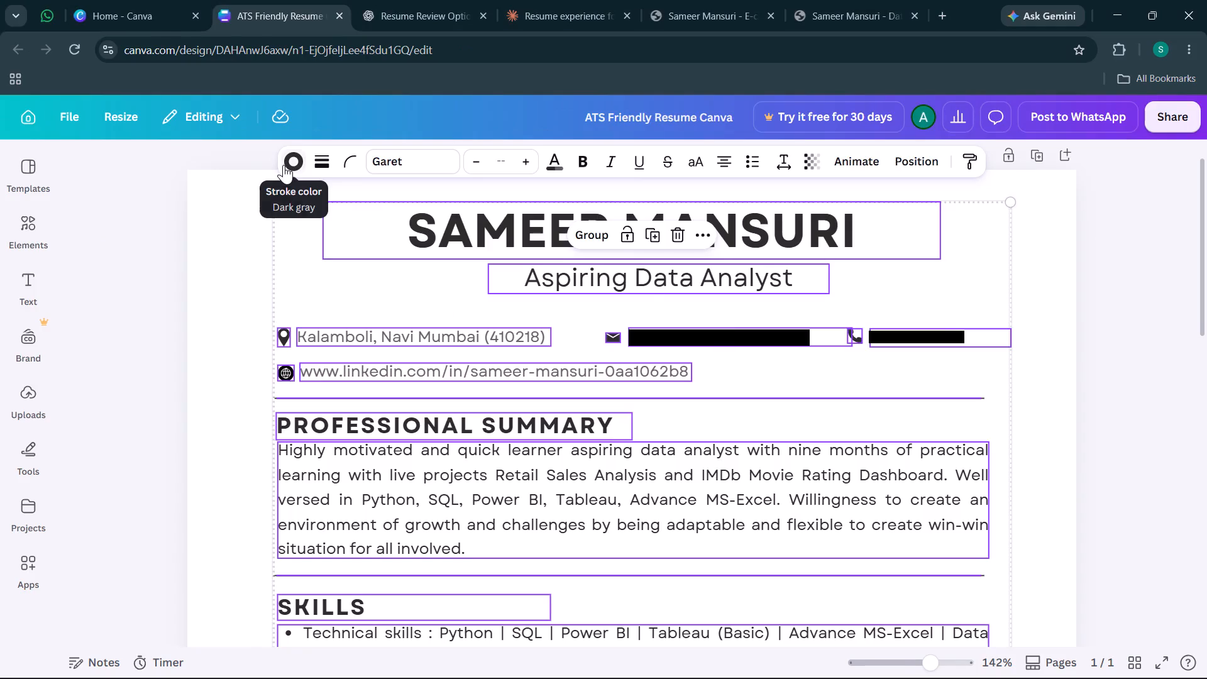
pyautogui.click(284, 165)
pyautogui.hotkey('ctrl', 'v')
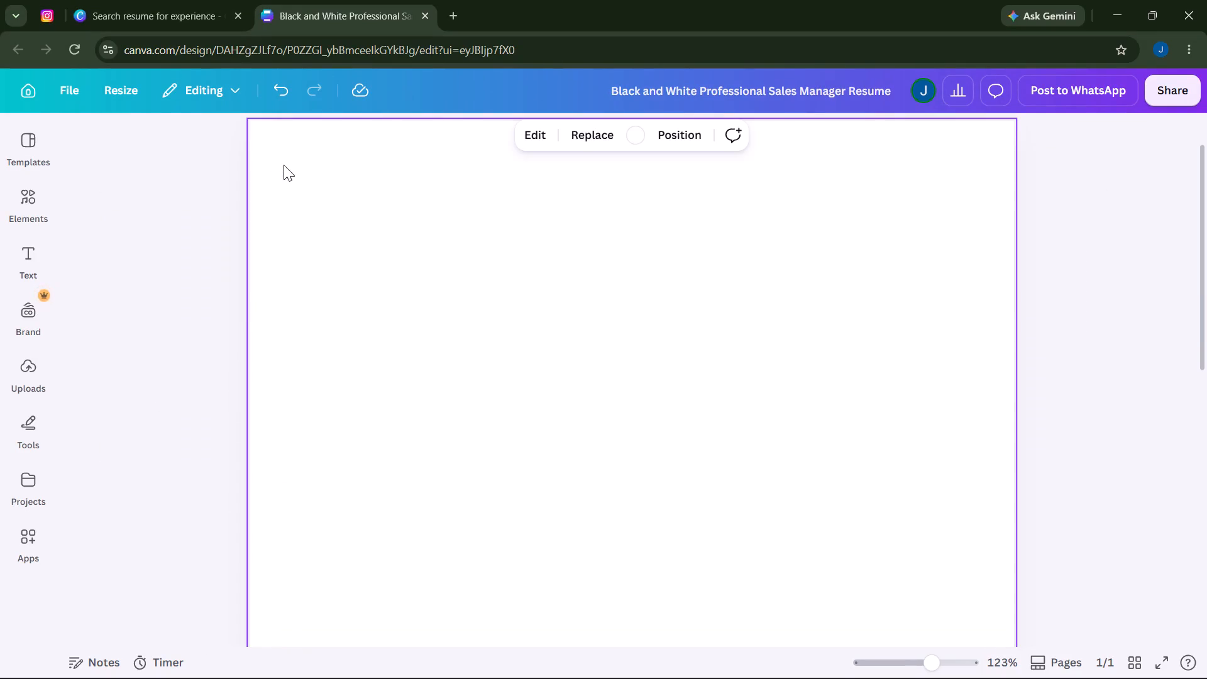
pyautogui.press('Escape')
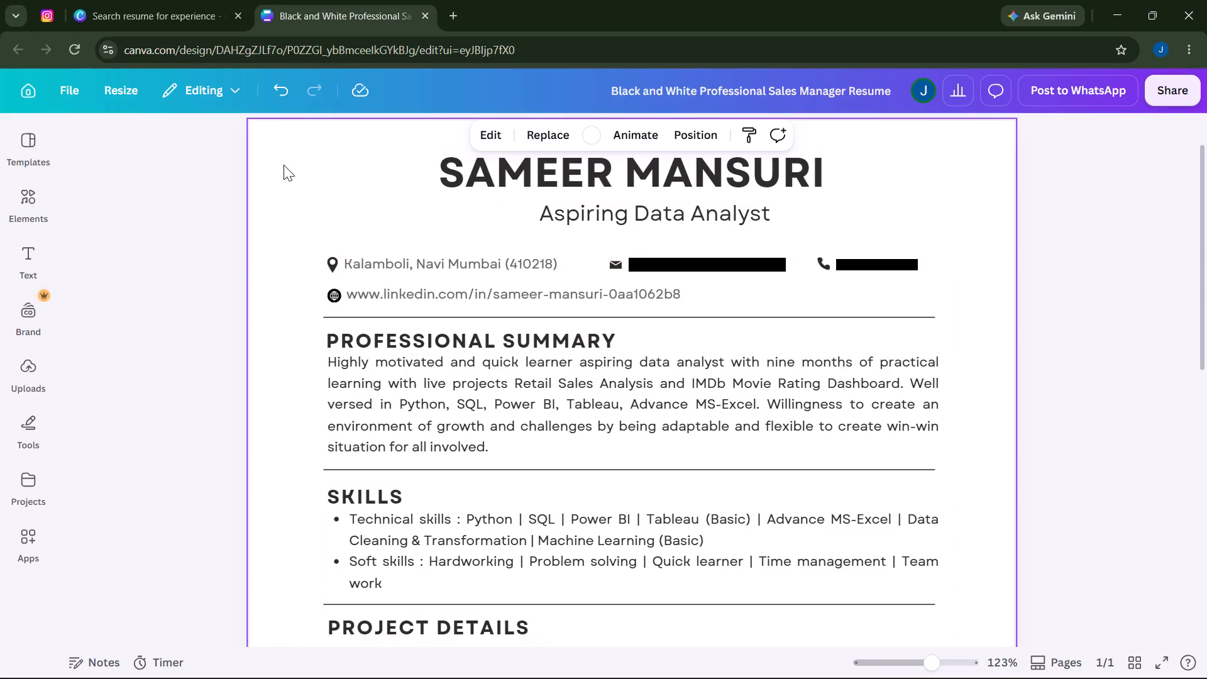
pyautogui.click(1123, 371)
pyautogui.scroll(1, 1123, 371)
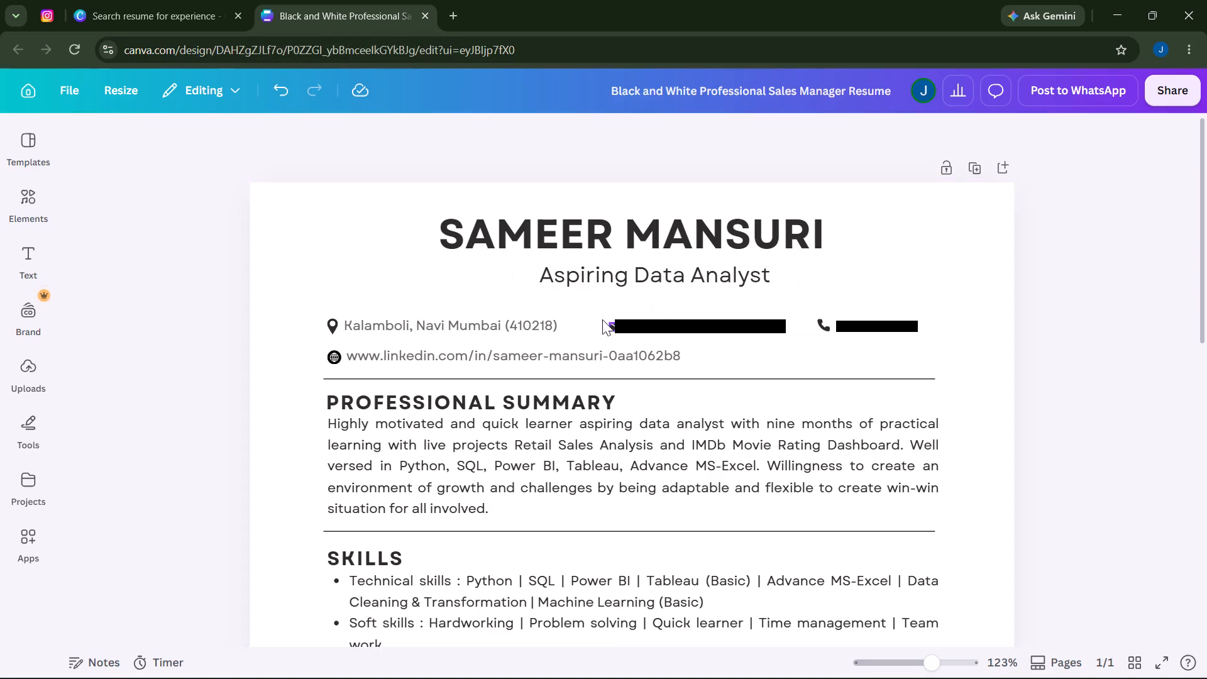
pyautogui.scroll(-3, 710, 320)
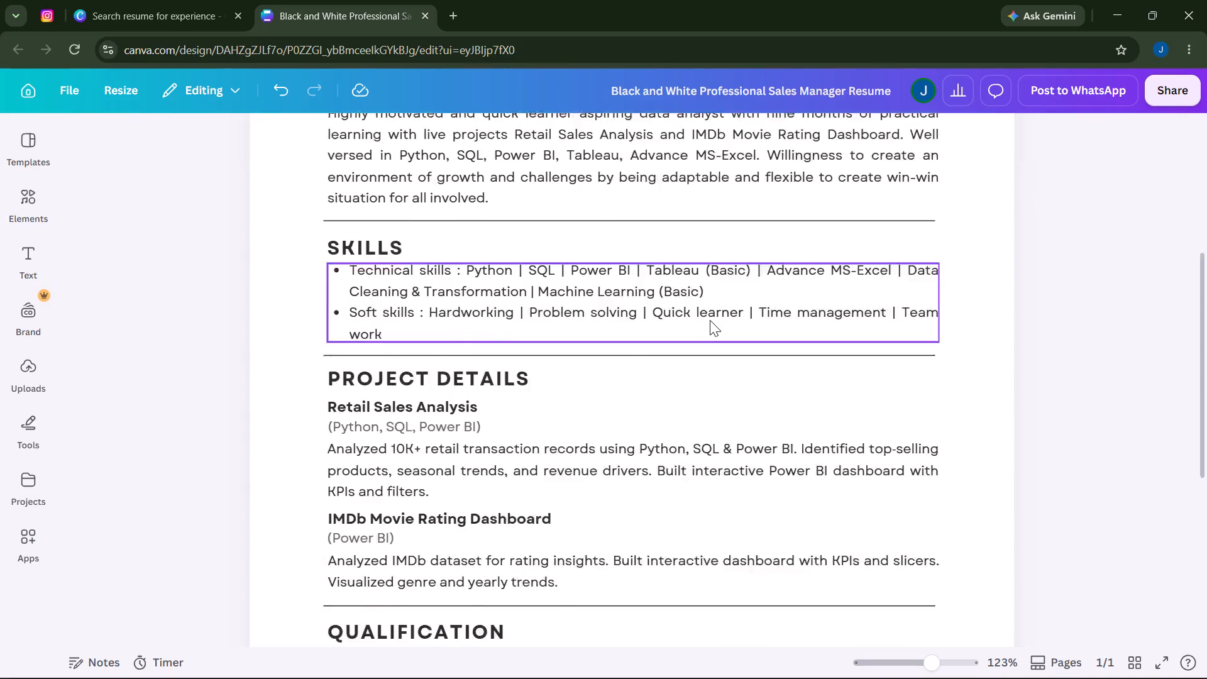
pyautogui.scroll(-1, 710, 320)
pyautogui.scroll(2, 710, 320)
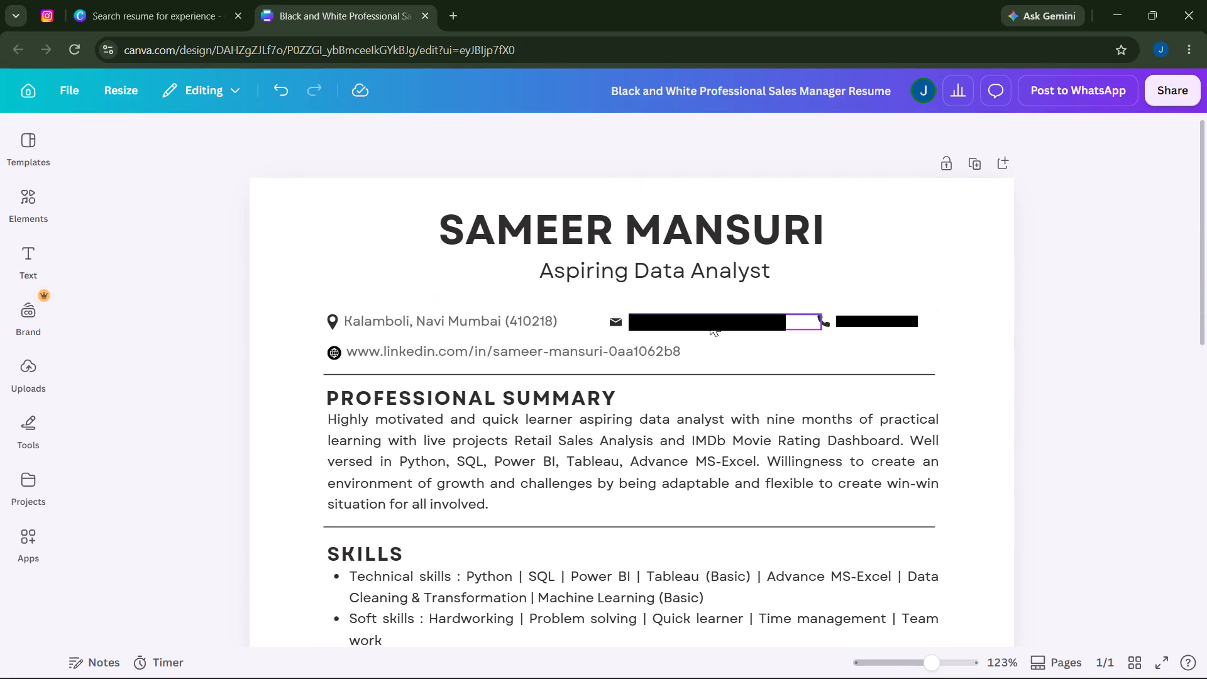
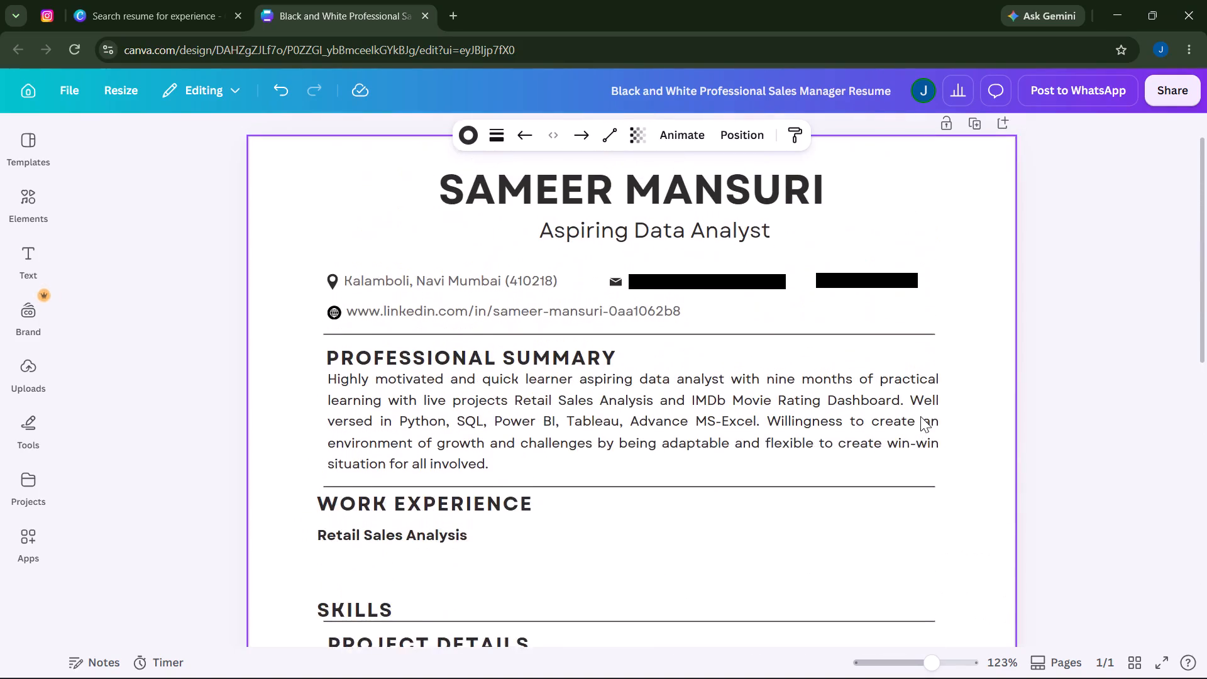
pyautogui.scroll(4, 920, 416)
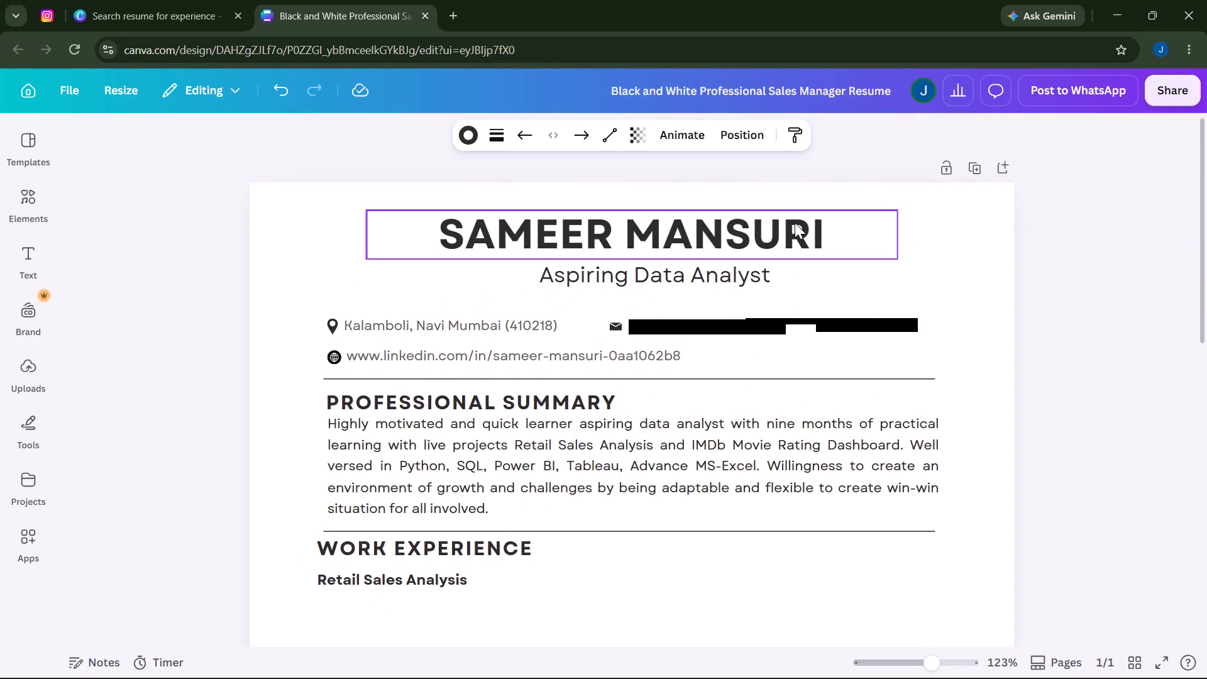
pyautogui.click(794, 224)
pyautogui.press('Up')
pyautogui.press('Up')
pyautogui.press('Up')
pyautogui.press('Up')
pyautogui.press('Up')
pyautogui.press('Up')
pyautogui.press('Up')
pyautogui.press('Up')
pyautogui.press('Up')
pyautogui.press('Up')
pyautogui.press('Up')
pyautogui.press('Up')
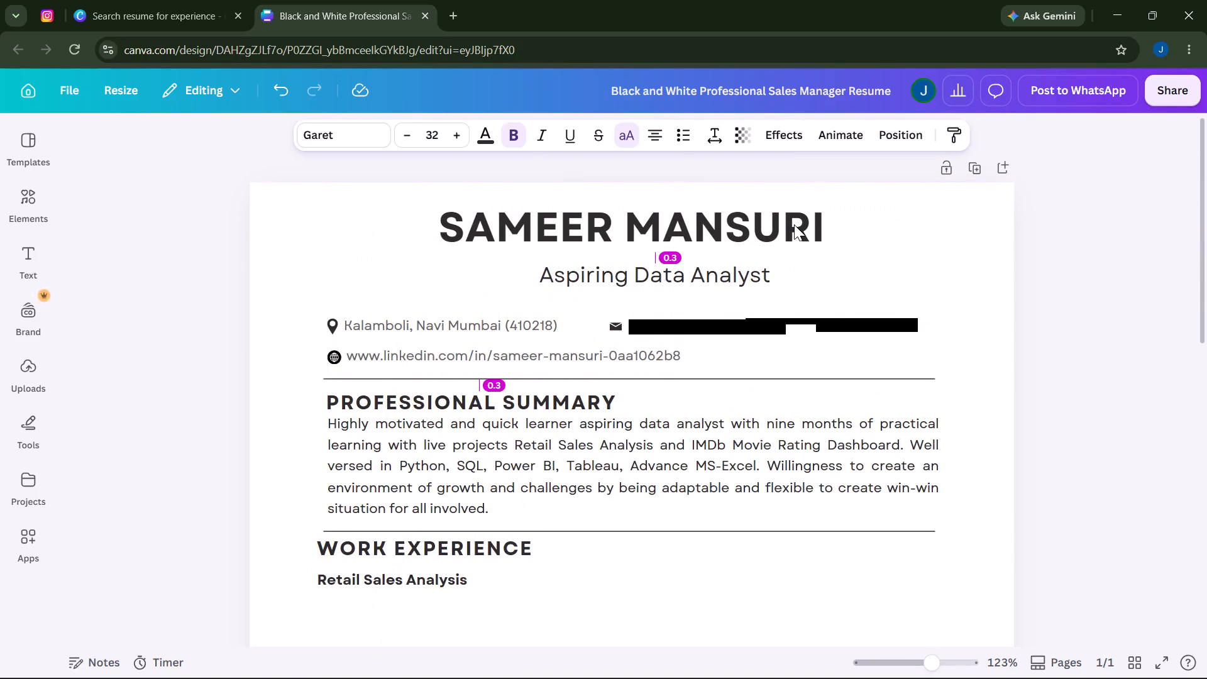
pyautogui.press('Up')
pyautogui.press('Down')
pyautogui.press('Down')
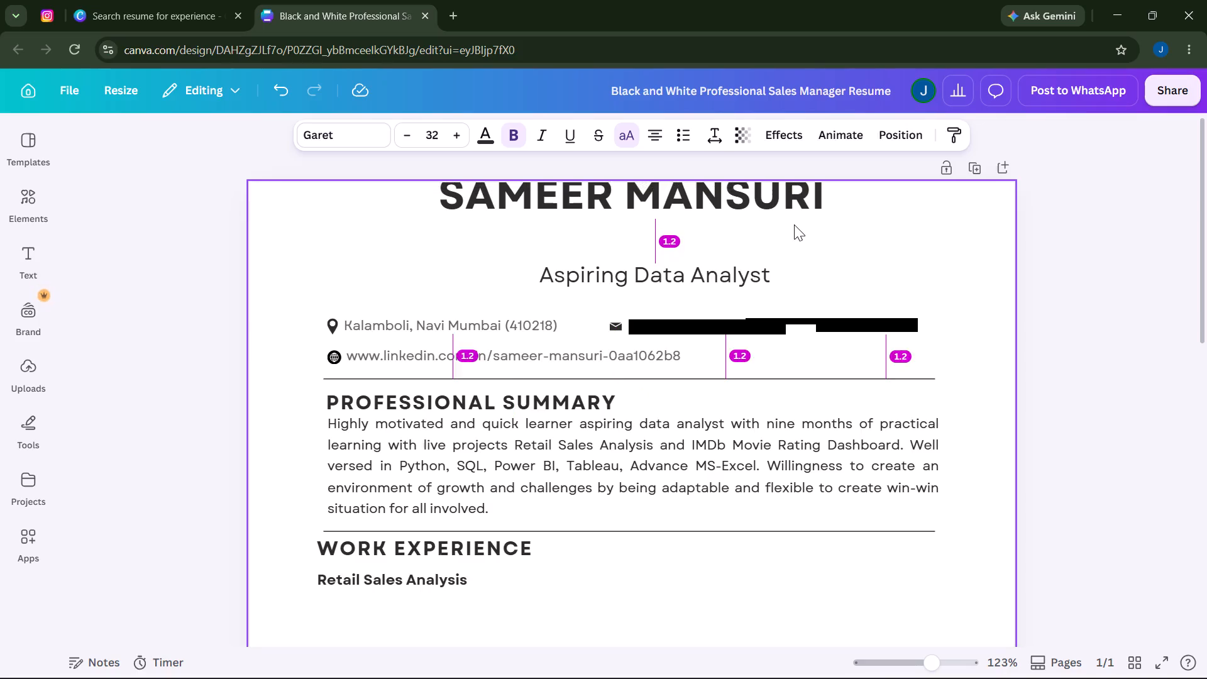
pyautogui.press('Down')
pyautogui.press('Down')
pyautogui.press('Down')
pyautogui.press('Down')
pyautogui.press('Down')
pyautogui.press('Down')
pyautogui.press('Down')
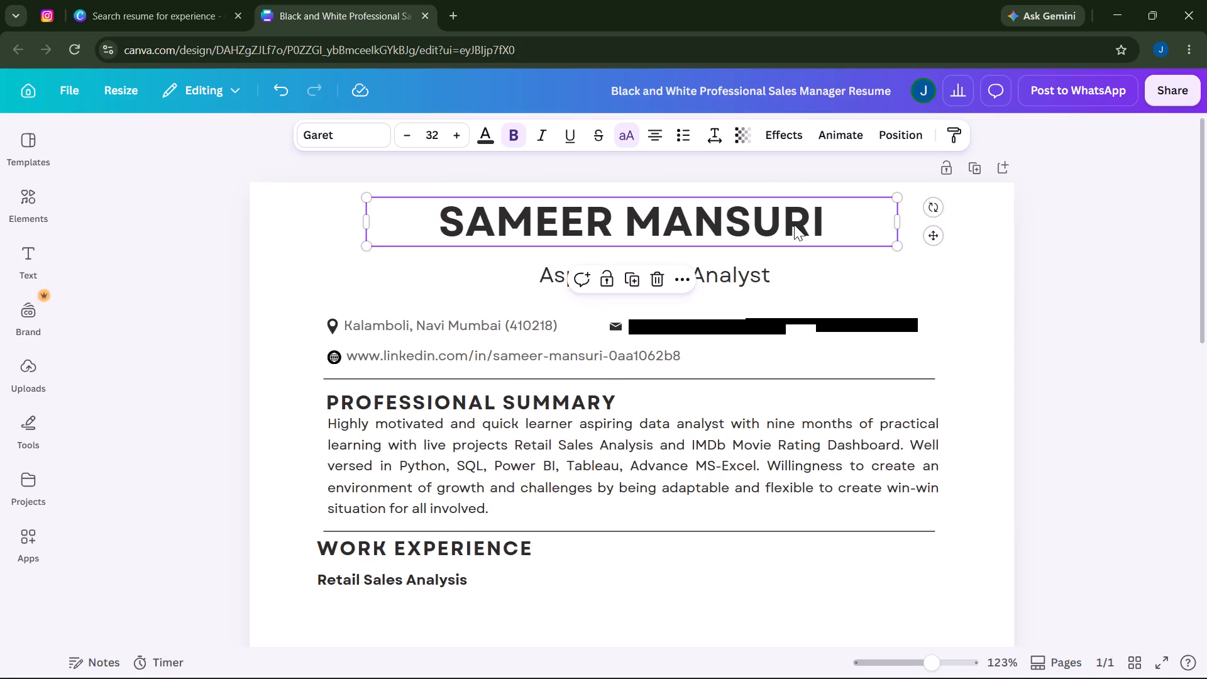
pyautogui.press('Up')
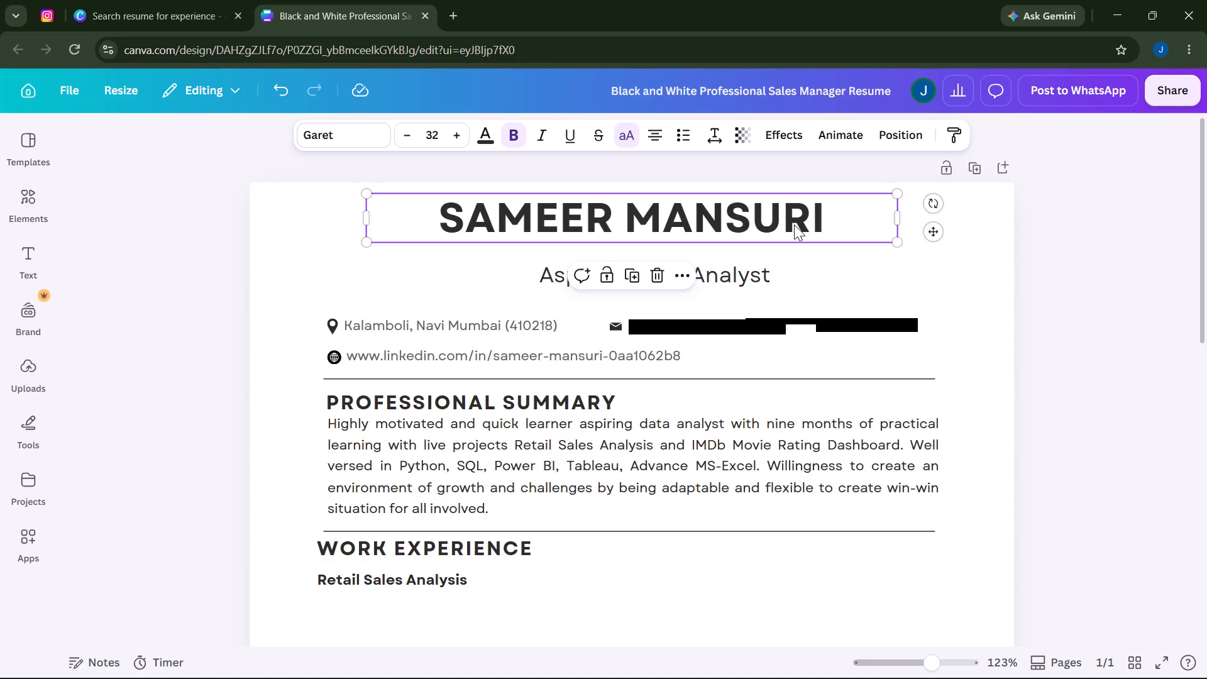
pyautogui.press('Up')
pyautogui.press('Up')
pyautogui.press('Up')
pyautogui.press('Up')
pyautogui.press('Up')
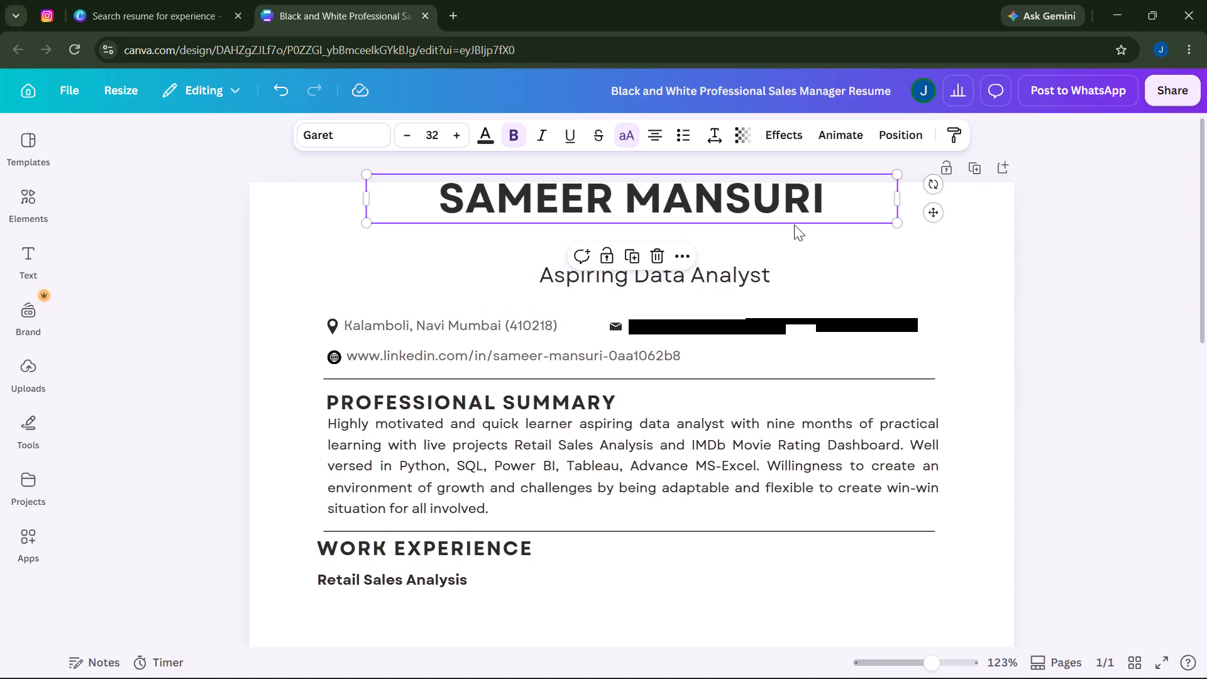
pyautogui.press('Down')
pyautogui.press('Down')
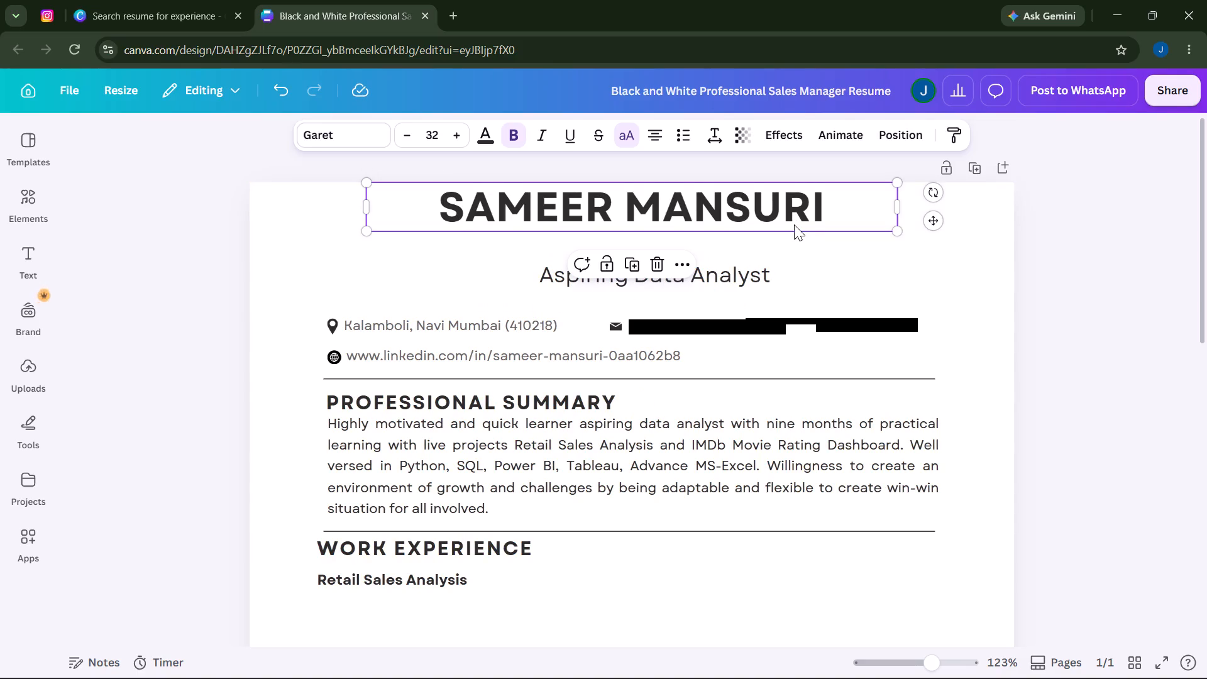
pyautogui.press('Down')
pyautogui.press('Down')
pyautogui.press('Down')
pyautogui.press('Down')
pyautogui.press('Down')
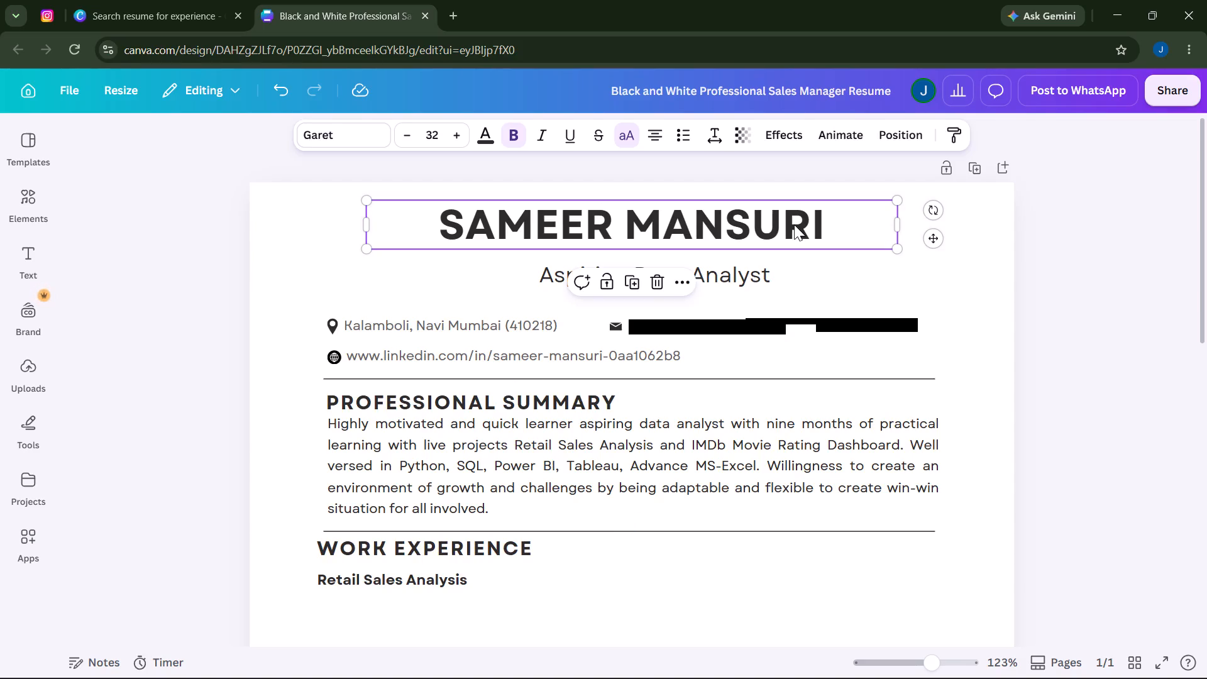
# Nudge the "Aspiring Data Analyst" subtitle up so it sits closer beneath the name heading.
pyautogui.click(725, 276)
pyautogui.press('Up')
pyautogui.press('Up')
pyautogui.press('Up')
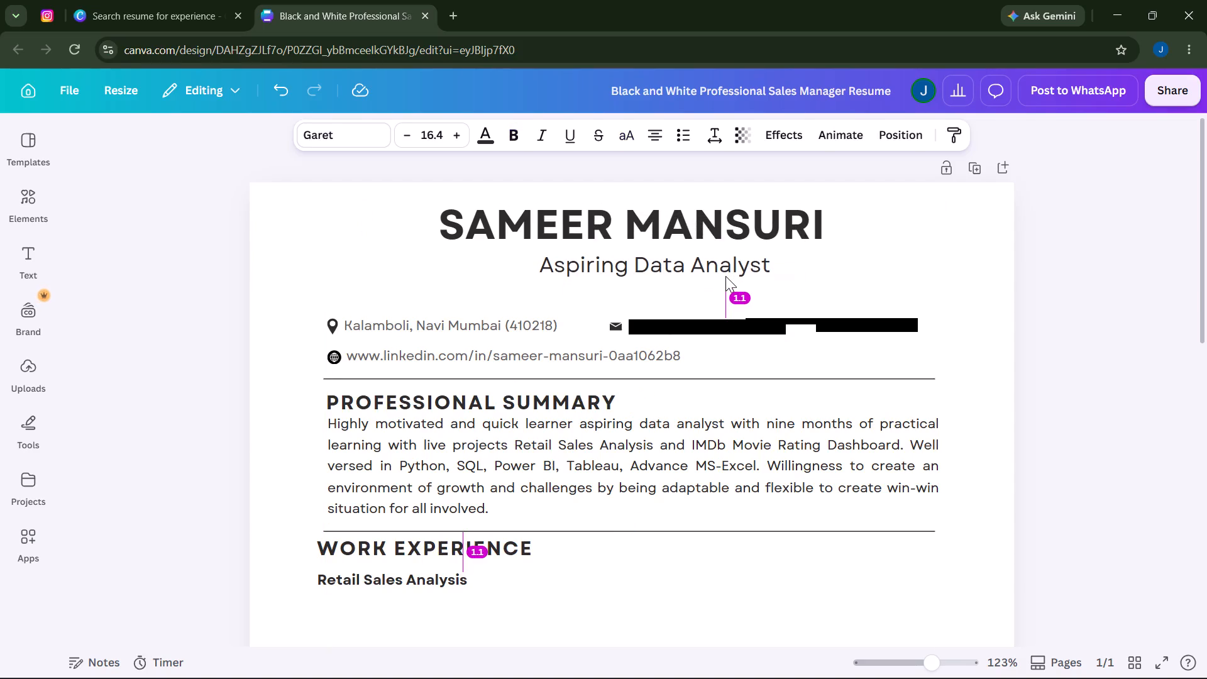
# Fine-tune the vertical position of the "Aspiring Data Analyst" subtitle so it sits directly beneath the name heading without overlapping it.
pyautogui.press('Up')
pyautogui.press('Down')
pyautogui.press('Down')
pyautogui.press('Down')
pyautogui.press('Down')
pyautogui.press('Down')
pyautogui.press('Up')
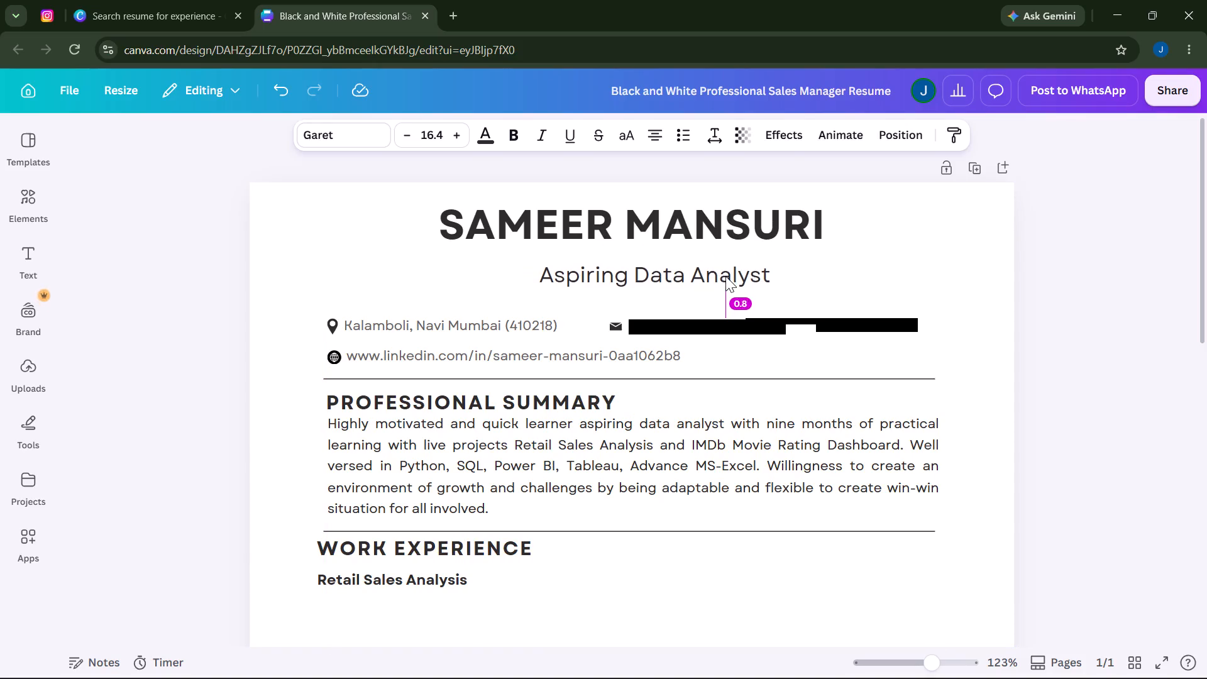
pyautogui.press('Up')
pyautogui.press('Up')
pyautogui.press('Up')
pyautogui.press('Up')
pyautogui.press('Up')
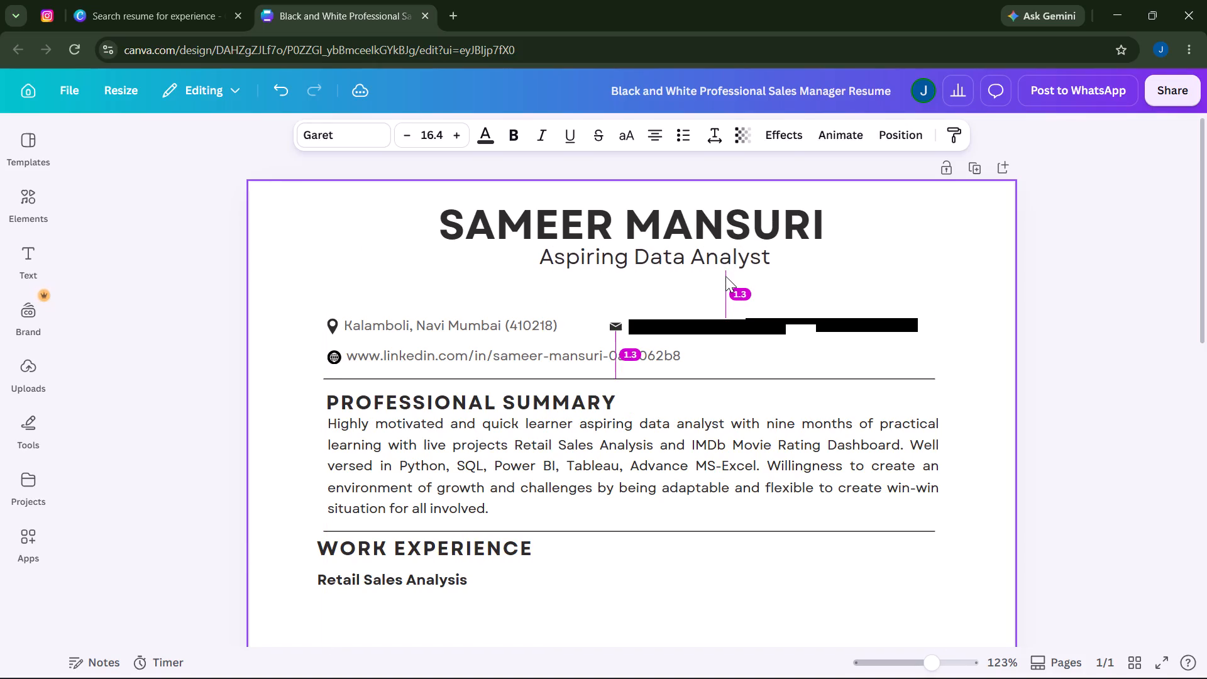
pyautogui.press('Up')
pyautogui.press('Up')
pyautogui.press('Down')
pyautogui.press('Down')
pyautogui.press('Down')
pyautogui.press('Down')
pyautogui.press('Down')
pyautogui.press('Down')
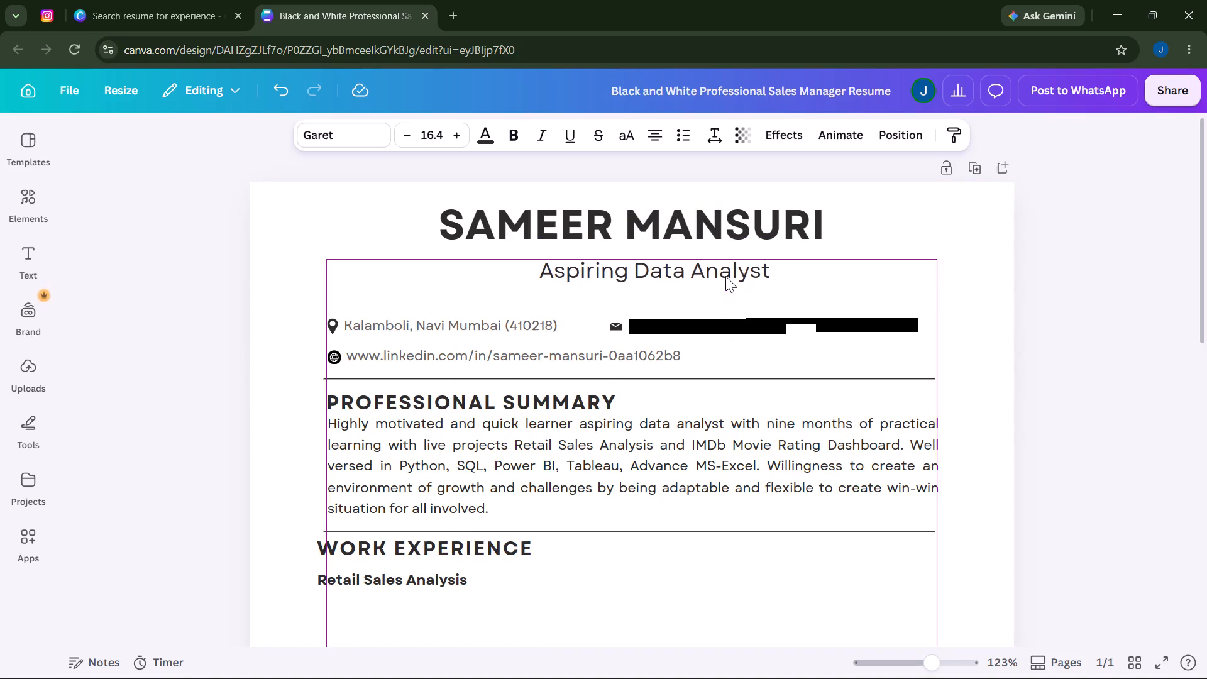
pyautogui.press('Up')
pyautogui.press('Up')
pyautogui.press('Up')
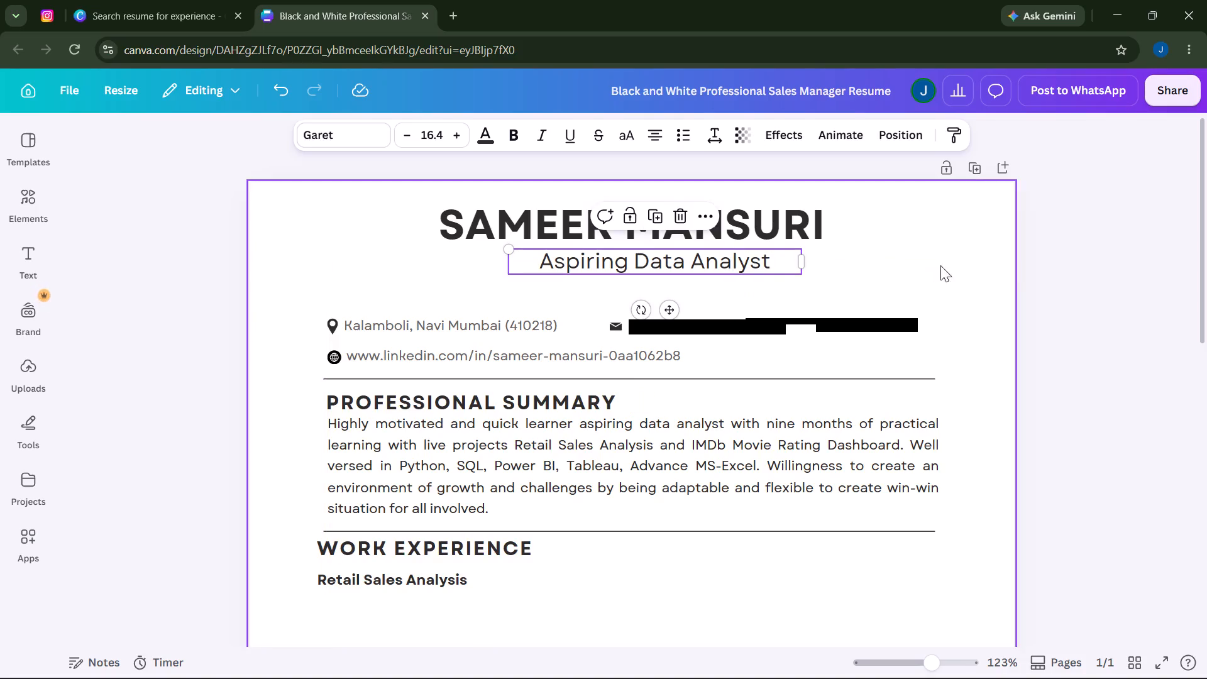
pyautogui.click(1122, 312)
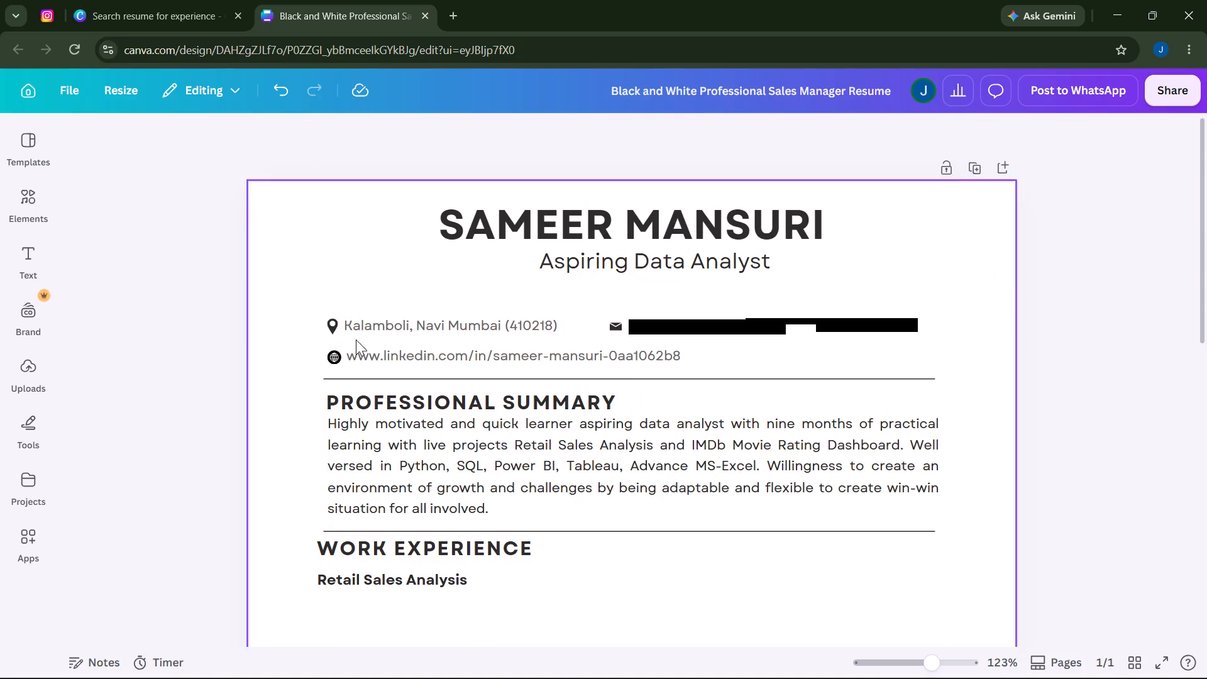
# Copy the two contact lines from the e-commerce resume PDF and paste them over the location text in the Canva resume.
pyautogui.hotkey('alt', 'Tab')
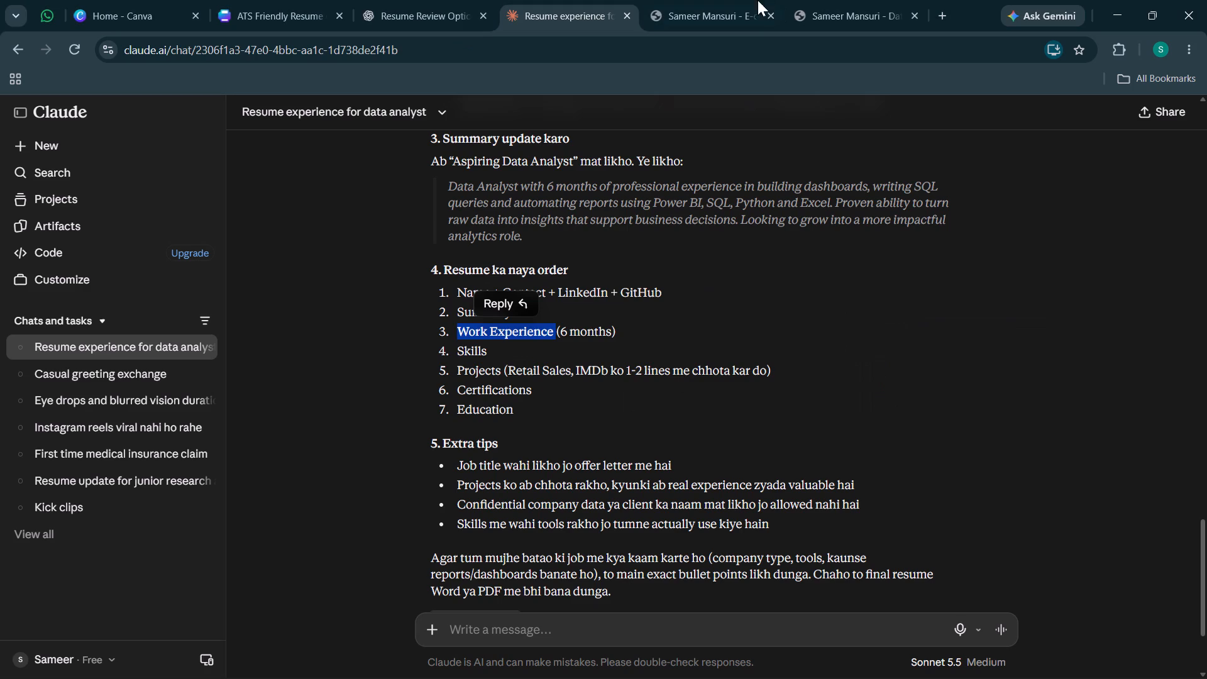
pyautogui.click(671, 0)
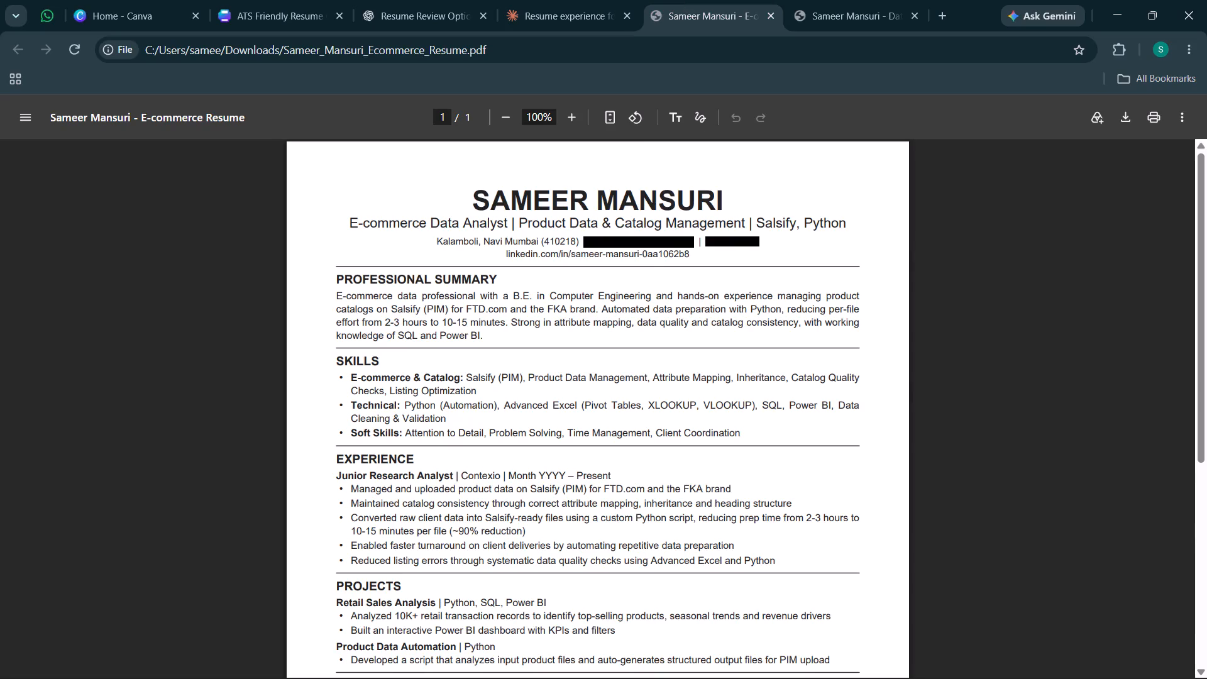
pyautogui.moveTo(436, 238); pyautogui.dragTo(459, 243)
pyautogui.moveTo(459, 243); pyautogui.dragTo(720, 241)
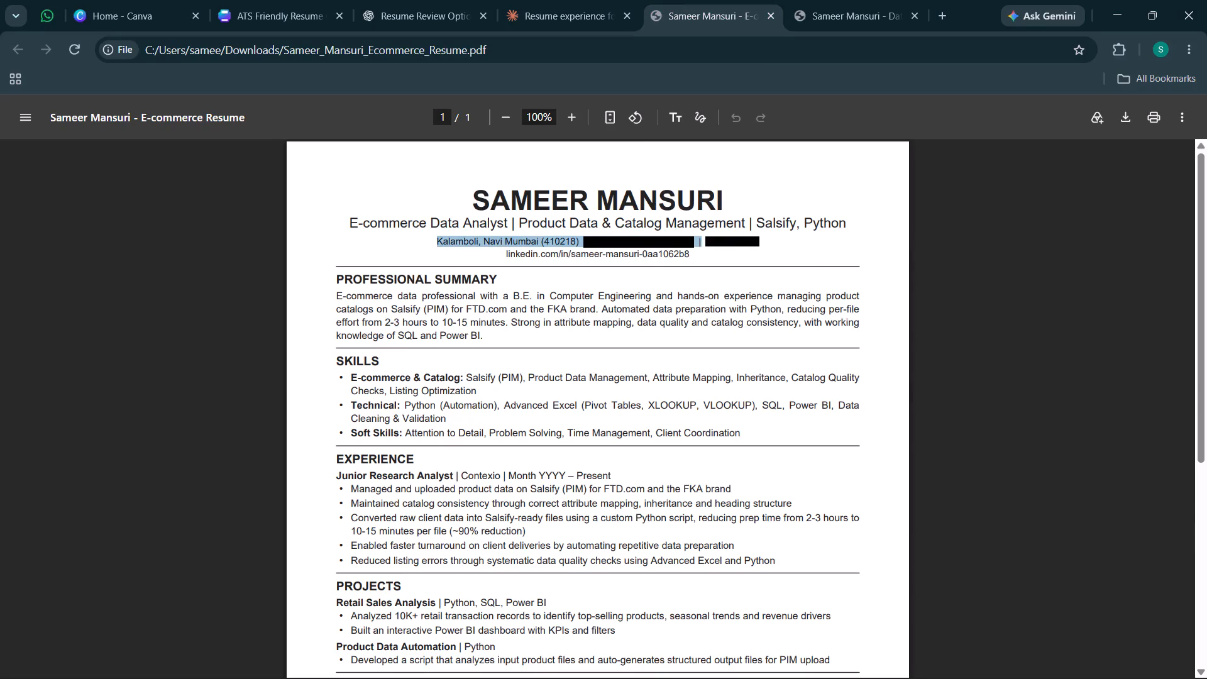
pyautogui.moveTo(720, 241); pyautogui.dragTo(693, 255)
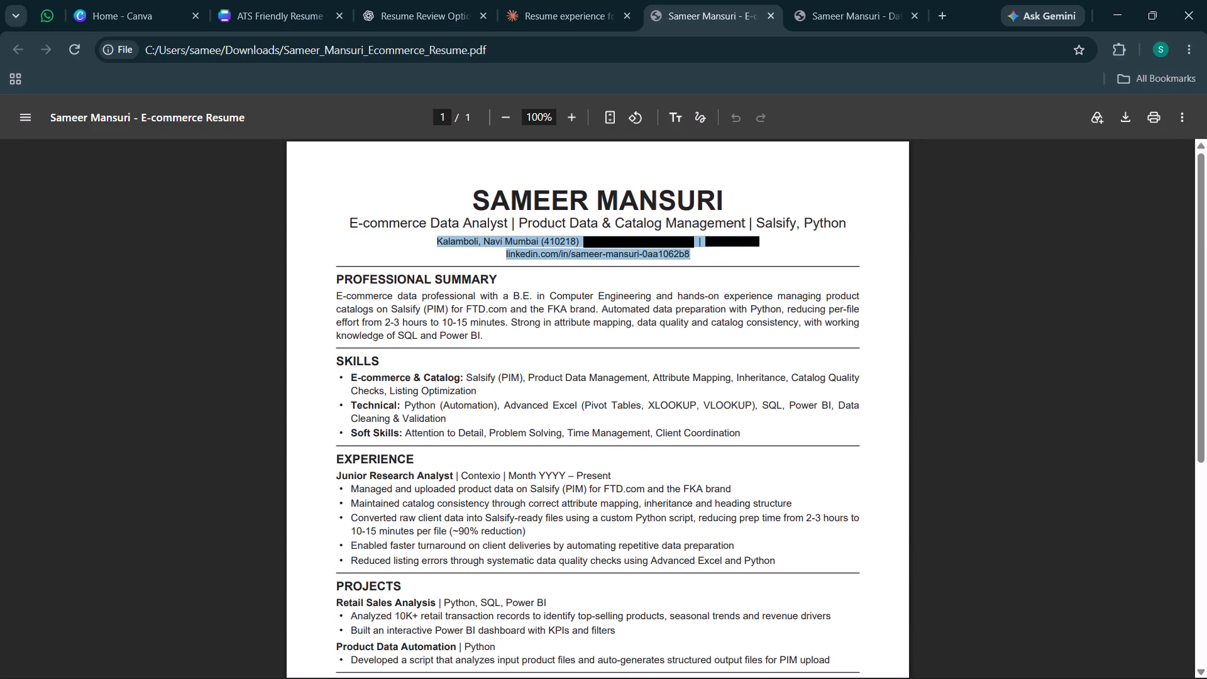
pyautogui.moveTo(693, 255); pyautogui.dragTo(693, 257)
pyautogui.hotkey('ctrl', 'c')
pyautogui.hotkey('alt', 'Tab')
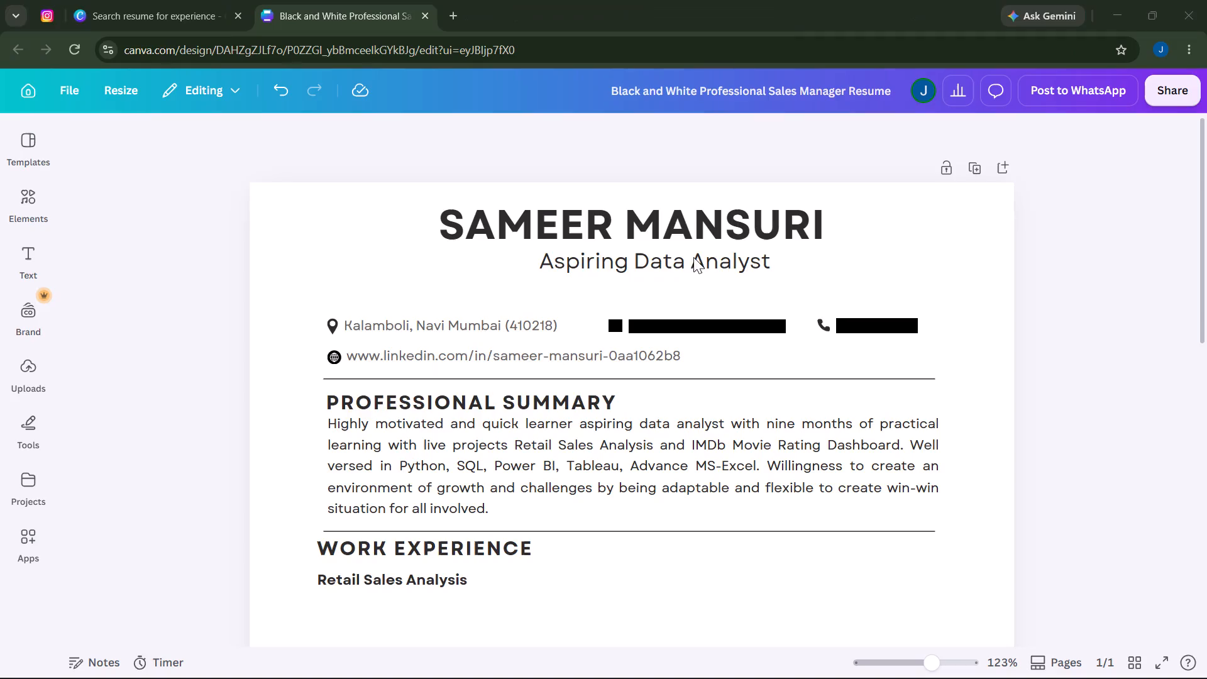
pyautogui.tripleClick(400, 321)
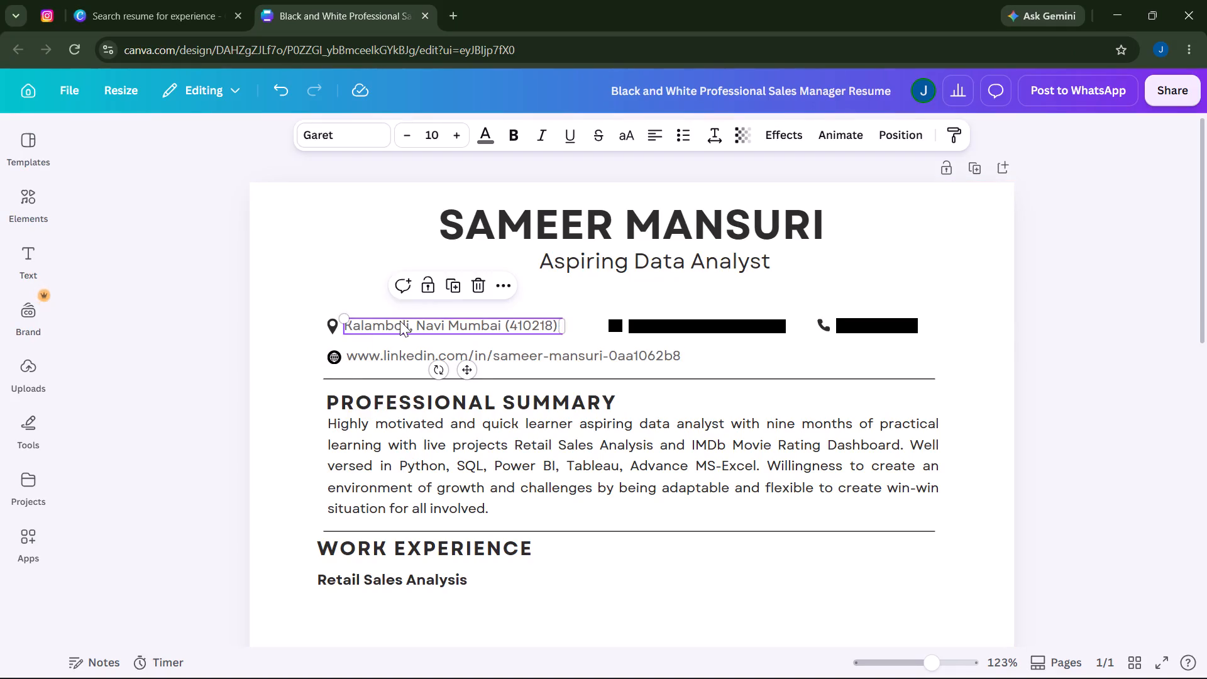
pyautogui.hotkey('ctrl', 'v')
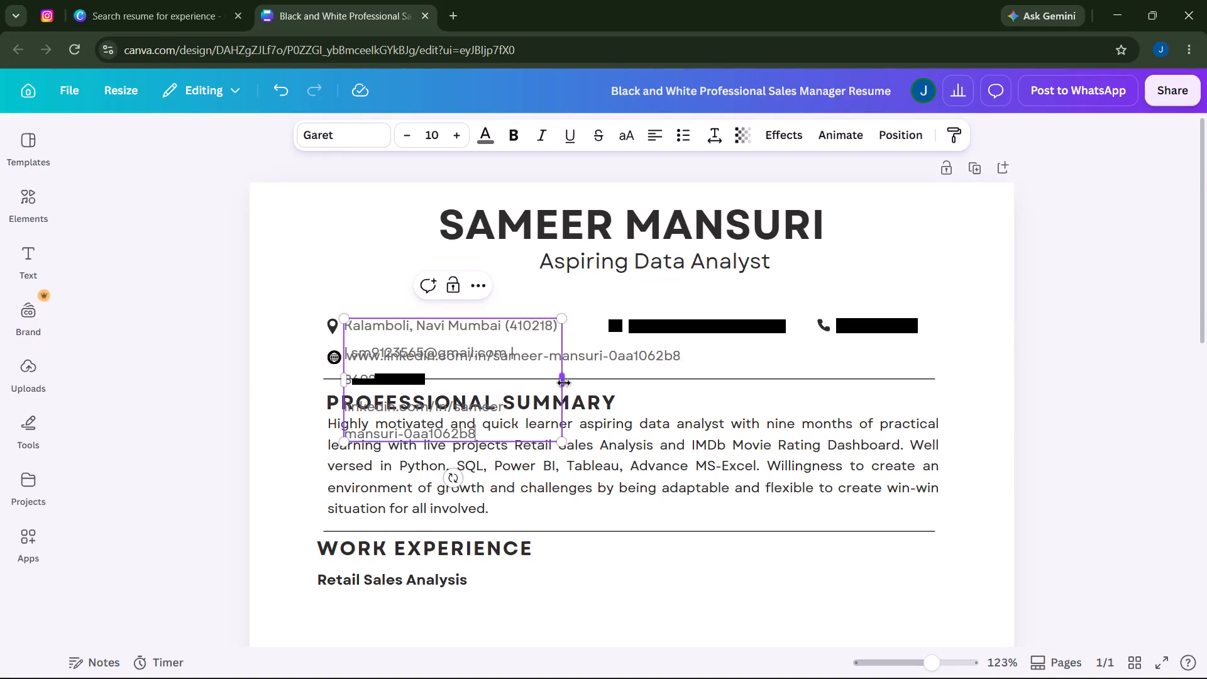
# Widen the pasted contact text box to about 16, nearly reaching the divider's end, so its content fits on two lines.
pyautogui.moveTo(563, 381); pyautogui.dragTo(923, 328)
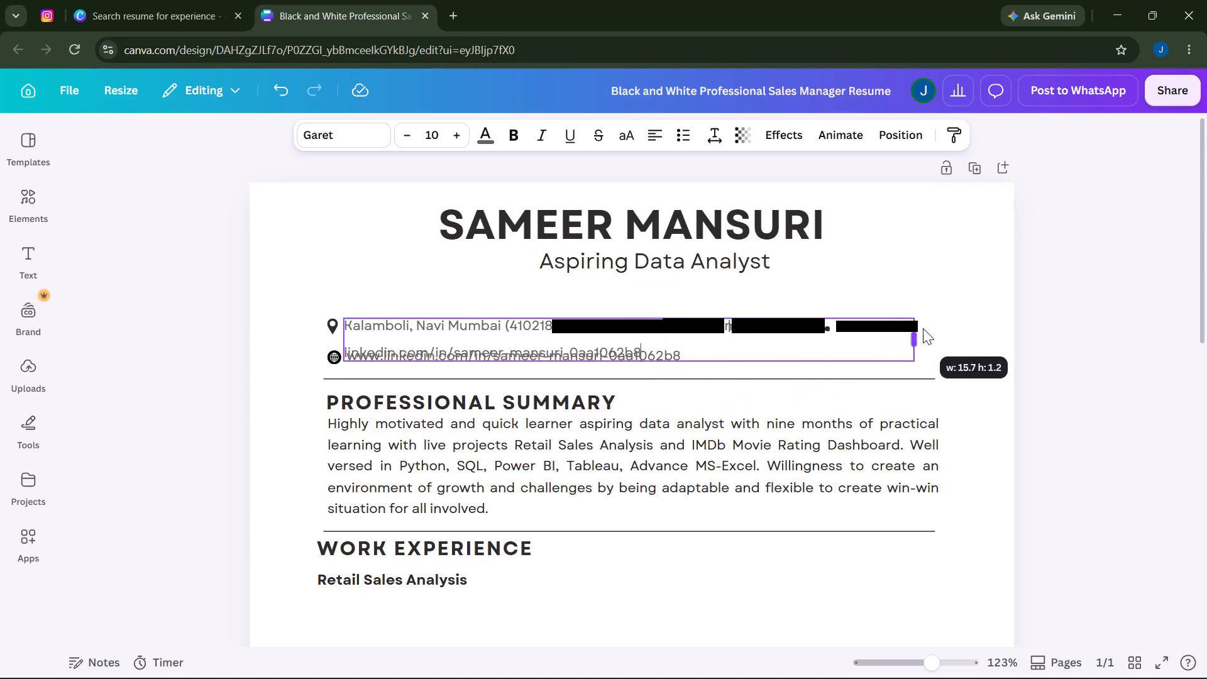
pyautogui.moveTo(923, 328); pyautogui.dragTo(942, 326)
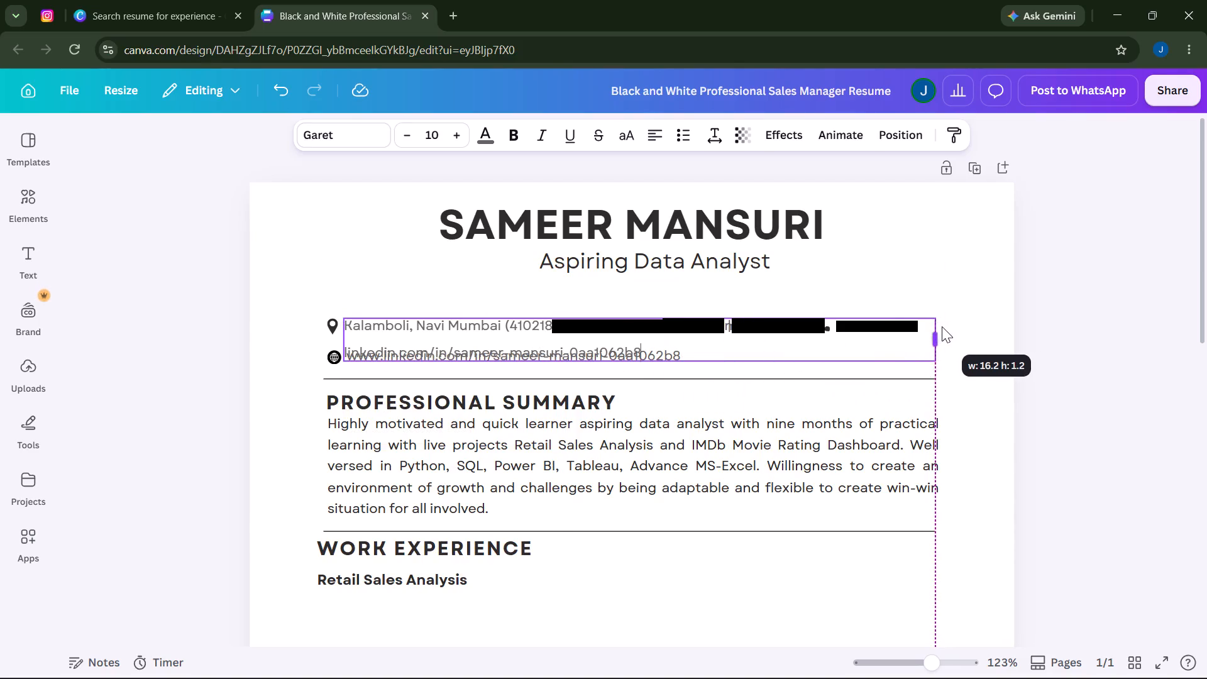
pyautogui.moveTo(942, 326); pyautogui.dragTo(997, 324)
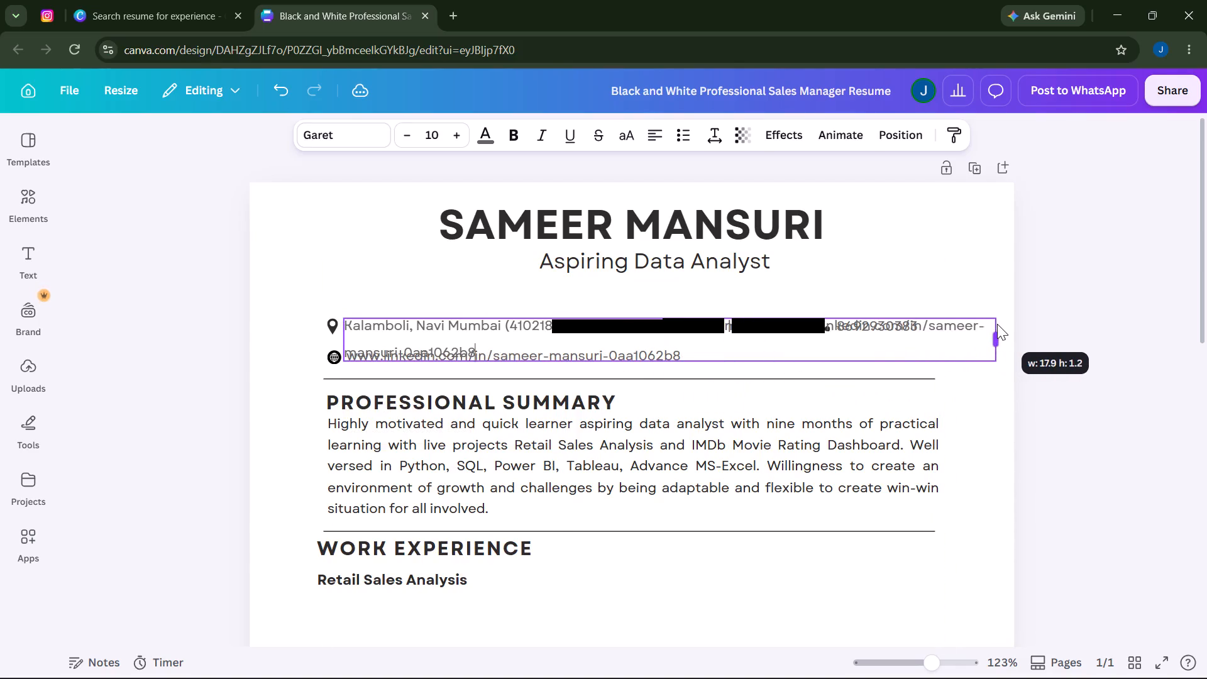
pyautogui.moveTo(997, 324); pyautogui.dragTo(938, 330)
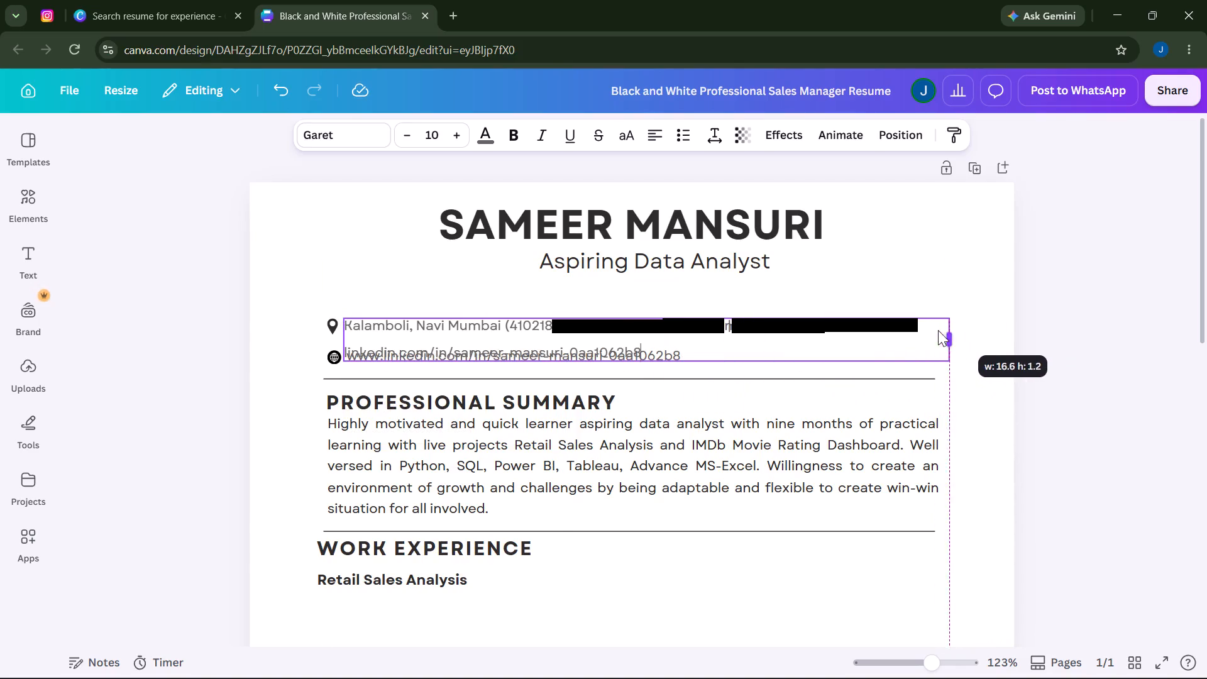
pyautogui.moveTo(938, 330); pyautogui.dragTo(927, 332)
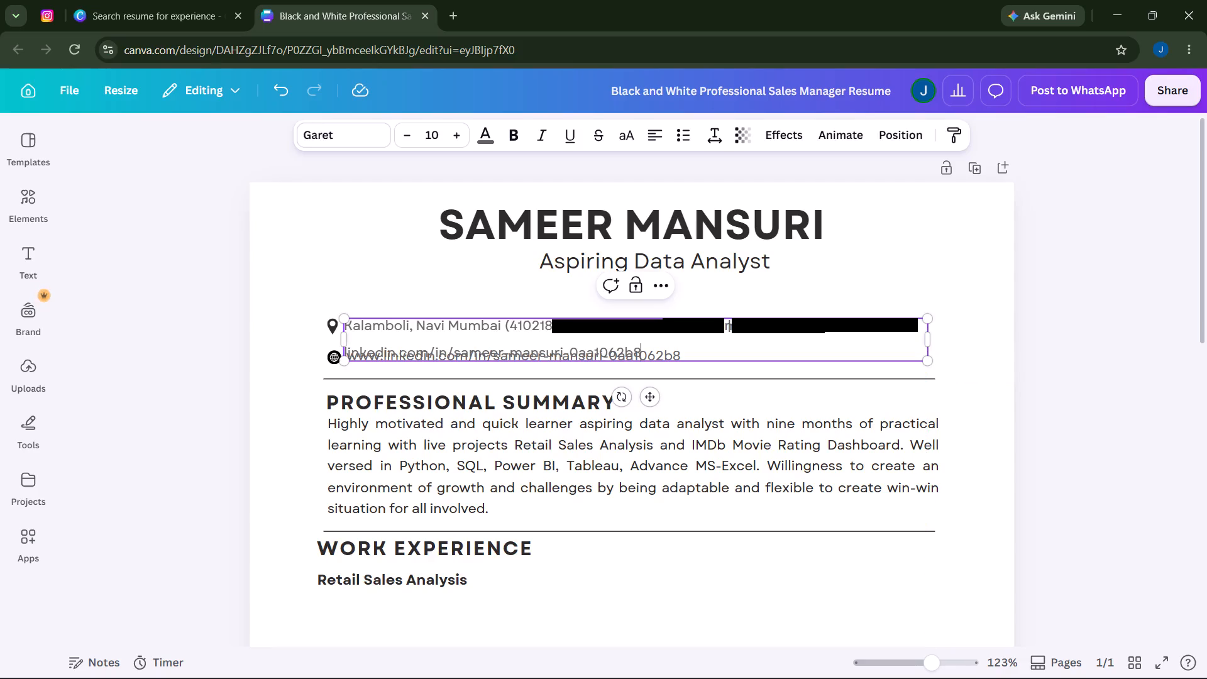
pyautogui.moveTo(921, 331); pyautogui.dragTo(932, 341)
pyautogui.click(986, 321)
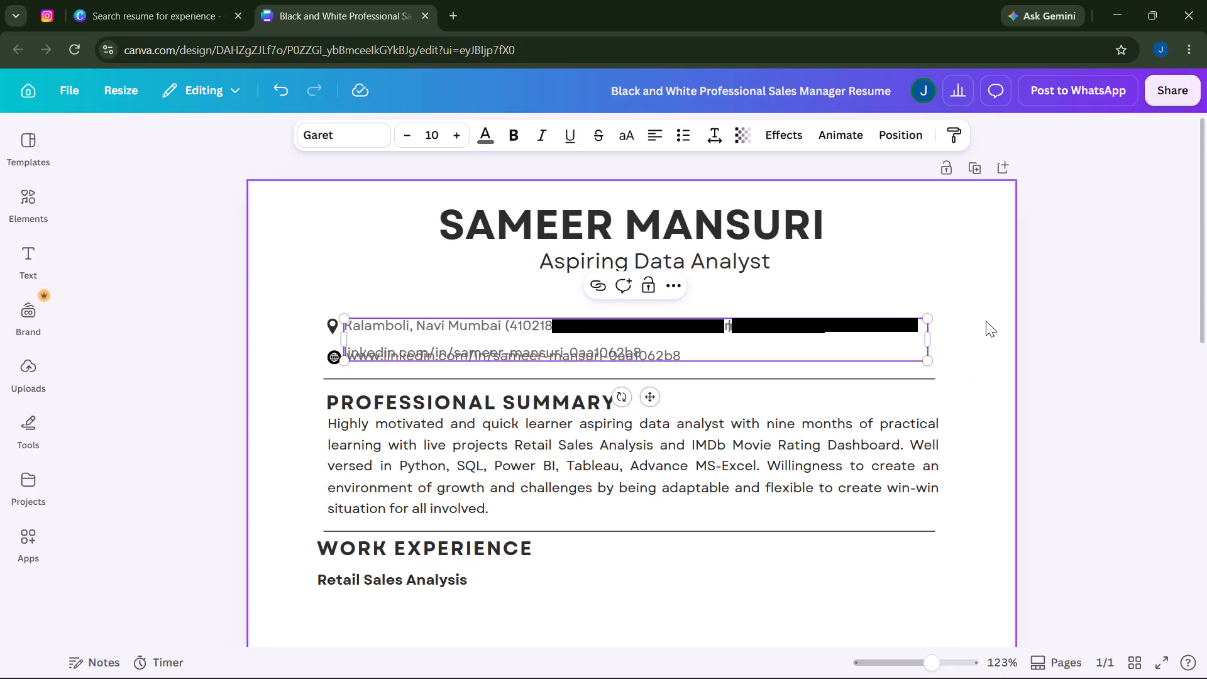
pyautogui.click(986, 321)
# Move the two-line contact text block up directly beneath the "Aspiring Data Analyst" subtitle.
pyautogui.moveTo(858, 346); pyautogui.dragTo(878, 353)
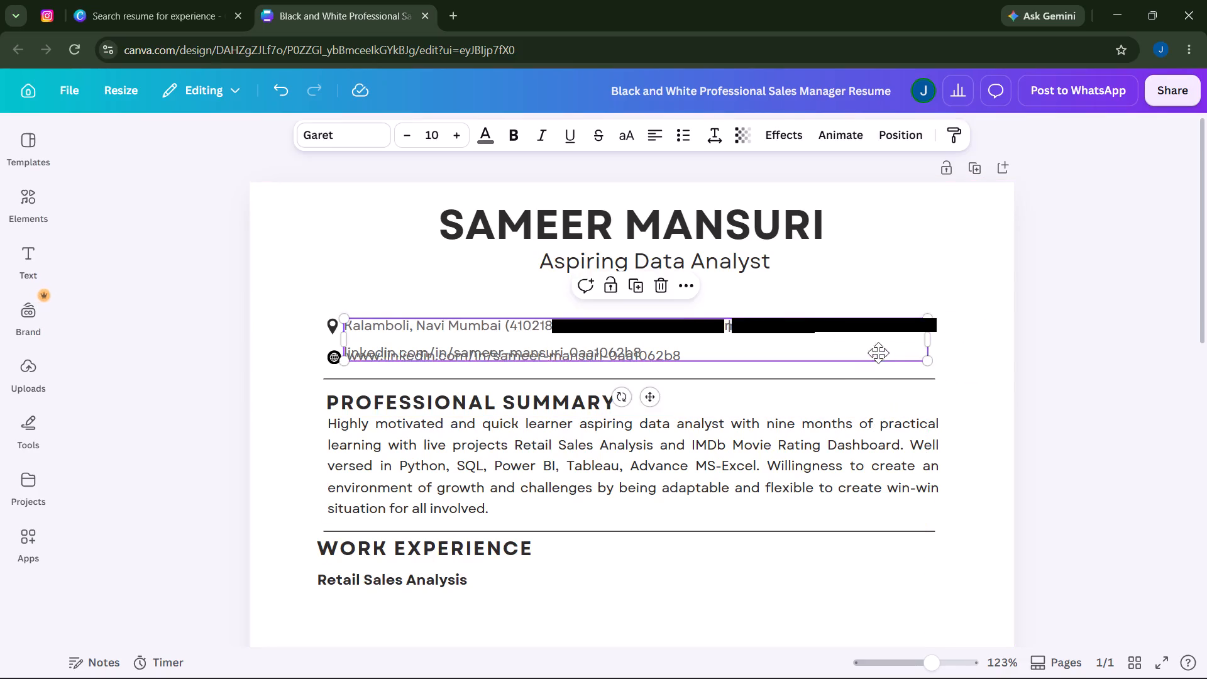
pyautogui.moveTo(878, 353); pyautogui.dragTo(885, 302)
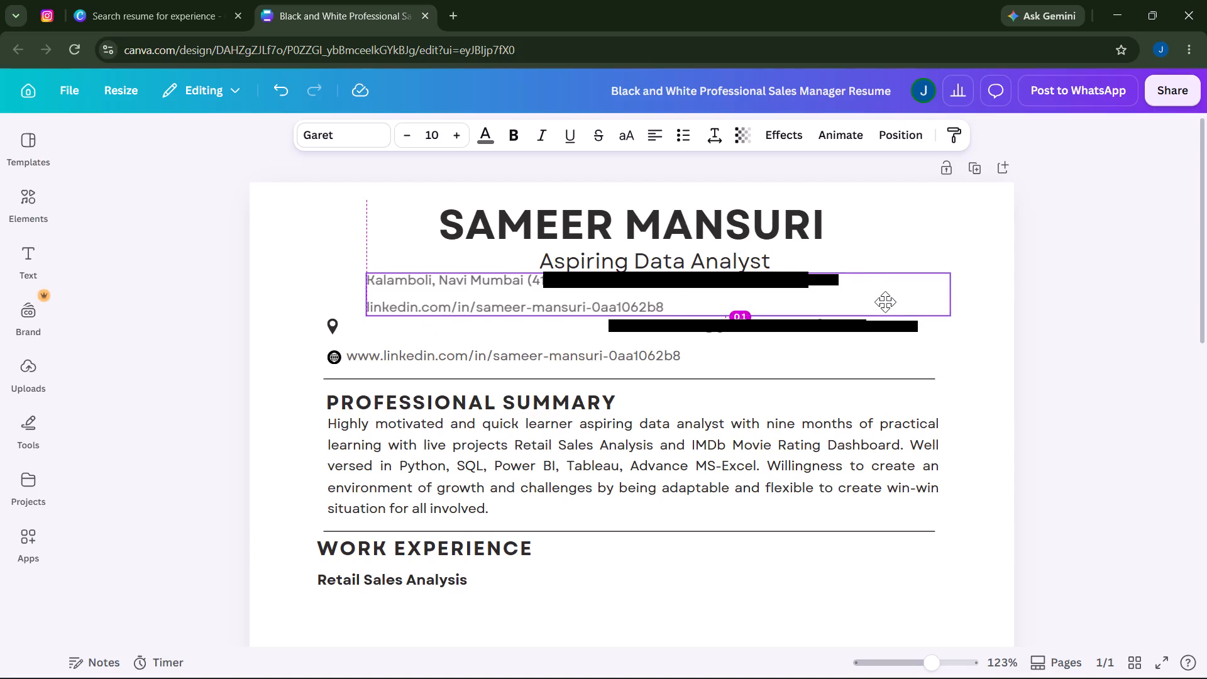
pyautogui.moveTo(885, 302); pyautogui.dragTo(889, 301)
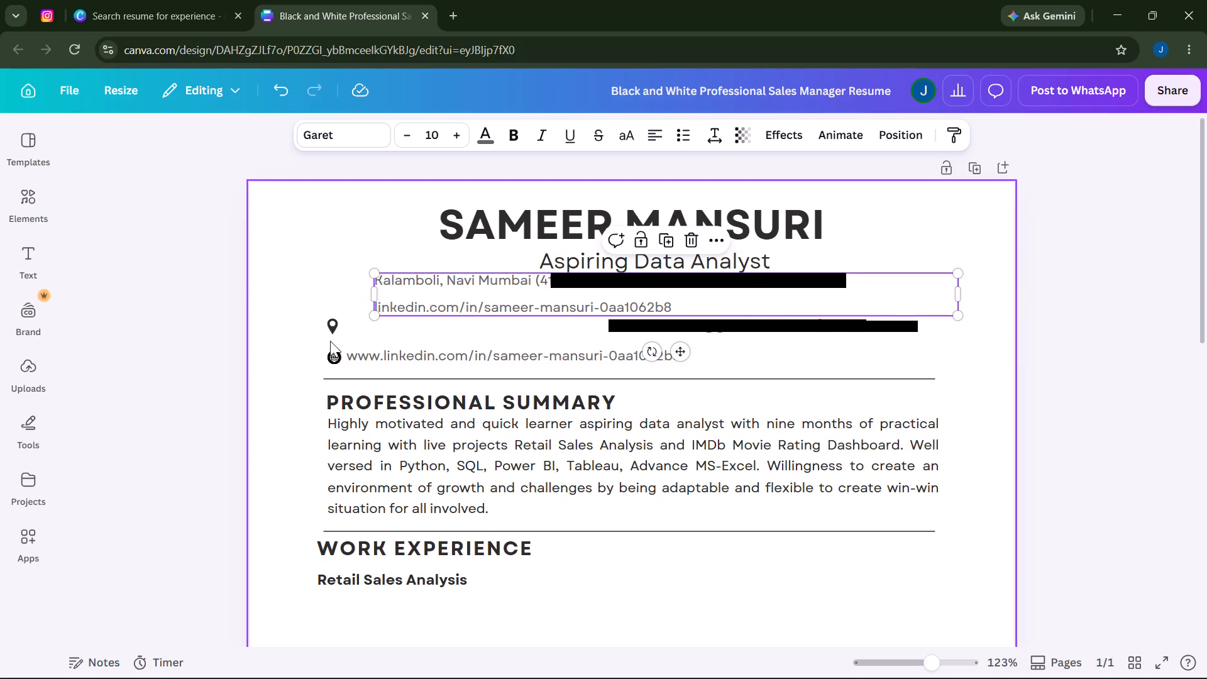
# Enlarge the location pin icon beside the old contact row, leaving it uncropped.
pyautogui.click(331, 329)
pyautogui.click(331, 329)
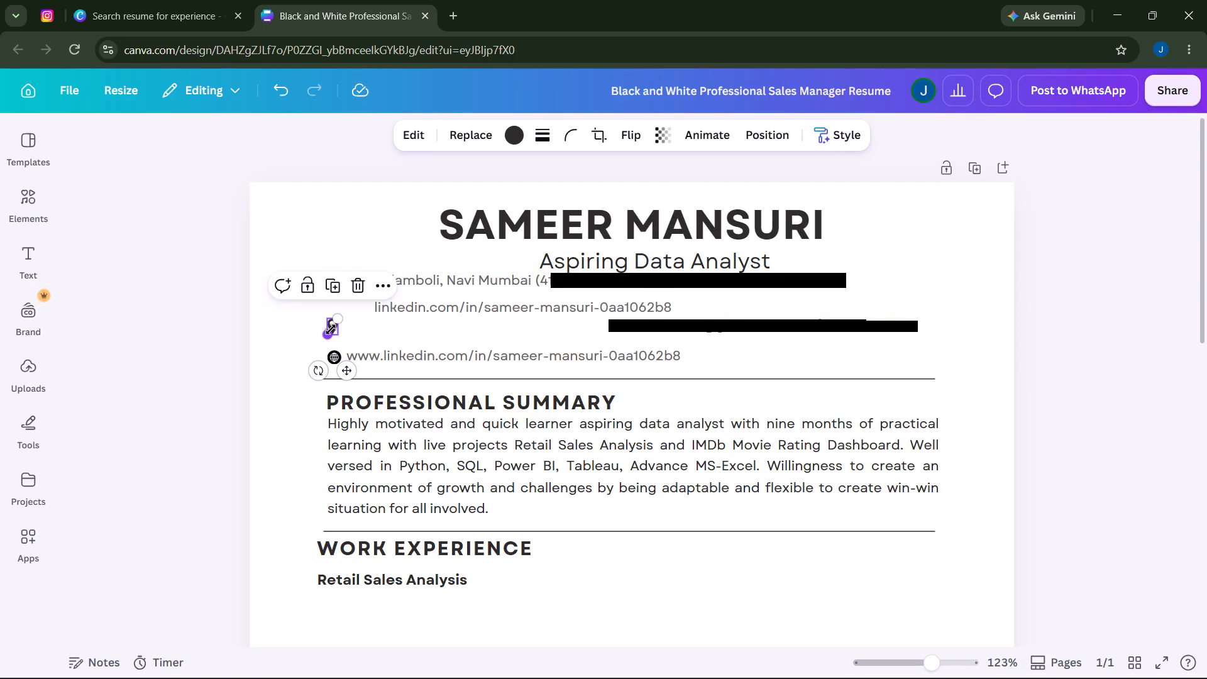
pyautogui.doubleClick(331, 329)
pyautogui.moveTo(339, 319); pyautogui.dragTo(353, 307)
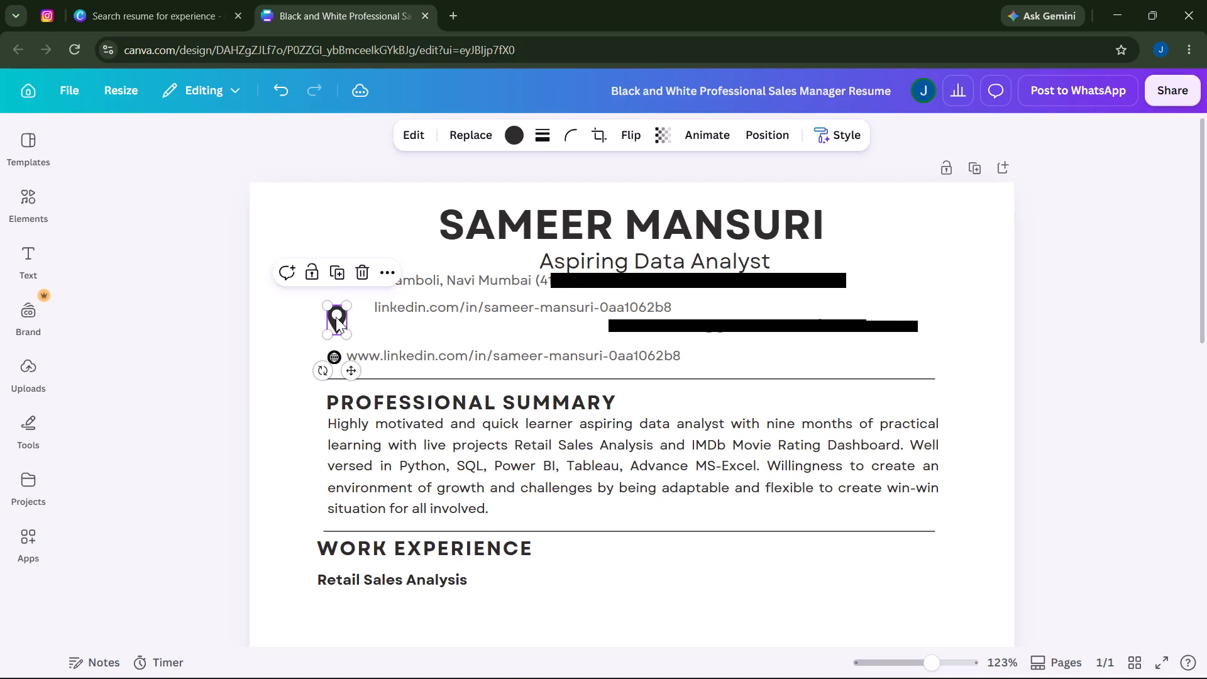
pyautogui.tripleClick(336, 317)
pyautogui.tripleClick(336, 317)
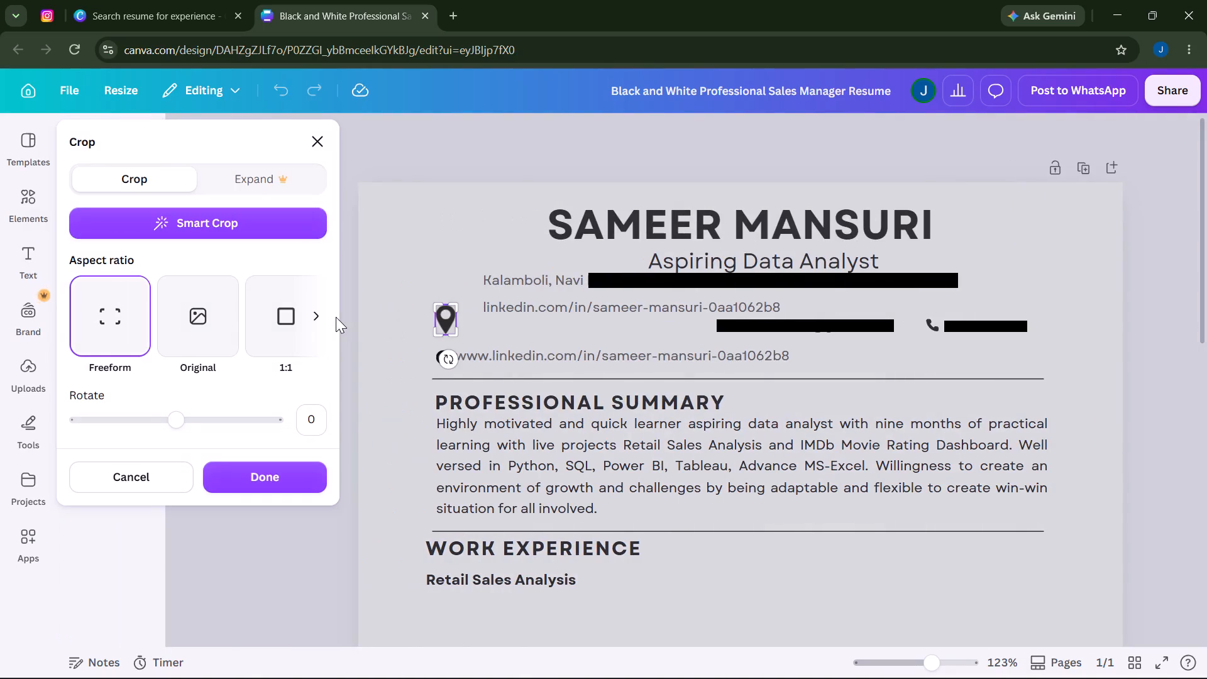
pyautogui.click(314, 136)
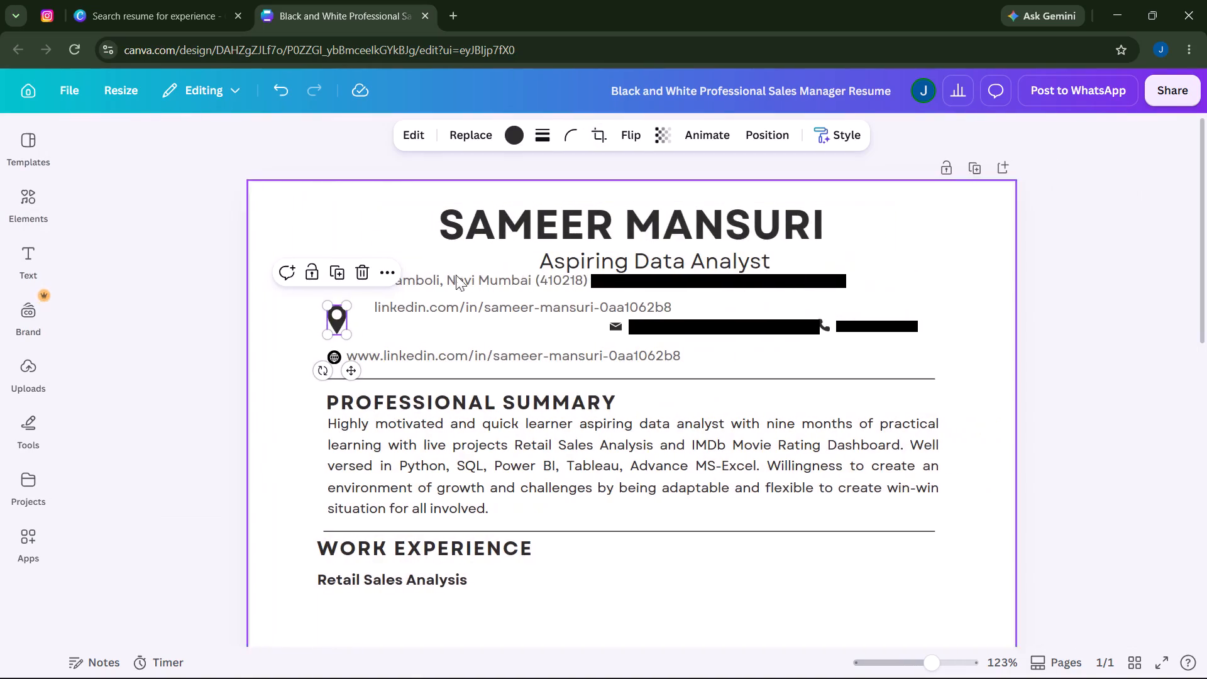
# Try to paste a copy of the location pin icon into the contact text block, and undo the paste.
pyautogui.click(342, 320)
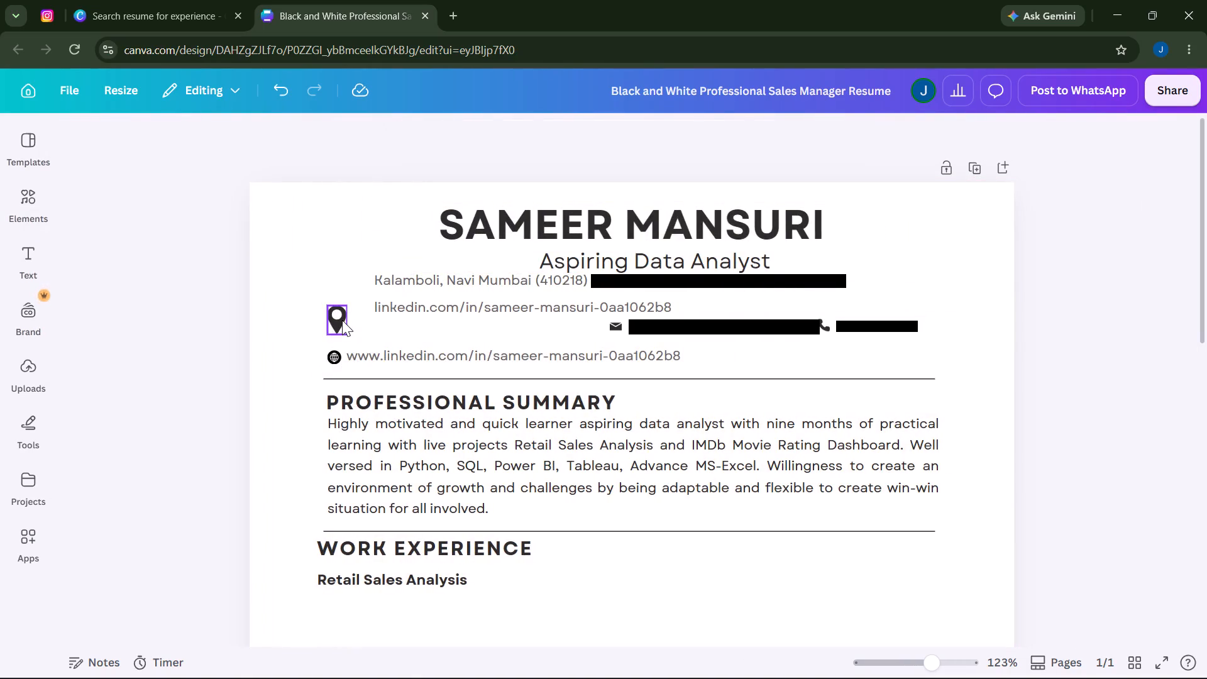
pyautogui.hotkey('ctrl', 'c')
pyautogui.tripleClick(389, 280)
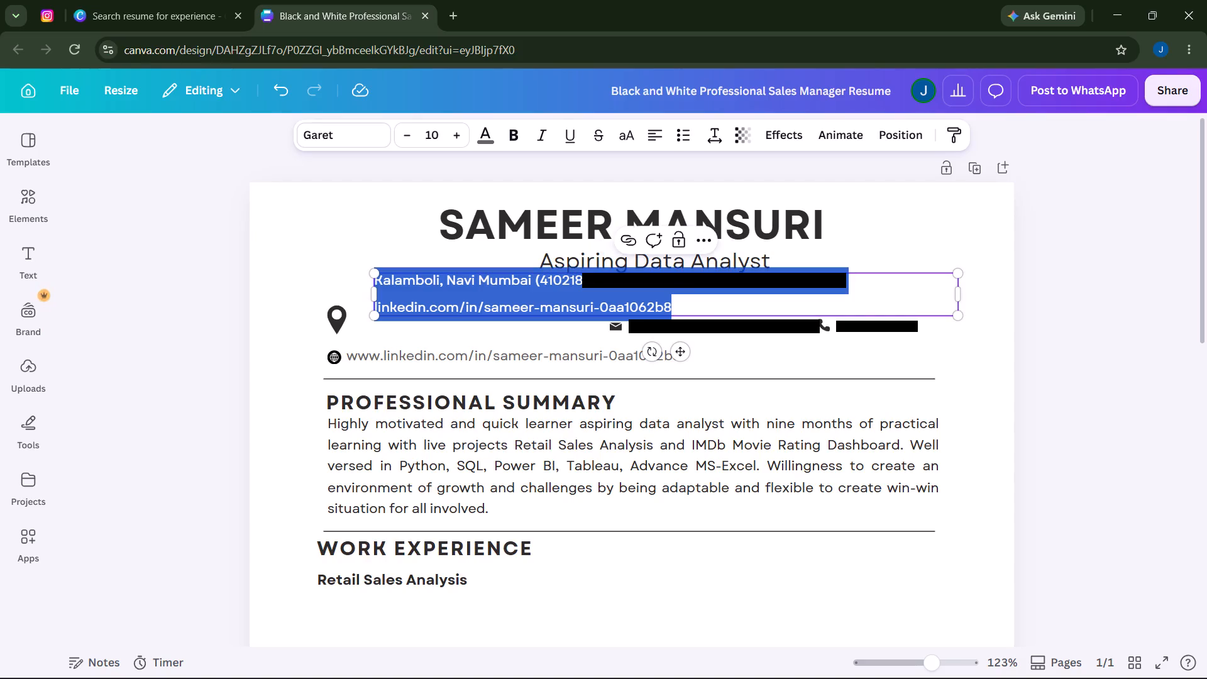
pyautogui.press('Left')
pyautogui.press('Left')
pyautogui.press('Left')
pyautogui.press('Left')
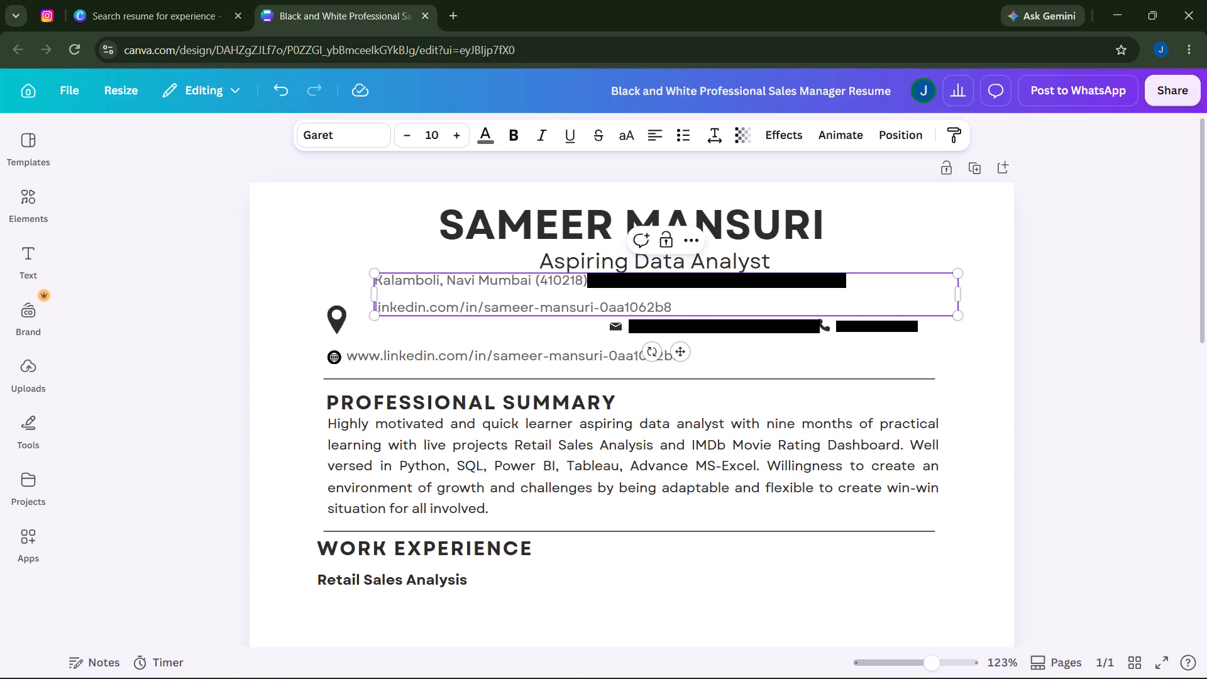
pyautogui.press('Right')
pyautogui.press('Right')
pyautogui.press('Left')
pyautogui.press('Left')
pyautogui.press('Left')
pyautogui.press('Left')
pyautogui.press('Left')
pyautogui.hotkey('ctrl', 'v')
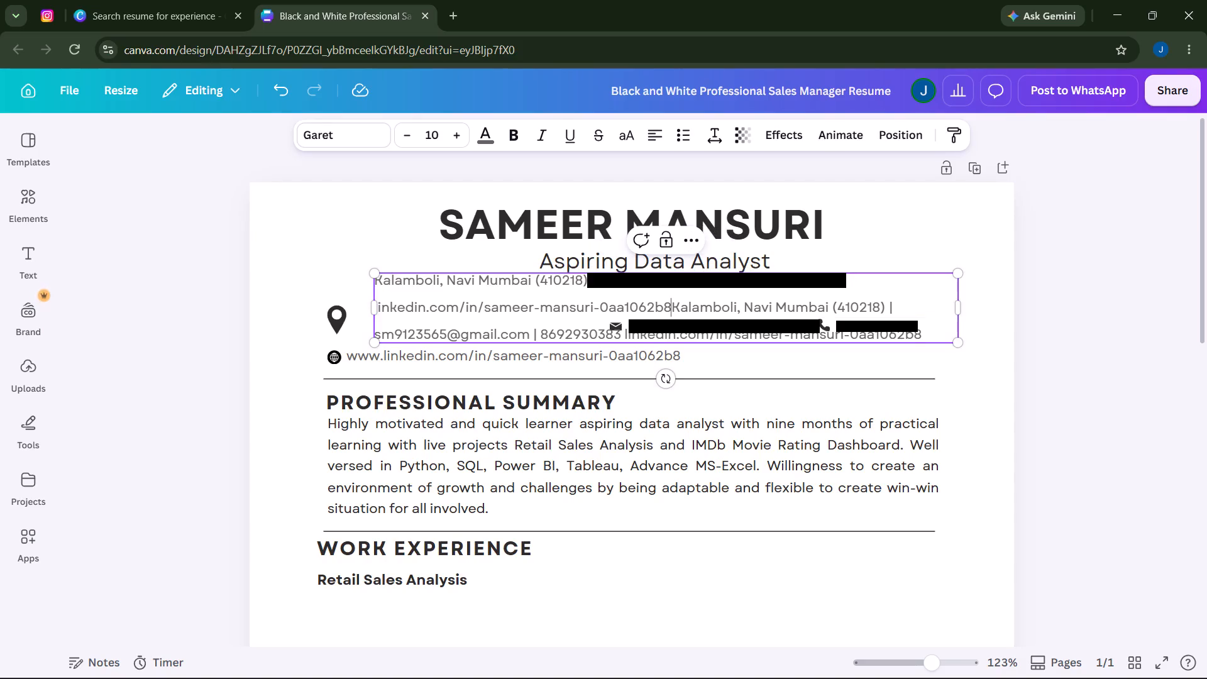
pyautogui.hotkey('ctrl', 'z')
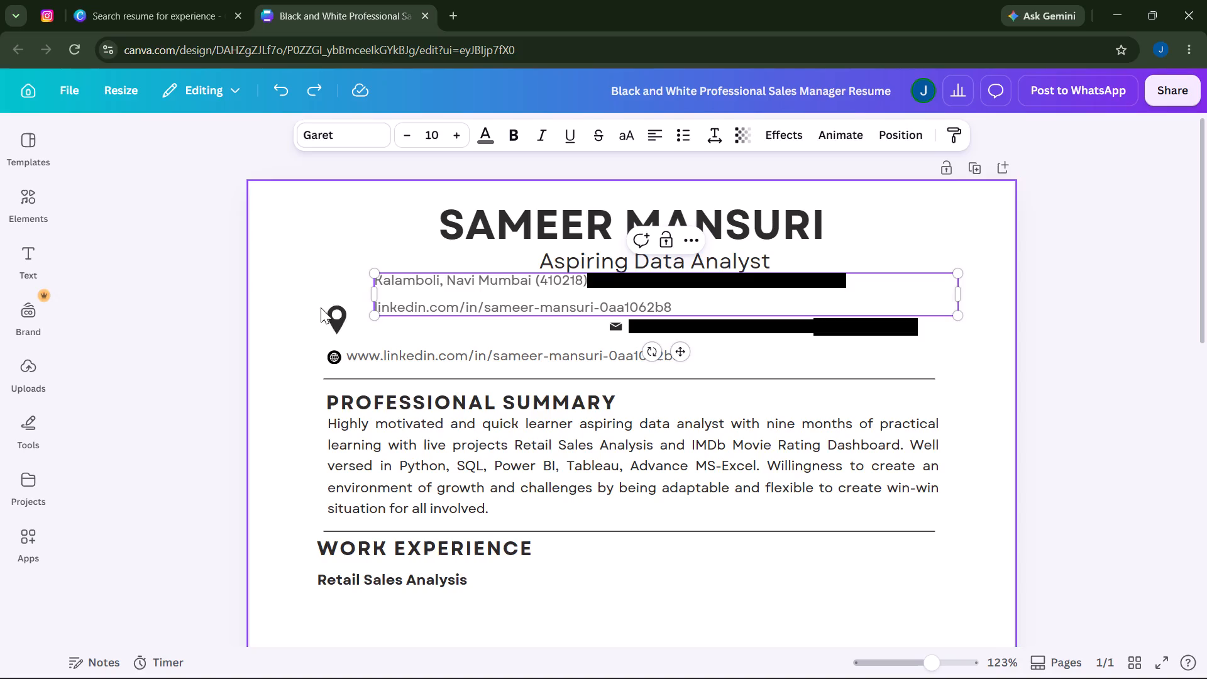
# Delete the old contact row elements above the divider: pin icon, mail icon with its text, LinkedIn line and globe icon.
pyautogui.click(338, 321)
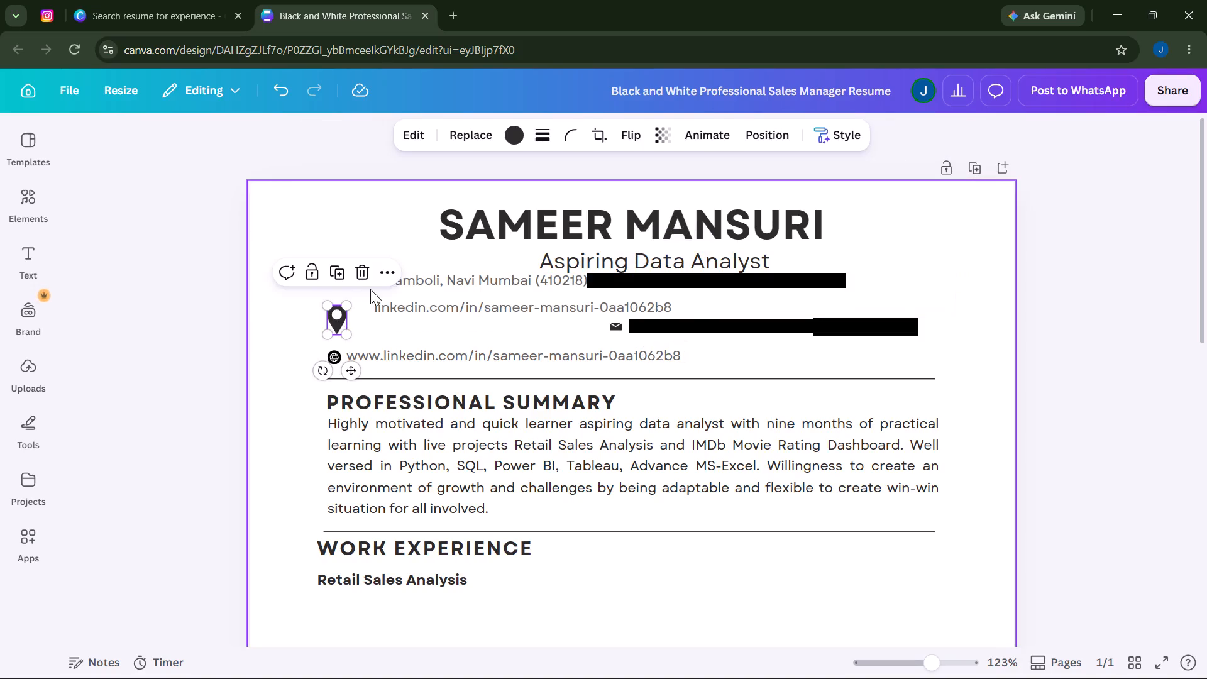
pyautogui.press('Delete')
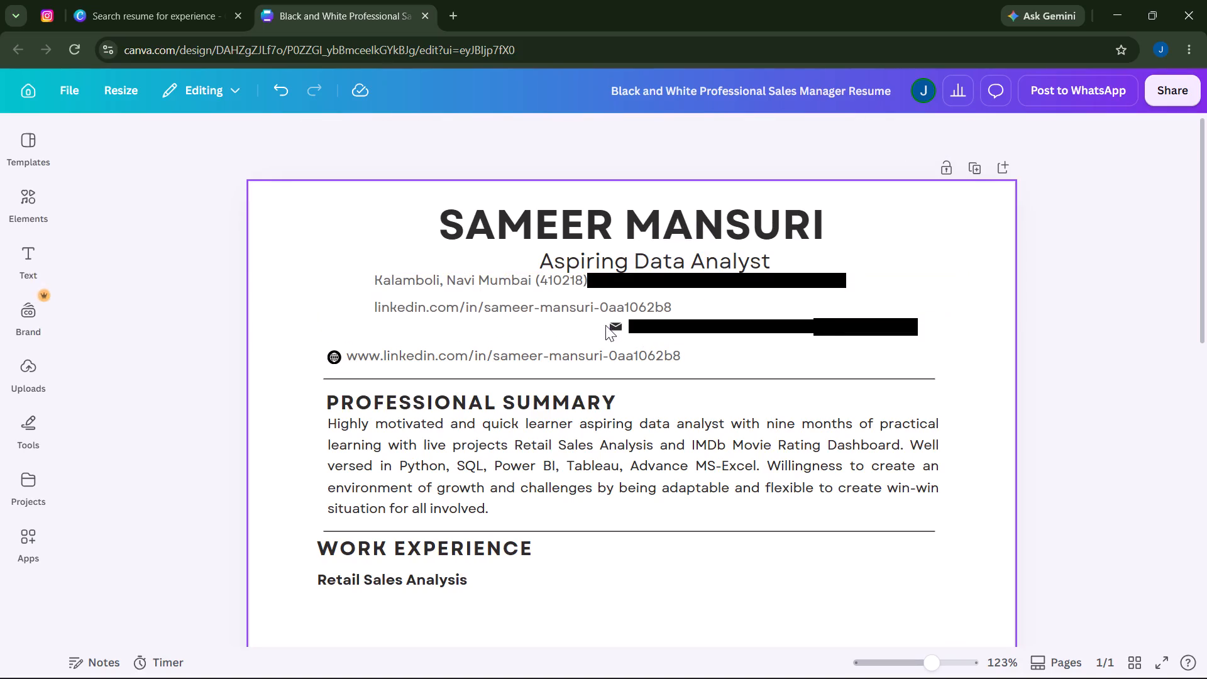
pyautogui.moveTo(598, 325); pyautogui.dragTo(827, 360)
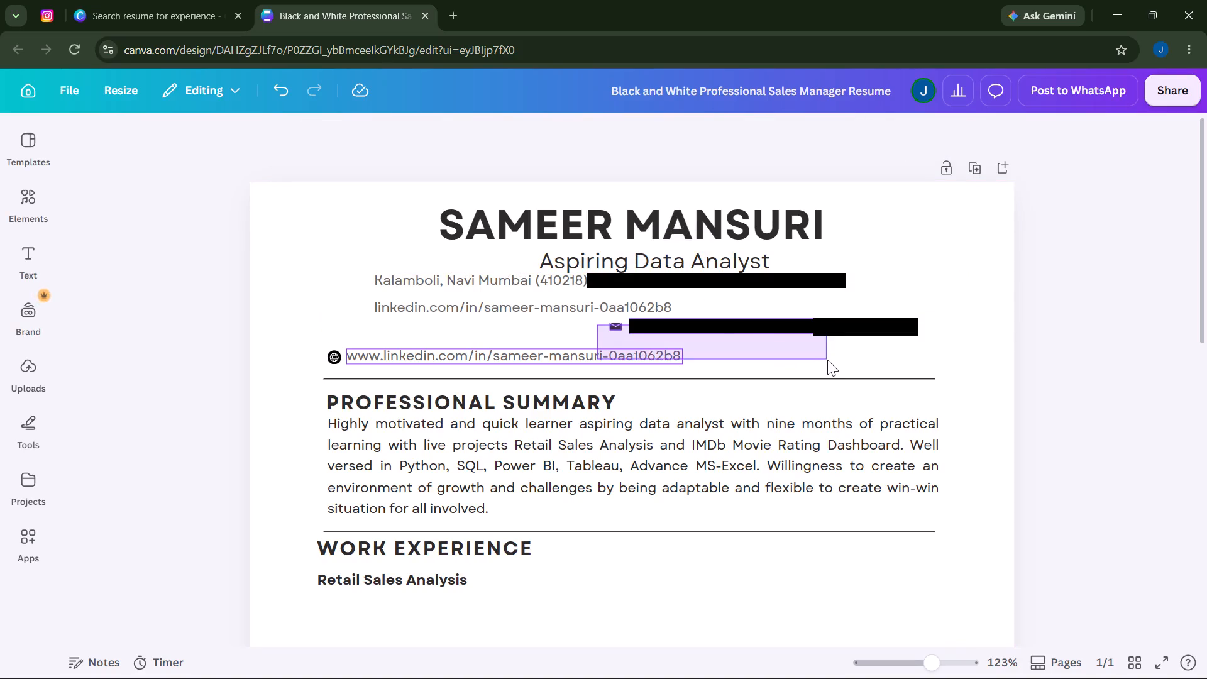
pyautogui.moveTo(827, 360); pyautogui.dragTo(874, 363)
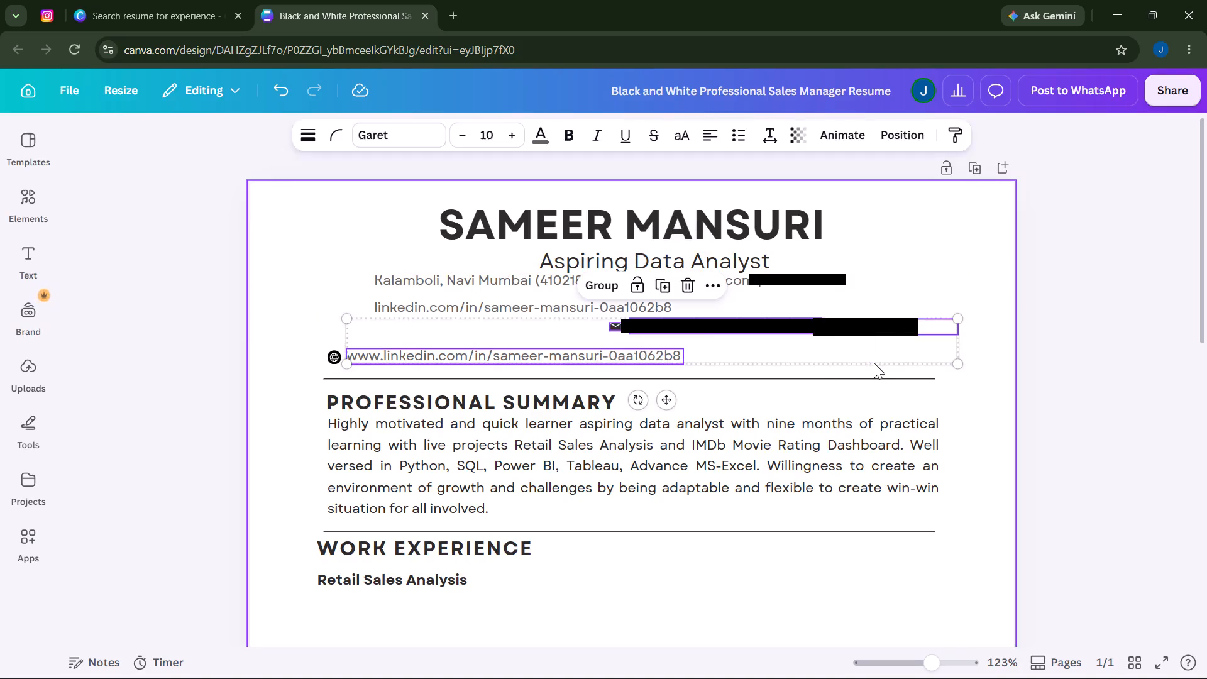
pyautogui.press('Delete')
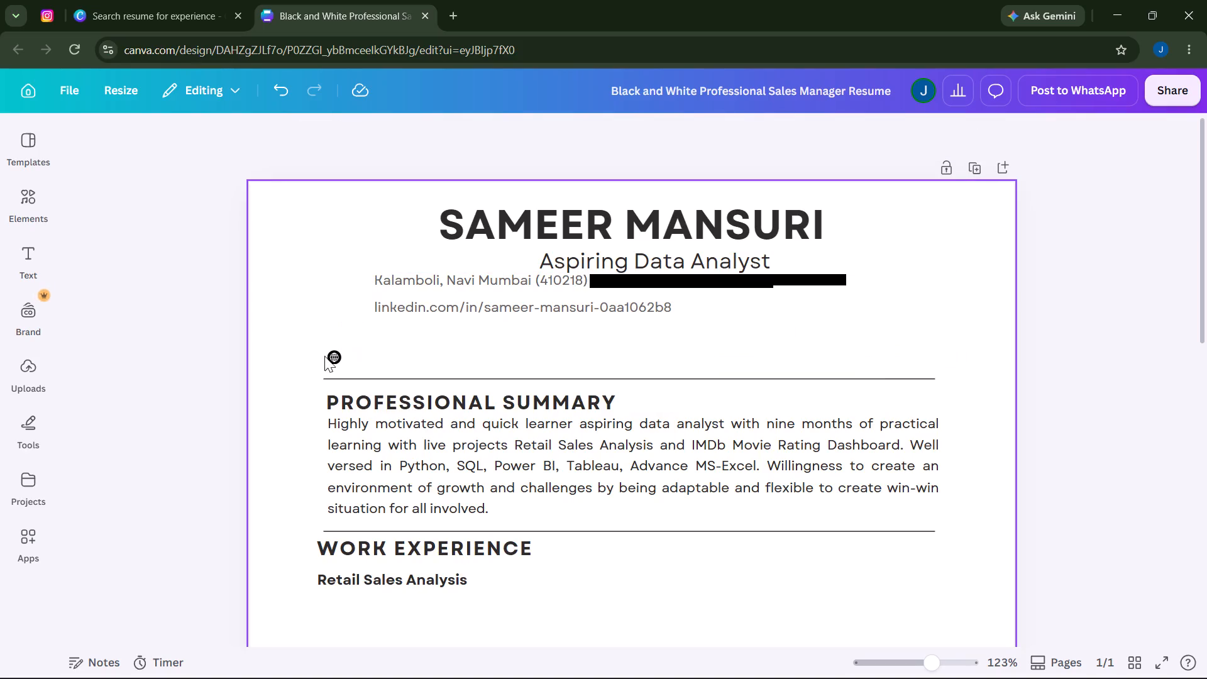
pyautogui.click(333, 356)
pyautogui.press('Delete')
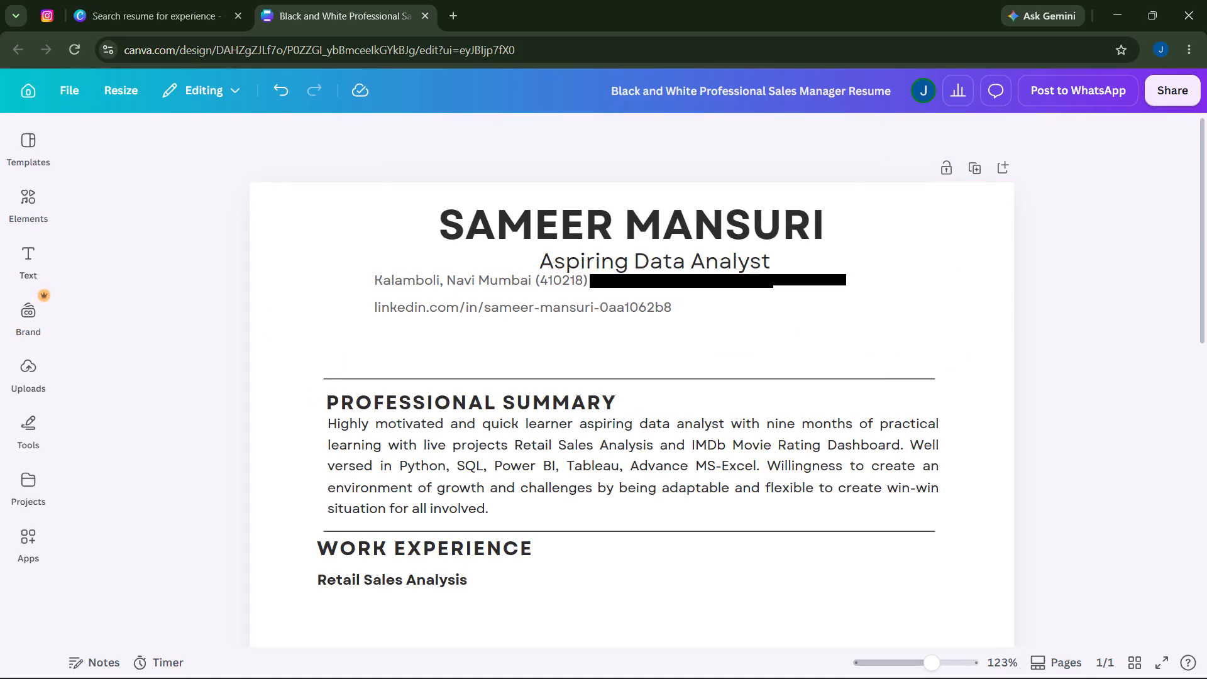
# Move the two-line contact block down into the gap between subtitle and divider and centre its text.
pyautogui.click(495, 290)
pyautogui.moveTo(495, 290); pyautogui.dragTo(497, 328)
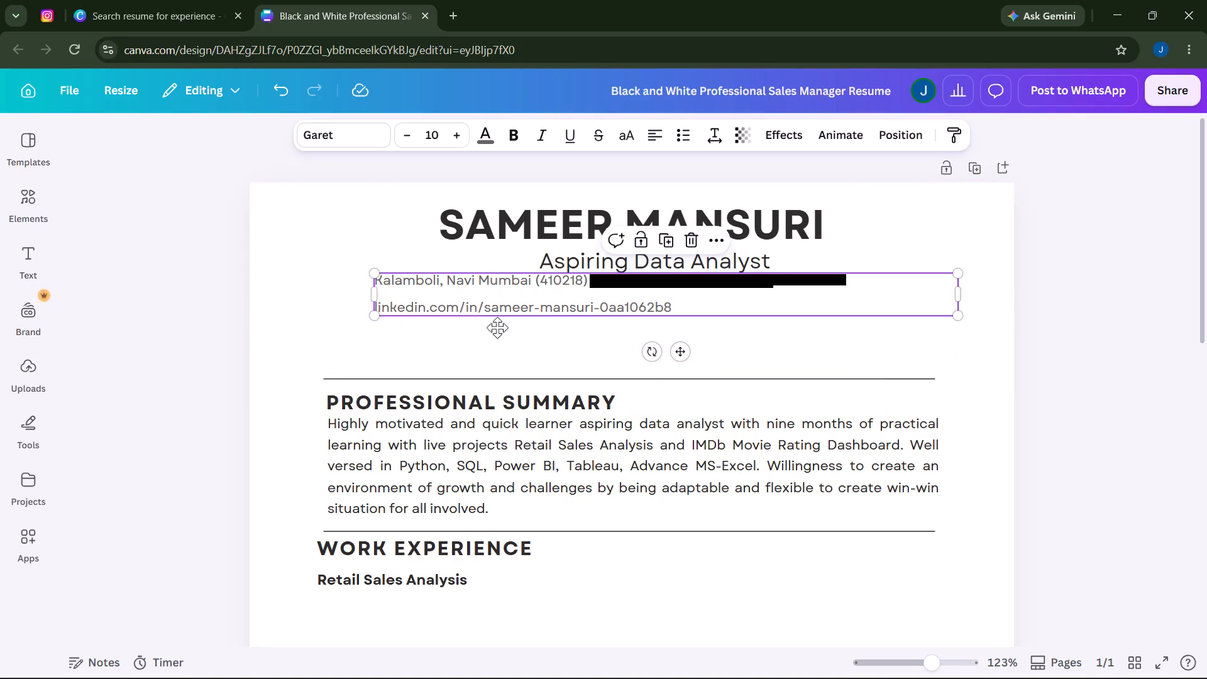
pyautogui.moveTo(497, 328); pyautogui.dragTo(468, 319)
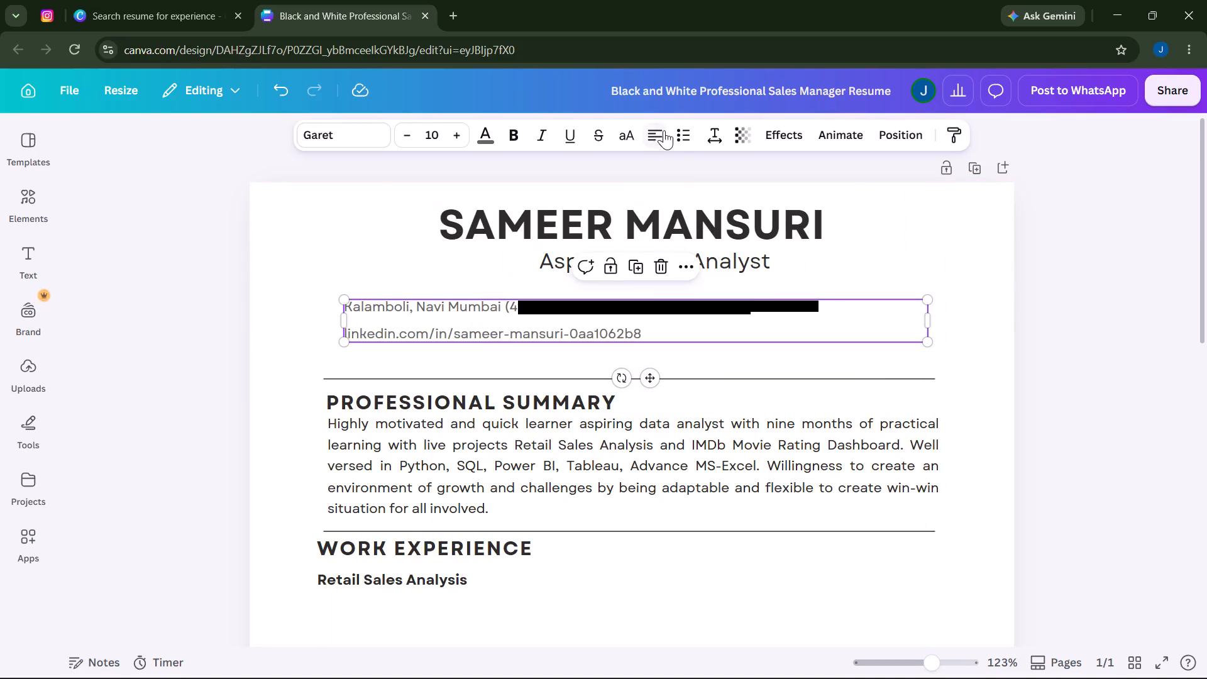
pyautogui.click(658, 132)
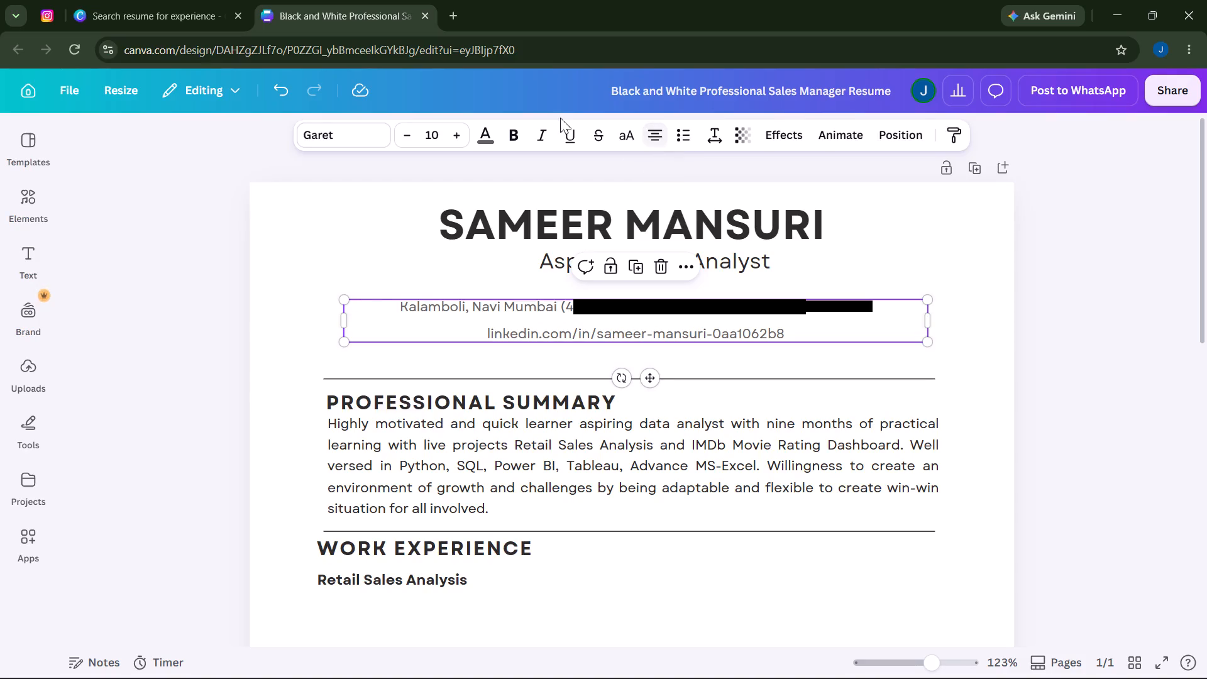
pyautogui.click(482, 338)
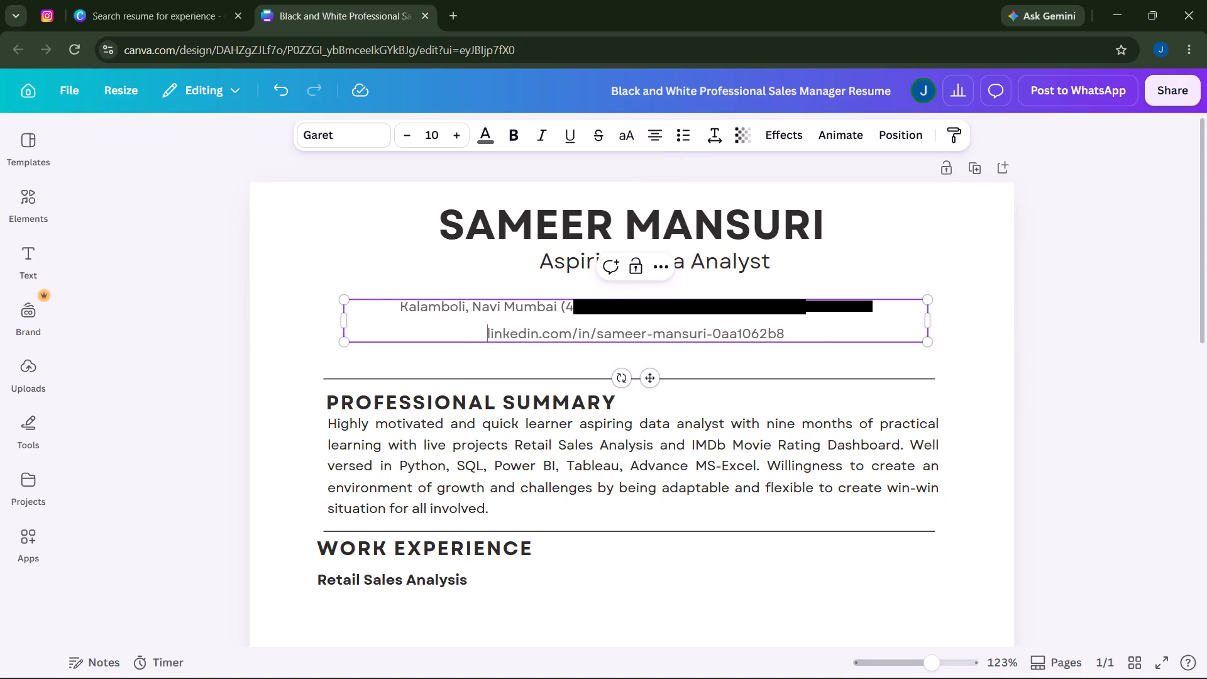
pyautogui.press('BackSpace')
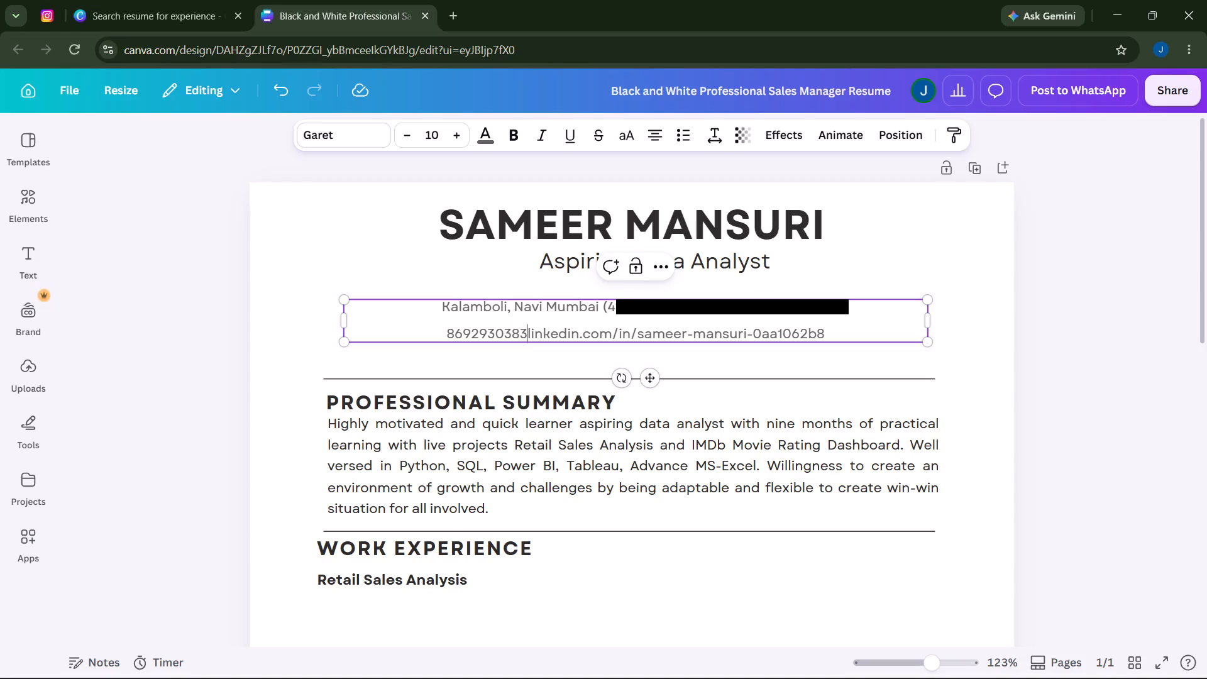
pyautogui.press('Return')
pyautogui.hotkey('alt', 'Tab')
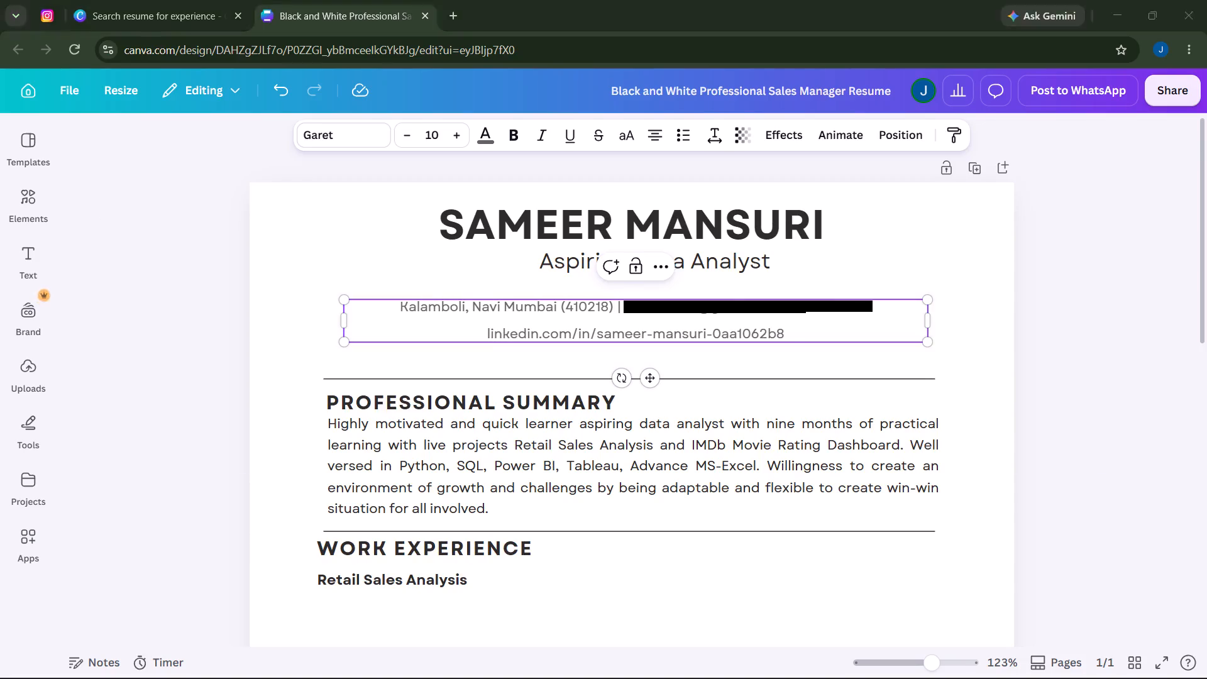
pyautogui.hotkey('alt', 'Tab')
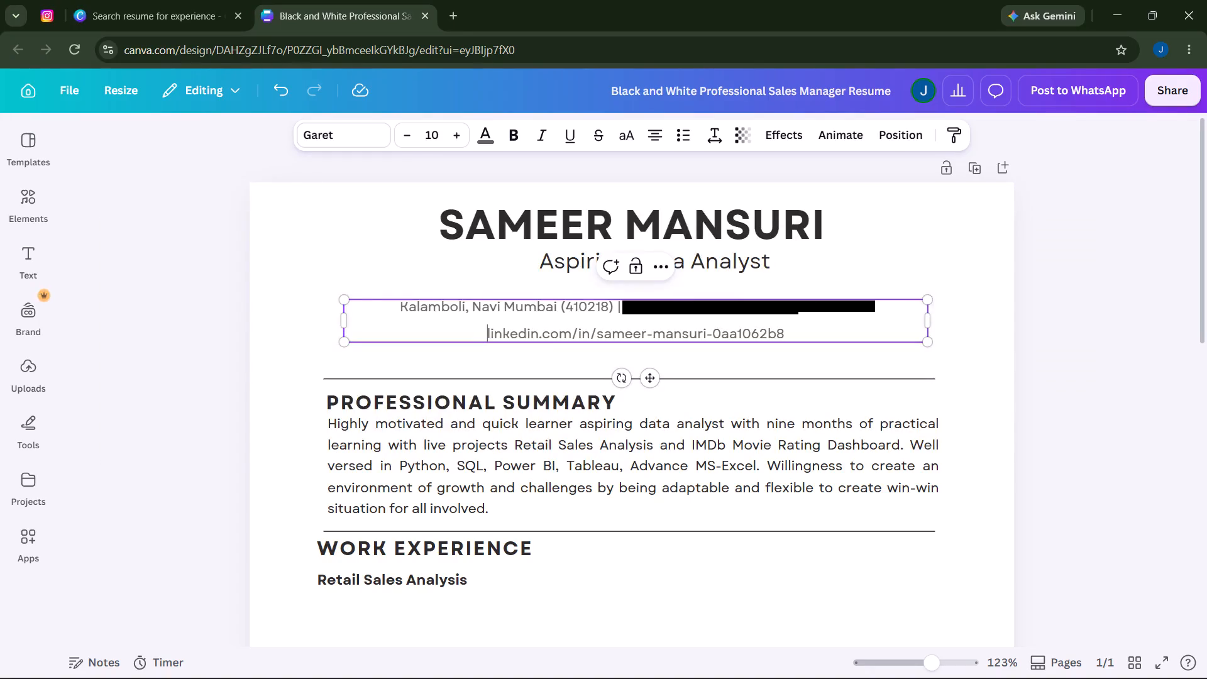
# Add a space and a vertical bar separator after the phone number at the end of the first contact line.
pyautogui.press('Left')
pyautogui.press('Left')
pyautogui.press('Left')
pyautogui.press('Right')
pyautogui.press('space')
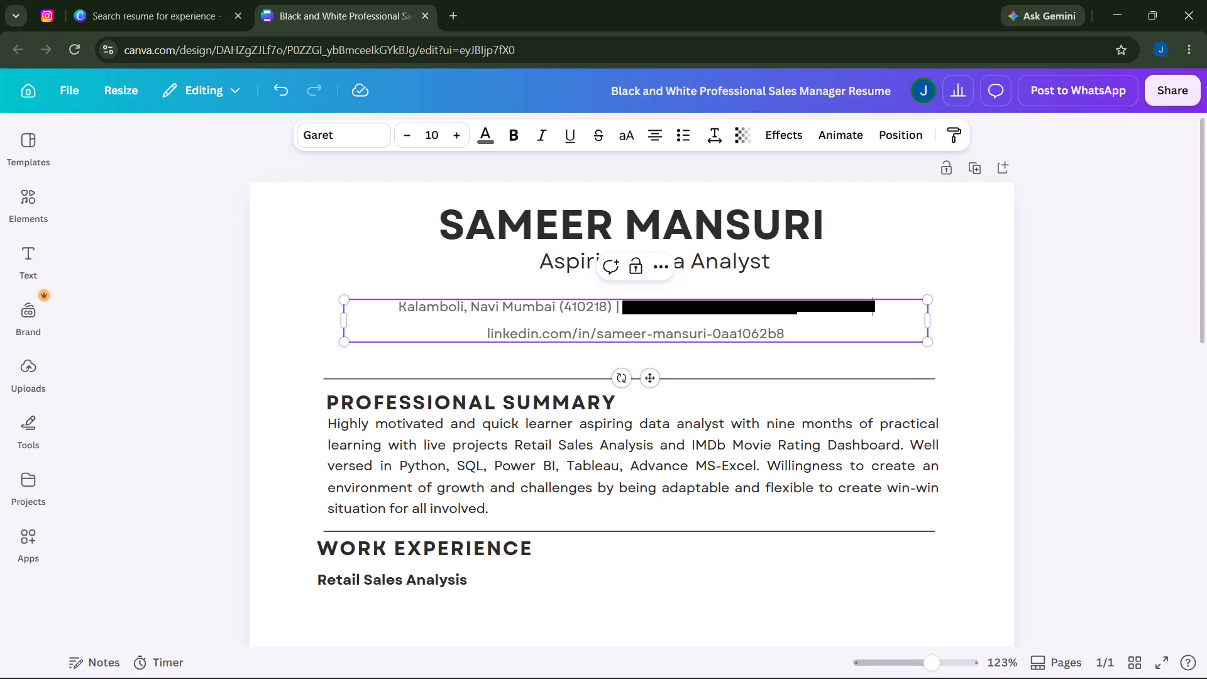
pyautogui.press('\\')
pyautogui.press('BackSpace')
pyautogui.hotkey('shift', '|')
pyautogui.press('Left')
pyautogui.press('Left')
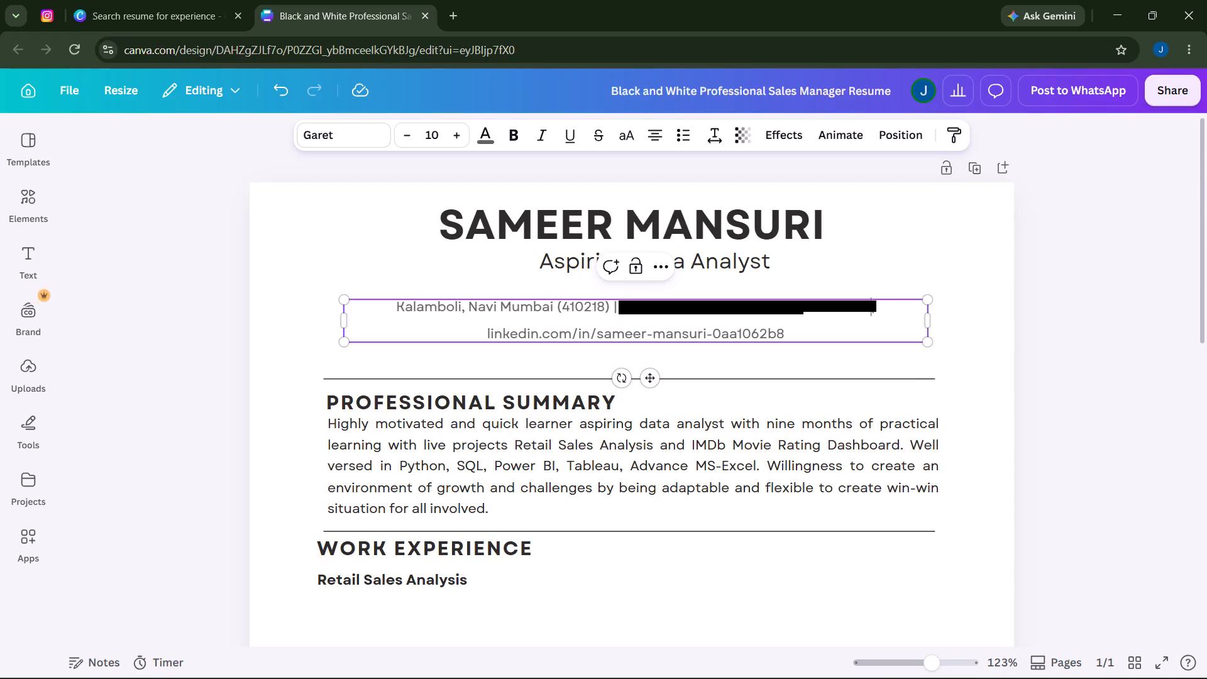
pyautogui.press('Right')
pyautogui.press('Right')
pyautogui.press('Right')
# Compare the resume's header and contact block with the header of the E-commerce Resume PDF.
pyautogui.hotkey('alt', 'Tab')
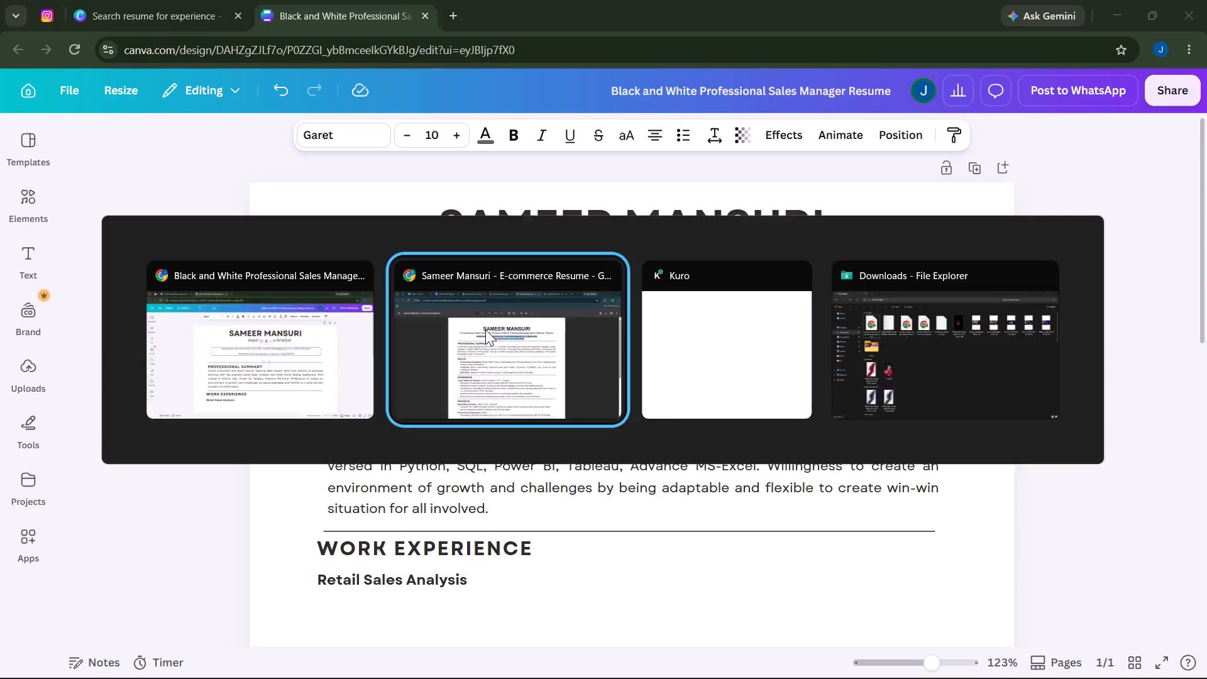
pyautogui.hotkey('alt', 'Tab')
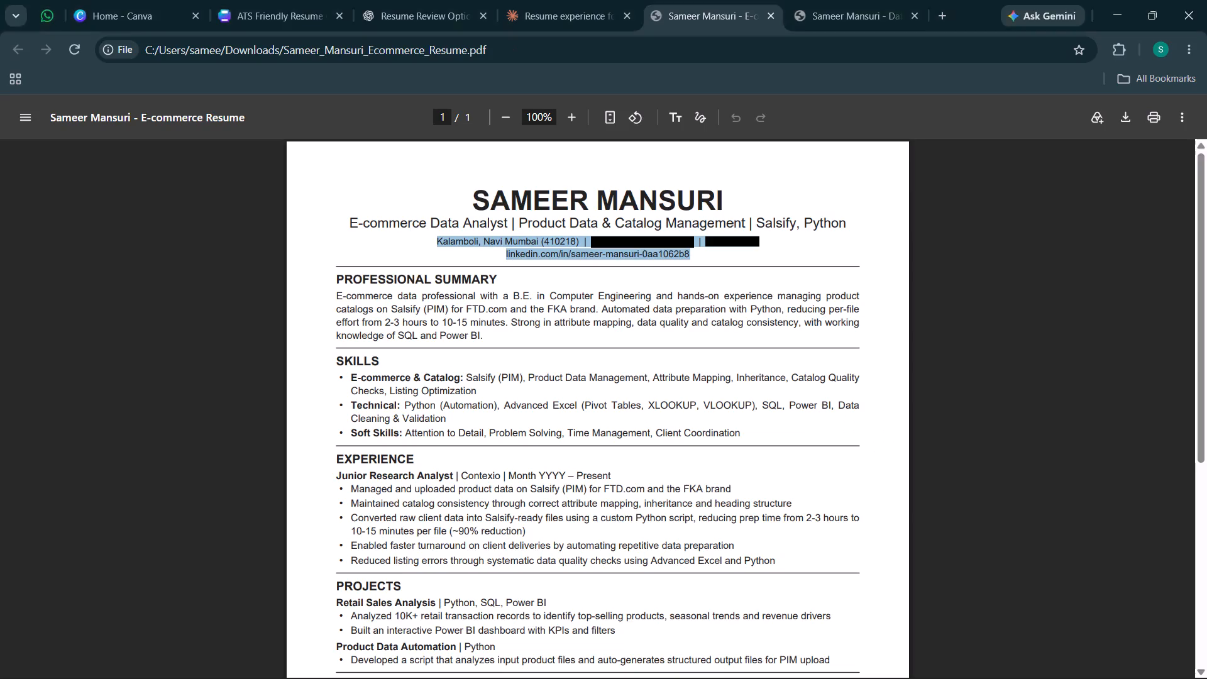
pyautogui.click(1091, 266)
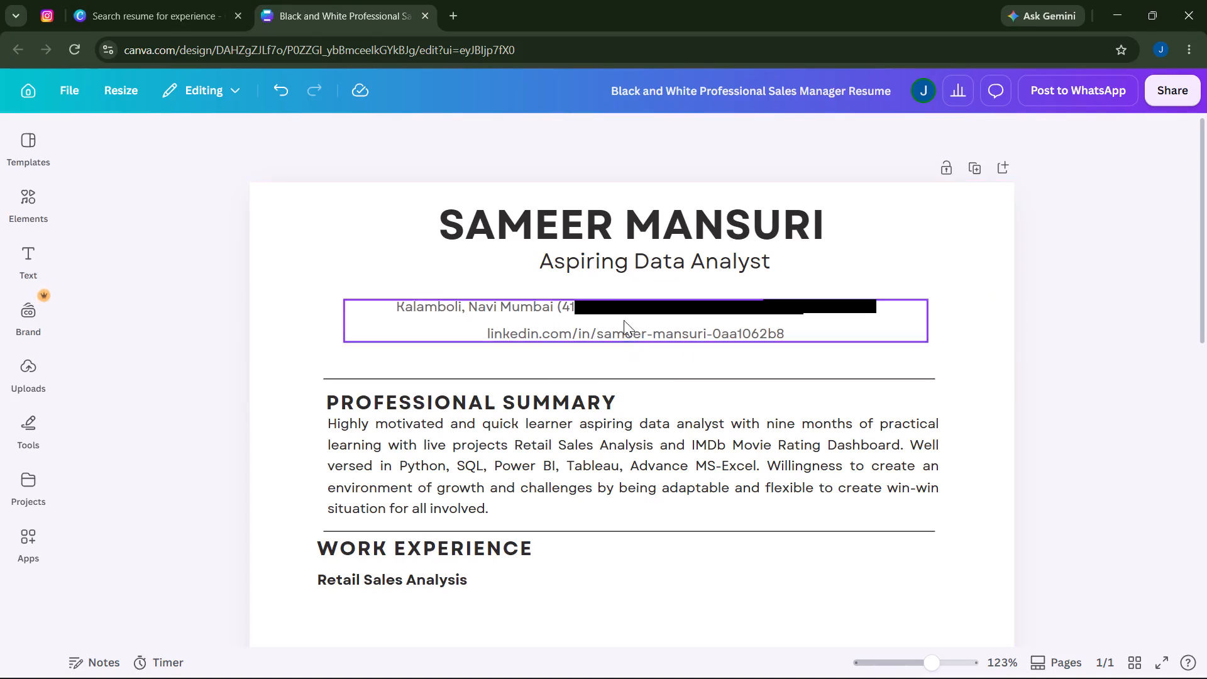
pyautogui.click(546, 199)
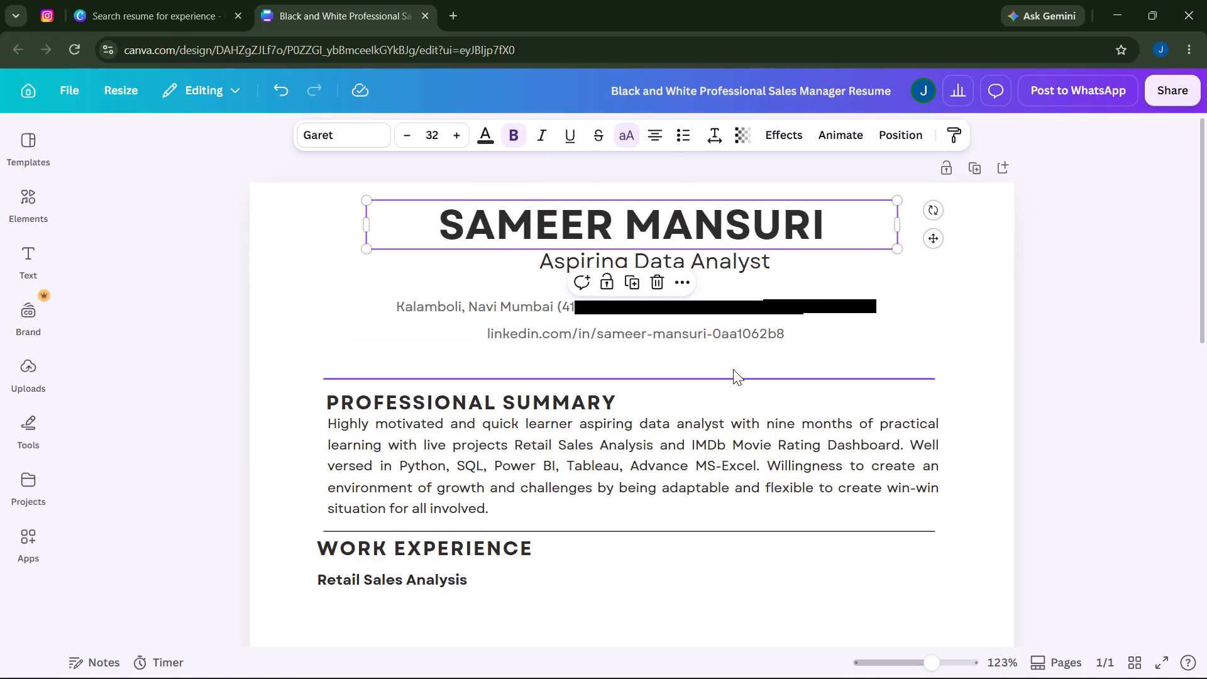
pyautogui.click(664, 327)
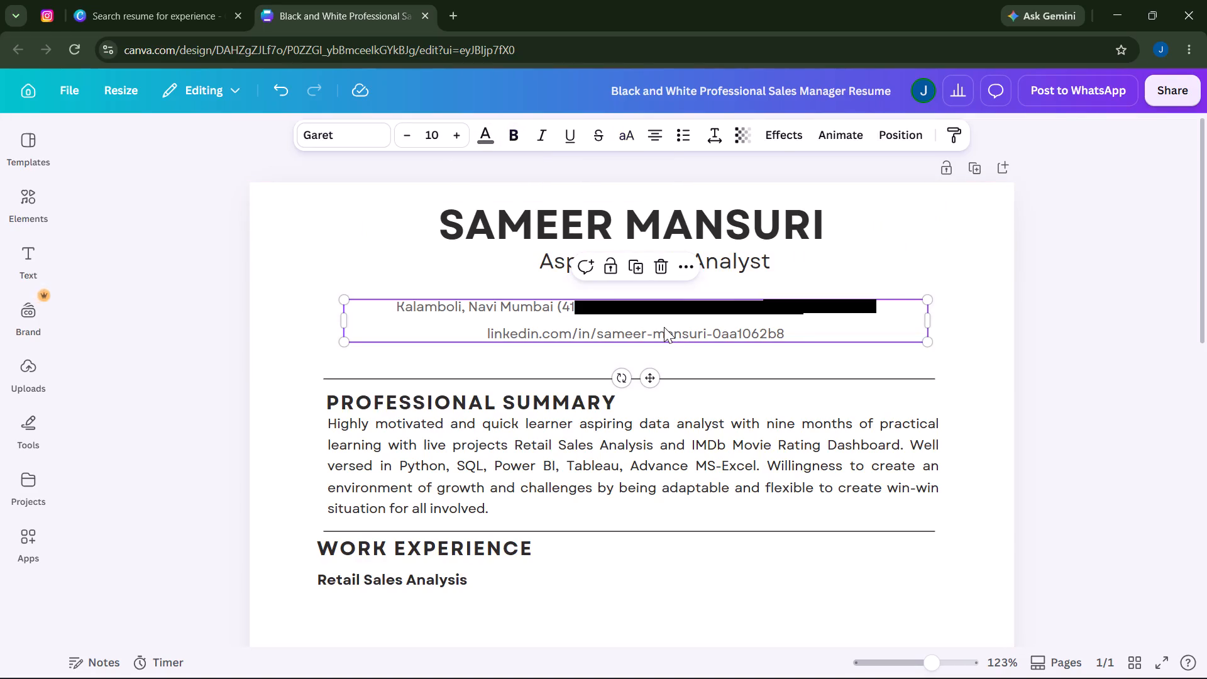
pyautogui.click(930, 340)
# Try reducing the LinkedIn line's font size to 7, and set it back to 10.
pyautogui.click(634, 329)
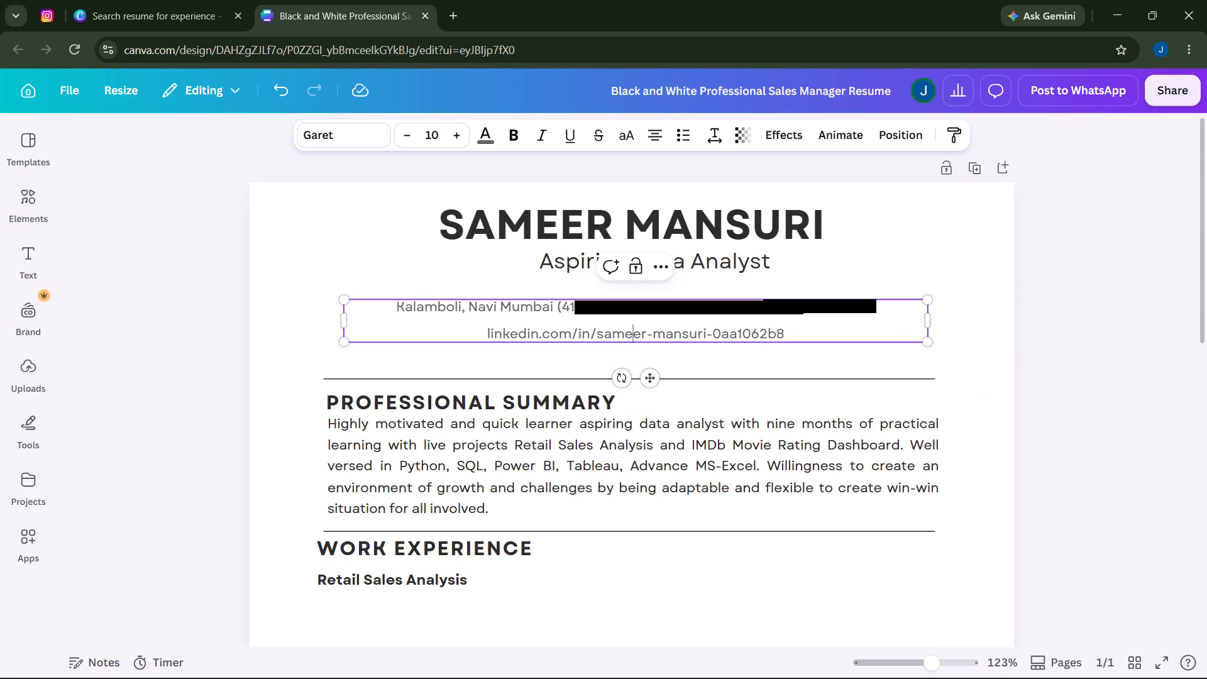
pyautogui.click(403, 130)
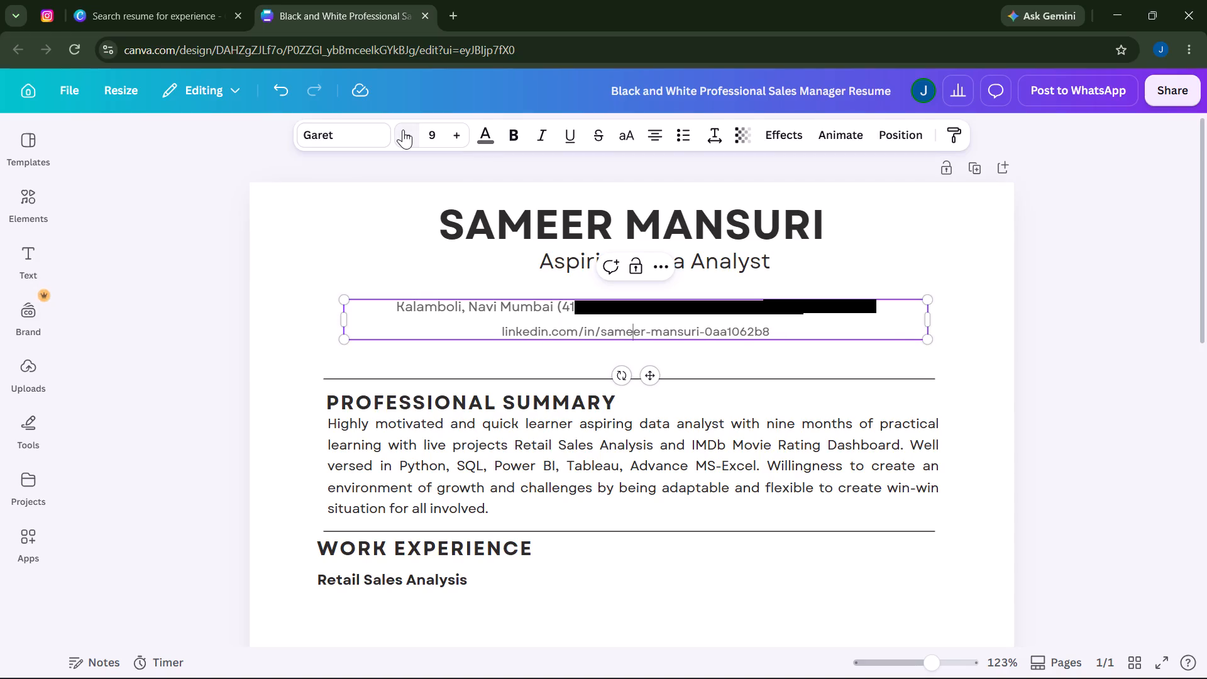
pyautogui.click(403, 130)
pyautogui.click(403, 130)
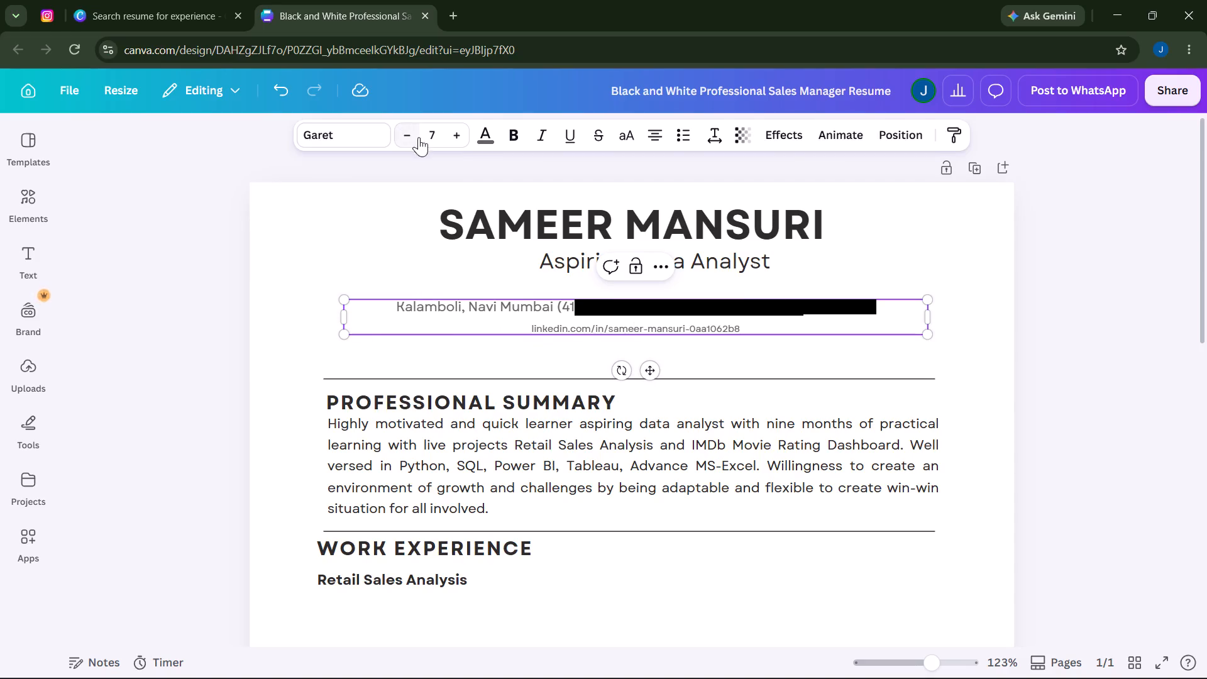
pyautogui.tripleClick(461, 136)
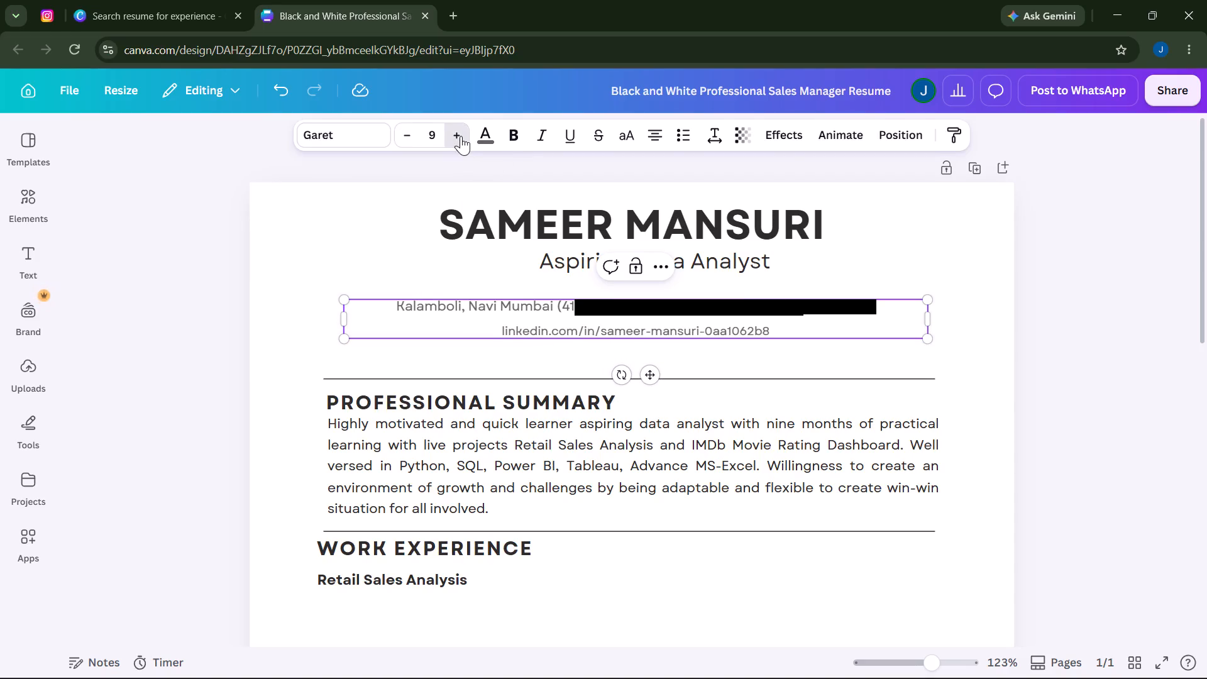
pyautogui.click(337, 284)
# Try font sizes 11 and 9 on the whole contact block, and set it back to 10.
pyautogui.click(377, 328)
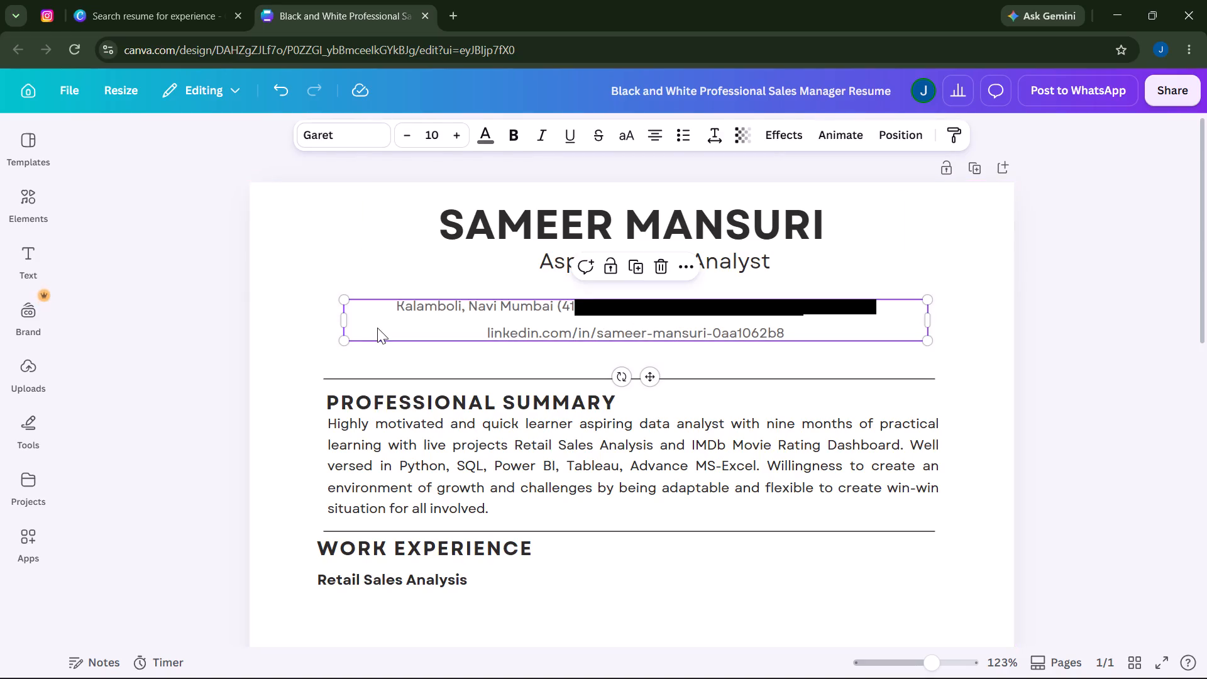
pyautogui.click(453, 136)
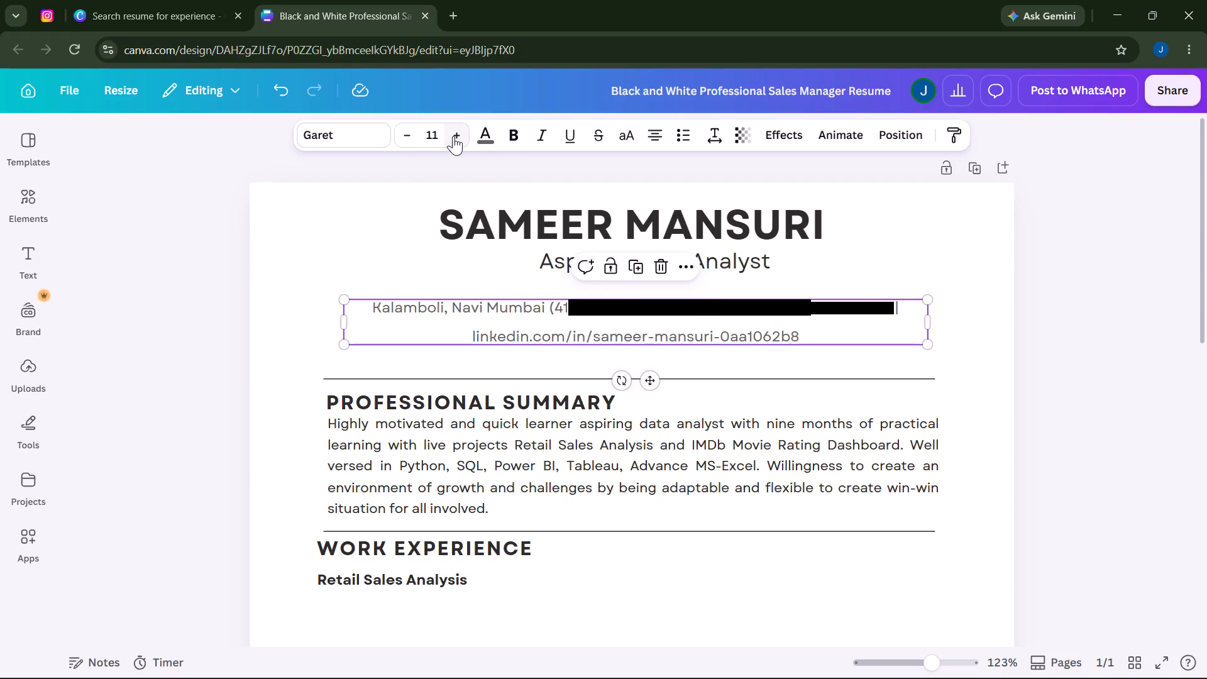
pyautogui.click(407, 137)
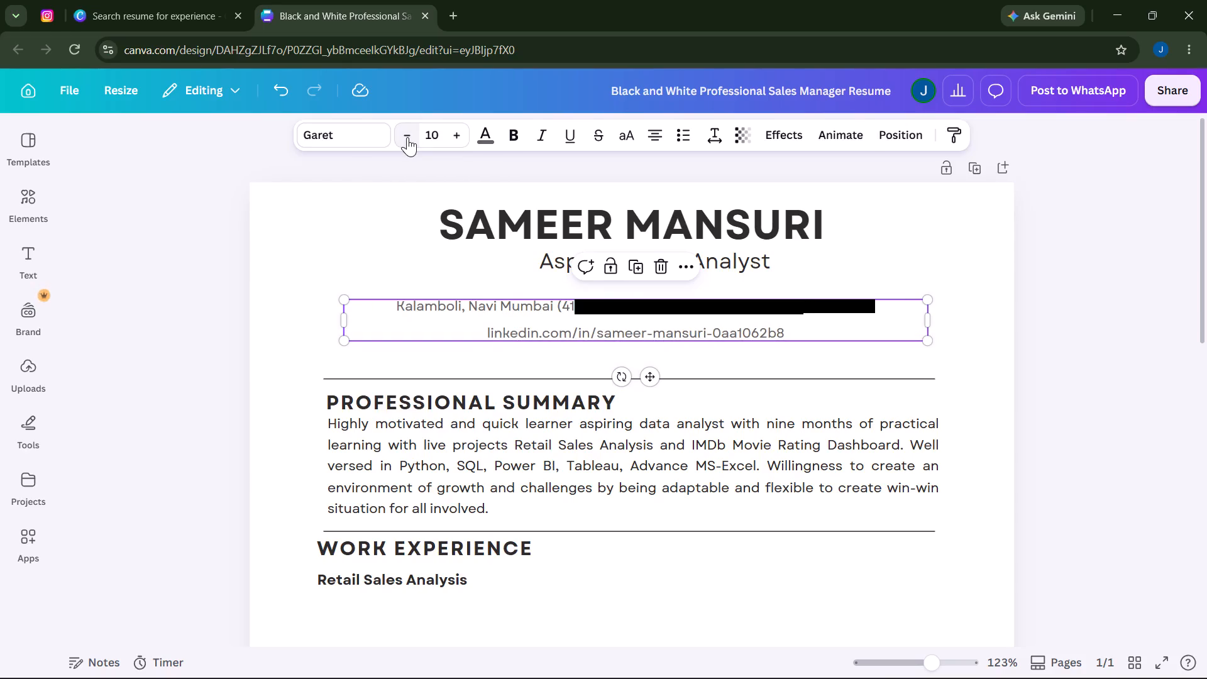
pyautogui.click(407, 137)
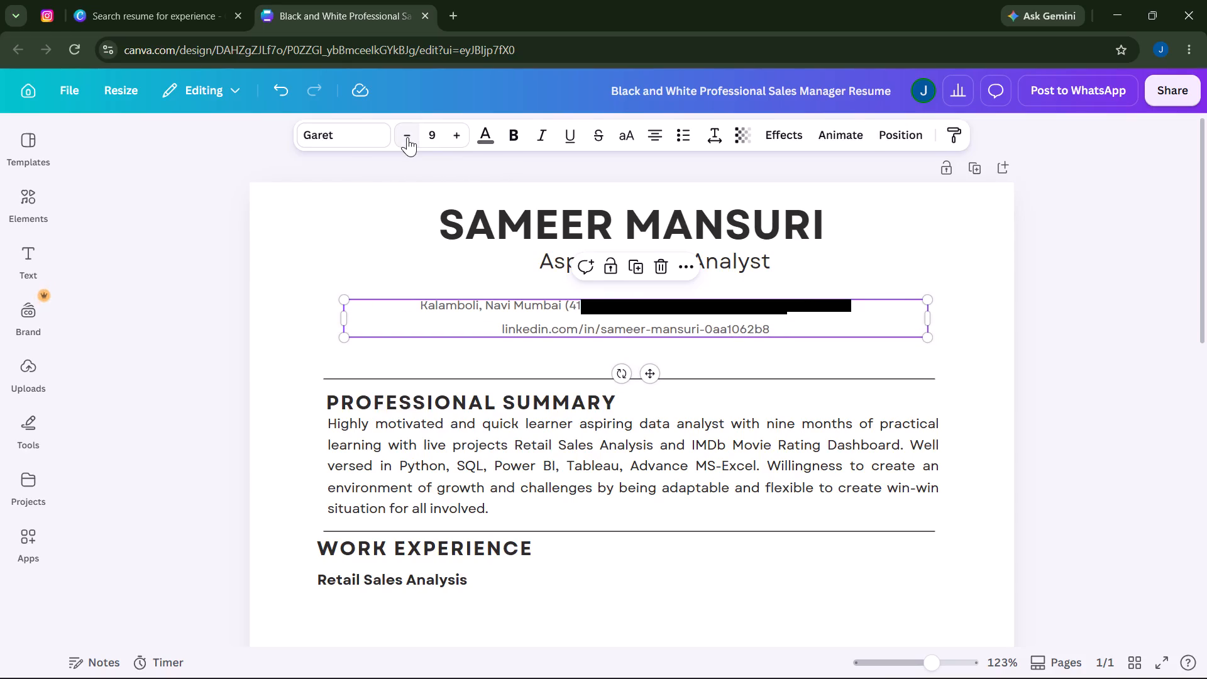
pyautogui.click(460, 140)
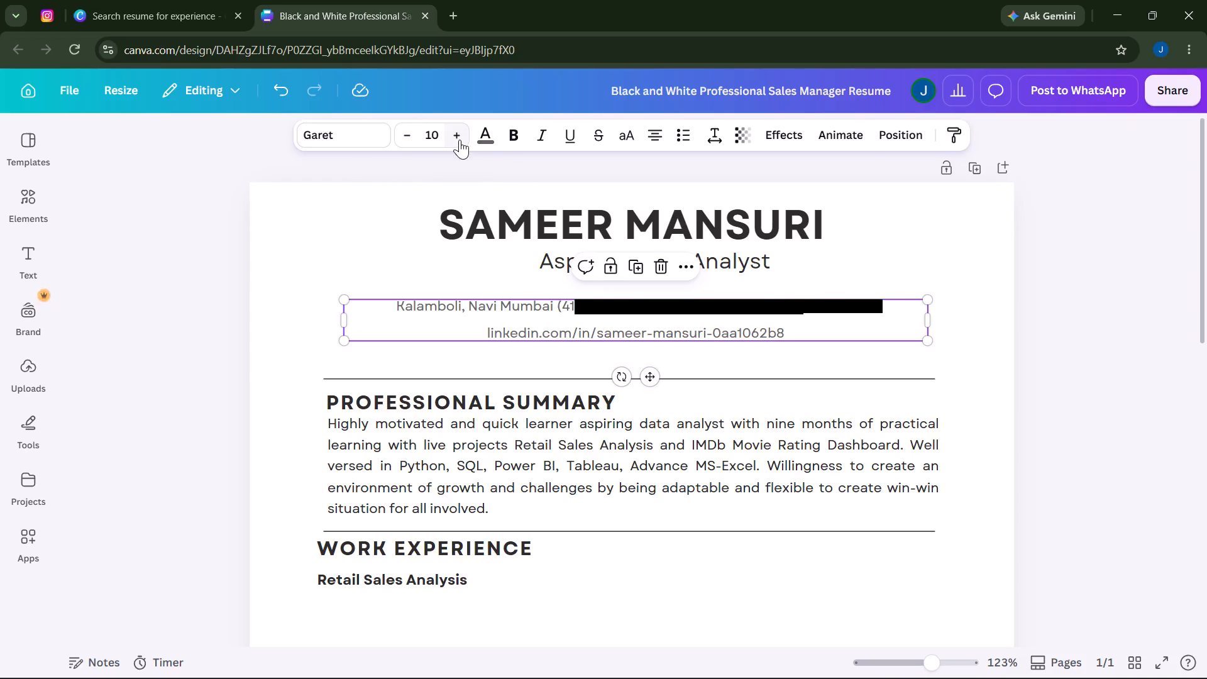
# Check the font sizes of the name, job title, summary paragraph and contact block.
pyautogui.click(539, 238)
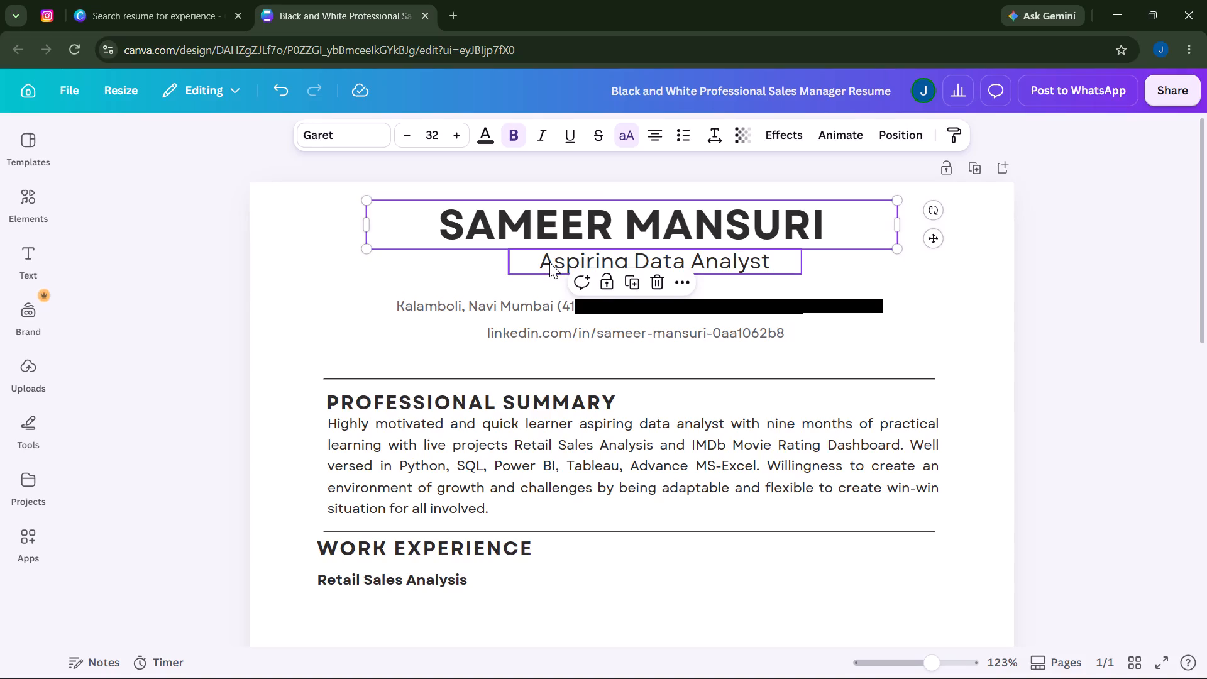
pyautogui.click(549, 262)
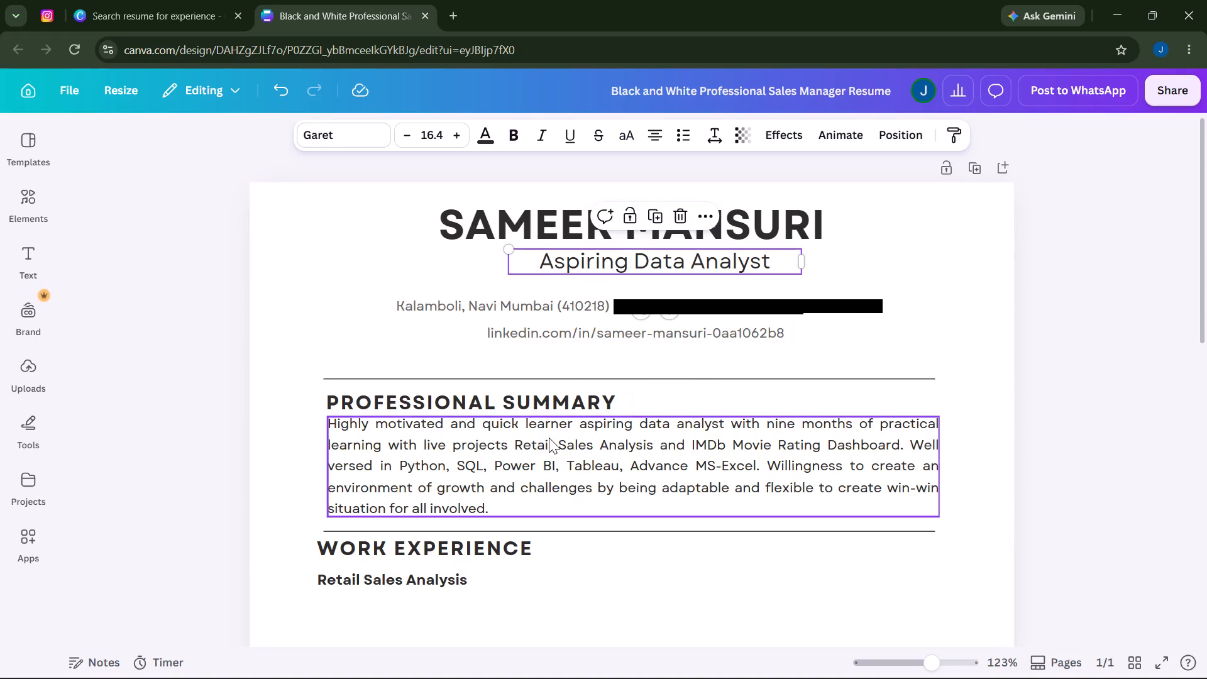
pyautogui.click(549, 438)
pyautogui.click(529, 326)
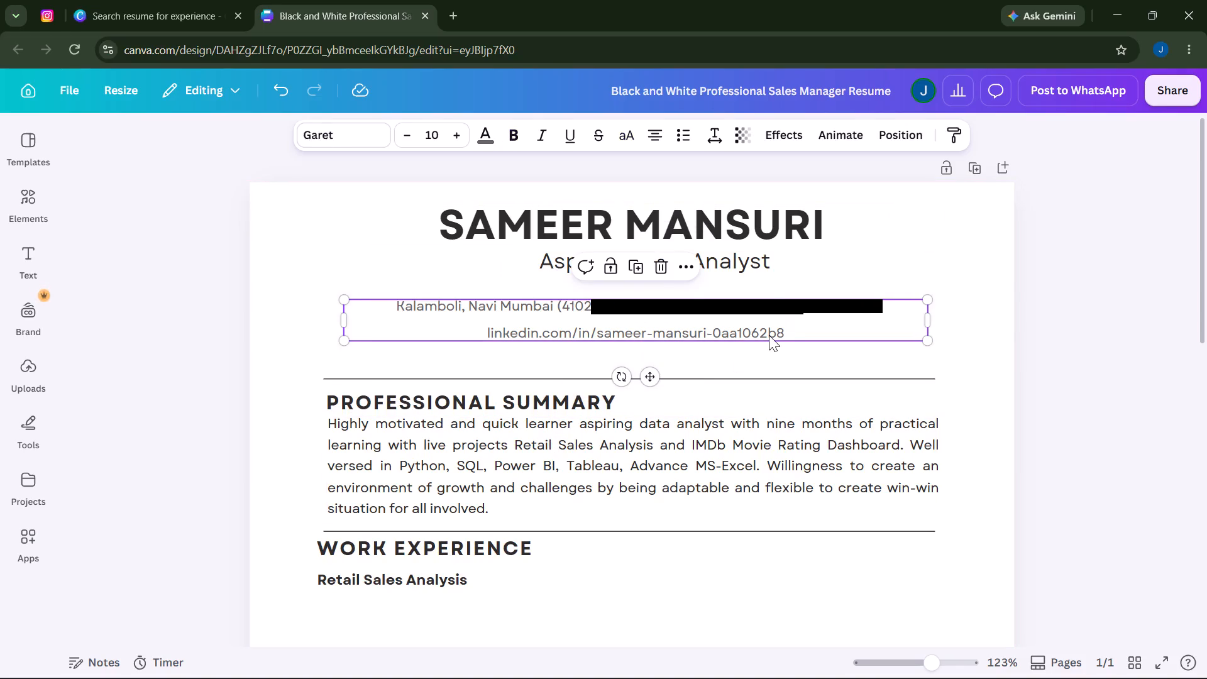
pyautogui.click(1102, 282)
# Move the divider line above Professional Summary up to just below the LinkedIn line, about 0.9 above the section heading.
pyautogui.scroll(-1, 1102, 282)
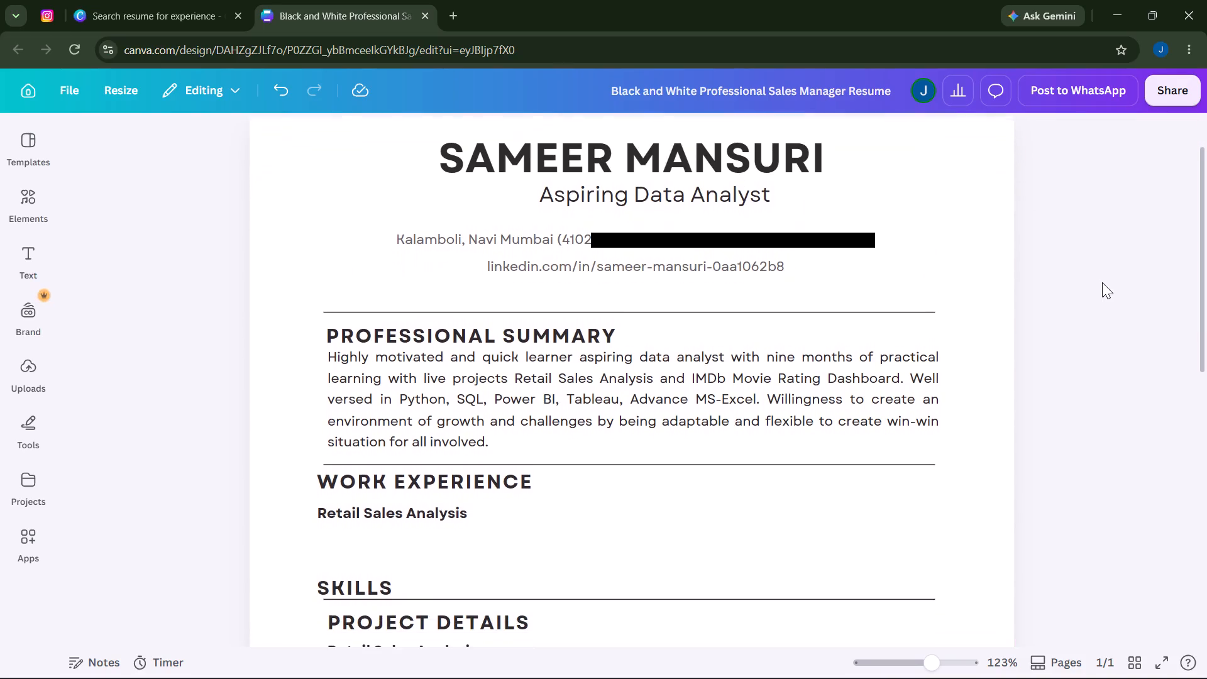
pyautogui.scroll(-1, 1102, 282)
pyautogui.click(888, 305)
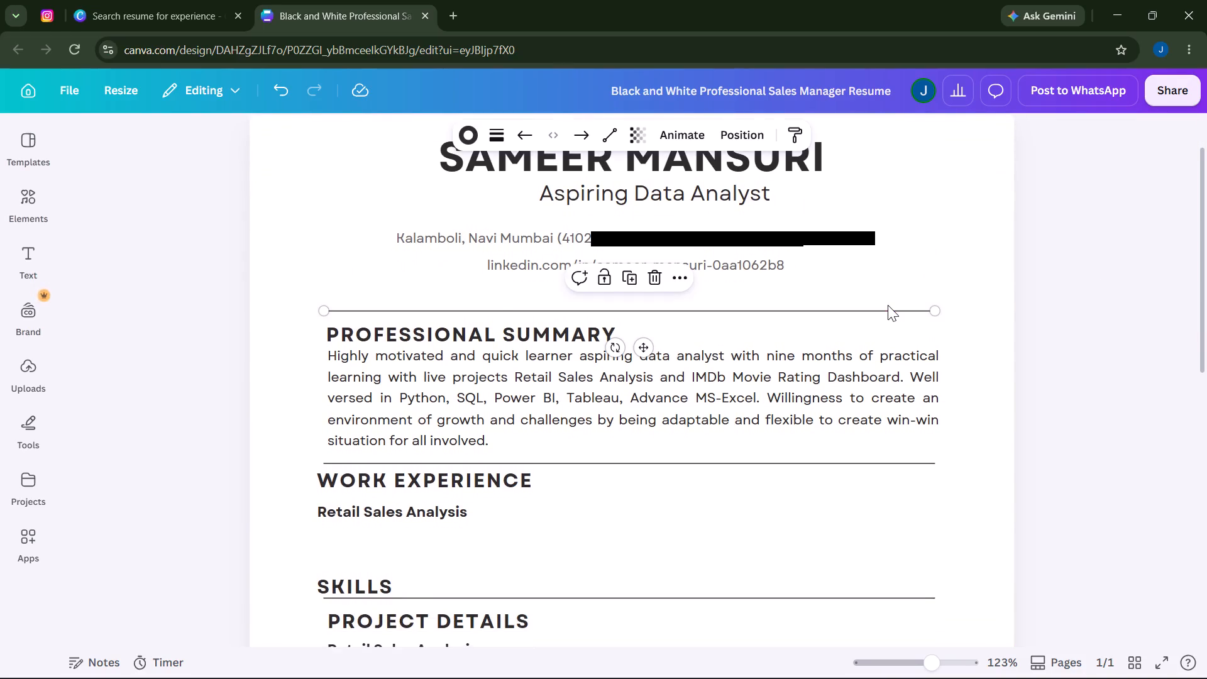
pyautogui.press('Up')
pyautogui.press('Up')
pyautogui.press('Up')
pyautogui.press('Up')
pyautogui.press('Up')
pyautogui.press('Up')
pyautogui.press('Up')
pyautogui.press('Up')
pyautogui.press('Up')
pyautogui.press('Up')
pyautogui.press('Up')
pyautogui.press('Up')
pyautogui.press('Up')
pyautogui.press('Up')
pyautogui.press('Up')
pyautogui.press('Up')
pyautogui.press('Up')
pyautogui.press('Up')
pyautogui.press('Up')
pyautogui.press('Up')
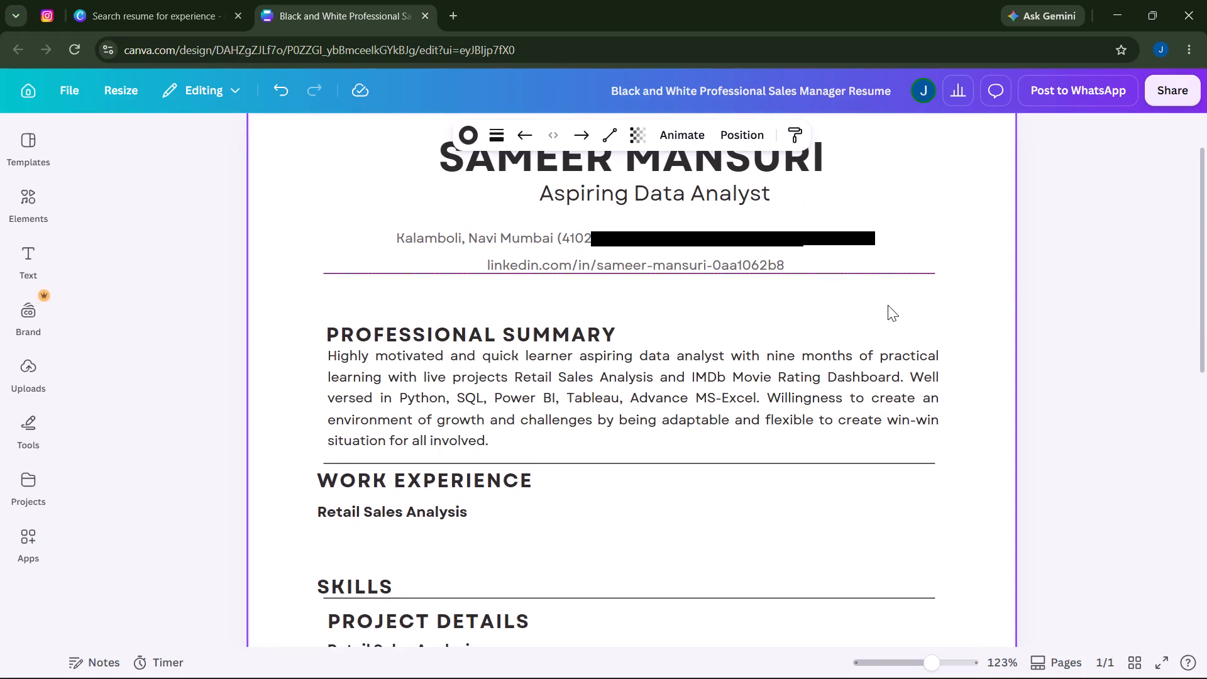
pyautogui.press('Down')
pyautogui.press('Down')
pyautogui.press('Down')
pyautogui.press('Down')
pyautogui.press('Down')
pyautogui.press('Down')
pyautogui.press('Down')
pyautogui.press('Down')
pyautogui.press('Down')
pyautogui.press('Down')
pyautogui.press('Down')
pyautogui.press('Down')
pyautogui.press('Down')
pyautogui.press('Down')
pyautogui.press('Down')
pyautogui.press('Down')
pyautogui.press('Down')
pyautogui.press('Down')
pyautogui.press('Down')
pyautogui.press('Down')
pyautogui.press('Down')
pyautogui.press('Down')
pyautogui.press('Down')
pyautogui.press('Down')
pyautogui.press('Down')
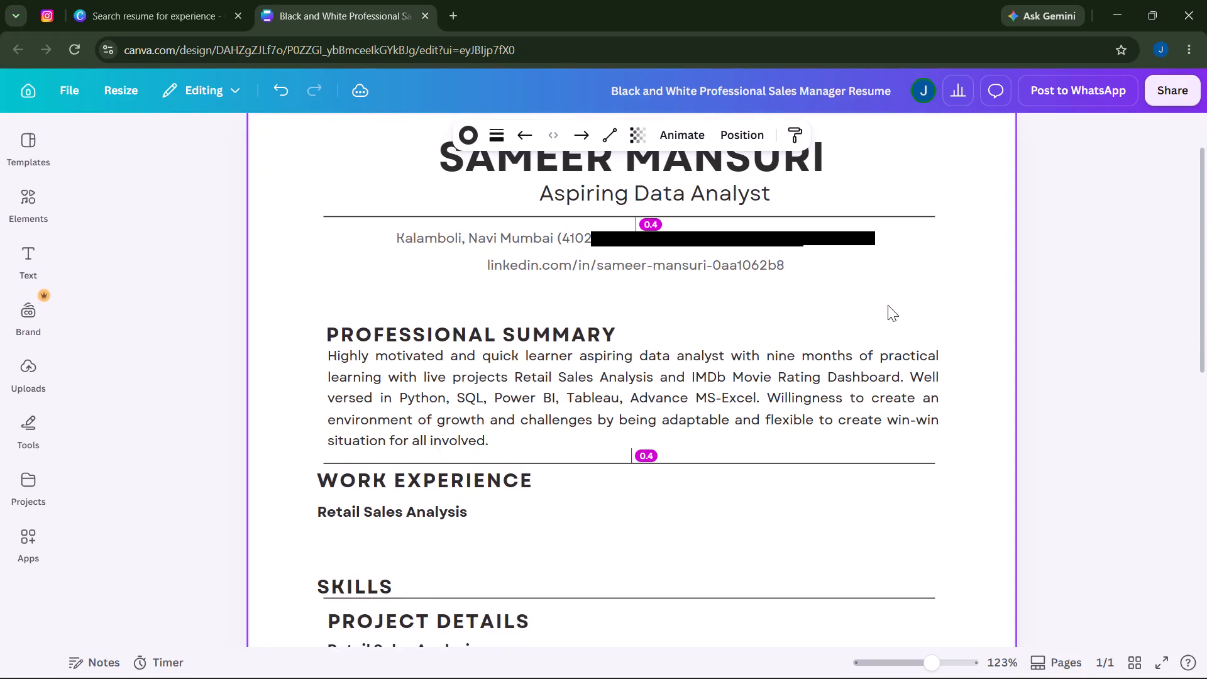
pyautogui.press('Down')
pyautogui.press('Up')
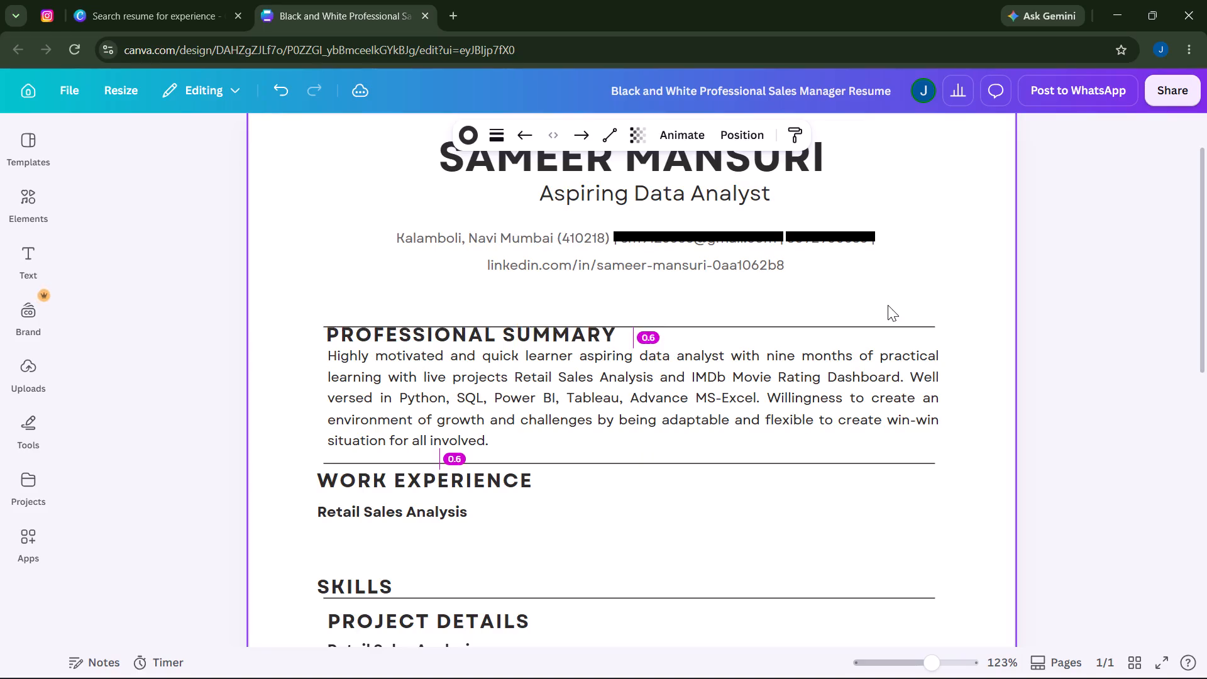
pyautogui.press('Up')
pyautogui.press('Up')
pyautogui.press('Up')
pyautogui.press('Up')
pyautogui.press('Up')
pyautogui.press('Up')
pyautogui.press('Up')
pyautogui.press('Up')
pyautogui.press('Up')
pyautogui.press('Up')
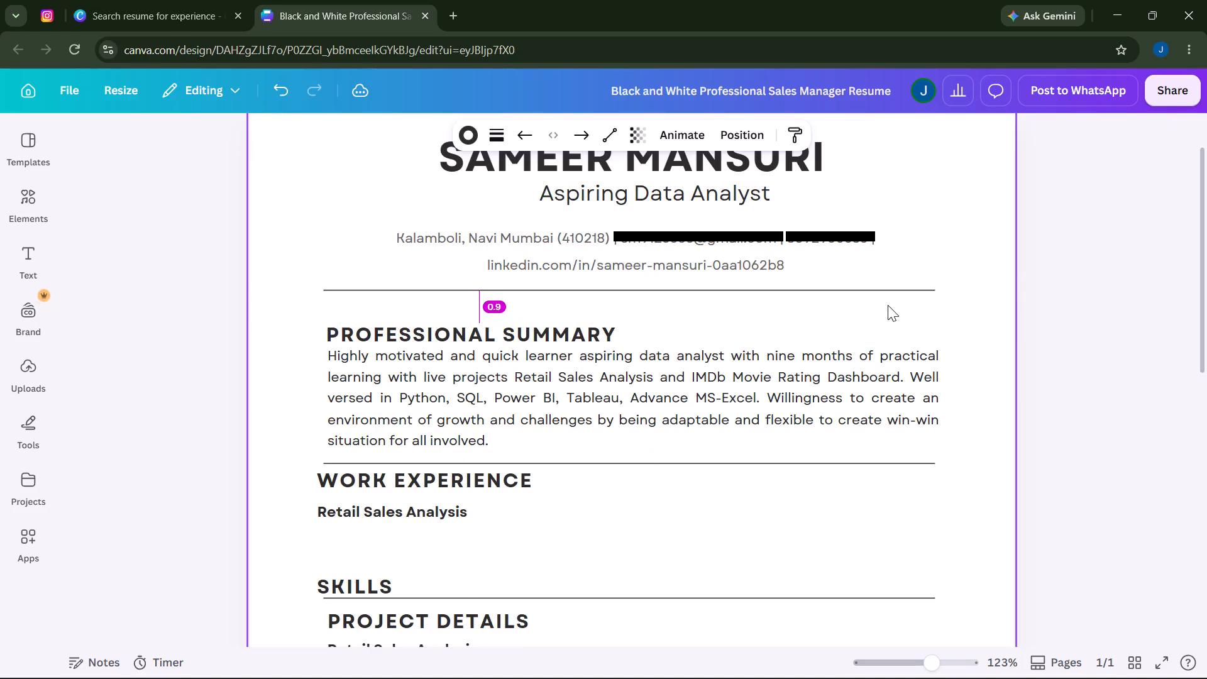
pyautogui.scroll(1, 740, 235)
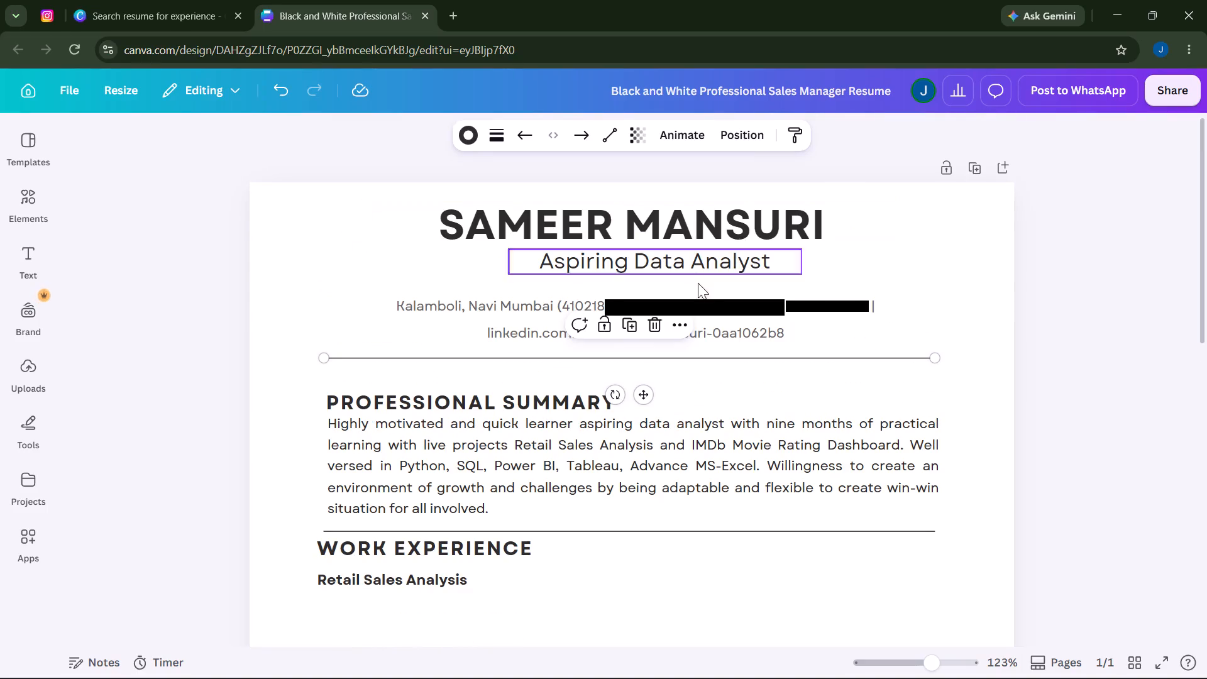
# Switch to the other browser window and bring up the Data Analyst resume PDF to view it as a reference.
pyautogui.hotkey('alt', 'Tab')
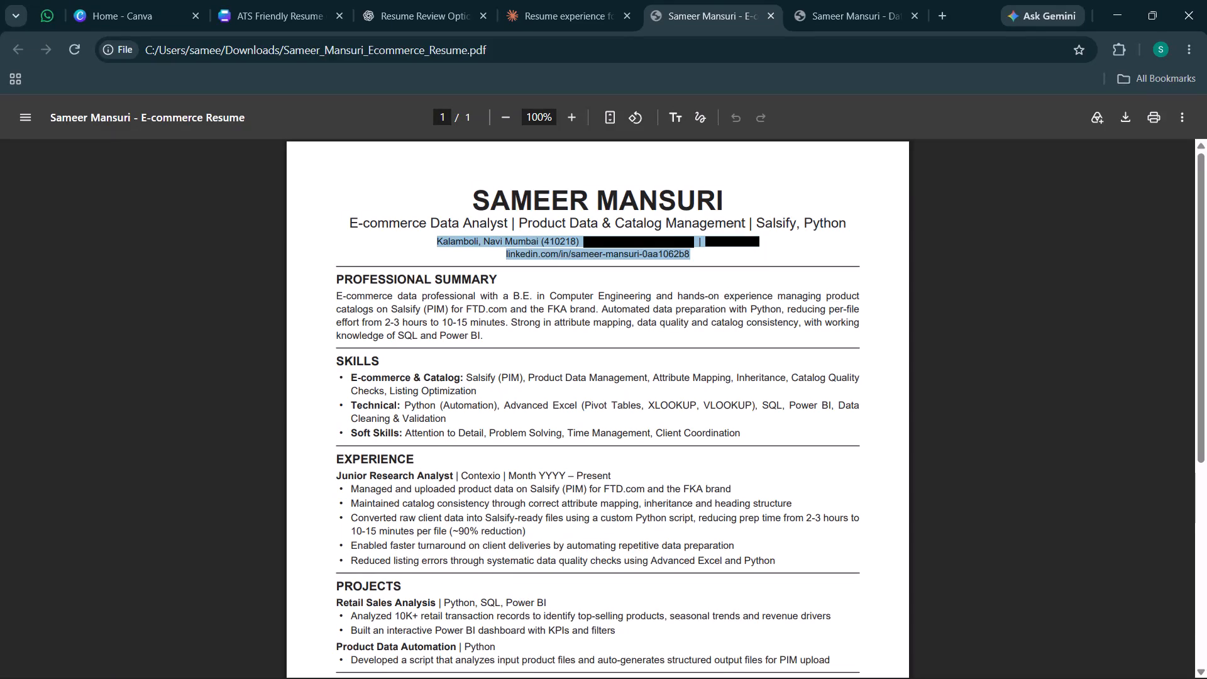
pyautogui.click(855, 0)
pyautogui.moveTo(855, 0); pyautogui.dragTo(774, 0)
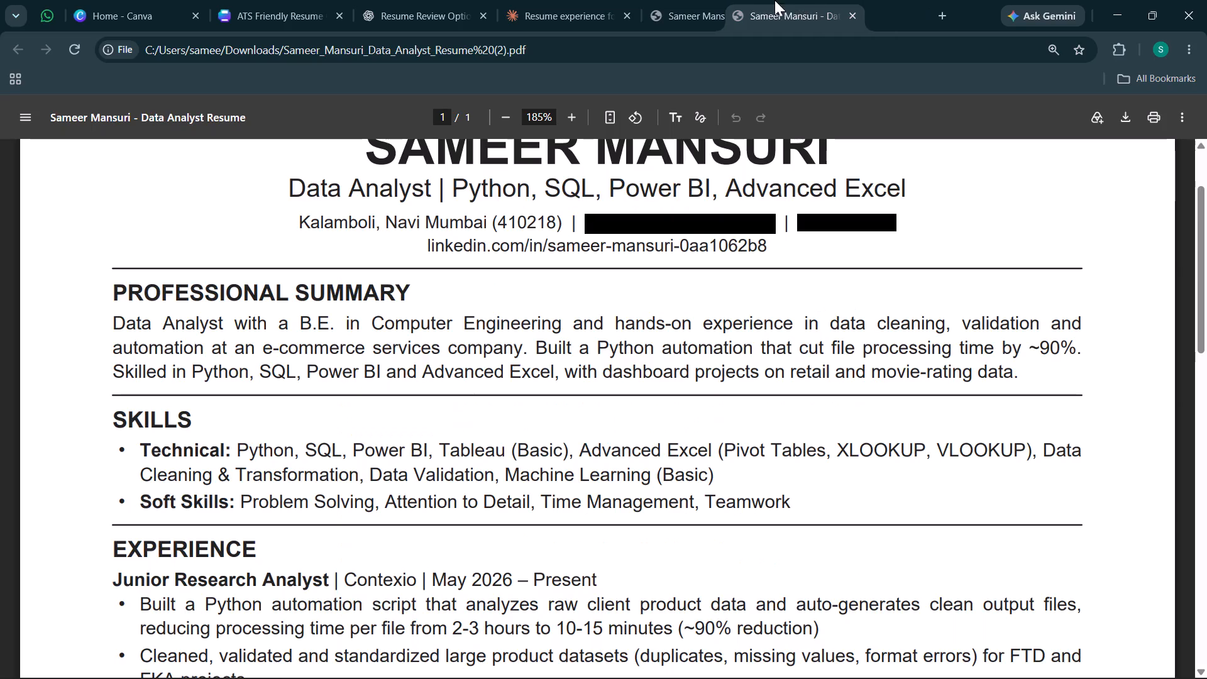
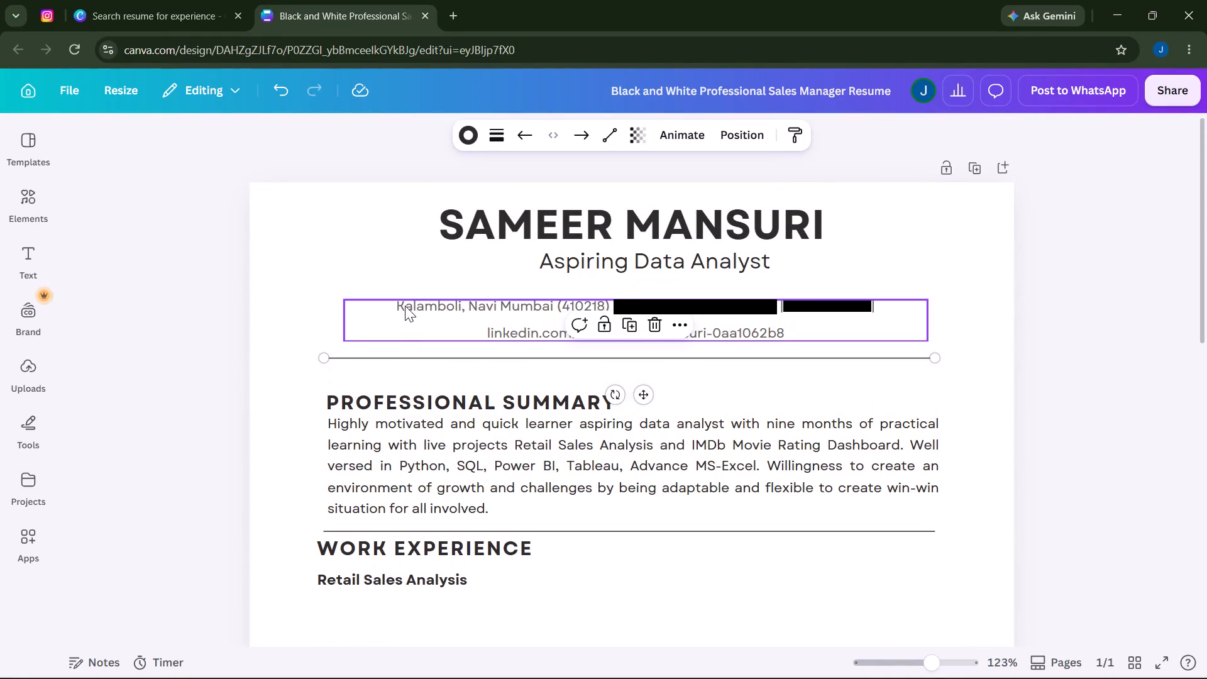
# Nudge the contact block up closer to the job title, leaving about 0.8 between it and the divider line below.
pyautogui.press('Up')
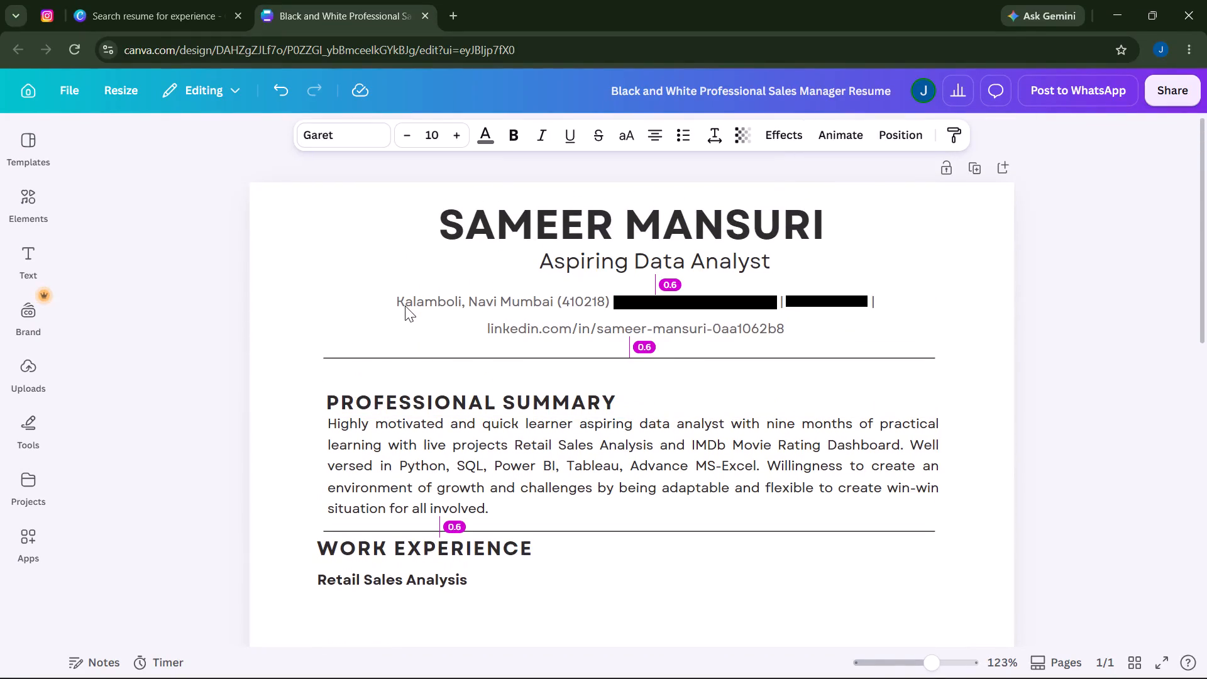
pyautogui.press('Up')
pyautogui.press('Up')
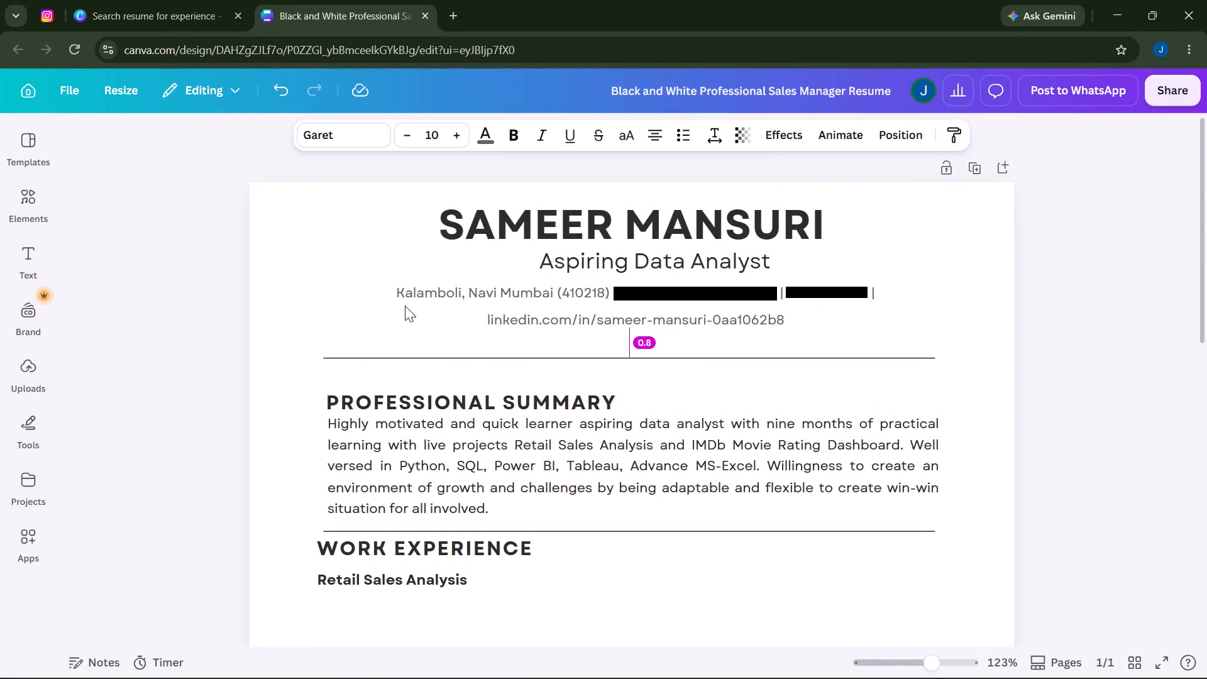
pyautogui.press('Up')
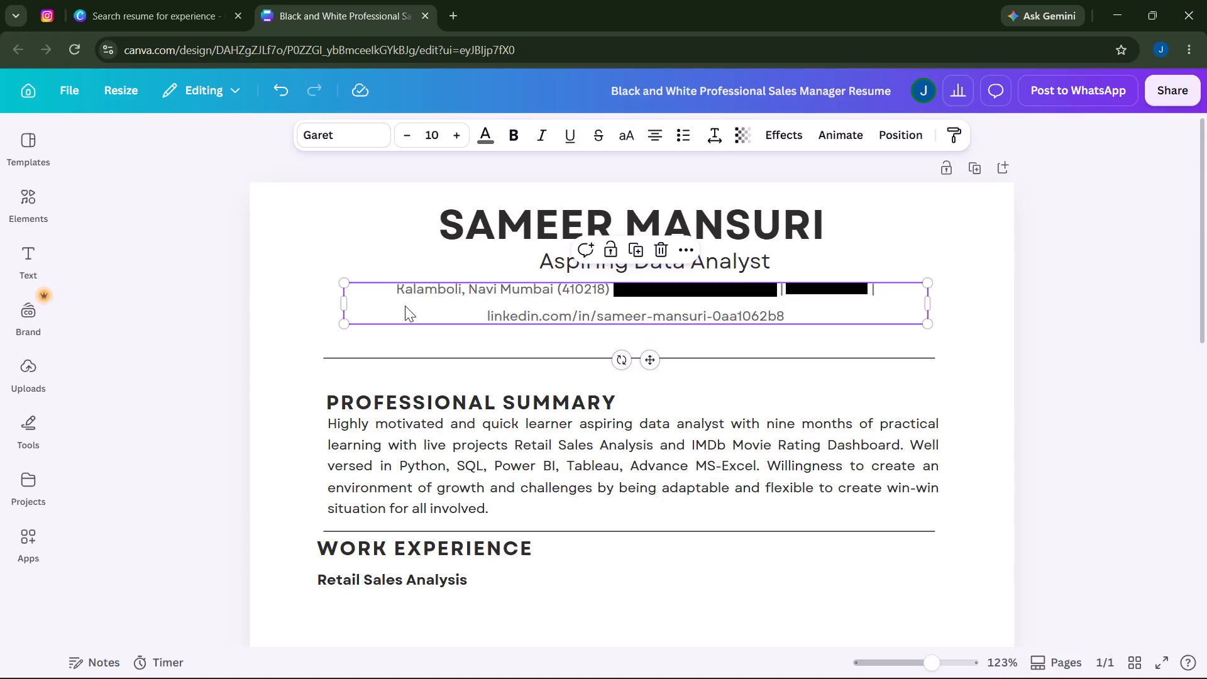
pyautogui.press('Down')
# Switch to the reference Data Analyst resume PDF to examine its header and contact line spacing.
pyautogui.hotkey('alt', 'Tab')
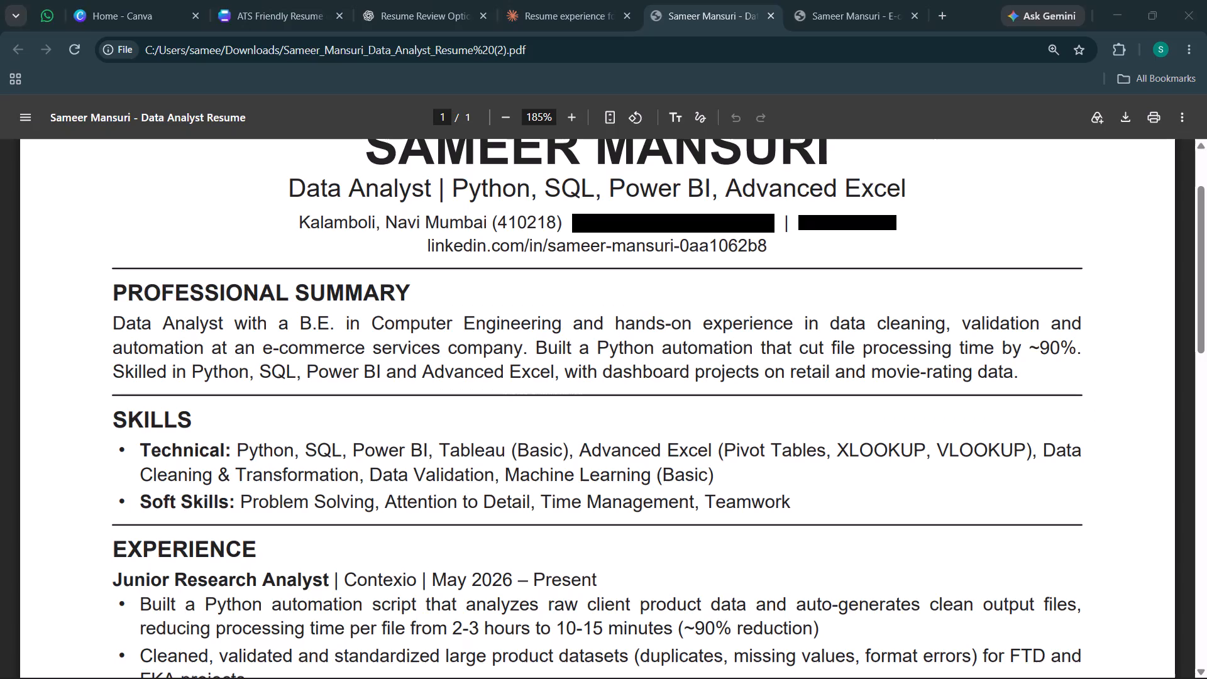
# Switch back to the Canva resume and raise the divider above Professional Summary to about 0.3 below the contact block.
pyautogui.hotkey('alt', 'Tab')
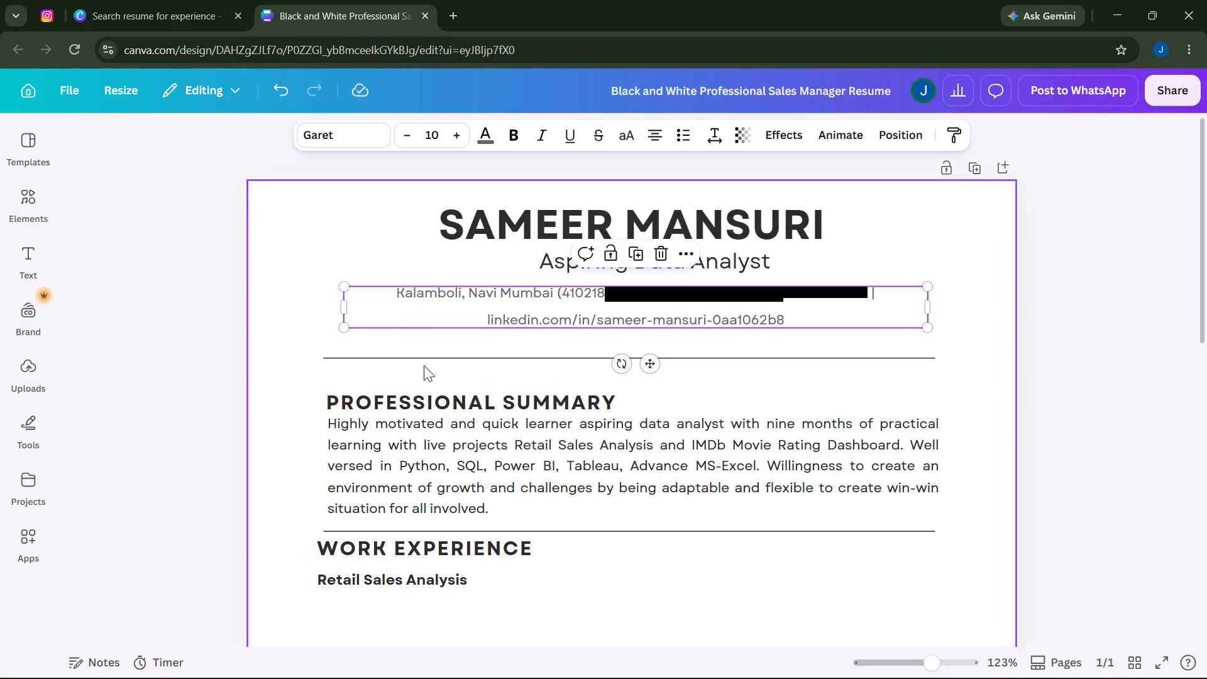
pyautogui.click(433, 362)
pyautogui.press('Up')
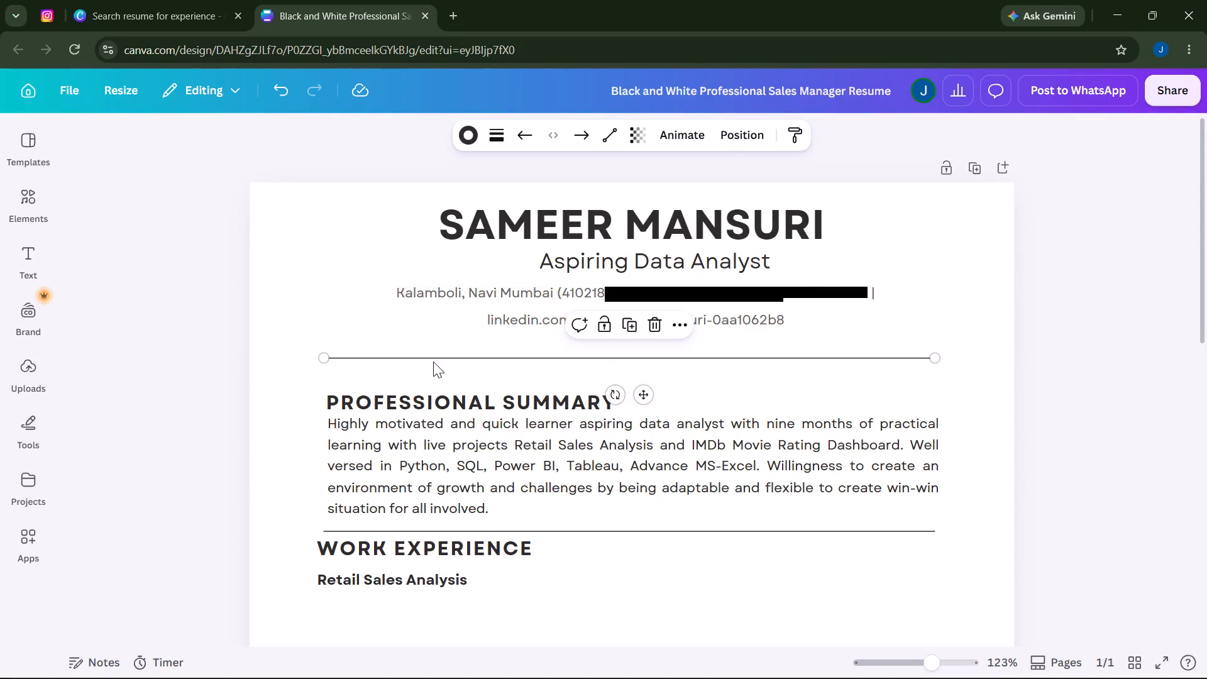
pyautogui.press('Up')
pyautogui.press('Up')
pyautogui.press('Up')
pyautogui.press('Up')
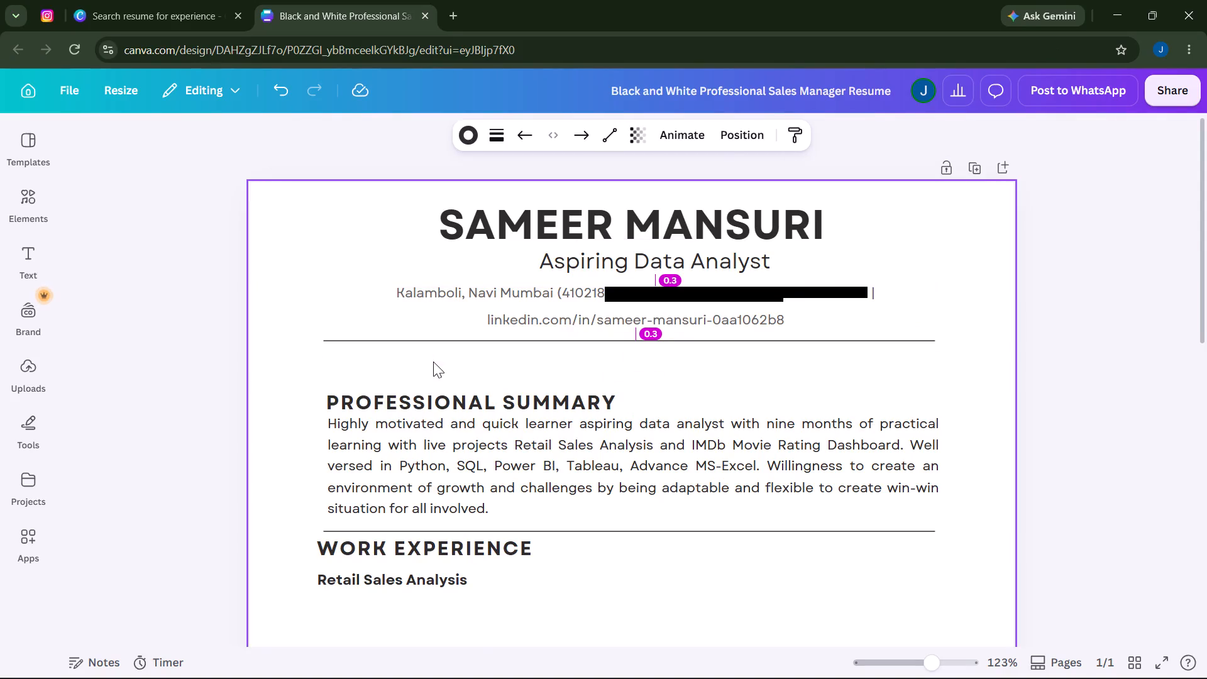
# Move the Professional Summary heading up to sit just below the divider, leaving a small gap.
pyautogui.click(426, 404)
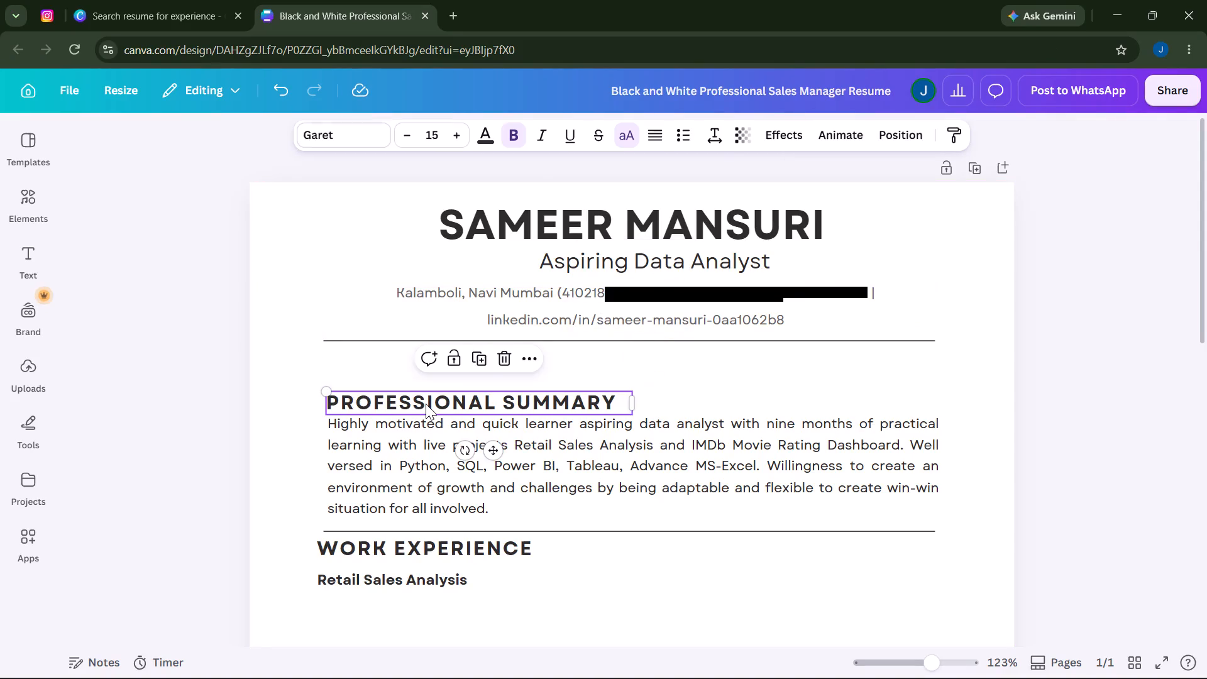
pyautogui.press('Up')
pyautogui.press('Up')
pyautogui.press('Up')
pyautogui.press('Up')
pyautogui.press('Up')
pyautogui.press('Up')
pyautogui.press('Up')
pyautogui.press('Up')
pyautogui.press('Up')
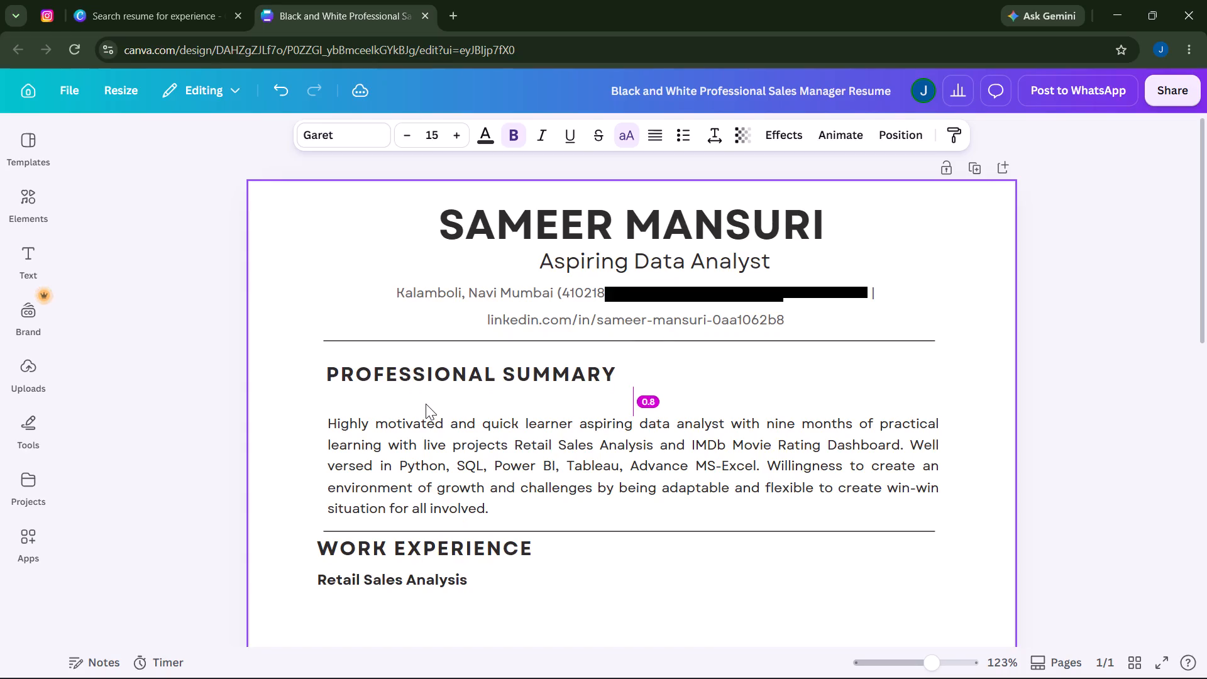
pyautogui.press('Up')
pyautogui.press('Up')
pyautogui.press('Up')
pyautogui.press('Up')
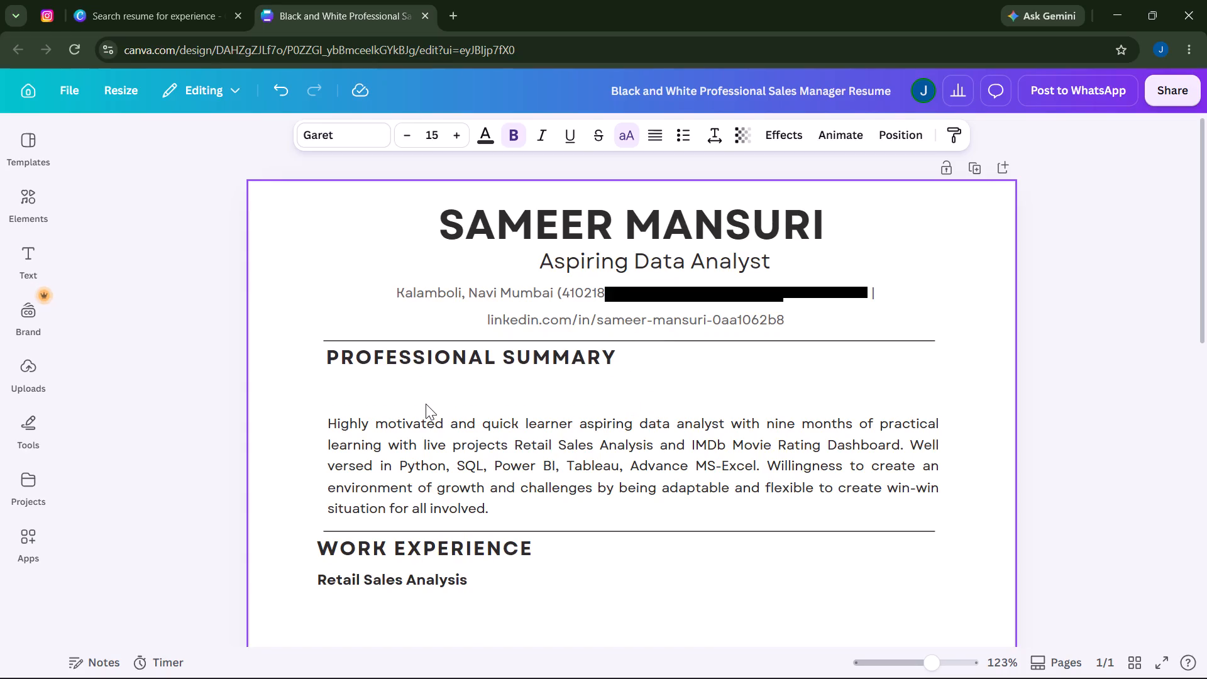
pyautogui.press('Up')
pyautogui.press('Up')
pyautogui.press('Down')
pyautogui.press('Down')
pyautogui.press('Down')
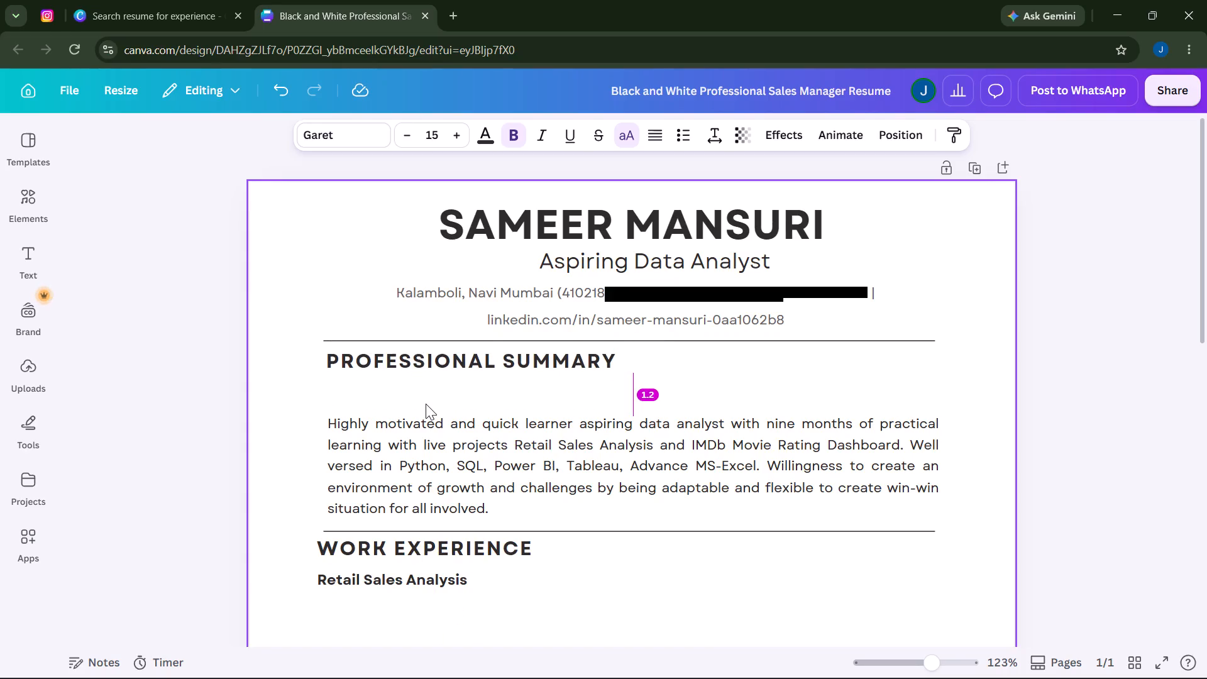
pyautogui.press('Down')
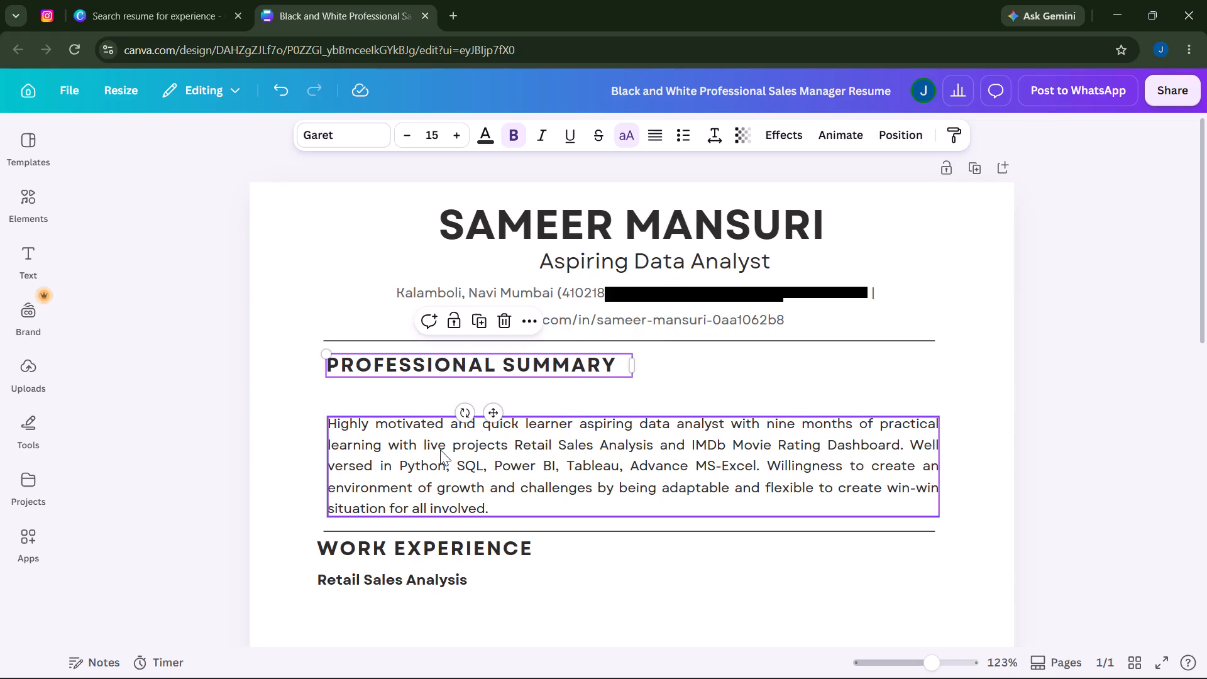
# Move the summary paragraph up to sit closely beneath the Professional Summary heading without overlapping it.
pyautogui.click(440, 450)
pyautogui.press('Up')
pyautogui.press('Up')
pyautogui.press('Up')
pyautogui.press('Up')
pyautogui.press('Up')
pyautogui.press('Up')
pyautogui.press('Up')
pyautogui.press('Up')
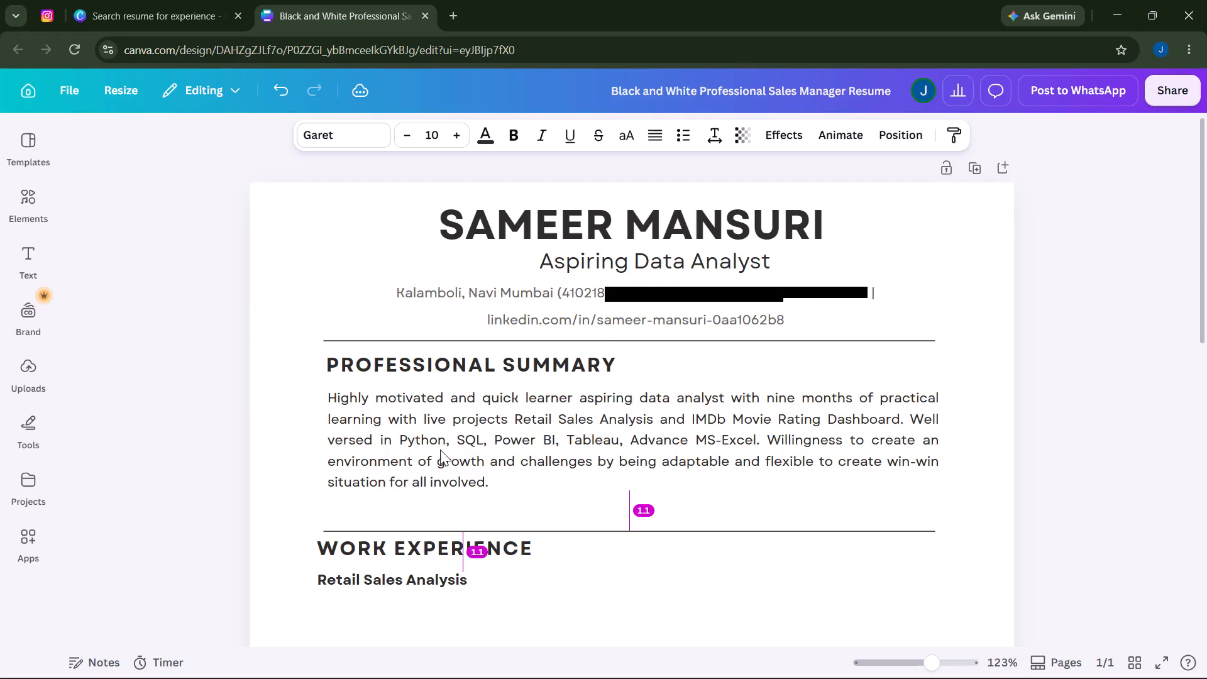
pyautogui.press('Up')
pyautogui.press('Up')
pyautogui.press('Up')
pyautogui.press('Up')
pyautogui.press('Up')
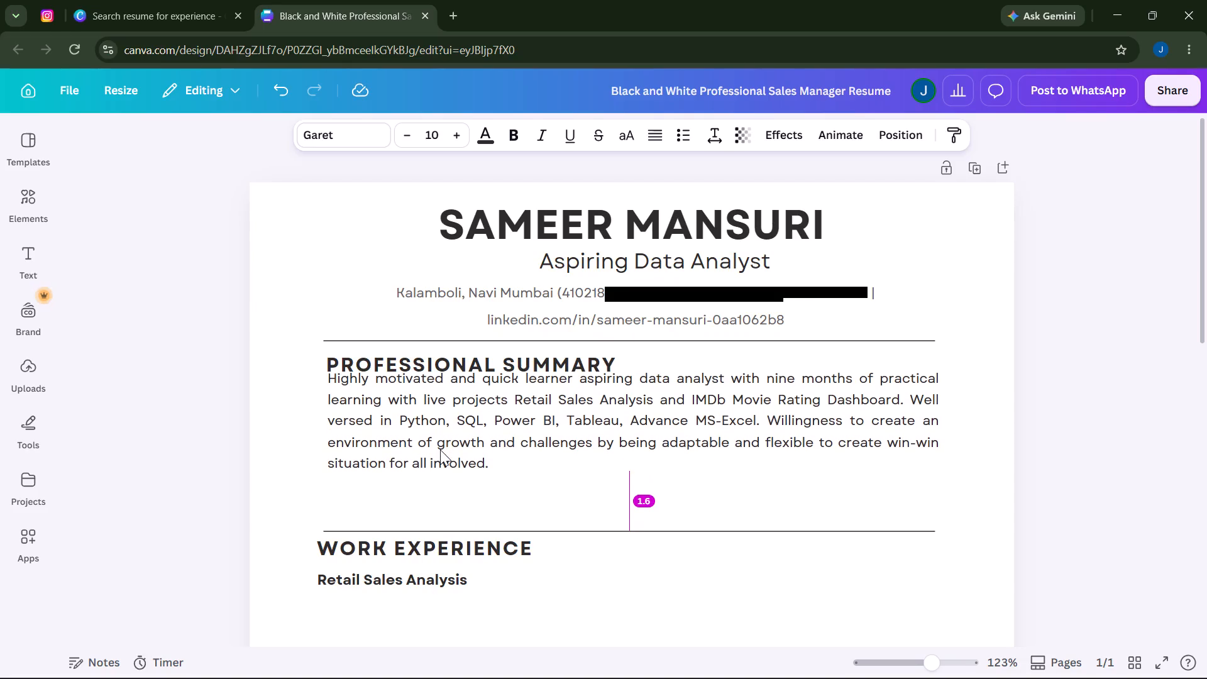
pyautogui.press('Up')
pyautogui.press('Down')
pyautogui.press('Down')
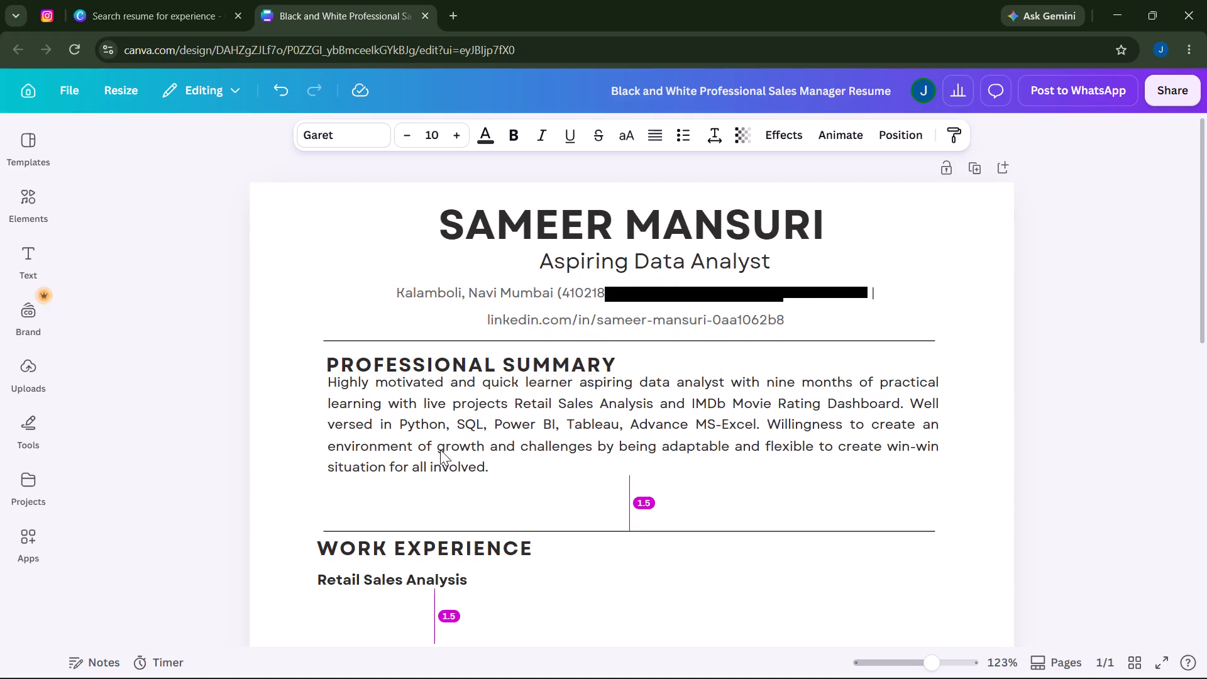
pyautogui.press('Down')
pyautogui.press('Down')
pyautogui.press('Down')
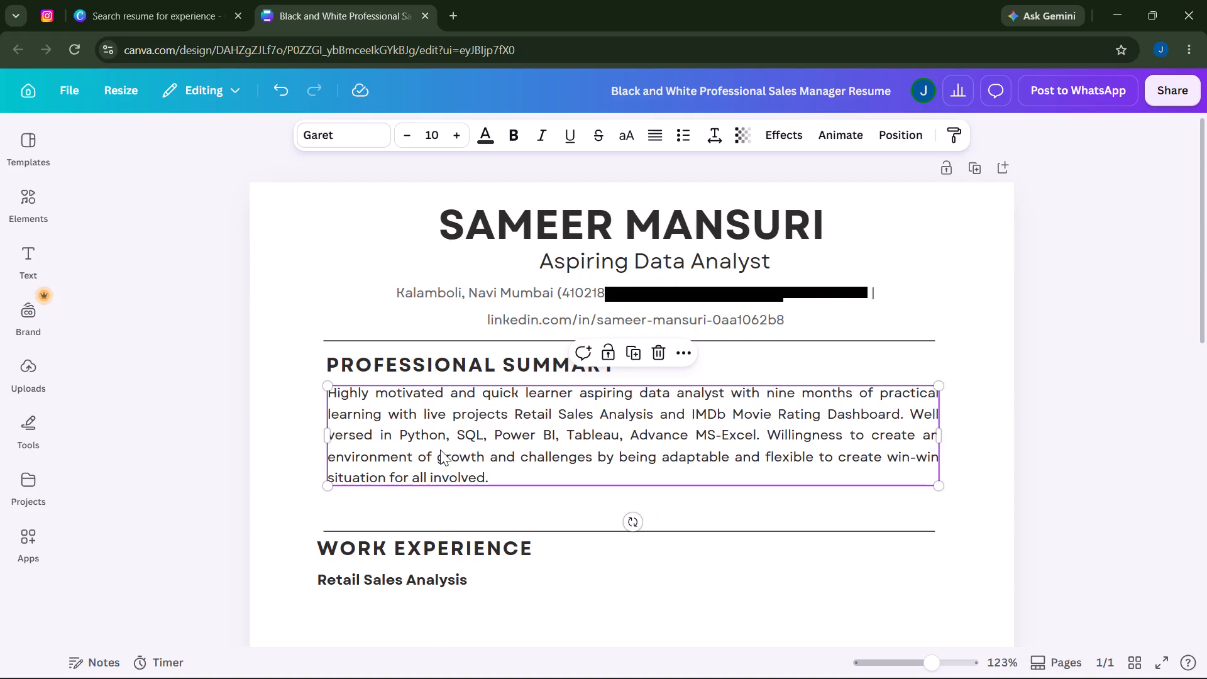
# Move the divider above Work Experience up to just below the last line of the summary paragraph.
pyautogui.click(602, 534)
pyautogui.press('Up')
pyautogui.press('Up')
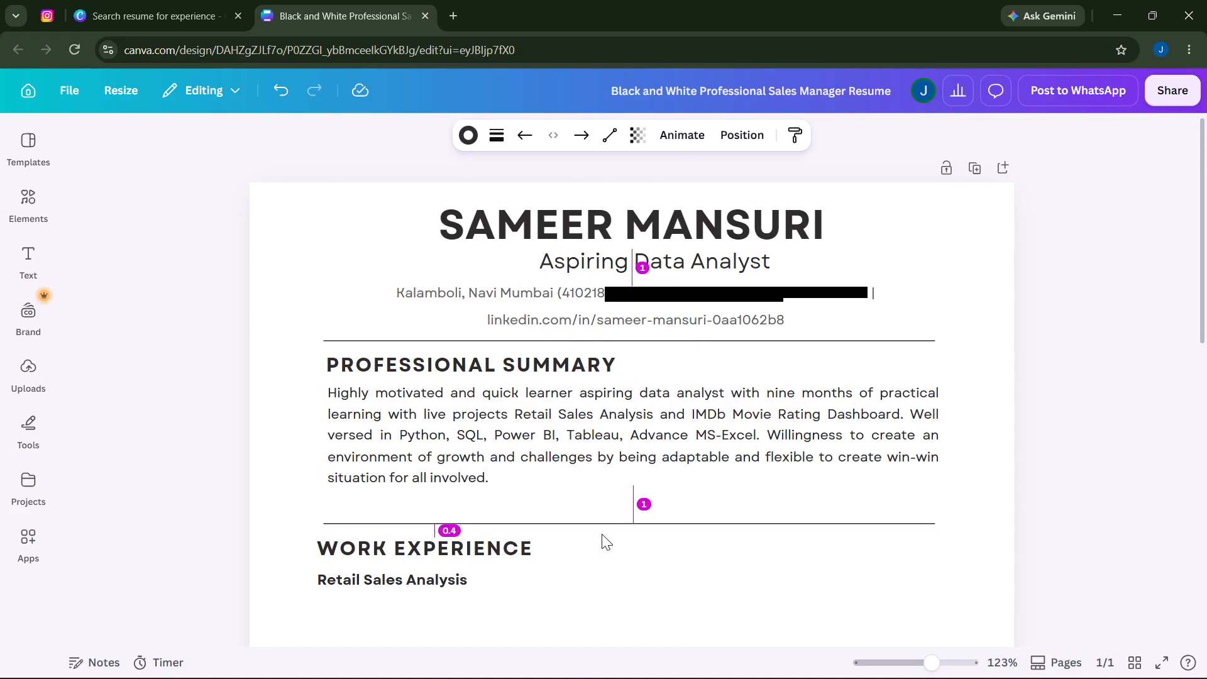
pyautogui.press('Up')
pyautogui.press('Up')
pyautogui.press('Up')
pyautogui.press('Up')
pyautogui.press('Up')
pyautogui.press('Up')
pyautogui.press('Up')
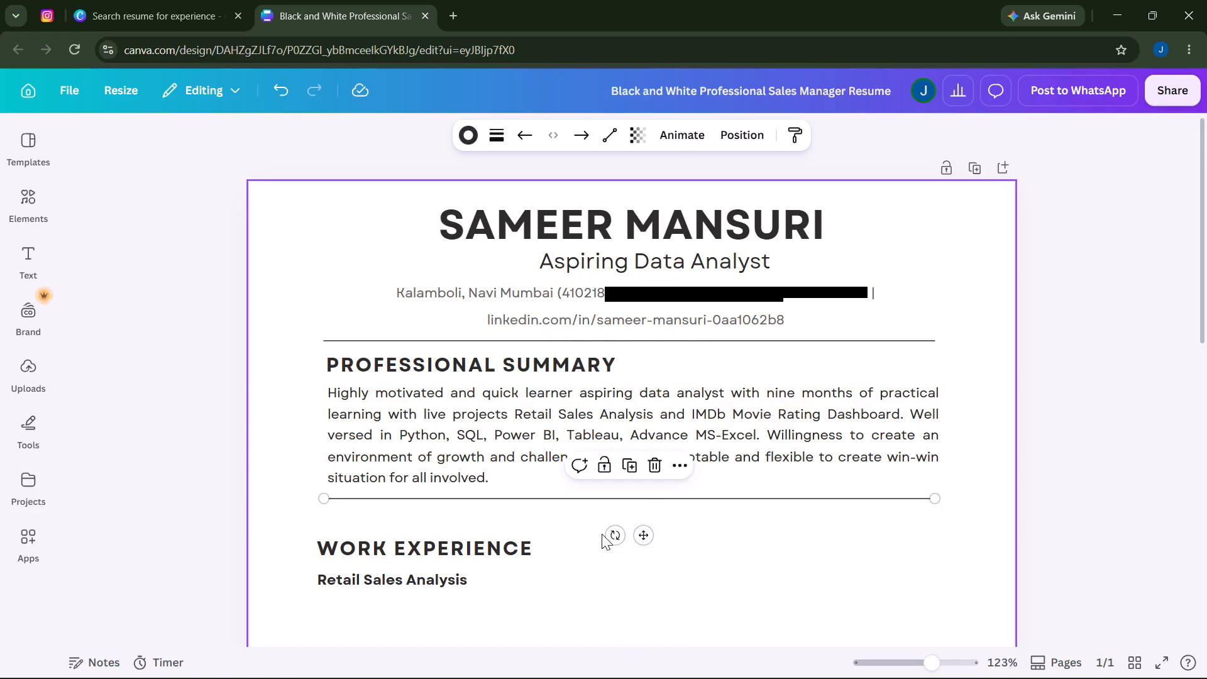
pyautogui.press('Up')
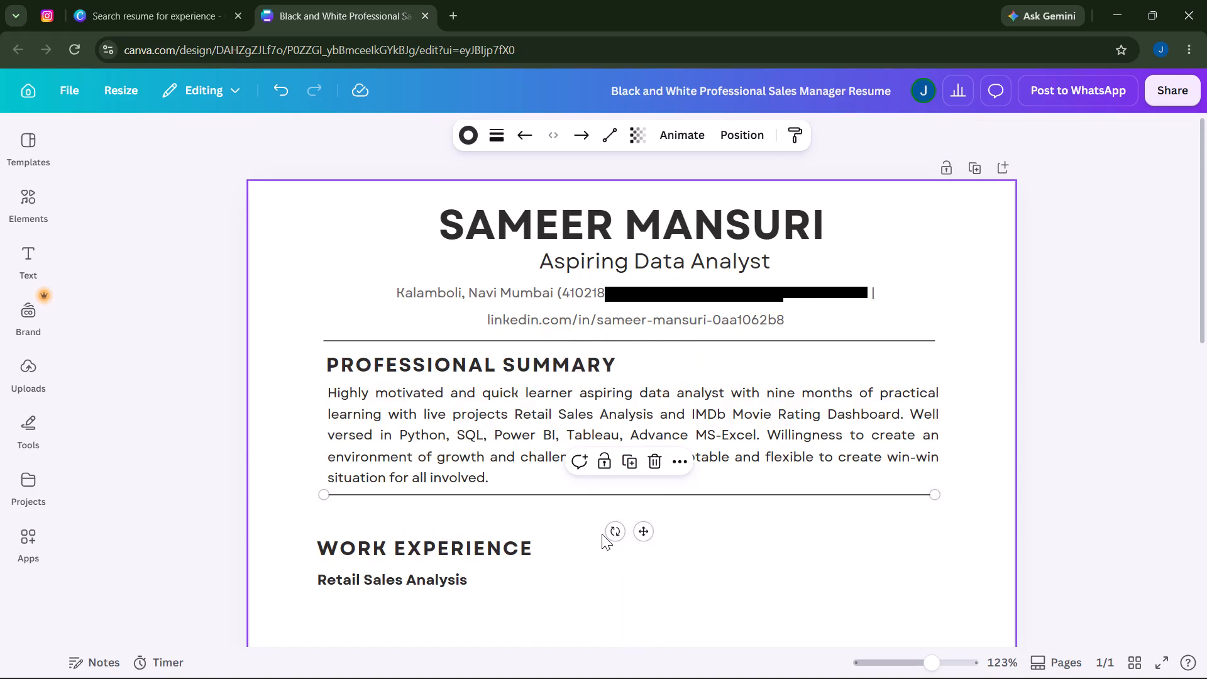
pyautogui.press('Down')
# Move the Work Experience heading up to just below its divider and shift it right to roughly match the Professional Summary heading's left edge.
pyautogui.click(491, 550)
pyautogui.press('Up')
pyautogui.press('Up')
pyautogui.press('Up')
pyautogui.press('Up')
pyautogui.press('Up')
pyautogui.press('Up')
pyautogui.press('Up')
pyautogui.press('Up')
pyautogui.press('Up')
pyautogui.press('Up')
pyautogui.press('Up')
pyautogui.press('Up')
pyautogui.press('Up')
pyautogui.press('Up')
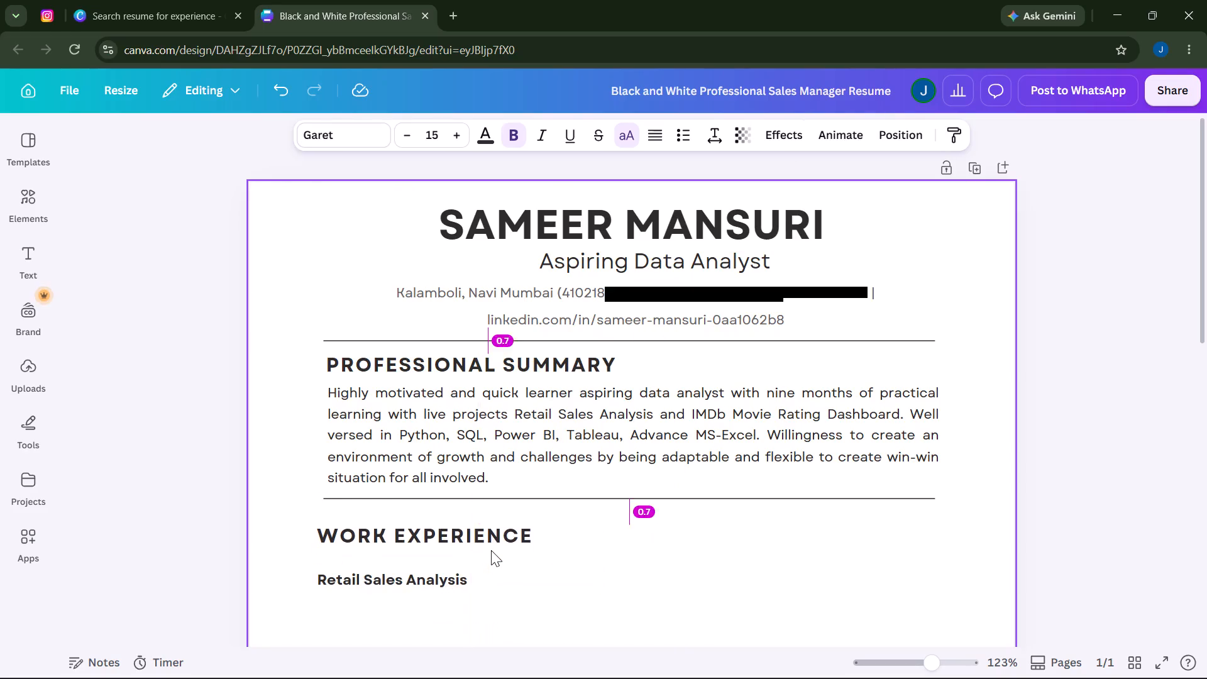
pyautogui.press('Up')
pyautogui.press('Down')
pyautogui.press('Down')
pyautogui.press('Down')
pyautogui.press('Down')
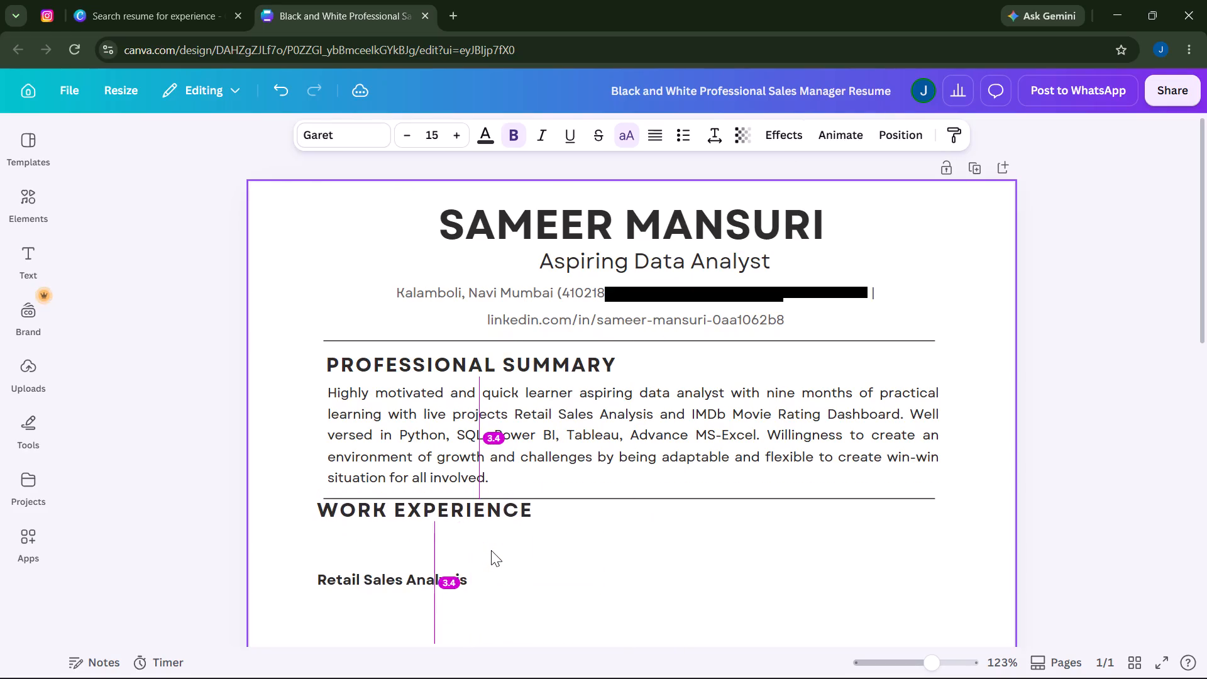
pyautogui.press('Down')
pyautogui.press('Down')
pyautogui.press('Right')
pyautogui.press('Right')
pyautogui.press('Right')
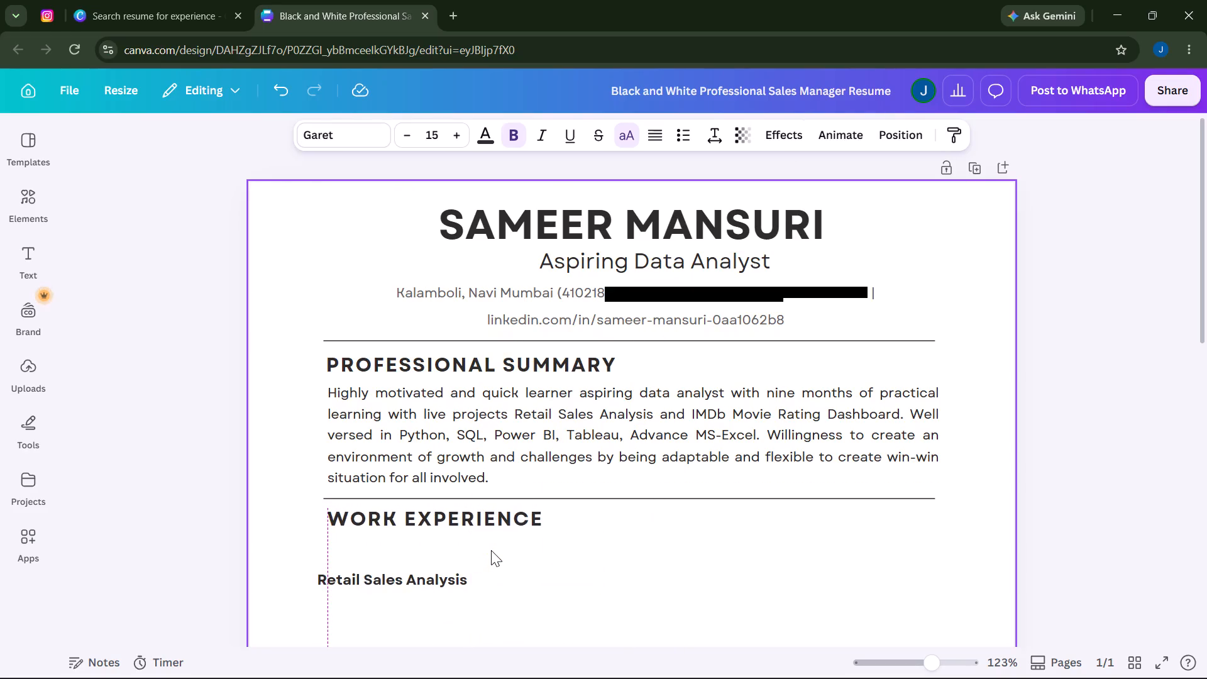
pyautogui.press('Right')
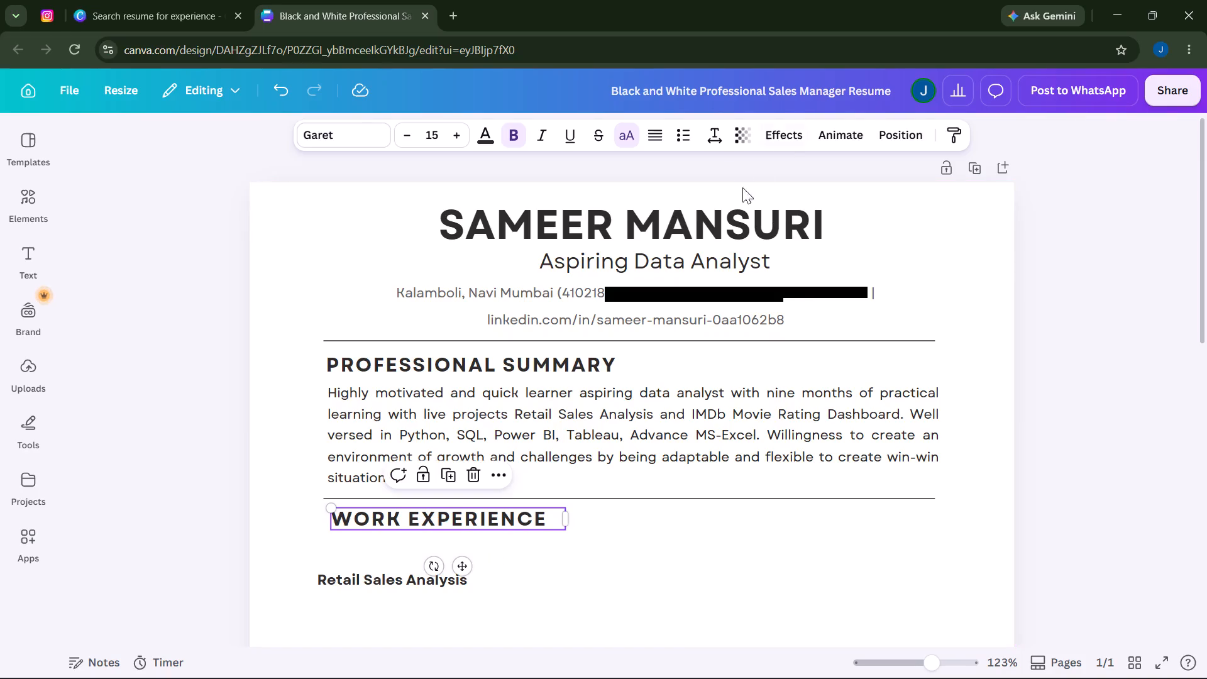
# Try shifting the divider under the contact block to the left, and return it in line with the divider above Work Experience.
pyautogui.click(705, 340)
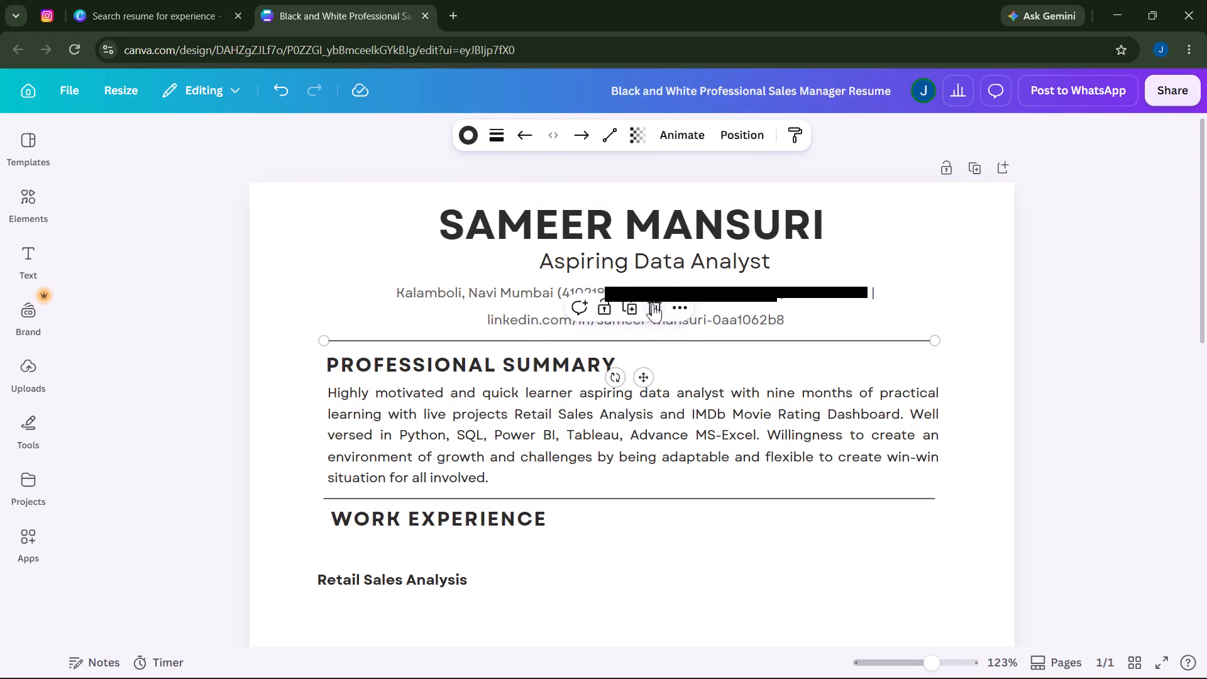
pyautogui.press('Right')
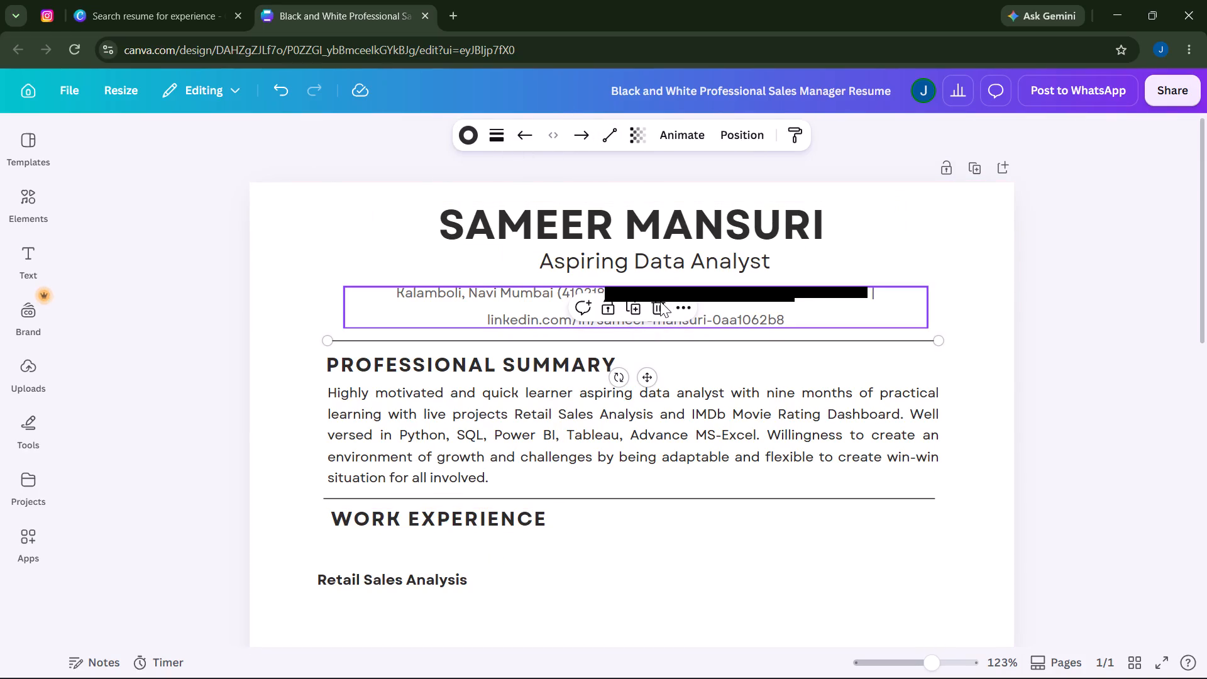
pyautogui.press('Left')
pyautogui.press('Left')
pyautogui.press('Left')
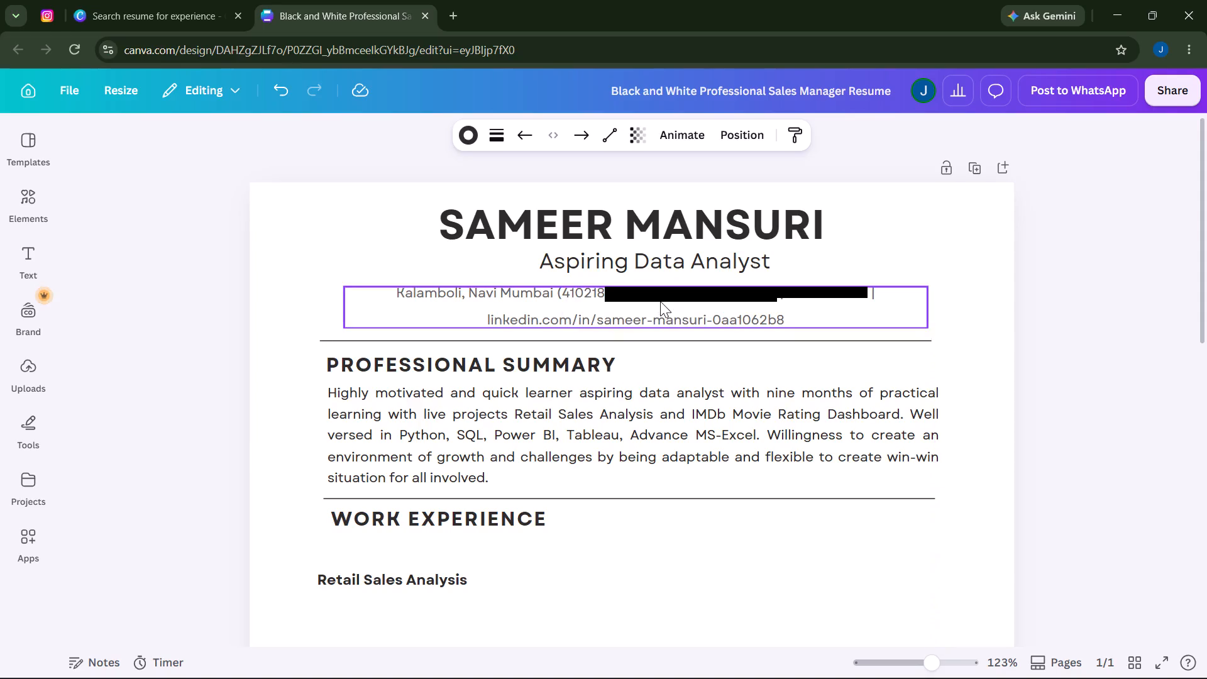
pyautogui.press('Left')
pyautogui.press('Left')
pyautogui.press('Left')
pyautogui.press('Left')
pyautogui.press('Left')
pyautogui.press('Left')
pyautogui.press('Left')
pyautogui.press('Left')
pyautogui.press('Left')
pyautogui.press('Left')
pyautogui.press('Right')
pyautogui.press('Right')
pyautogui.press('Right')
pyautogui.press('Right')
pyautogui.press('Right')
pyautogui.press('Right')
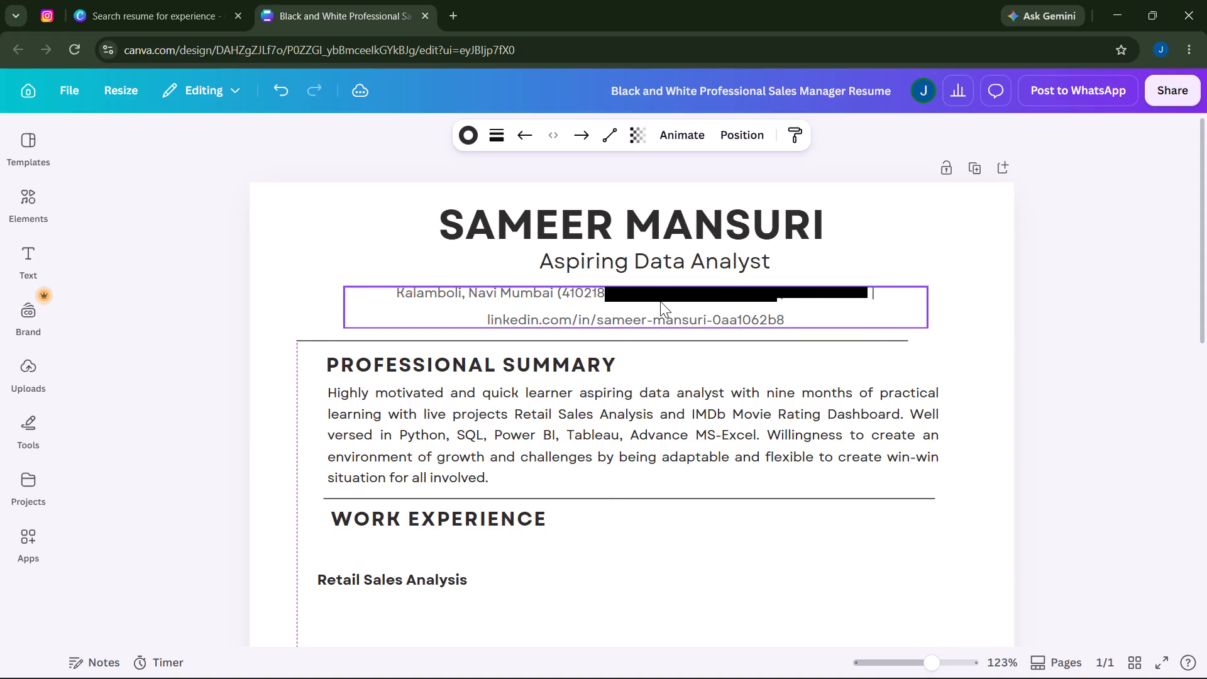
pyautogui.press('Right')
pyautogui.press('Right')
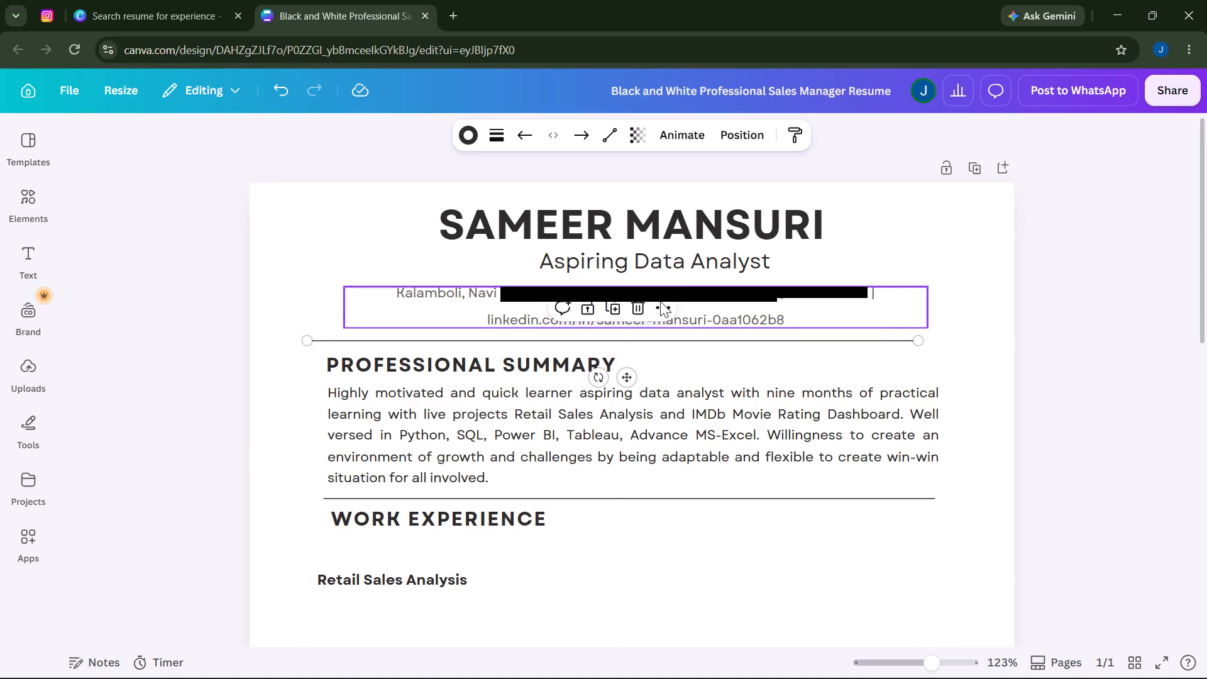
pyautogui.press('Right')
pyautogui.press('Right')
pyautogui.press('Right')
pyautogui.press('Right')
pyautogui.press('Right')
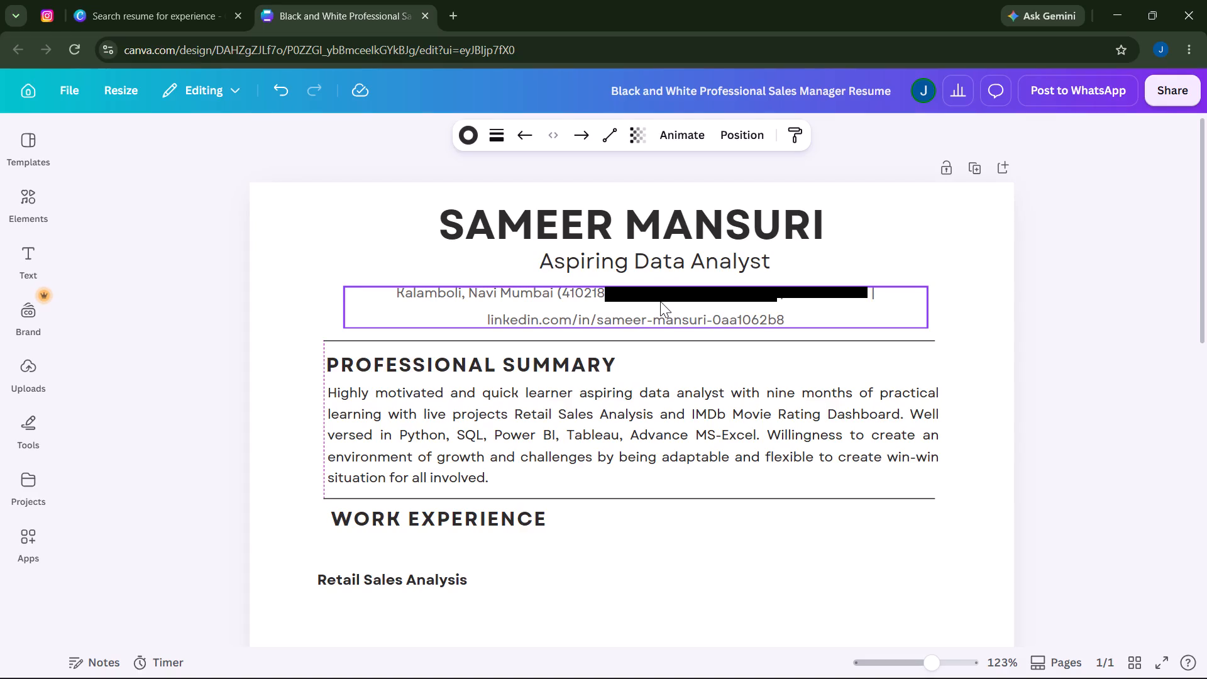
# Shift the divider under the contact block sideways until it extends slightly past the summary paragraph's right edge.
pyautogui.press('Right')
pyautogui.press('Right')
pyautogui.press('Right')
pyautogui.press('Right')
pyautogui.press('Right')
pyautogui.press('Left')
pyautogui.press('Left')
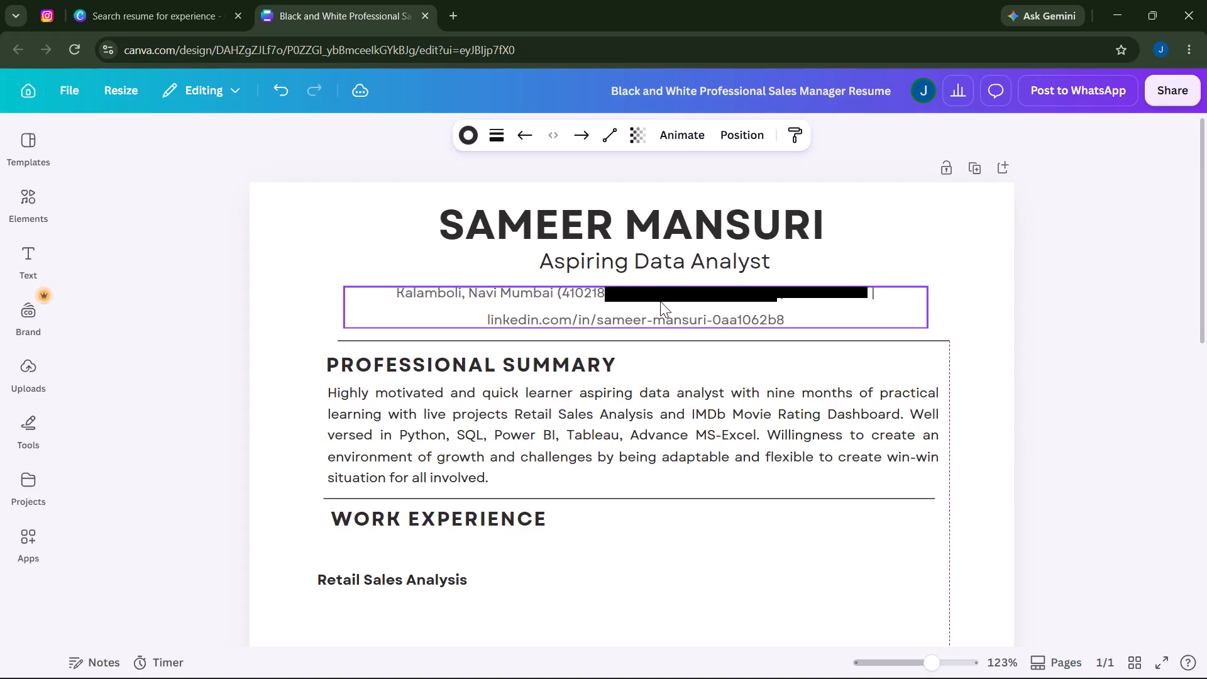
pyautogui.press('Left')
pyautogui.press('Left')
pyautogui.press('Left')
pyautogui.press('Left')
pyautogui.press('Left')
pyautogui.press('Left')
pyautogui.press('Left')
pyautogui.press('Left')
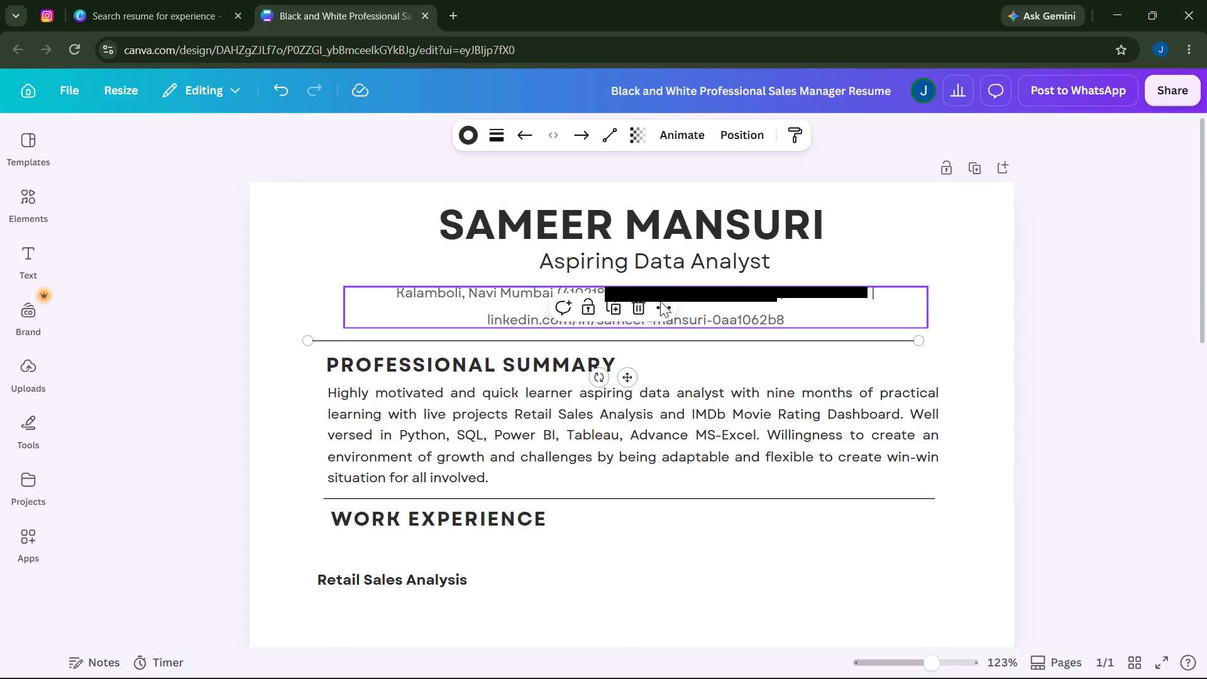
pyautogui.press('Right')
pyautogui.press('Right')
pyautogui.press('Right')
pyautogui.press('Right')
pyautogui.press('Right')
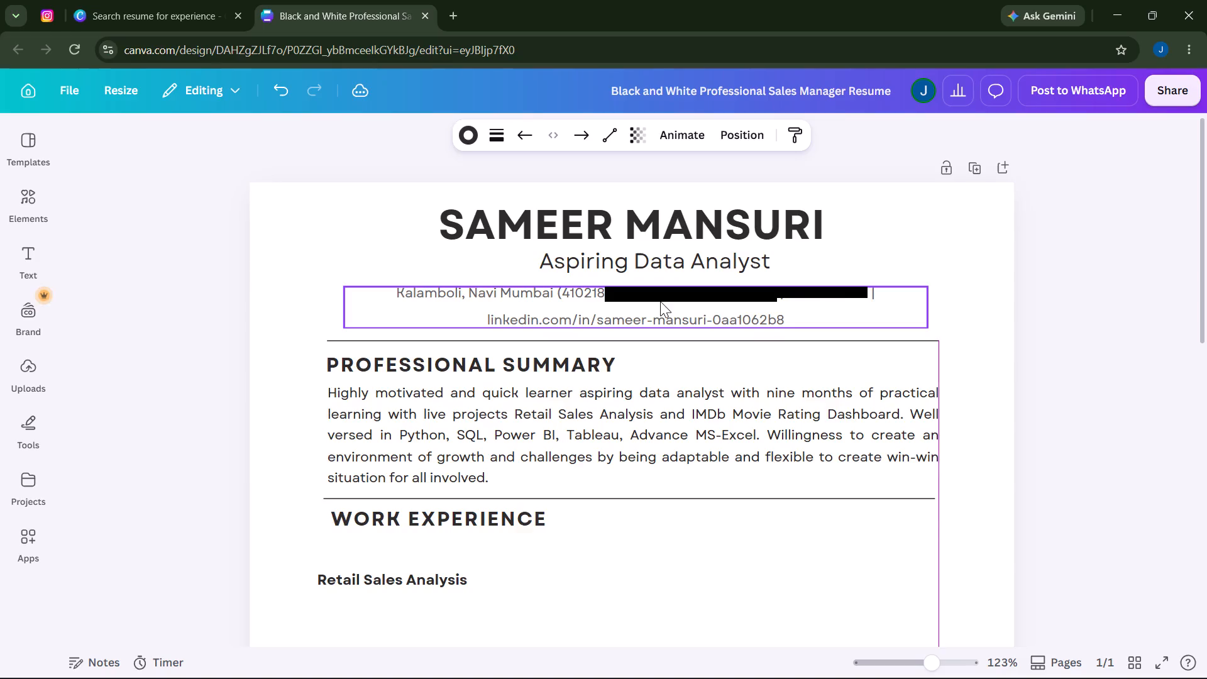
pyautogui.press('Right')
pyautogui.press('Right')
pyautogui.press('Right')
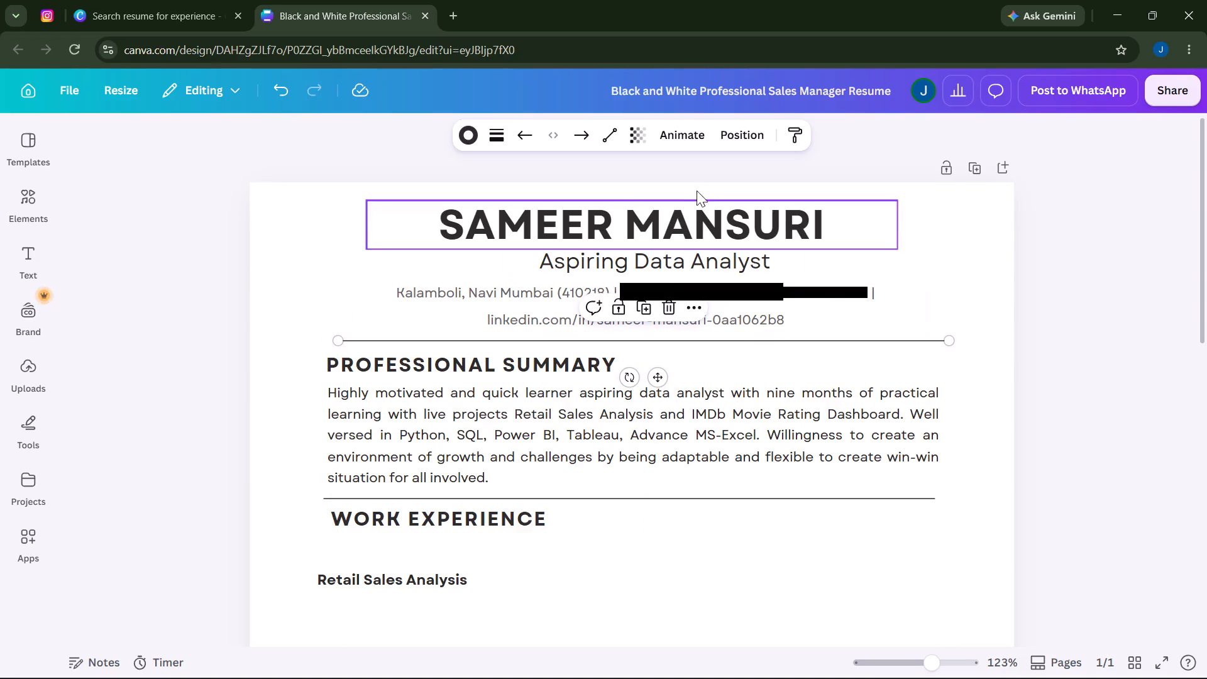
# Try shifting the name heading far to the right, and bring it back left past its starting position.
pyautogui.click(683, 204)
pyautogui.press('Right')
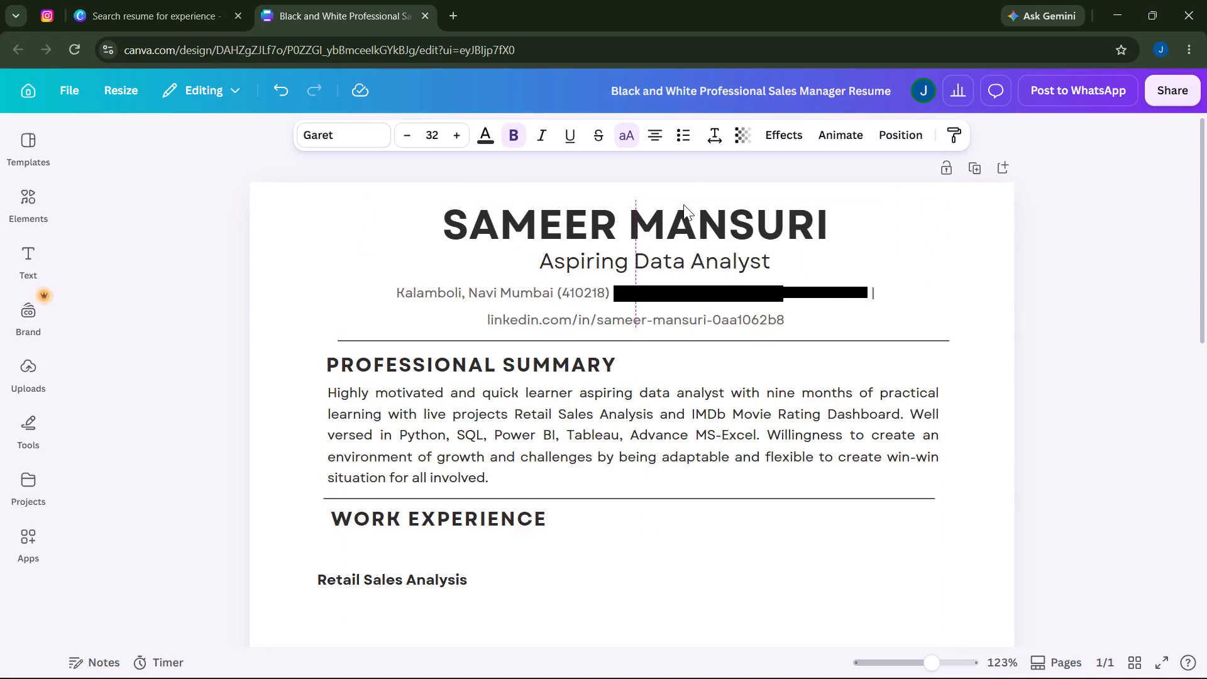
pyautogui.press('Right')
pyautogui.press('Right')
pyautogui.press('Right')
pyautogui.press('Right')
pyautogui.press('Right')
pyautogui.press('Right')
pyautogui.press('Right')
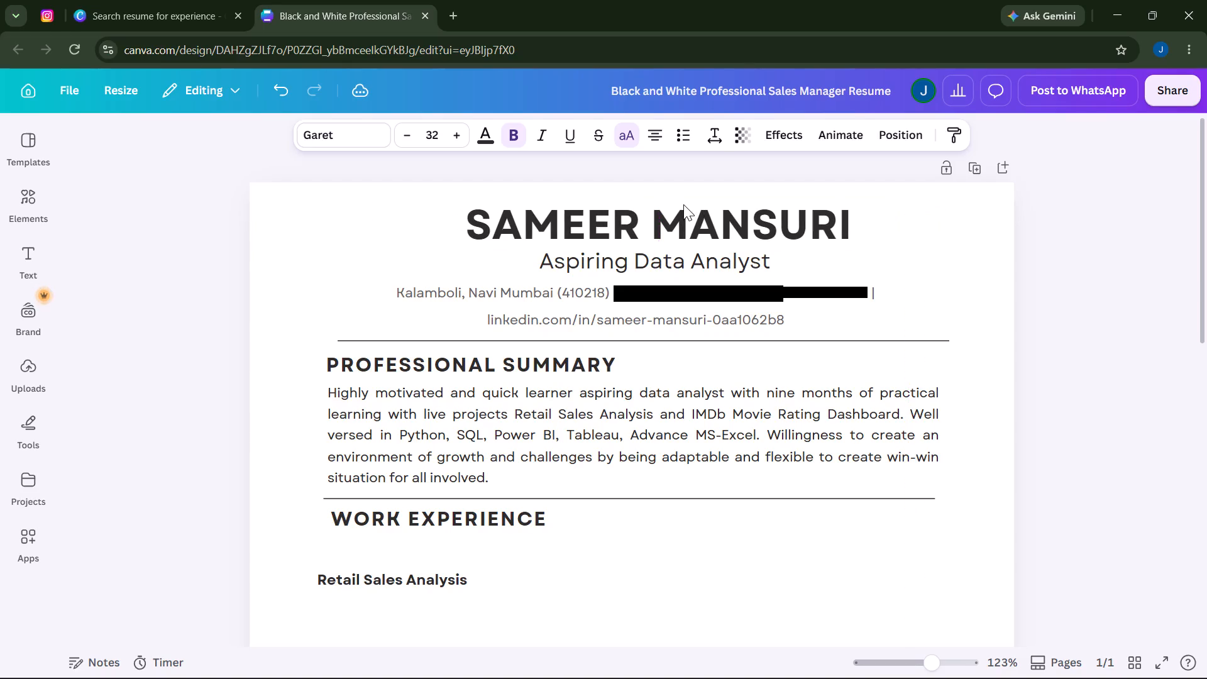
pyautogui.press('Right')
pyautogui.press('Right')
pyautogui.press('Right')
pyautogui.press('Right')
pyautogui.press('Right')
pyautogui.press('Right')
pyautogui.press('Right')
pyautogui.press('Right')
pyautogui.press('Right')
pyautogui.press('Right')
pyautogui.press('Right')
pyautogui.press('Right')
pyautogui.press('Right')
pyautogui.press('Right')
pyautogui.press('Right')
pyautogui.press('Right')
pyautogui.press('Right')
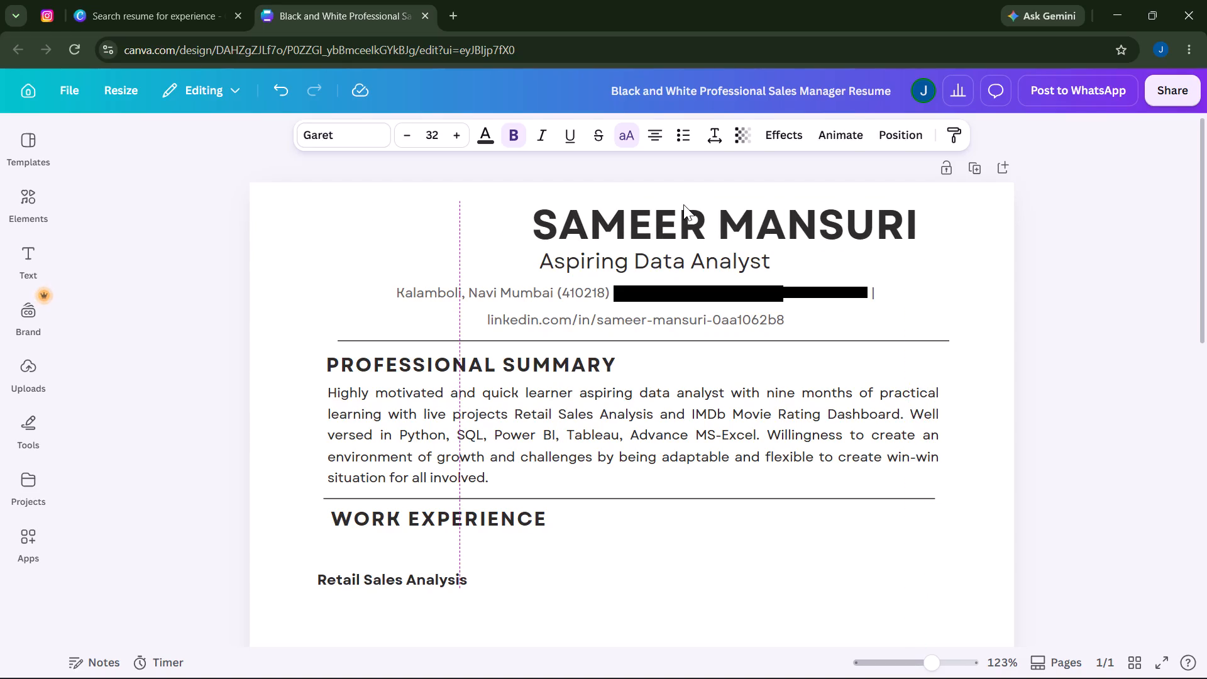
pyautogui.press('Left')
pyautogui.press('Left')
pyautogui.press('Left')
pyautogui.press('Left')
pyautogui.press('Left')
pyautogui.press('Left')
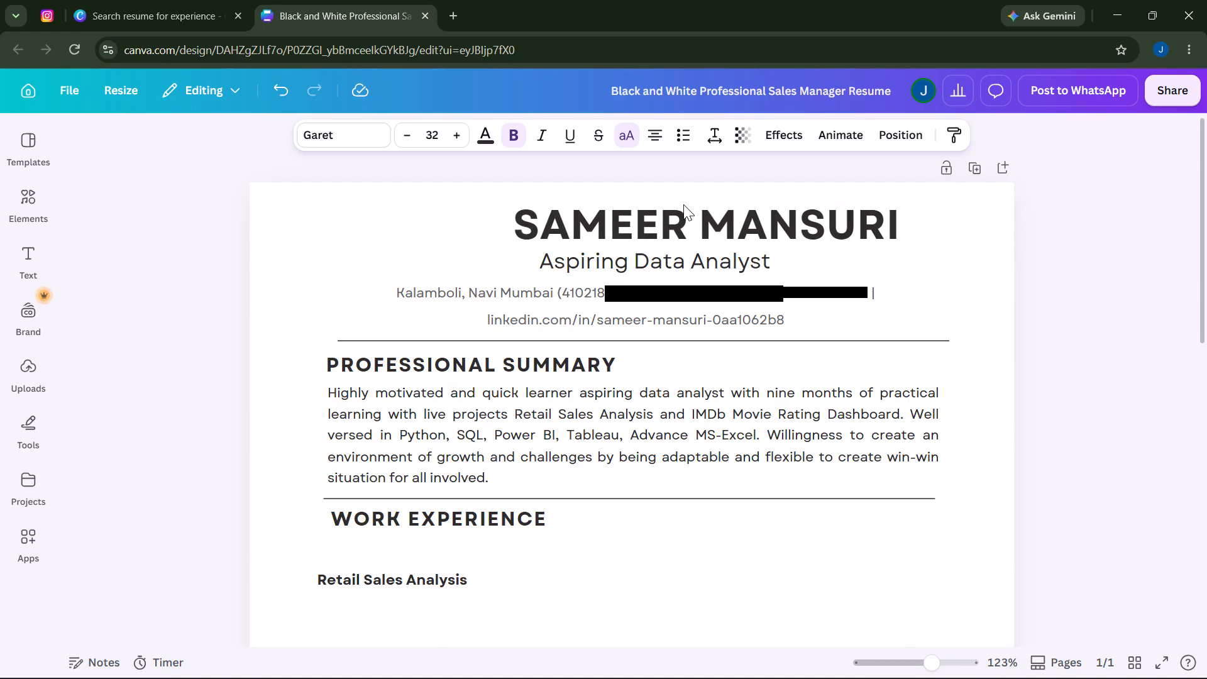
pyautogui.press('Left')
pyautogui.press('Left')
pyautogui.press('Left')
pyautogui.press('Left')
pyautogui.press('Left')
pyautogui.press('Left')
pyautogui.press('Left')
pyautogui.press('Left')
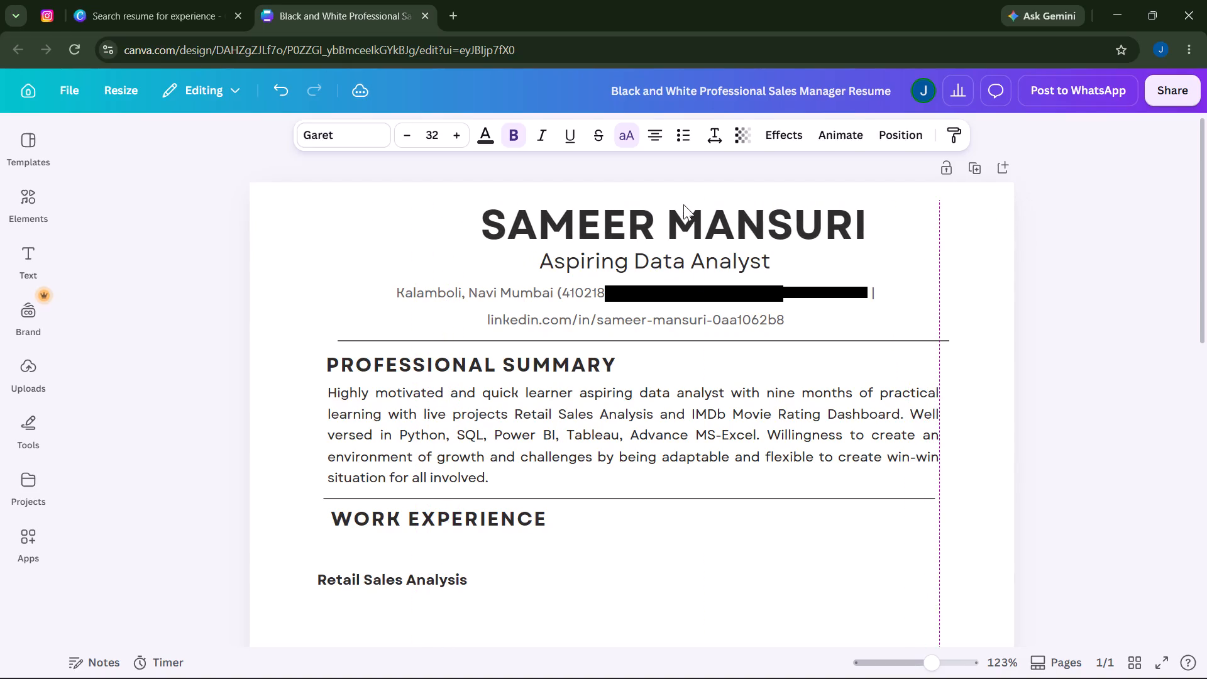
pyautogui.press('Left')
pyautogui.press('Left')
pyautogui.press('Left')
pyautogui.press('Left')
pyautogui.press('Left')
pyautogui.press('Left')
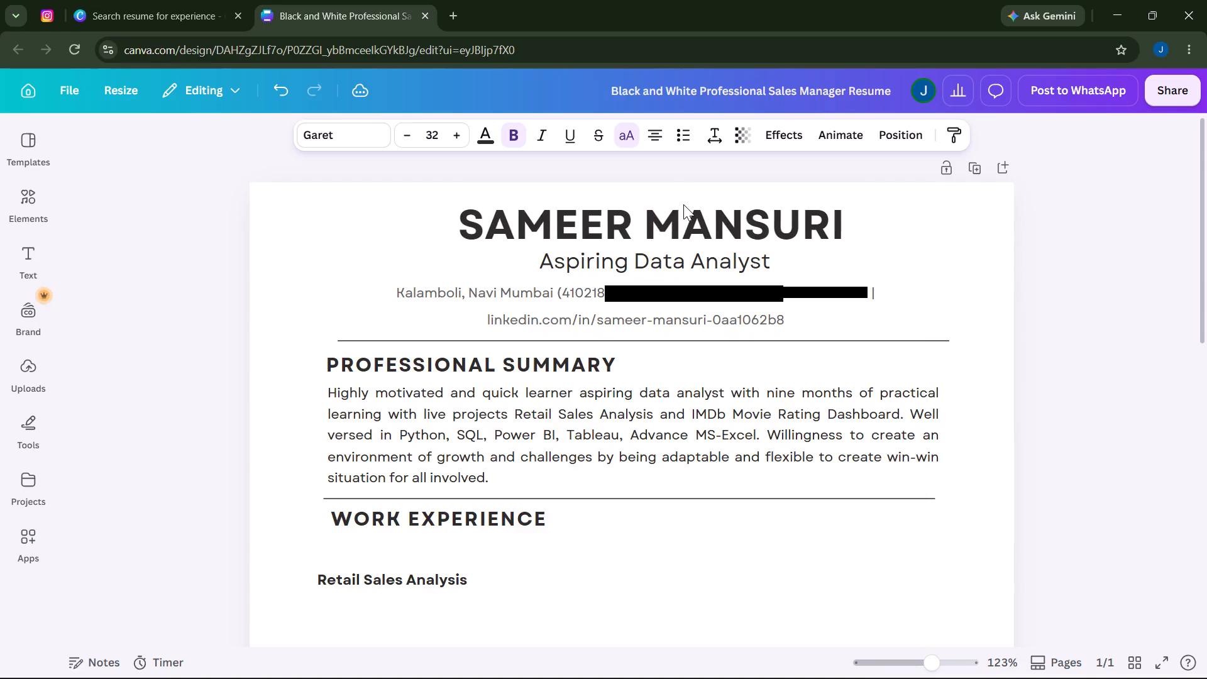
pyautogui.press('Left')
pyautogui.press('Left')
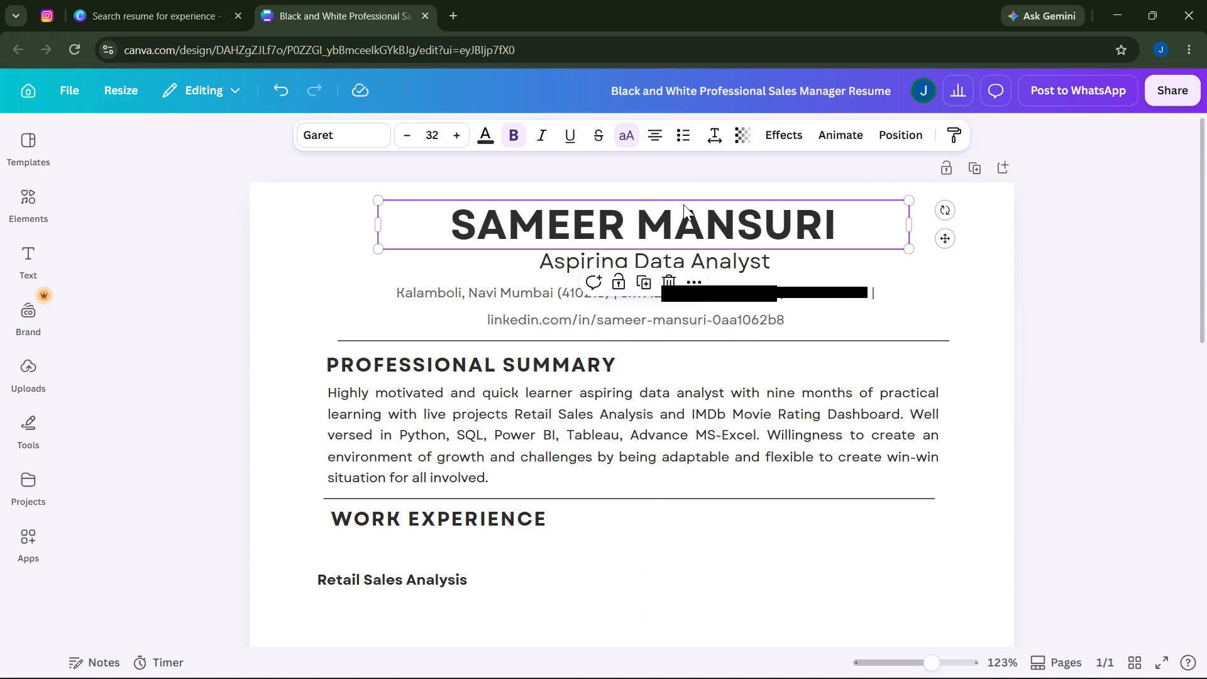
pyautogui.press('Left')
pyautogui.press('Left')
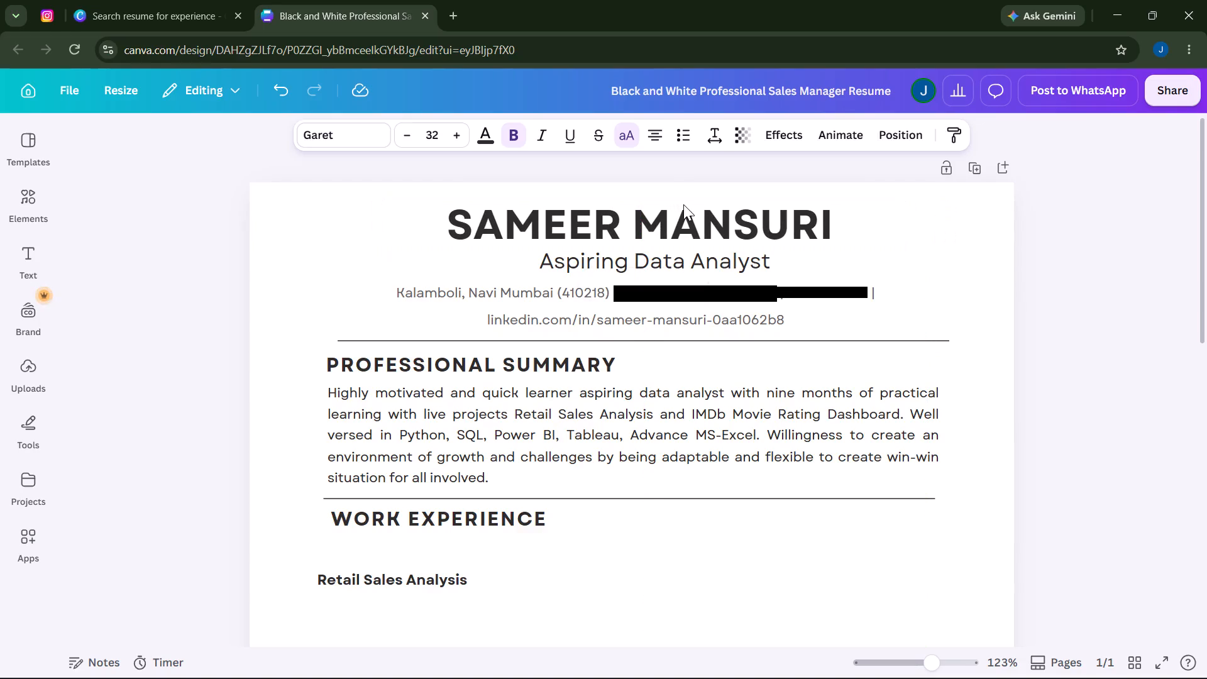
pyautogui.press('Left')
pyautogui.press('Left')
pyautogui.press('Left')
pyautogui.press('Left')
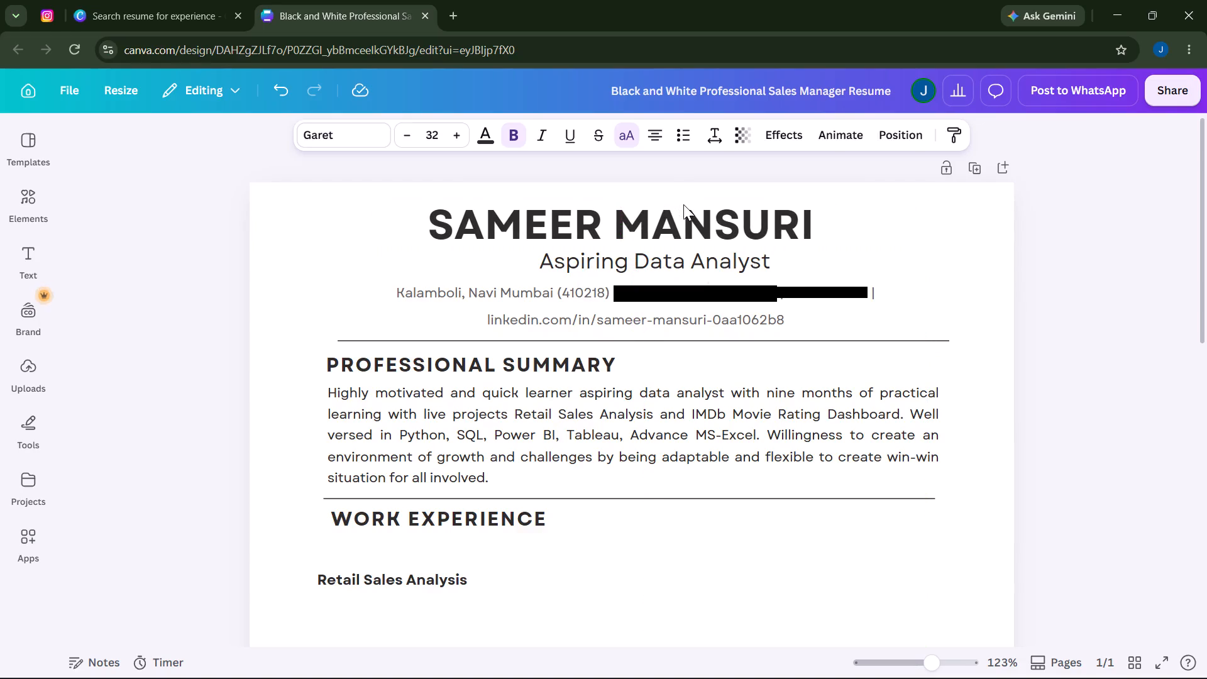
# Shift the name heading right until it is centred above the divider under the contact block.
pyautogui.press('Right')
pyautogui.press('Right')
pyautogui.press('Right')
pyautogui.press('Right')
pyautogui.press('Right')
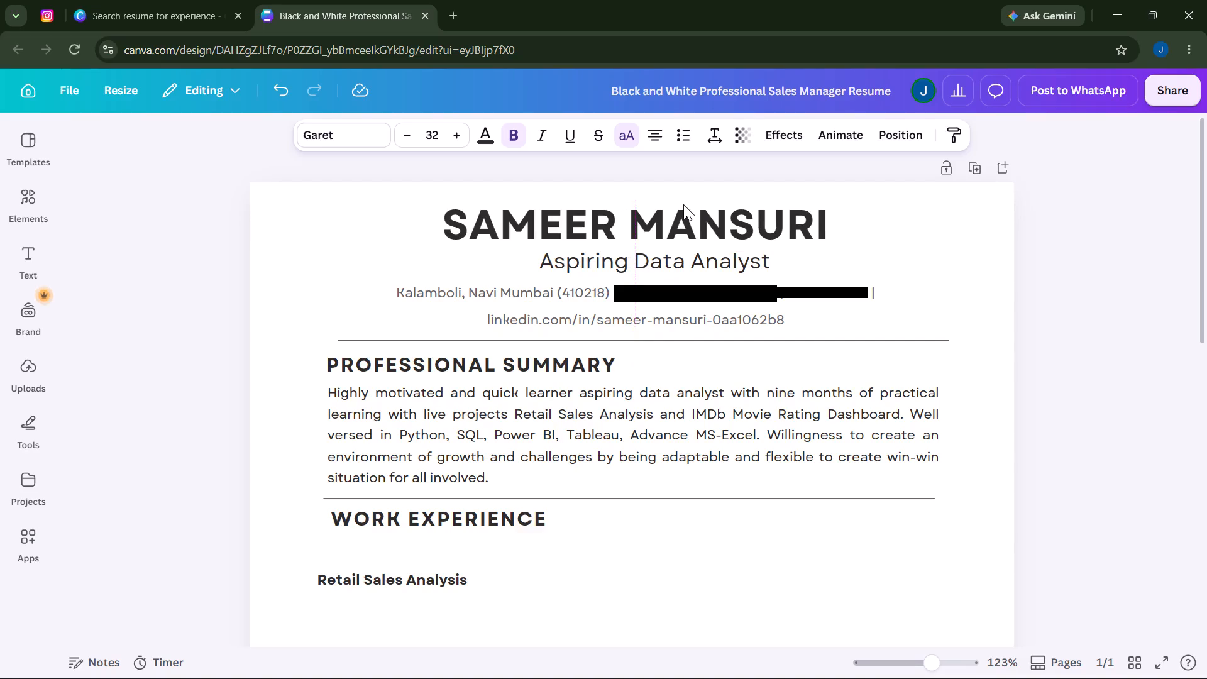
pyautogui.press('Right')
pyautogui.press('Right')
pyautogui.press('Right')
pyautogui.press('Right')
pyautogui.press('Right')
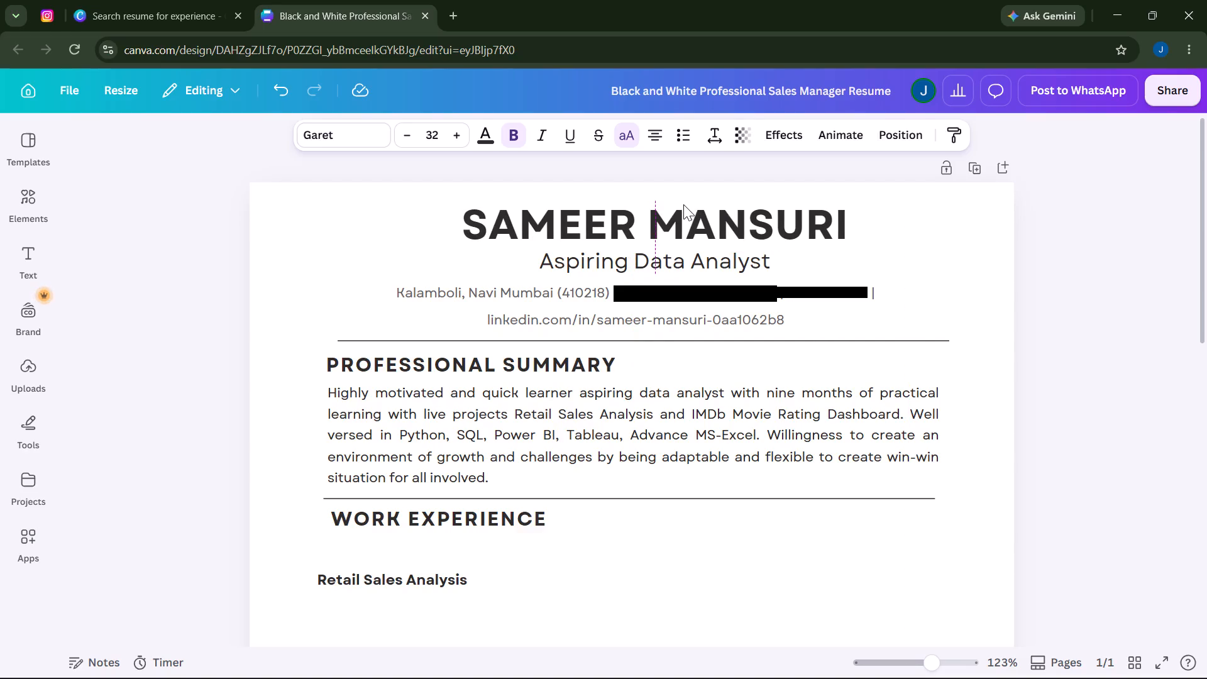
pyautogui.press('Left')
pyautogui.press('Left')
pyautogui.press('Left')
pyautogui.press('Left')
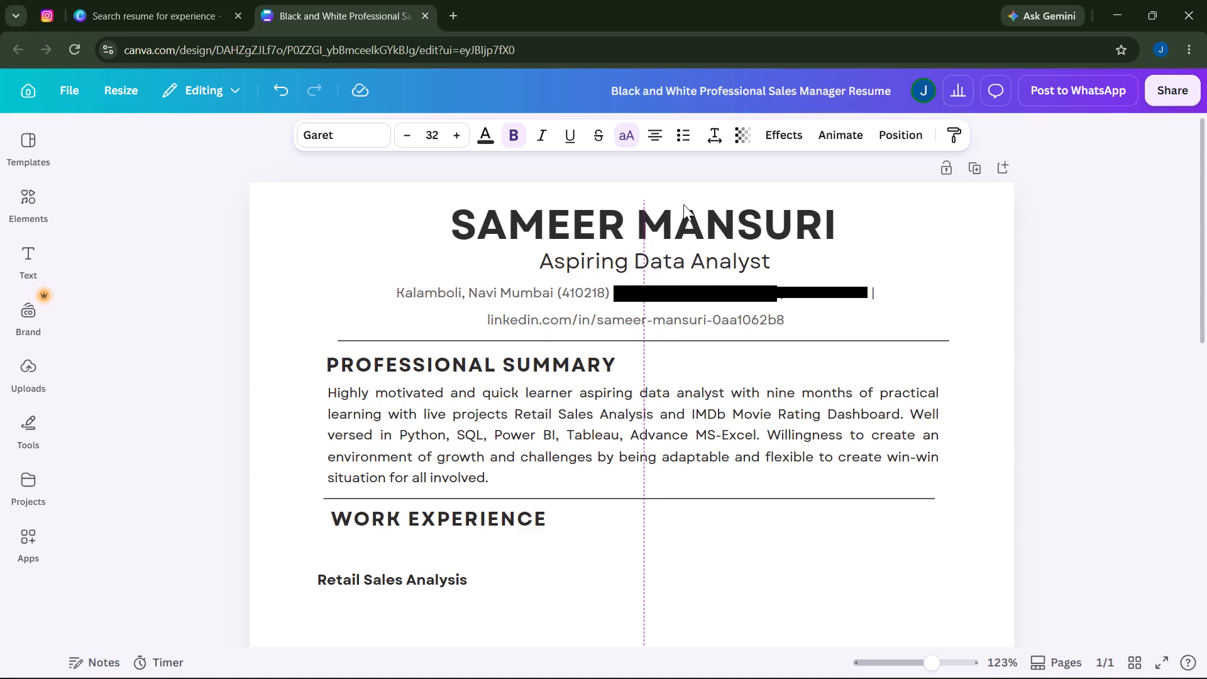
pyautogui.press('Left')
pyautogui.press('Right')
# Shift the Aspiring Data Analyst line slightly to the right beneath the name heading.
pyautogui.click(698, 255)
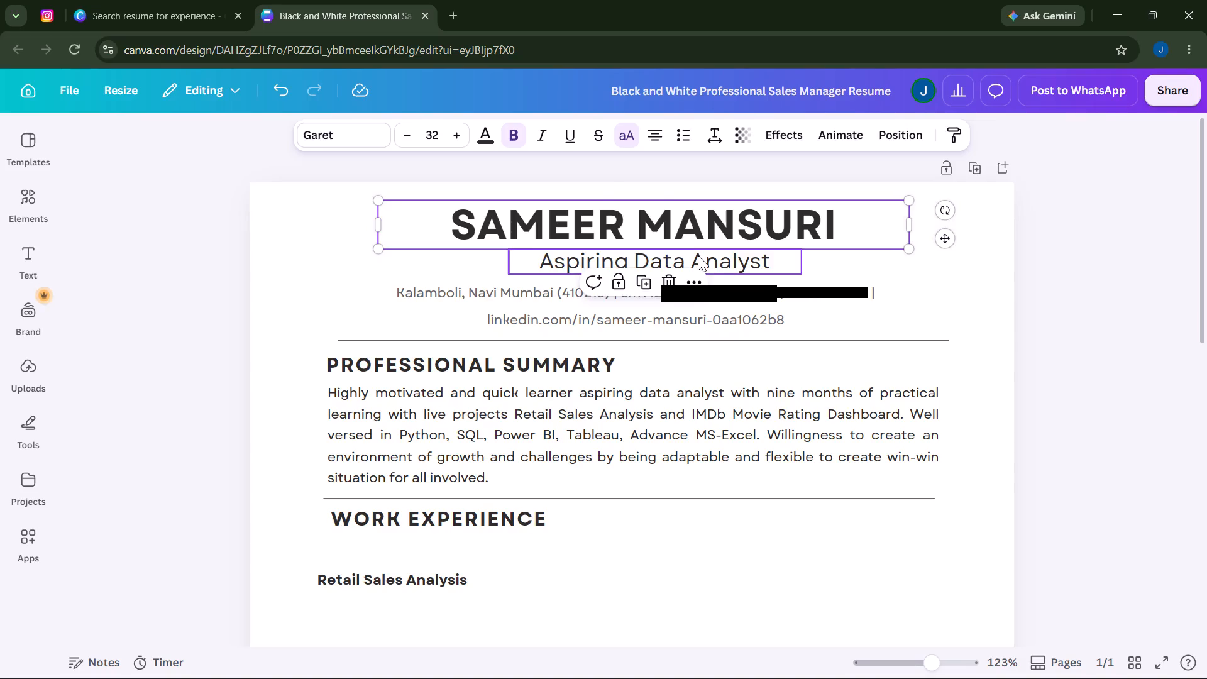
pyautogui.press('Right')
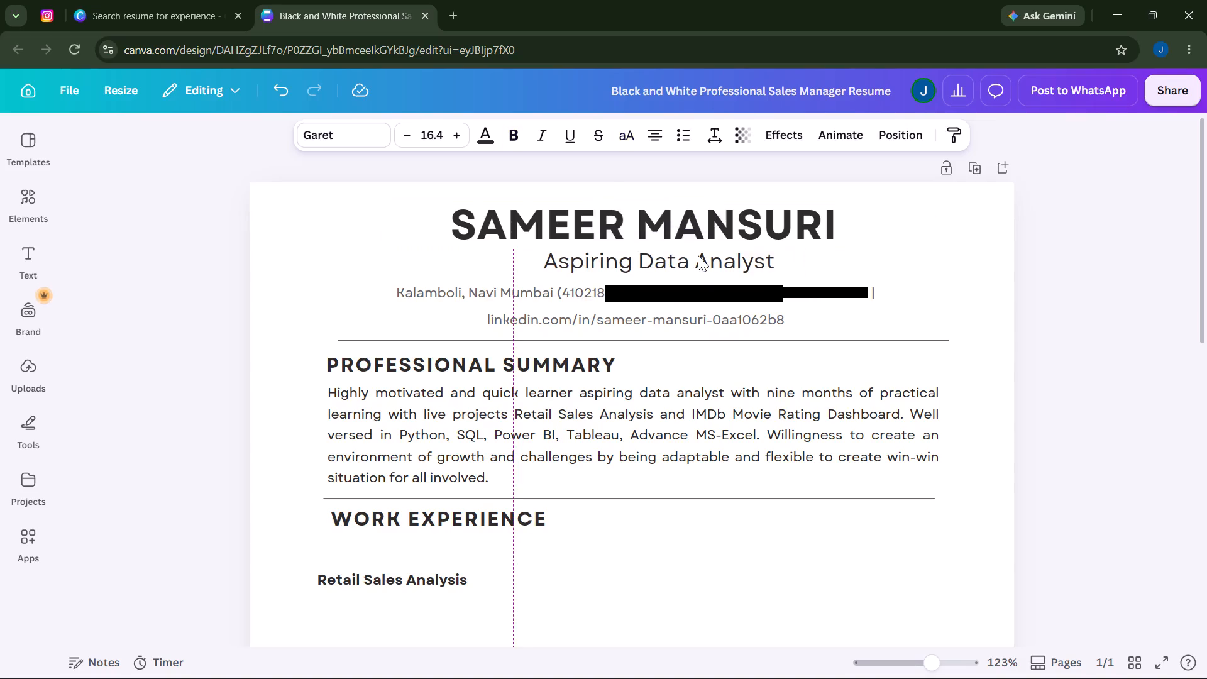
pyautogui.press('Right')
pyautogui.press('Right')
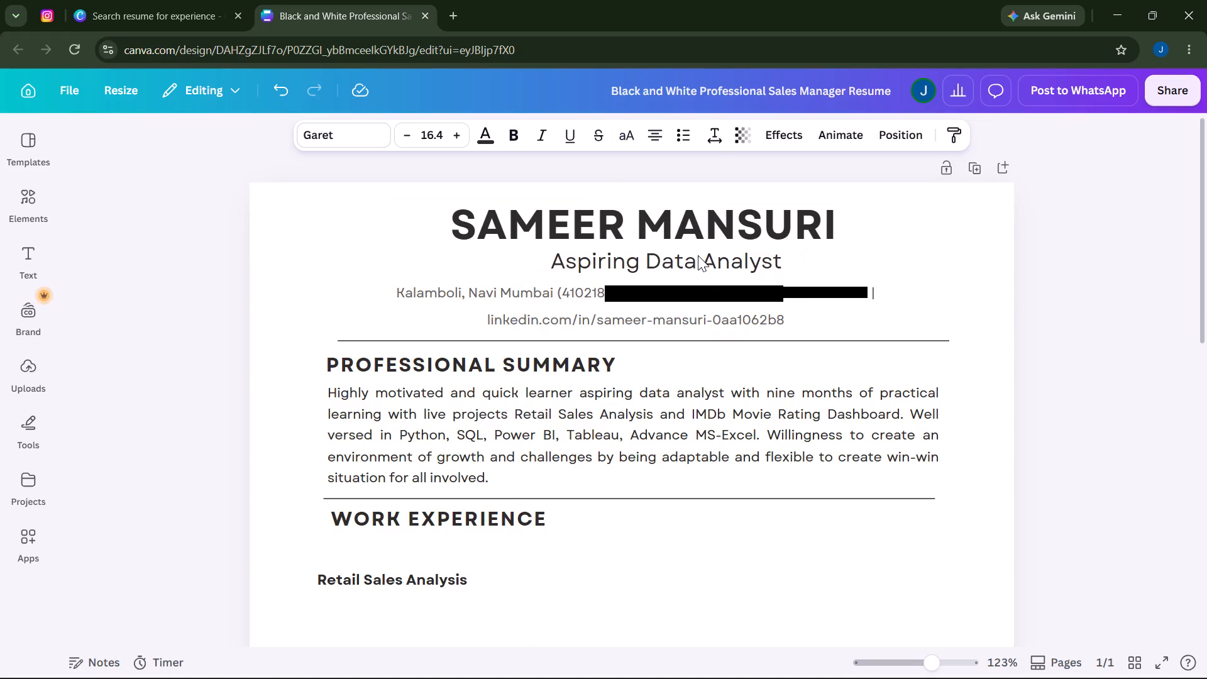
pyautogui.press('Right')
pyautogui.press('Left')
pyautogui.press('Left')
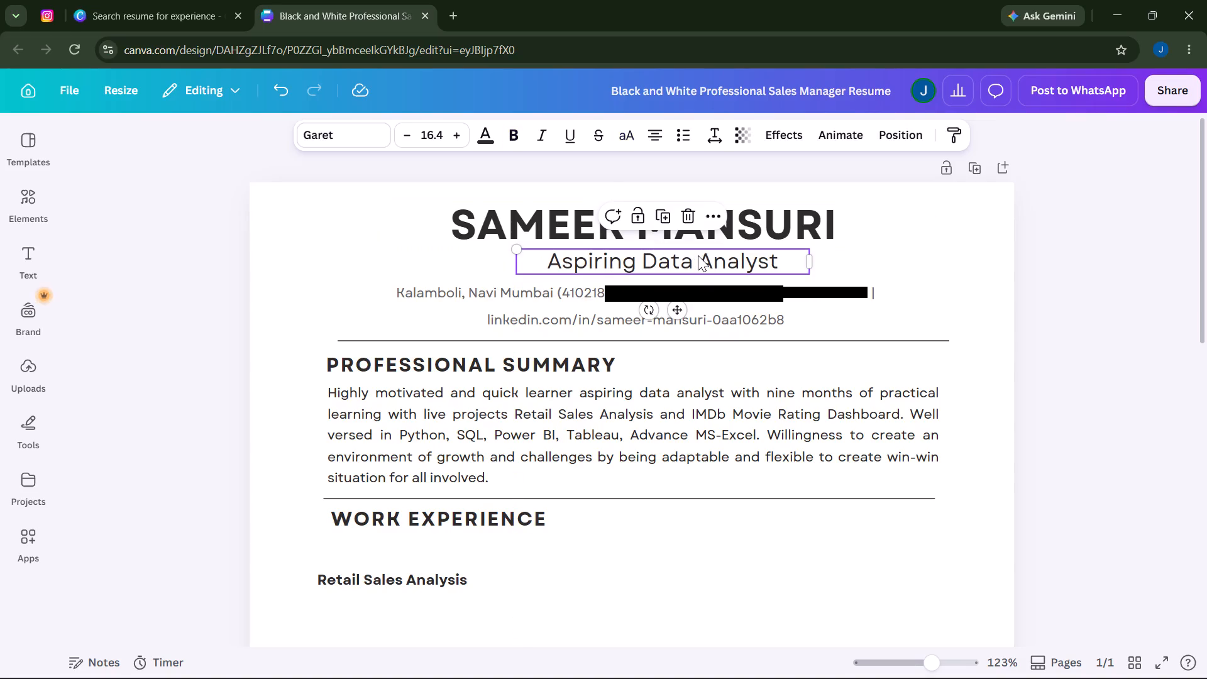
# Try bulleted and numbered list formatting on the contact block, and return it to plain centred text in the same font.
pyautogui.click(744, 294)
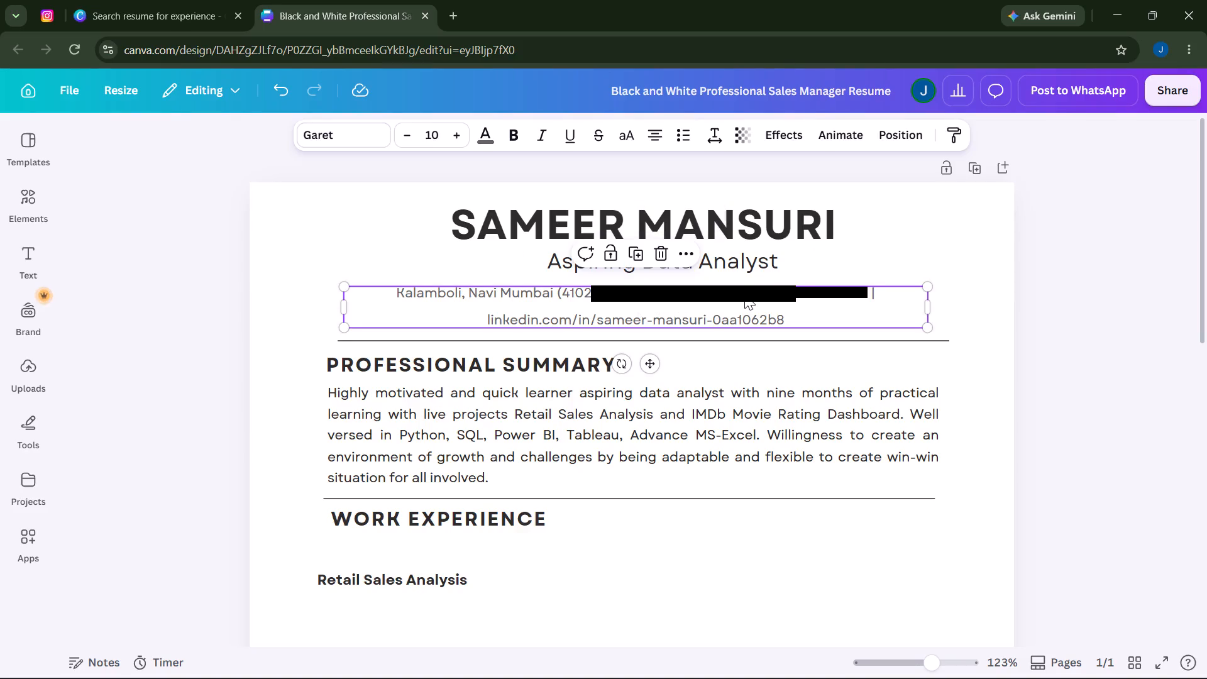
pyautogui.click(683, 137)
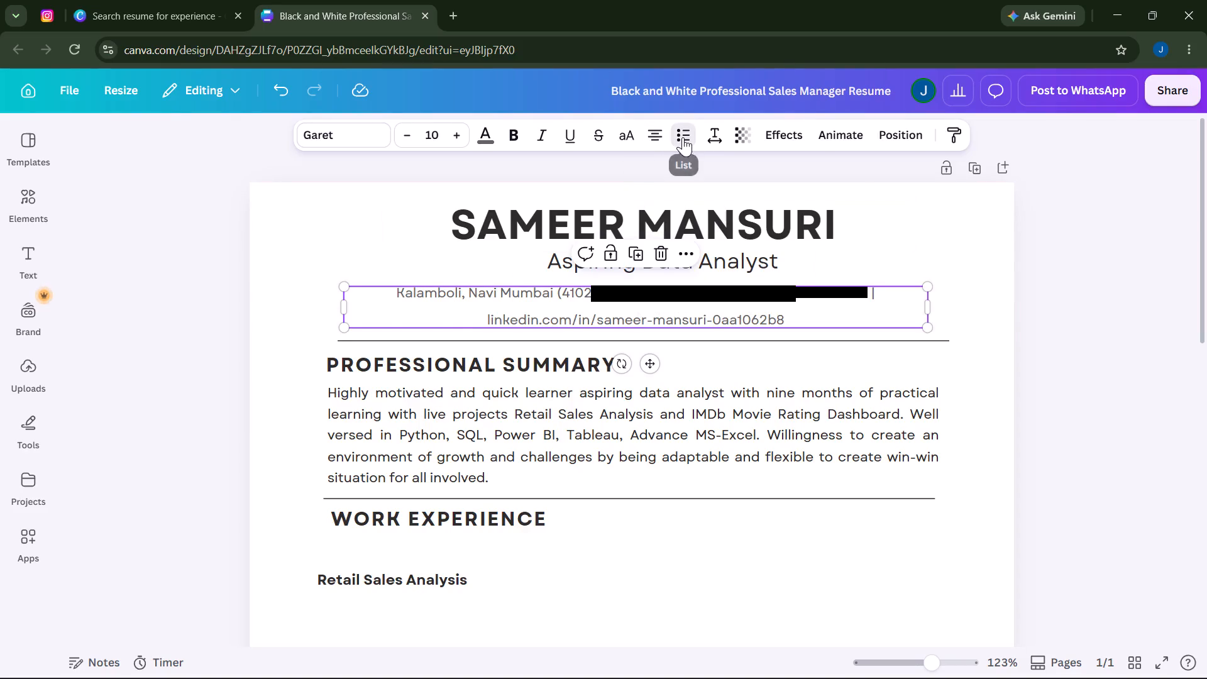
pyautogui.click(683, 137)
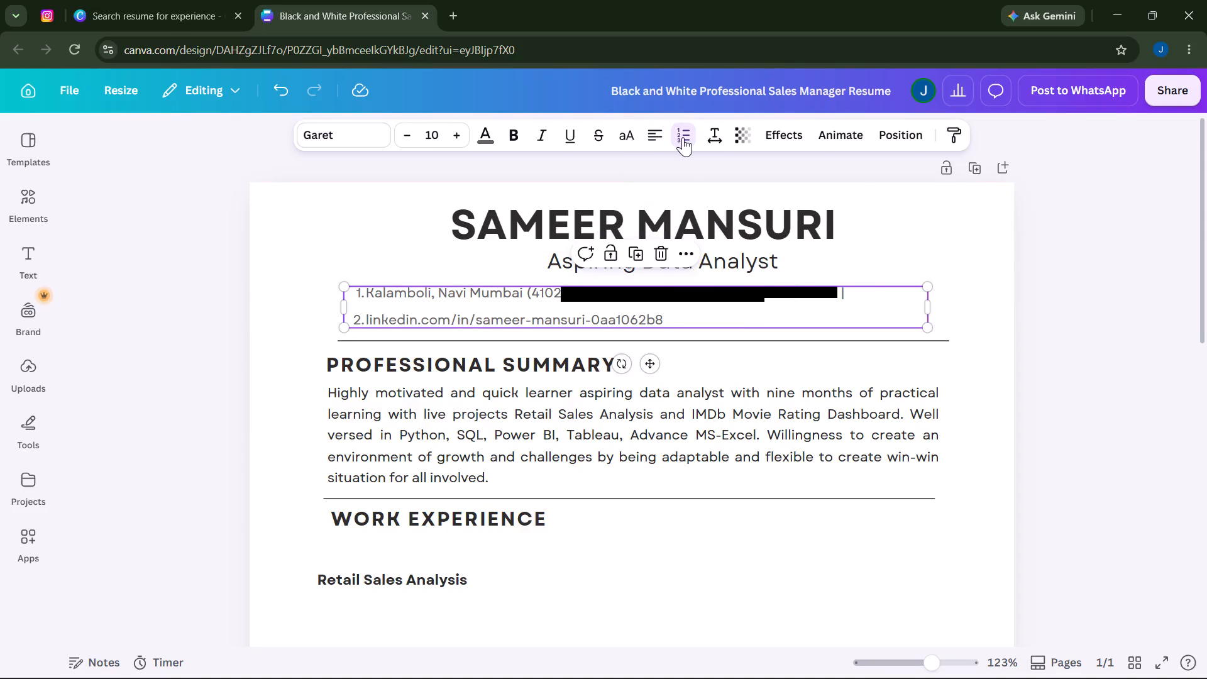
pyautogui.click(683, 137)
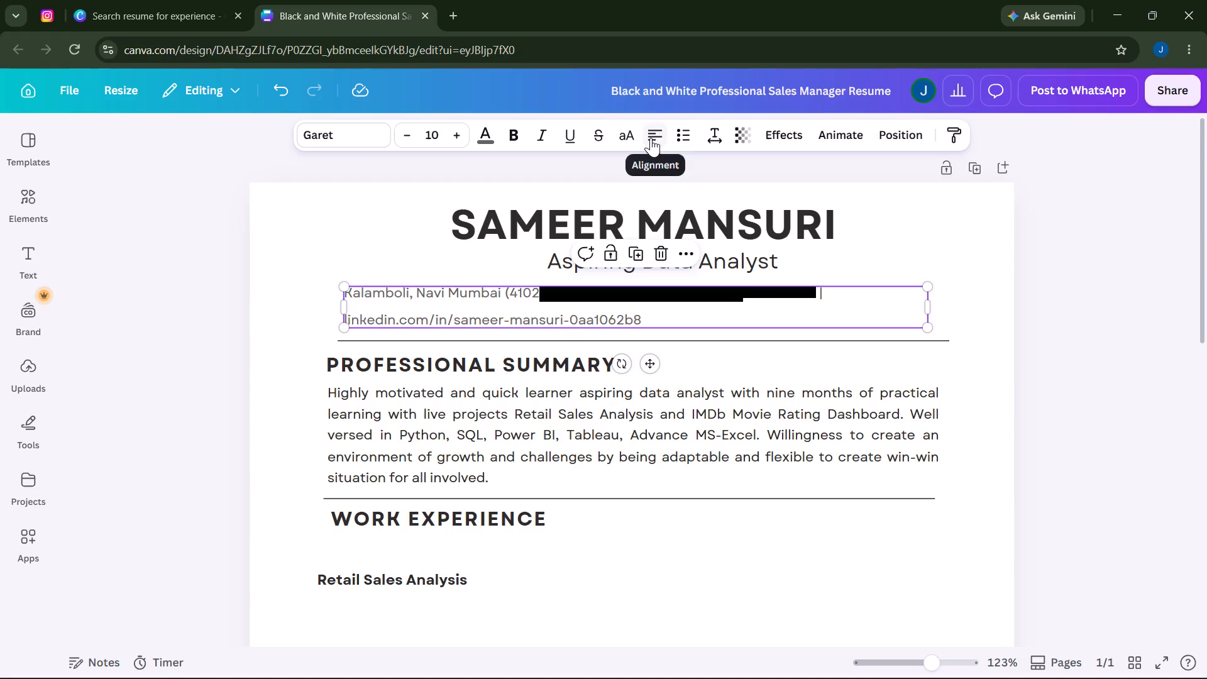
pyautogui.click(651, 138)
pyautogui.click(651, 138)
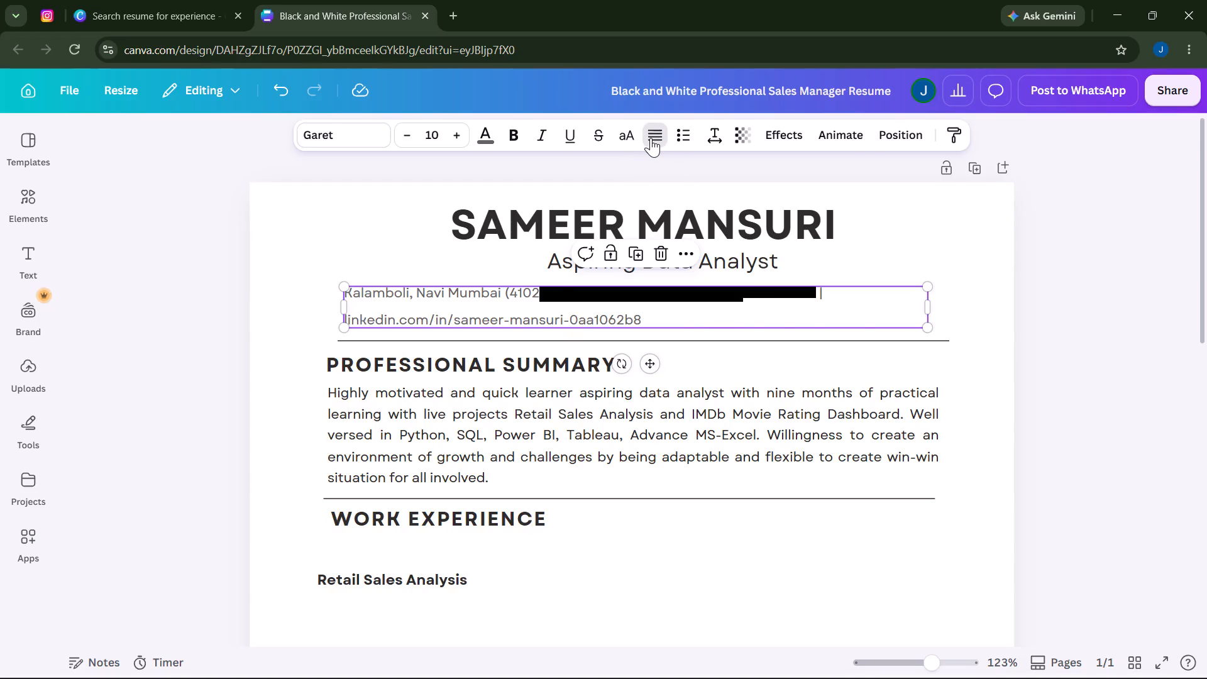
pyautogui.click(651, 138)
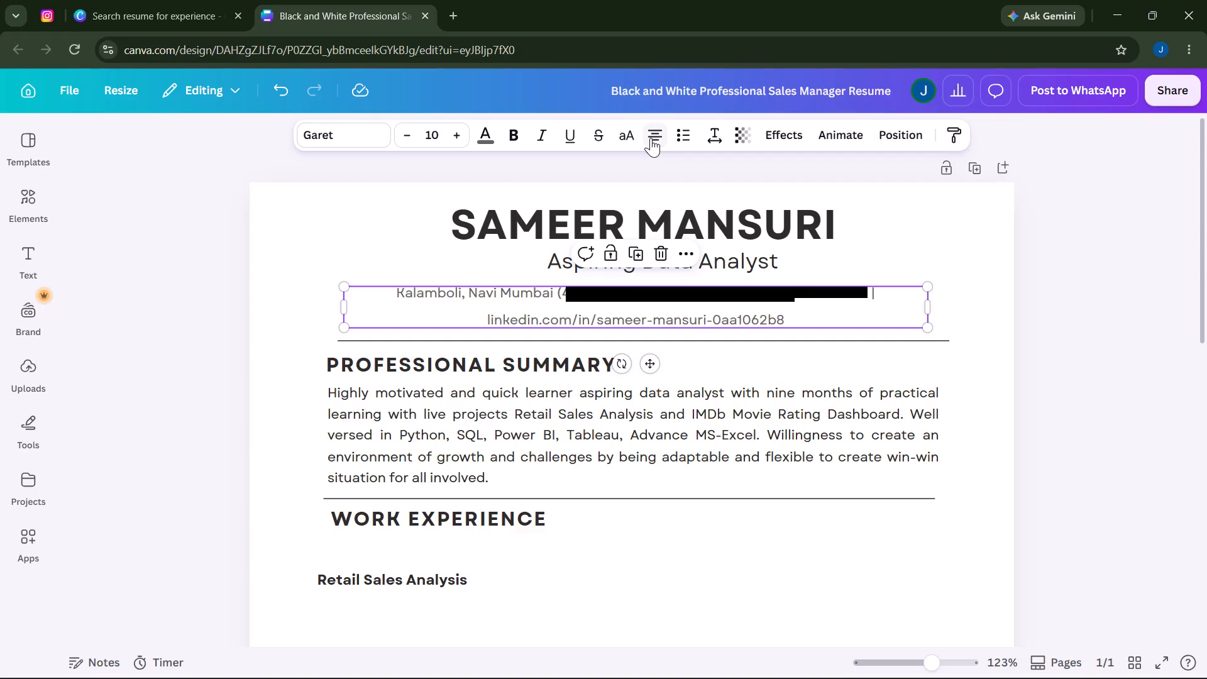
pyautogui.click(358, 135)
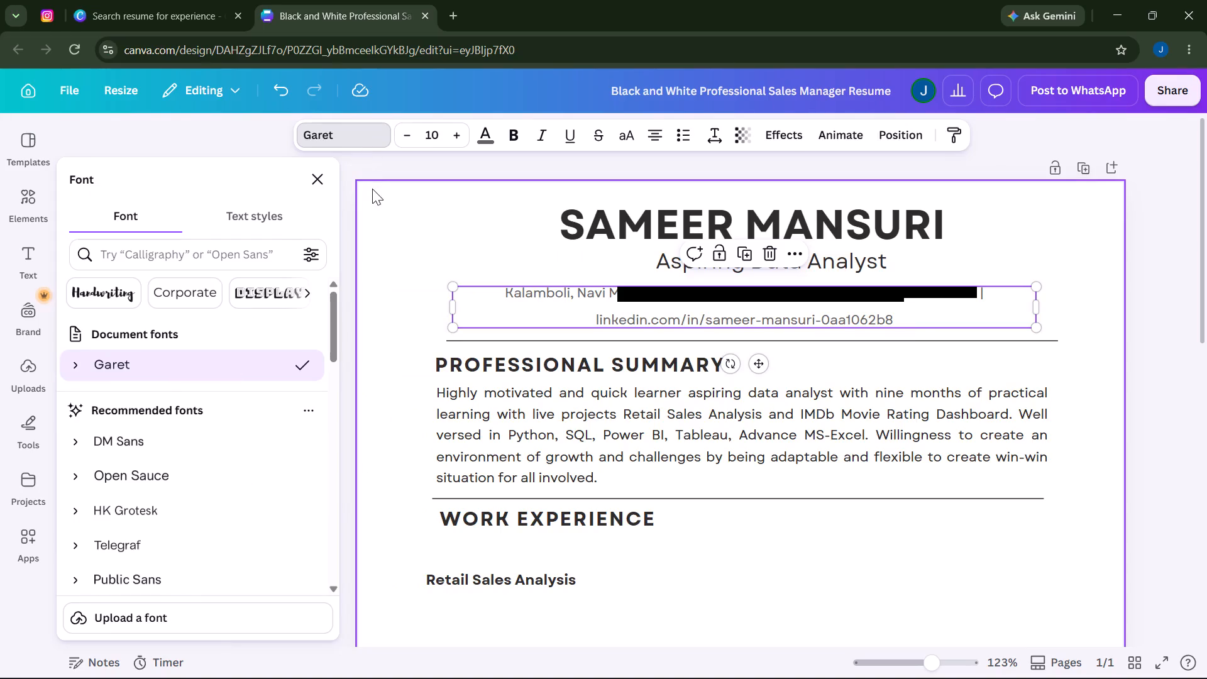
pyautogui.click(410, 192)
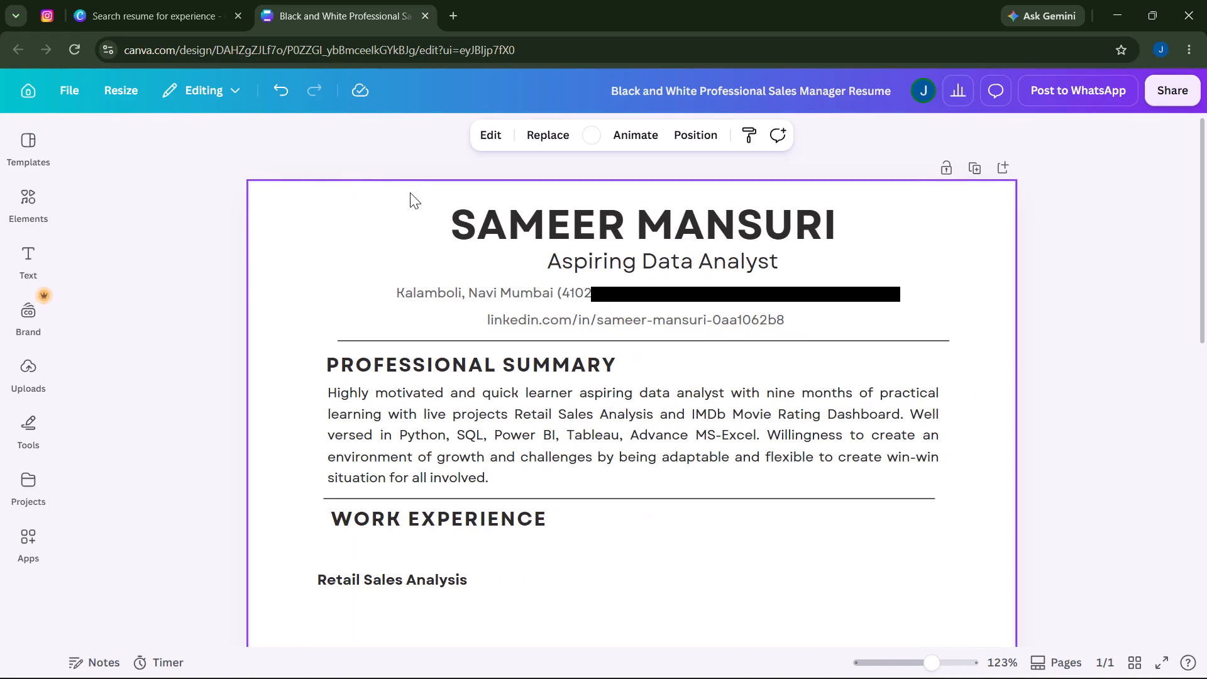
# Shift the Professional Summary heading right to line up with the left end of its divider, and slightly closer to that divider.
pyautogui.click(469, 360)
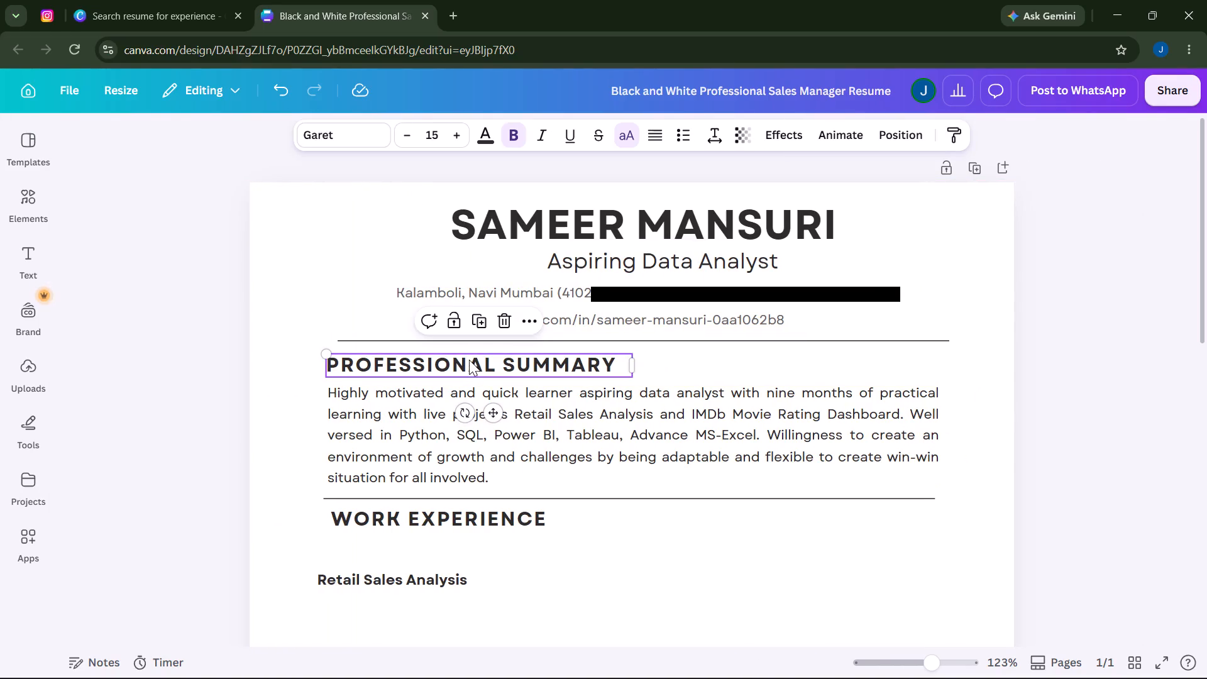
pyautogui.press('Right')
pyautogui.press('Right')
pyautogui.press('Right')
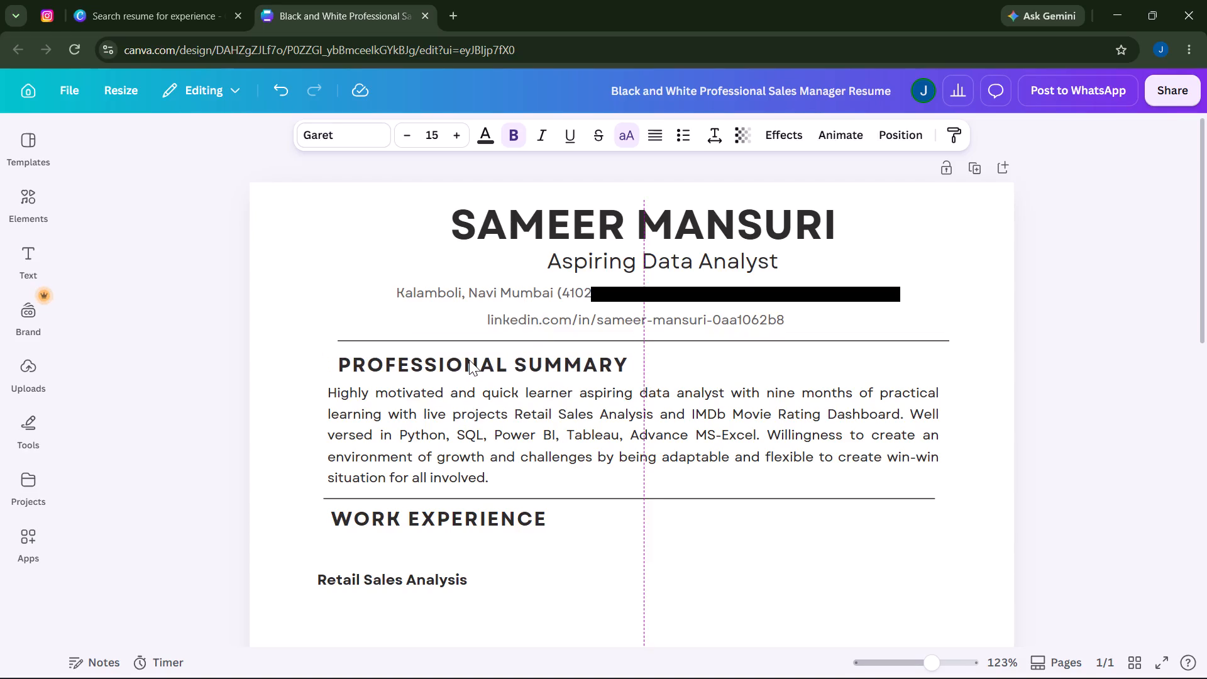
pyautogui.press('Up')
pyautogui.press('Up')
pyautogui.press('Up')
pyautogui.press('Up')
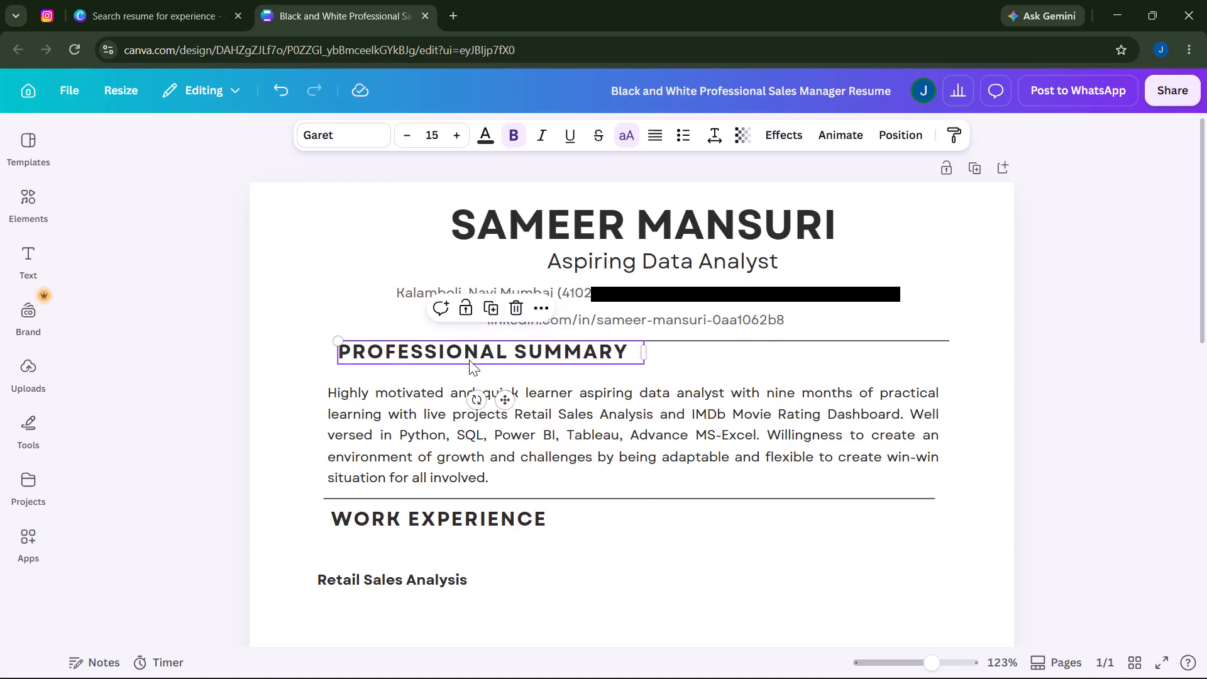
pyautogui.press('Left')
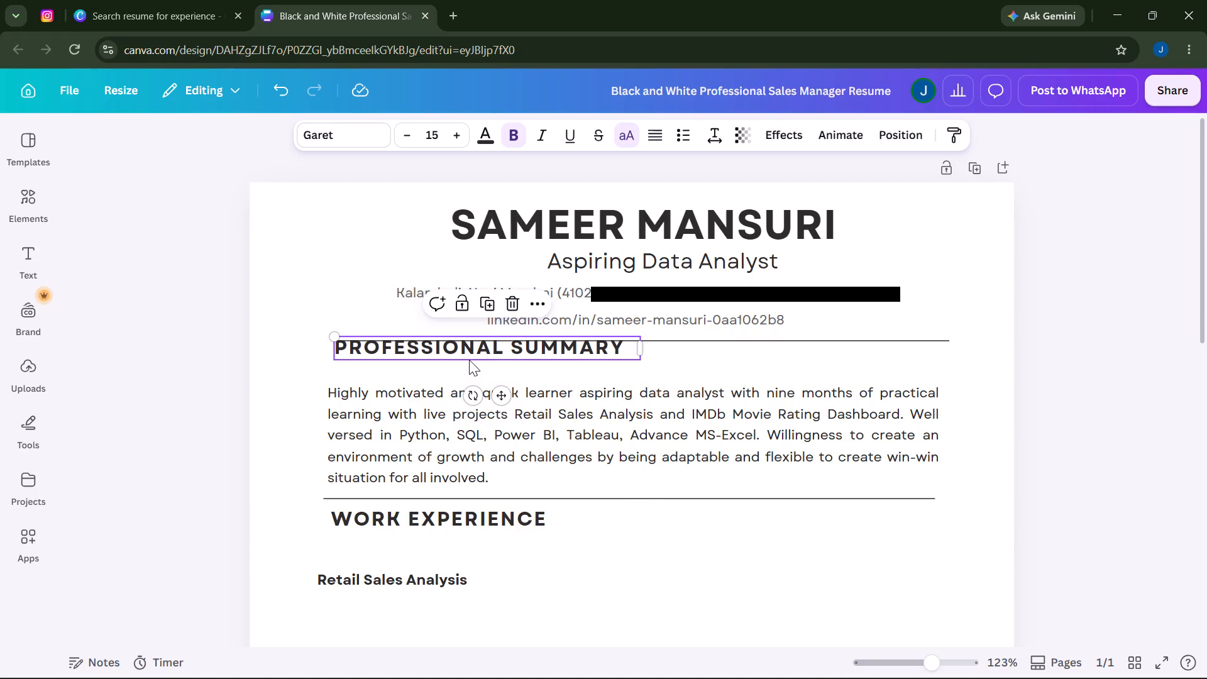
pyautogui.press('Down')
pyautogui.press('Down')
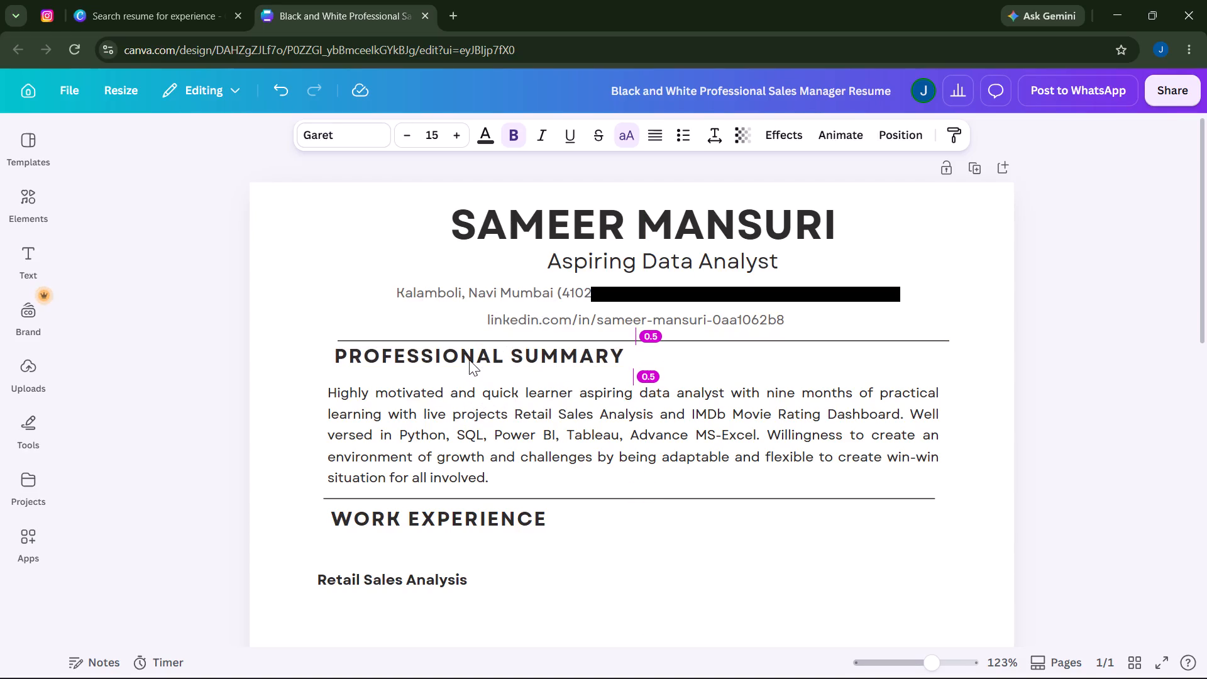
pyautogui.press('Down')
pyautogui.press('Right')
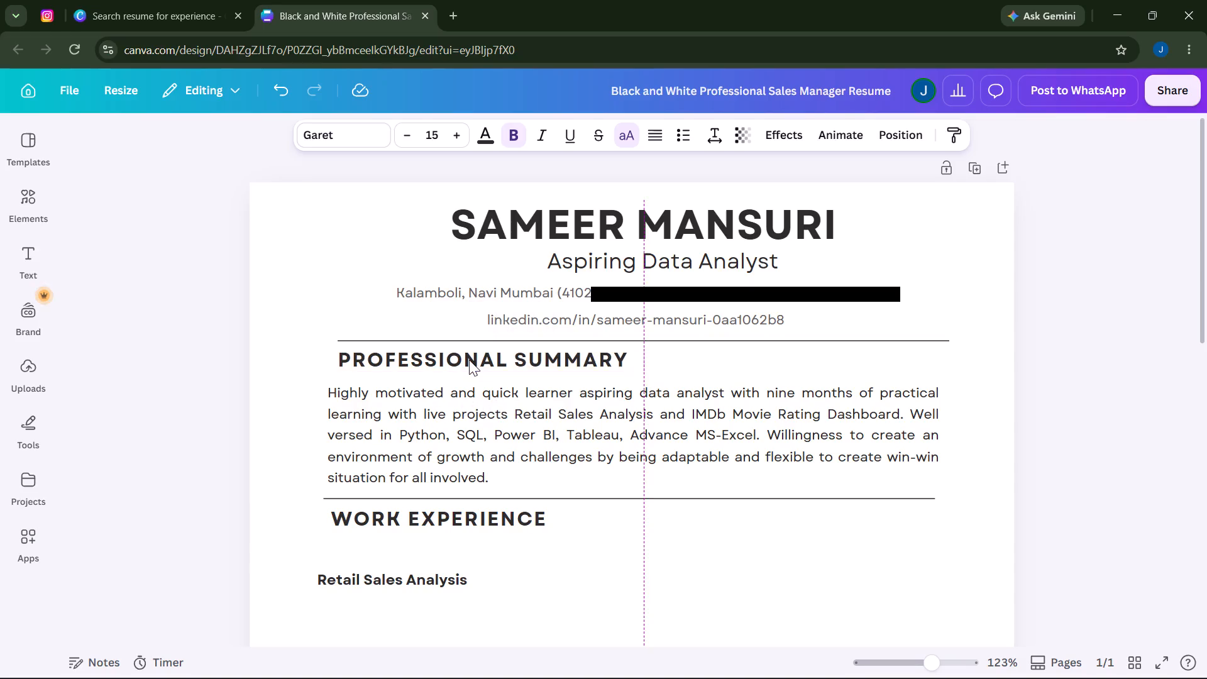
# Nudge the Professional Summary heading slightly further right and lower it to just above the summary paragraph.
pyautogui.press('Up')
pyautogui.press('Up')
pyautogui.press('Up')
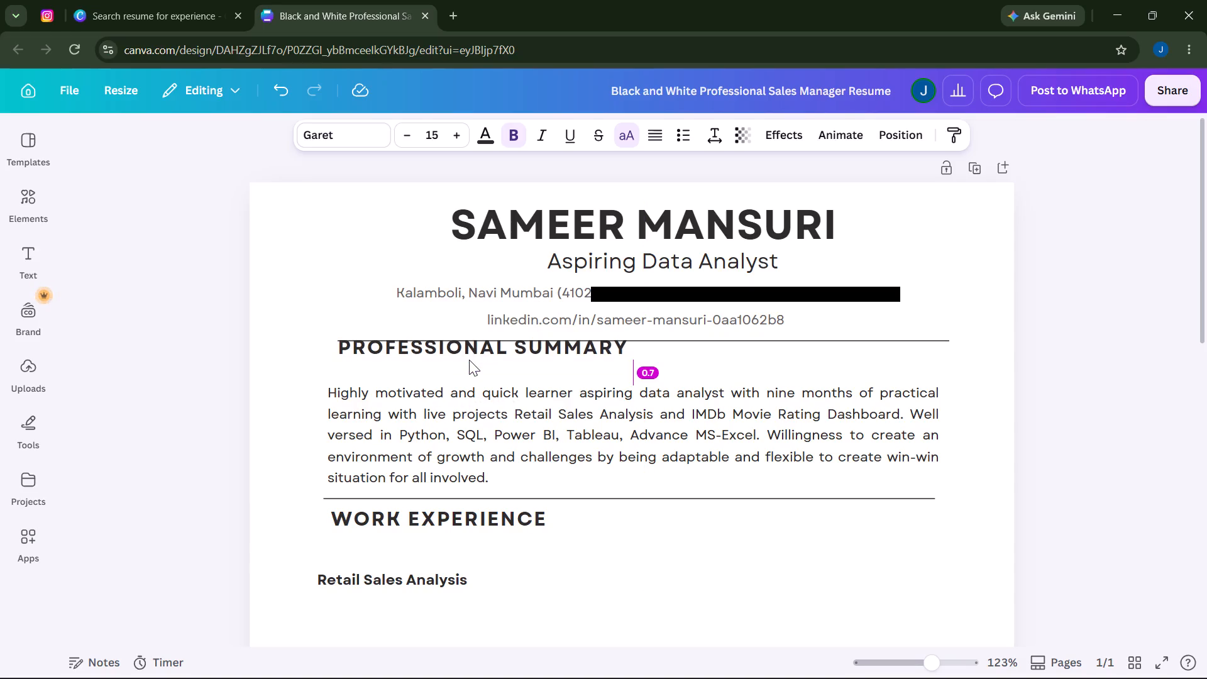
pyautogui.press('Right')
pyautogui.press('Left')
pyautogui.press('Left')
pyautogui.press('Right')
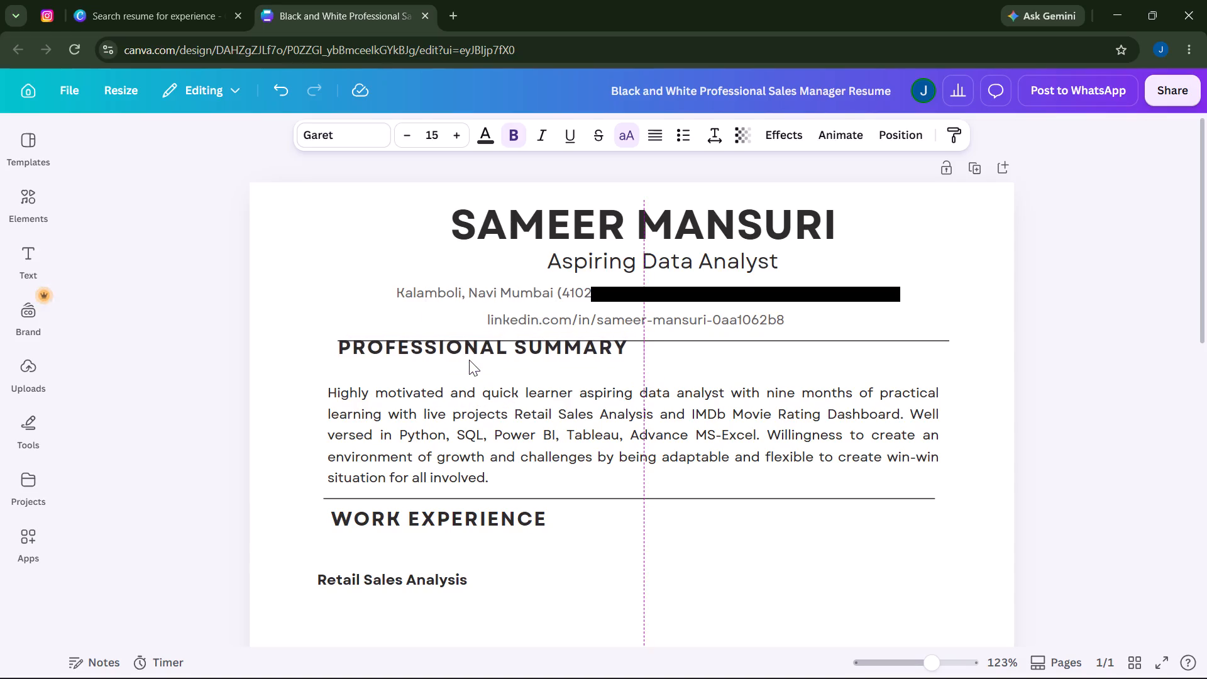
pyautogui.press('Right')
pyautogui.press('Down')
pyautogui.press('Down')
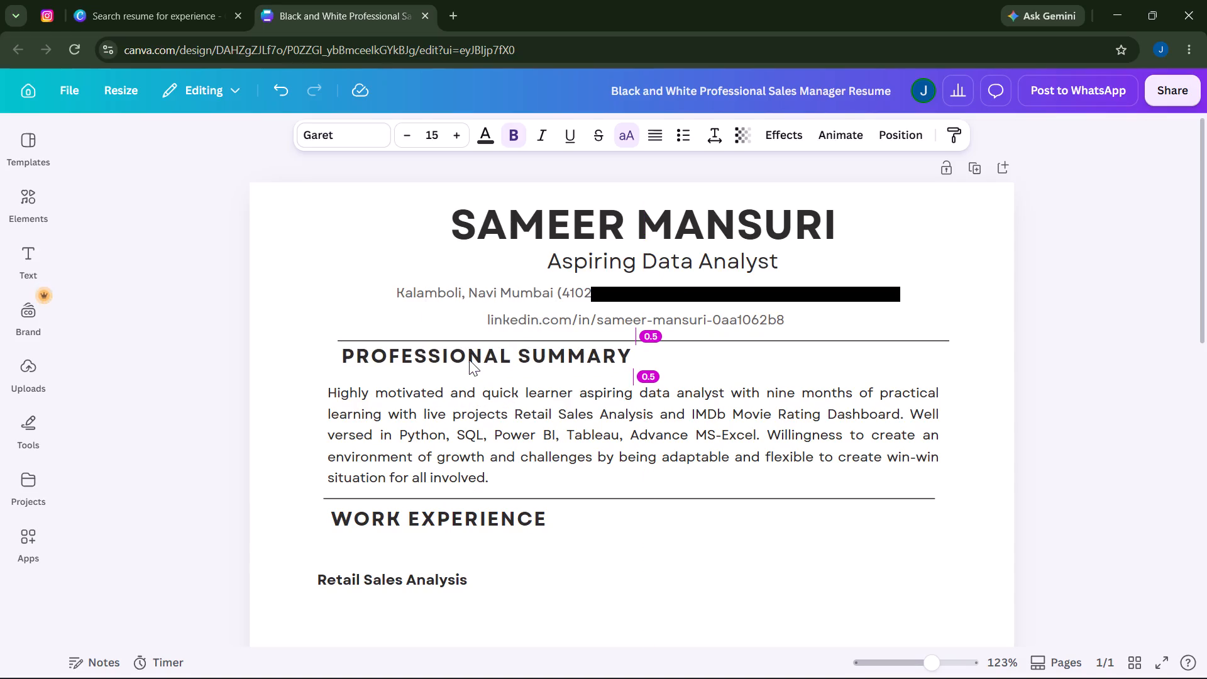
pyautogui.press('Down')
pyautogui.press('Down')
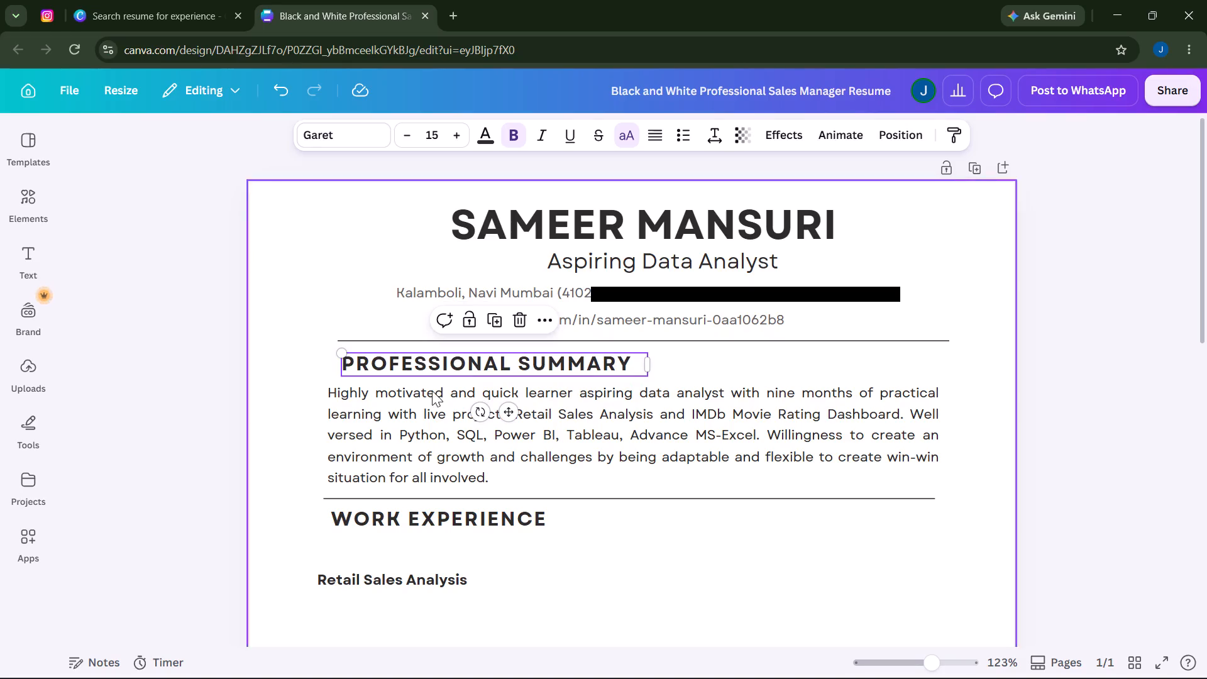
# Shift the professional summary paragraph right so its left edge lines up with the Professional Summary heading.
pyautogui.click(412, 416)
pyautogui.press('Right')
pyautogui.press('Right')
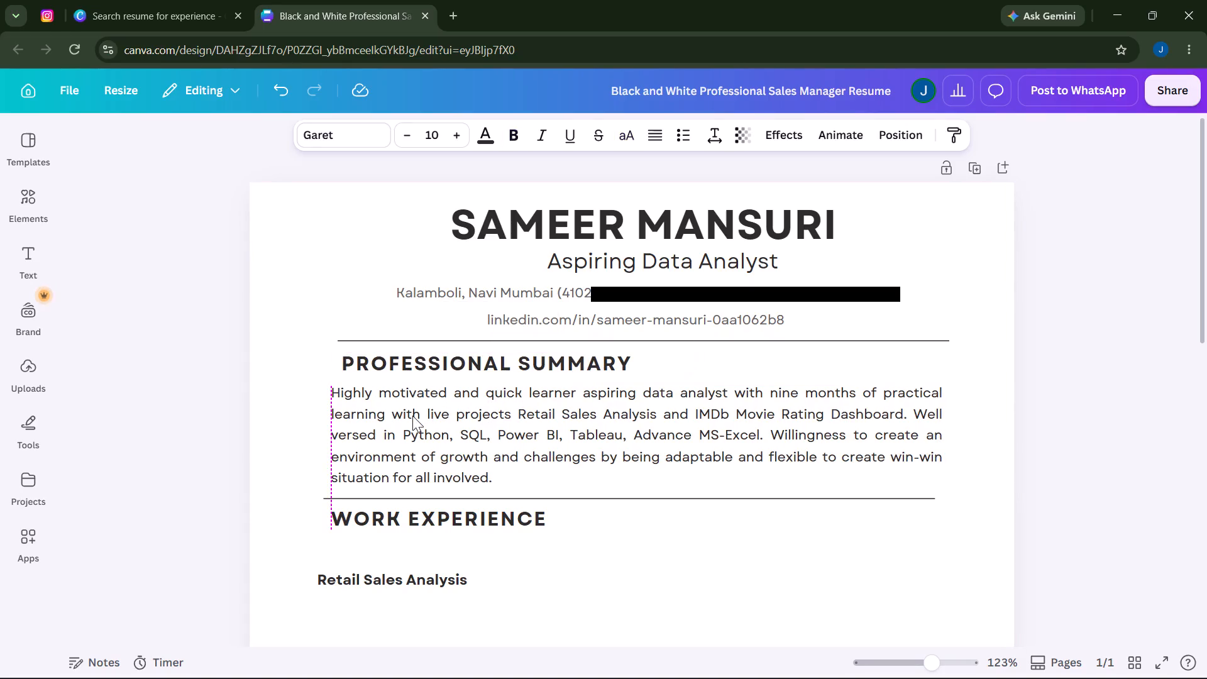
pyautogui.press('Right')
pyautogui.press('Right')
pyautogui.press('Right')
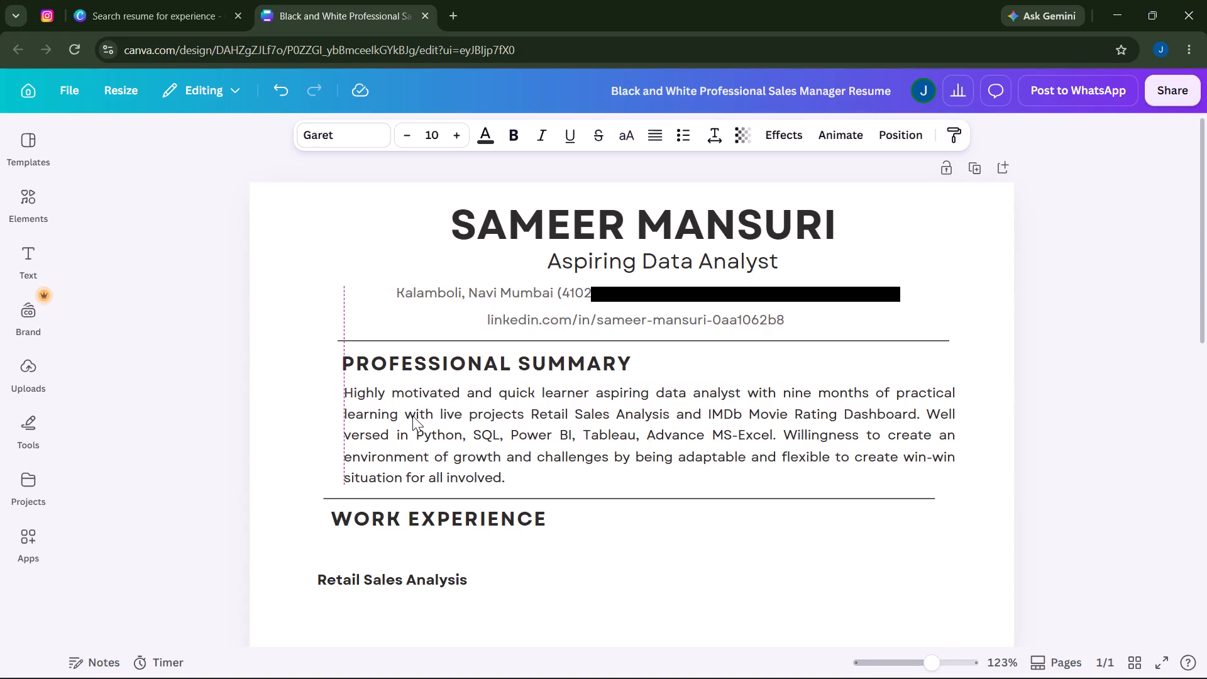
pyautogui.press('Right')
pyautogui.press('Right')
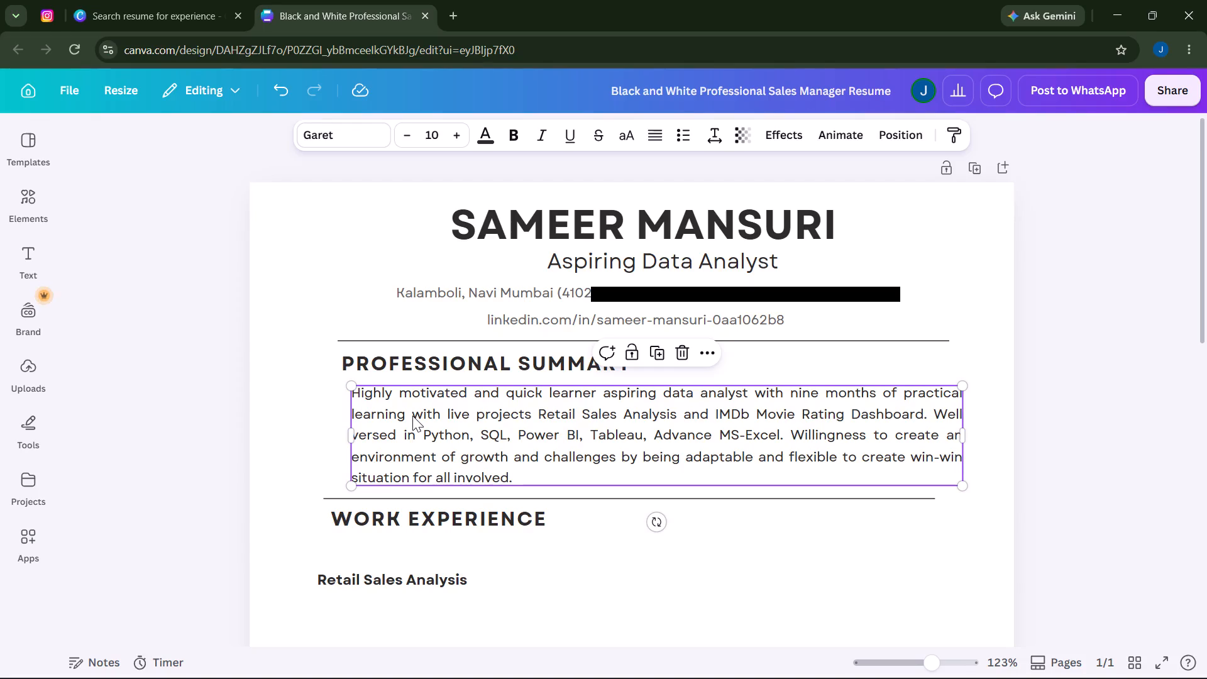
pyautogui.press('.')
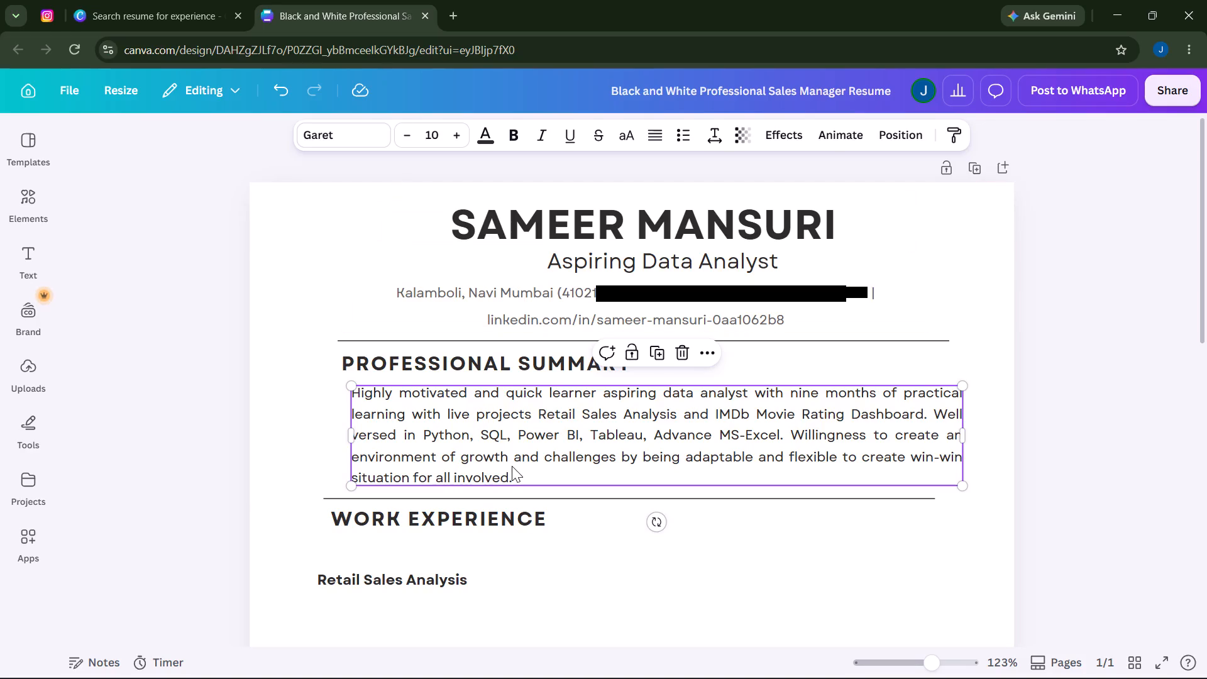
pyautogui.press('Left')
pyautogui.press('Left')
pyautogui.press('Left')
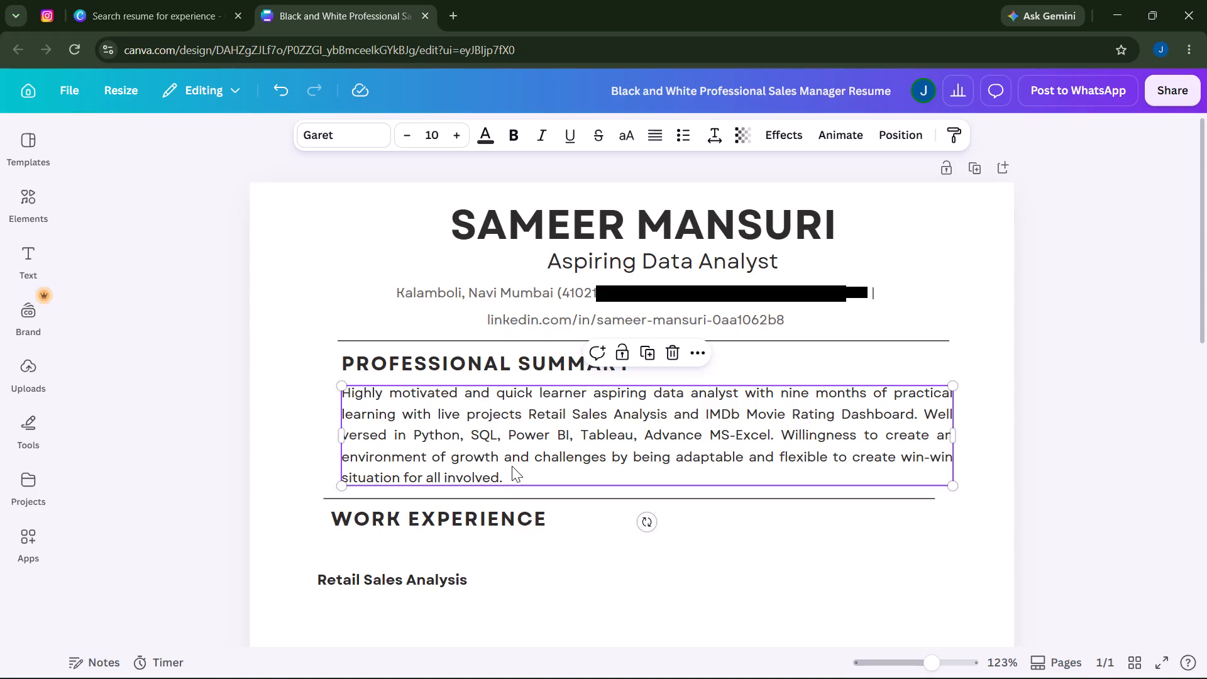
pyautogui.press('Right')
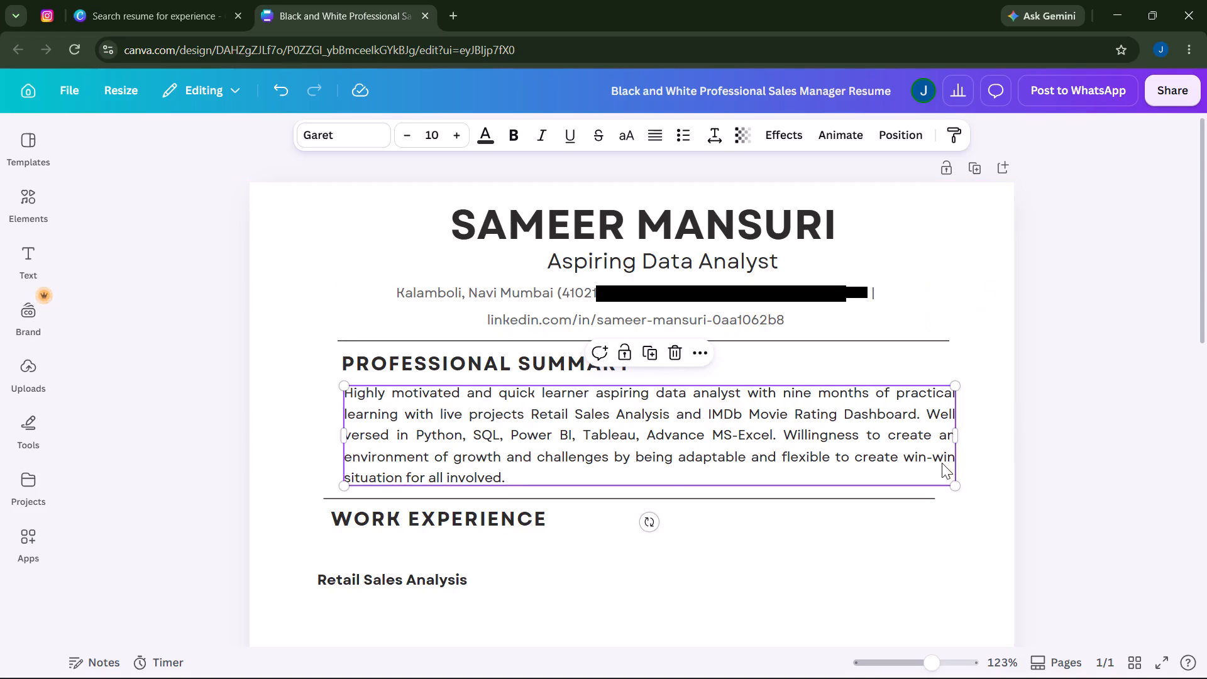
# Narrow the professional summary paragraph's text box from its right edge to a width of about 16.3.
pyautogui.moveTo(961, 440); pyautogui.dragTo(949, 444)
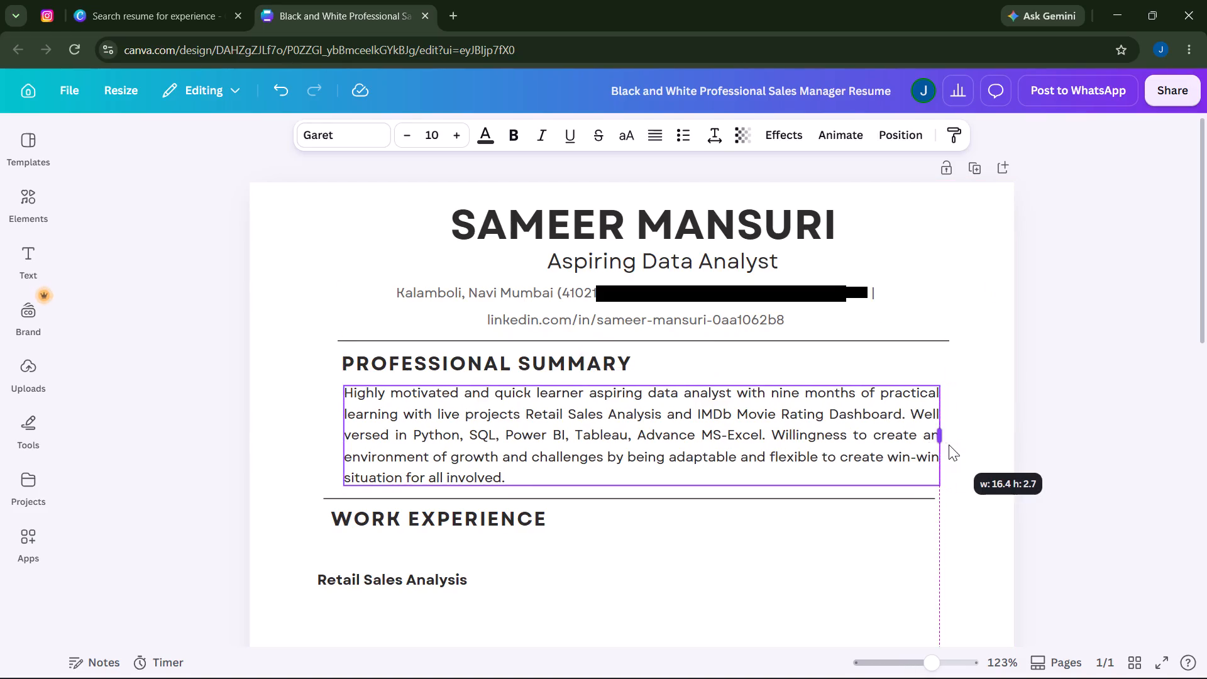
pyautogui.moveTo(949, 444); pyautogui.dragTo(945, 447)
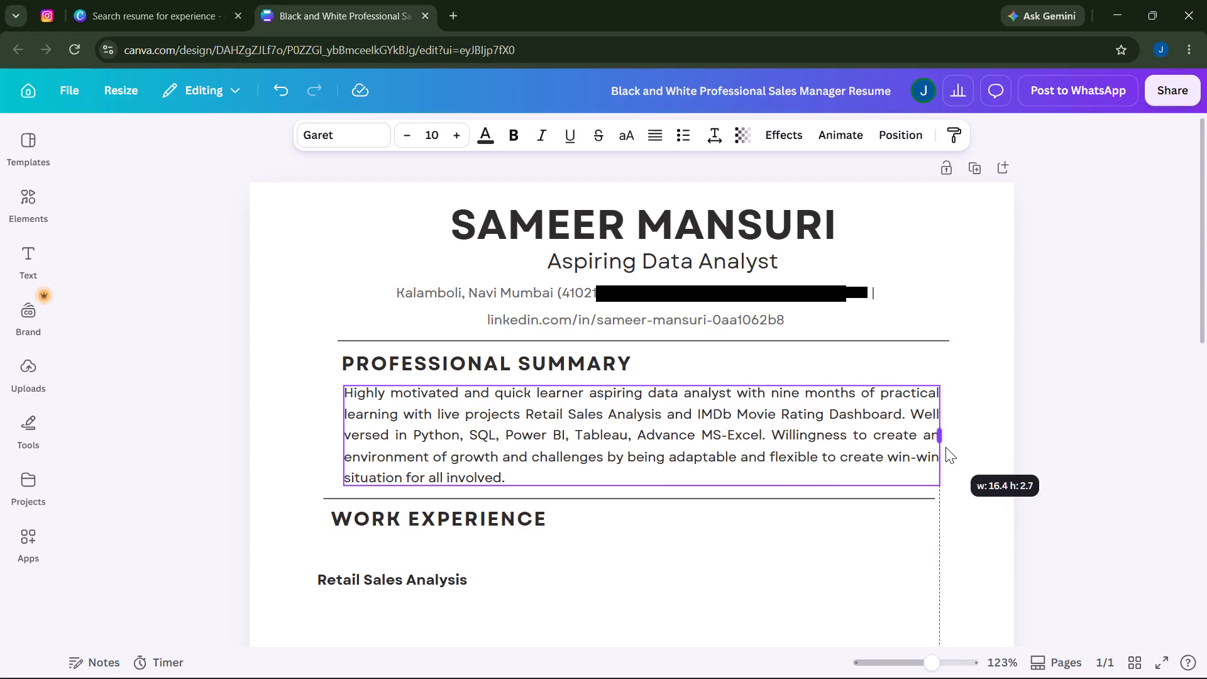
pyautogui.moveTo(945, 447); pyautogui.dragTo(951, 444)
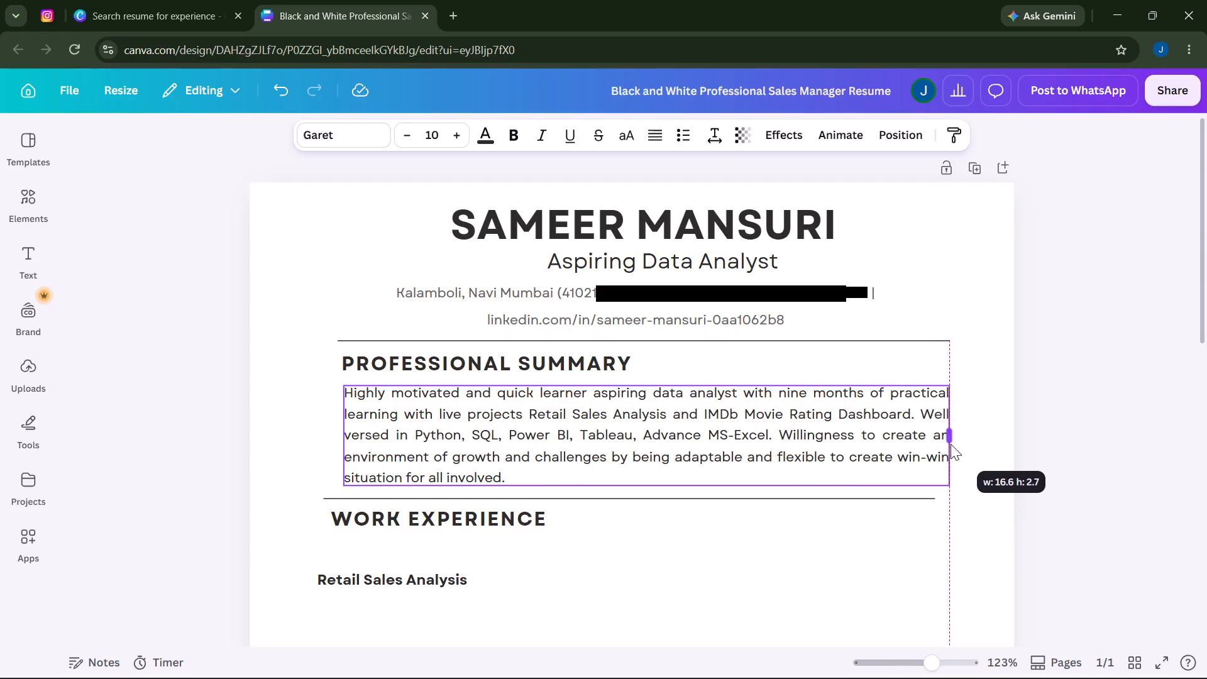
pyautogui.moveTo(951, 444); pyautogui.dragTo(947, 447)
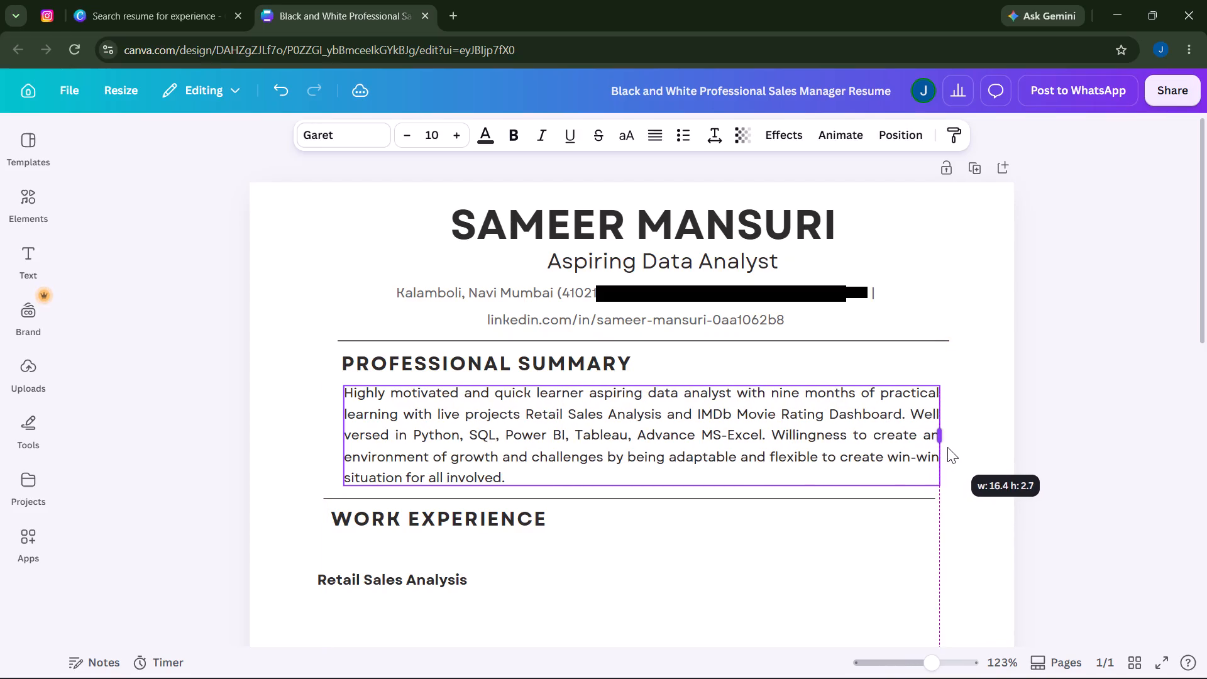
pyautogui.moveTo(947, 447); pyautogui.dragTo(942, 448)
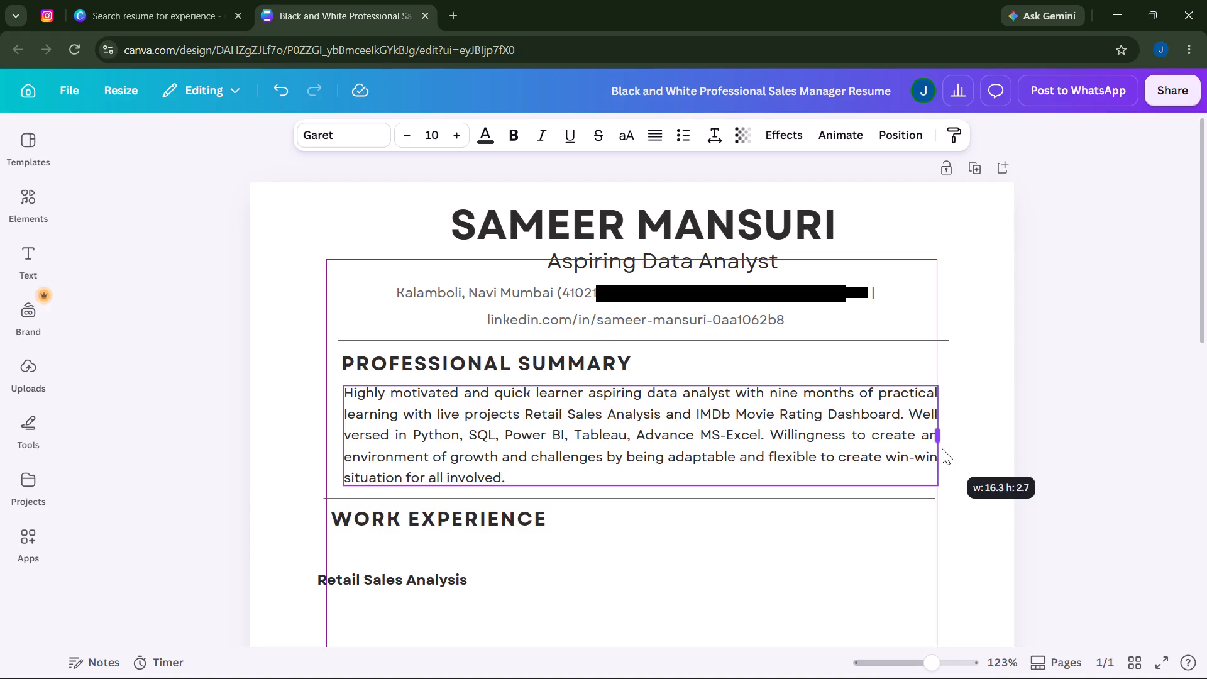
pyautogui.moveTo(942, 448); pyautogui.dragTo(944, 448)
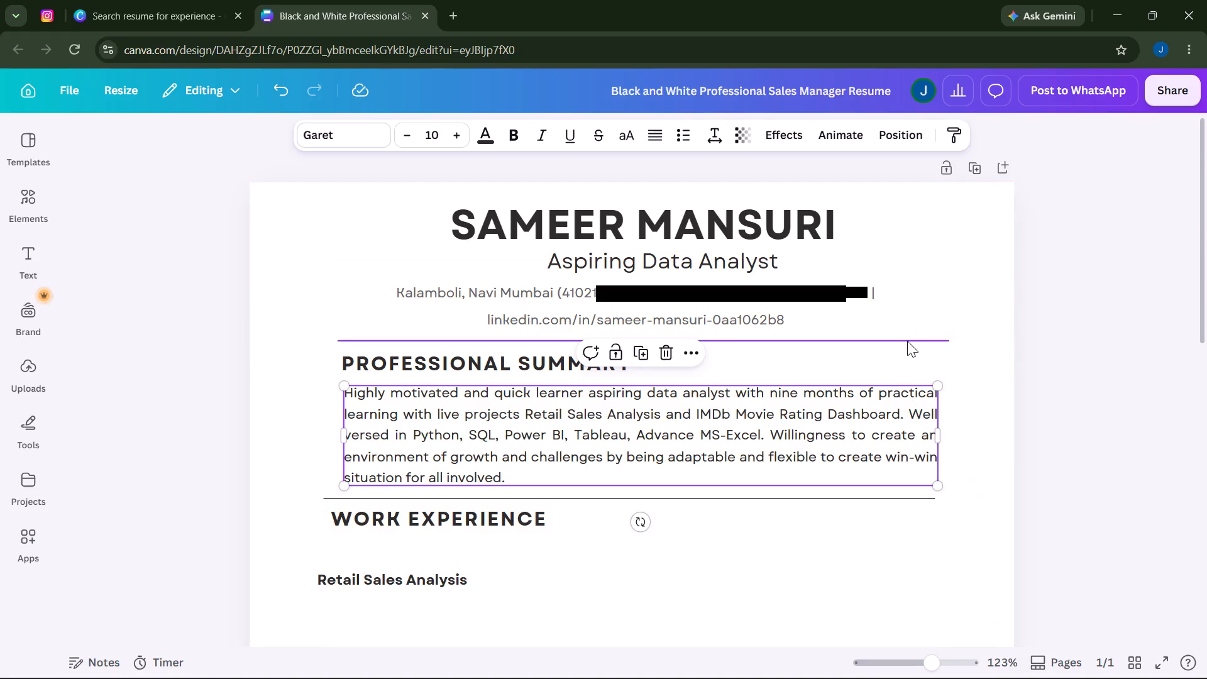
# Move the divider above Professional Summary left and slightly up, so its right end lines up with the summary paragraph's right edge.
pyautogui.moveTo(904, 342); pyautogui.dragTo(888, 339)
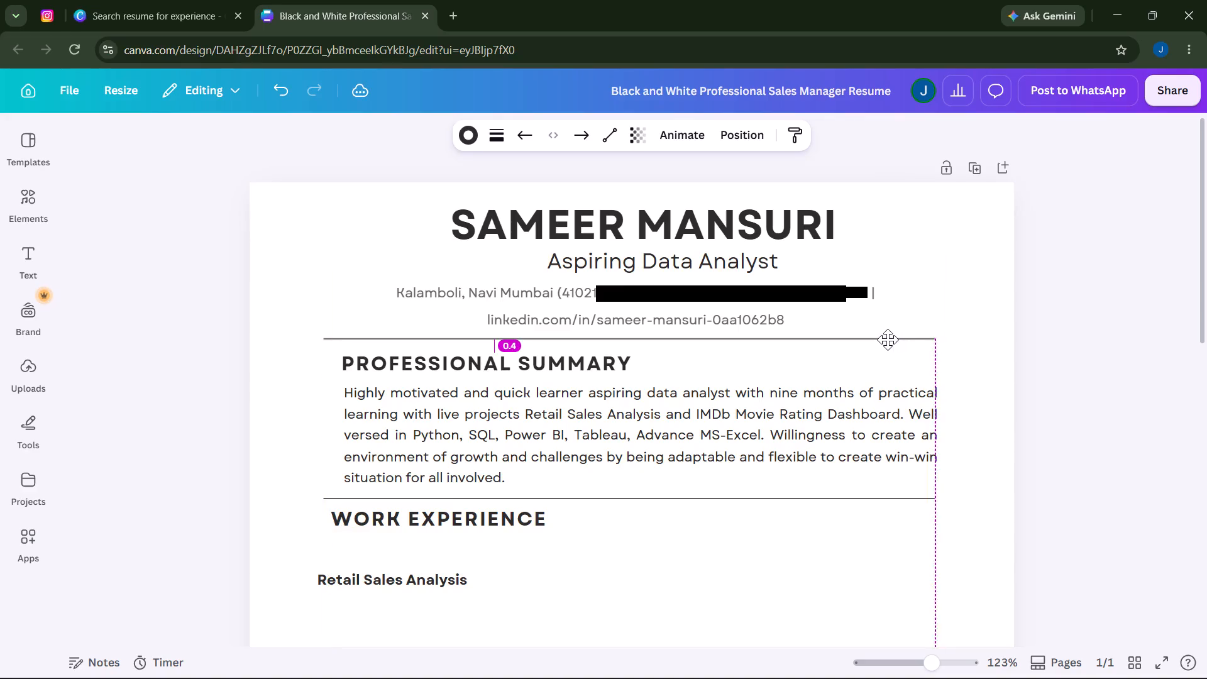
pyautogui.moveTo(888, 339); pyautogui.dragTo(891, 339)
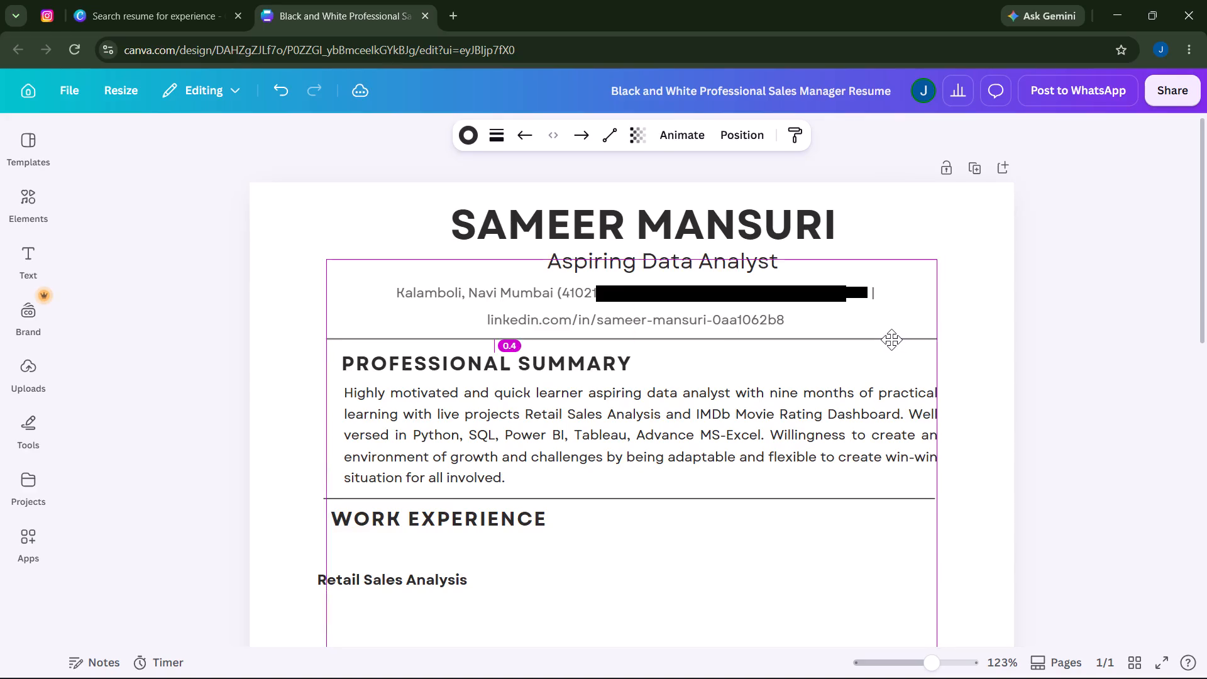
pyautogui.moveTo(891, 339); pyautogui.dragTo(893, 339)
pyautogui.press('Left')
pyautogui.press('Left')
pyautogui.press('Right')
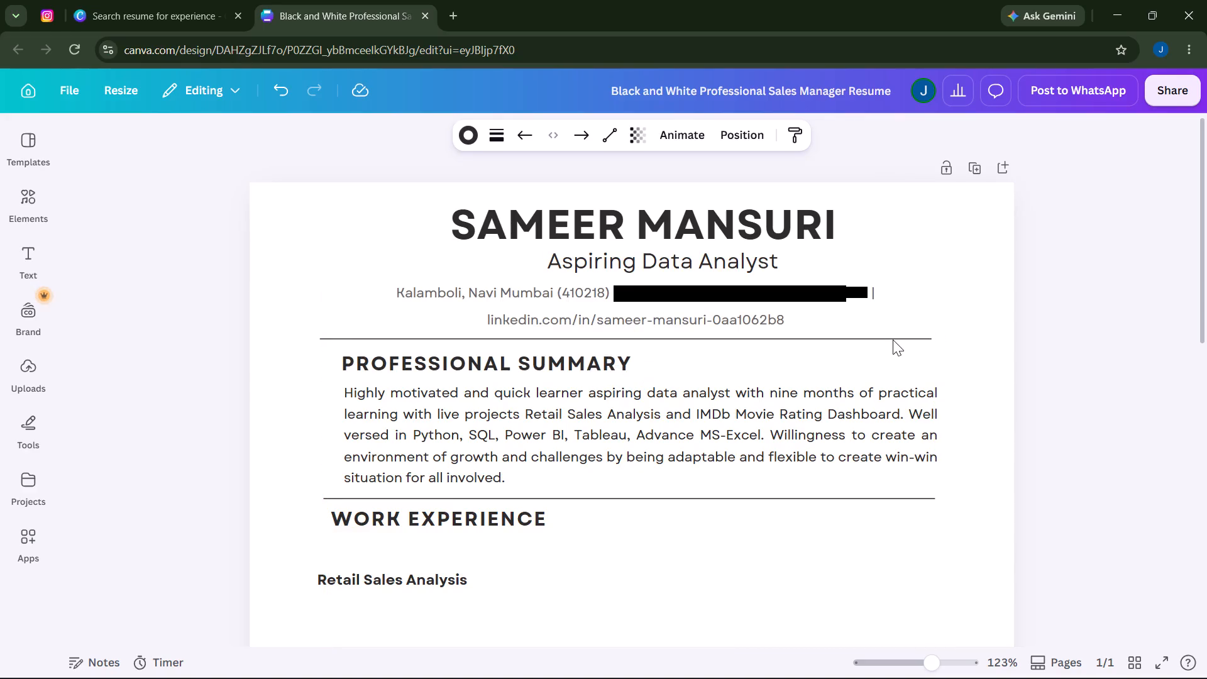
pyautogui.press('Right')
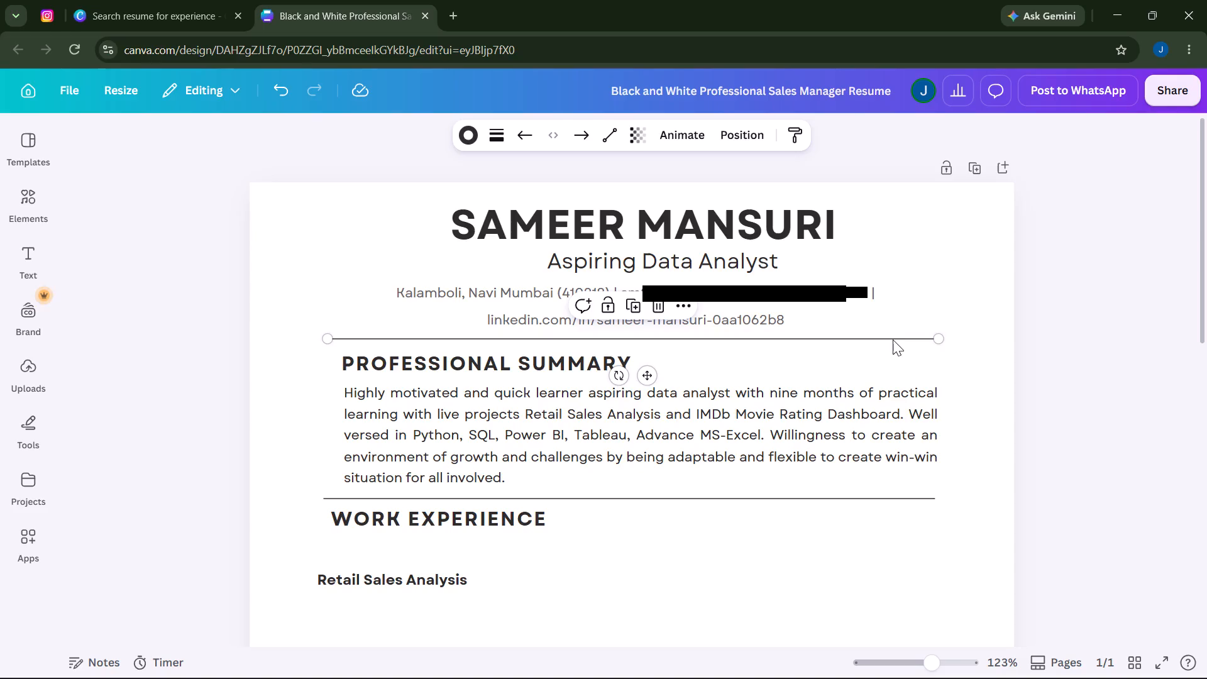
pyautogui.click(893, 339)
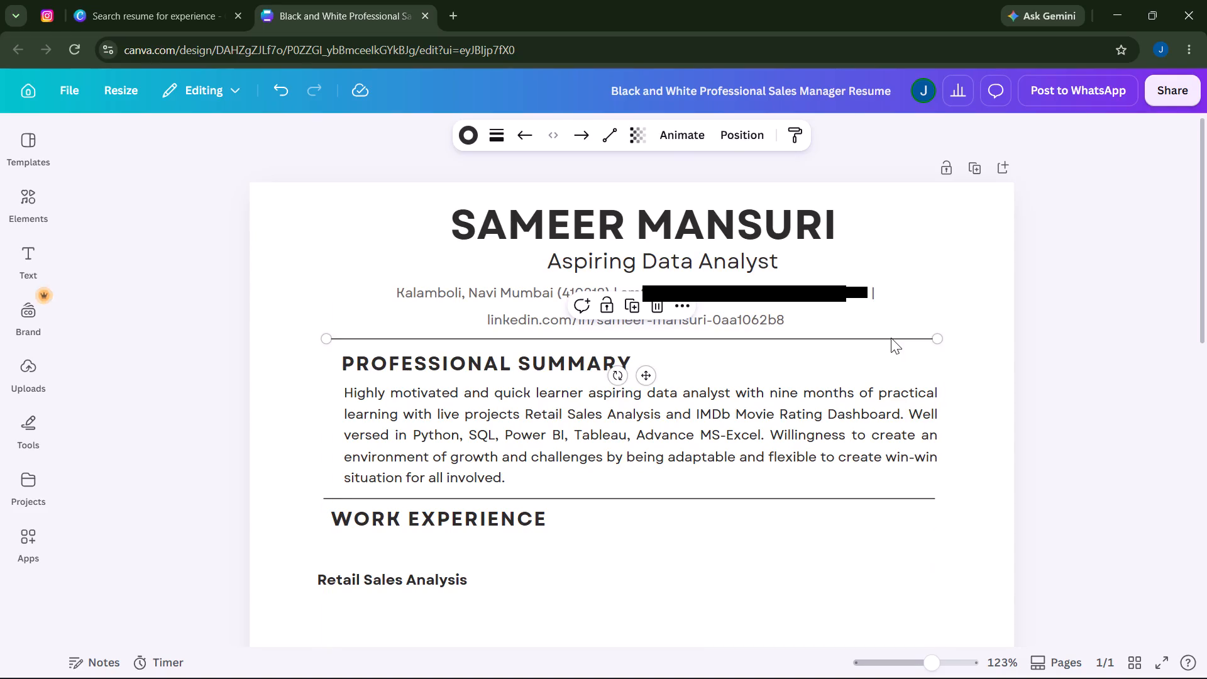
# Shift the Professional Summary heading left to about the left end of the divider above it.
pyautogui.click(413, 370)
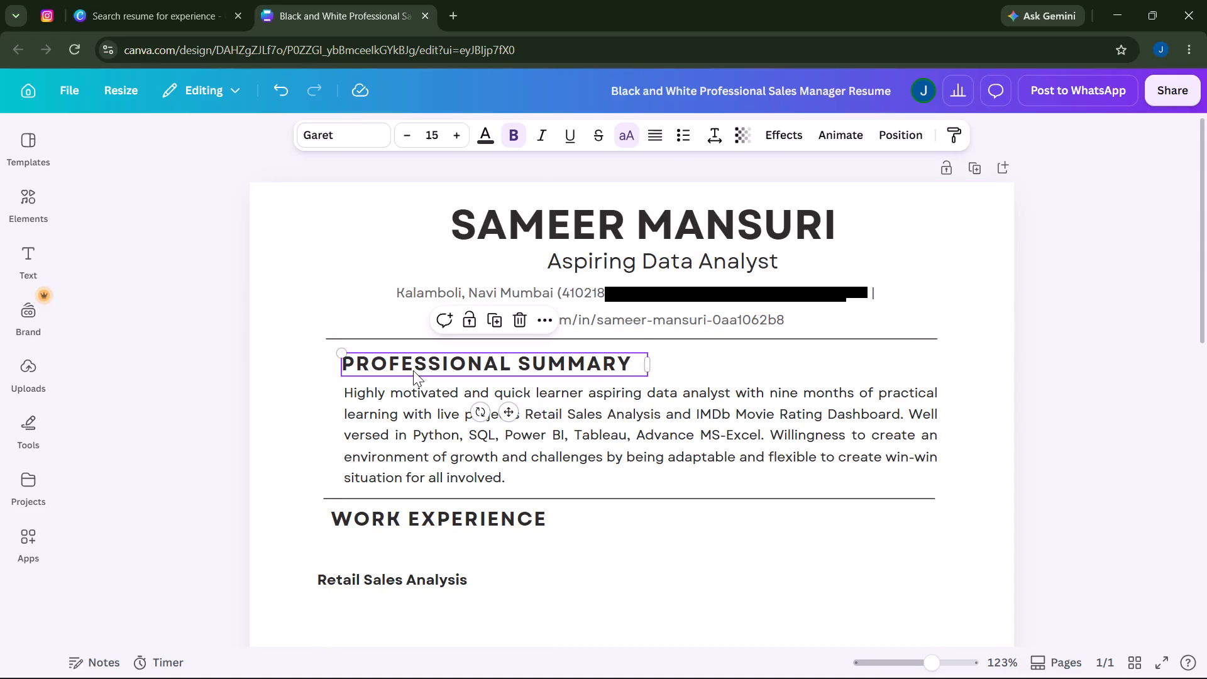
pyautogui.press('Left')
pyautogui.press('Left')
pyautogui.press('Left')
pyautogui.press('Left')
pyautogui.press('Left')
pyautogui.press('Left')
pyautogui.press('Right')
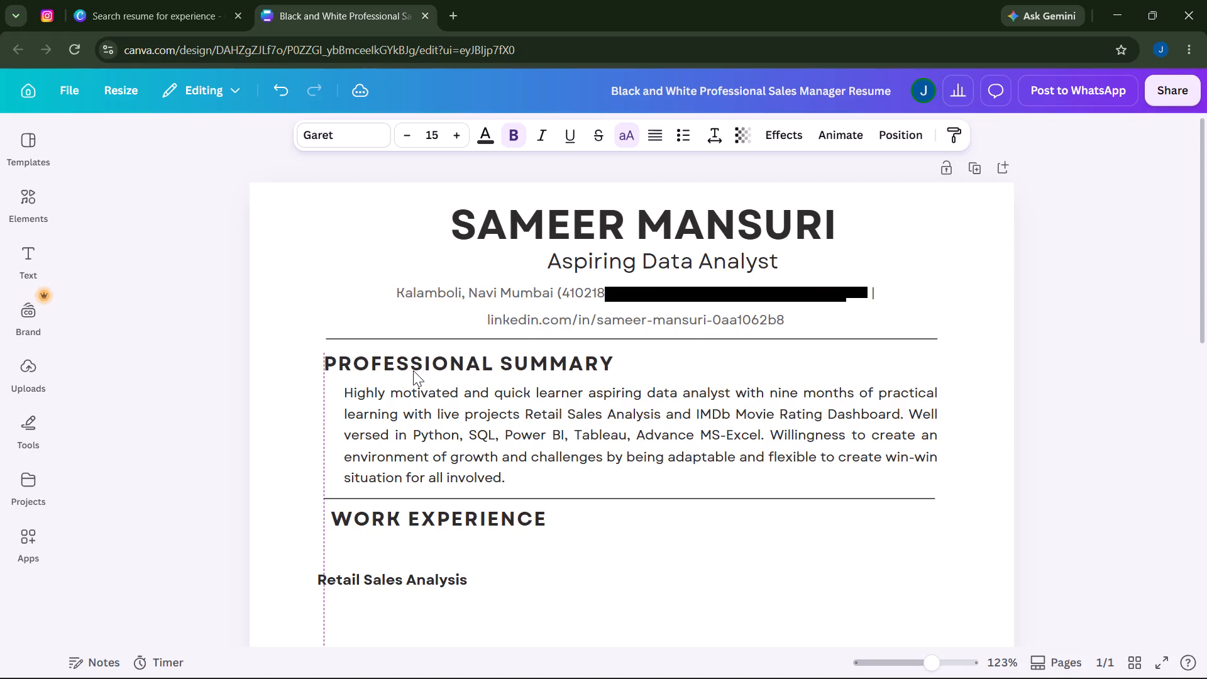
# Raise the Professional Summary heading slightly toward its divider and align its left edge with the Work Experience heading.
pyautogui.press('Up')
pyautogui.press('Up')
pyautogui.press('Up')
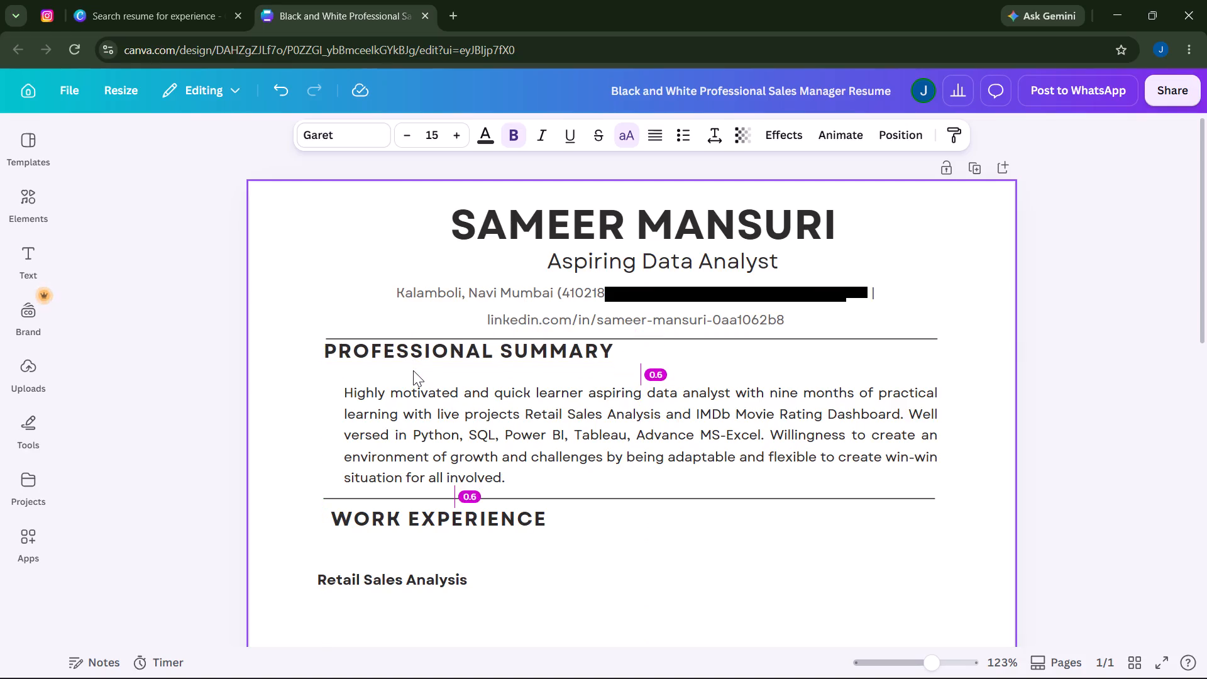
pyautogui.press('Up')
pyautogui.press('Right')
pyautogui.press('Left')
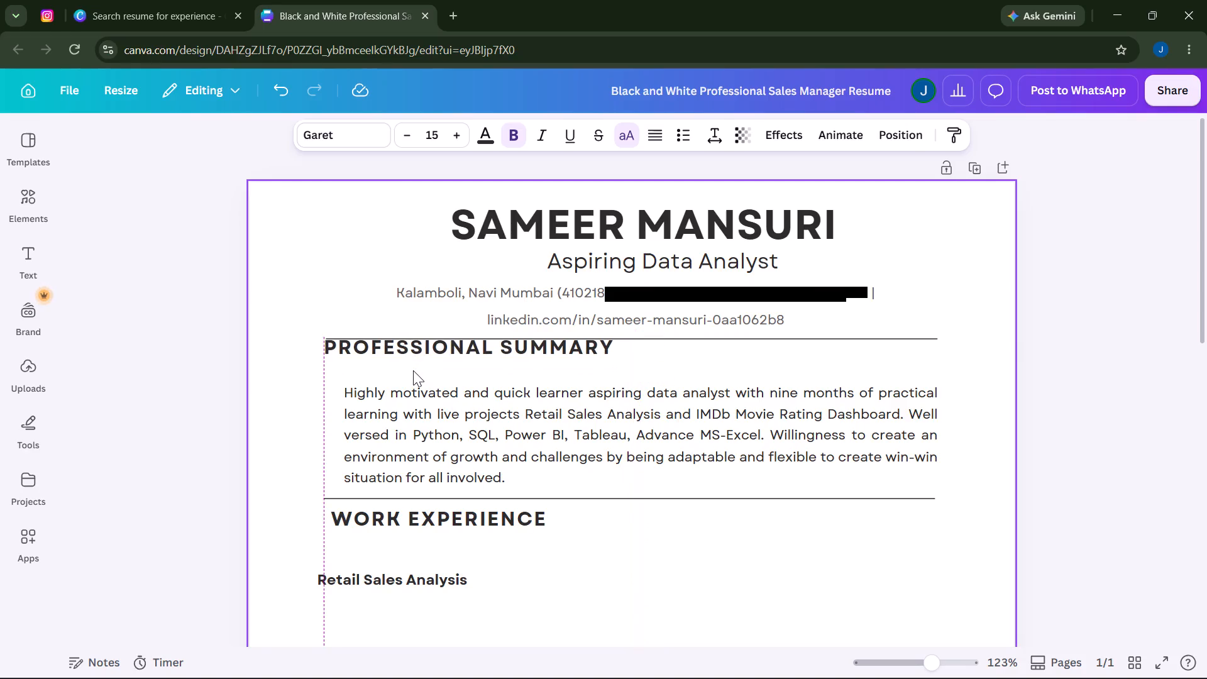
pyautogui.press('Right')
pyautogui.press('Right')
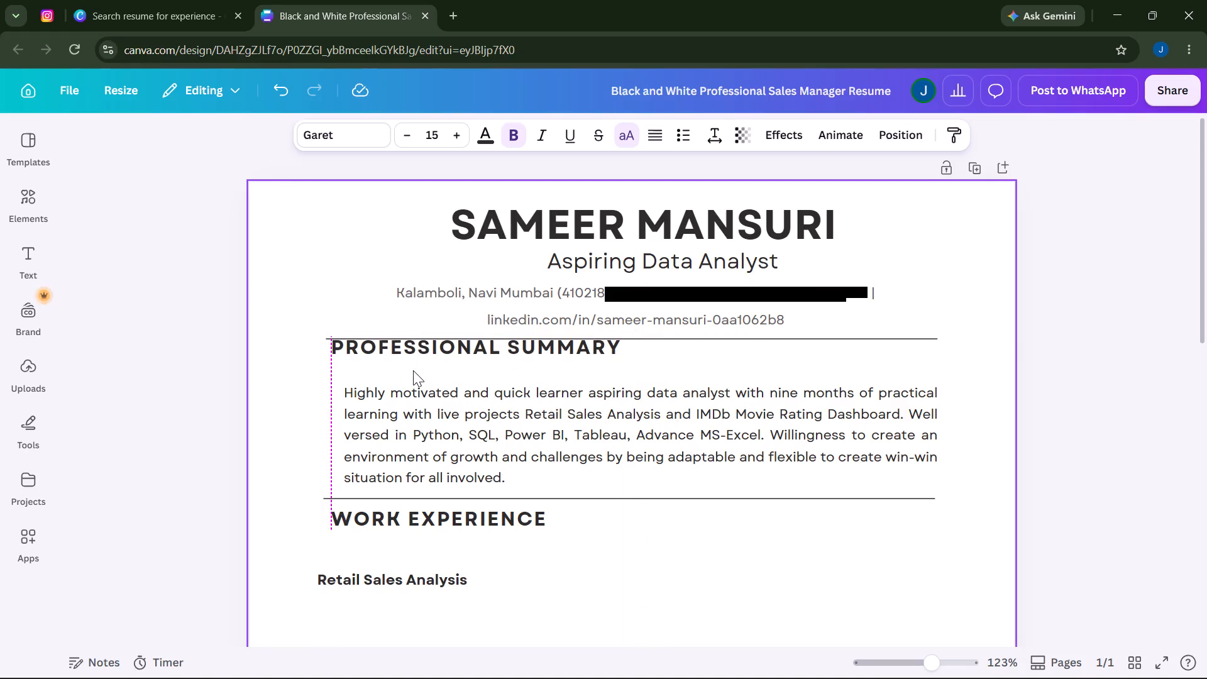
pyautogui.press('Down')
pyautogui.press('Down')
pyautogui.press('Up')
pyautogui.press('Up')
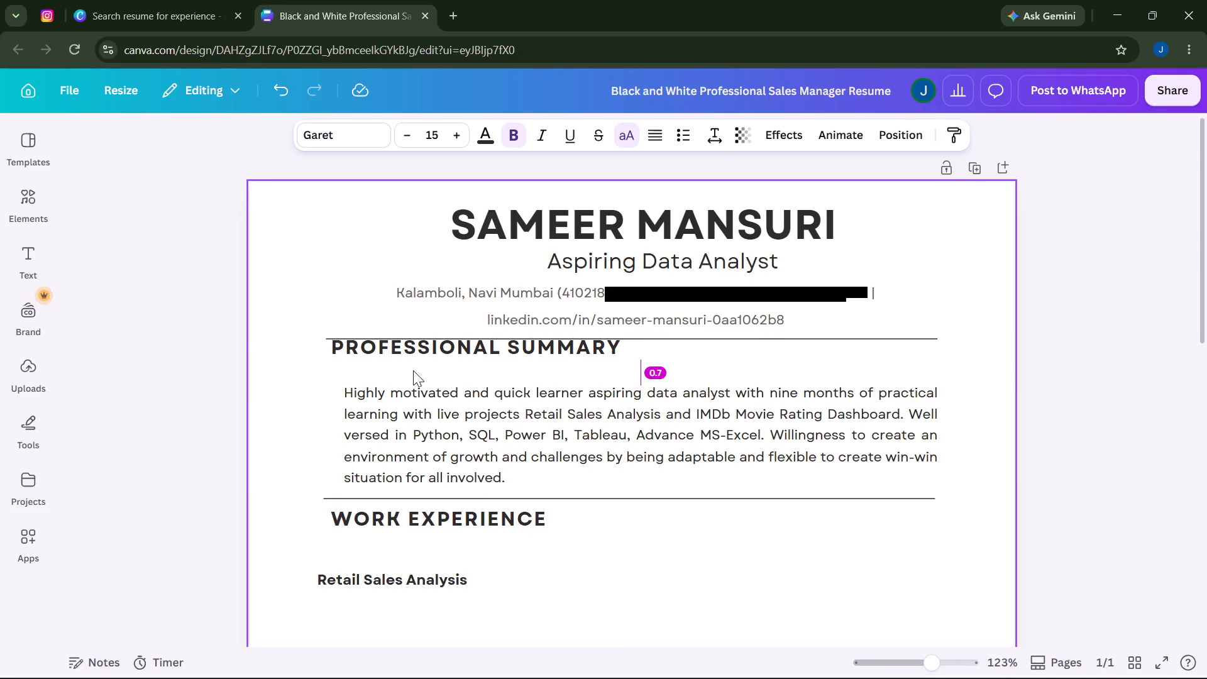
pyautogui.press('Down')
pyautogui.press('Down')
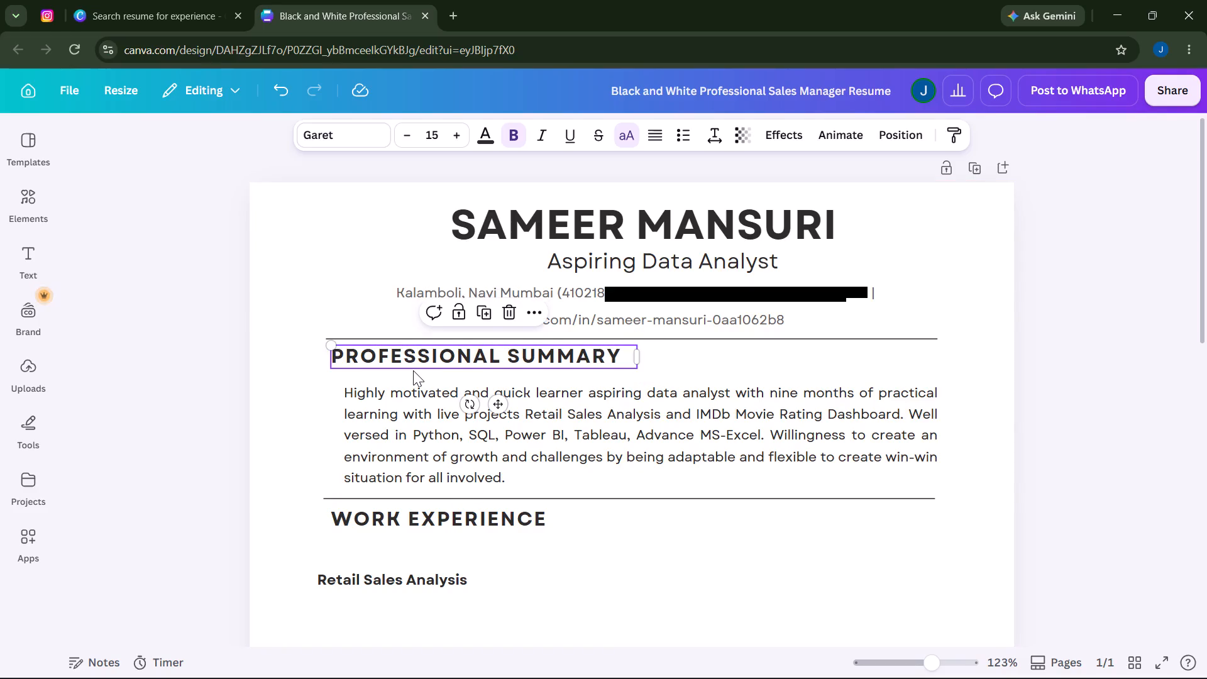
pyautogui.press('Down')
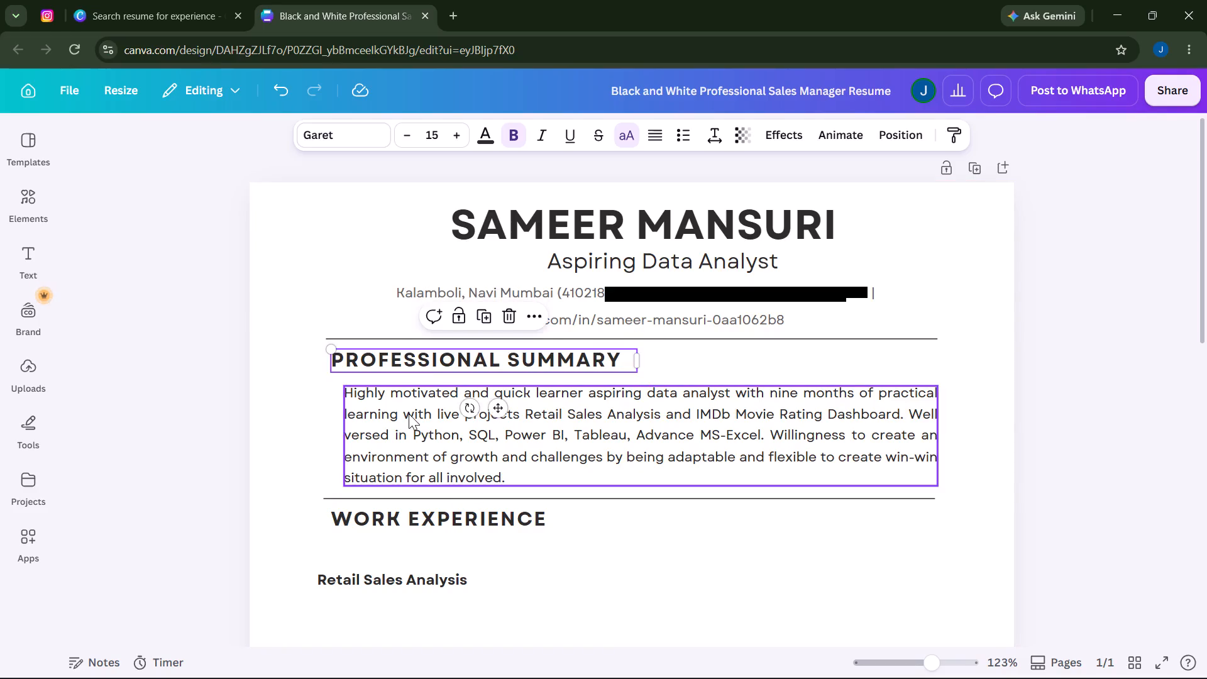
# Raise the professional summary paragraph to just beneath its heading and shift it left to align with the heading's left edge.
pyautogui.click(409, 414)
pyautogui.press('Up')
pyautogui.press('Up')
pyautogui.press('Up')
pyautogui.press('Up')
pyautogui.press('Up')
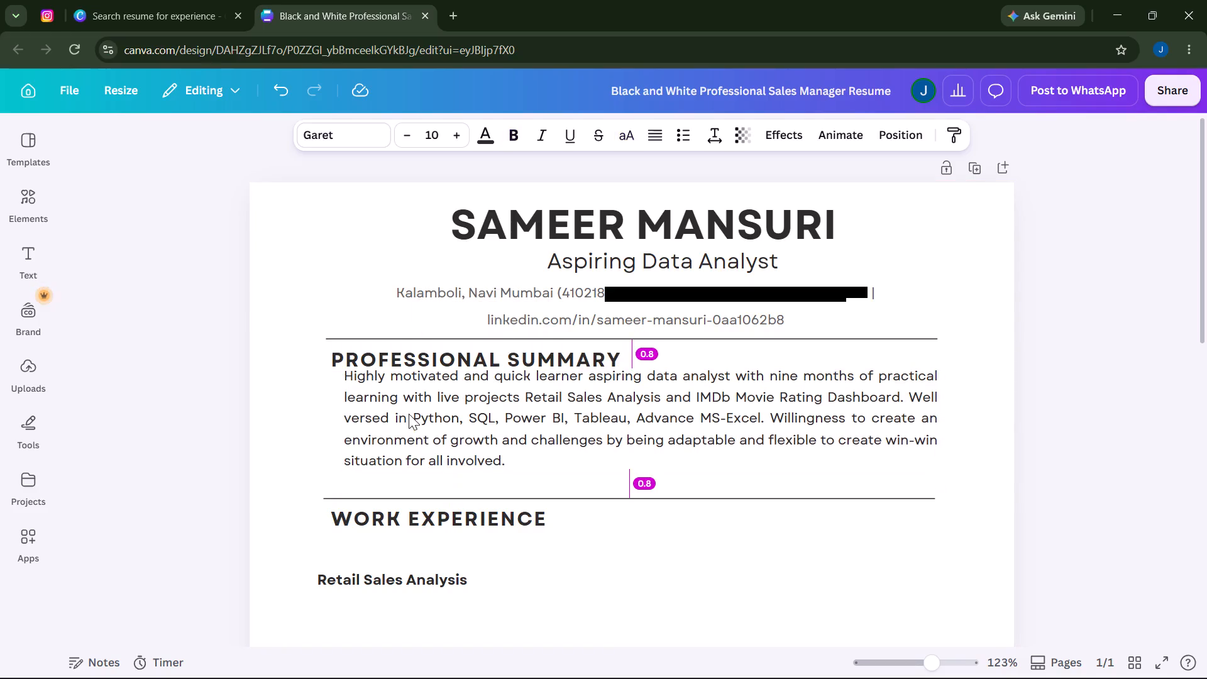
pyautogui.press('Up')
pyautogui.press('Down')
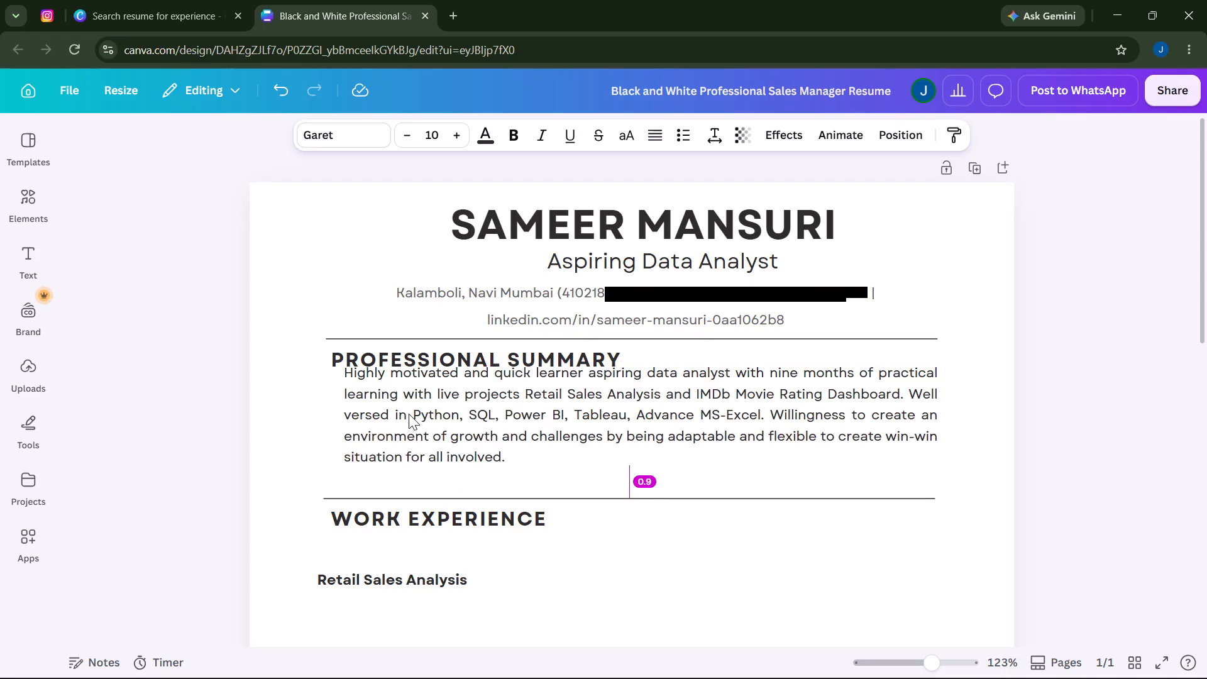
pyautogui.press('Down')
pyautogui.press('Down')
pyautogui.press('Down')
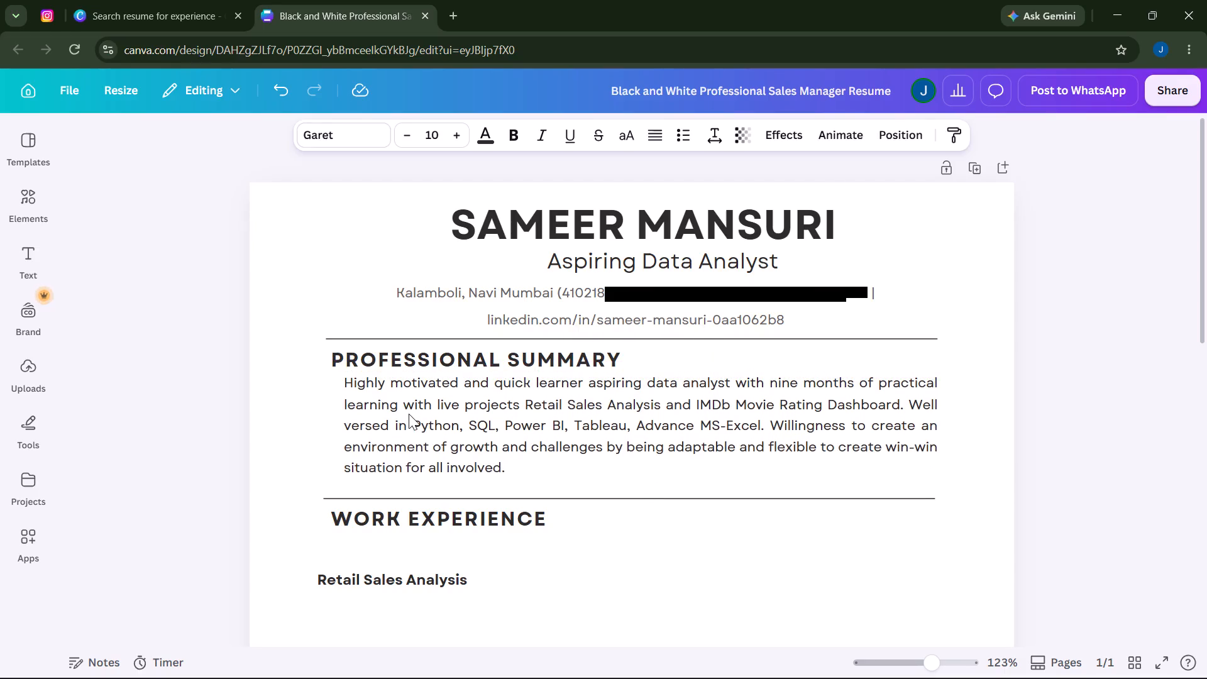
pyautogui.press('Left')
pyautogui.press('Left')
pyautogui.press('Left')
pyautogui.press('Left')
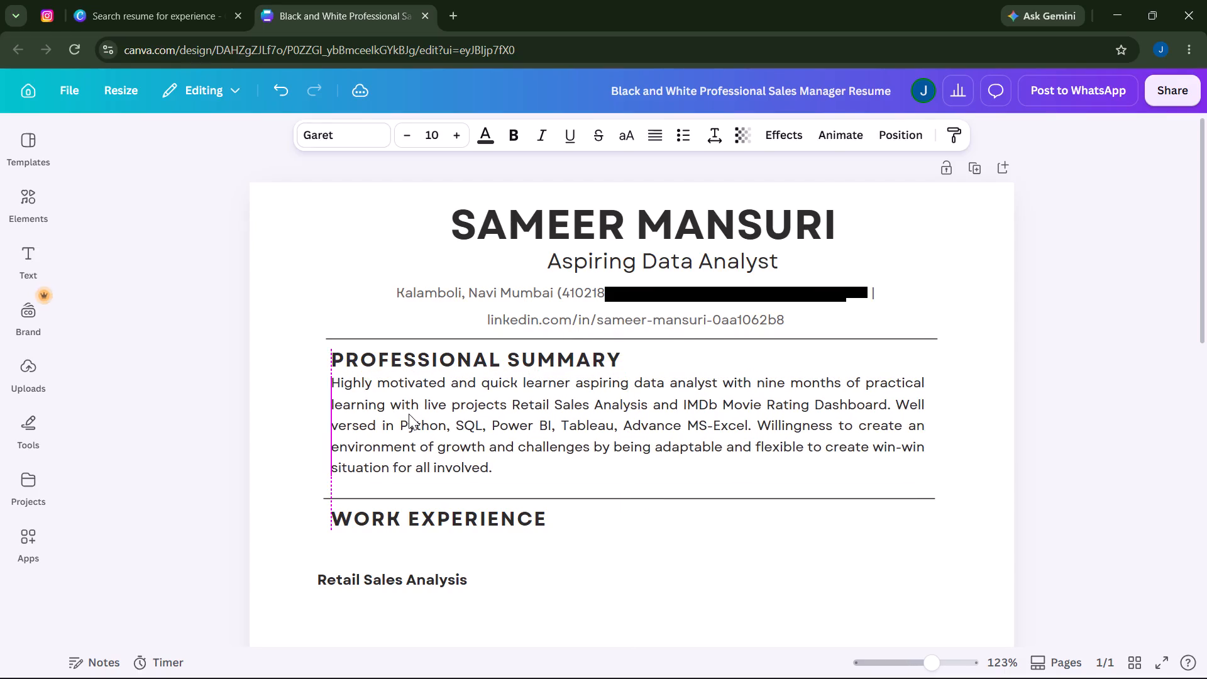
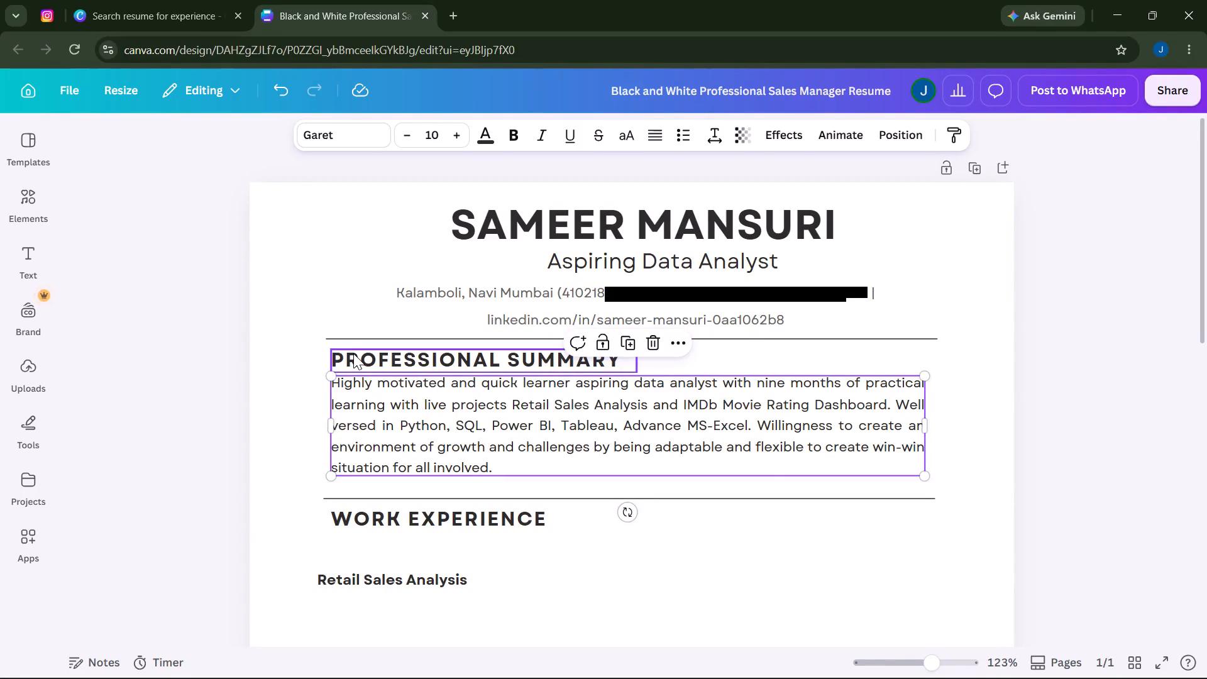
# Fine-tune the Professional Summary heading's height so it sits just above its paragraph, clear of the divider.
pyautogui.click(353, 353)
pyautogui.press('Up')
pyautogui.press('Up')
pyautogui.press('Up')
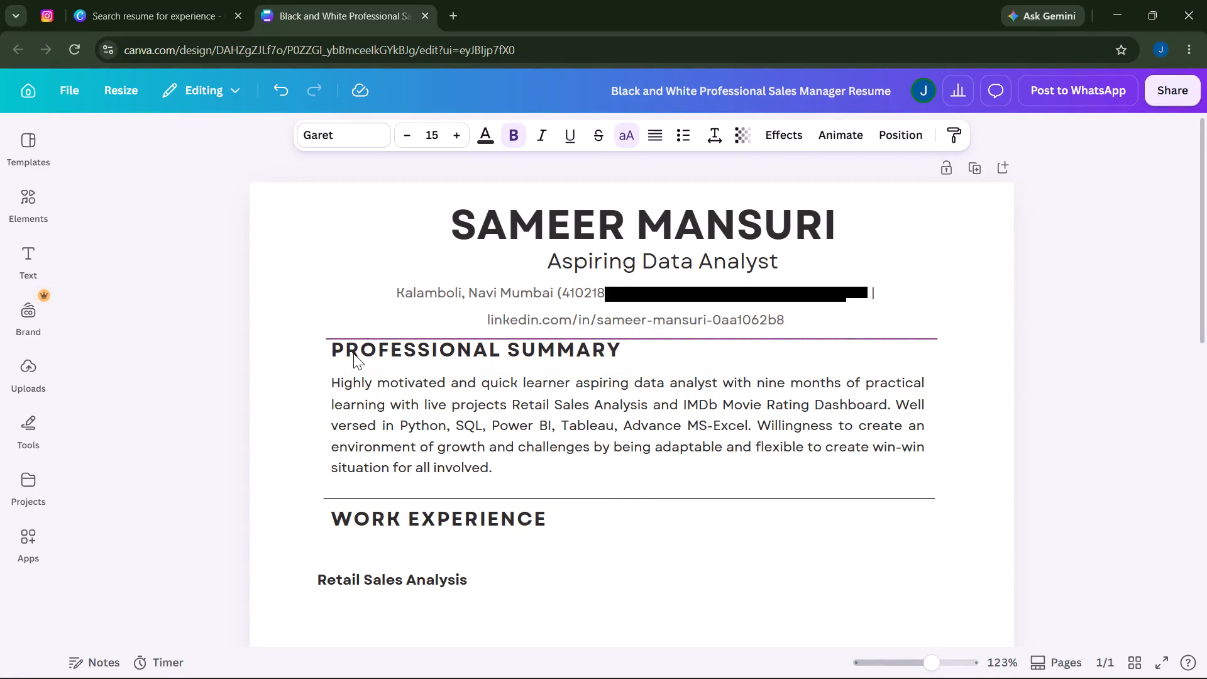
pyautogui.press('Up')
pyautogui.press('Down')
pyautogui.press('Down')
pyautogui.press('Down')
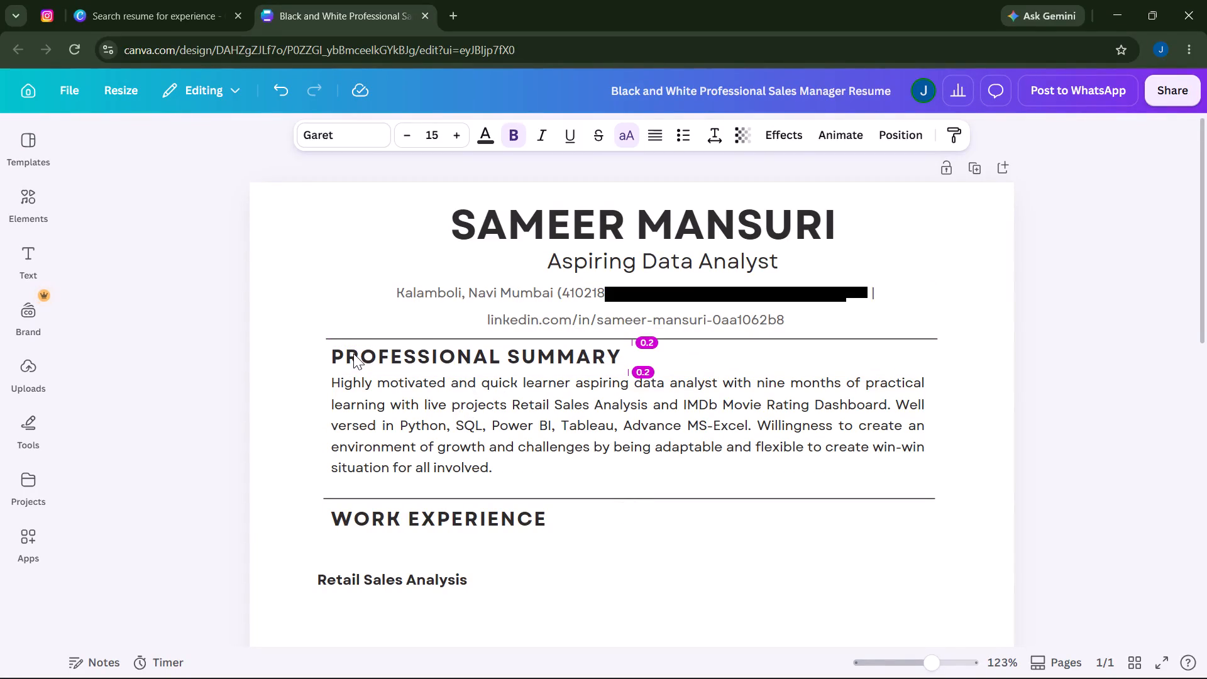
pyautogui.press('Down')
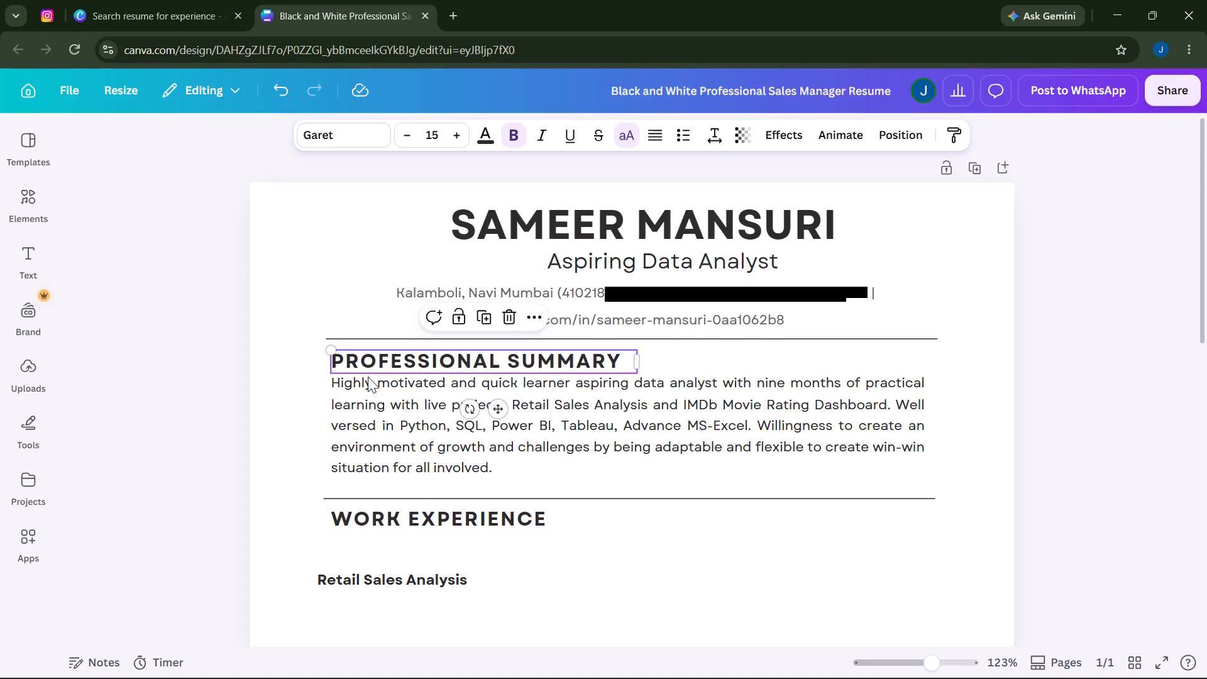
# Shift the divider above Work Experience slightly right so both ends line up with the divider above Professional Summary.
pyautogui.click(397, 494)
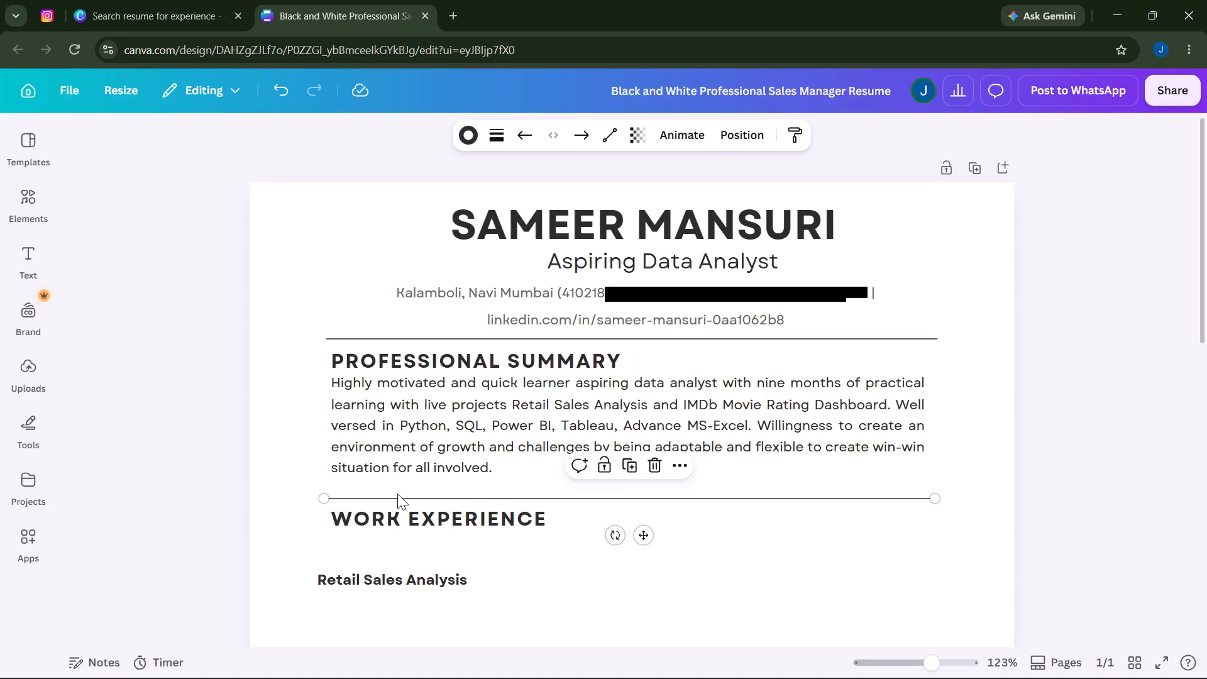
pyautogui.press('Right')
pyautogui.press('Right')
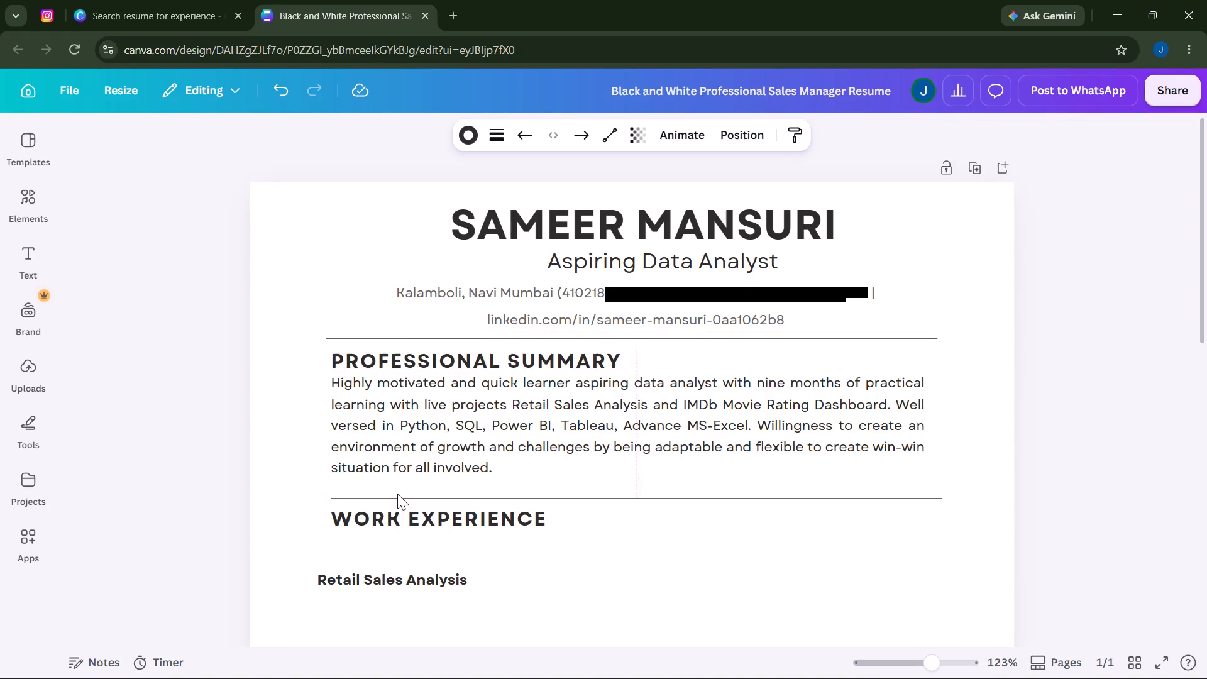
pyautogui.press('Left')
pyautogui.press('Left')
pyautogui.press('Left')
pyautogui.press('Left')
pyautogui.press('Left')
pyautogui.press('Left')
pyautogui.press('Right')
pyautogui.press('Right')
pyautogui.press('Right')
pyautogui.press('Right')
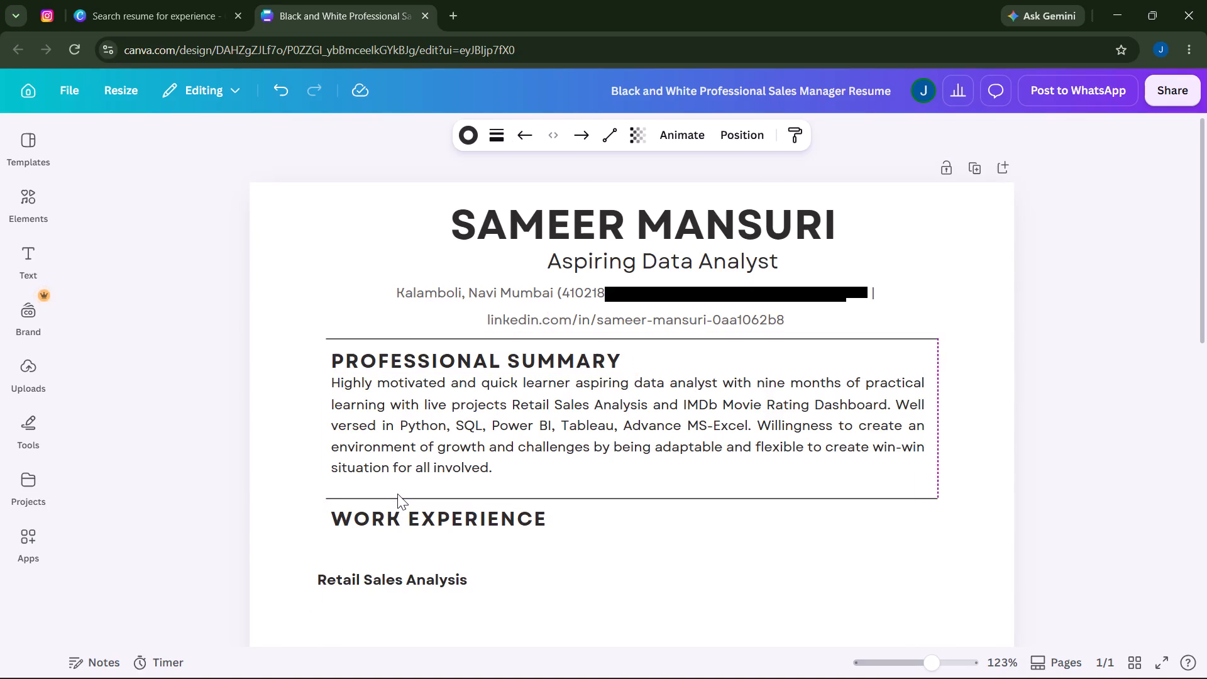
pyautogui.press('Right')
pyautogui.press('Left')
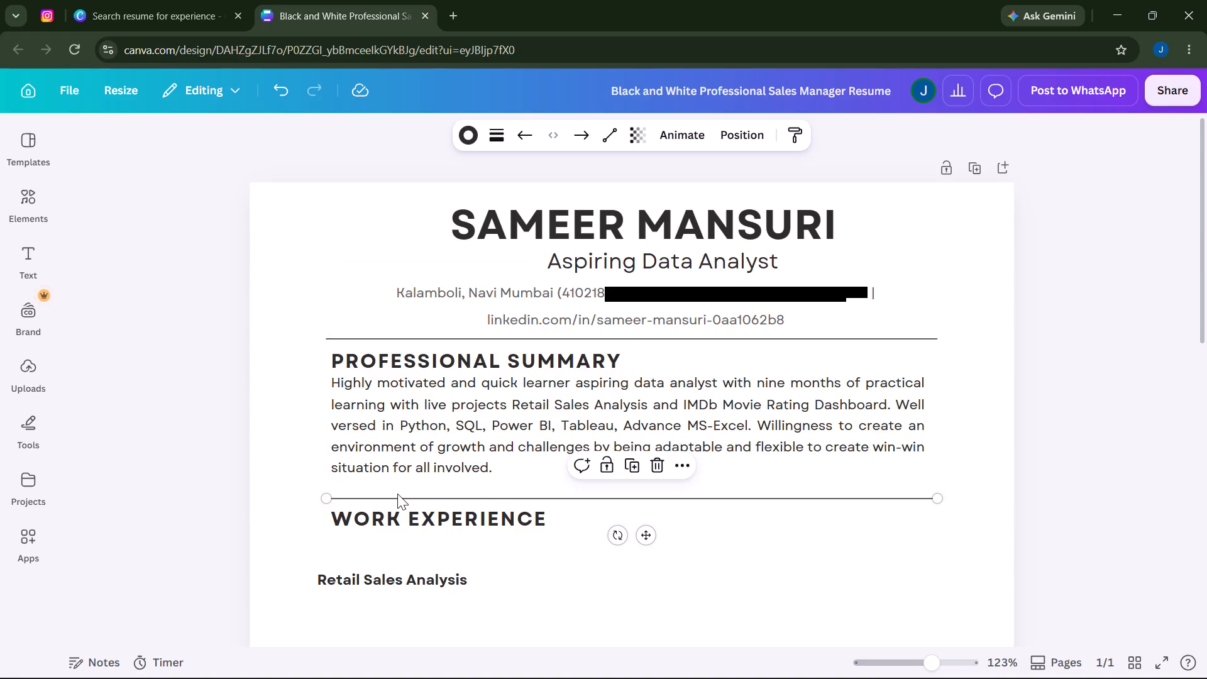
# Fine-tune the Work Experience heading's height below its divider, keeping its left edge aligned with the Professional Summary heading.
pyautogui.click(391, 511)
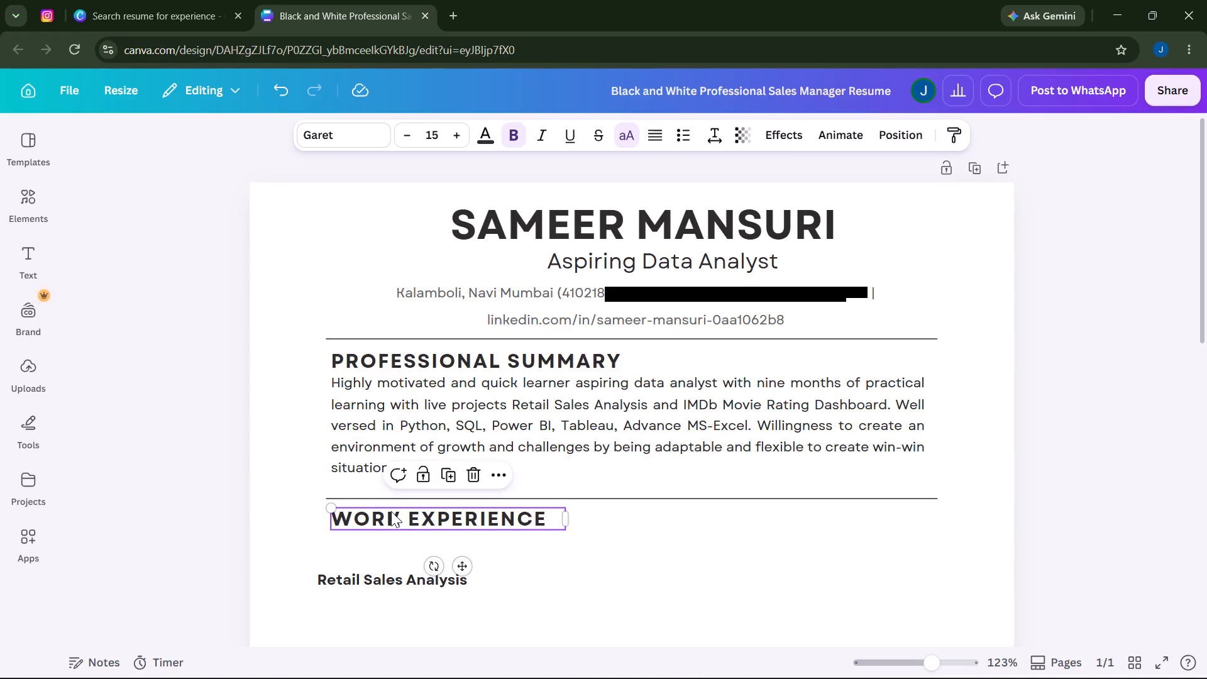
pyautogui.press('Up')
pyautogui.press('Up')
pyautogui.press('Up')
pyautogui.press('Up')
pyautogui.press('Up')
pyautogui.press('Down')
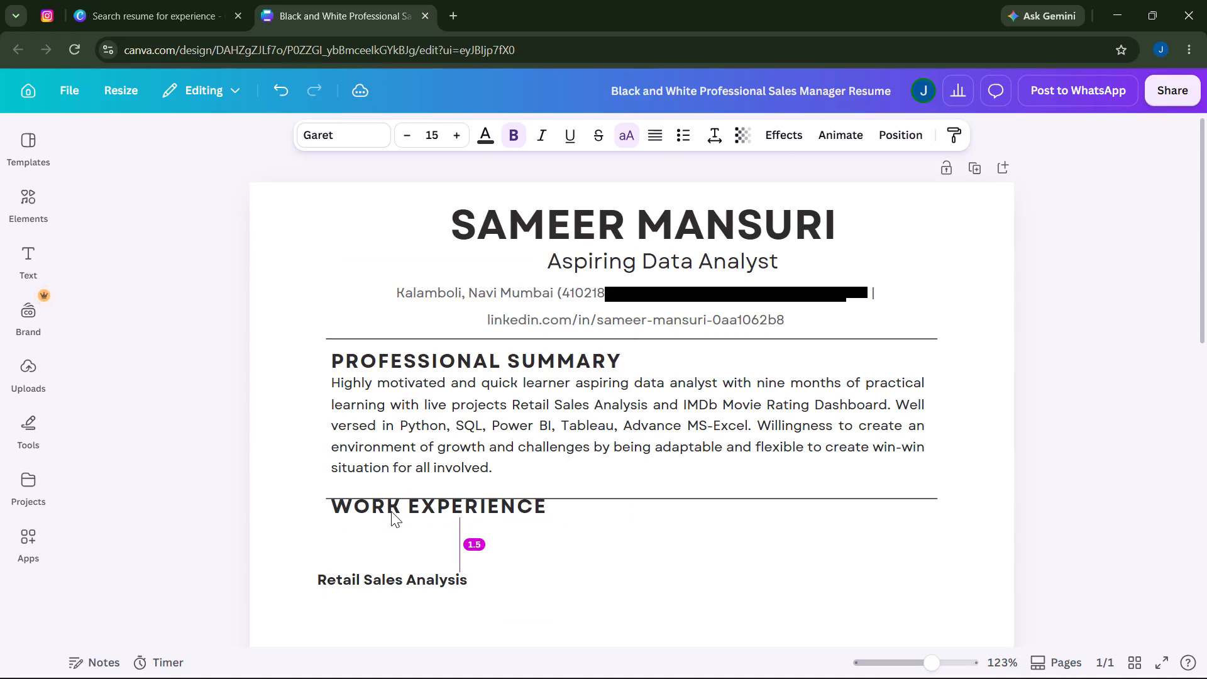
pyautogui.press('Left')
pyautogui.press('Left')
pyautogui.press('Right')
pyautogui.press('Right')
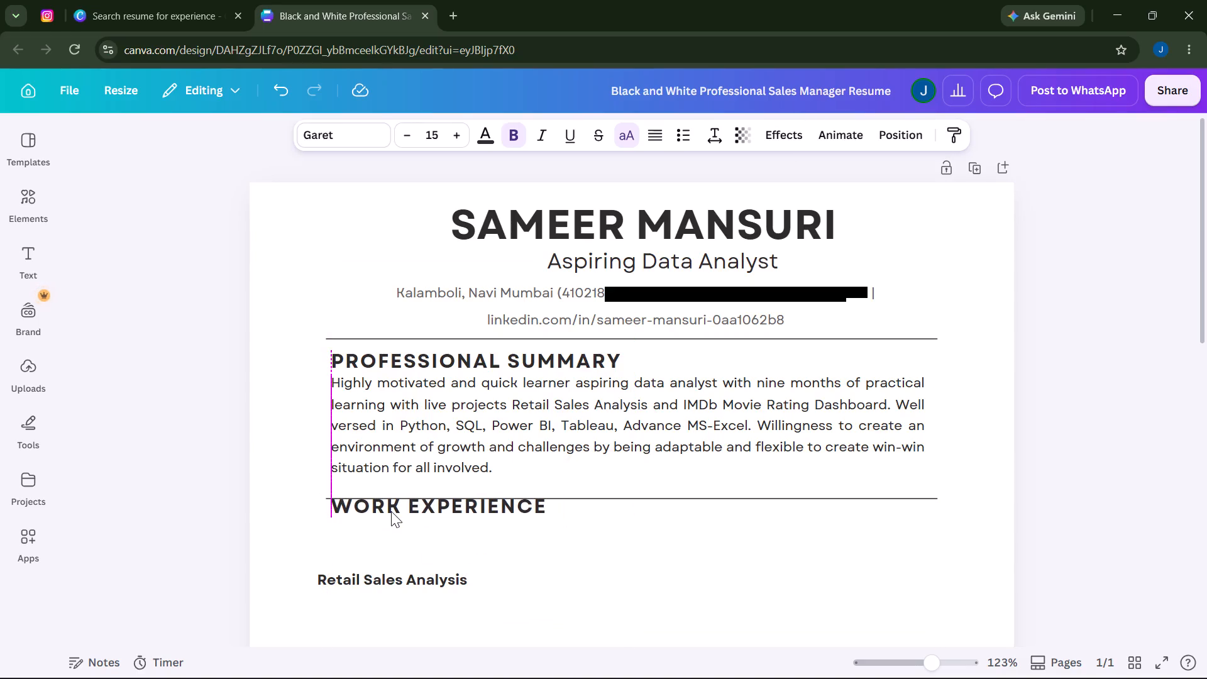
pyautogui.press('Down')
pyautogui.press('Down')
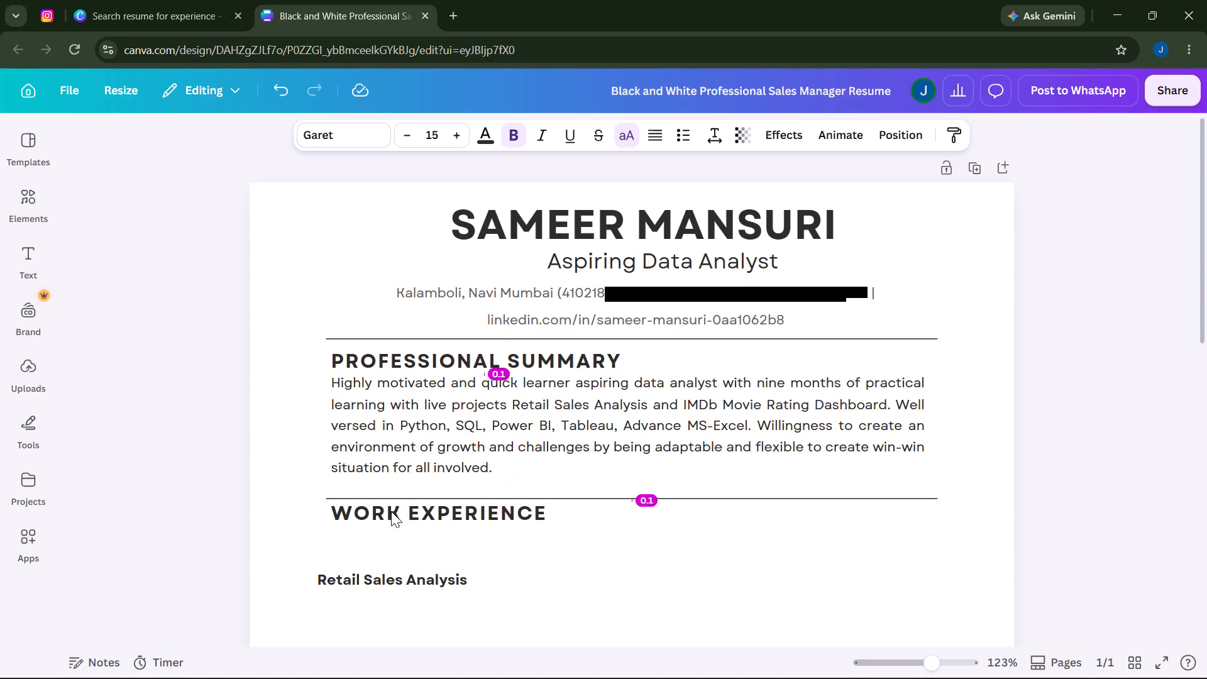
pyautogui.press('Down')
pyautogui.press('Down')
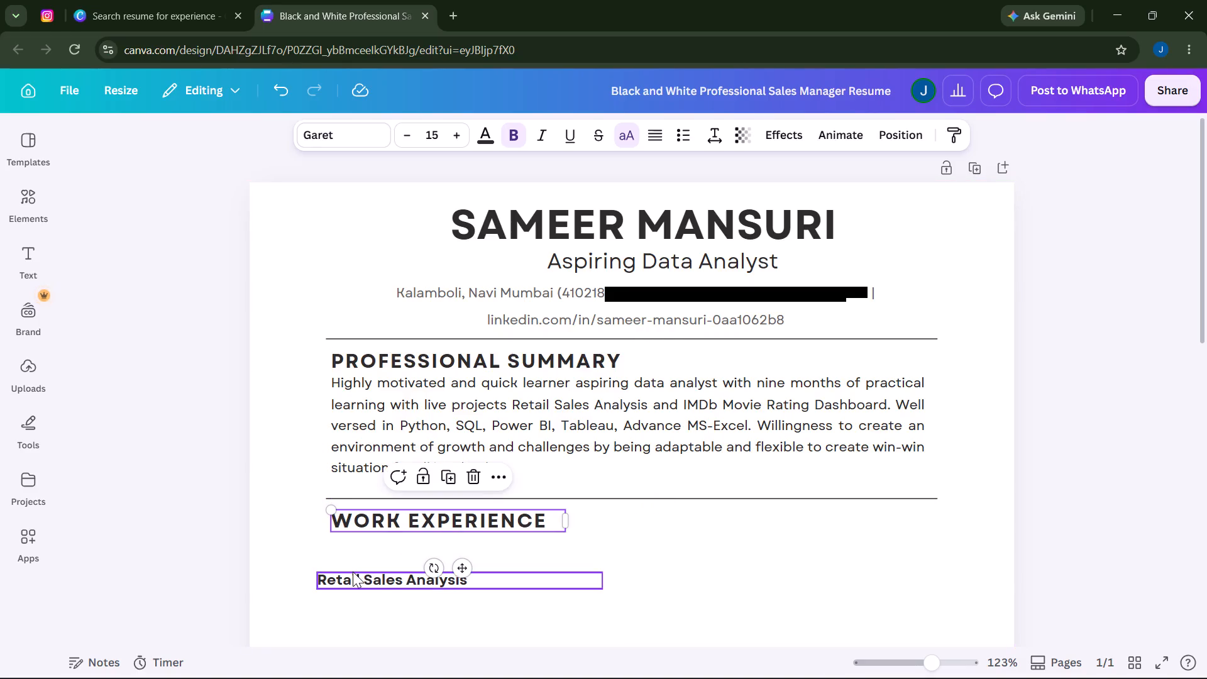
# Raise the upper Retail Sales Analysis title to just beneath the Work Experience heading and shift it right to align with the heading's left edge.
pyautogui.click(353, 571)
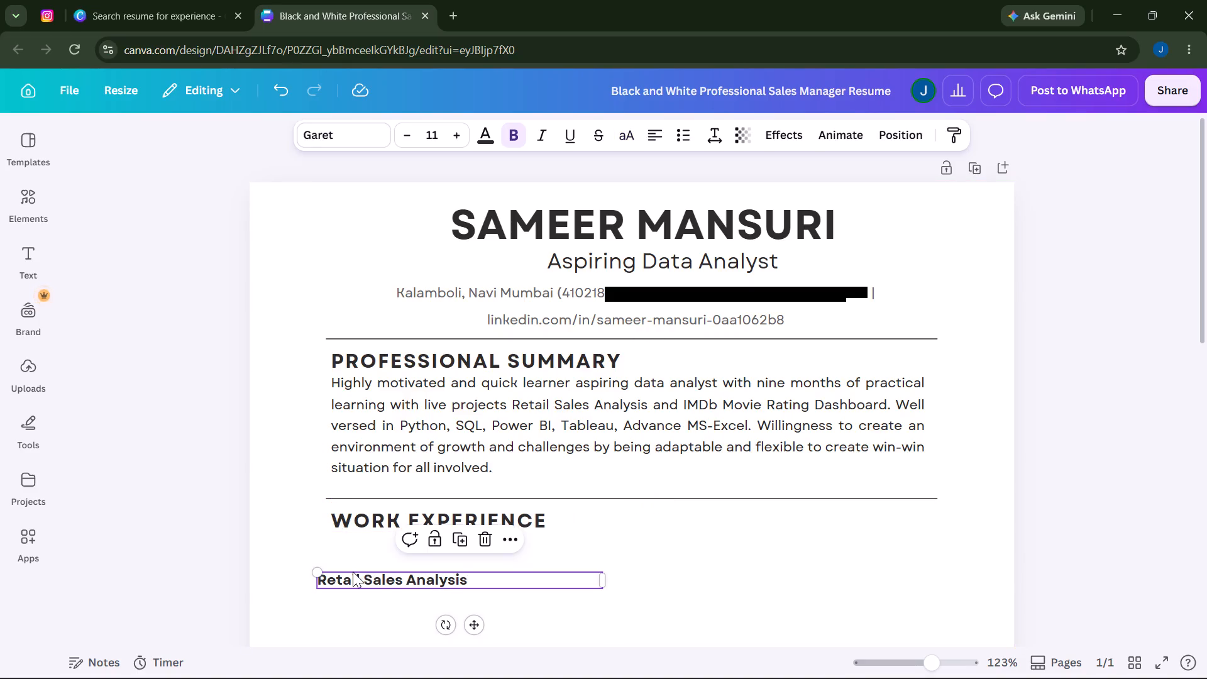
pyautogui.scroll(-1, 353, 571)
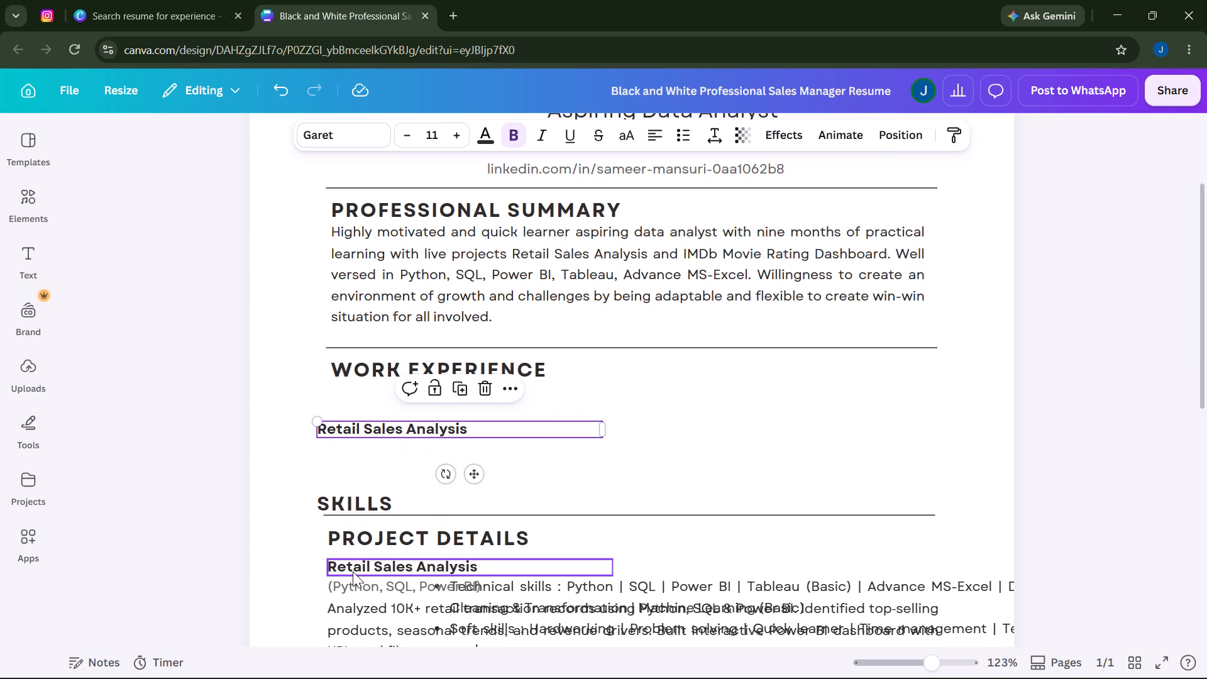
pyautogui.press('Up')
pyautogui.press('Up')
pyautogui.press('Up')
pyautogui.press('Up')
pyautogui.press('Up')
pyautogui.press('Up')
pyautogui.press('Up')
pyautogui.press('Up')
pyautogui.press('Up')
pyautogui.press('Up')
pyautogui.press('Up')
pyautogui.press('Up')
pyautogui.press('Up')
pyautogui.press('Up')
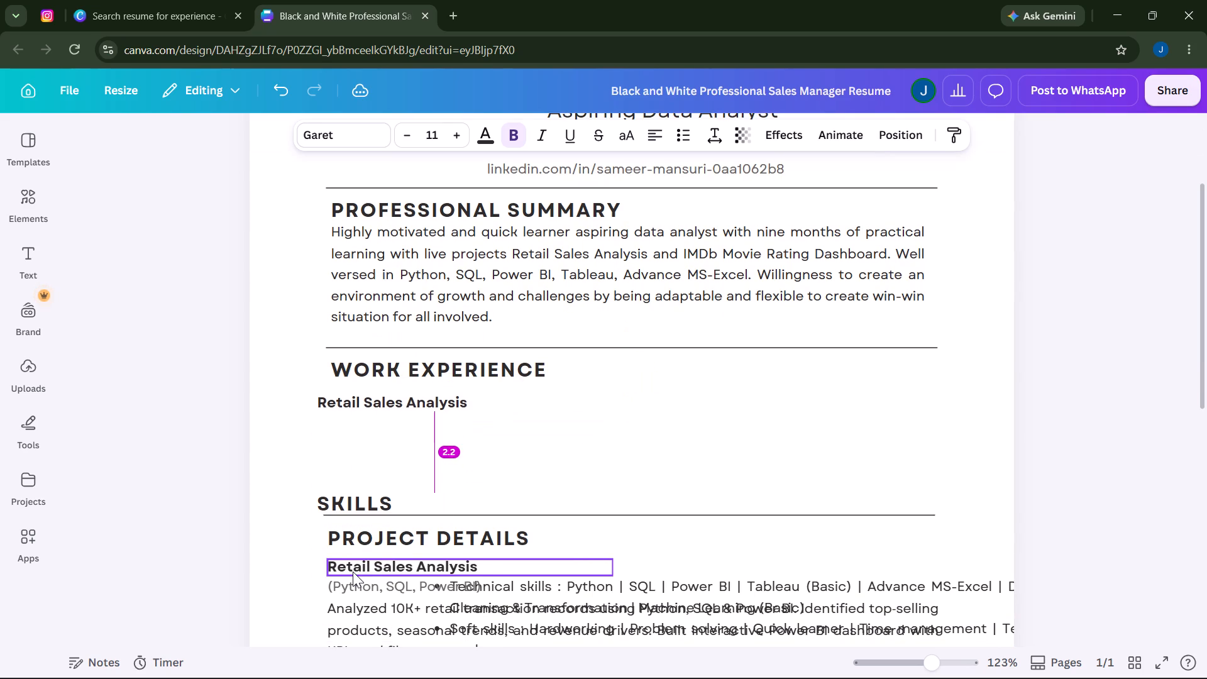
pyautogui.press('Up')
pyautogui.press('Down')
pyautogui.press('Down')
pyautogui.press('Up')
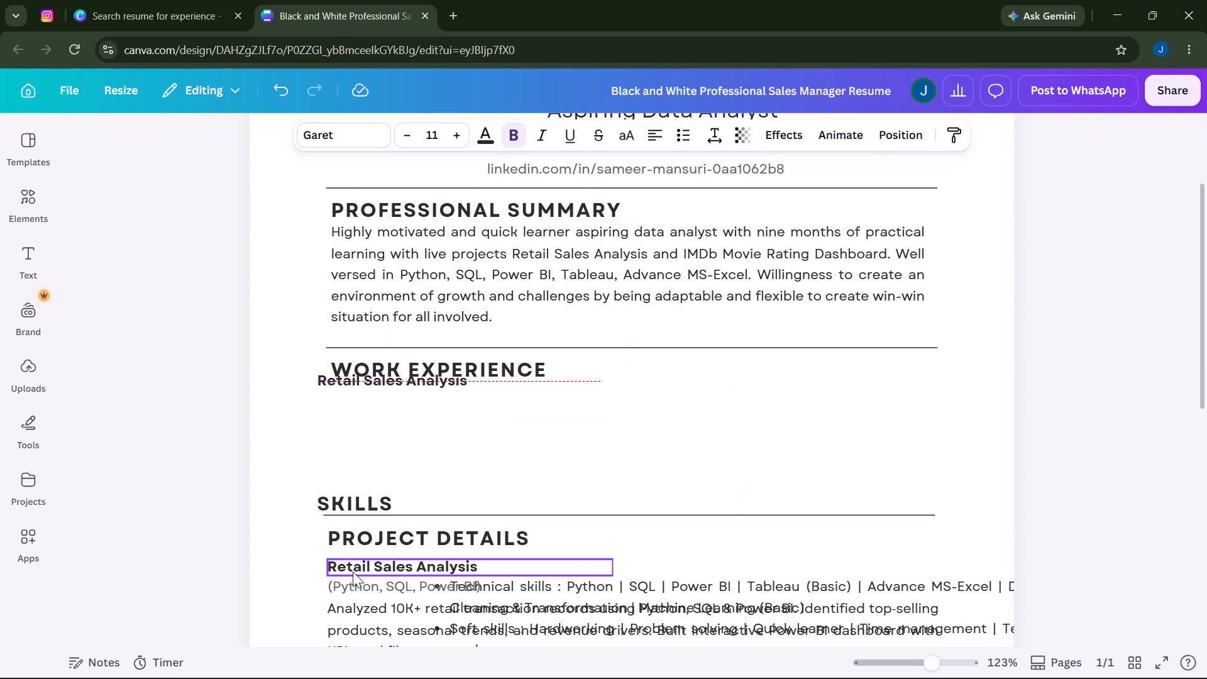
pyautogui.press('Right')
pyautogui.press('Right')
pyautogui.press('Right')
pyautogui.press('Right')
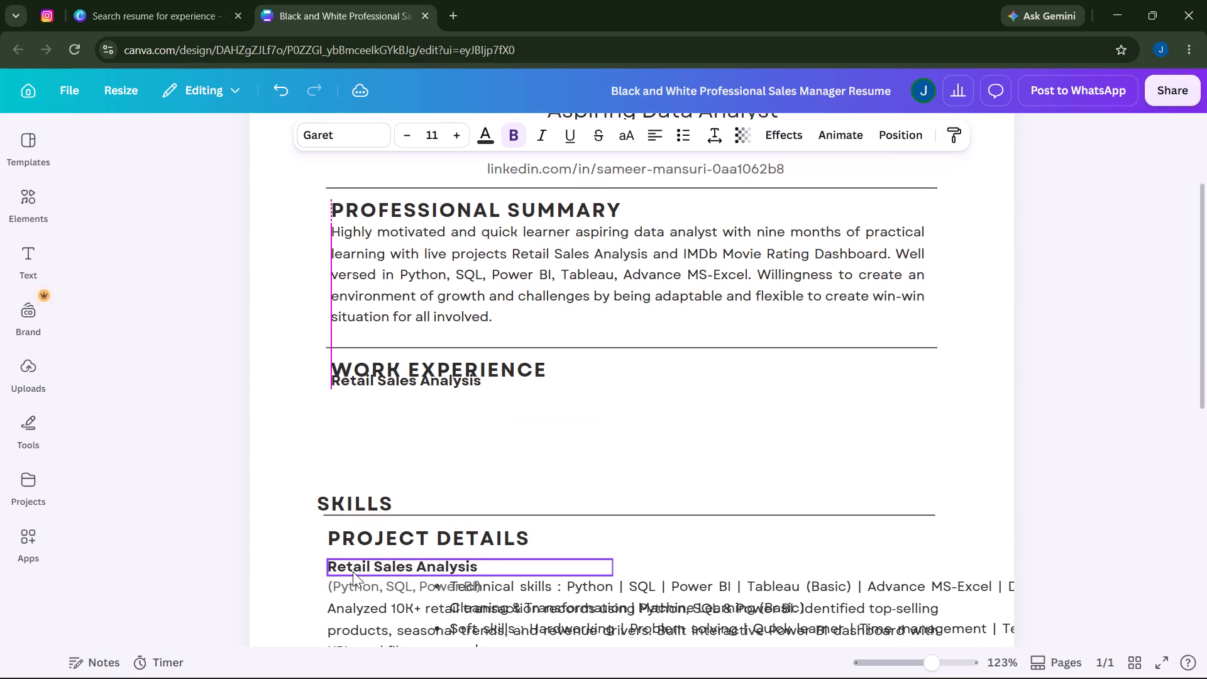
pyautogui.press('Down')
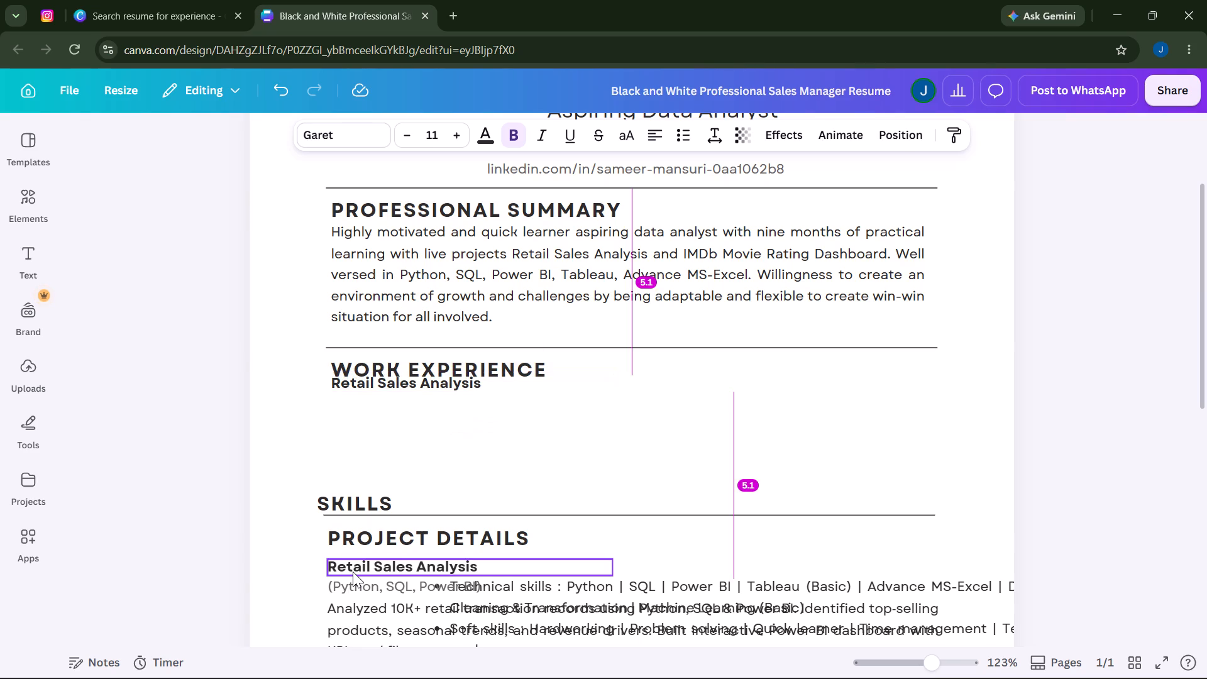
pyautogui.press('Down')
pyautogui.press('Down')
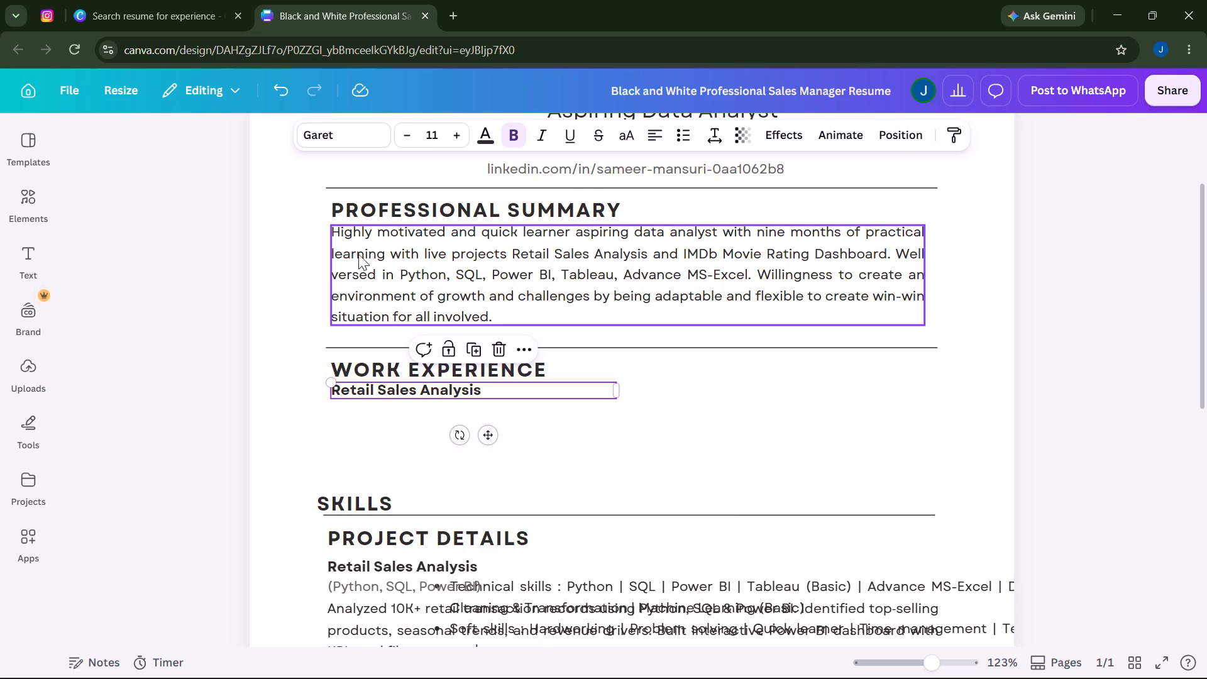
# Nudge the professional summary paragraph slightly up toward its heading without overlapping it.
pyautogui.click(353, 232)
pyautogui.press('Up')
pyautogui.press('Up')
pyautogui.press('Up')
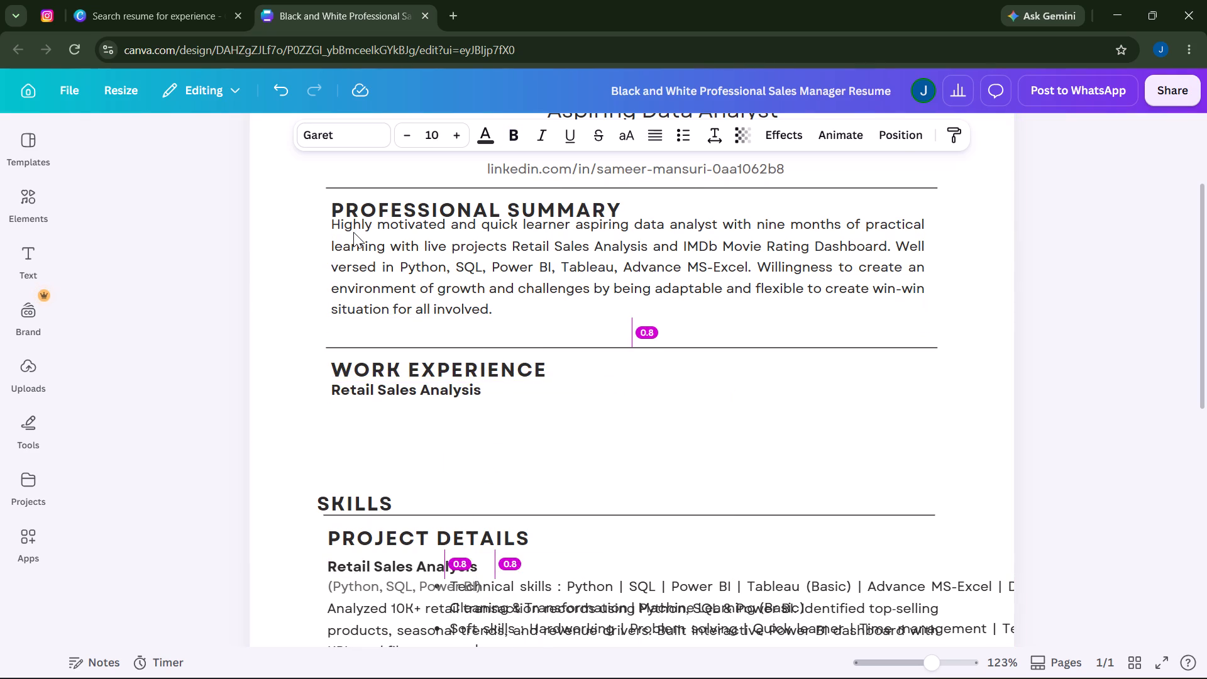
pyautogui.press('Down')
pyautogui.press('Down')
pyautogui.press('Down')
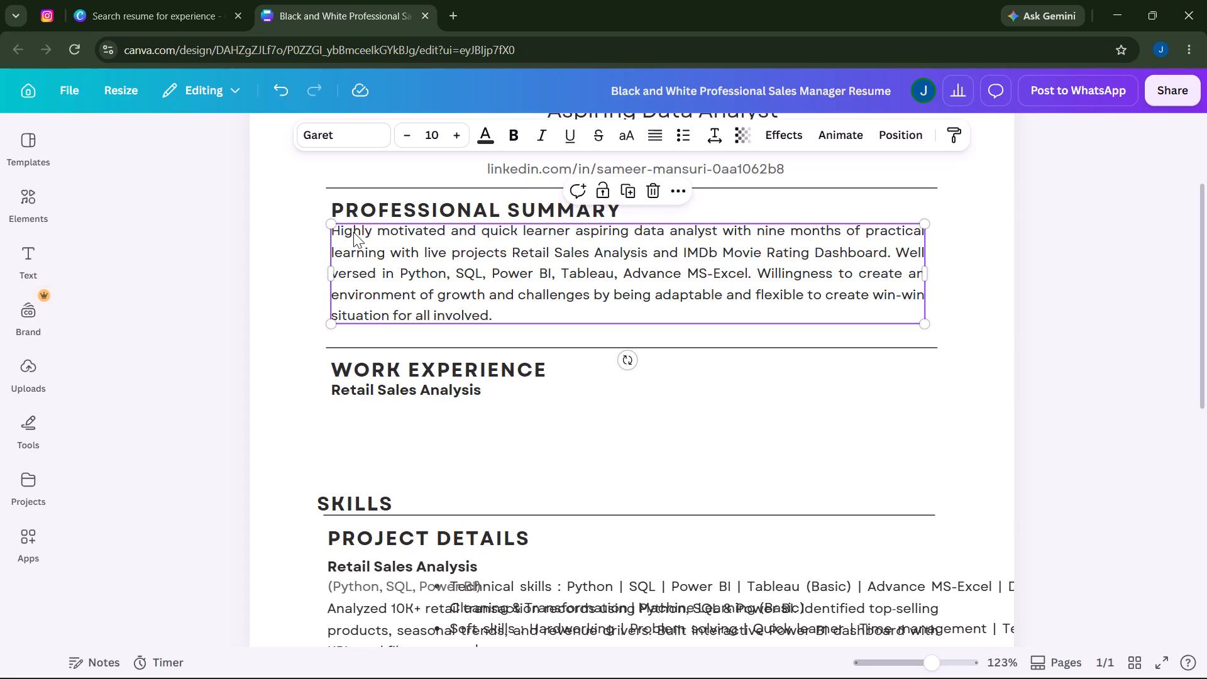
# Nudge the Retail Sales Analysis title slightly up so it sits tightly beneath the Work Experience heading without overlapping.
pyautogui.click(344, 392)
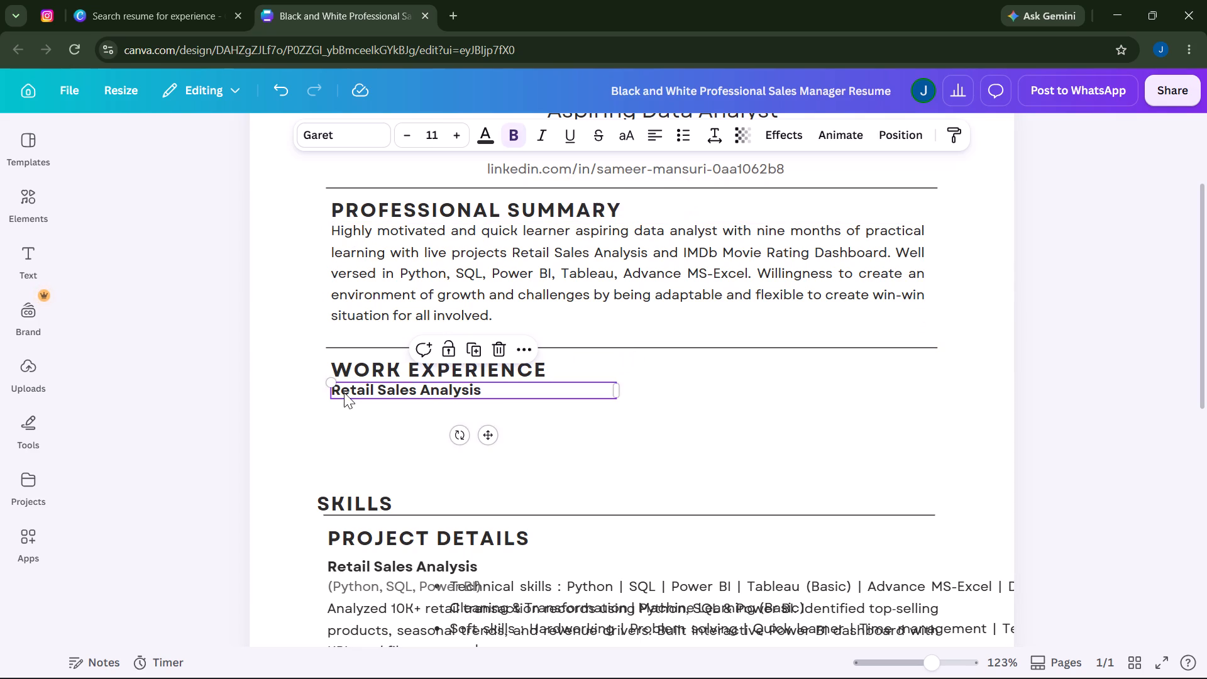
pyautogui.press('Up')
pyautogui.press('Up')
pyautogui.press('Up')
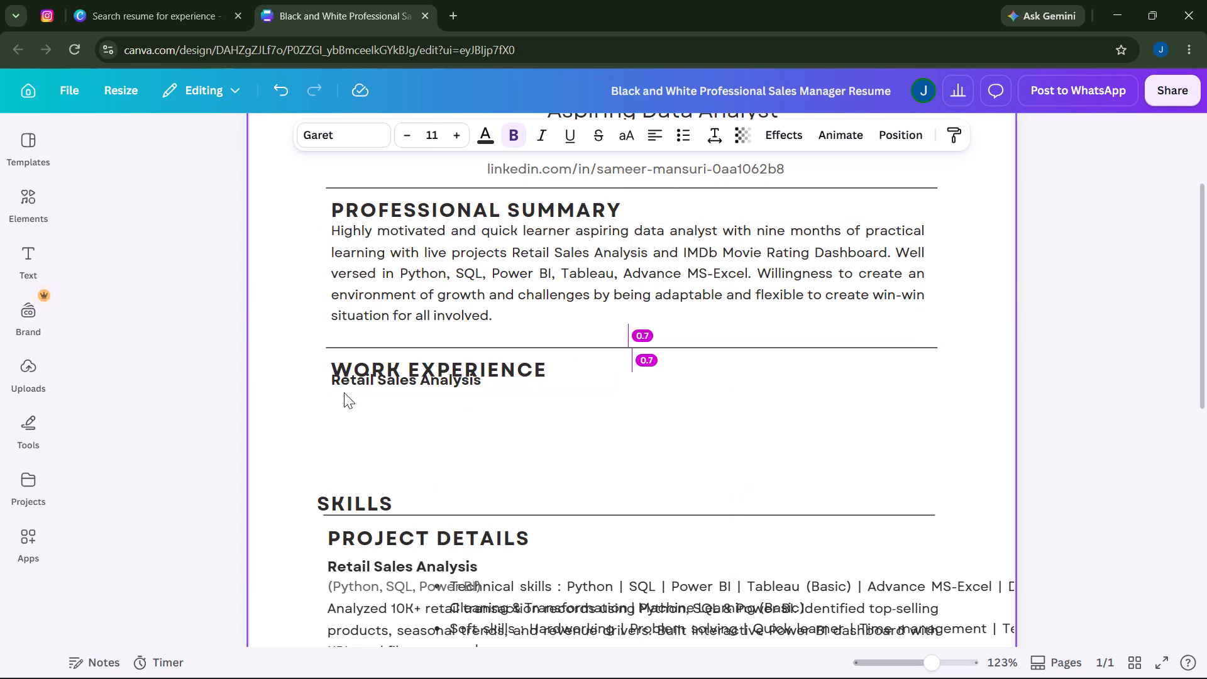
pyautogui.press('Down')
pyautogui.press('Up')
pyautogui.press('Down')
pyautogui.press('Down')
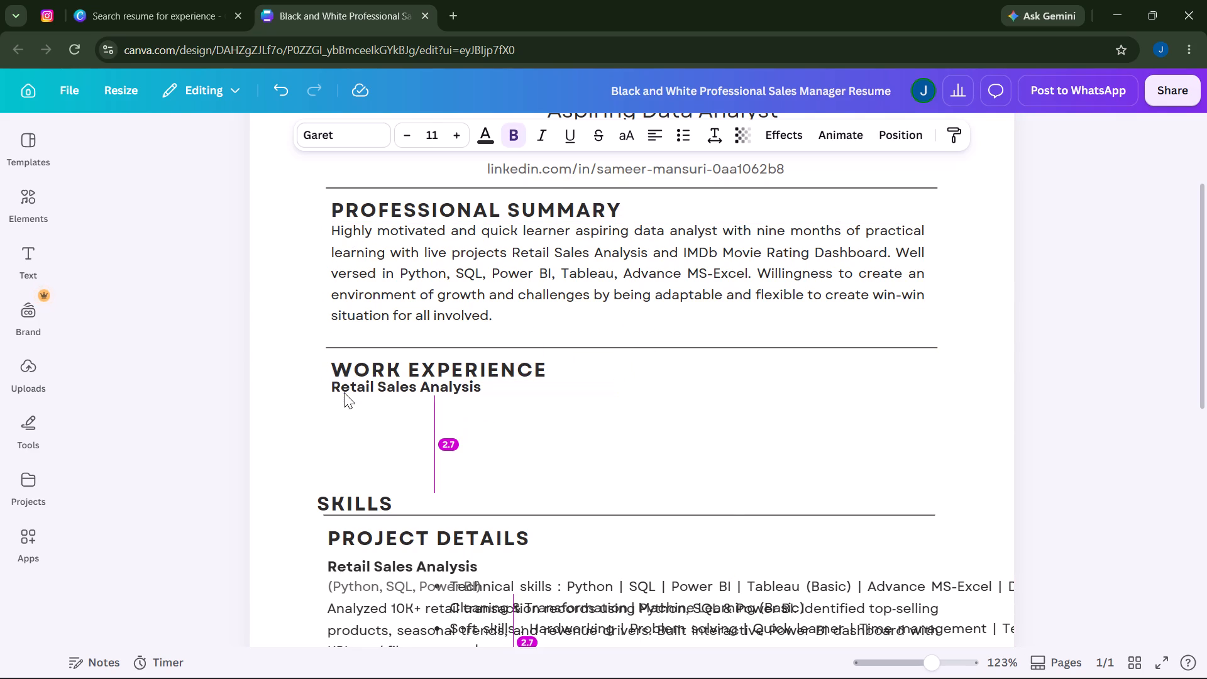
pyautogui.press('Down')
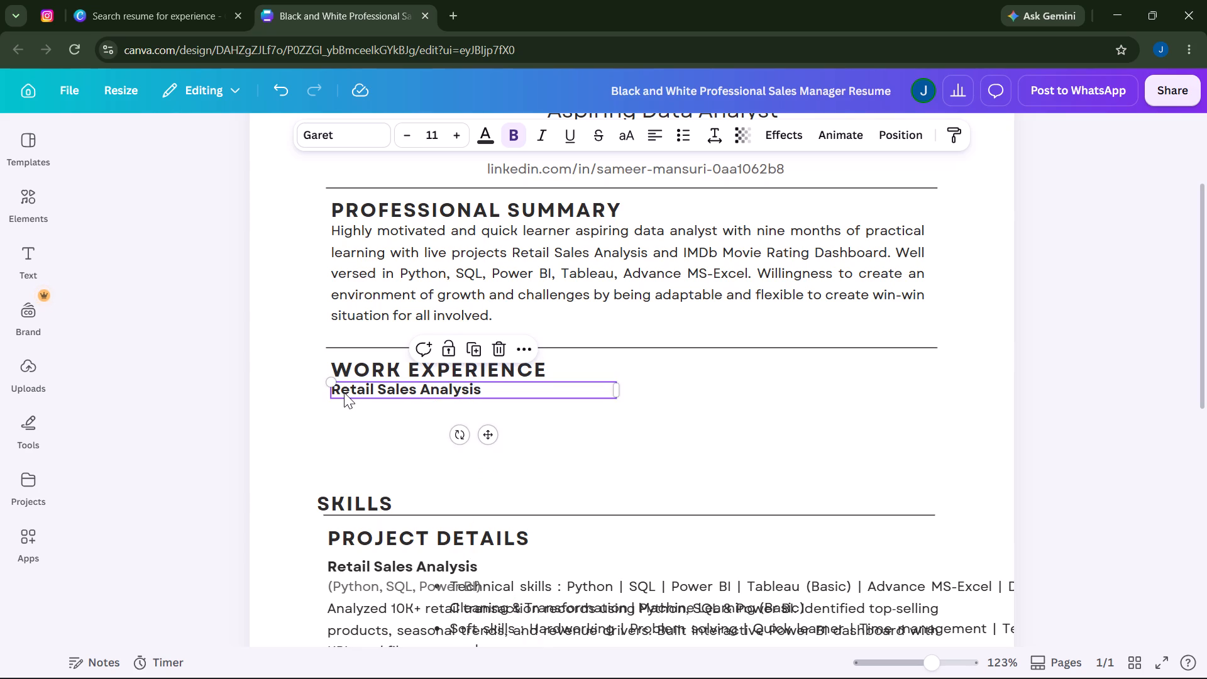
# Switch to the data analyst resume PDF and copy the line "Junior Research Analyst | Contexio | May 2026 – Present" under Experience.
pyautogui.scroll(-2, 344, 392)
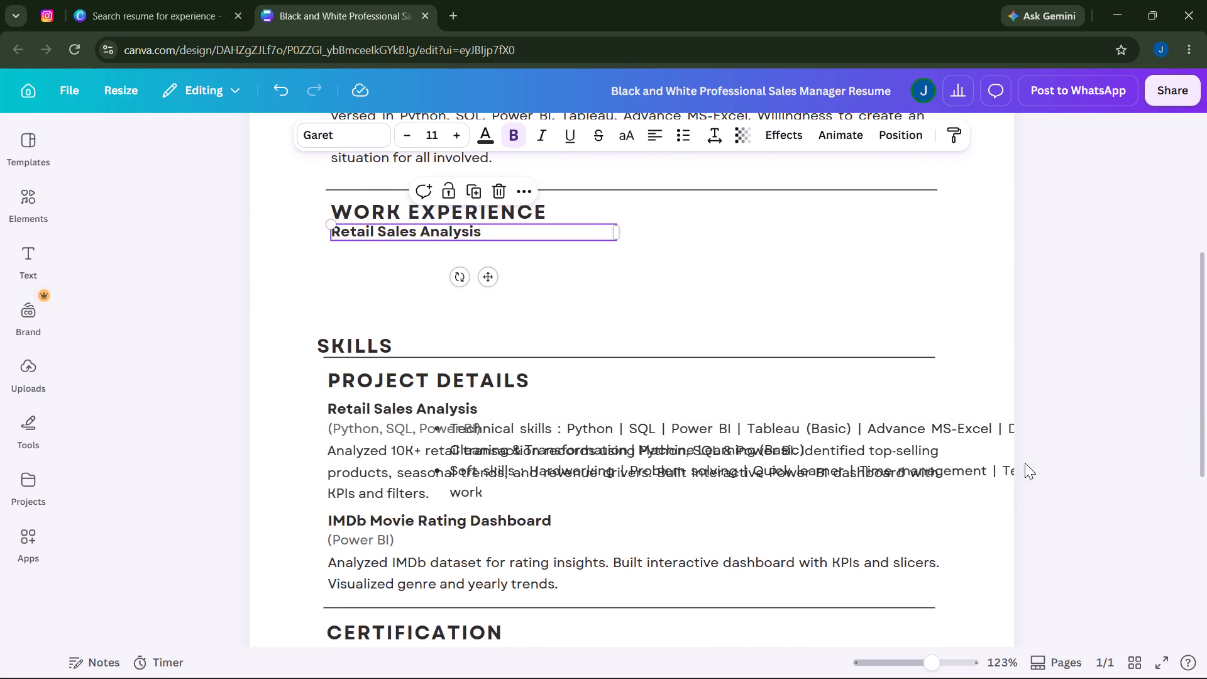
pyautogui.click(813, 265)
pyautogui.scroll(3, 813, 265)
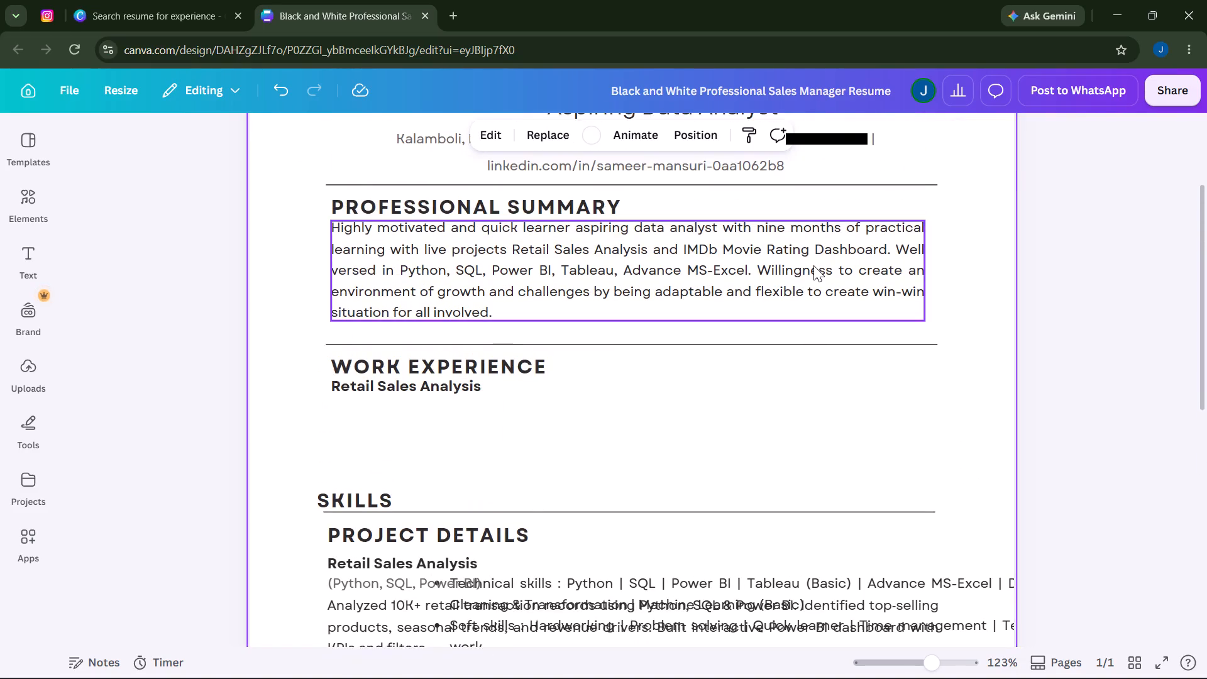
pyautogui.scroll(1, 813, 265)
pyautogui.hotkey('alt', 'Tab')
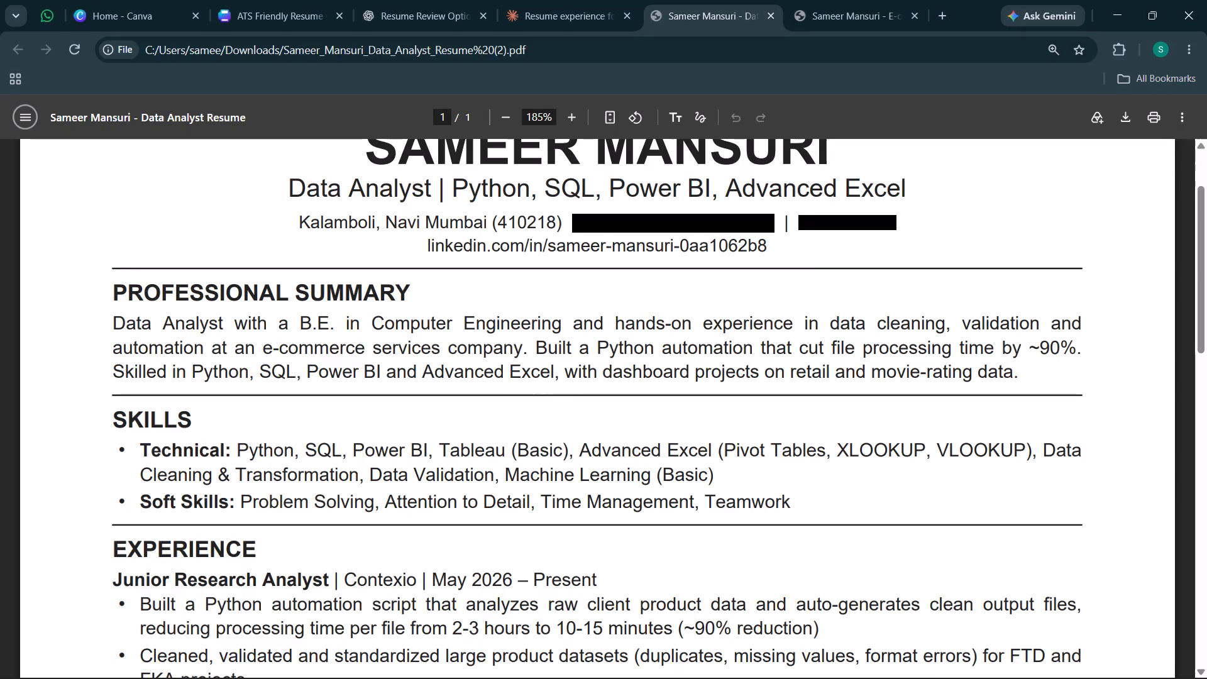
pyautogui.scroll(-2, 360, 471)
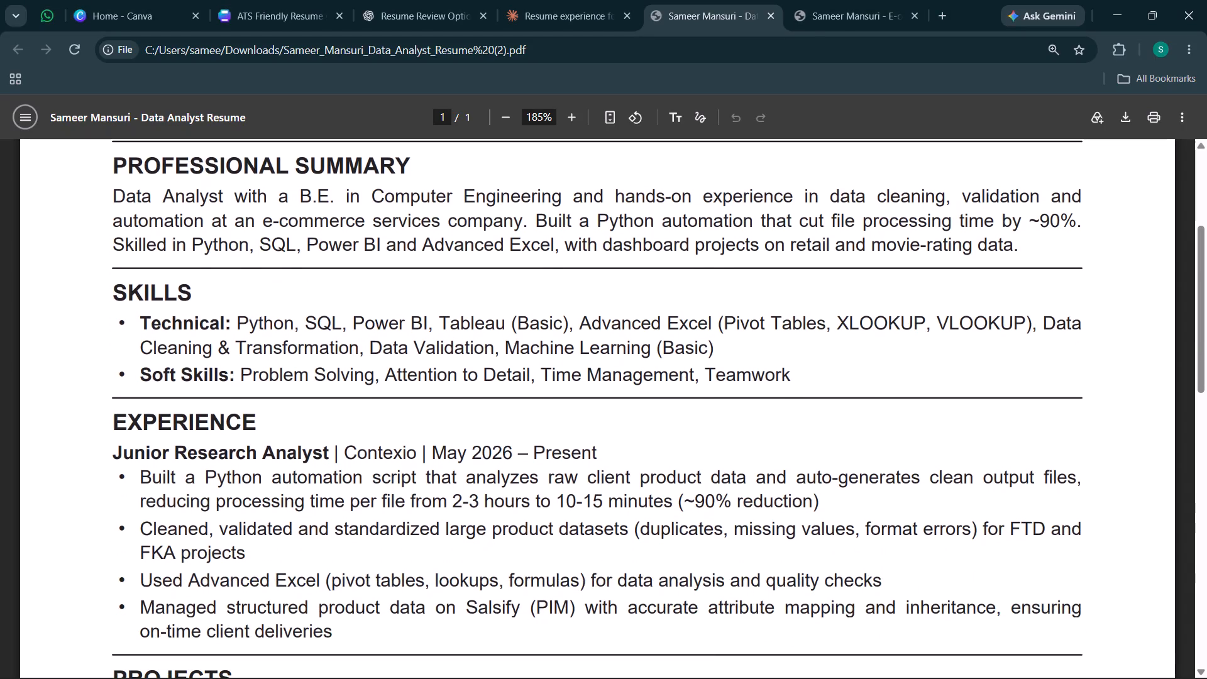
pyautogui.scroll(-1, 360, 471)
pyautogui.moveTo(116, 442); pyautogui.dragTo(603, 433)
pyautogui.hotkey('ctrl', 'c')
# Switch back to the Canva resume and replace the Retail Sales Analysis title under Work Experience with the copied Junior Research Analyst line.
pyautogui.hotkey('alt', 'Tab')
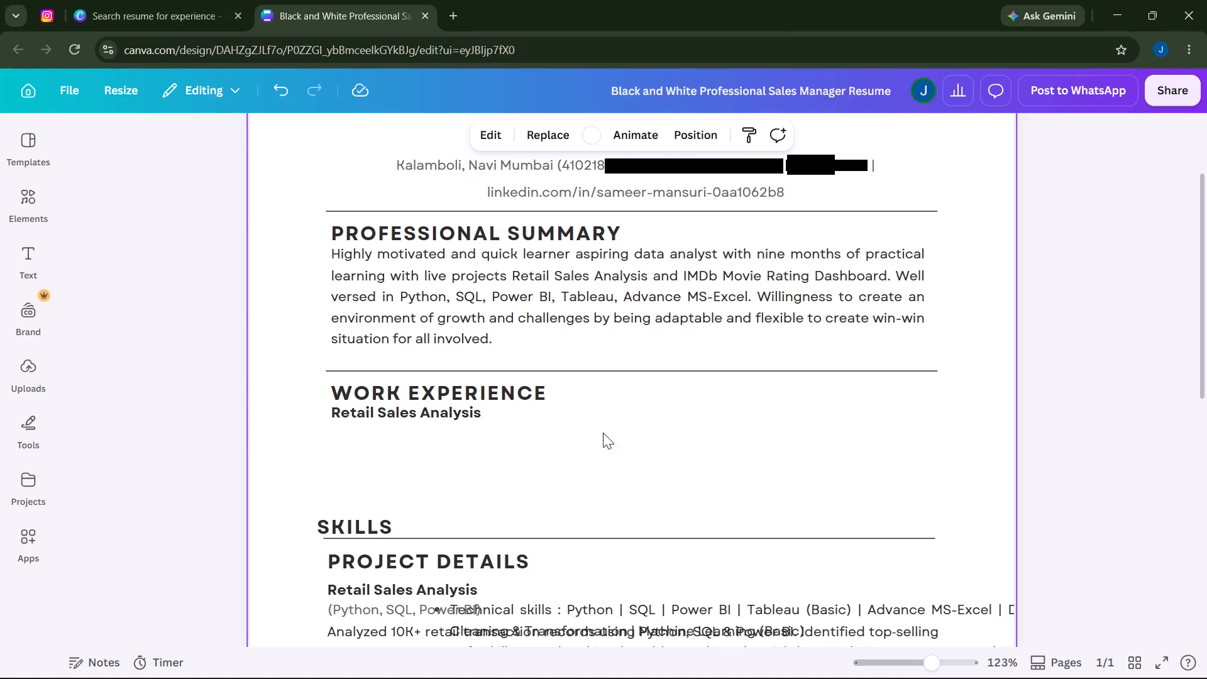
pyautogui.tripleClick(379, 404)
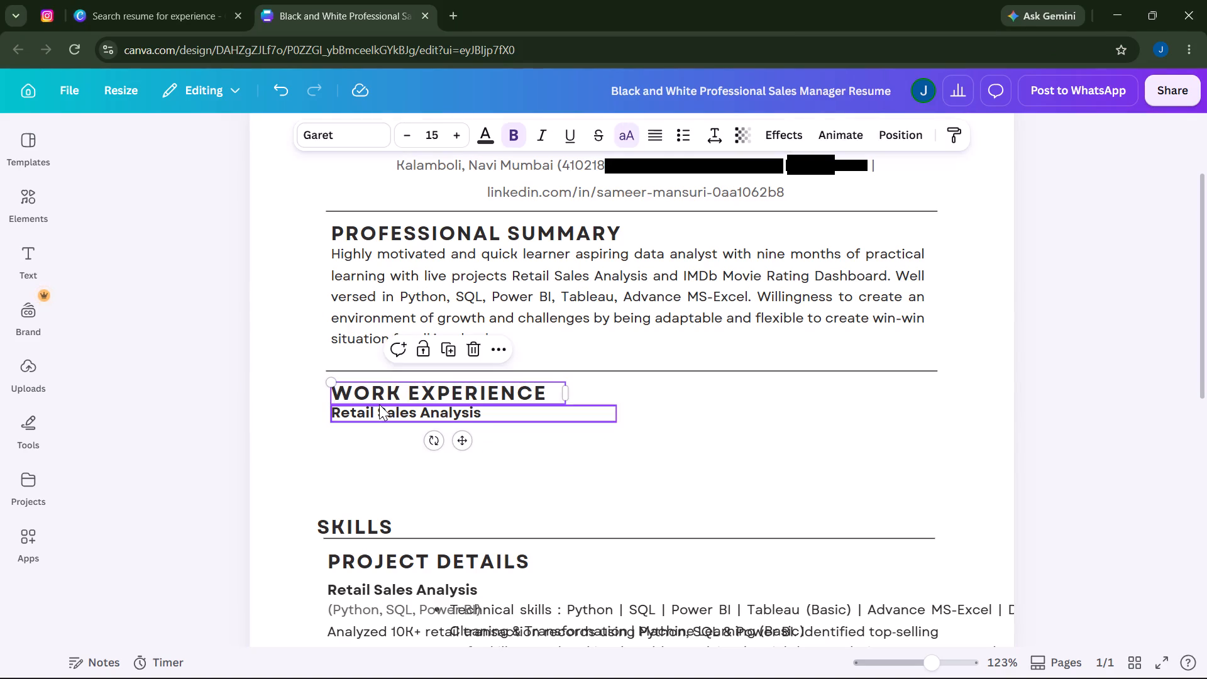
pyautogui.tripleClick(379, 404)
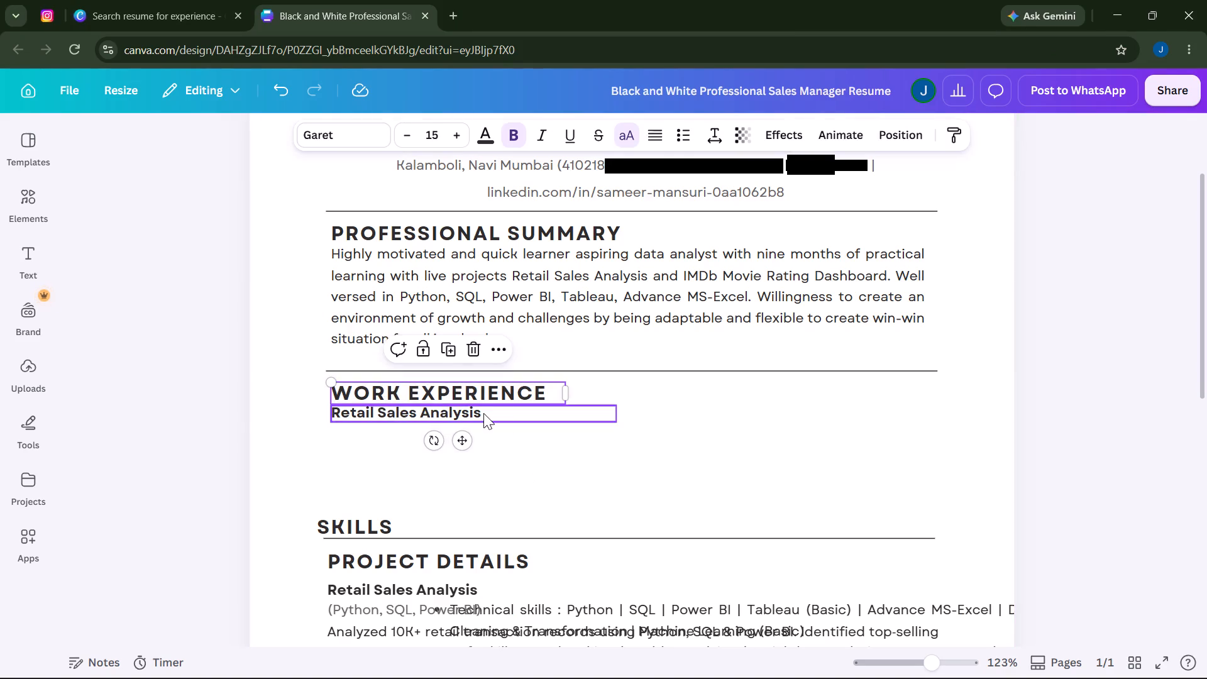
pyautogui.doubleClick(478, 416)
pyautogui.click(478, 416)
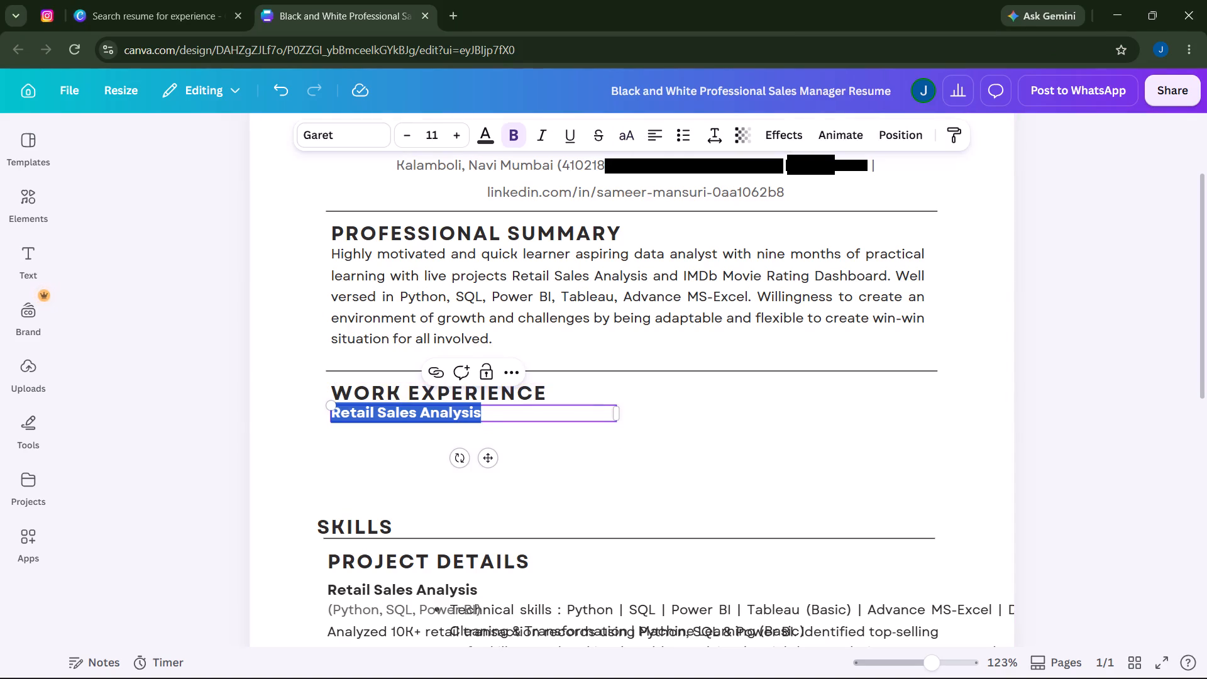
pyautogui.hotkey('ctrl', 'v')
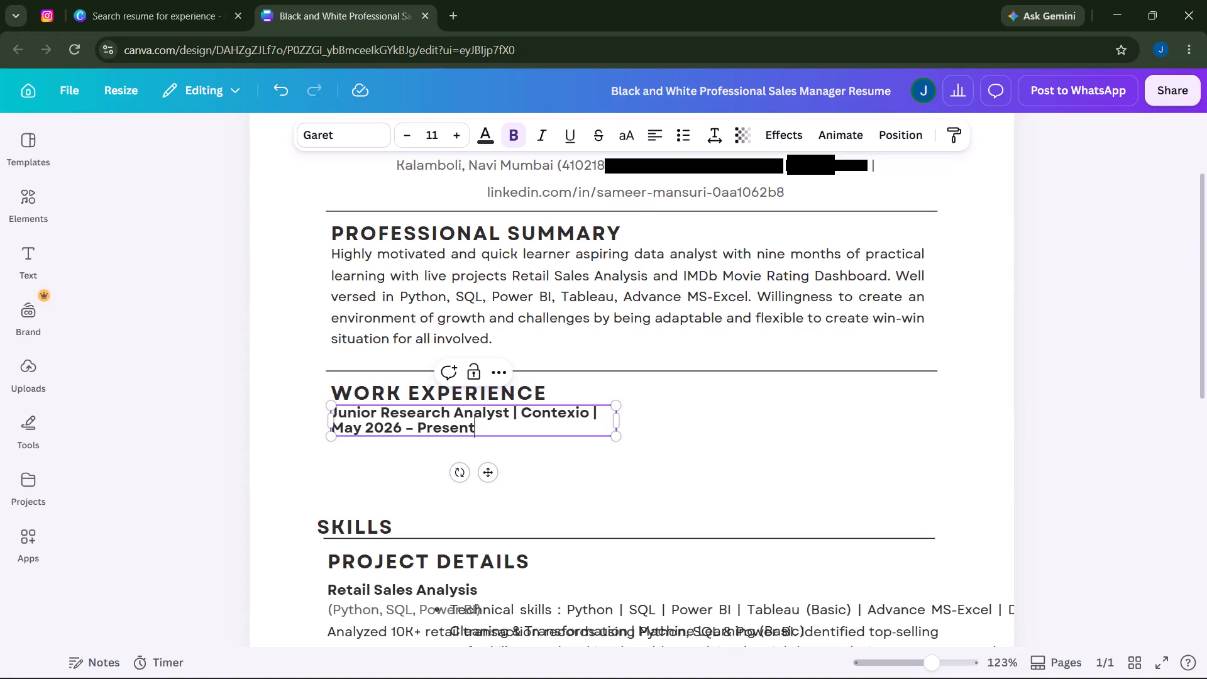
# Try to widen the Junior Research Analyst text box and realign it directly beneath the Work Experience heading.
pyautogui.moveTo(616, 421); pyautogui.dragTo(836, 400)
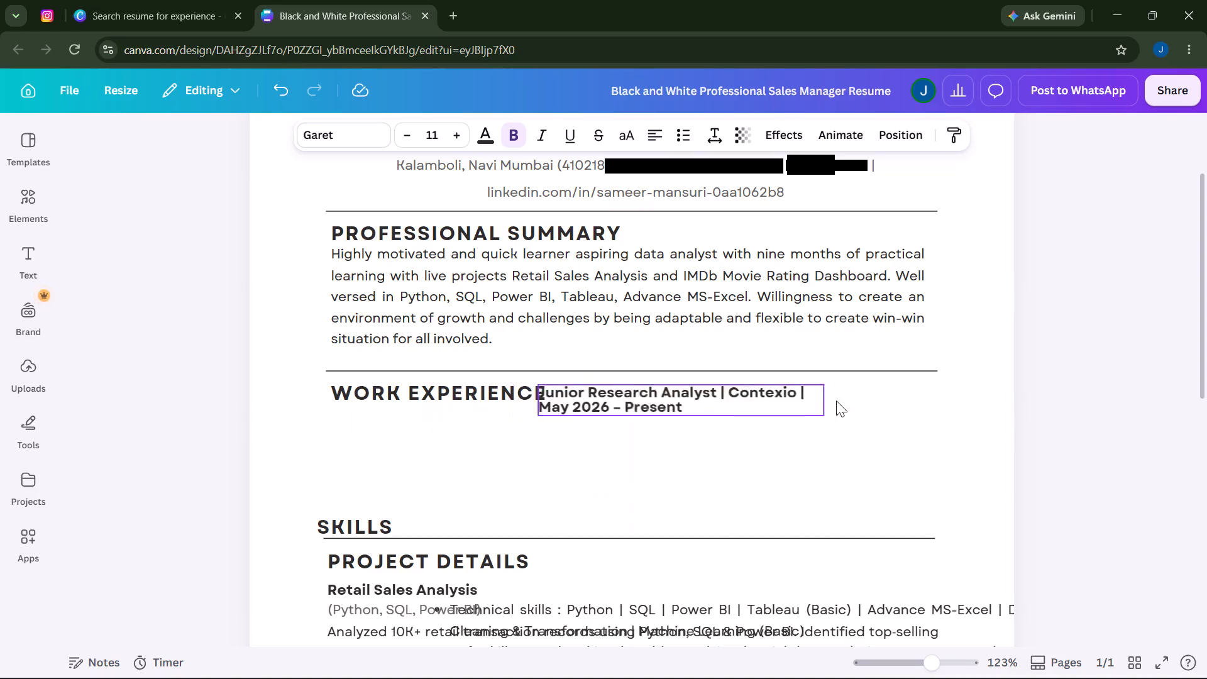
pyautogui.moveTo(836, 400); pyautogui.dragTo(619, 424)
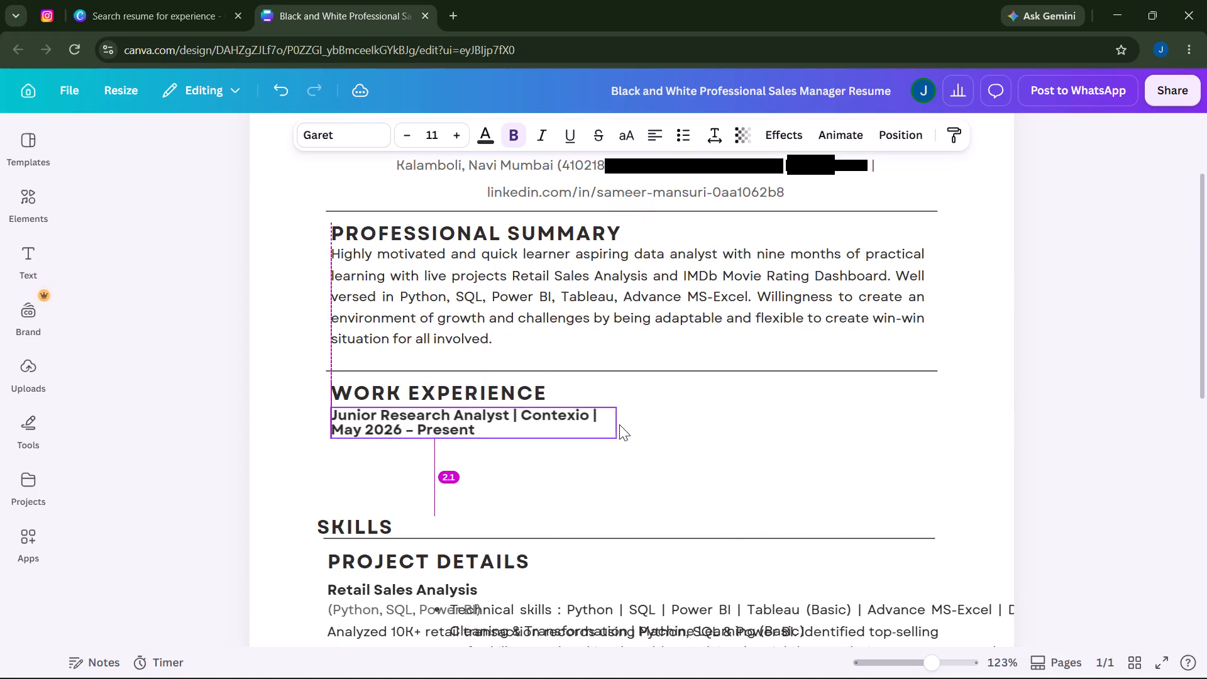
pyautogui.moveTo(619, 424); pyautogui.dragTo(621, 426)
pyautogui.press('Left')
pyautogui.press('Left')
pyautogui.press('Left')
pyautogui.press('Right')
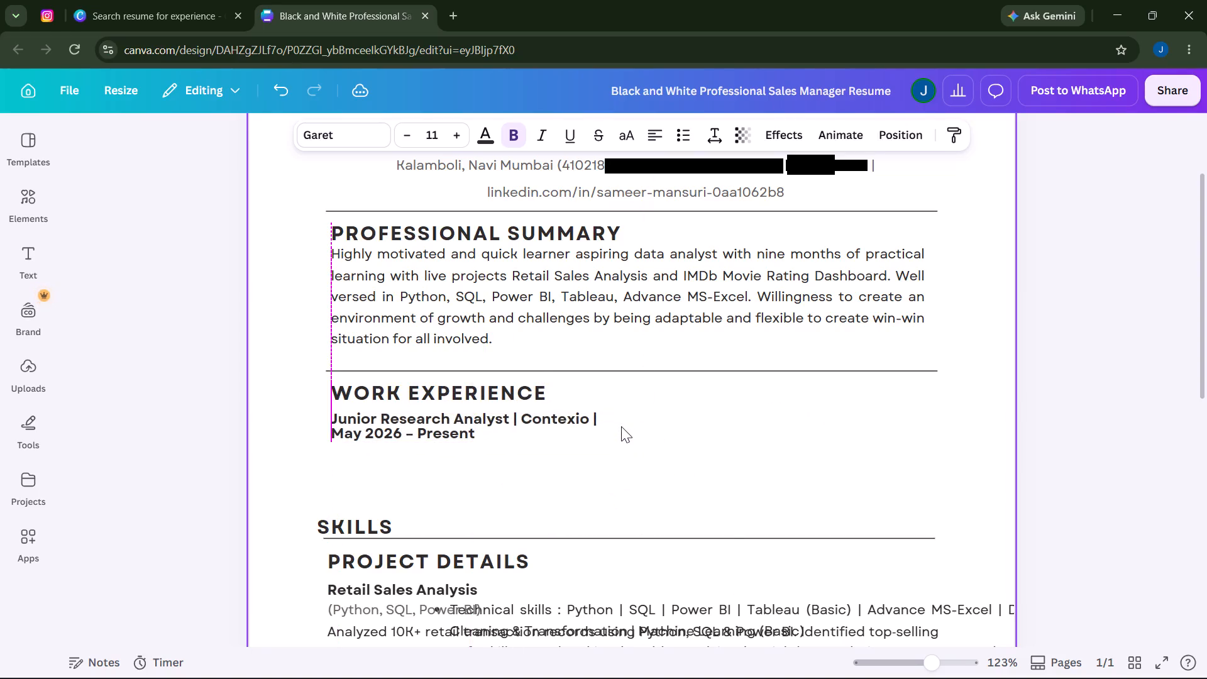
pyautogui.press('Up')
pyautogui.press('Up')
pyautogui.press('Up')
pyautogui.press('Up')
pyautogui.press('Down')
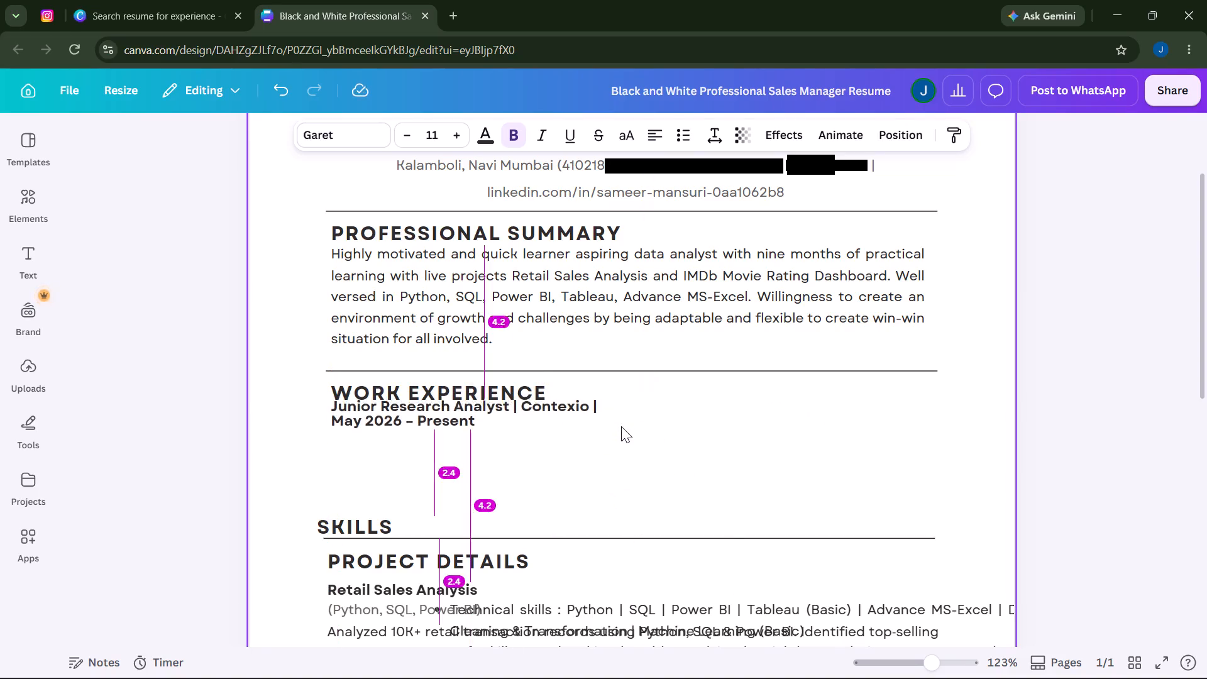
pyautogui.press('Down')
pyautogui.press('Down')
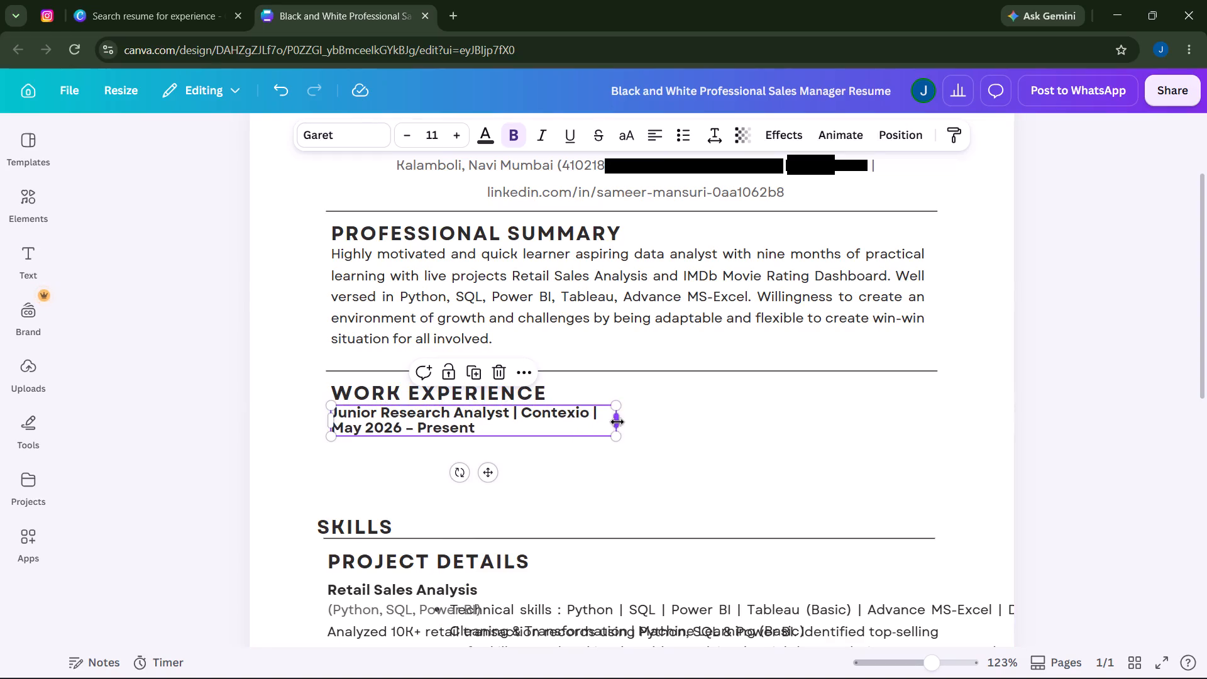
# Widen the Junior Research Analyst text box to the end of the divider above so its text fits on one line.
pyautogui.moveTo(617, 419); pyautogui.dragTo(849, 421)
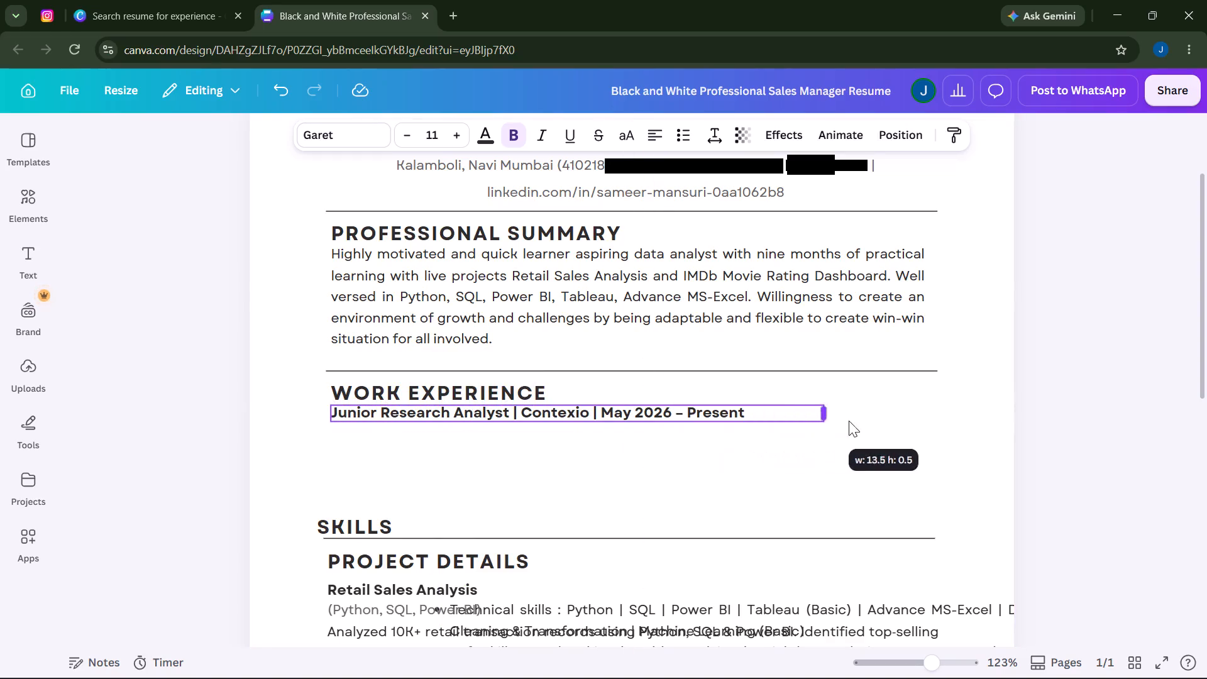
pyautogui.moveTo(849, 421); pyautogui.dragTo(934, 418)
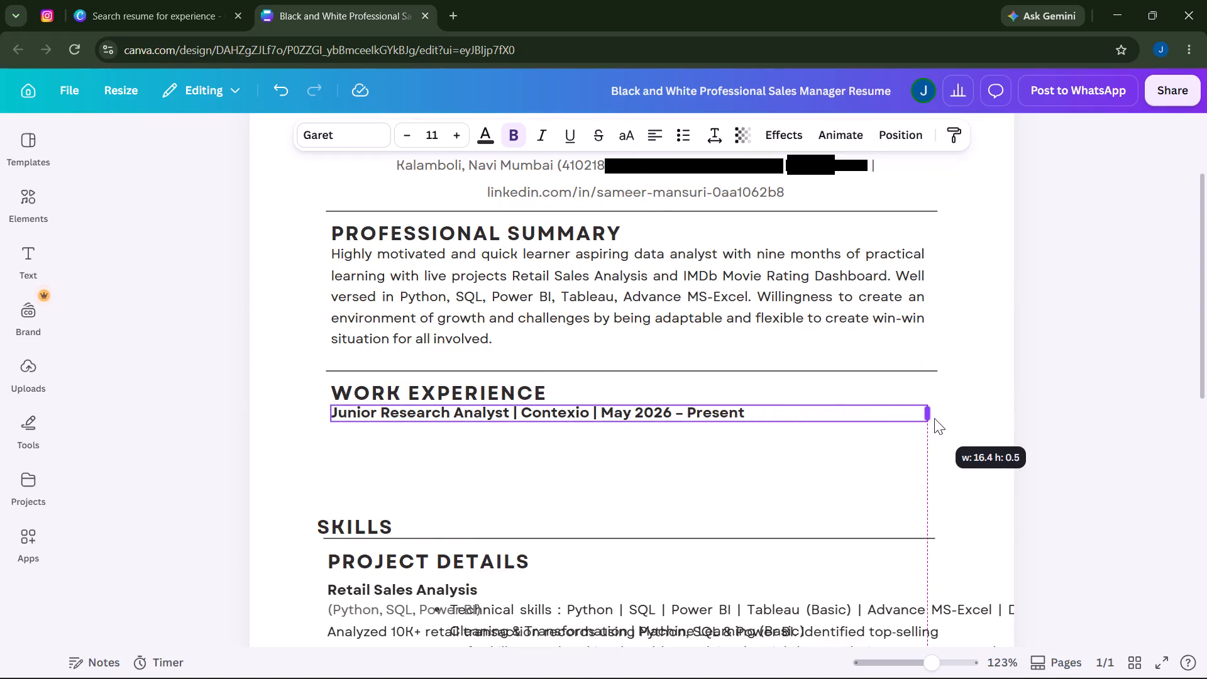
pyautogui.moveTo(934, 418); pyautogui.dragTo(938, 416)
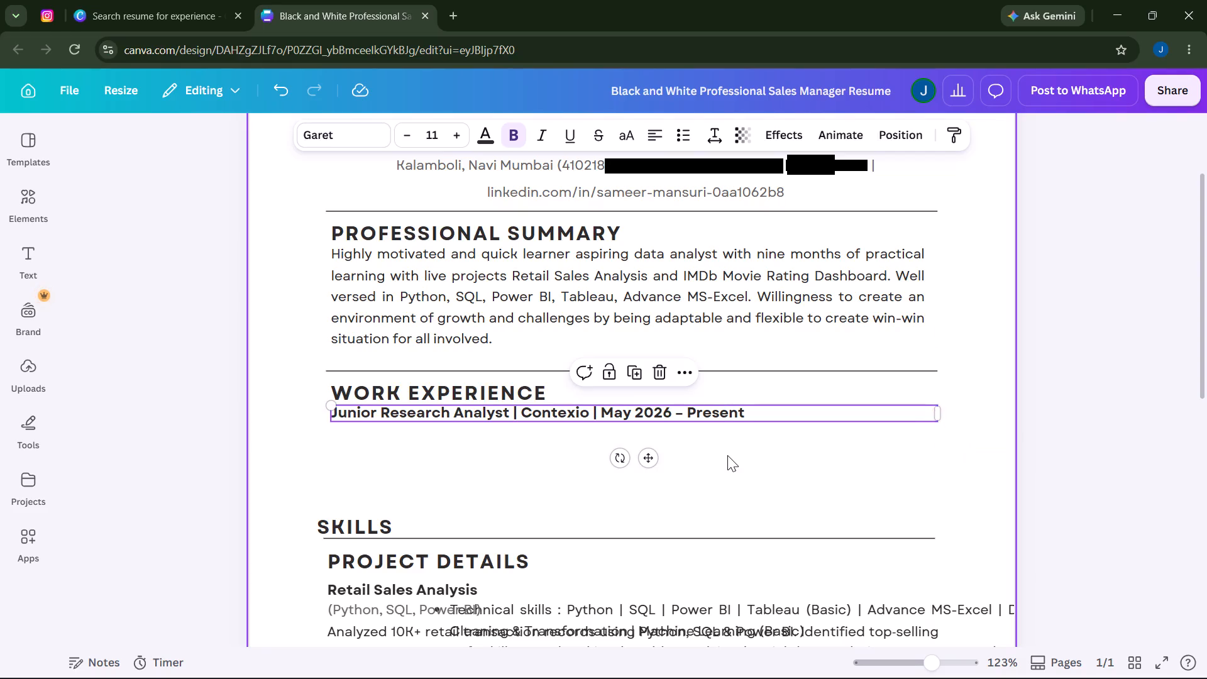
pyautogui.click(727, 455)
# Replace the separator after Contexio with spaces so that "May 2026 – Present" sits flush with the text box's right edge.
pyautogui.click(572, 410)
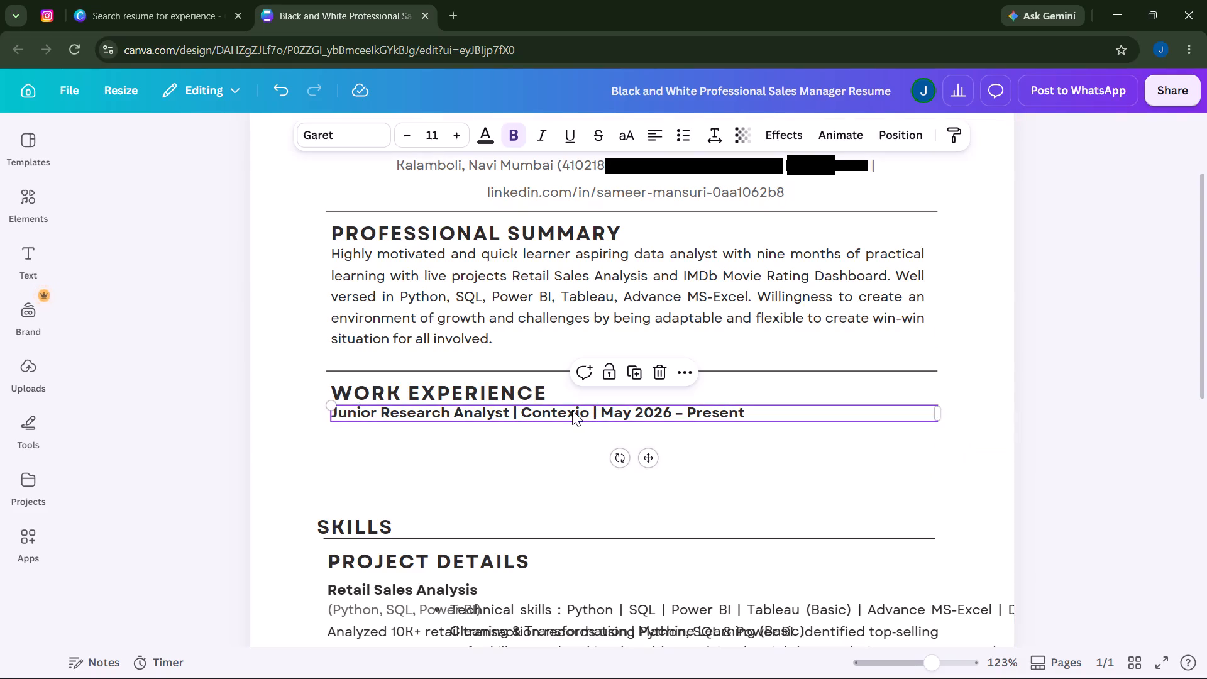
pyautogui.doubleClick(609, 415)
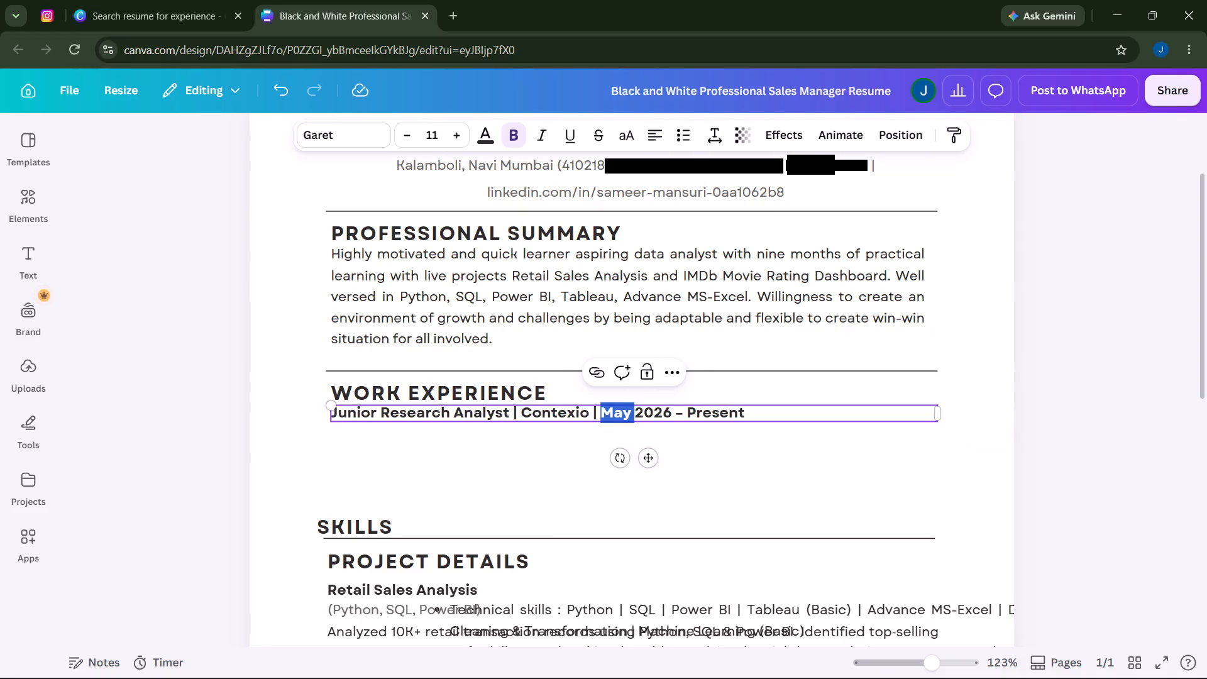
pyautogui.press('Left')
pyautogui.press('Left')
pyautogui.press('BackSpace')
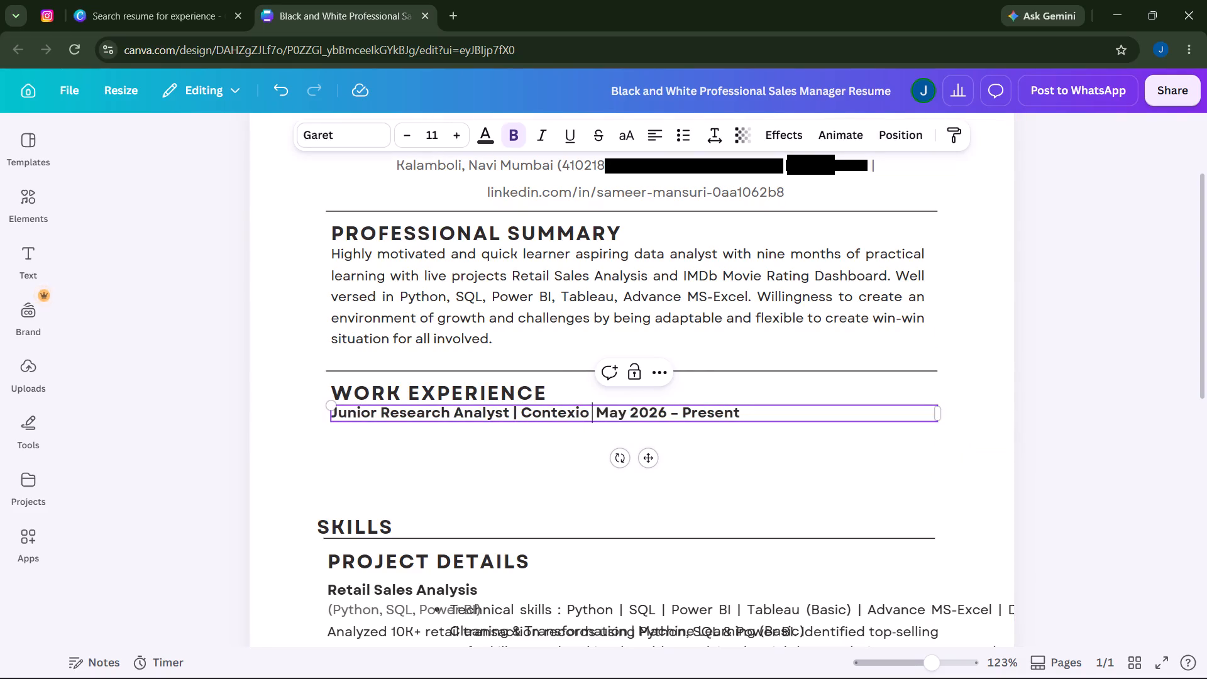
pyautogui.press('Right')
pyautogui.press('Right')
pyautogui.press('Left')
pyautogui.press('space')
pyautogui.press('space')
pyautogui.press('space')
pyautogui.press('space')
pyautogui.press('space')
pyautogui.press('space')
pyautogui.press('space')
pyautogui.press('space')
pyautogui.press('space')
pyautogui.press('space')
pyautogui.press('space')
pyautogui.press('space')
pyautogui.press('space')
pyautogui.press('space')
pyautogui.press('space')
pyautogui.press('space')
pyautogui.press('space')
pyautogui.press('space')
pyautogui.press('space')
pyautogui.press('space')
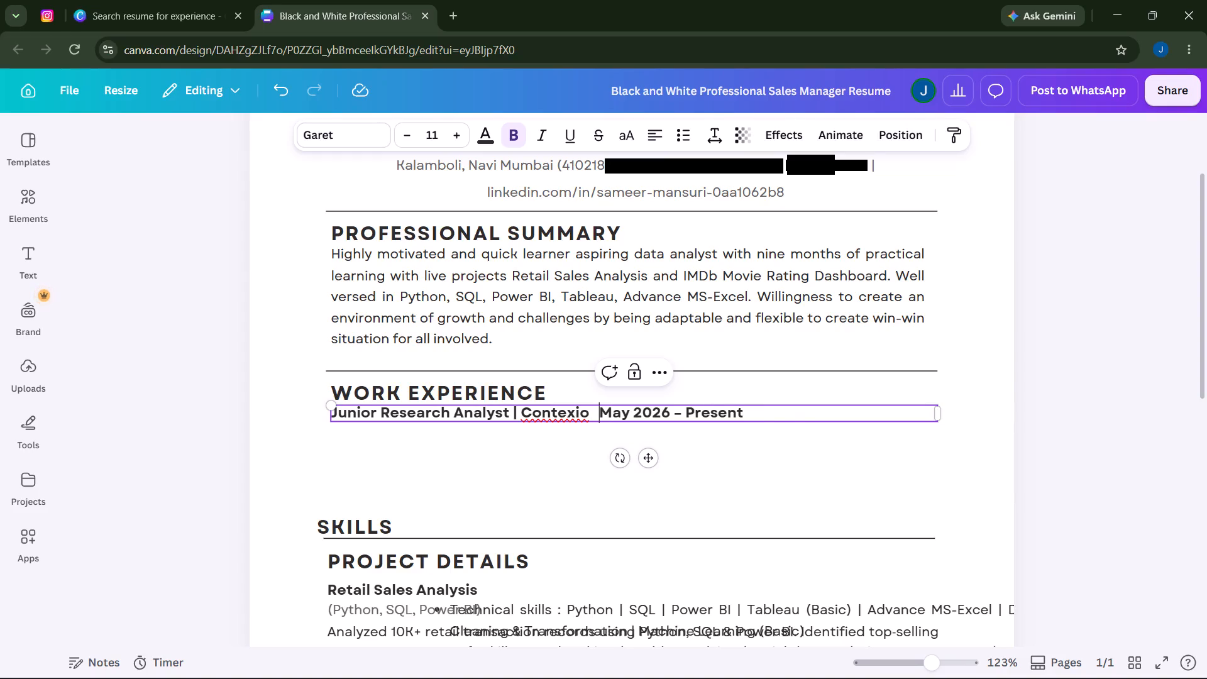
pyautogui.press('space')
pyautogui.press('space')
pyautogui.press('space')
pyautogui.press('space')
pyautogui.press('space')
pyautogui.press('space')
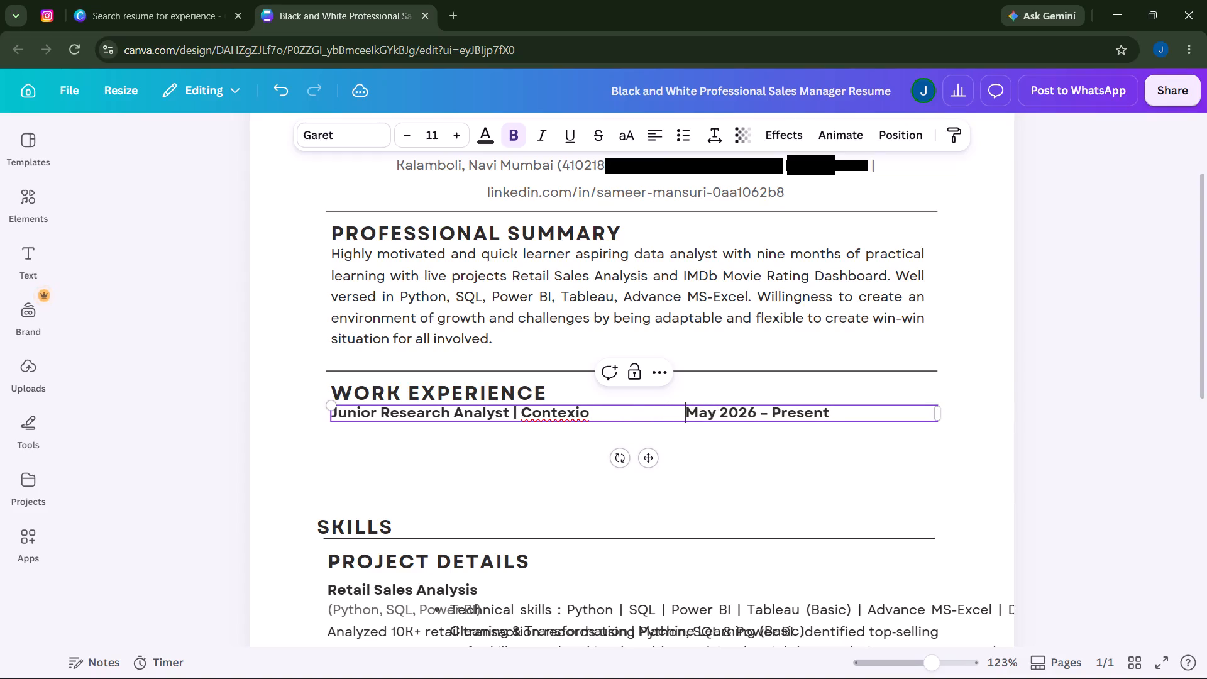
pyautogui.press('space')
pyautogui.press('space')
pyautogui.press('space')
pyautogui.press('space')
pyautogui.press('space')
pyautogui.press('space')
pyautogui.press('space')
pyautogui.press('space')
pyautogui.press('space')
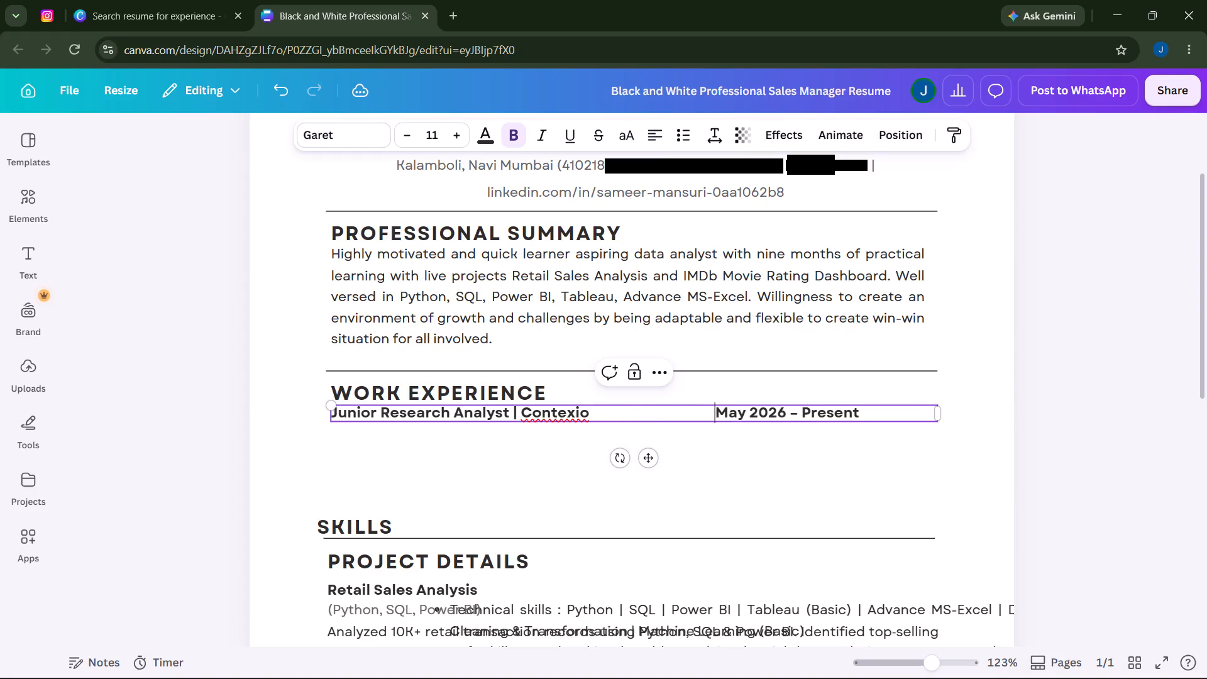
pyautogui.press('space')
pyautogui.press('space')
pyautogui.press('space')
pyautogui.press('space')
pyautogui.press('space')
pyautogui.press('space')
pyautogui.press('space')
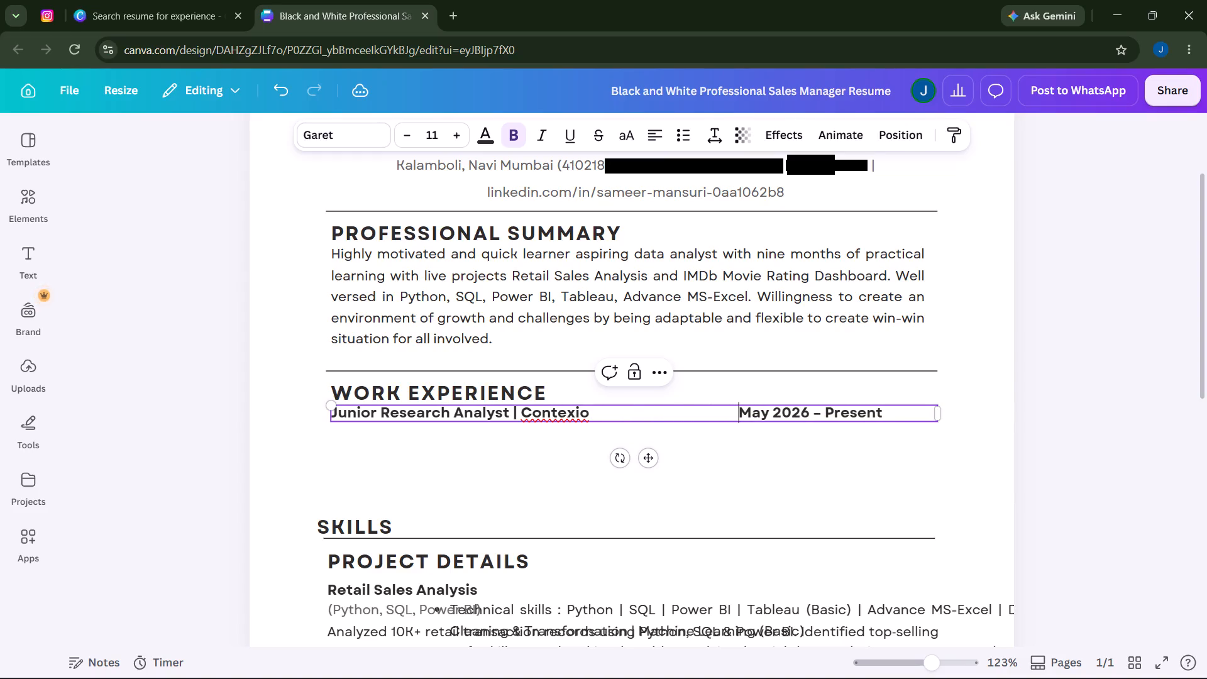
pyautogui.press('space')
pyautogui.press('space')
pyautogui.press('space')
pyautogui.press('space')
pyautogui.press('space')
pyautogui.press('space')
pyautogui.press('space')
pyautogui.press('space')
pyautogui.press('space')
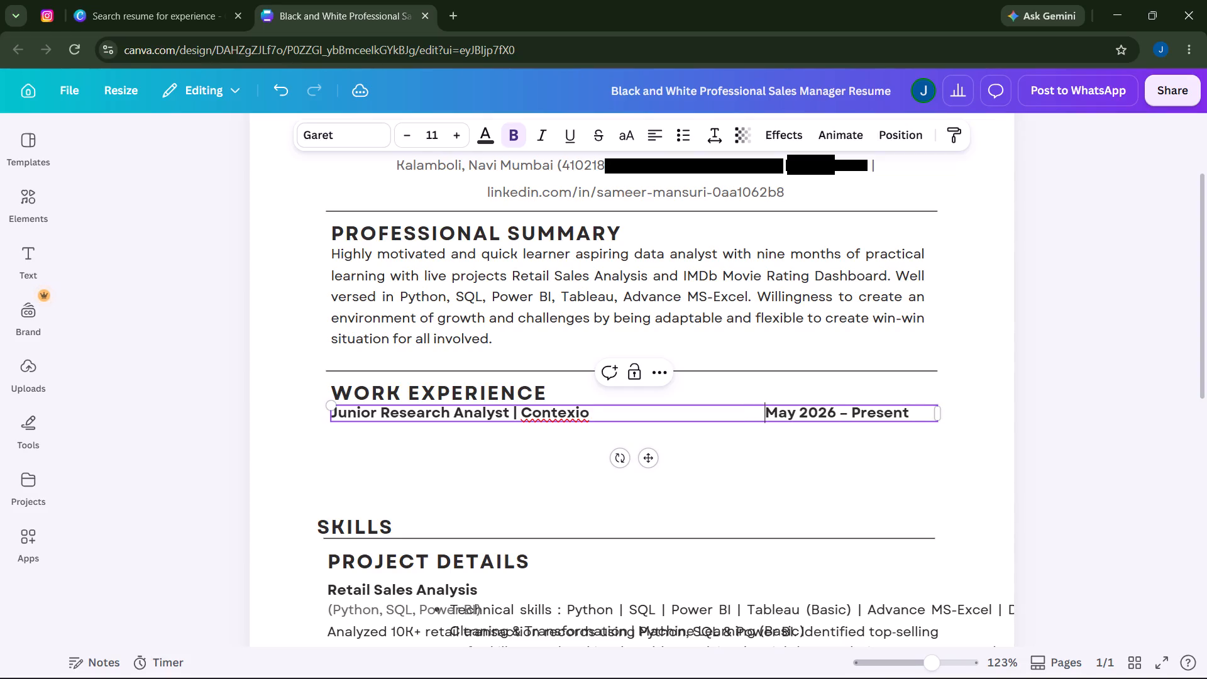
pyautogui.press('space')
pyautogui.press('space')
pyautogui.press('space')
pyautogui.press('space')
pyautogui.press('space')
pyautogui.press('space')
pyautogui.press('space')
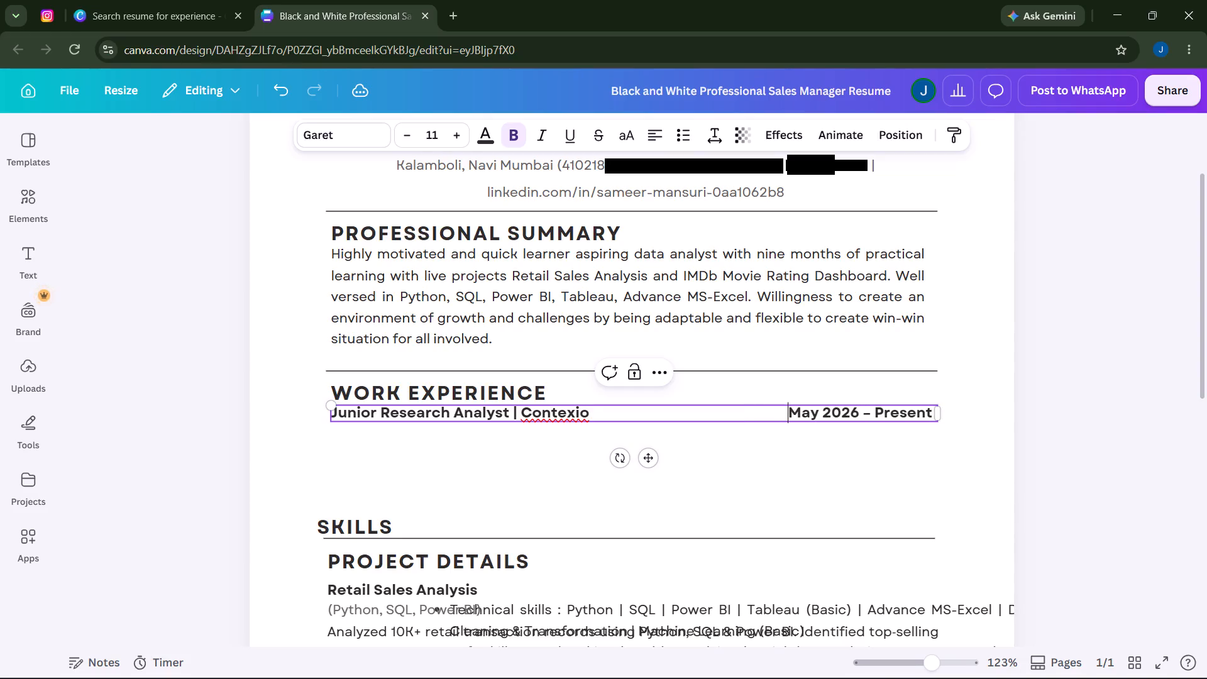
pyautogui.press('space')
pyautogui.press('BackSpace')
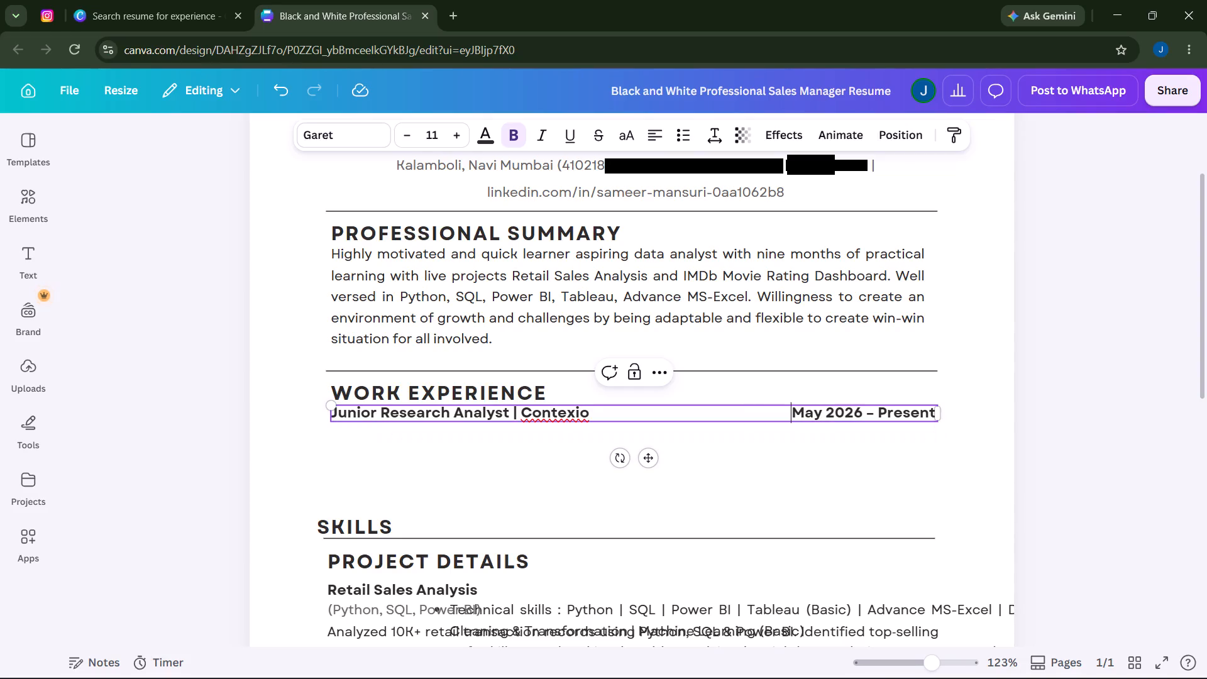
pyautogui.click(424, 474)
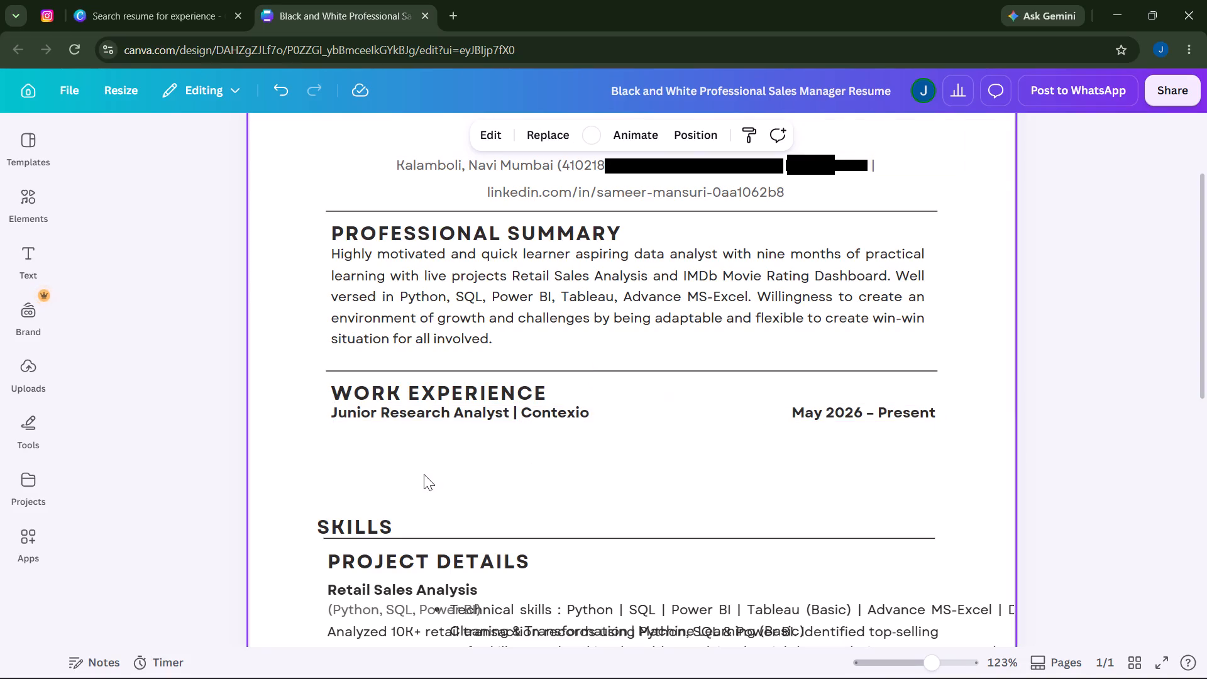
# Nudge the Junior Research Analyst line slightly down from the Work Experience heading.
pyautogui.scroll(-1, 424, 474)
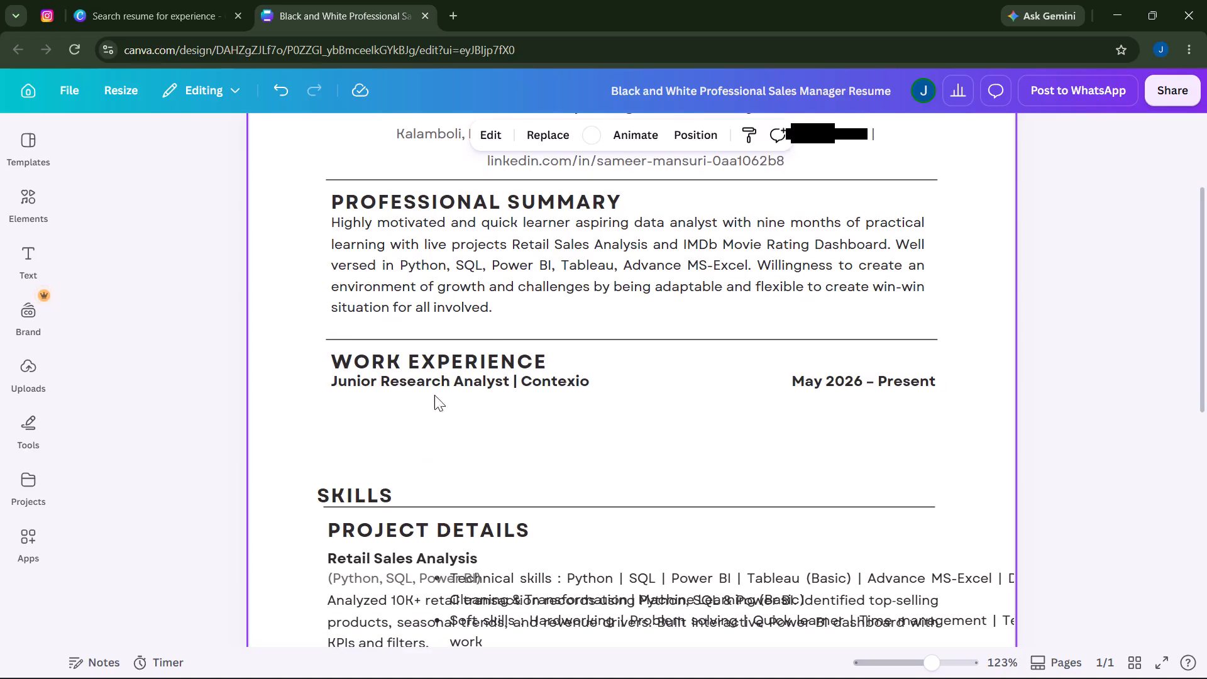
pyautogui.click(429, 375)
pyautogui.press('Down')
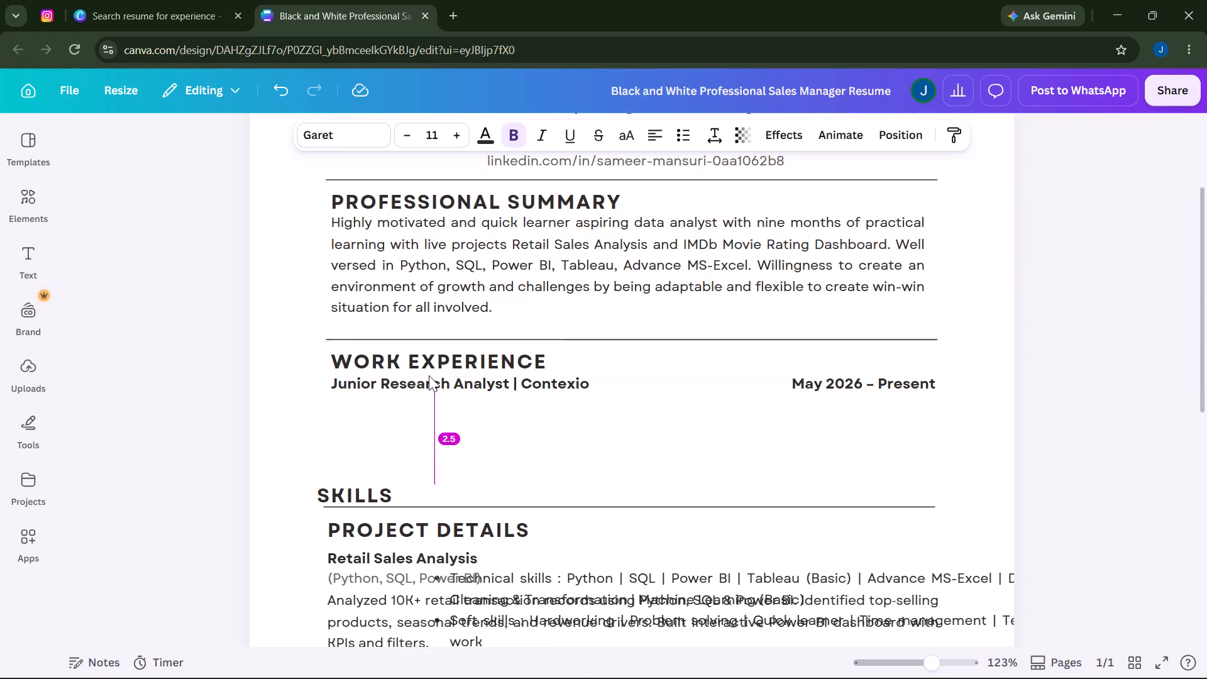
pyautogui.click(292, 412)
# Review the top of the Canva resume, comparing its Professional Summary with the one in the data analyst resume PDF.
pyautogui.scroll(3, 292, 412)
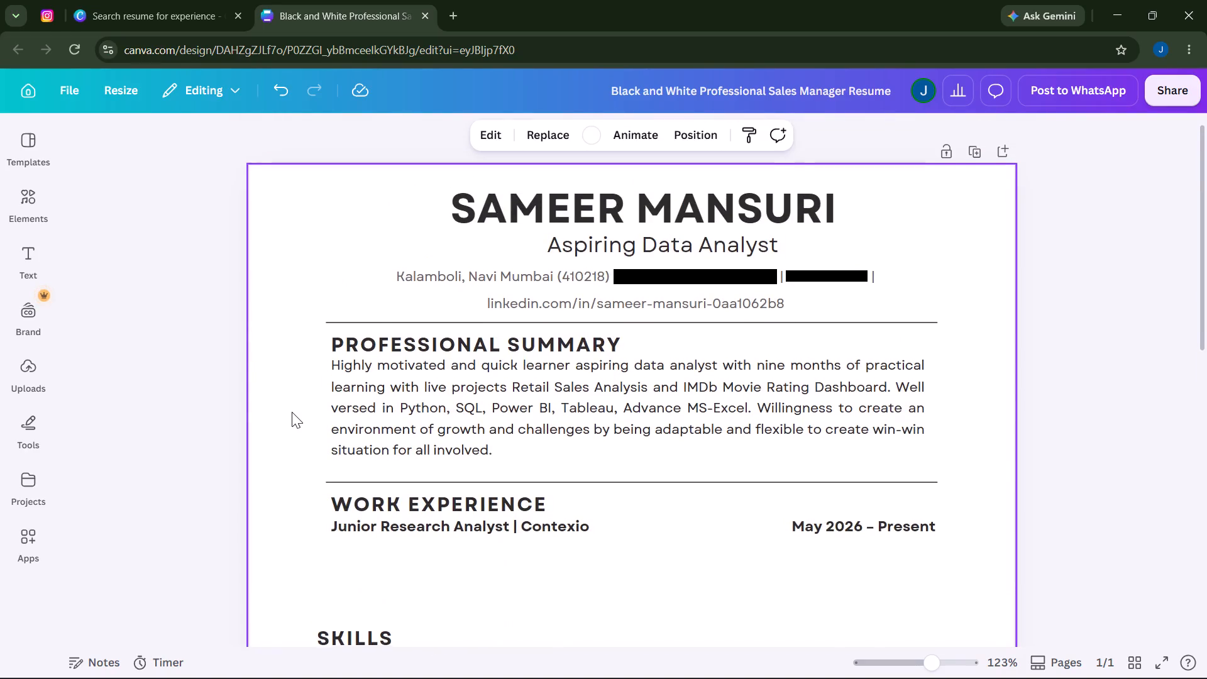
pyautogui.scroll(1, 292, 412)
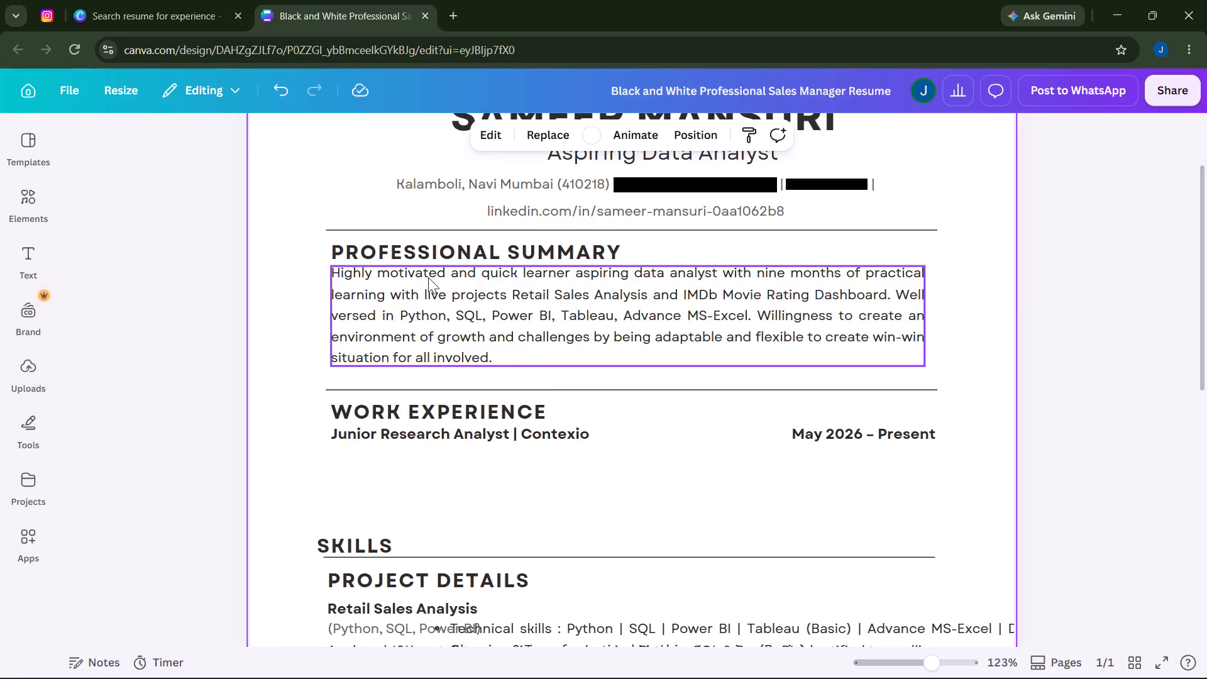
pyautogui.hotkey('alt', 'Tab')
pyautogui.scroll(1, 277, 263)
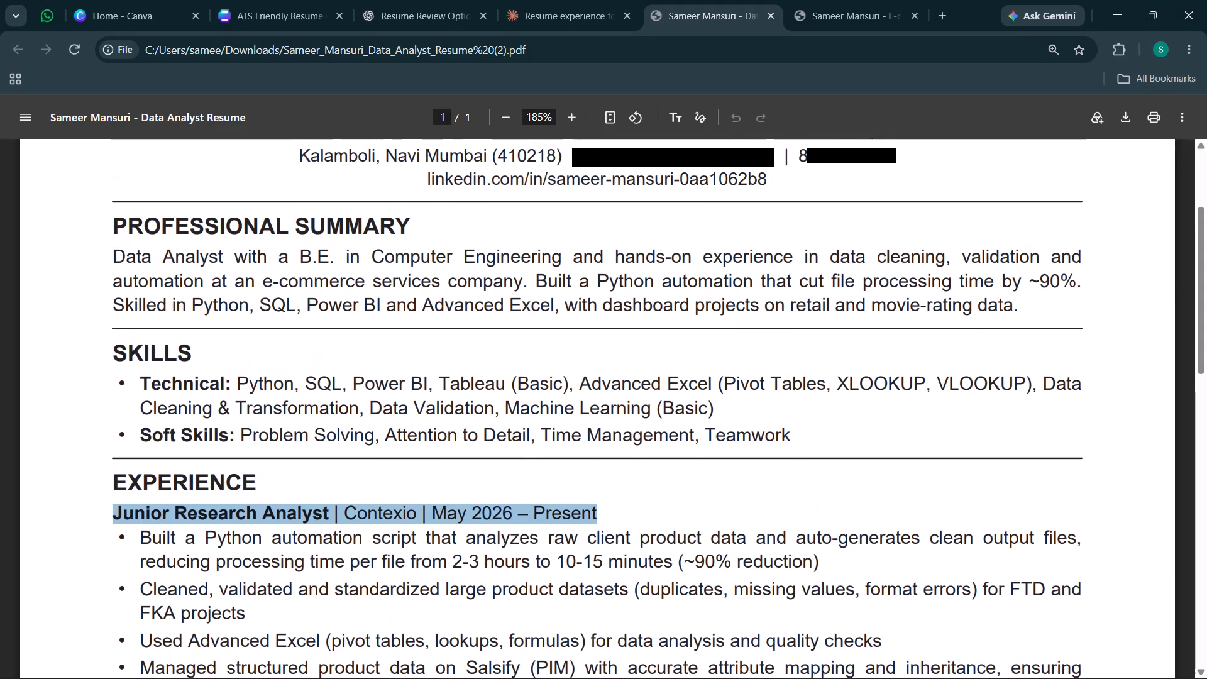
pyautogui.scroll(1, 277, 263)
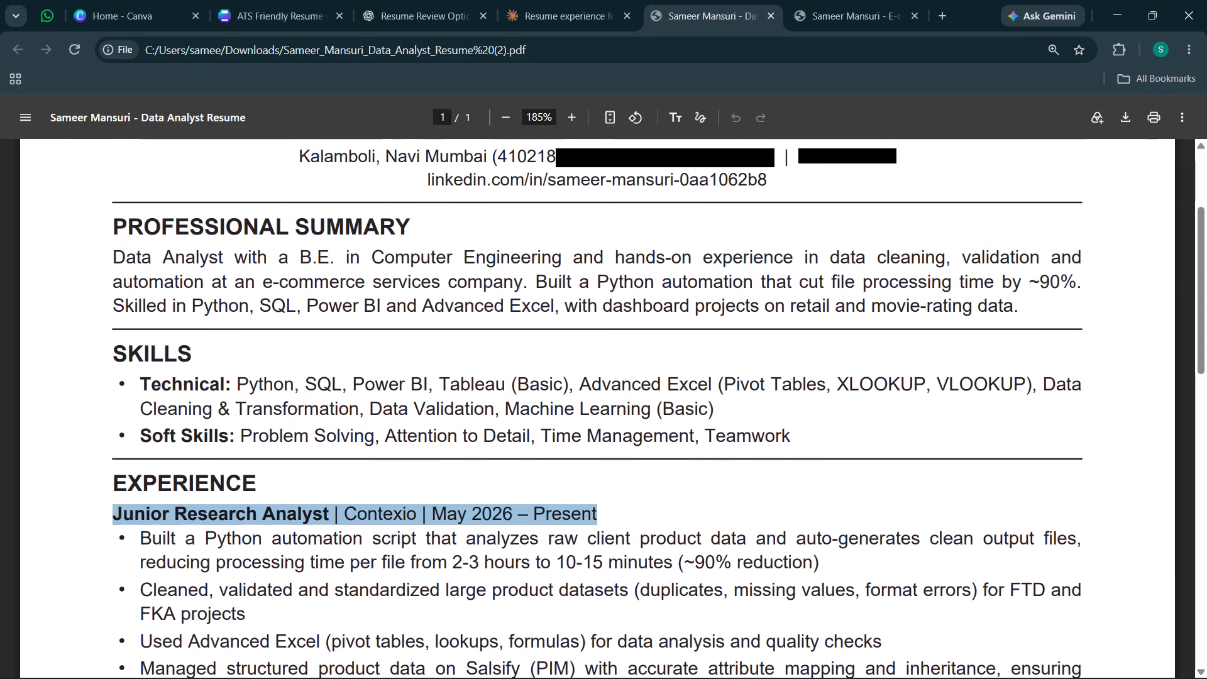
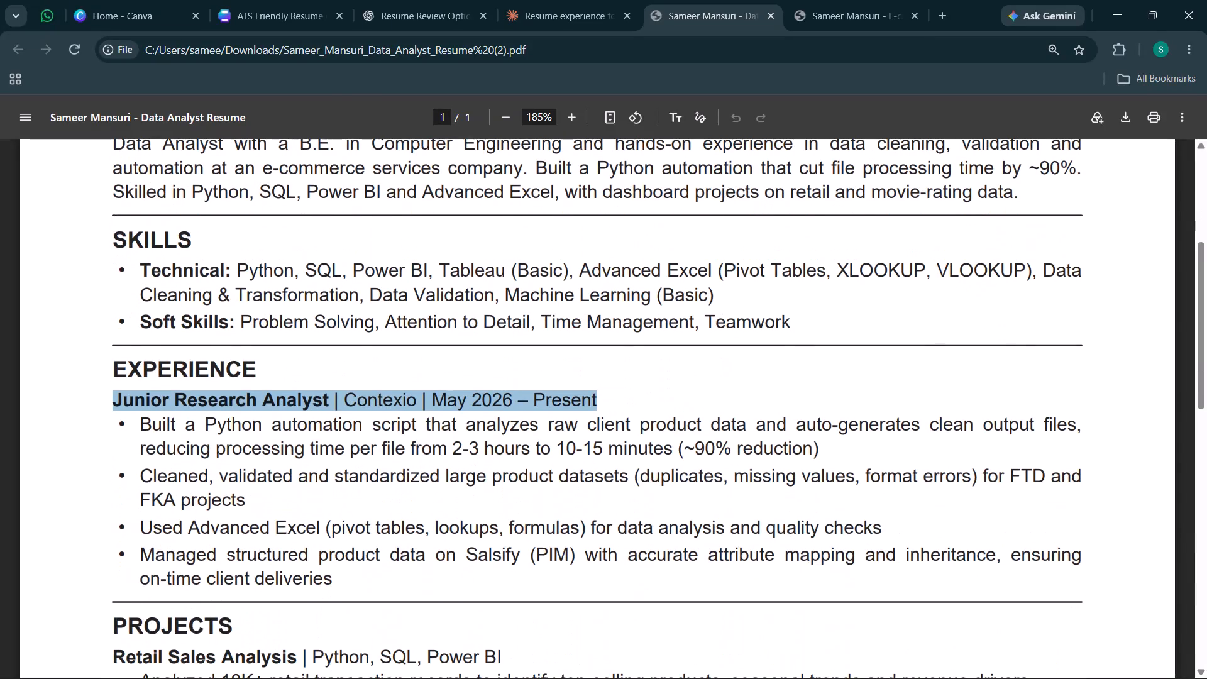
# Replace the Professional Summary paragraph in the Canva resume with the Professional Summary text copied from the data analyst resume PDF.
pyautogui.scroll(2, 185, 456)
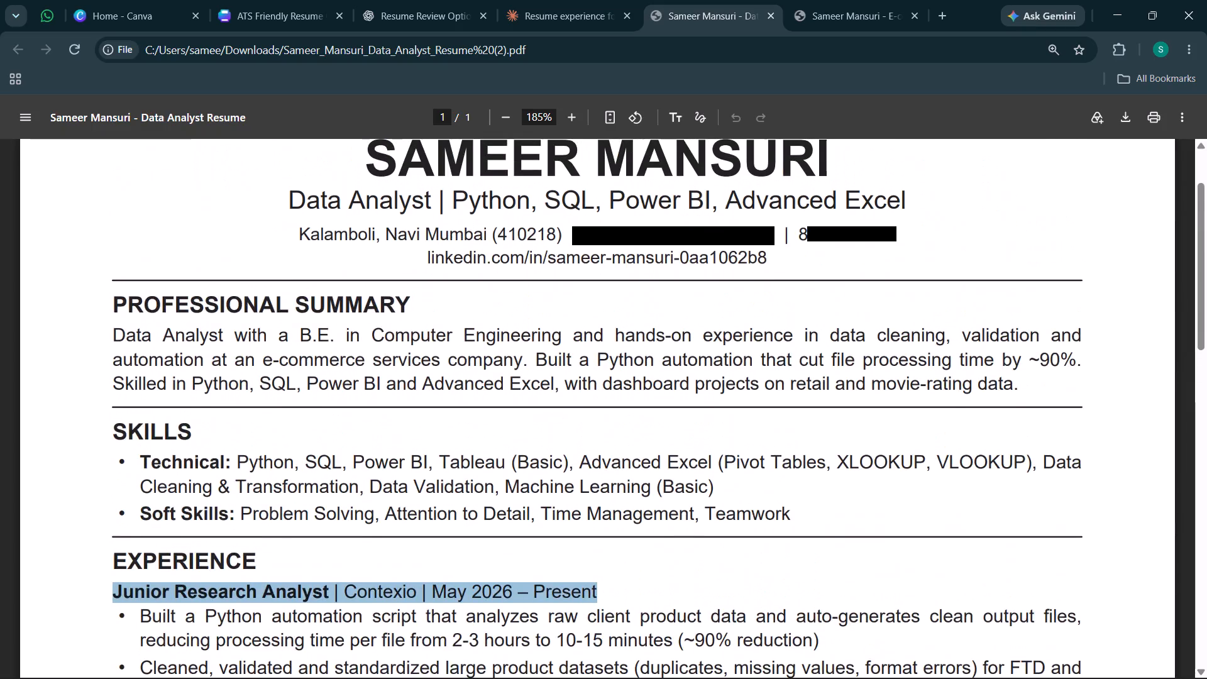
pyautogui.scroll(1, 185, 456)
pyautogui.moveTo(114, 331); pyautogui.dragTo(116, 331)
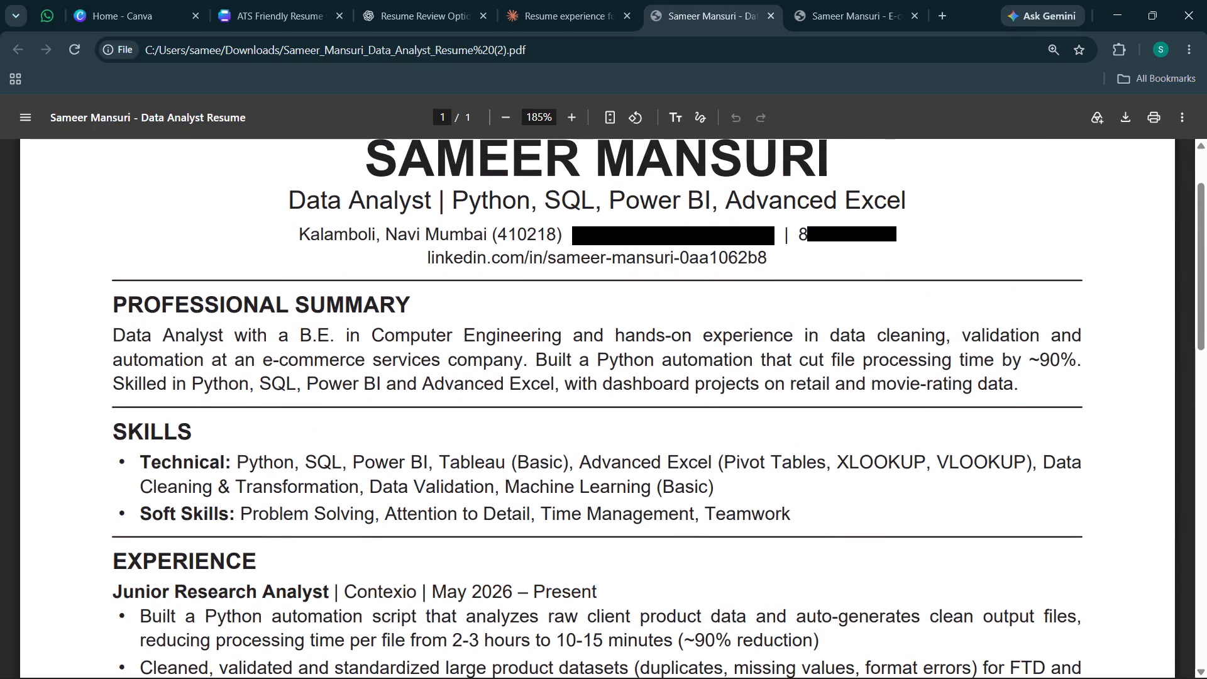
pyautogui.moveTo(116, 331); pyautogui.dragTo(1027, 382)
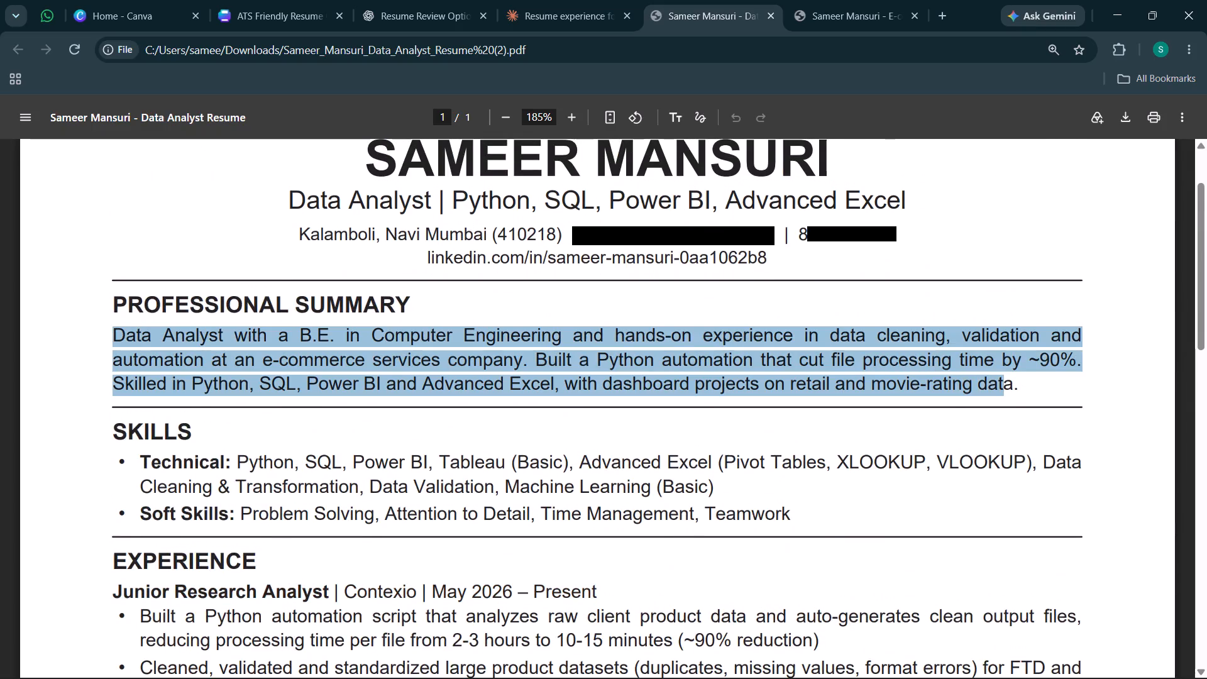
pyautogui.moveTo(1027, 382); pyautogui.dragTo(1040, 403)
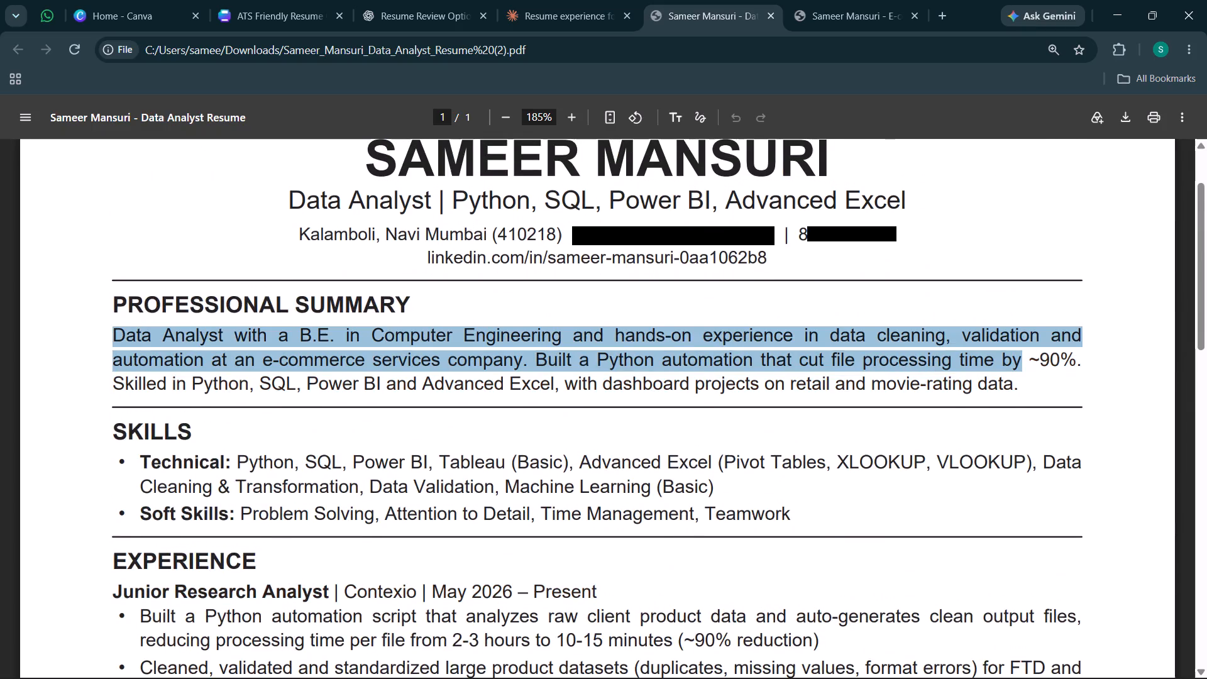
pyautogui.moveTo(1040, 403); pyautogui.dragTo(1035, 409)
pyautogui.hotkey('ctrl', 'c')
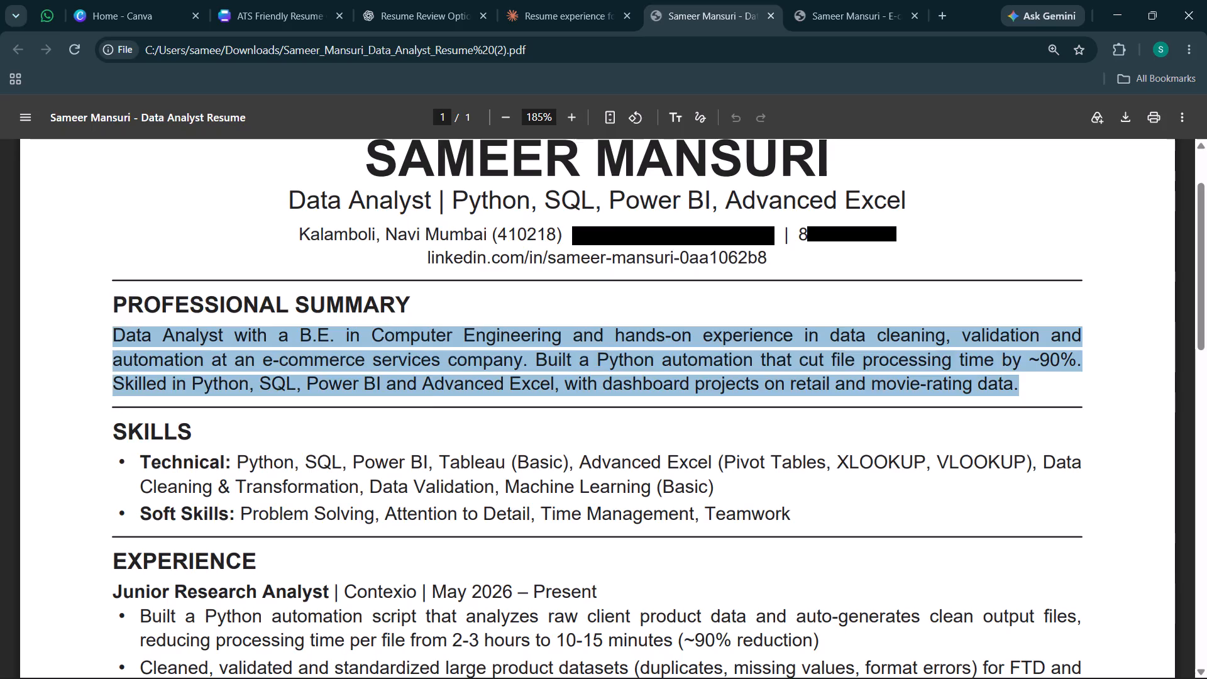
pyautogui.hotkey('alt', 'Tab')
pyautogui.tripleClick(576, 280)
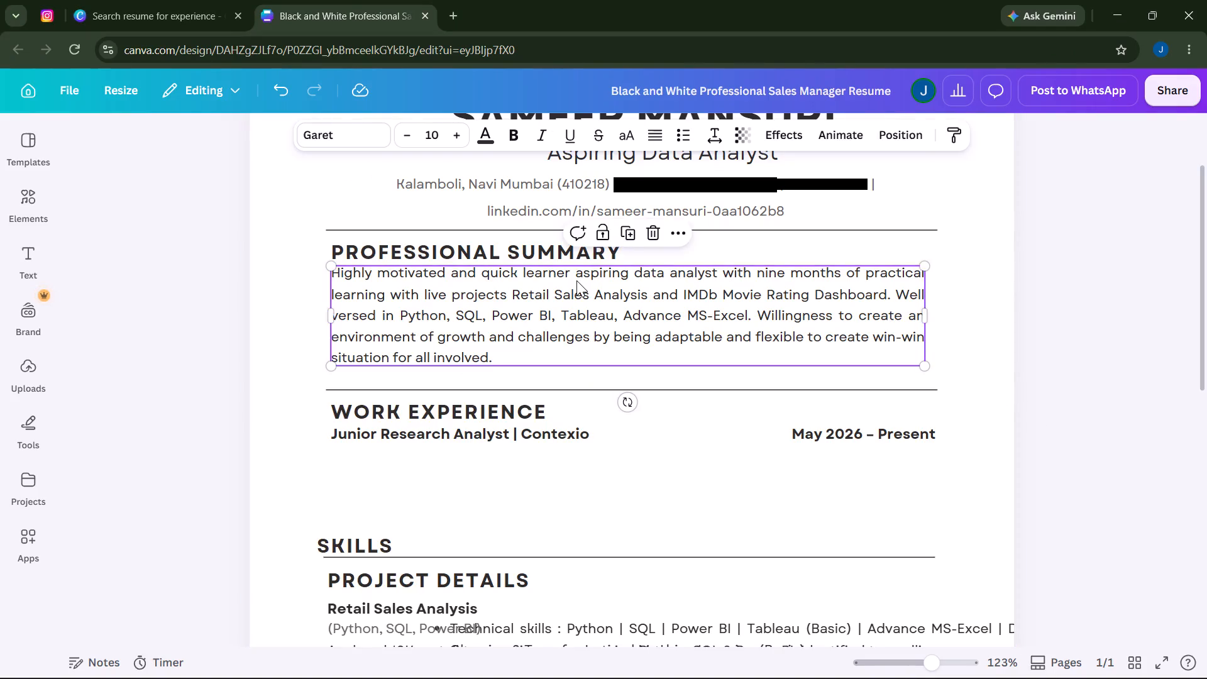
pyautogui.hotkey('ctrl', 'v')
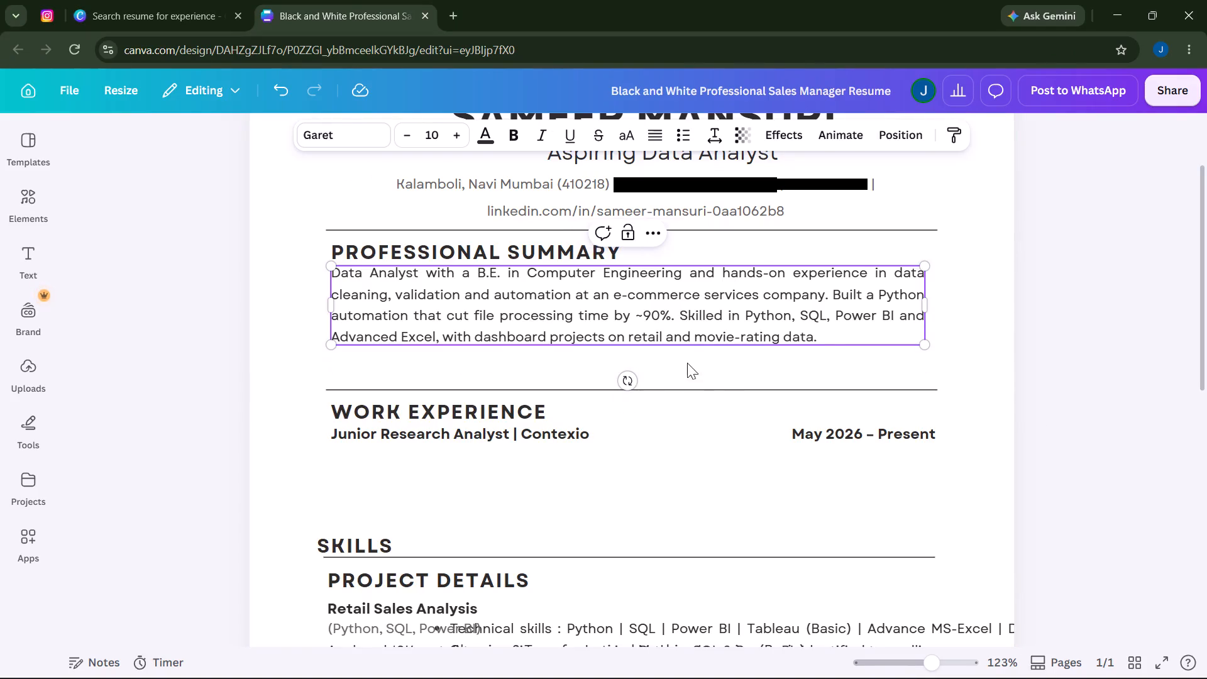
pyautogui.click(1094, 361)
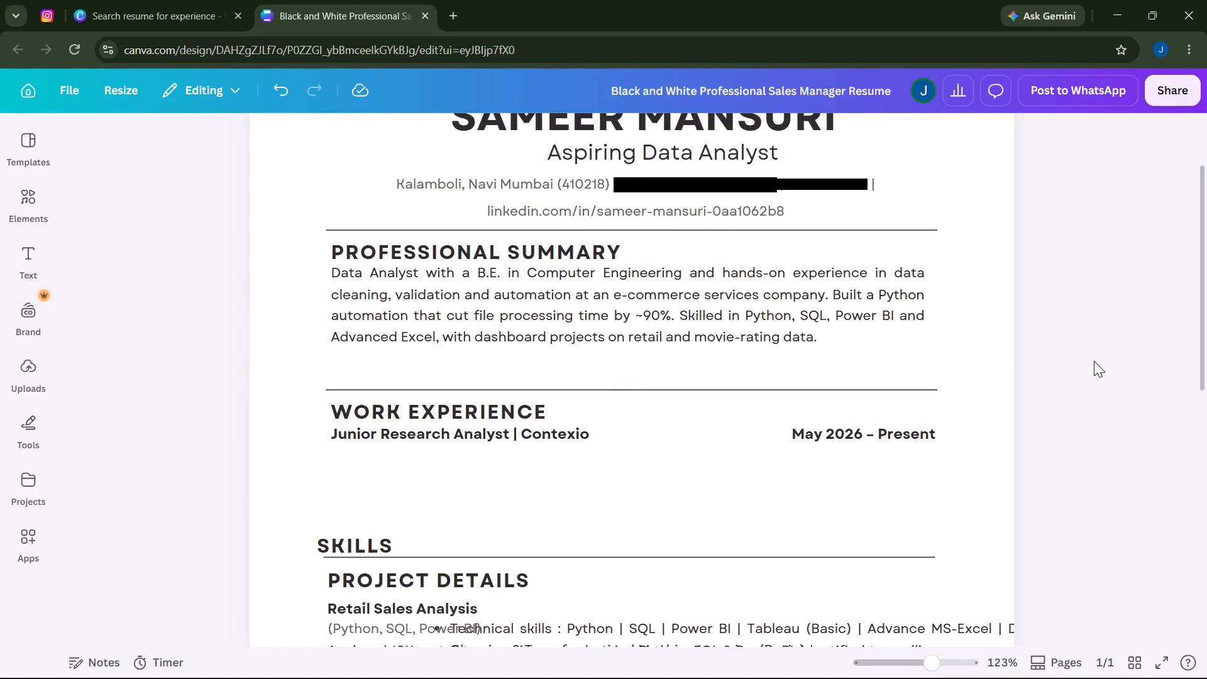
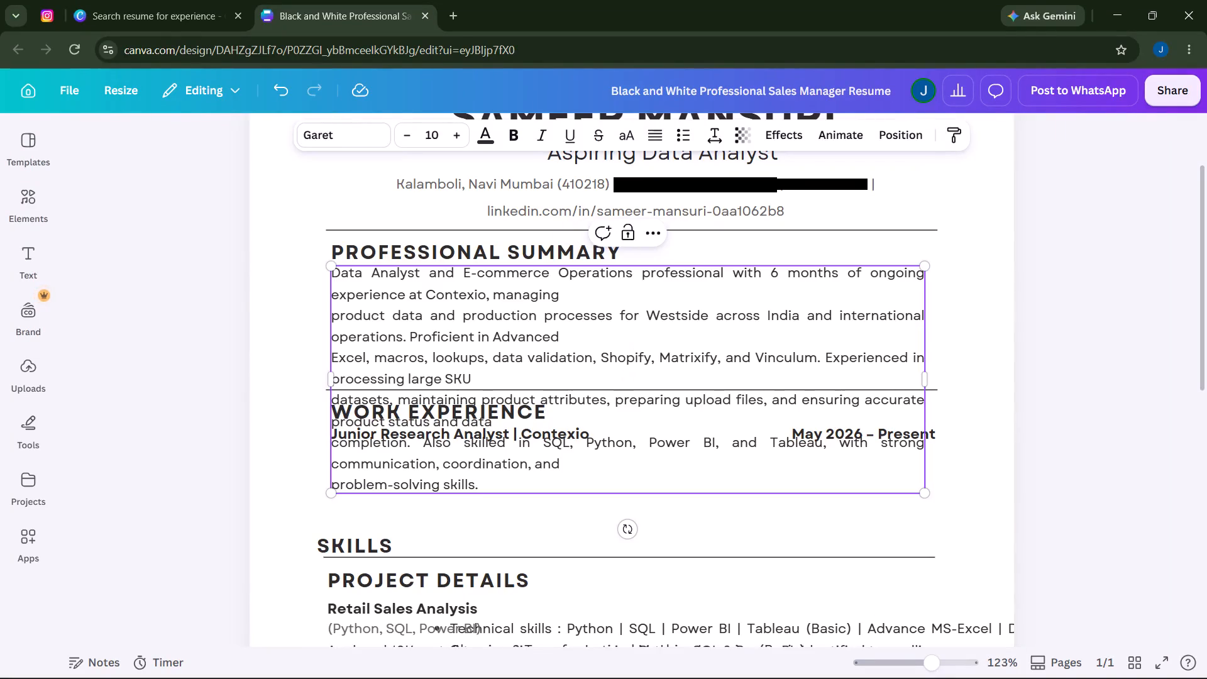
# Replace the line breaks after "managing" and "Proficient in Advanced" in the Professional Summary paragraph with spaces so the text runs on.
pyautogui.click(631, 291)
pyautogui.press('Right')
pyautogui.press('BackSpace')
pyautogui.press('space')
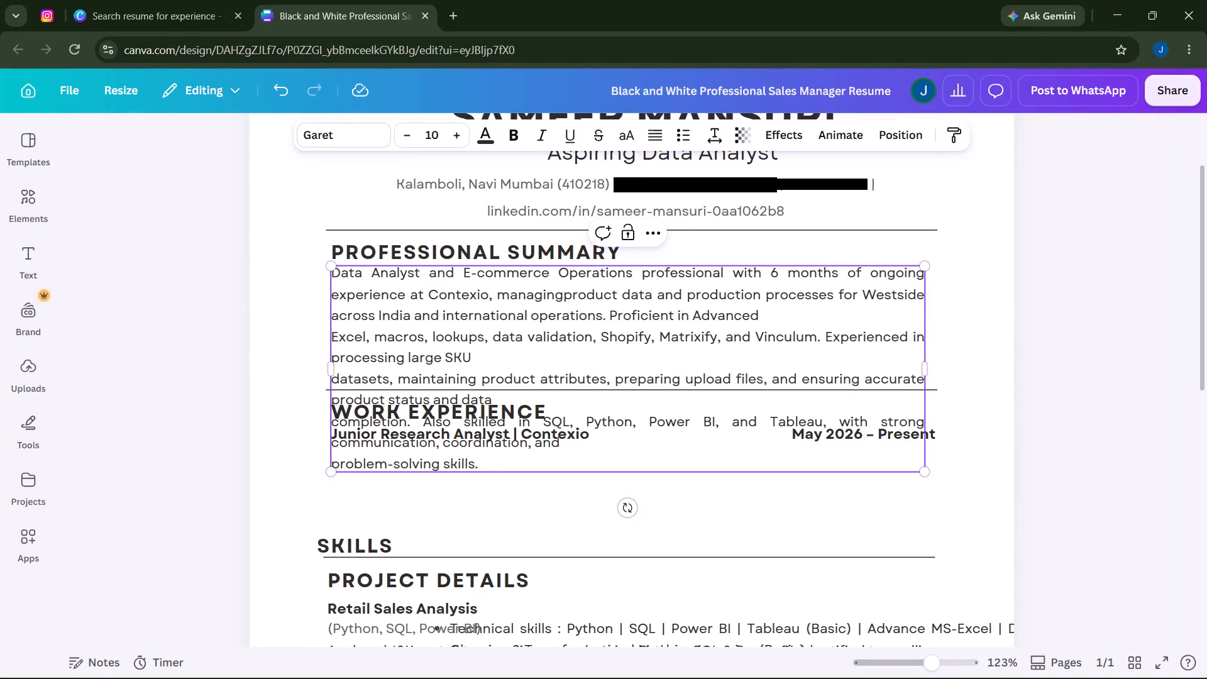
pyautogui.press('Right')
pyautogui.press('Right')
pyautogui.press('Down')
pyautogui.press('Right')
pyautogui.press('Right')
pyautogui.press('Right')
pyautogui.press('Right')
pyautogui.press('Right')
pyautogui.press('Right')
pyautogui.press('Right')
pyautogui.press('Right')
pyautogui.press('Right')
pyautogui.press('Right')
pyautogui.press('Right')
pyautogui.press('Right')
pyautogui.press('Right')
pyautogui.press('Right')
pyautogui.press('Right')
pyautogui.press('Right')
pyautogui.press('Right')
pyautogui.press('Right')
pyautogui.press('Right')
pyautogui.press('Right')
pyautogui.press('Right')
pyautogui.press('Right')
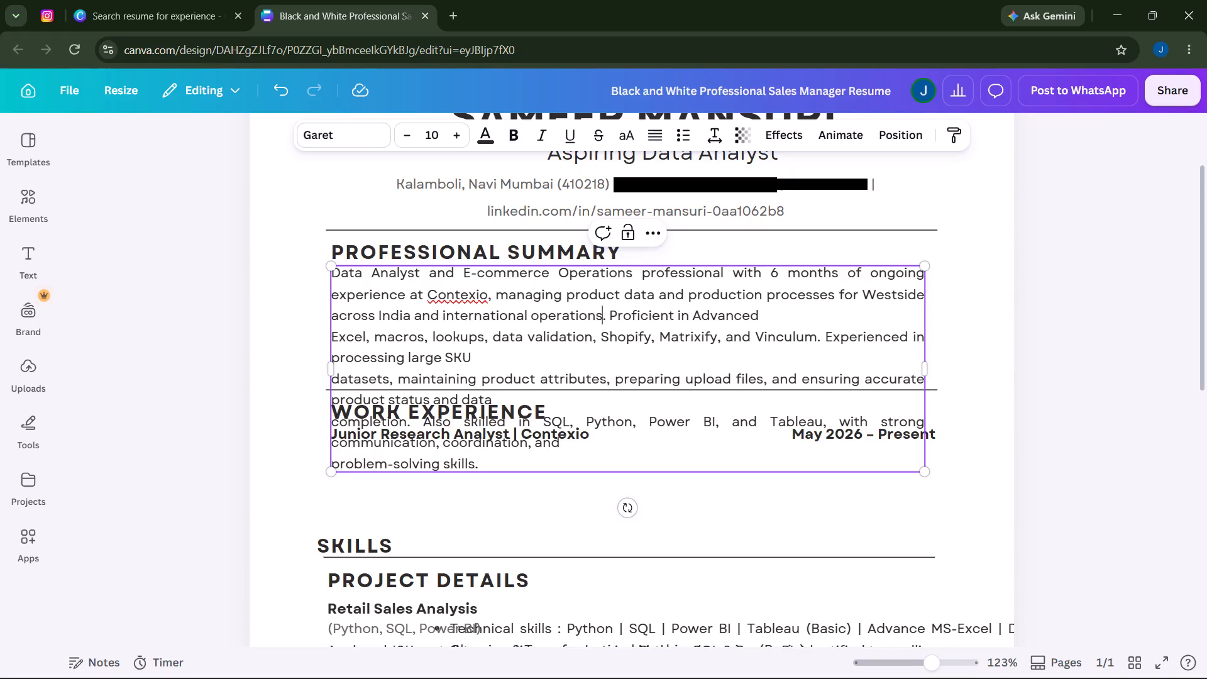
pyautogui.press('Right')
pyautogui.press('Right')
pyautogui.press('Right')
pyautogui.press('Right')
pyautogui.press('BackSpace')
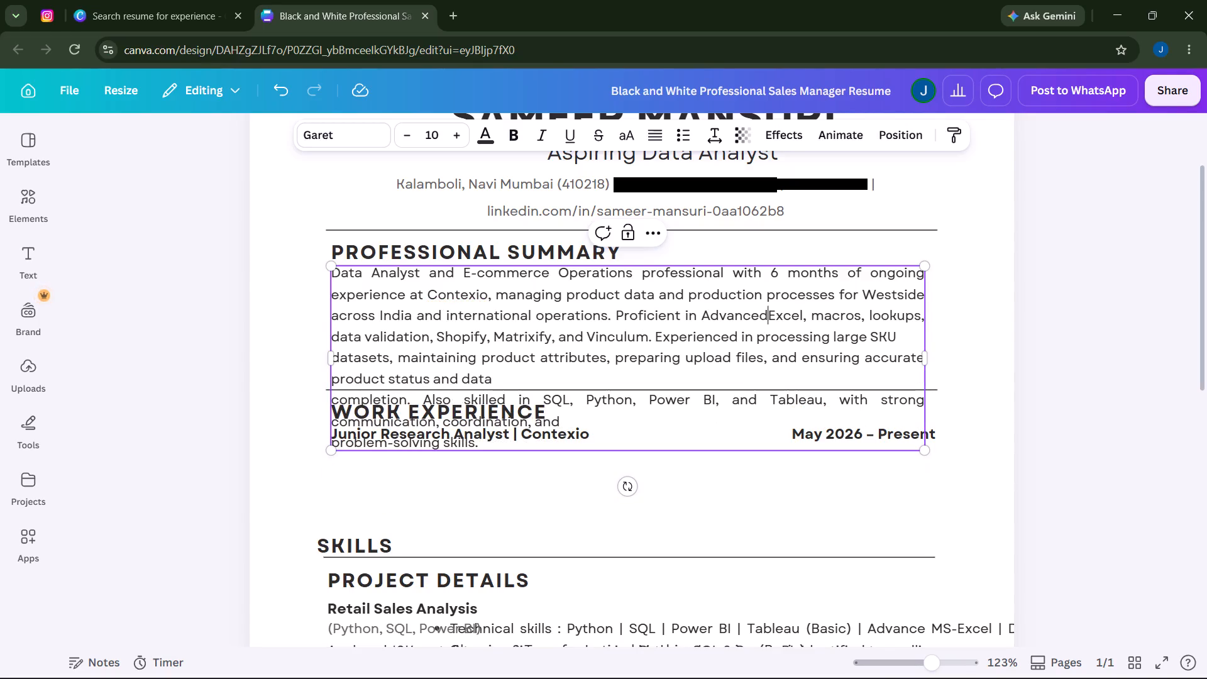
pyautogui.press('space')
# Replace the line breaks after "processing large SKU" and "product status and data" in the Professional Summary with spaces.
pyautogui.press('Down')
pyautogui.press('Right')
pyautogui.press('Right')
pyautogui.press('Right')
pyautogui.press('Right')
pyautogui.press('Right')
pyautogui.press('Right')
pyautogui.press('Right')
pyautogui.press('Right')
pyautogui.press('Right')
pyautogui.press('Right')
pyautogui.press('Right')
pyautogui.press('Right')
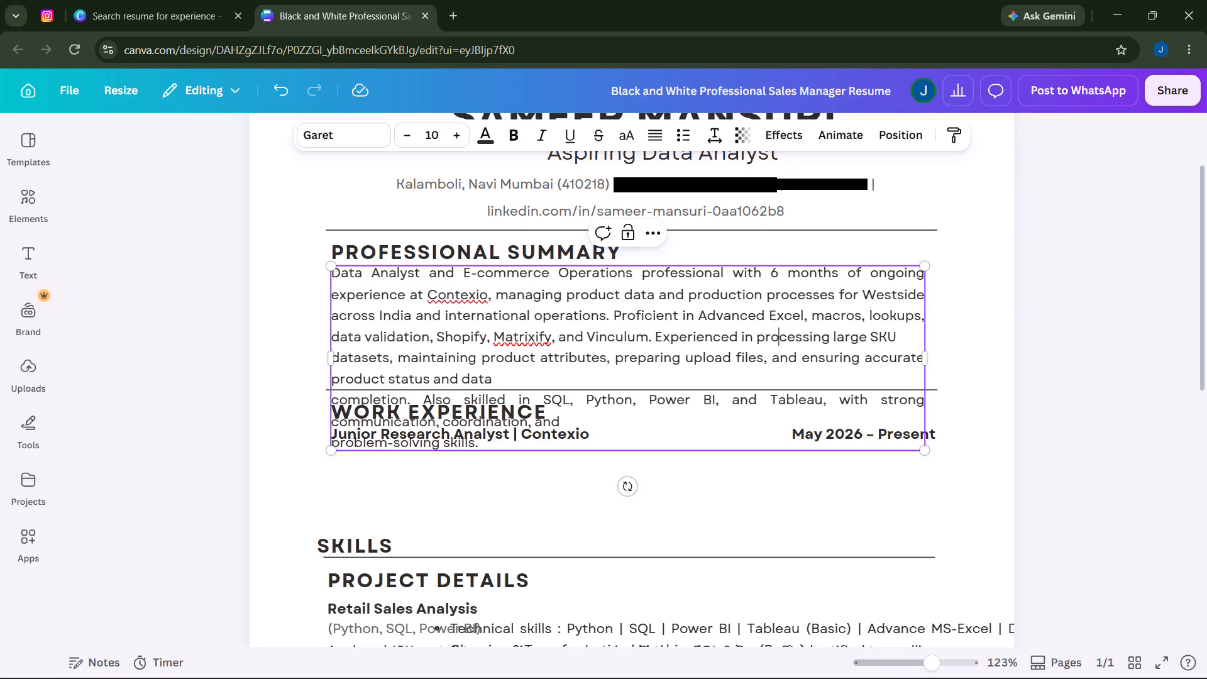
pyautogui.press('Right')
pyautogui.press('Right')
pyautogui.press('Right')
pyautogui.press('Right')
pyautogui.press('Right')
pyautogui.press('Right')
pyautogui.press('Right')
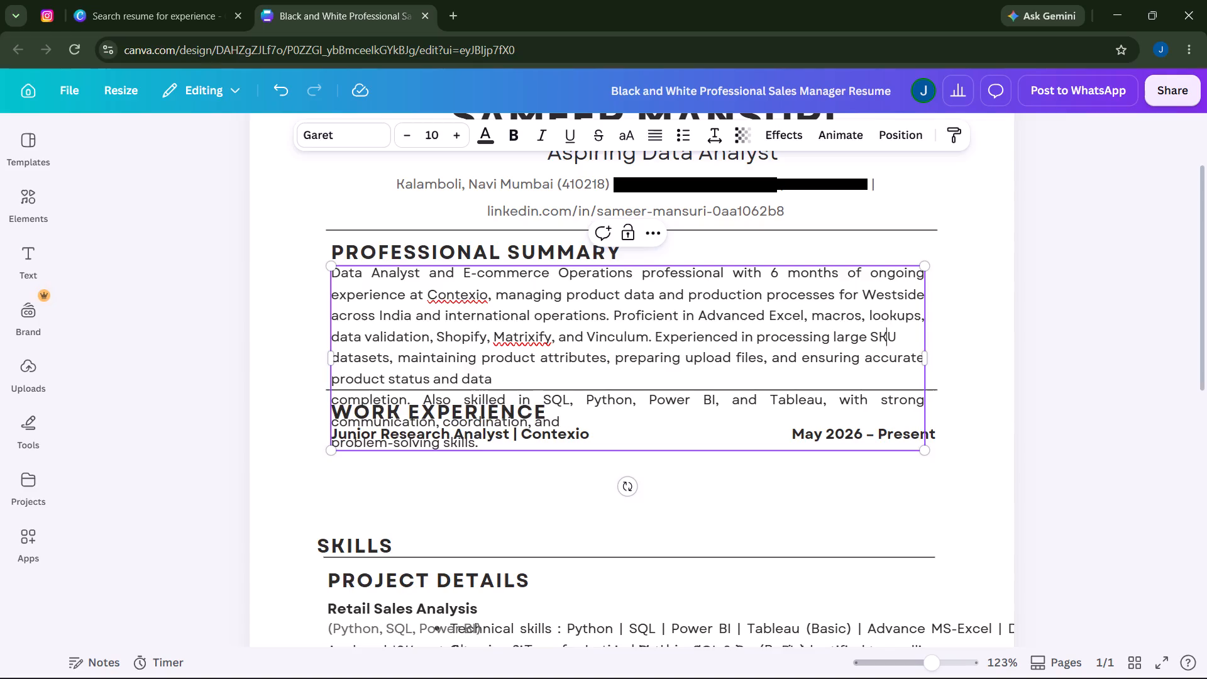
pyautogui.press('Right')
pyautogui.press('Right')
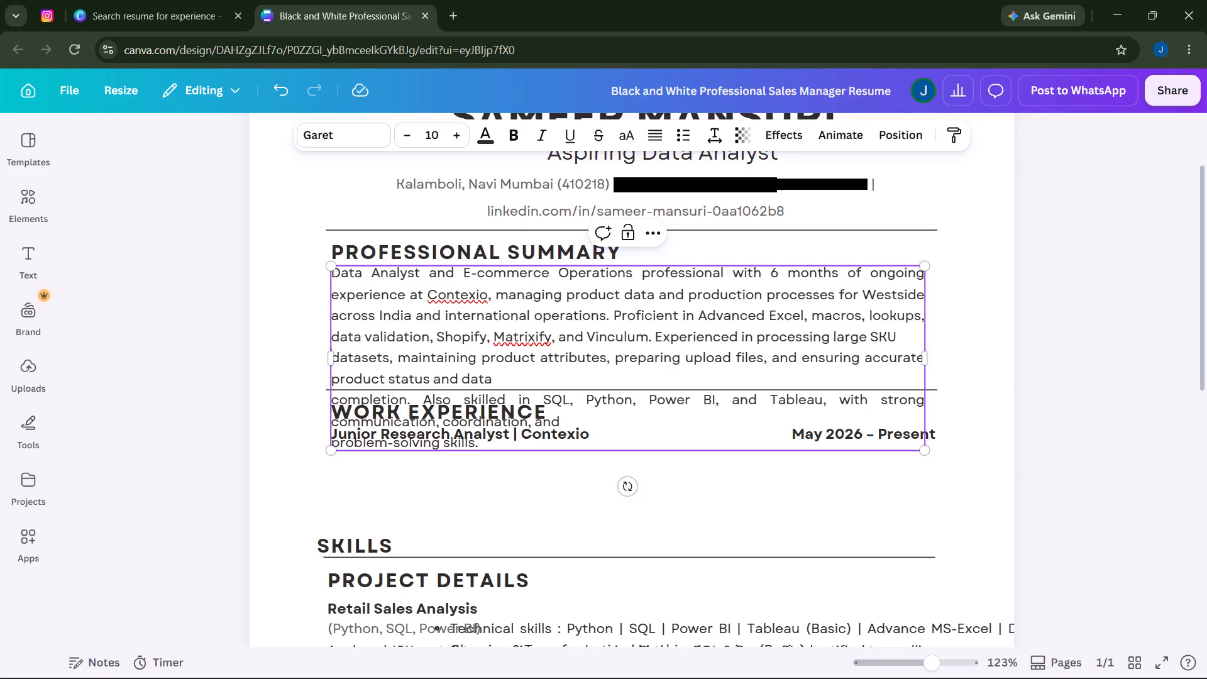
pyautogui.press('BackSpace')
pyautogui.press('space')
pyautogui.press('Down')
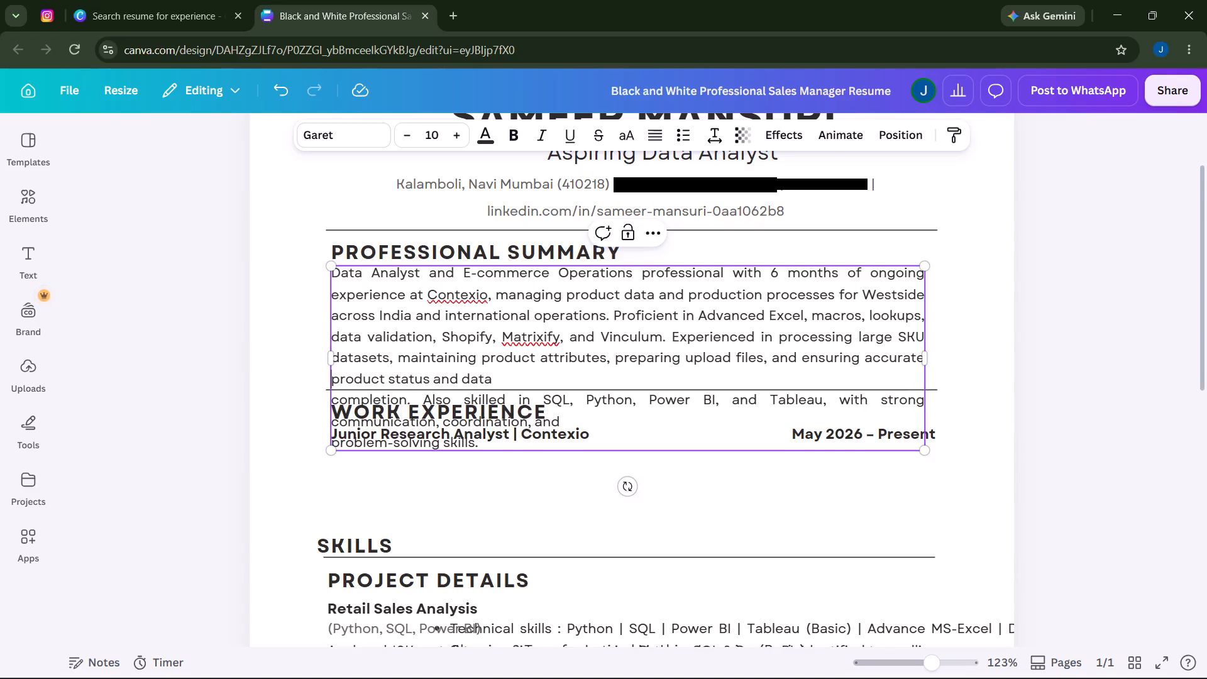
pyautogui.press('Down')
pyautogui.press('Left')
pyautogui.press('Right')
pyautogui.press('BackSpace')
pyautogui.press('space')
# Join "problem-solving skills." onto the preceding Professional Summary line after "coordination, and", replacing the line break with a space.
pyautogui.press('Down')
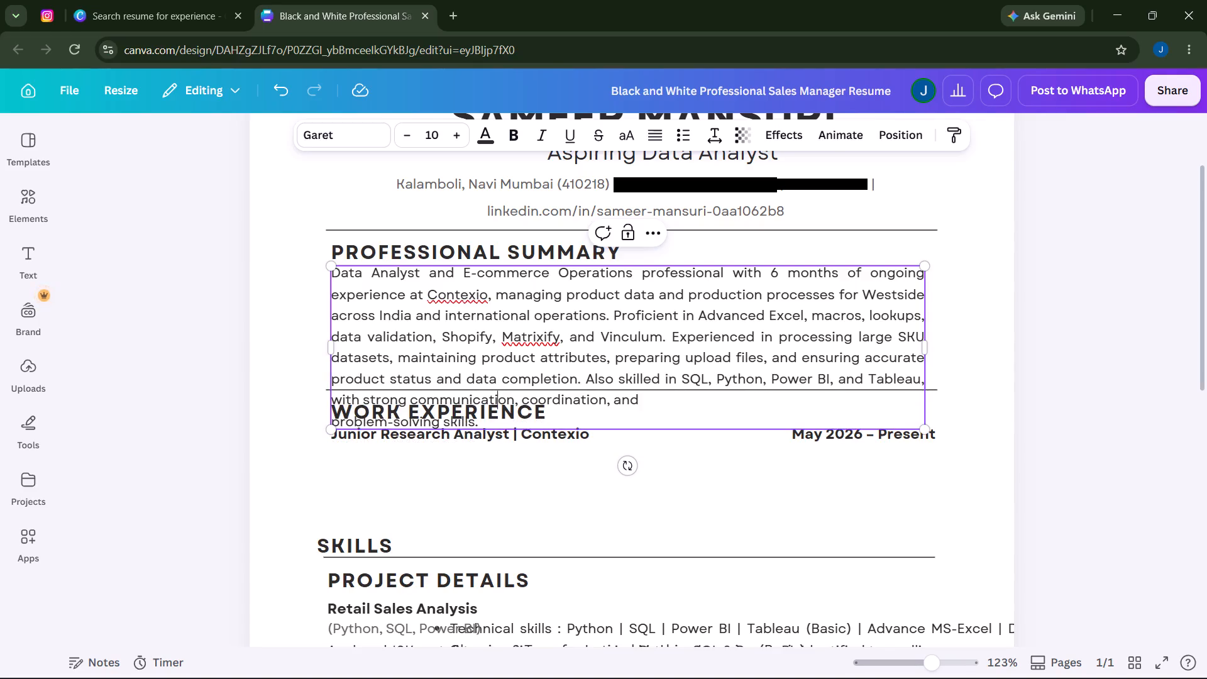
pyautogui.press('Left')
pyautogui.press('Left')
pyautogui.press('Left')
pyautogui.press('Left')
pyautogui.press('Left')
pyautogui.press('Left')
pyautogui.press('Left')
pyautogui.press('Left')
pyautogui.press('Left')
pyautogui.press('Left')
pyautogui.press('Left')
pyautogui.press('Left')
pyautogui.press('Left')
pyautogui.press('Left')
pyautogui.press('Left')
pyautogui.press('Left')
pyautogui.press('Left')
pyautogui.press('Left')
pyautogui.press('Left')
pyautogui.press('Left')
pyautogui.press('Left')
pyautogui.press('Left')
pyautogui.press('Down')
pyautogui.press('Left')
pyautogui.press('Right')
pyautogui.press('BackSpace')
pyautogui.press('space')
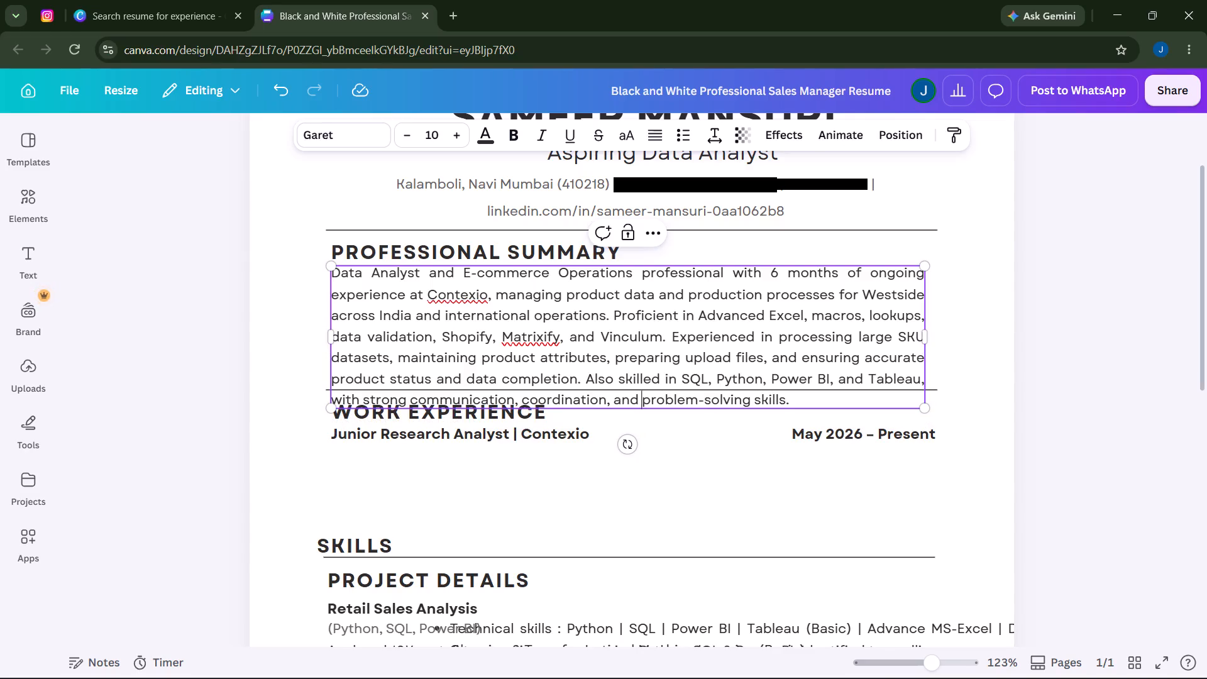
pyautogui.click(520, 471)
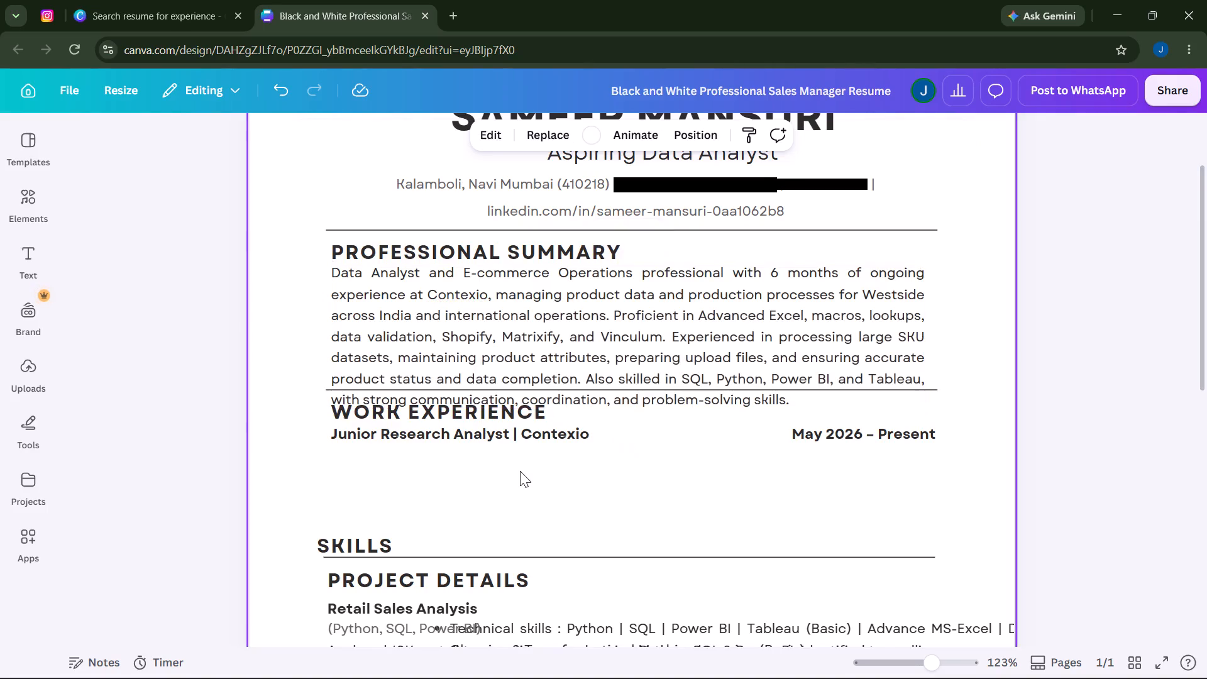
pyautogui.click(773, 515)
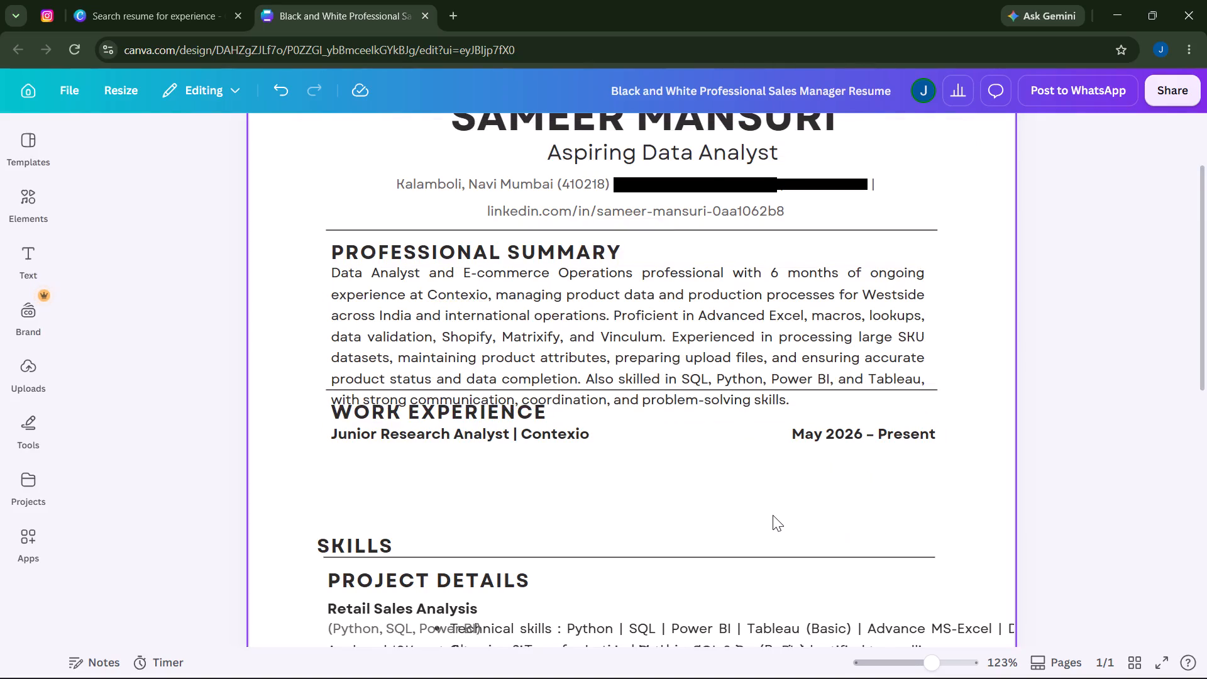
# Move the divider line above Work Experience down to just below the last line of the Professional Summary paragraph.
pyautogui.click(935, 387)
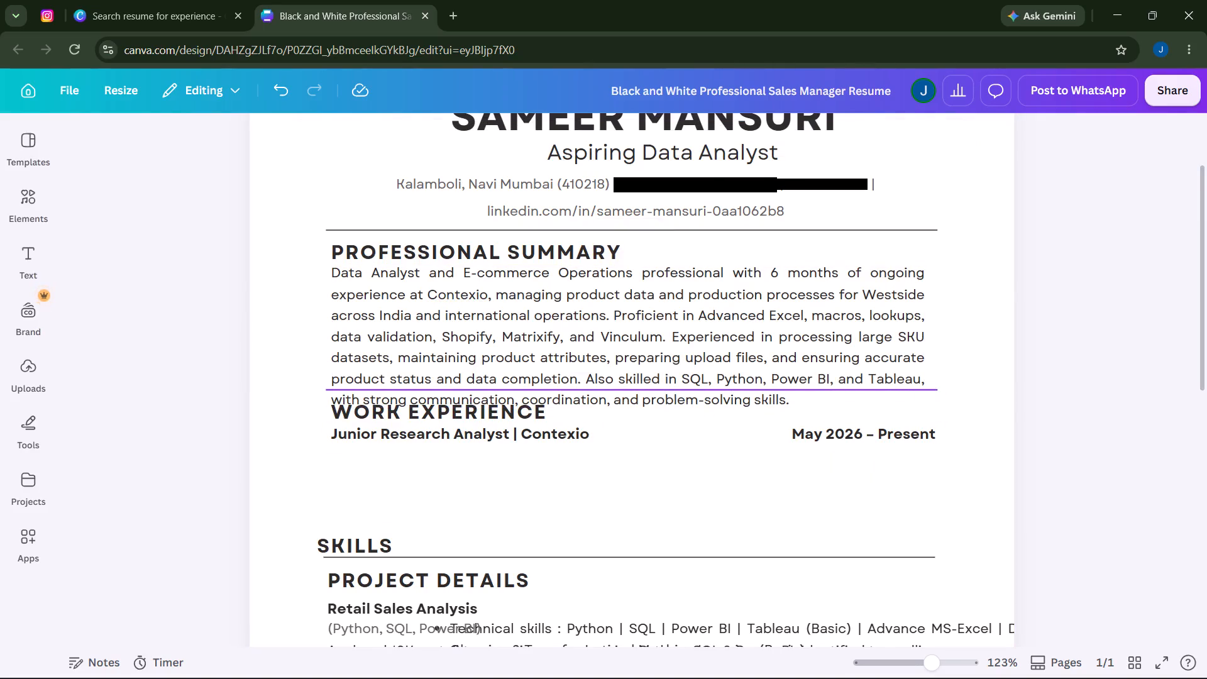
pyautogui.press('Down')
pyautogui.press('Down')
pyautogui.press('Down')
pyautogui.press('Down')
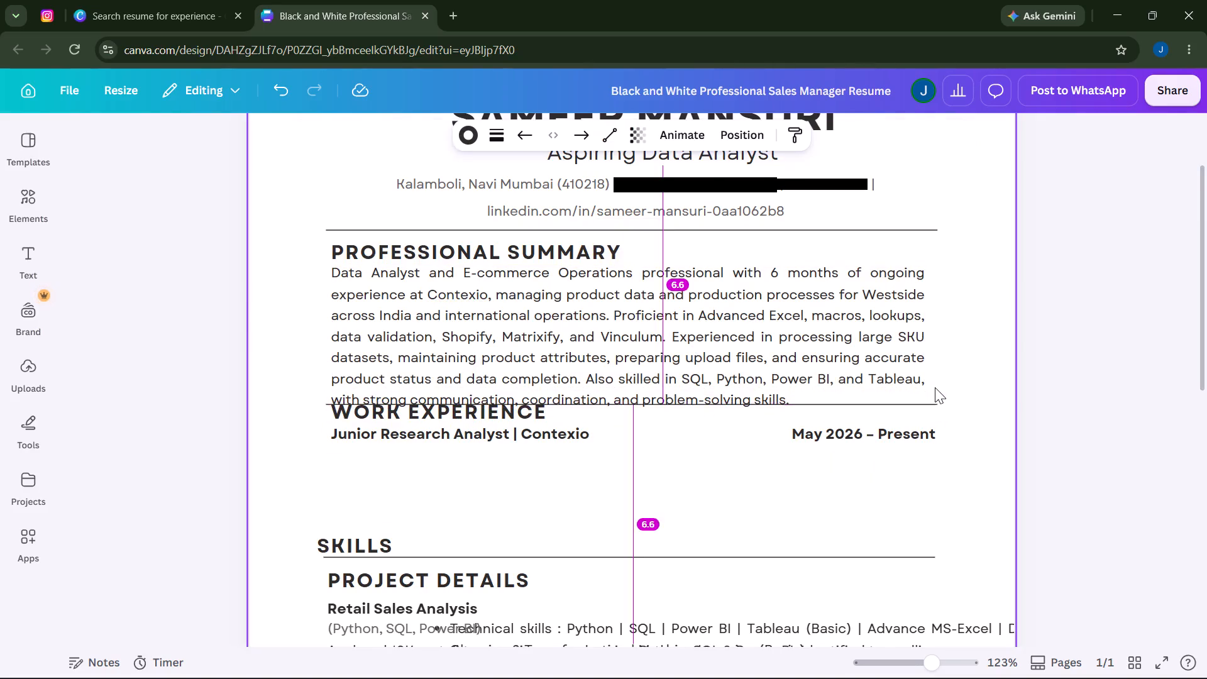
pyautogui.press('Down')
pyautogui.press('Down')
pyautogui.press('Down')
pyautogui.press('Up')
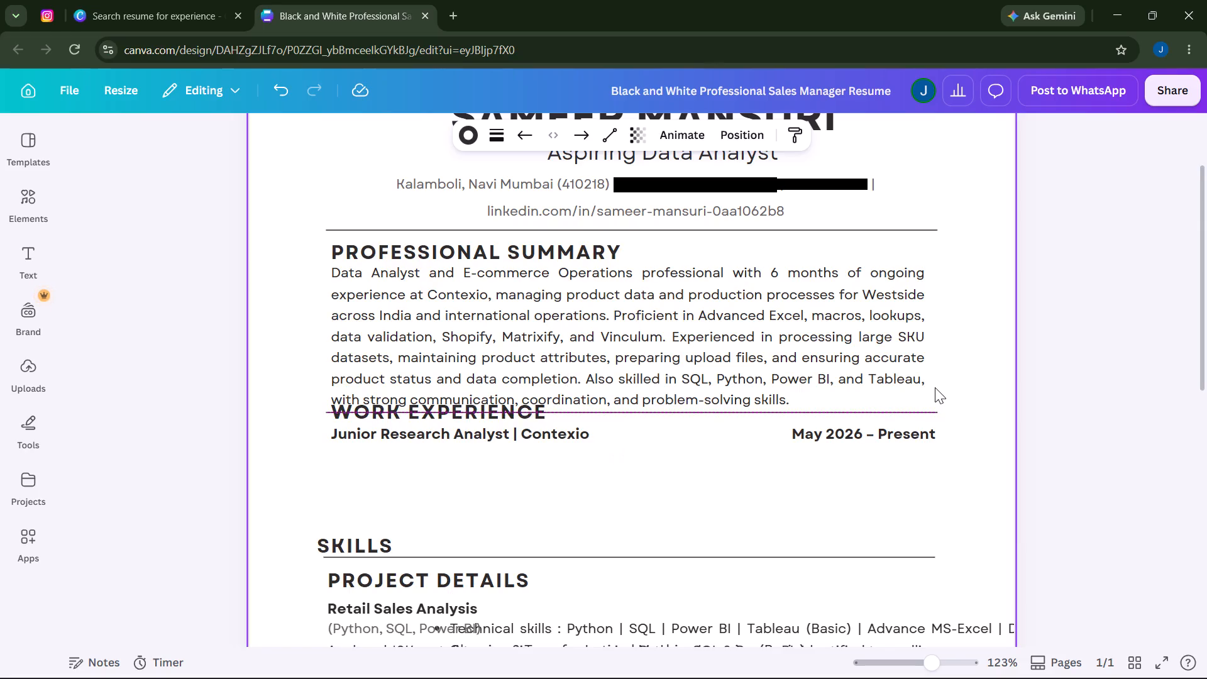
pyautogui.press('Down')
pyautogui.press('Down')
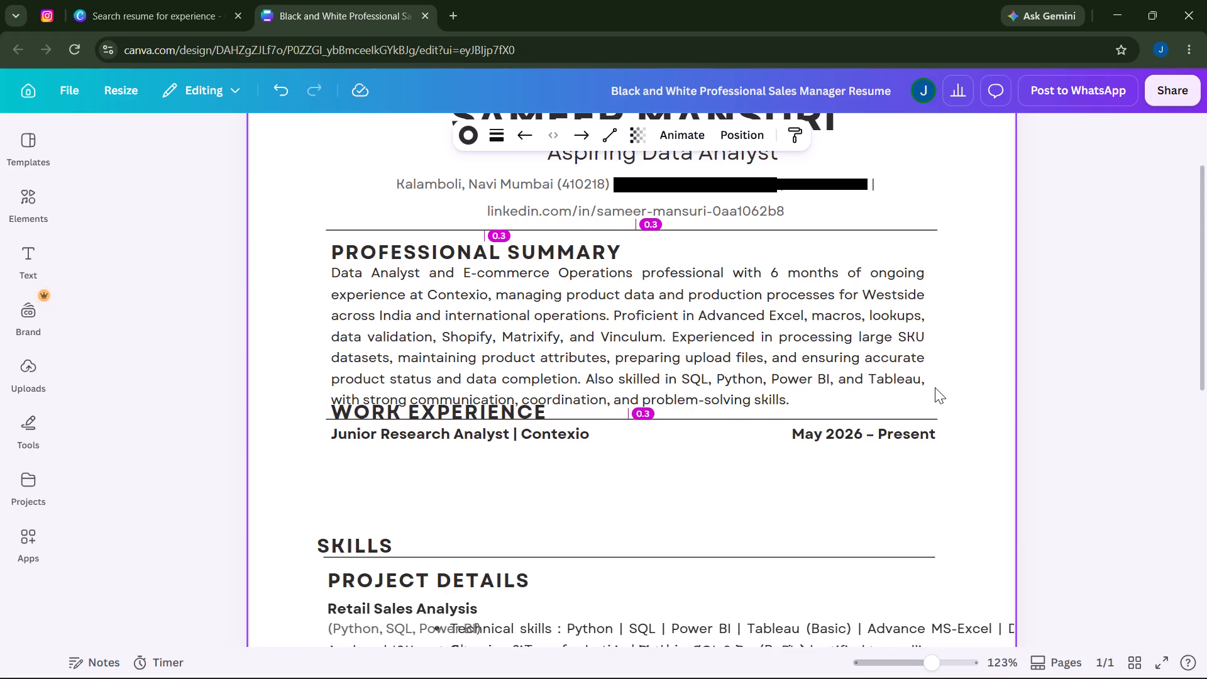
pyautogui.press('Down')
pyautogui.press('Up')
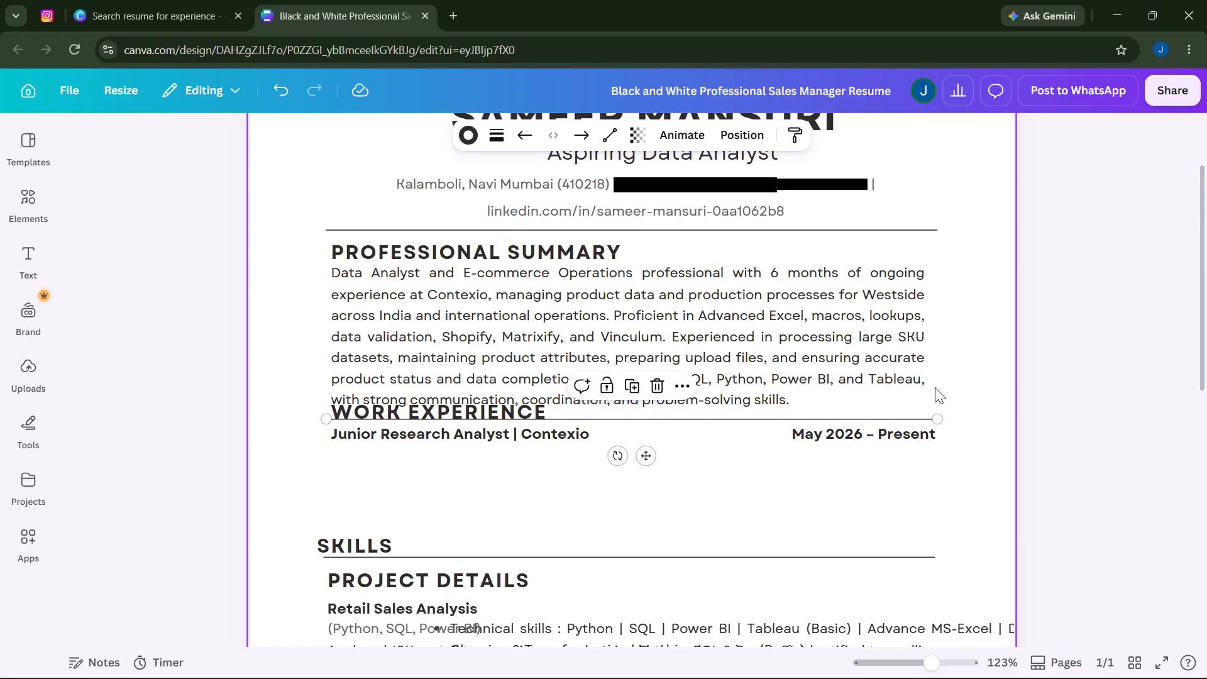
# Move the WORK EXPERIENCE heading down to sit just beneath its divider line.
pyautogui.click(348, 414)
pyautogui.press('Down')
pyautogui.press('Down')
pyautogui.press('Down')
pyautogui.press('Down')
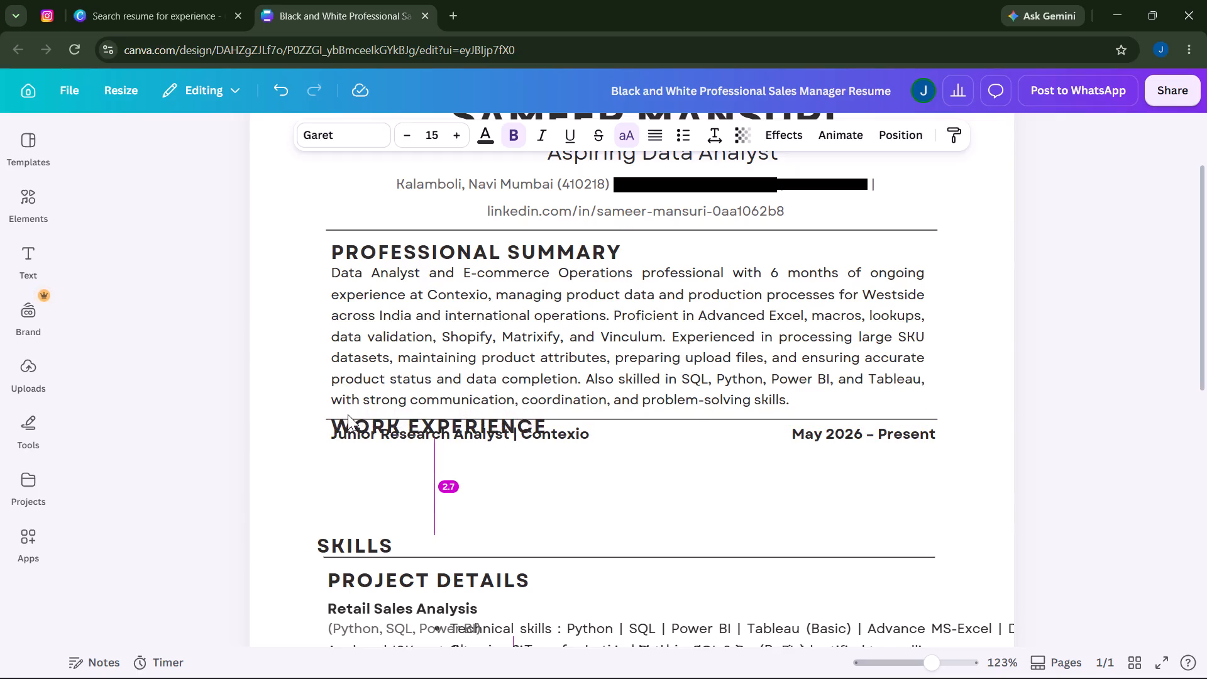
pyautogui.press('Down')
pyautogui.press('Down')
pyautogui.press('Down')
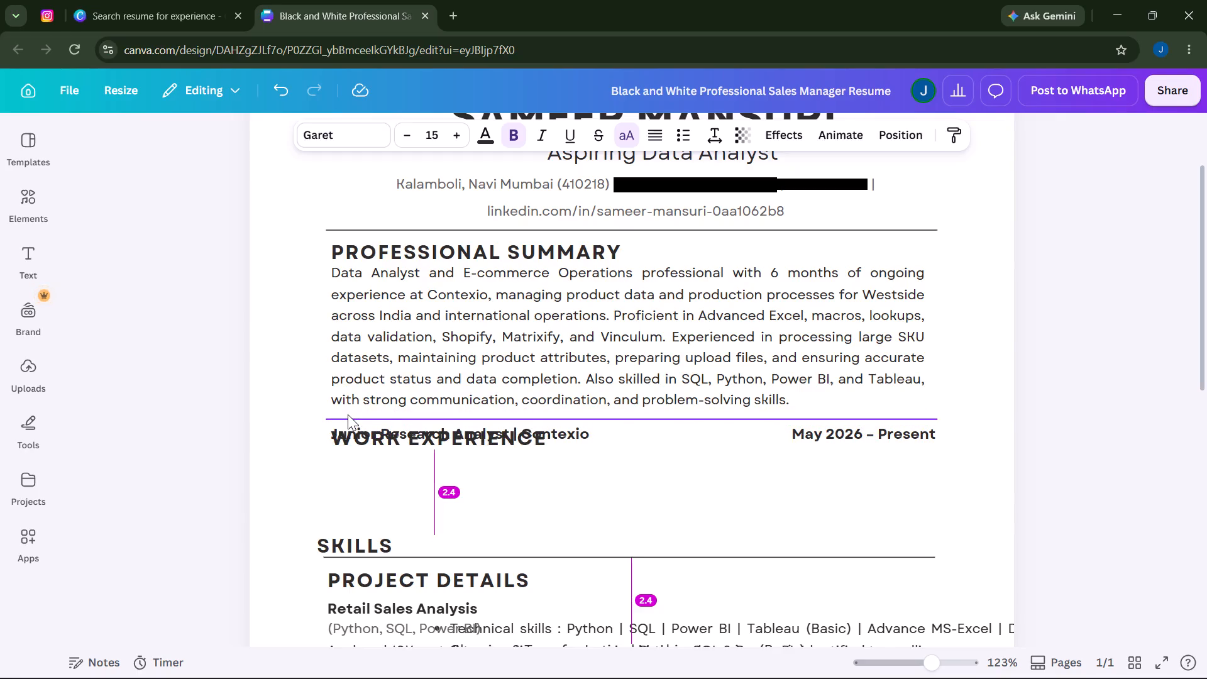
pyautogui.press('Down')
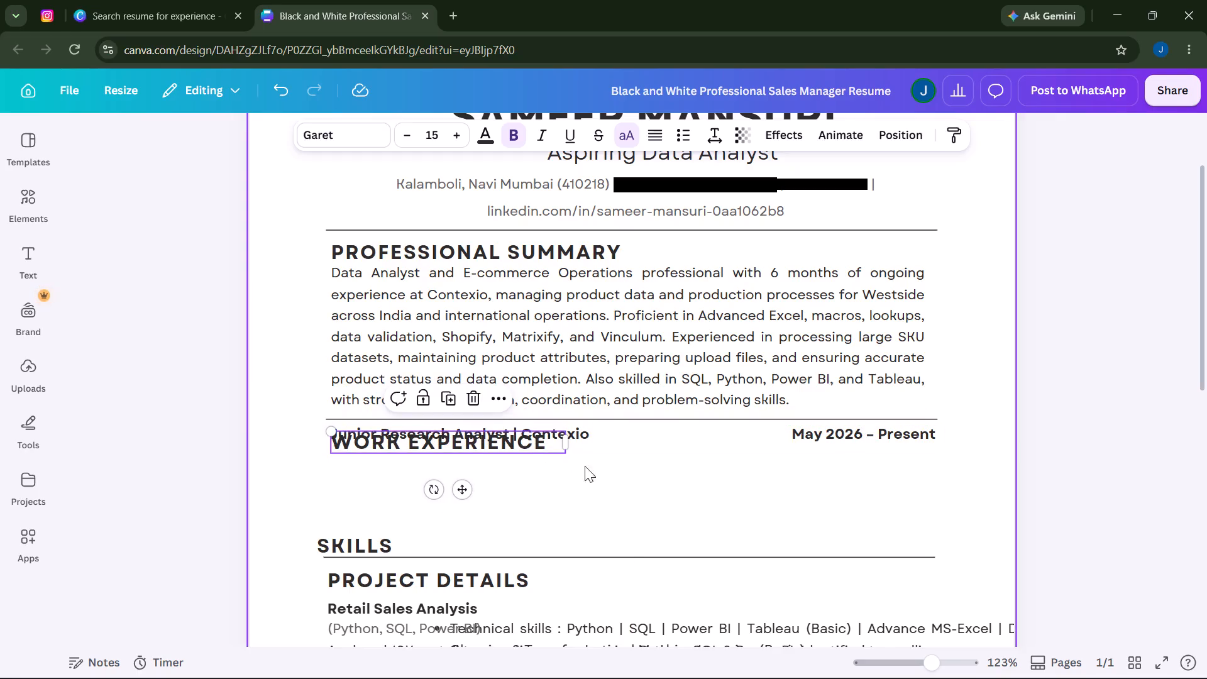
# Move the "Junior Research Analyst | Contexio" and "May 2026 – Present" row down to about 0.1 below the WORK EXPERIENCE heading.
pyautogui.click(593, 431)
pyautogui.press('Down')
pyautogui.press('Down')
pyautogui.press('Down')
pyautogui.press('Down')
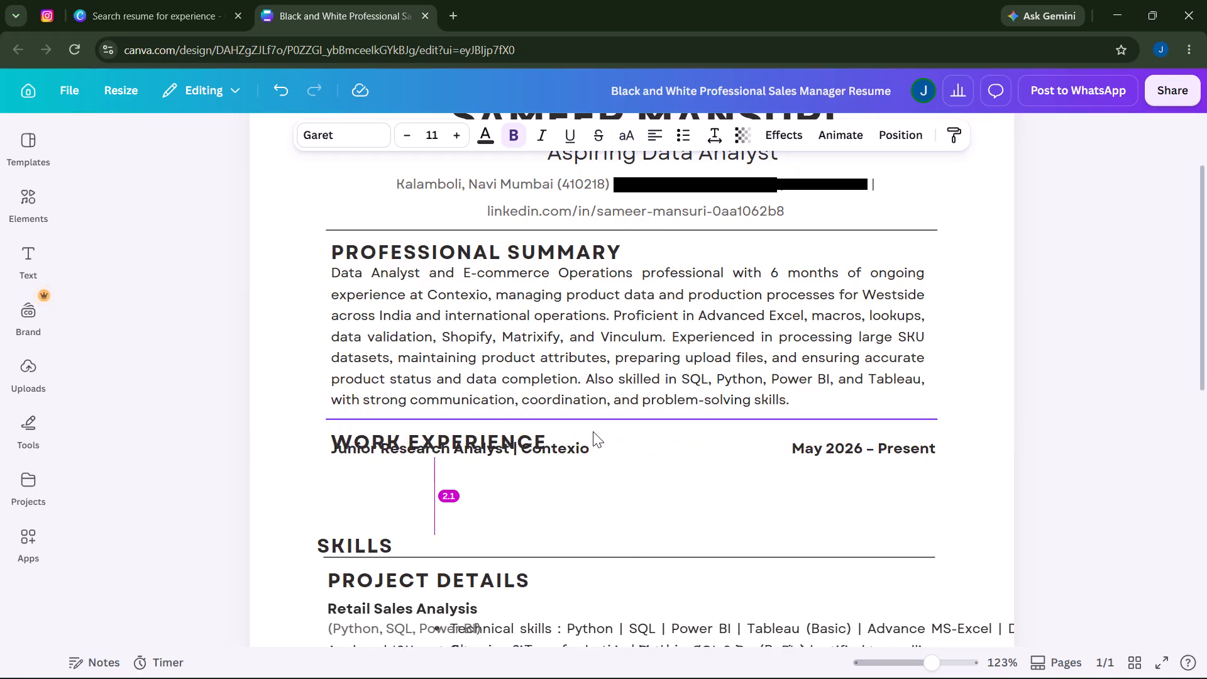
pyautogui.press('Down')
pyautogui.press('Down')
pyautogui.press('Down')
pyautogui.press('Down')
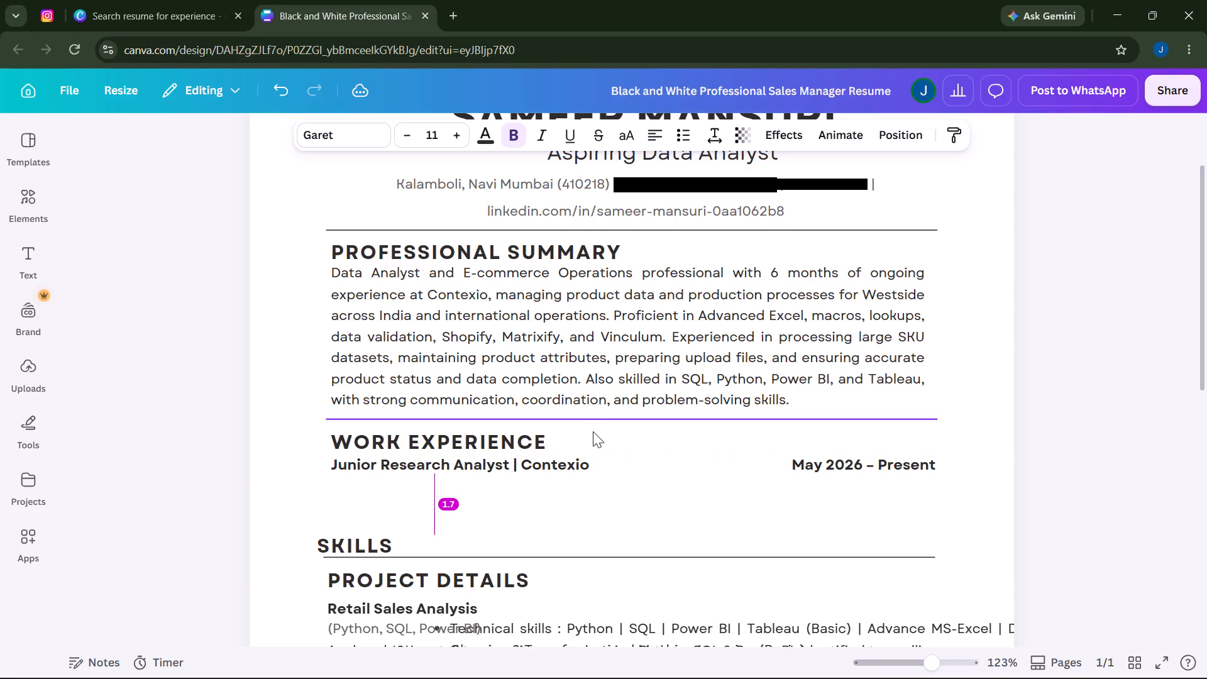
pyautogui.press('Down')
pyautogui.press('Up')
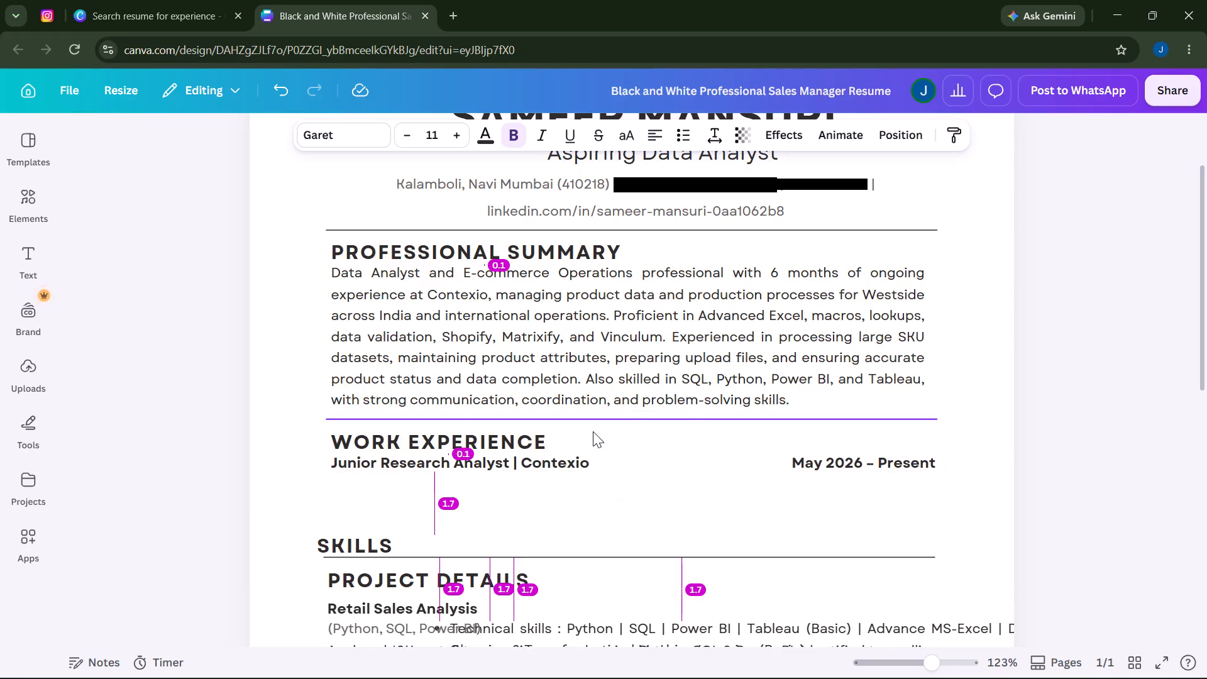
pyautogui.click(531, 495)
pyautogui.scroll(1, 531, 495)
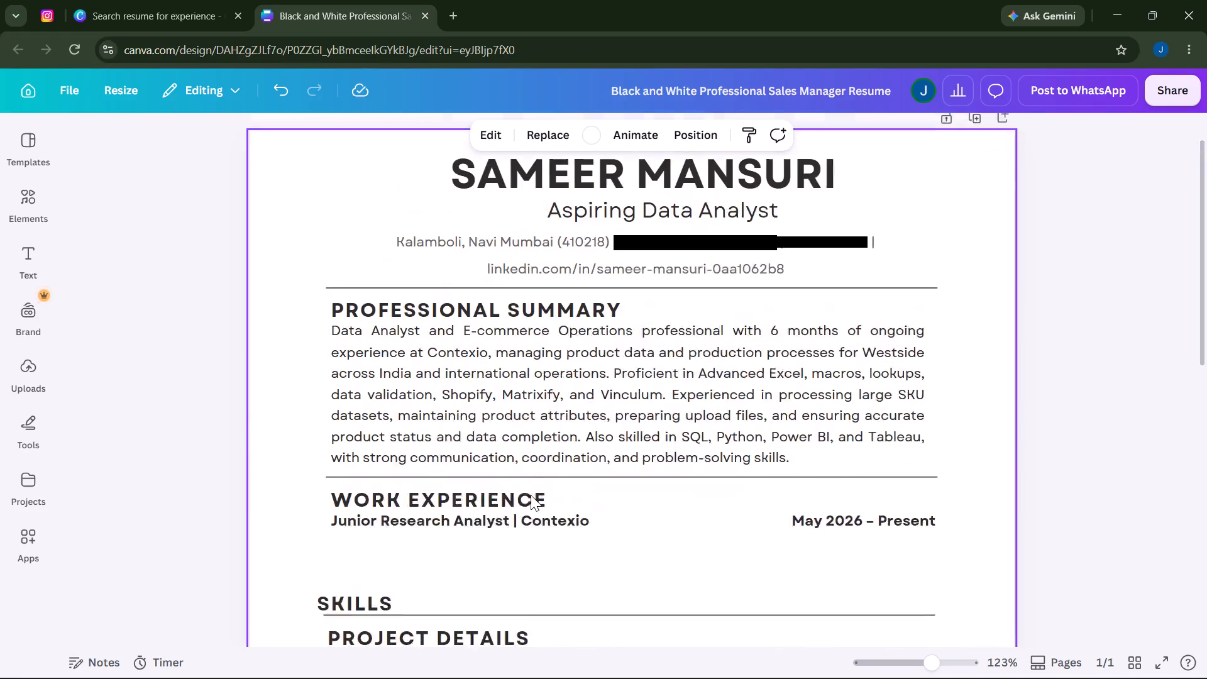
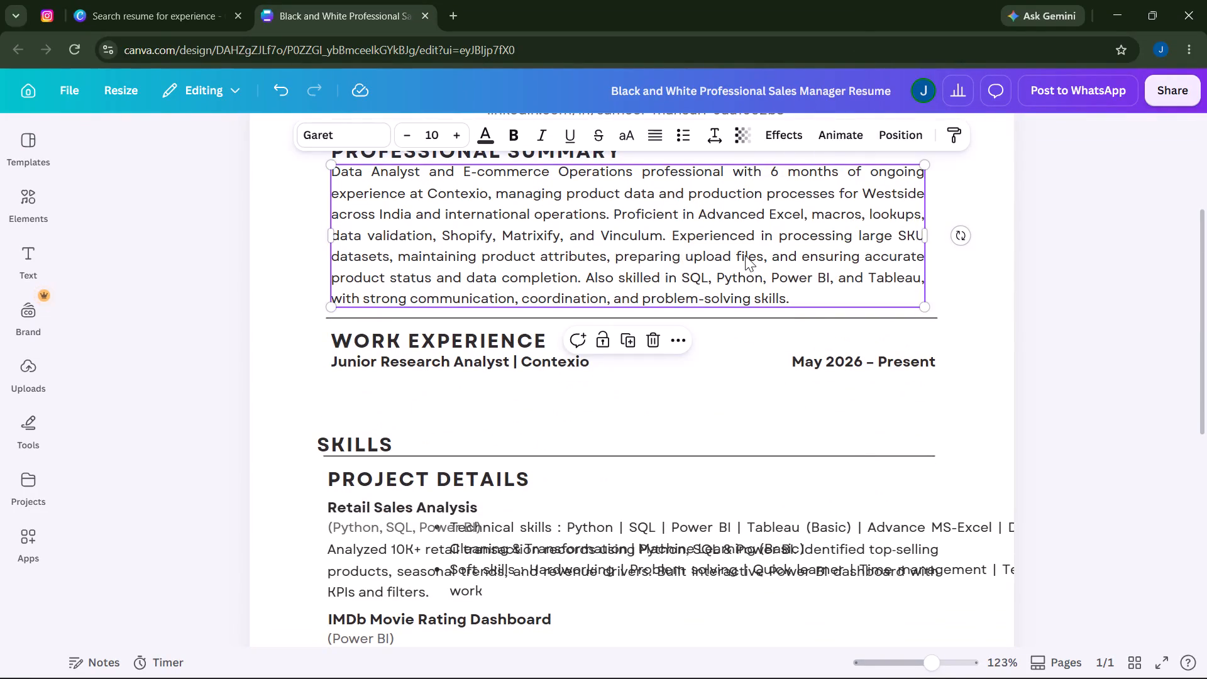
# Duplicate the Professional Summary paragraph text box and move the copy down to beneath the Junior Research Analyst row in Work Experience.
pyautogui.hotkey('ctrl', 'c')
pyautogui.click(675, 434)
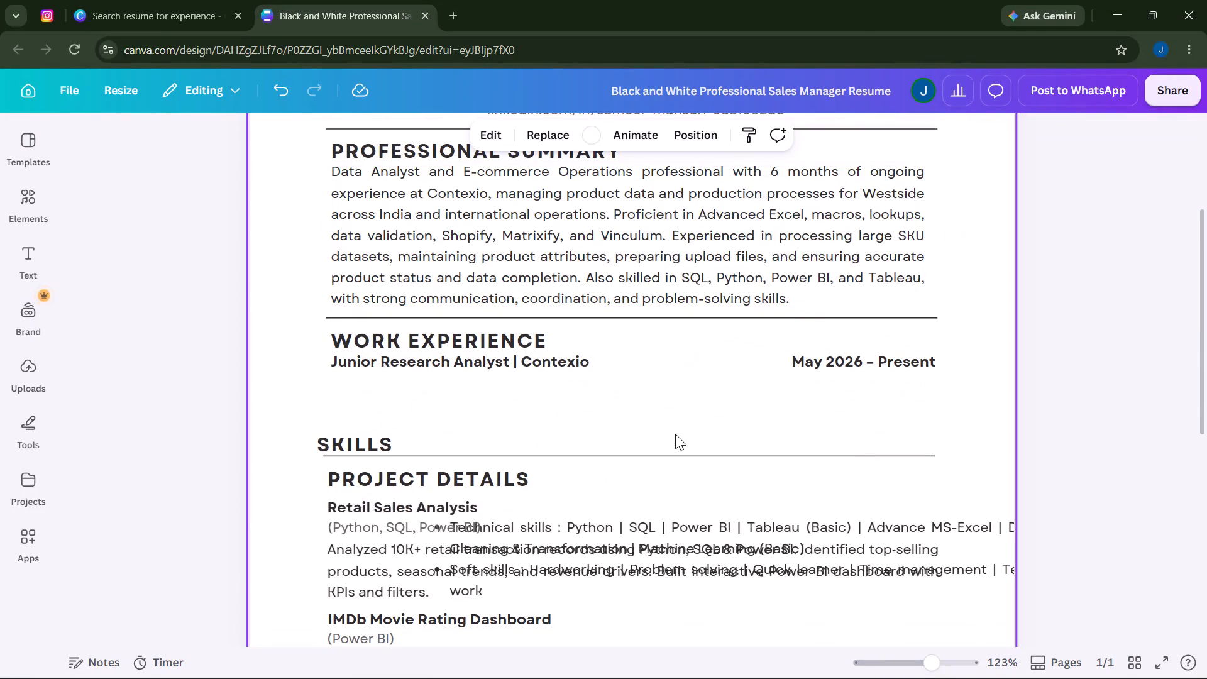
pyautogui.hotkey('ctrl', 'v')
pyautogui.moveTo(567, 263); pyautogui.dragTo(581, 343)
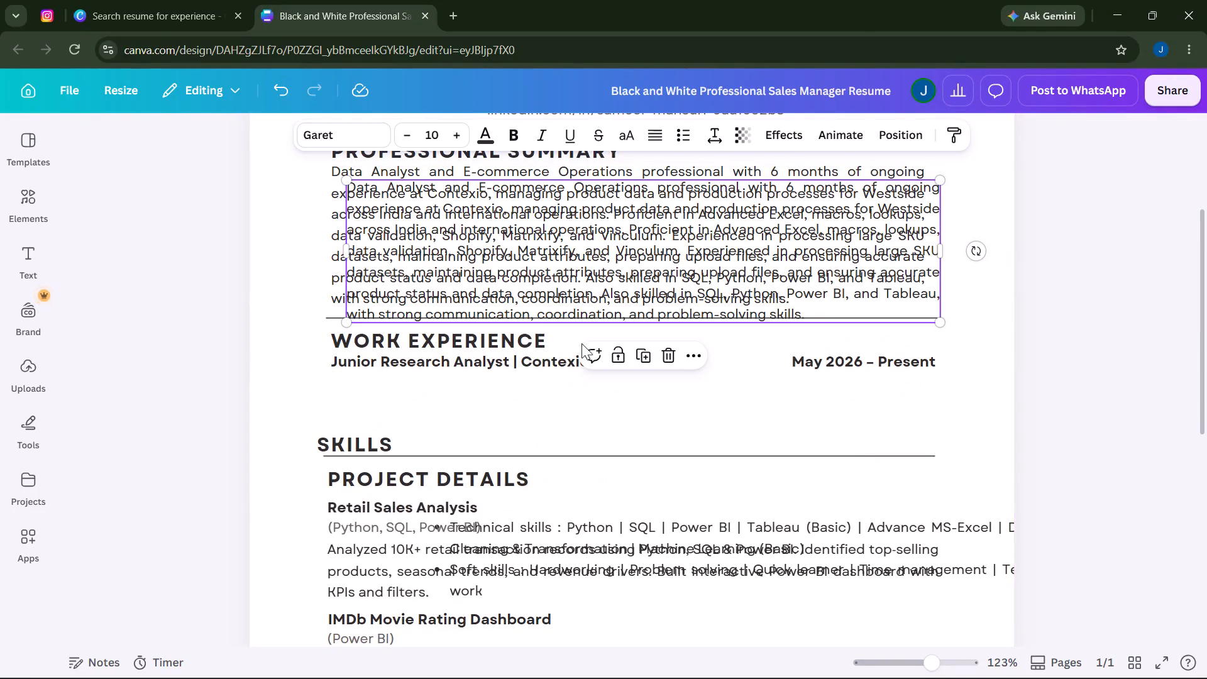
pyautogui.moveTo(581, 343); pyautogui.dragTo(607, 459)
# Switch to the browser window showing the e-commerce resume PDF as reference for the work experience text.
pyautogui.hotkey('alt', 'Tab')
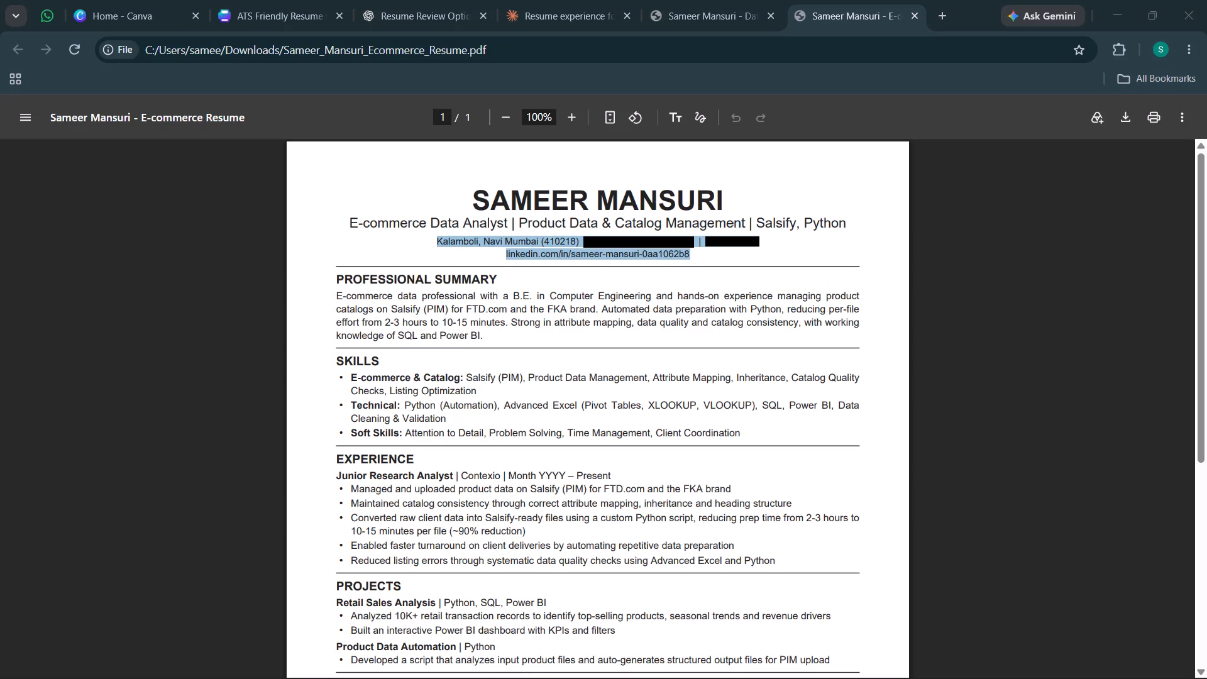
# Copy the five Junior Research Analyst bullets from the e-commerce resume PDF and paste them over the duplicated summary paragraph in the Canva resume.
pyautogui.moveTo(339, 485); pyautogui.dragTo(759, 560)
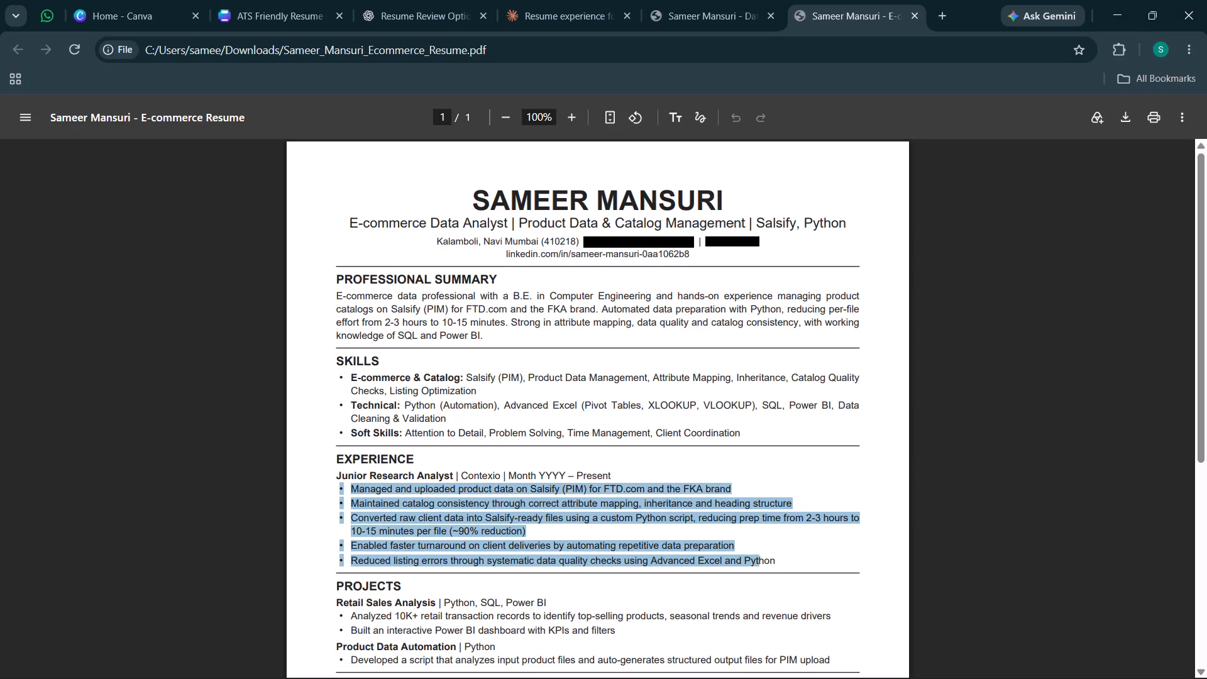
pyautogui.moveTo(759, 560); pyautogui.dragTo(784, 560)
pyautogui.hotkey('ctrl', 'c')
pyautogui.hotkey('alt', 'Tab')
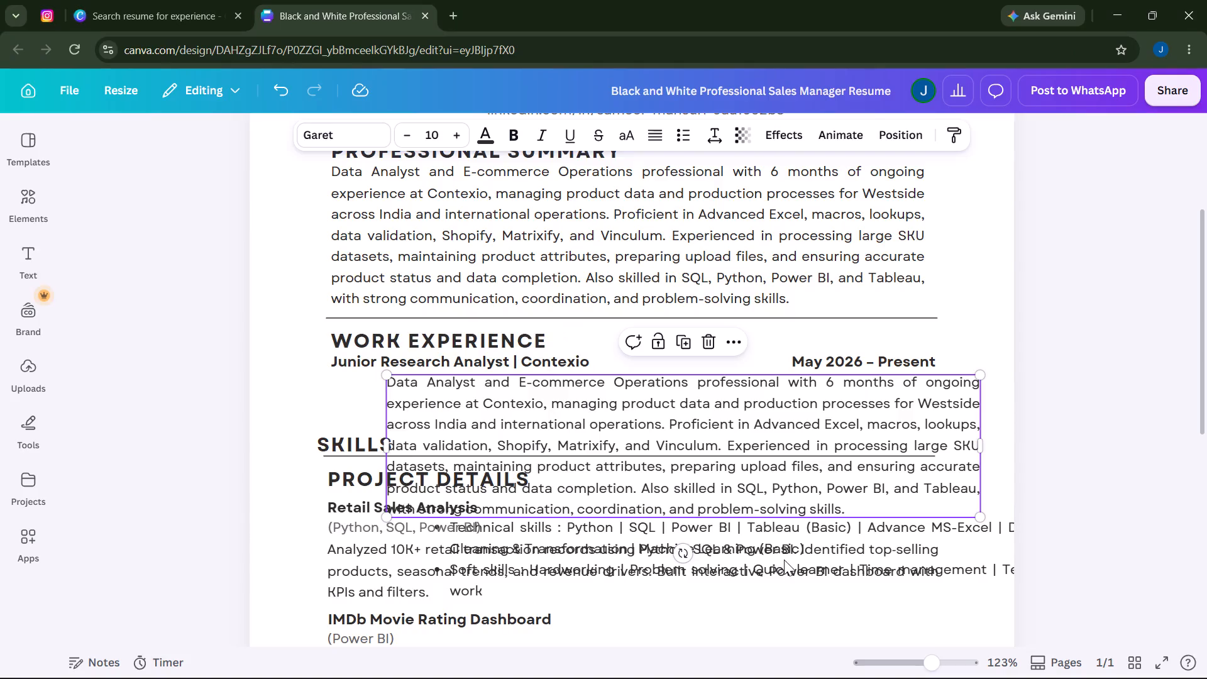
pyautogui.tripleClick(693, 429)
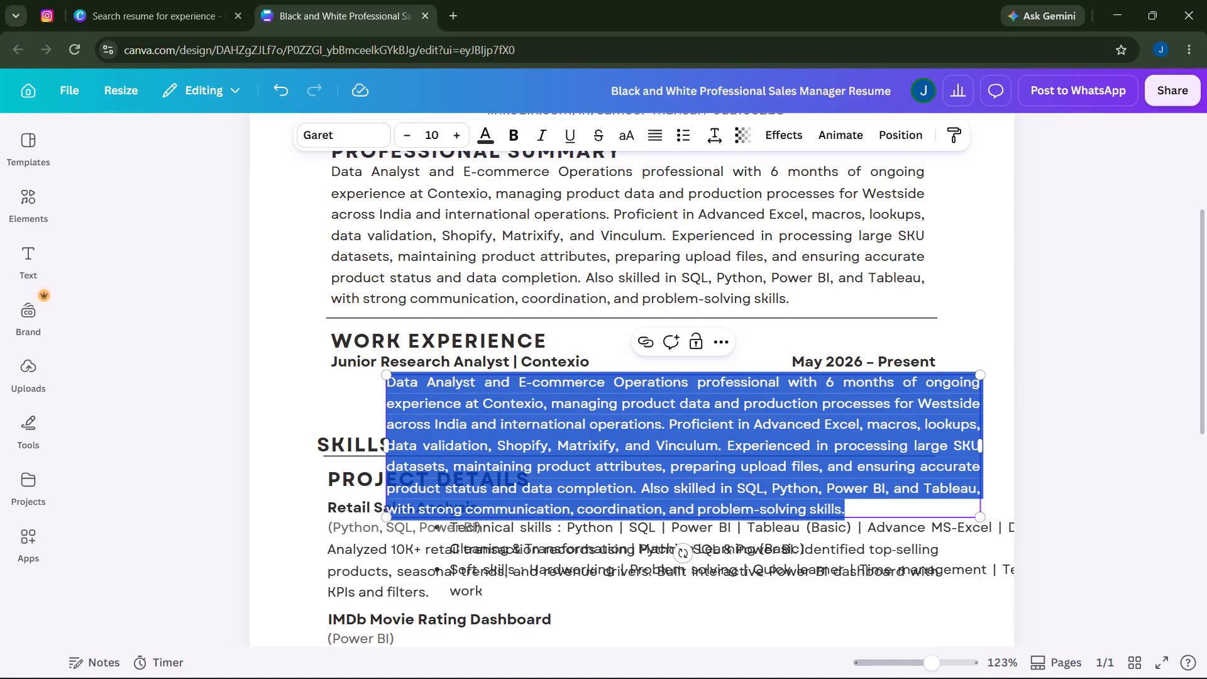
pyautogui.hotkey('ctrl', 'v')
# Format the pasted experience text as a bulleted list and delete the extra bullet character before "Managed and uploaded product data".
pyautogui.scroll(1, 507, 405)
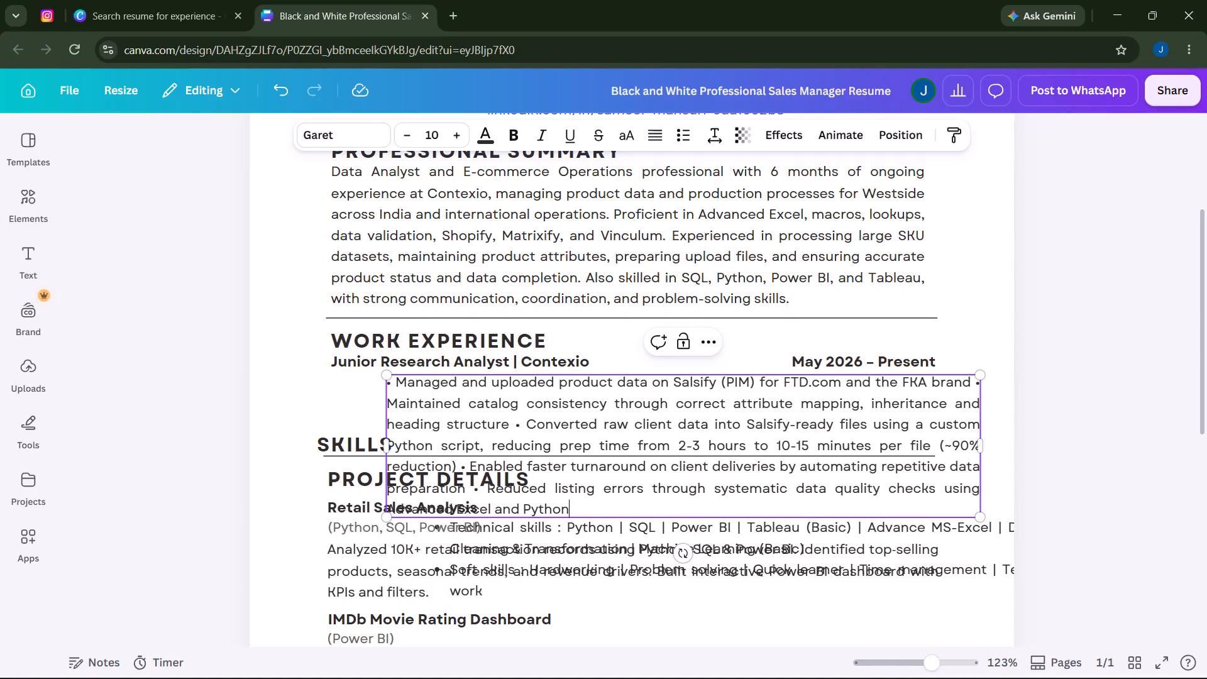
pyautogui.scroll(1, 507, 405)
pyautogui.click(688, 143)
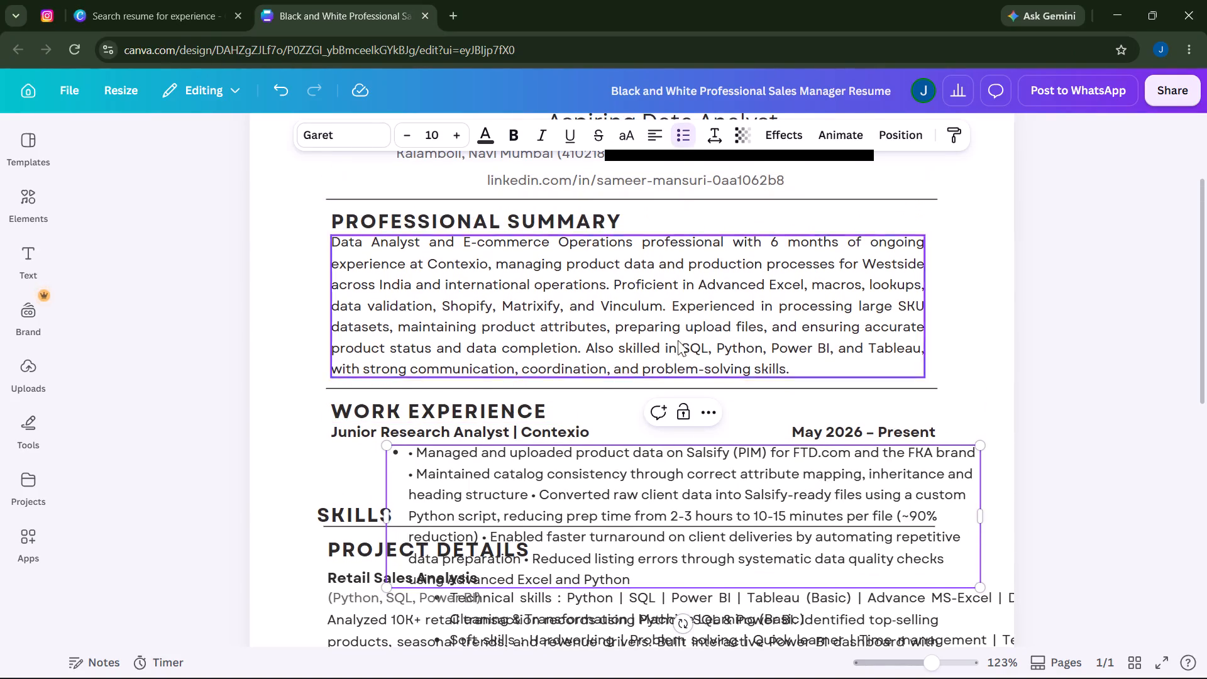
pyautogui.click(419, 453)
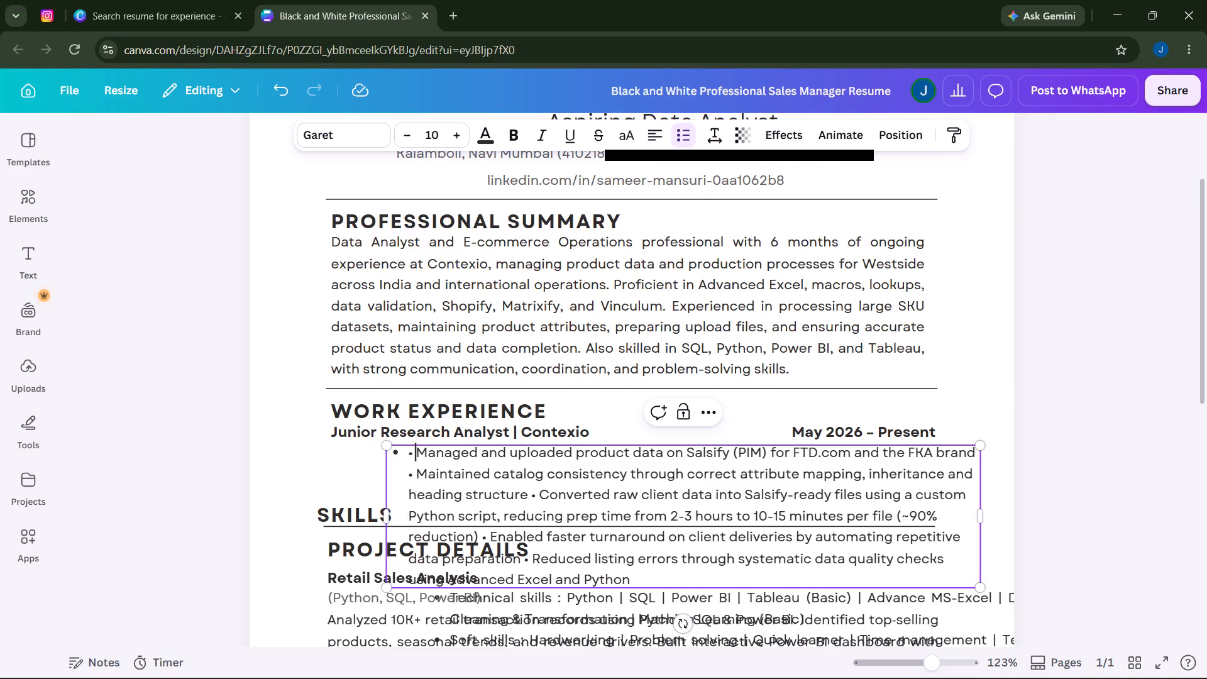
pyautogui.press('BackSpace')
pyautogui.press('BackSpace')
pyautogui.press('BackSpace')
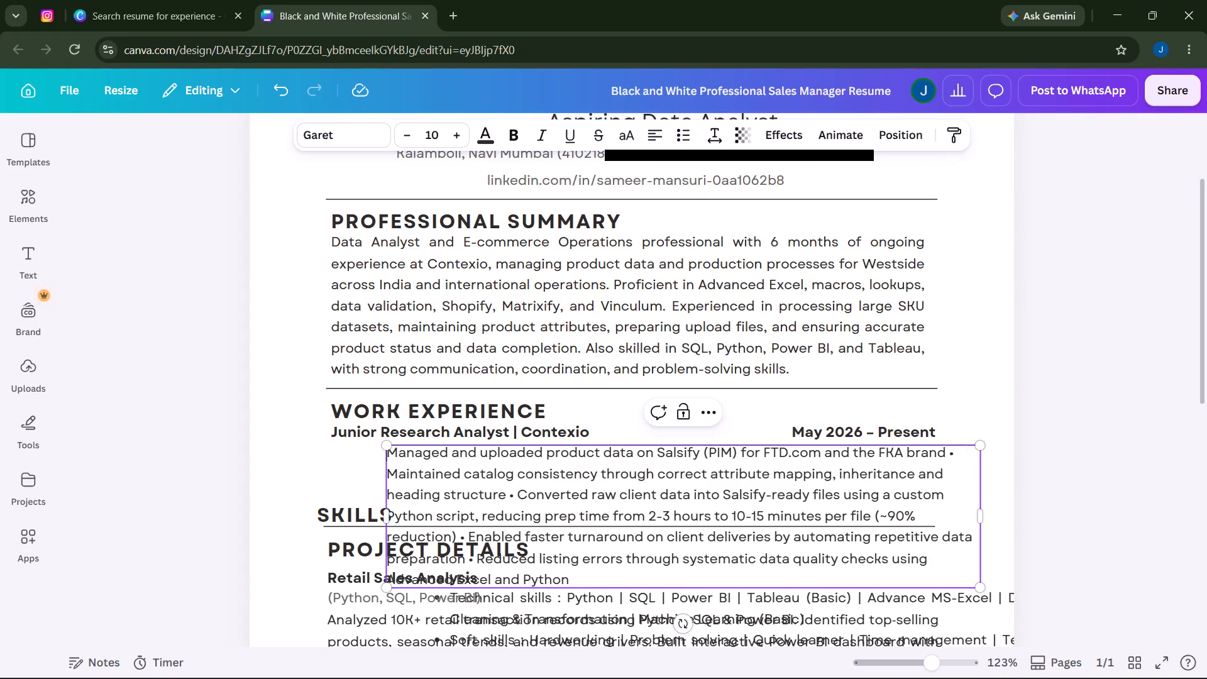
pyautogui.hotkey('ctrl', 'z')
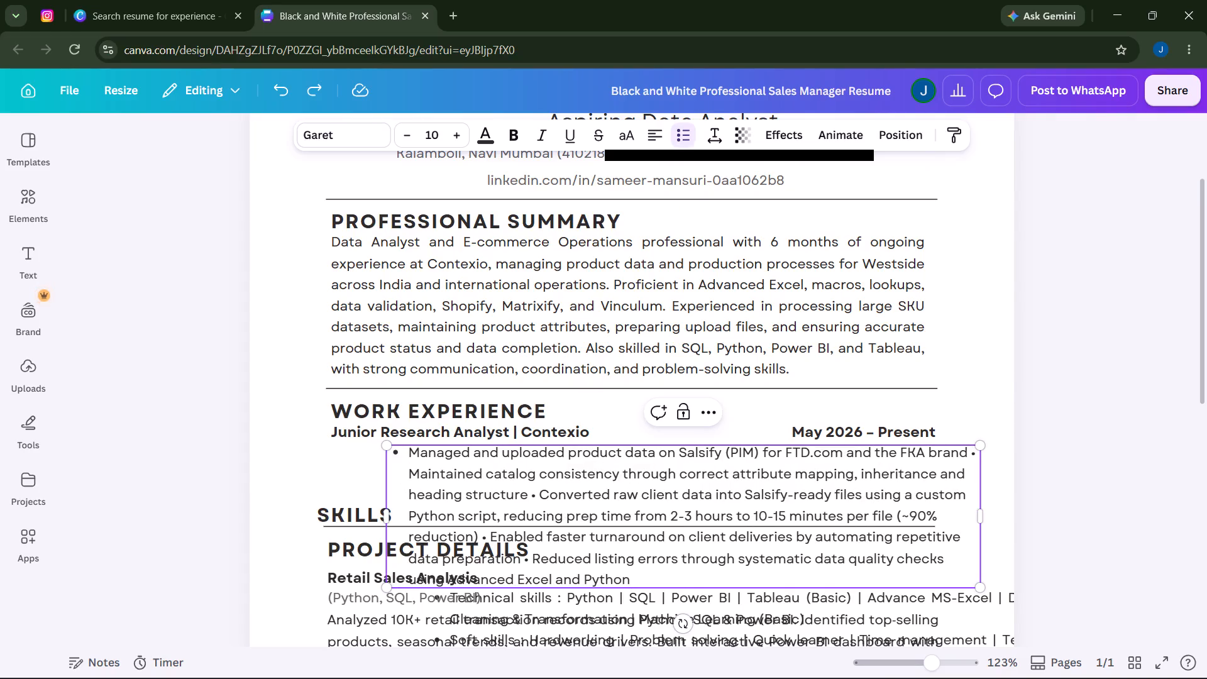
# Delete the inline bullet character after "FKA brand" and start "Maintained catalog consistency" as its own list item.
pyautogui.press('Down')
pyautogui.press('Left')
pyautogui.press('BackSpace')
pyautogui.press('BackSpace')
pyautogui.press('Right')
pyautogui.press('BackSpace')
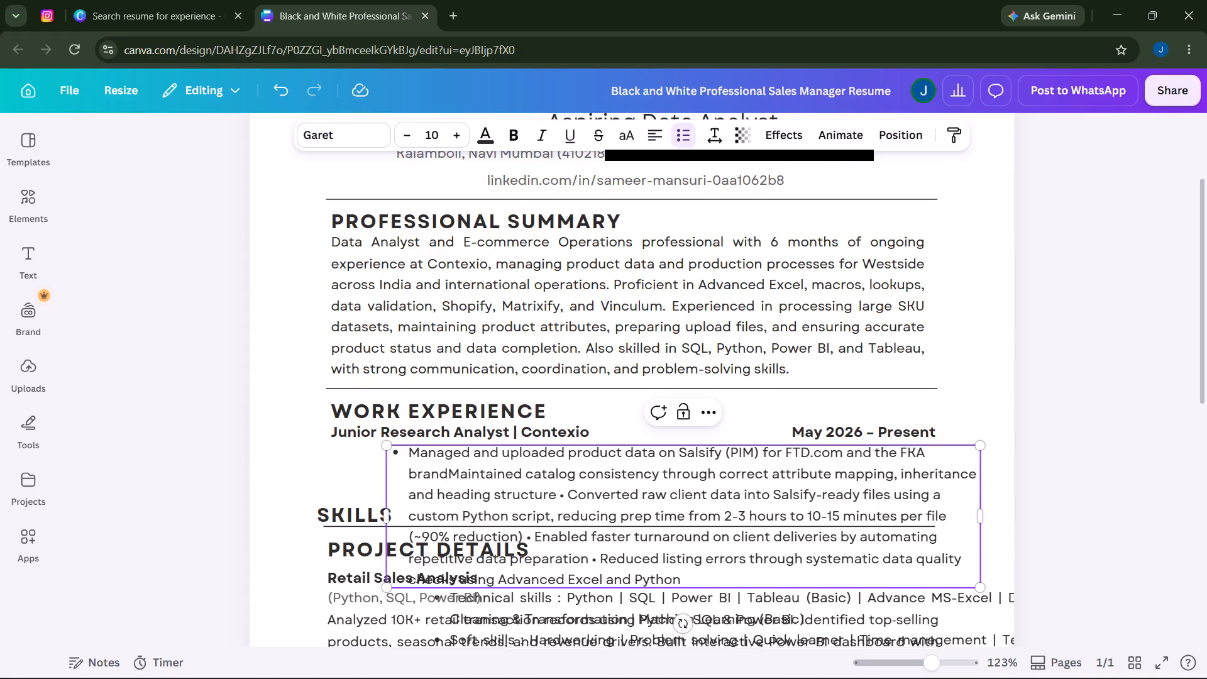
pyautogui.press('Return')
# Delete the inline bullet character after "heading structure" and start "Converted raw client data" as its own list item.
pyautogui.press('Down')
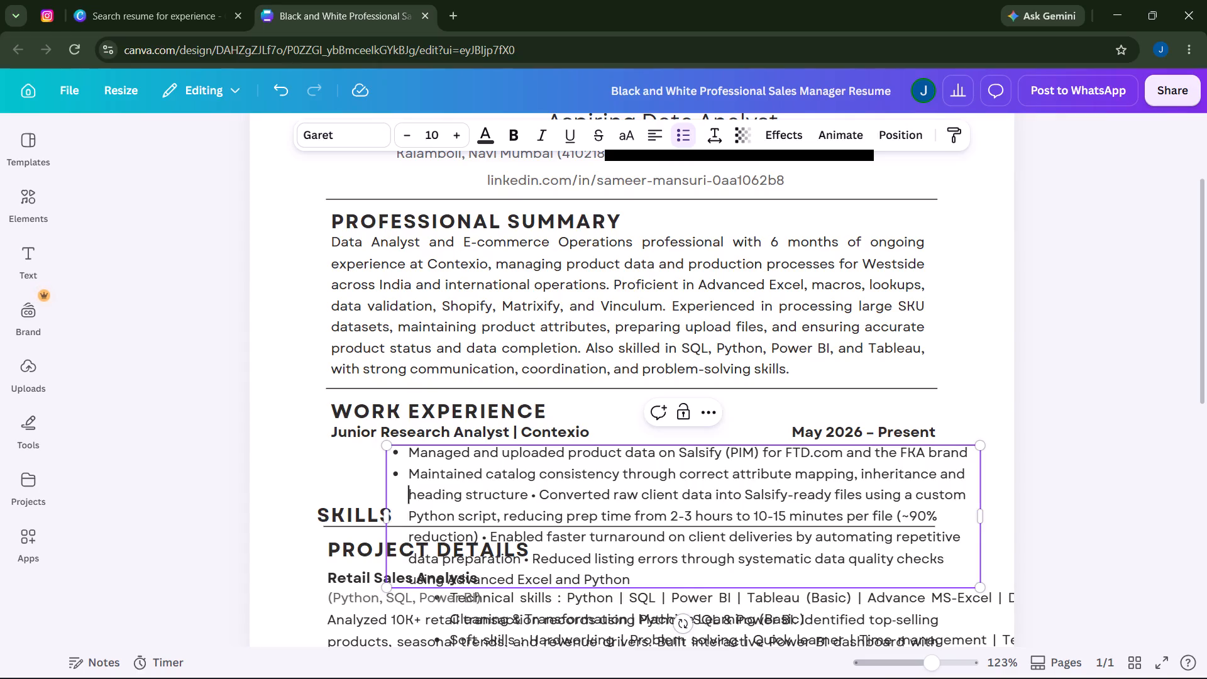
pyautogui.press('Right')
pyautogui.press('Right')
pyautogui.press('Right')
pyautogui.press('Right')
pyautogui.press('Right')
pyautogui.press('Right')
pyautogui.press('Right')
pyautogui.press('Right')
pyautogui.press('Right')
pyautogui.press('Right')
pyautogui.press('Right')
pyautogui.press('Right')
pyautogui.press('Right')
pyautogui.press('Right')
pyautogui.press('Right')
pyautogui.press('Right')
pyautogui.press('Right')
pyautogui.press('Right')
pyautogui.press('Right')
pyautogui.press('Right')
pyautogui.press('BackSpace')
pyautogui.press('Right')
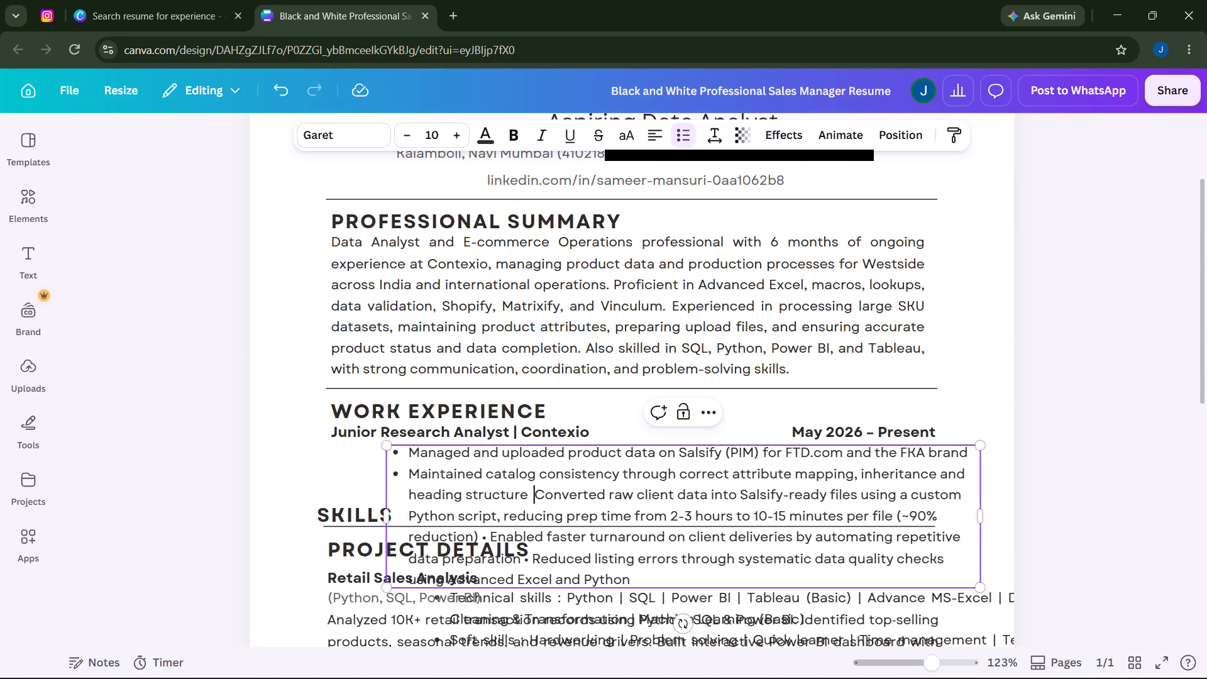
pyautogui.press('BackSpace')
pyautogui.press('BackSpace')
pyautogui.press('Return')
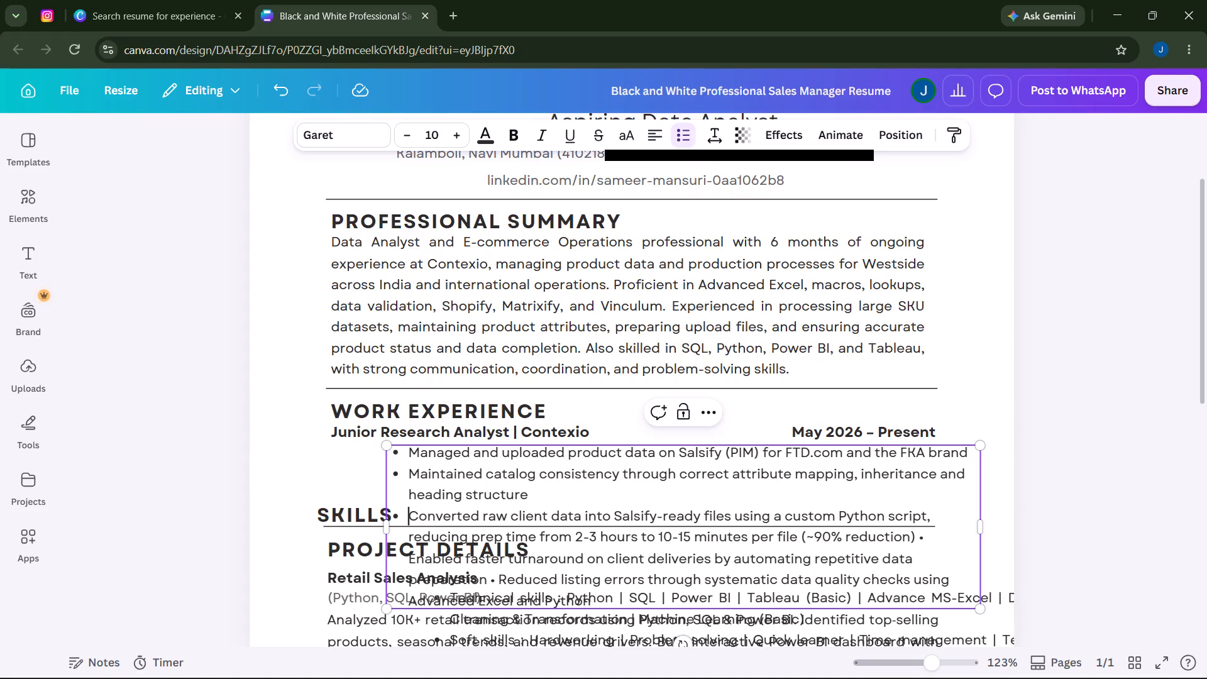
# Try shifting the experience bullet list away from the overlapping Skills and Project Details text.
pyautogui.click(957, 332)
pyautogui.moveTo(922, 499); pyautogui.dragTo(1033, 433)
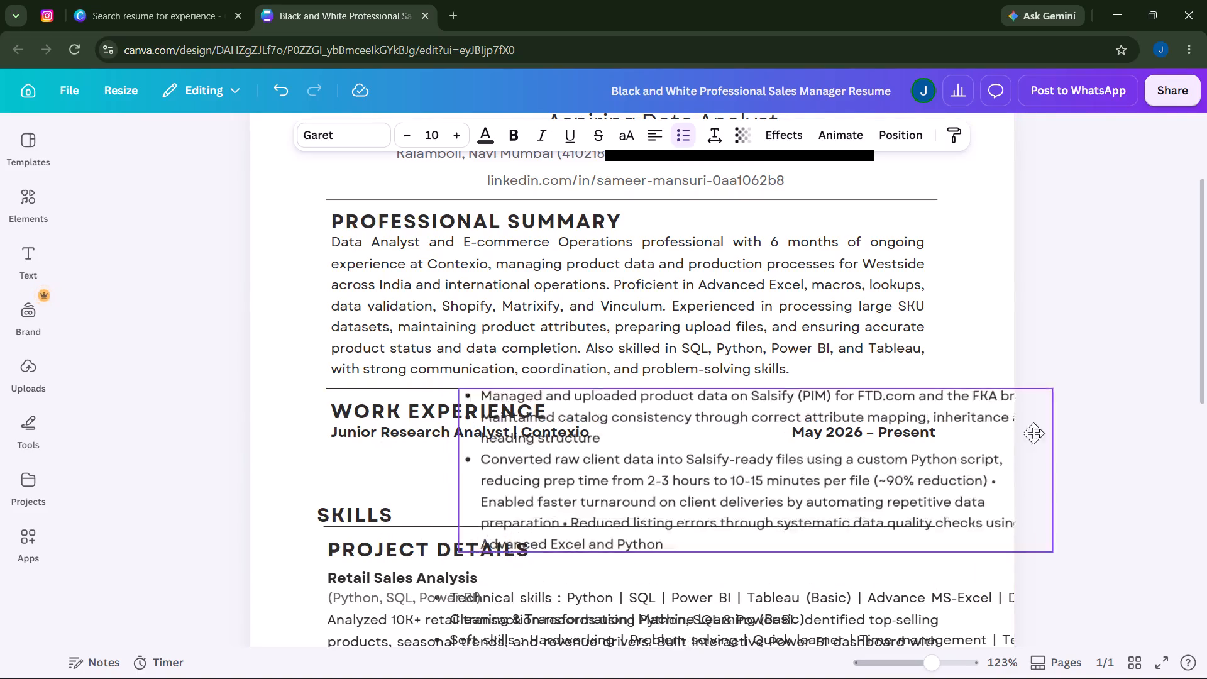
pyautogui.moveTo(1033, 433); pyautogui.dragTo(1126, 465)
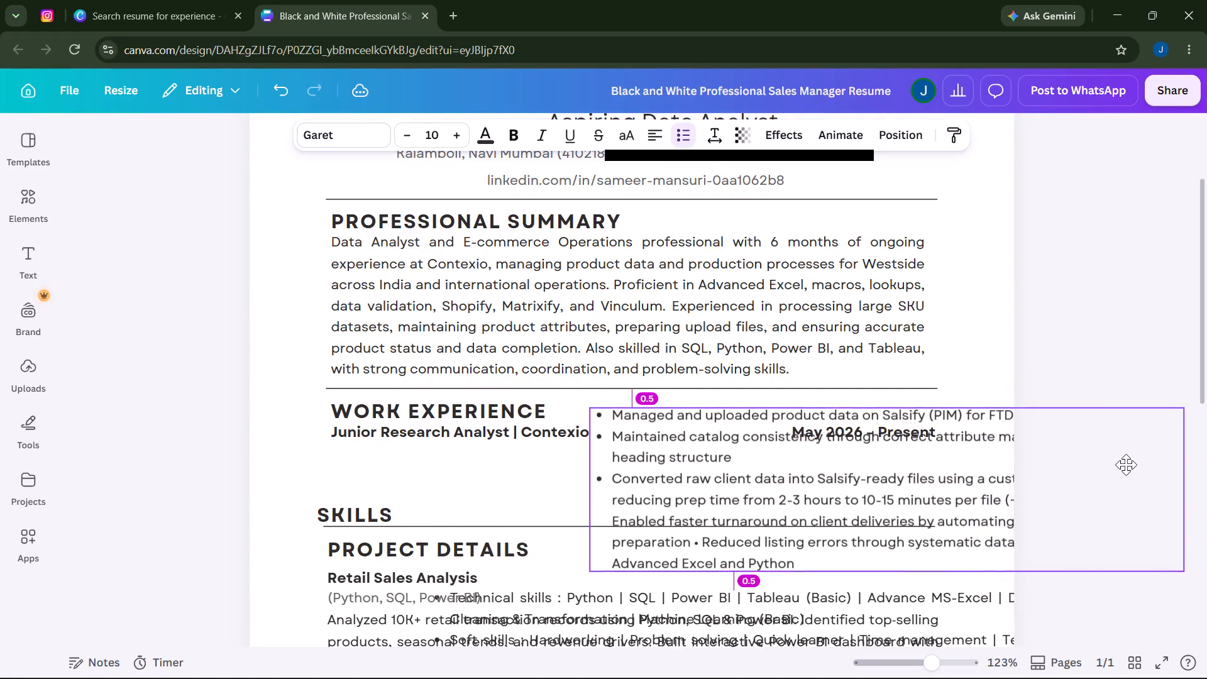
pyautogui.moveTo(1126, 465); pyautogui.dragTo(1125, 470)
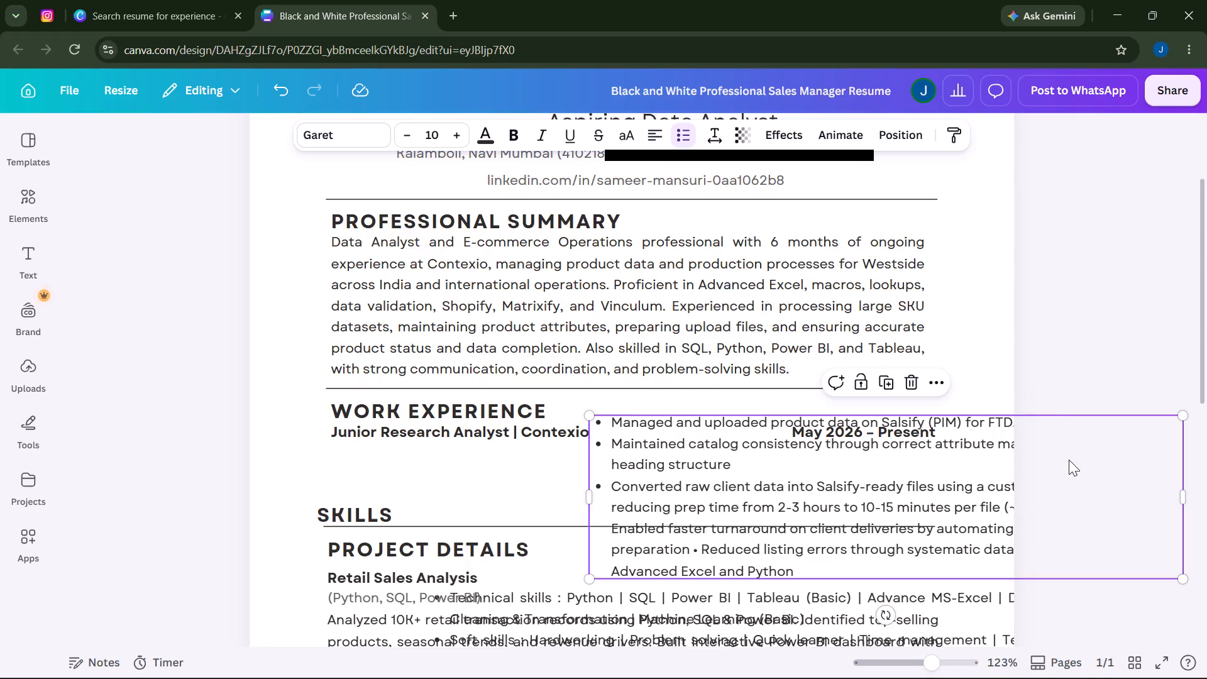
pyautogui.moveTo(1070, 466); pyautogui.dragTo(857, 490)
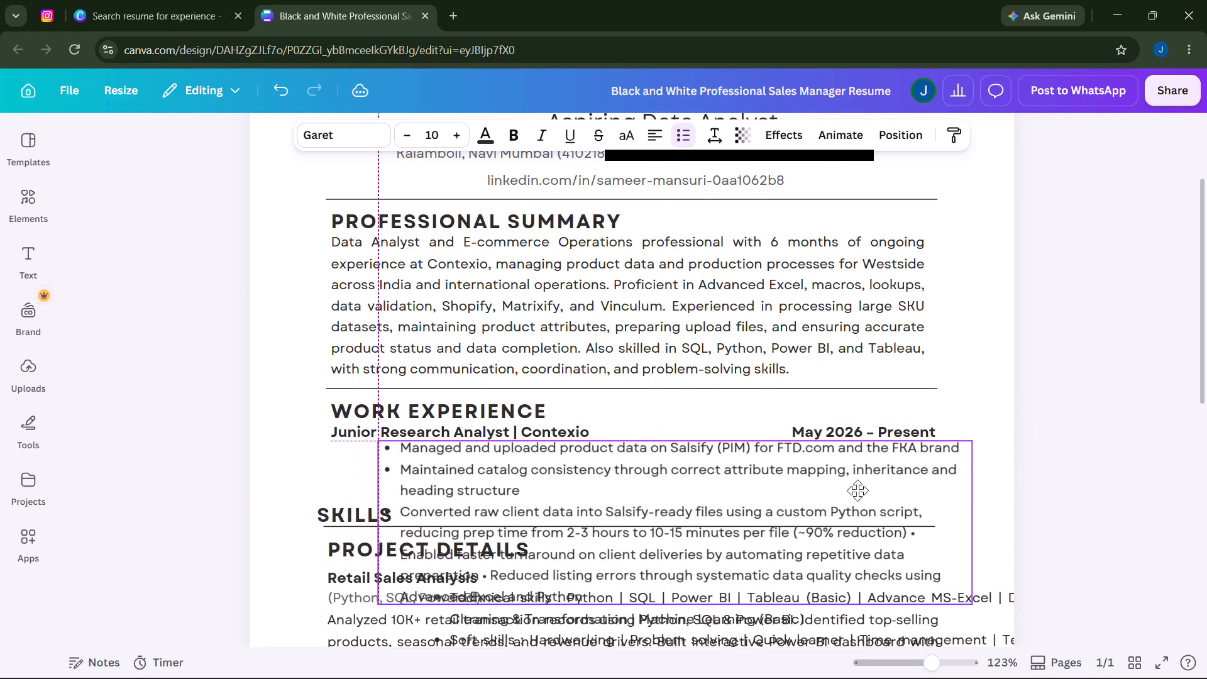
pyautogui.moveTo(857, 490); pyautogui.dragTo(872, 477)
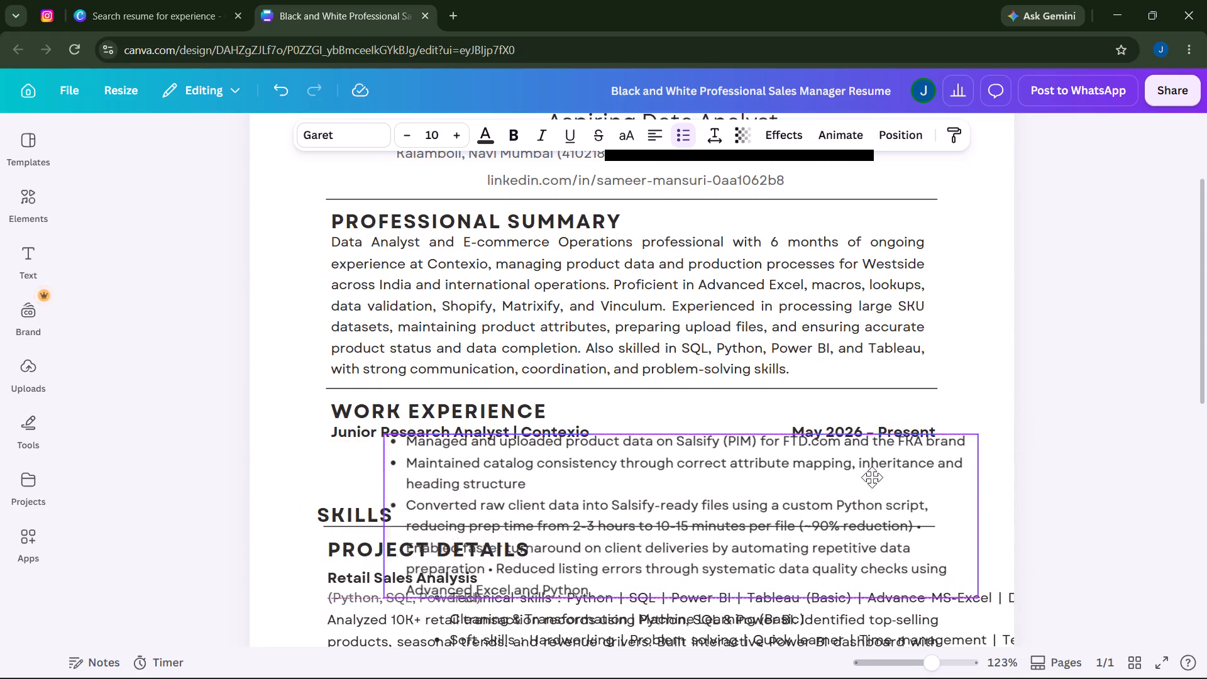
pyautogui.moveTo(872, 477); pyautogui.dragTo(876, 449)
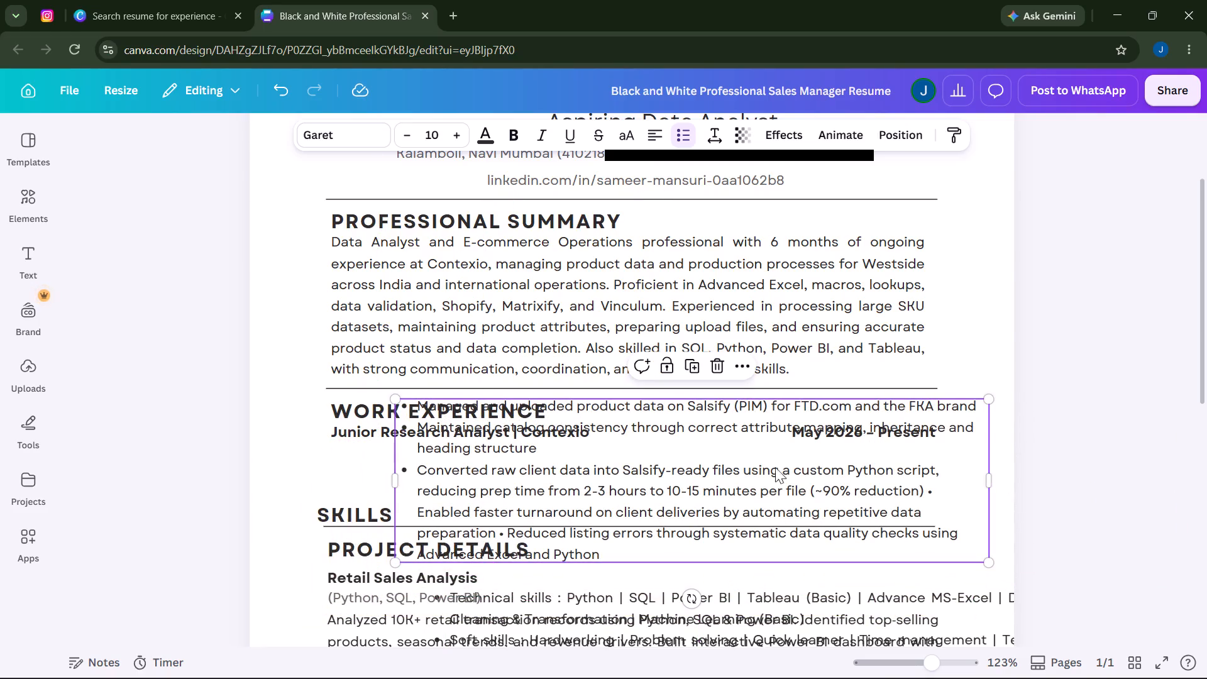
# Delete the inline bullet character after "(~90% reduction)" and start "Enabled faster turnaround" as its own list item.
pyautogui.doubleClick(918, 489)
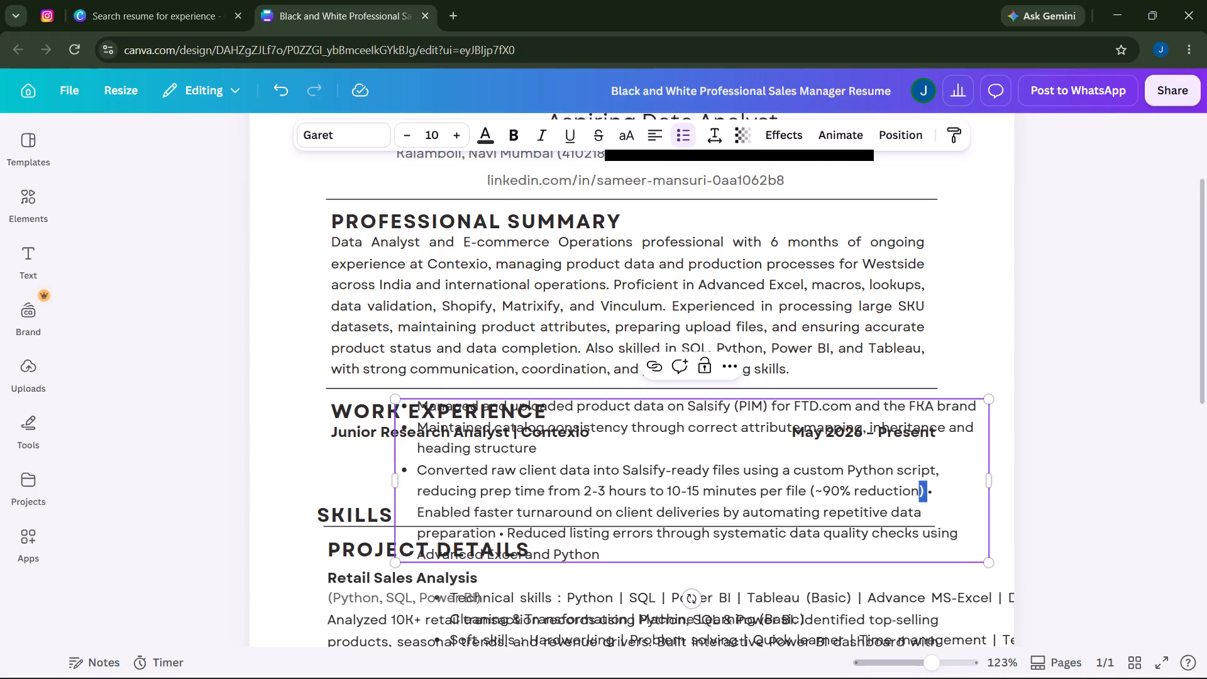
pyautogui.press('Right')
pyautogui.press('Right')
pyautogui.press('BackSpace')
pyautogui.press('BackSpace')
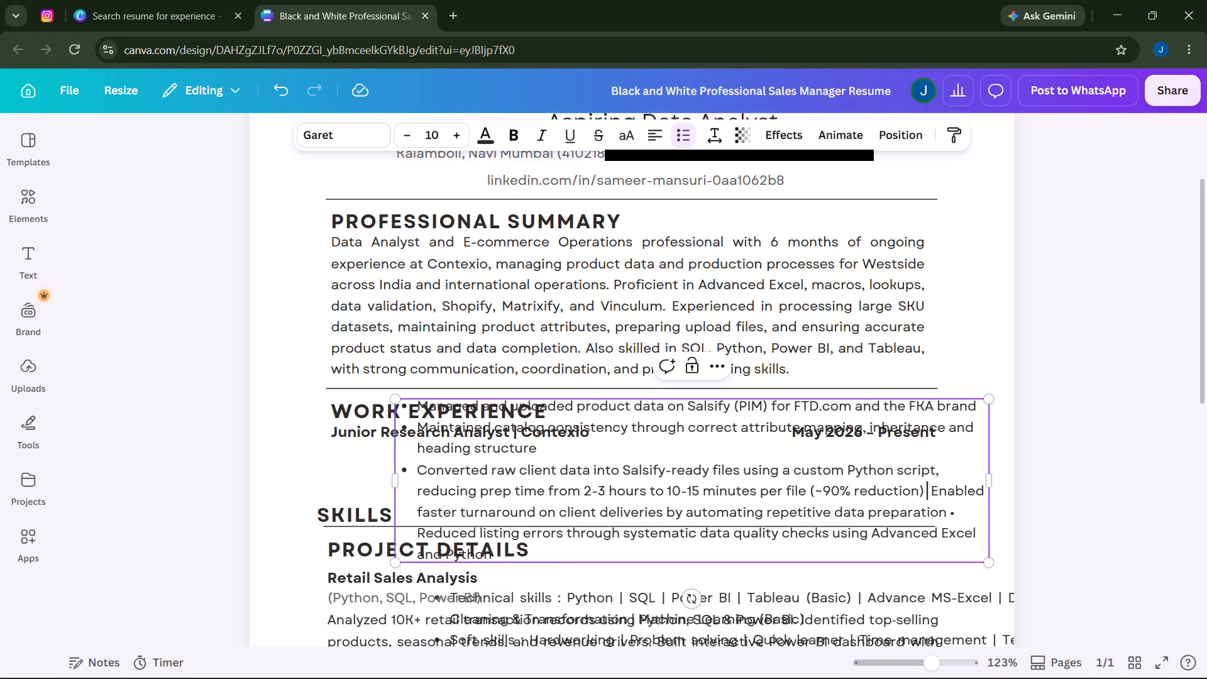
pyautogui.press('Right')
pyautogui.press('BackSpace')
pyautogui.press('Return')
# Delete the inline bullet character after "repetitive data preparation" and start "Reduced listing errors" as its own list item.
pyautogui.press('Right')
pyautogui.press('Right')
pyautogui.press('Right')
pyautogui.press('Right')
pyautogui.press('Right')
pyautogui.press('Right')
pyautogui.press('Right')
pyautogui.press('Right')
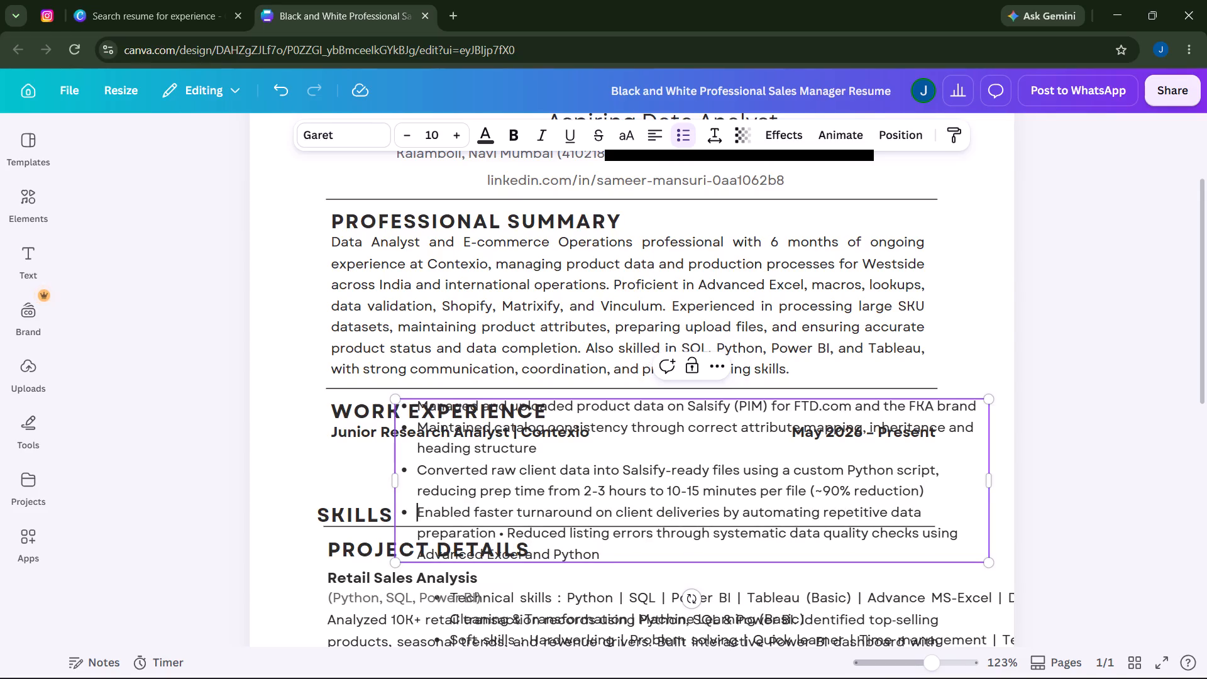
pyautogui.press('Down')
pyautogui.press('Down')
pyautogui.press('Right')
pyautogui.press('Right')
pyautogui.press('Up')
pyautogui.press('Up')
pyautogui.press('Right')
pyautogui.press('Right')
pyautogui.press('Down')
pyautogui.press('Right')
pyautogui.press('Right')
pyautogui.press('BackSpace')
pyautogui.press('BackSpace')
pyautogui.press('BackSpace')
pyautogui.press('Return')
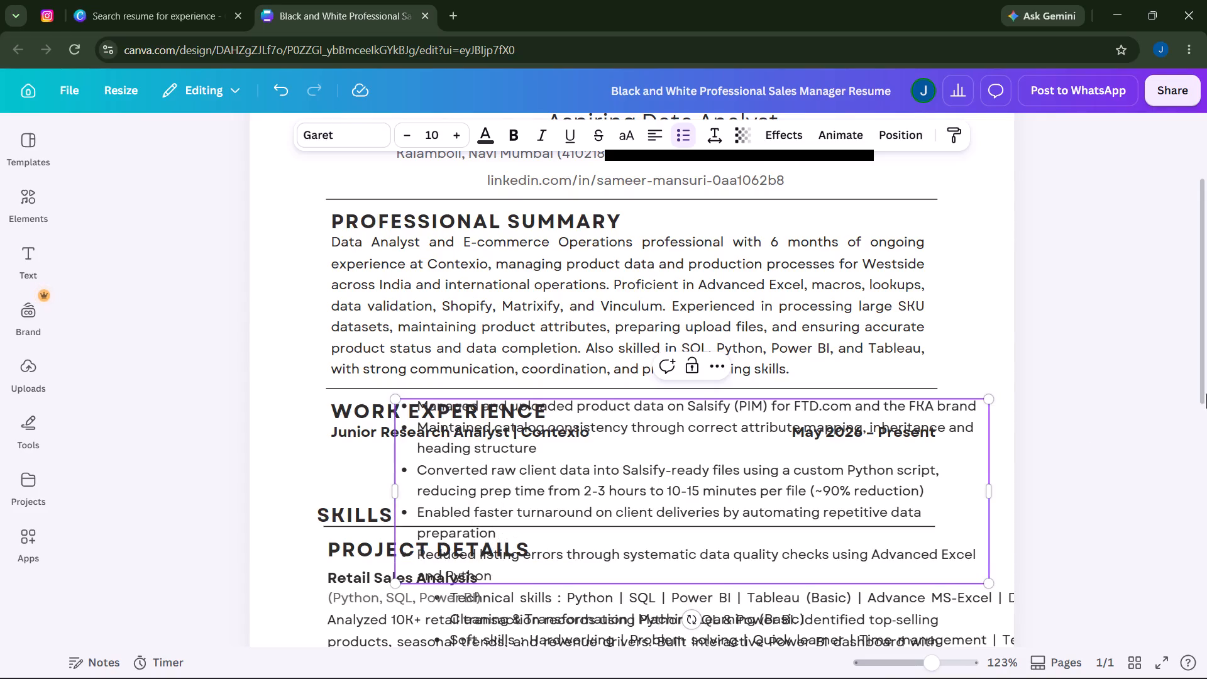
pyautogui.click(1015, 248)
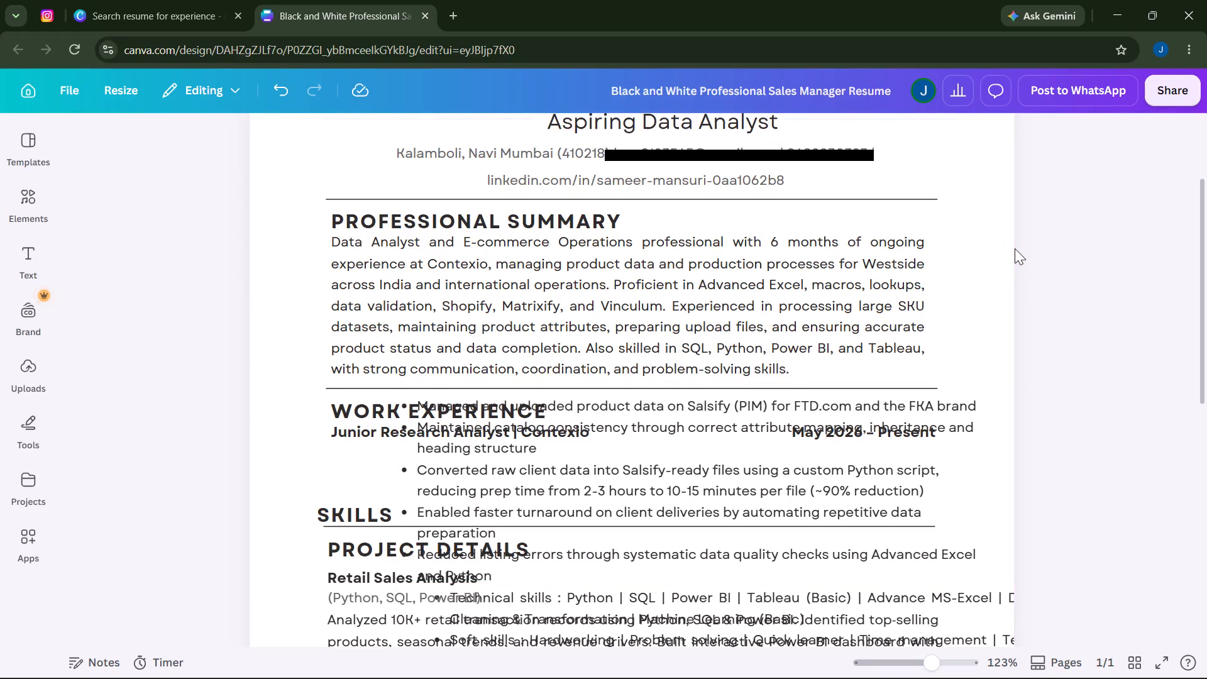
# Move the experience bullet list directly beneath the "Junior Research Analyst | Contexio" row, aligning its left edge with the Professional Summary paragraph.
pyautogui.click(903, 494)
pyautogui.press('Down')
pyautogui.press('Down')
pyautogui.press('Down')
pyautogui.press('Down')
pyautogui.press('Down')
pyautogui.press('Down')
pyautogui.press('Down')
pyautogui.press('Down')
pyautogui.press('Down')
pyautogui.press('Down')
pyautogui.press('Down')
pyautogui.press('Down')
pyautogui.press('Down')
pyautogui.press('Down')
pyautogui.press('Down')
pyautogui.press('Down')
pyautogui.press('Down')
pyautogui.press('Down')
pyautogui.press('Down')
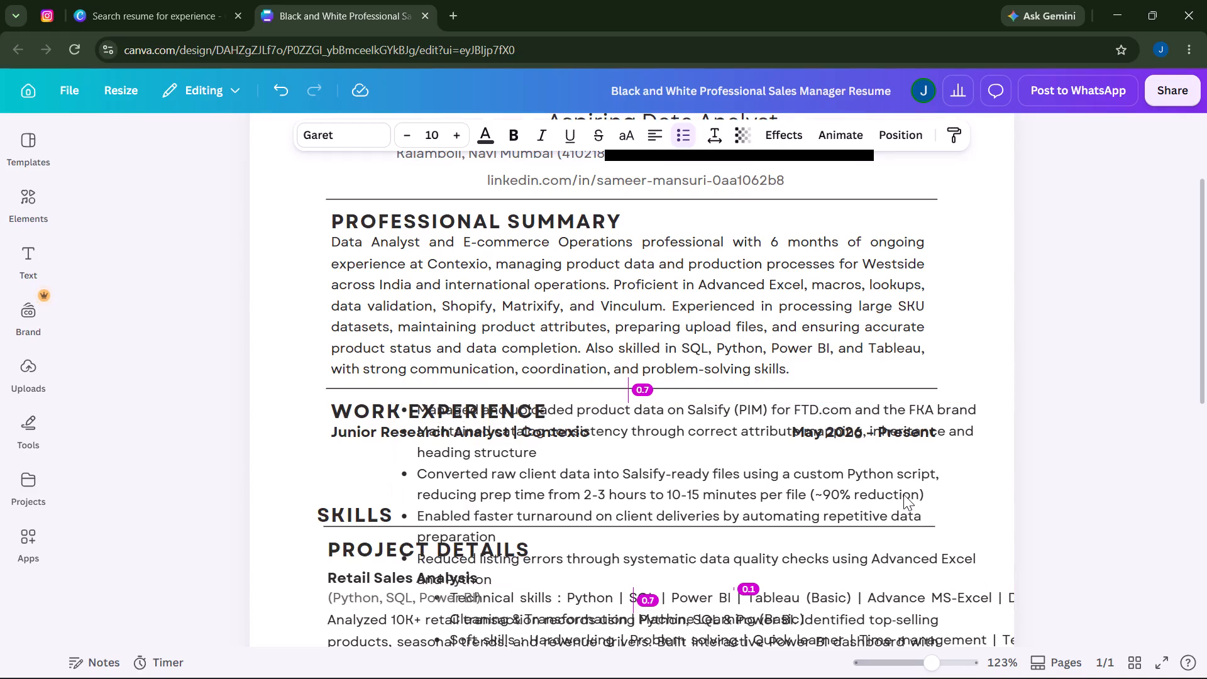
pyautogui.press('Down')
pyautogui.press('Down')
pyautogui.press('Down')
pyautogui.press('Down')
pyautogui.press('Up')
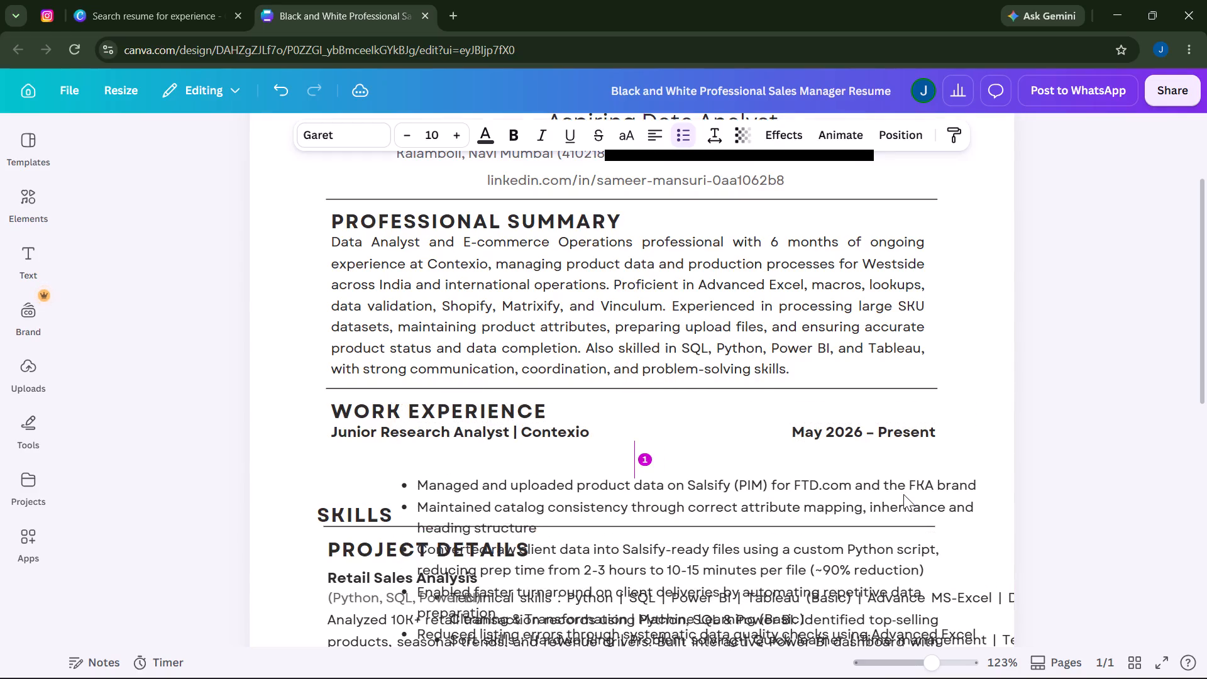
pyautogui.press('Up')
pyautogui.press('Up')
pyautogui.press('Up')
pyautogui.press('Up')
pyautogui.press('Up')
pyautogui.press('Up')
pyautogui.press('Up')
pyautogui.press('Up')
pyautogui.press('Left')
pyautogui.press('Left')
pyautogui.press('Left')
pyautogui.press('Left')
pyautogui.press('Left')
pyautogui.press('Left')
pyautogui.press('Left')
pyautogui.press('Left')
pyautogui.press('Left')
pyautogui.press('Left')
pyautogui.press('Left')
pyautogui.press('Left')
pyautogui.press('Left')
pyautogui.press('Left')
pyautogui.press('Left')
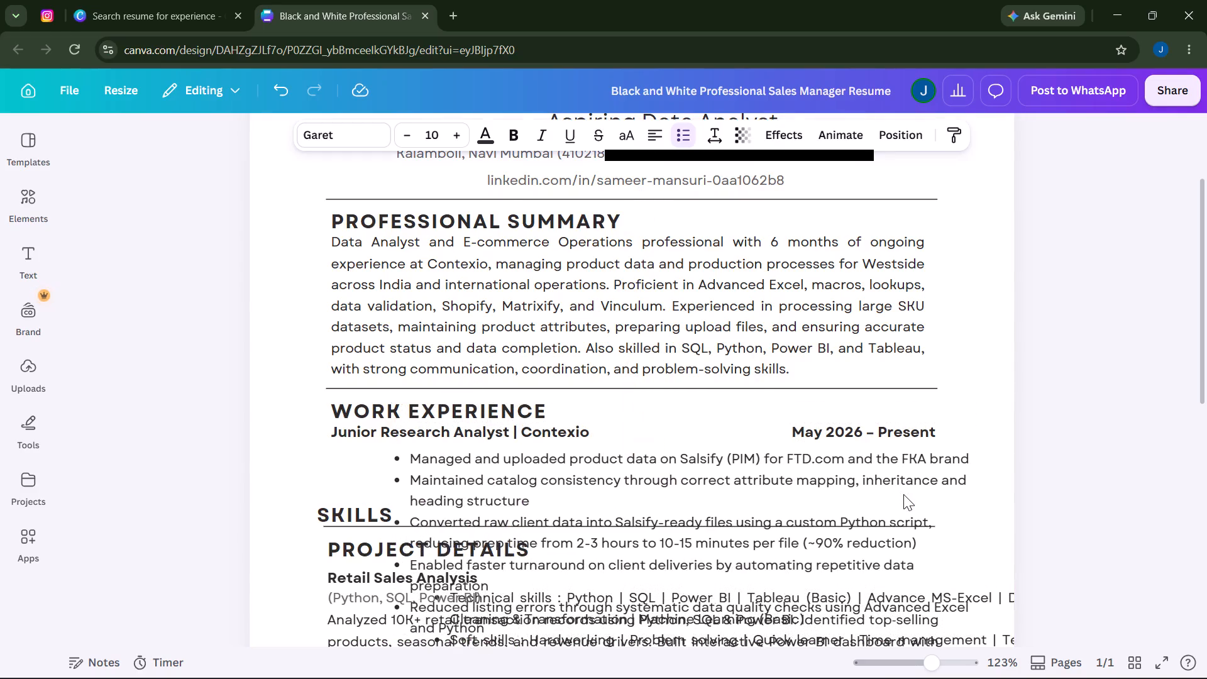
pyautogui.press('Left')
pyautogui.press('Left')
pyautogui.press('Left')
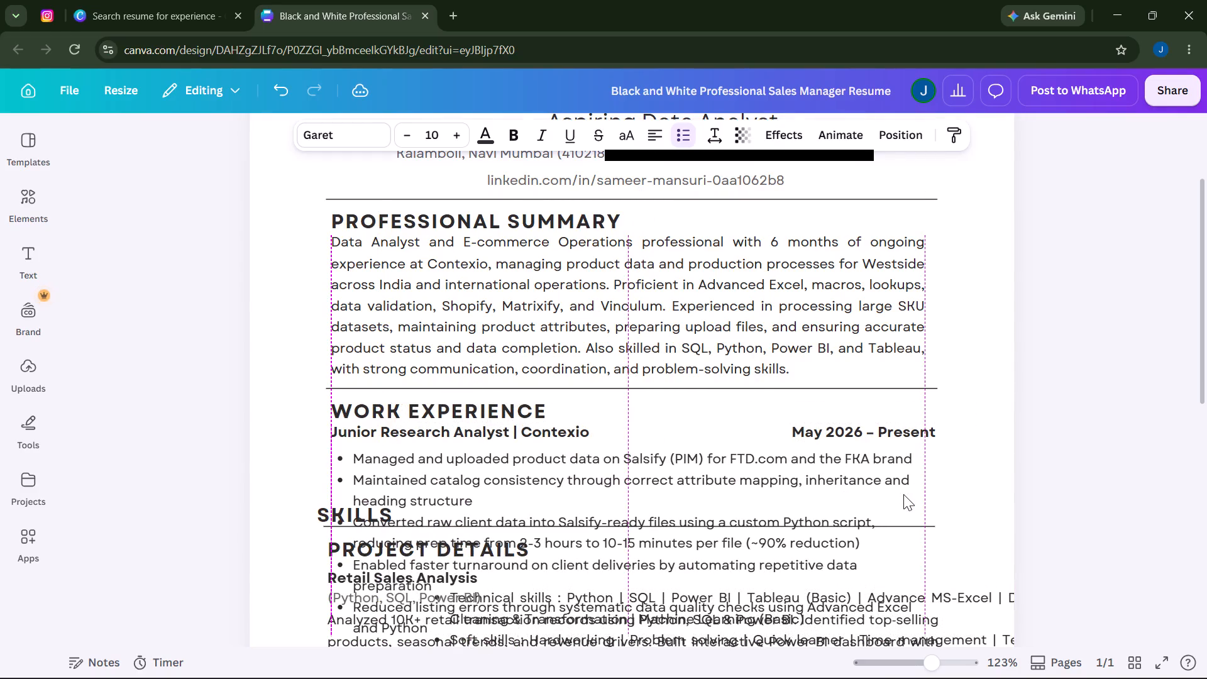
pyautogui.press('Up')
pyautogui.press('Up')
pyautogui.press('Up')
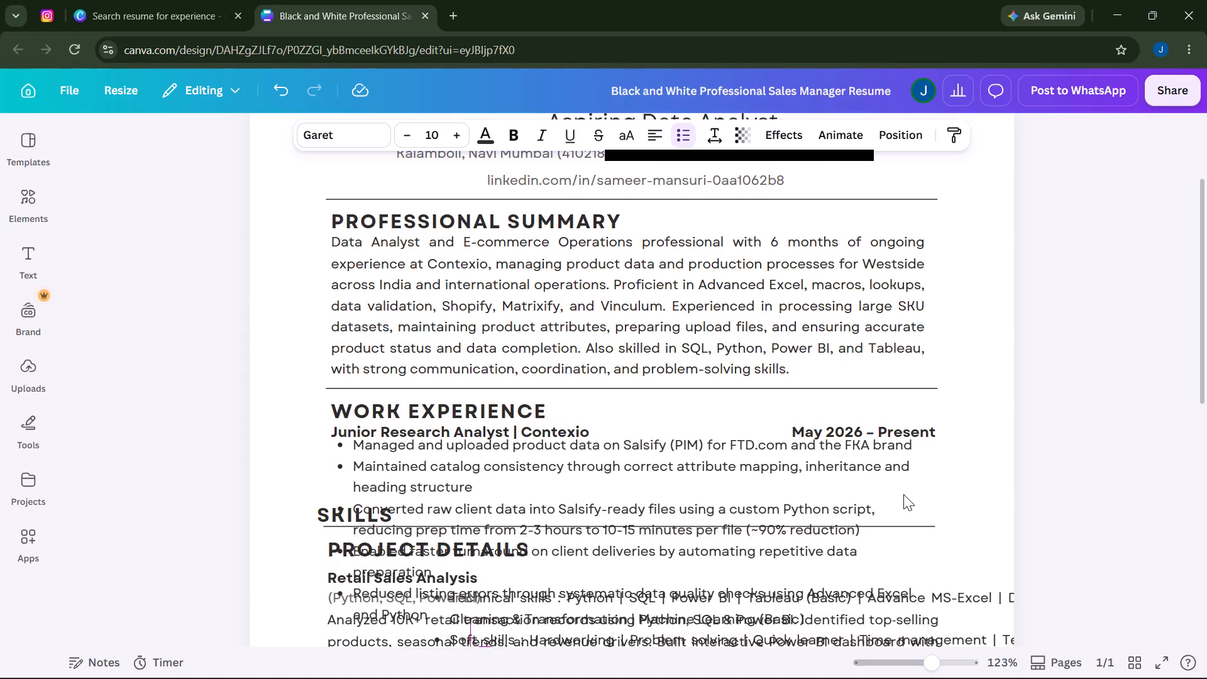
# Nudge the experience bullet list slightly down so it sits just beneath the "Junior Research Analyst | Contexio" row.
pyautogui.press('Up')
pyautogui.press('Down')
pyautogui.press('Down')
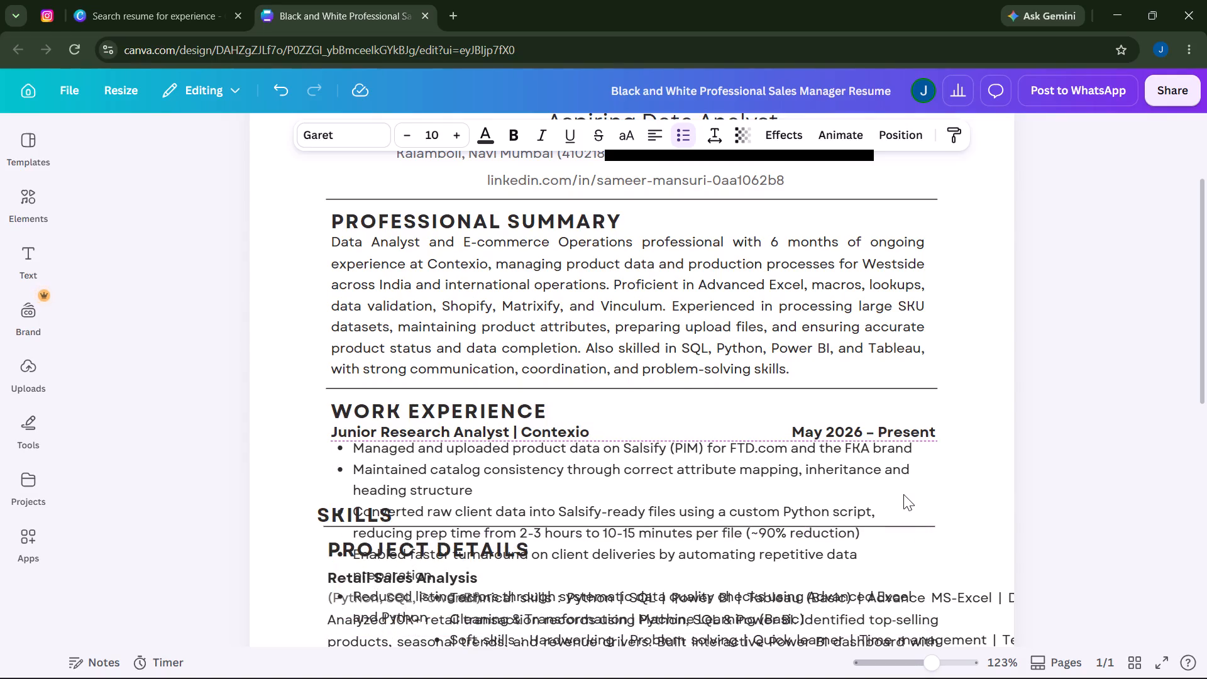
pyautogui.press('Down')
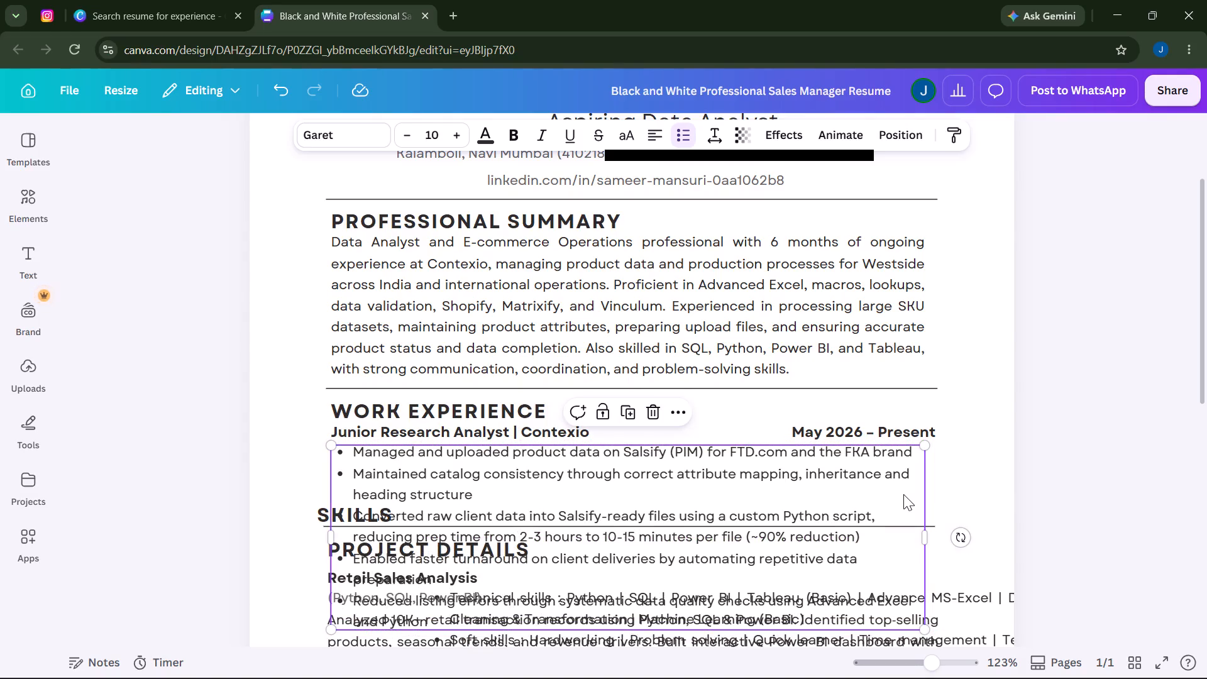
# Move the divider line crossing the experience bullets down below them, just above the "IMDb Movie Rating Dashboard" title.
pyautogui.scroll(-2, 911, 312)
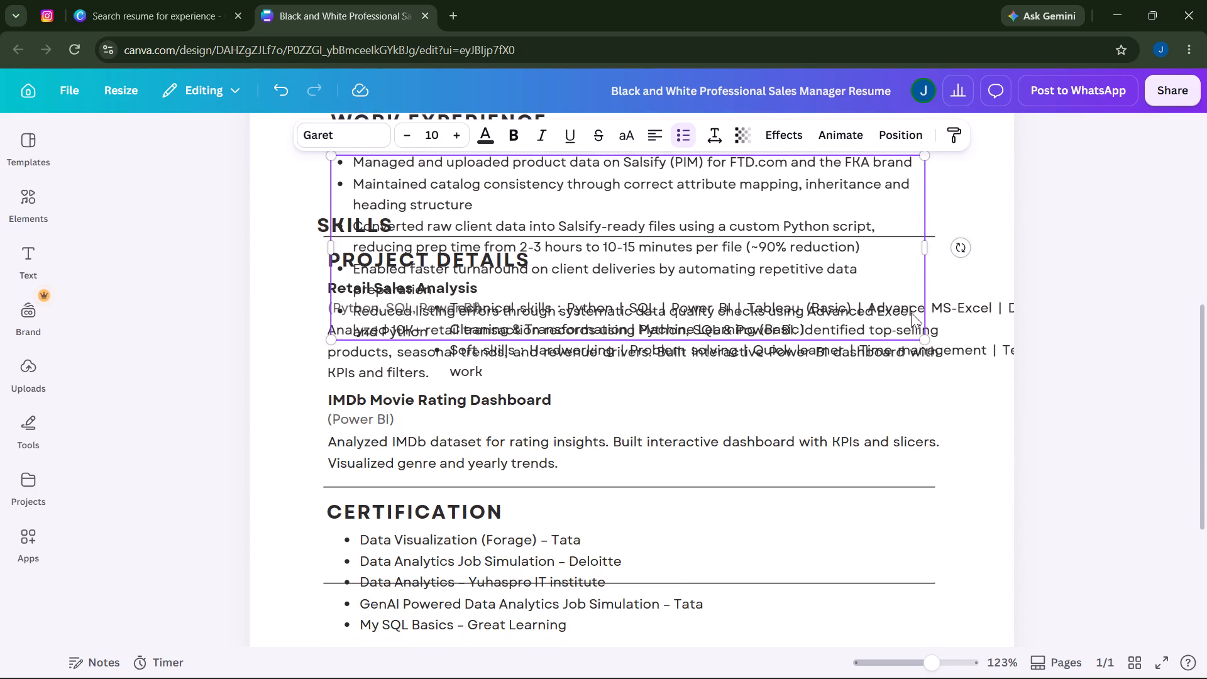
pyautogui.scroll(-1, 911, 312)
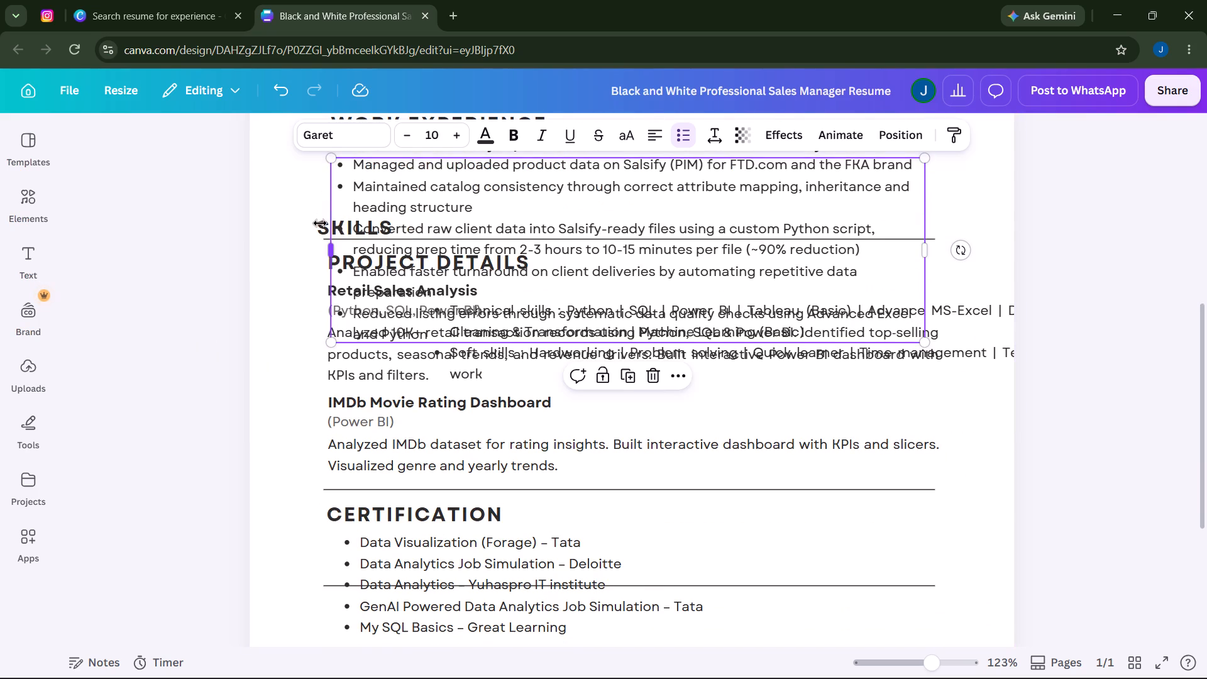
pyautogui.click(317, 226)
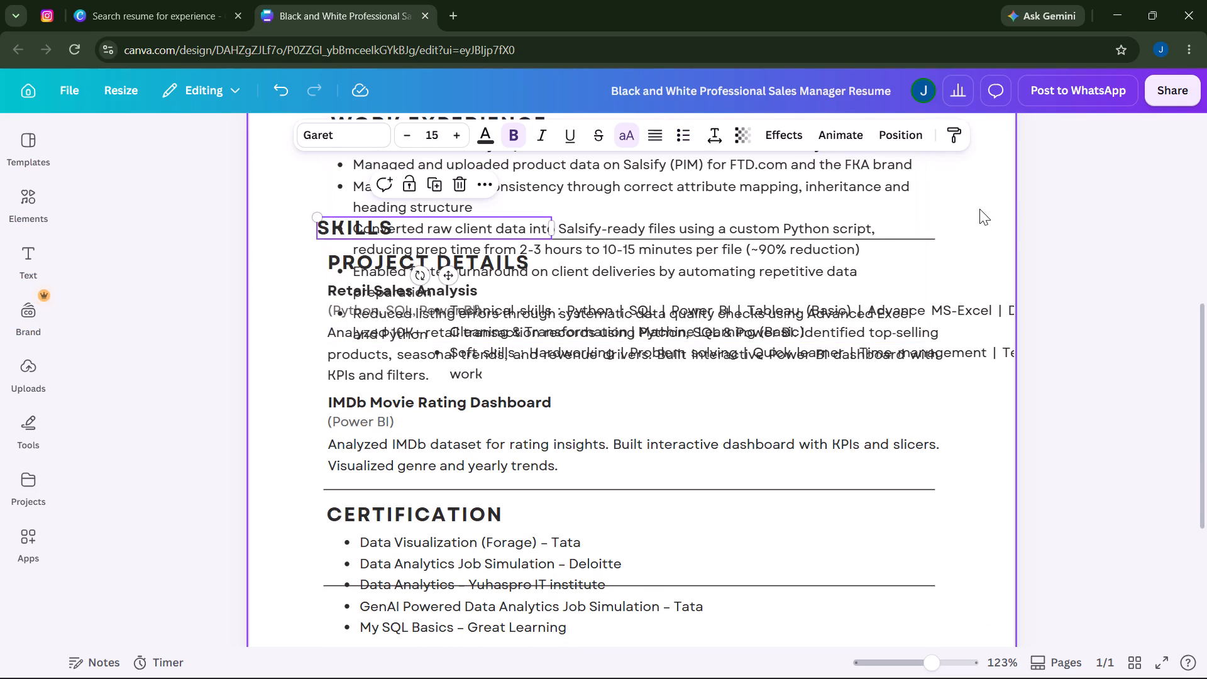
pyautogui.click(929, 238)
pyautogui.press('Down')
pyautogui.press('Down')
pyautogui.press('Down')
pyautogui.press('Down')
pyautogui.press('Down')
pyautogui.press('Down')
pyautogui.press('Down')
pyautogui.press('Down')
pyautogui.press('Down')
pyautogui.press('Down')
pyautogui.press('Down')
pyautogui.press('Down')
pyautogui.press('Down')
pyautogui.press('Down')
pyautogui.press('Down')
pyautogui.press('Down')
pyautogui.press('Down')
pyautogui.press('Down')
pyautogui.press('Down')
pyautogui.press('Down')
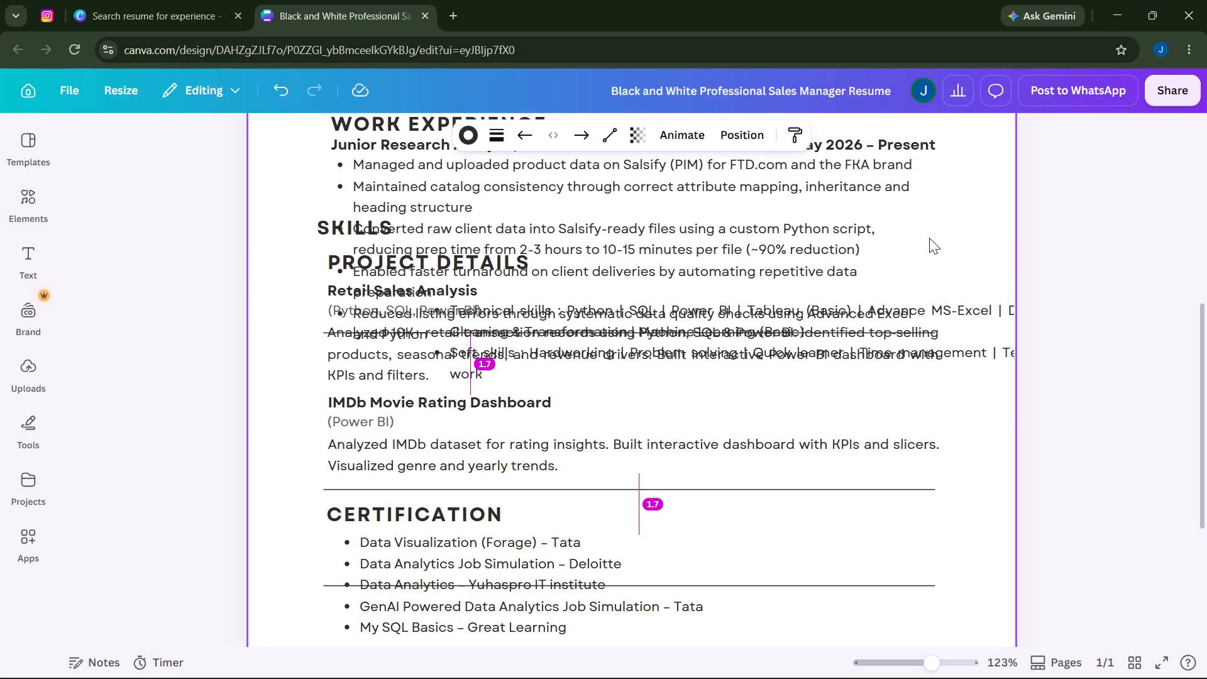
pyautogui.press('Down')
pyautogui.press('Down')
pyautogui.press('Up')
pyautogui.press('Up')
pyautogui.press('Up')
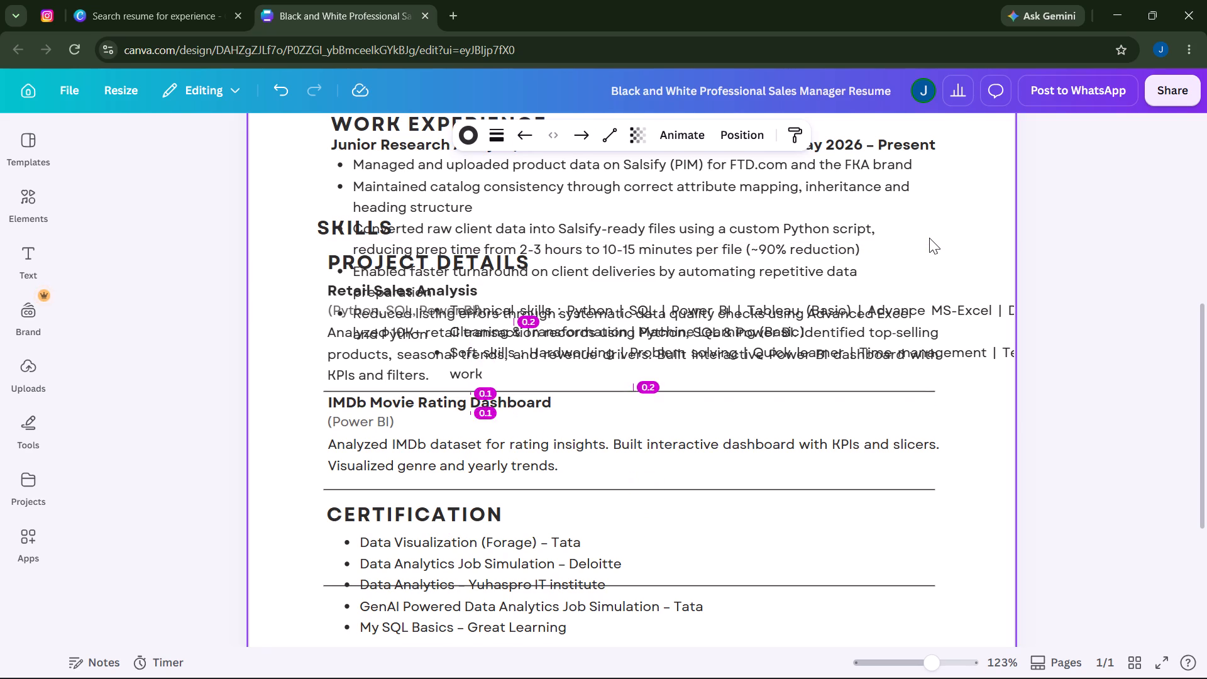
pyautogui.press('Up')
pyautogui.press('Up')
pyautogui.press('Up')
pyautogui.press('Up')
pyautogui.press('Up')
pyautogui.press('Up')
pyautogui.press('Up')
pyautogui.press('Up')
pyautogui.press('Up')
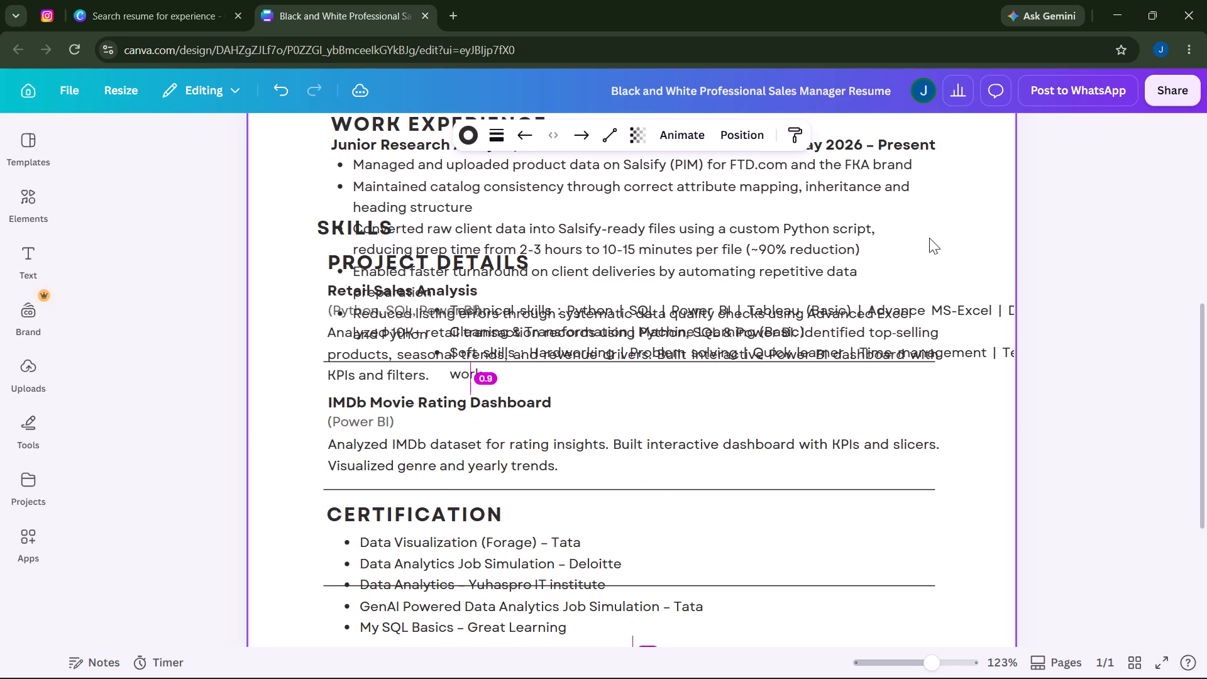
pyautogui.press('Up')
pyautogui.press('Up')
pyautogui.press('Up')
pyautogui.press('Up')
pyautogui.press('Down')
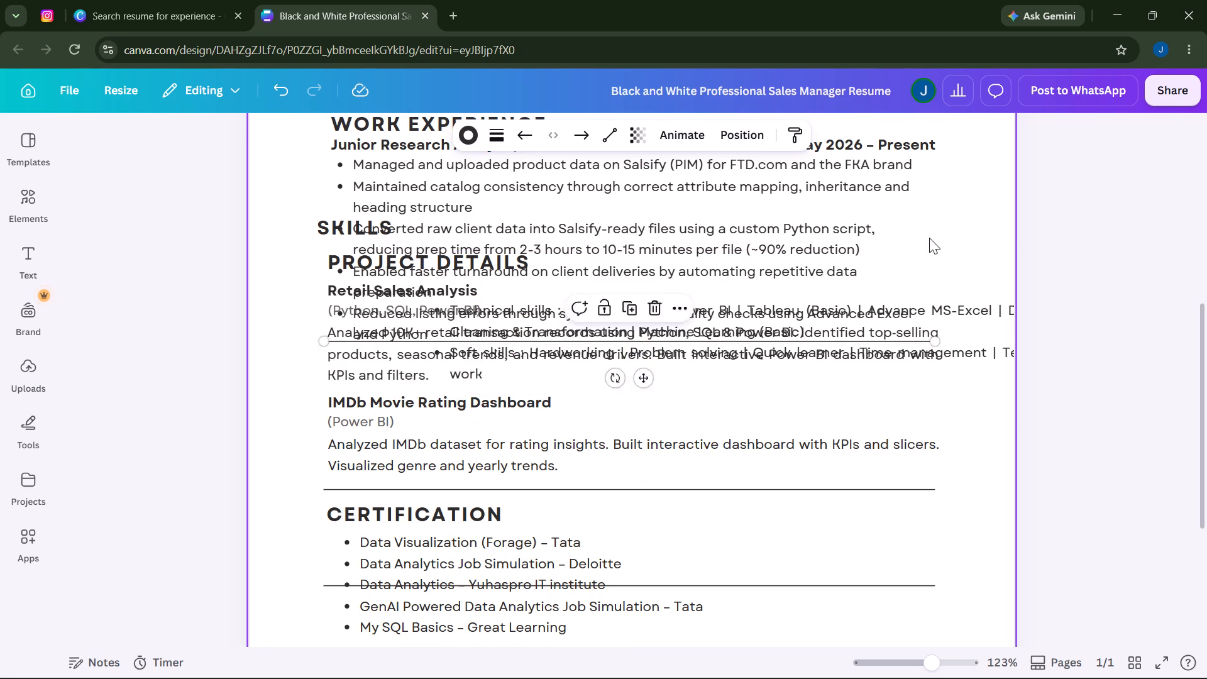
pyautogui.press('Down')
pyautogui.press('Down')
pyautogui.press('Down')
pyautogui.press('Down')
pyautogui.press('Down')
pyautogui.press('Down')
pyautogui.press('Down')
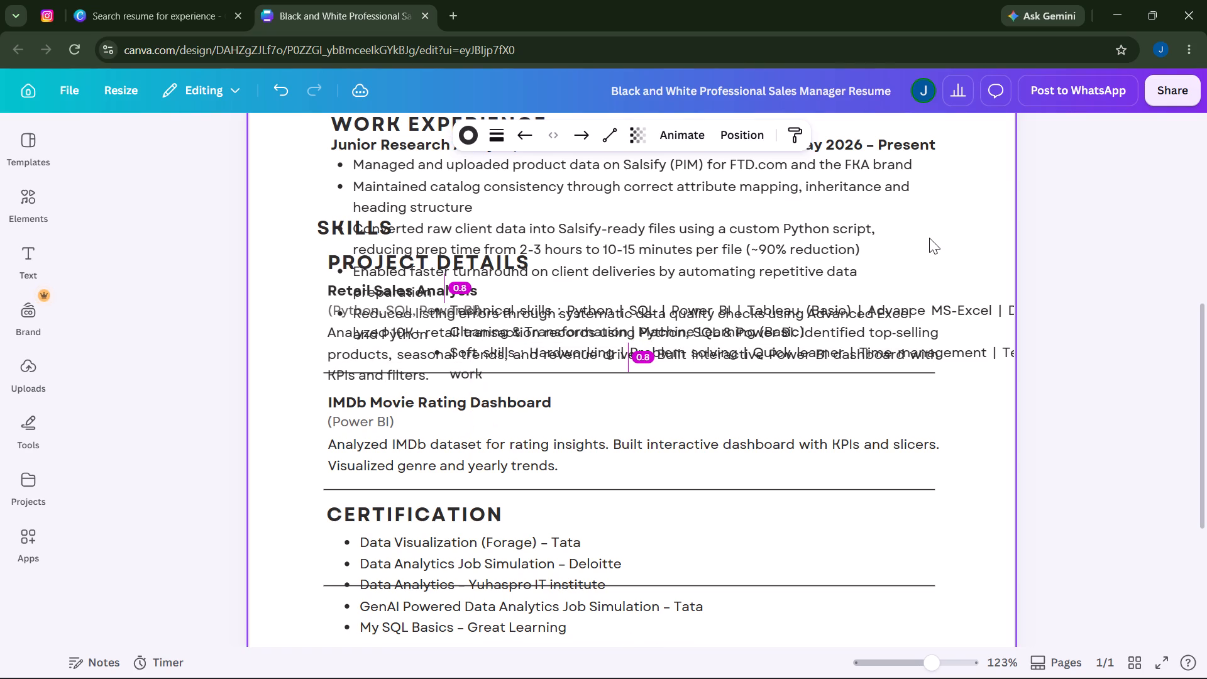
# Move the technical and soft skills list down the page, over the Certification bullets, away from the experience text.
pyautogui.click(978, 337)
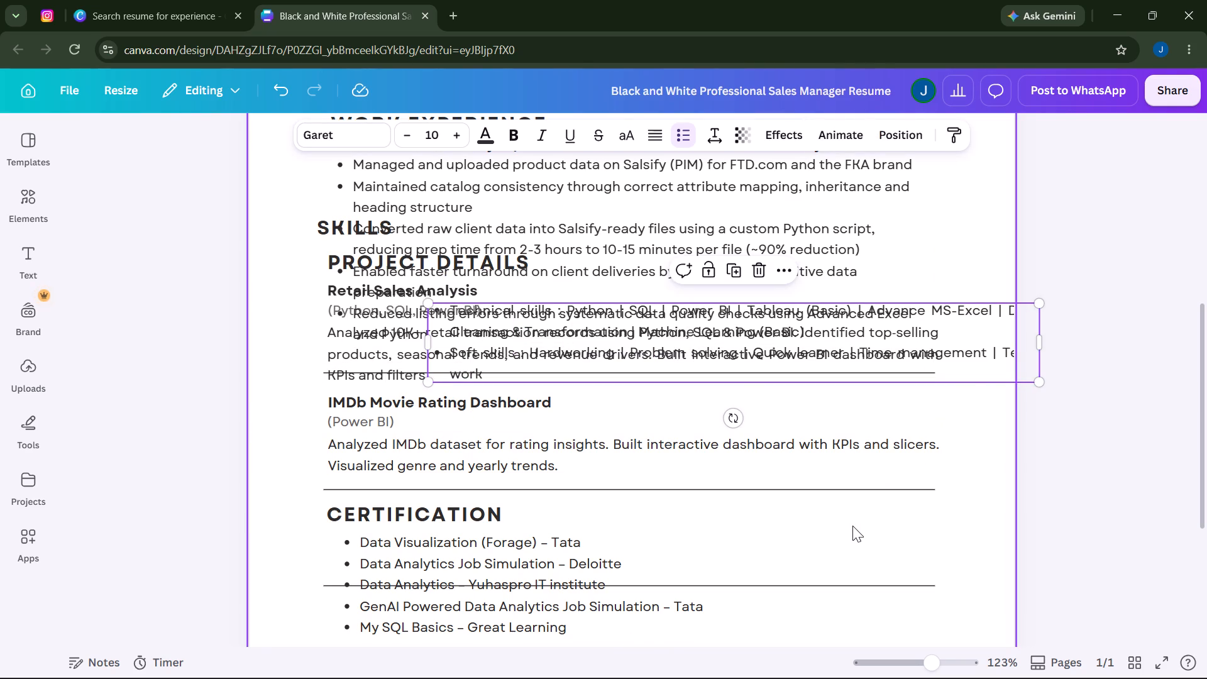
pyautogui.moveTo(981, 375); pyautogui.dragTo(918, 565)
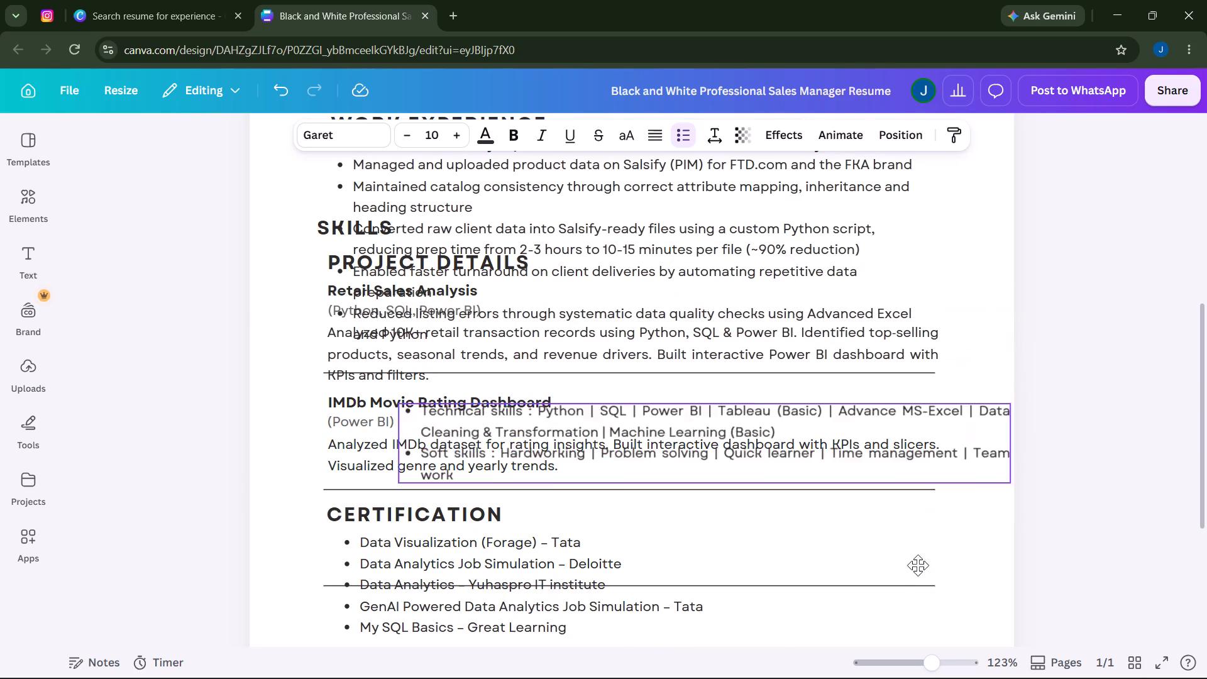
pyautogui.moveTo(918, 565); pyautogui.dragTo(872, 615)
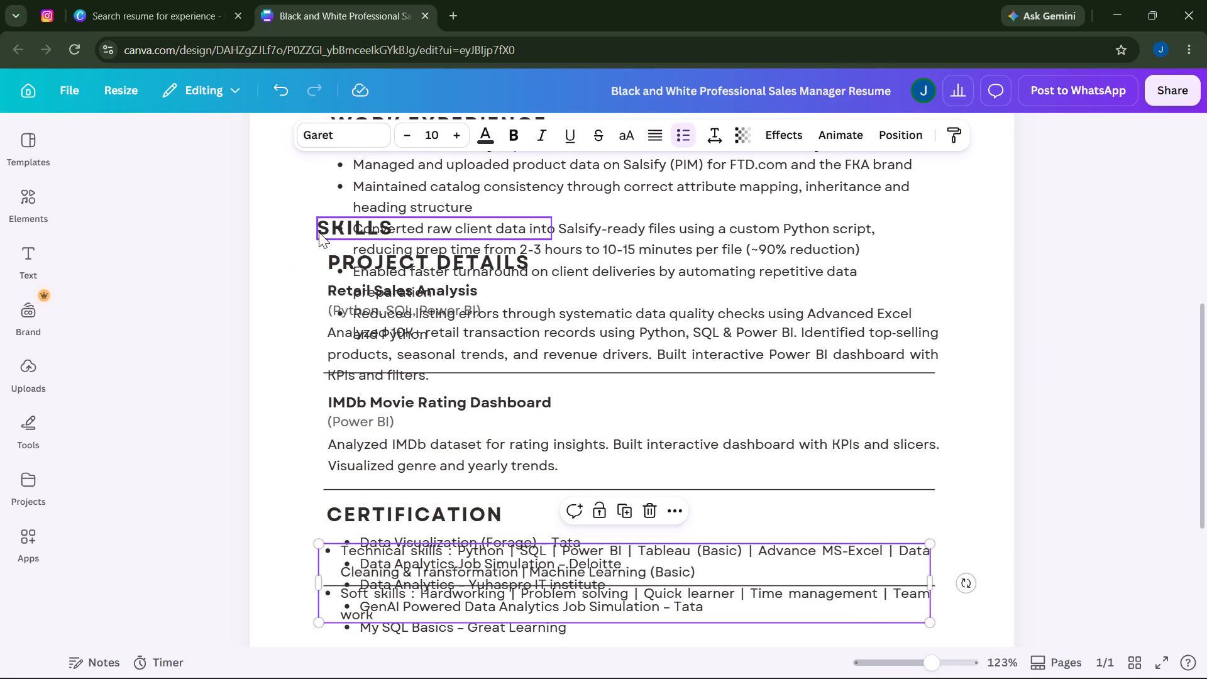
# Move the SKILLS heading beside the "IMDb Movie Rating Dashboard" title and the PROJECT DETAILS heading just above CERTIFICATION.
pyautogui.moveTo(320, 230); pyautogui.dragTo(624, 404)
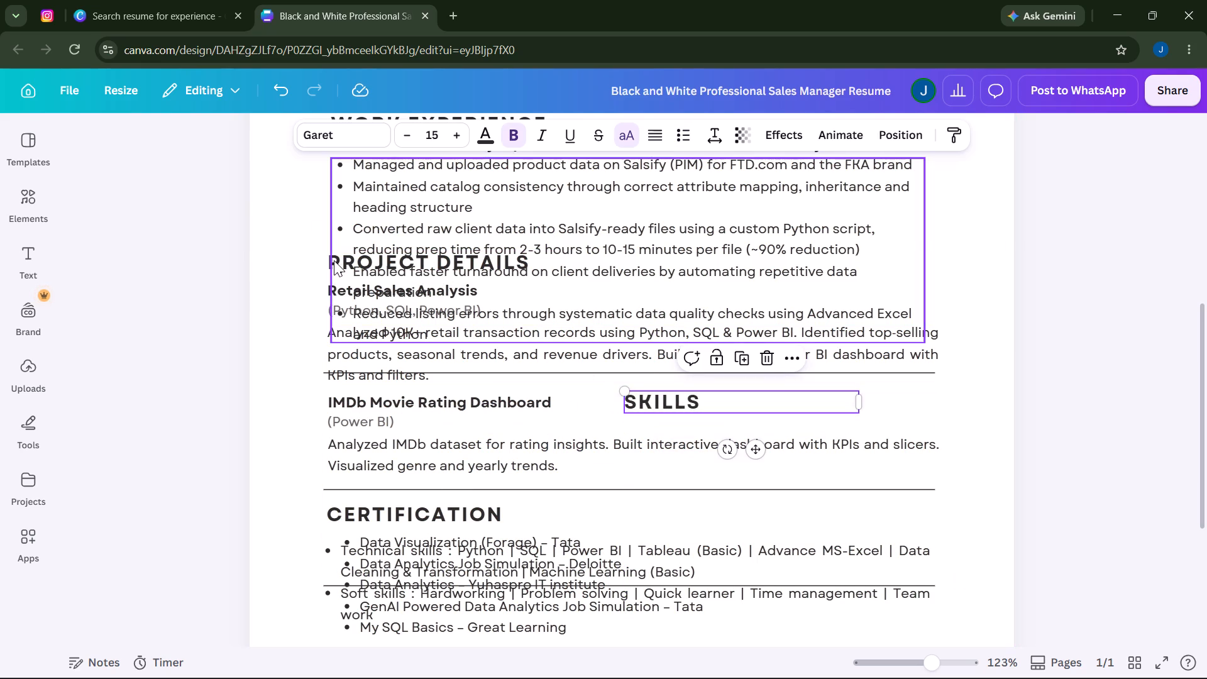
pyautogui.moveTo(328, 260); pyautogui.dragTo(324, 498)
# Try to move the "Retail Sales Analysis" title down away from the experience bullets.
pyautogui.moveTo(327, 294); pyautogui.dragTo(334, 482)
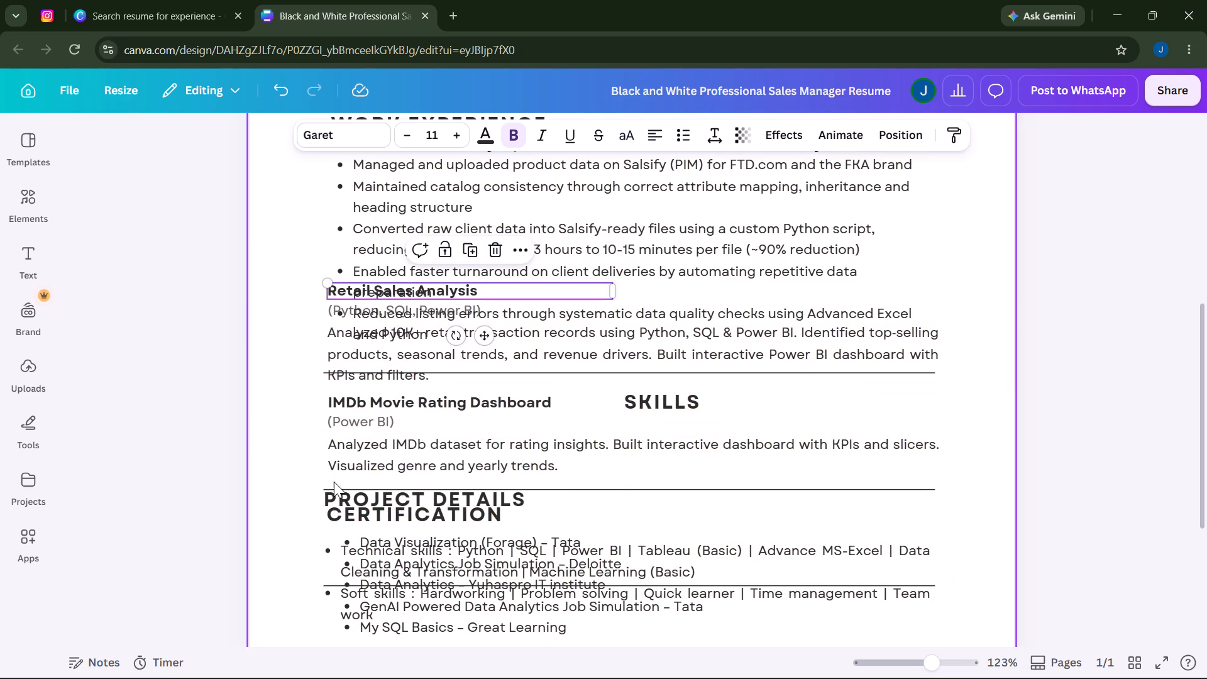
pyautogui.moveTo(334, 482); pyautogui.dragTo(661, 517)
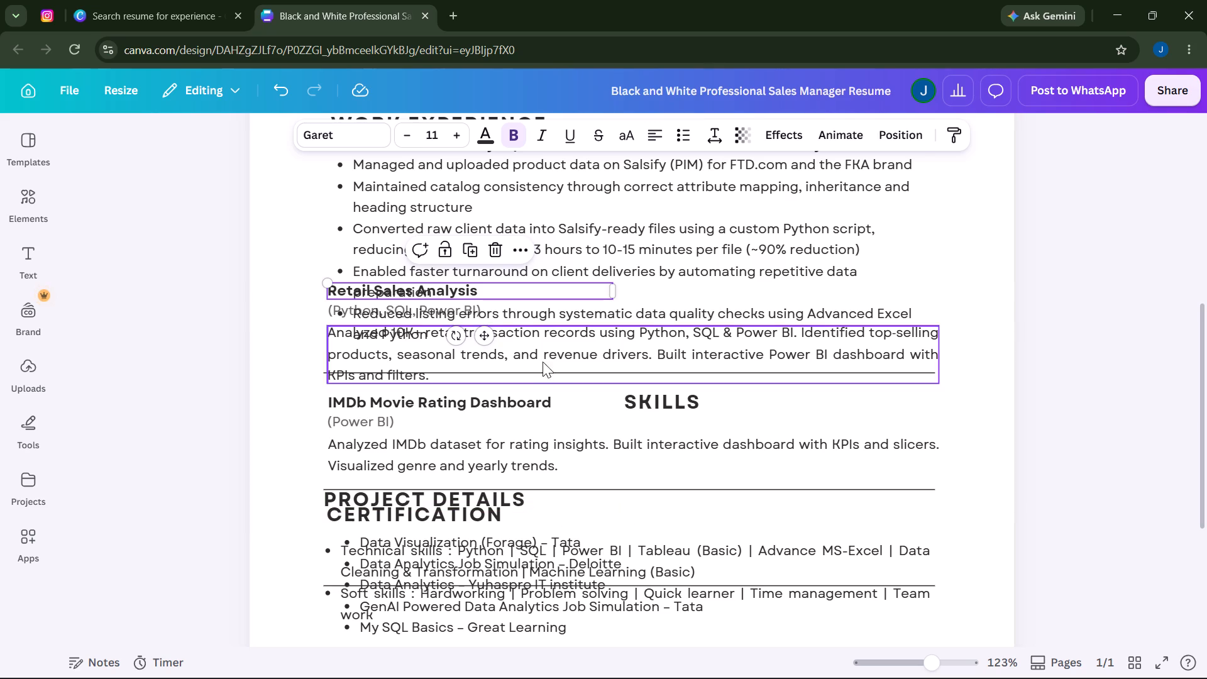
# Move the experience bullet list sideways, partly beyond the page's right edge, to uncover the overlapped project text.
pyautogui.click(686, 236)
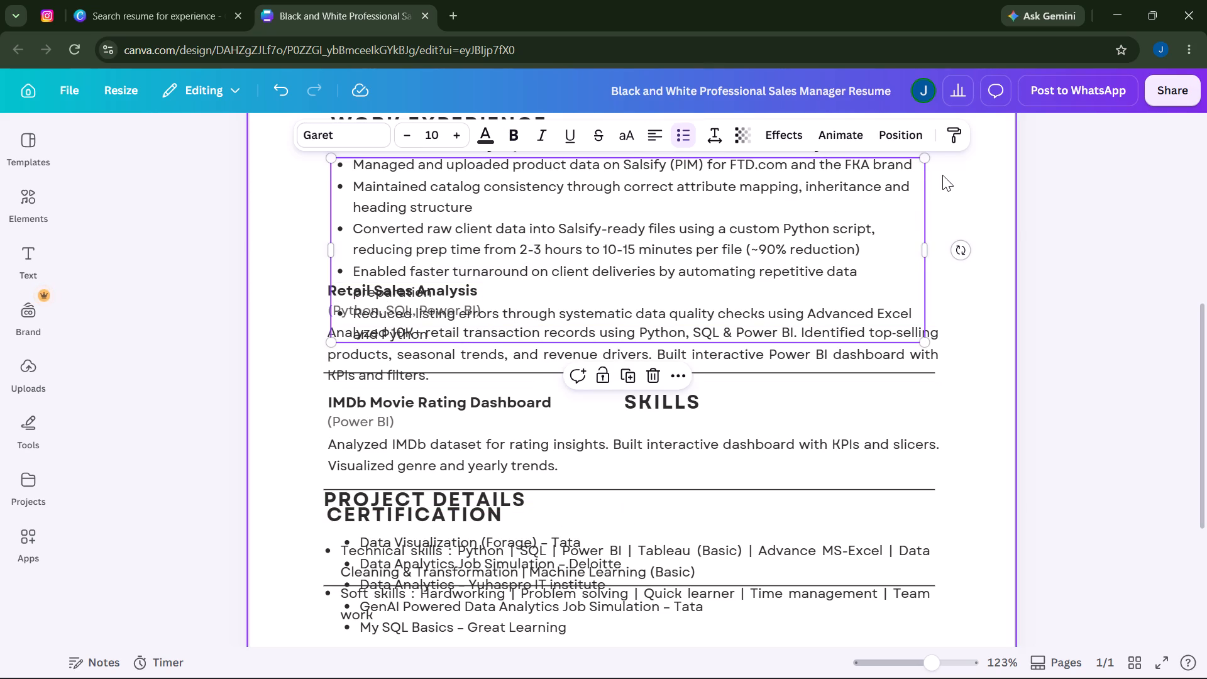
pyautogui.click(879, 174)
pyautogui.press('Right')
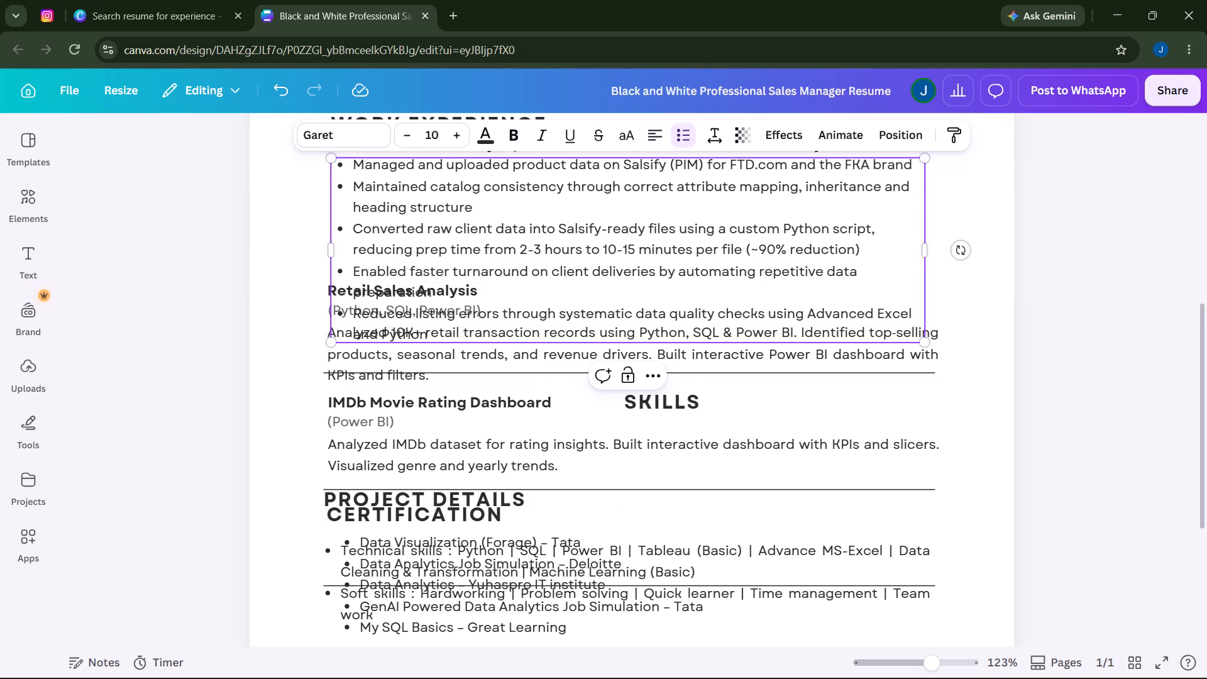
pyautogui.click(969, 197)
pyautogui.moveTo(900, 213); pyautogui.dragTo(908, 213)
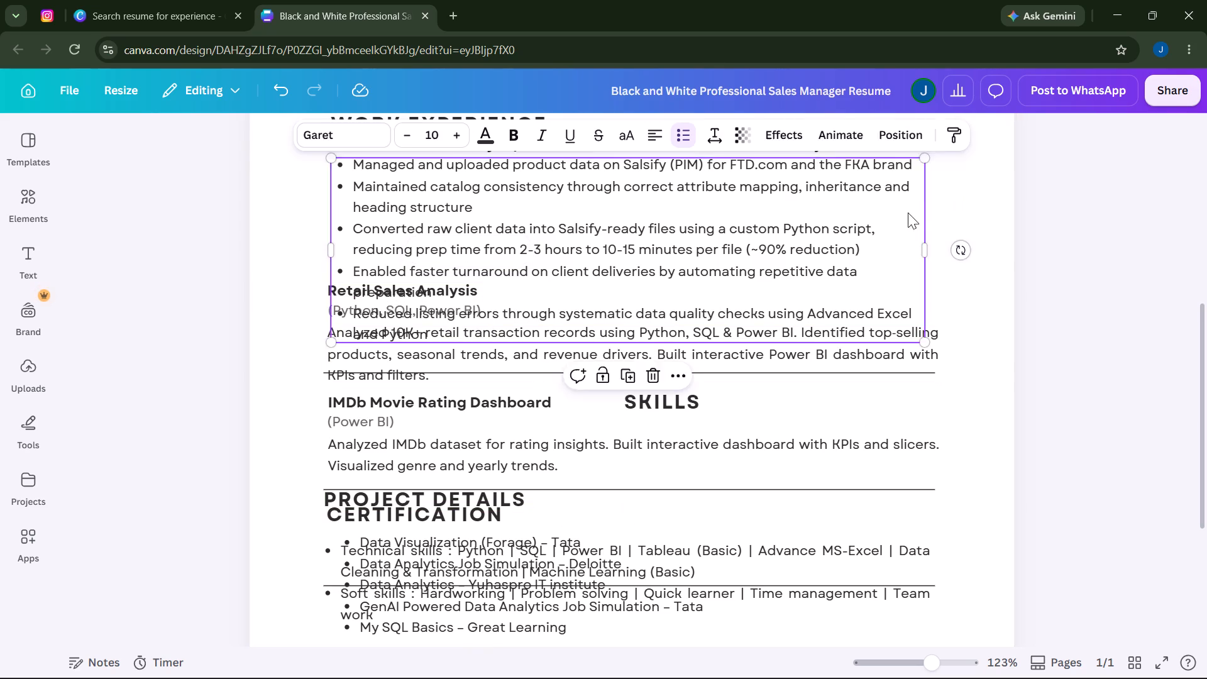
pyautogui.moveTo(908, 213); pyautogui.dragTo(1206, 213)
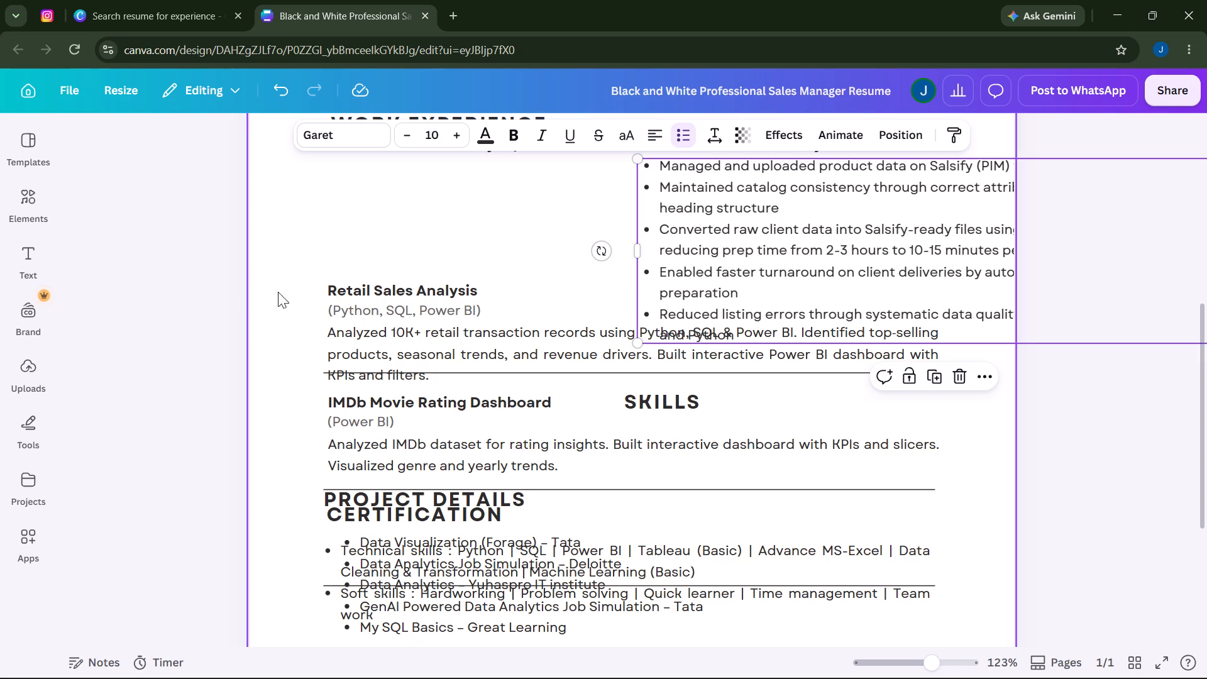
# Select the experience bullets with all project, skills and certification elements below them and move them down together, leaving space under Work Experience.
pyautogui.moveTo(304, 281); pyautogui.dragTo(729, 678)
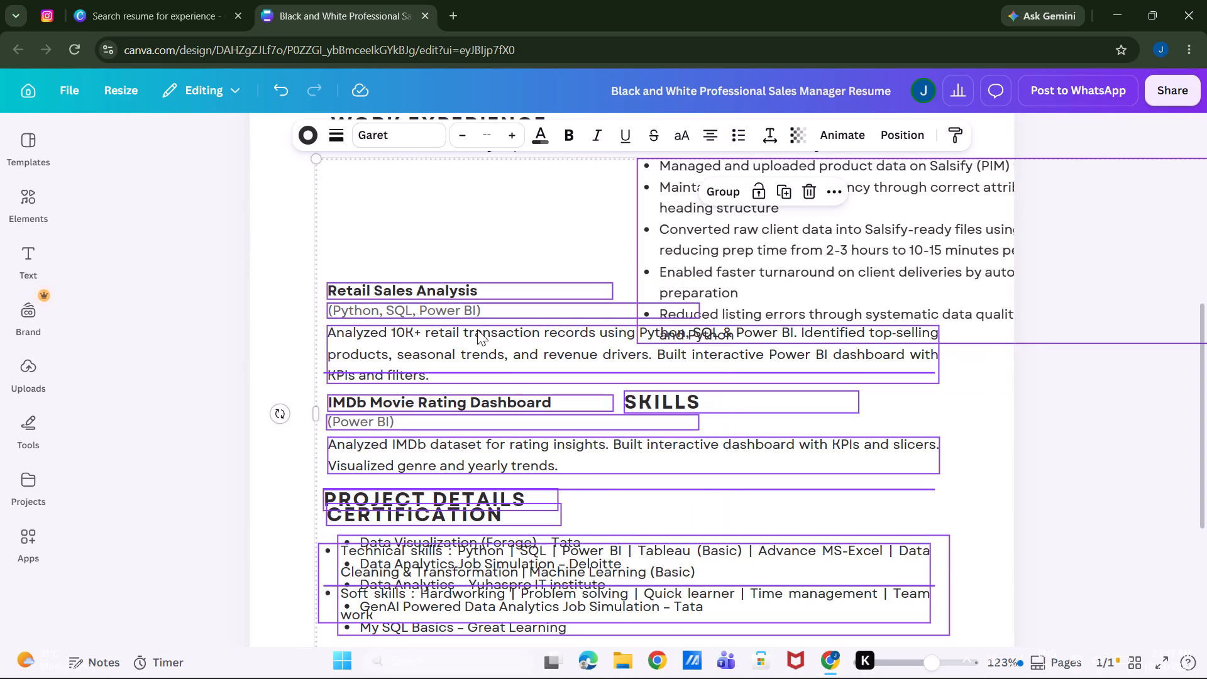
pyautogui.moveTo(466, 350); pyautogui.dragTo(469, 391)
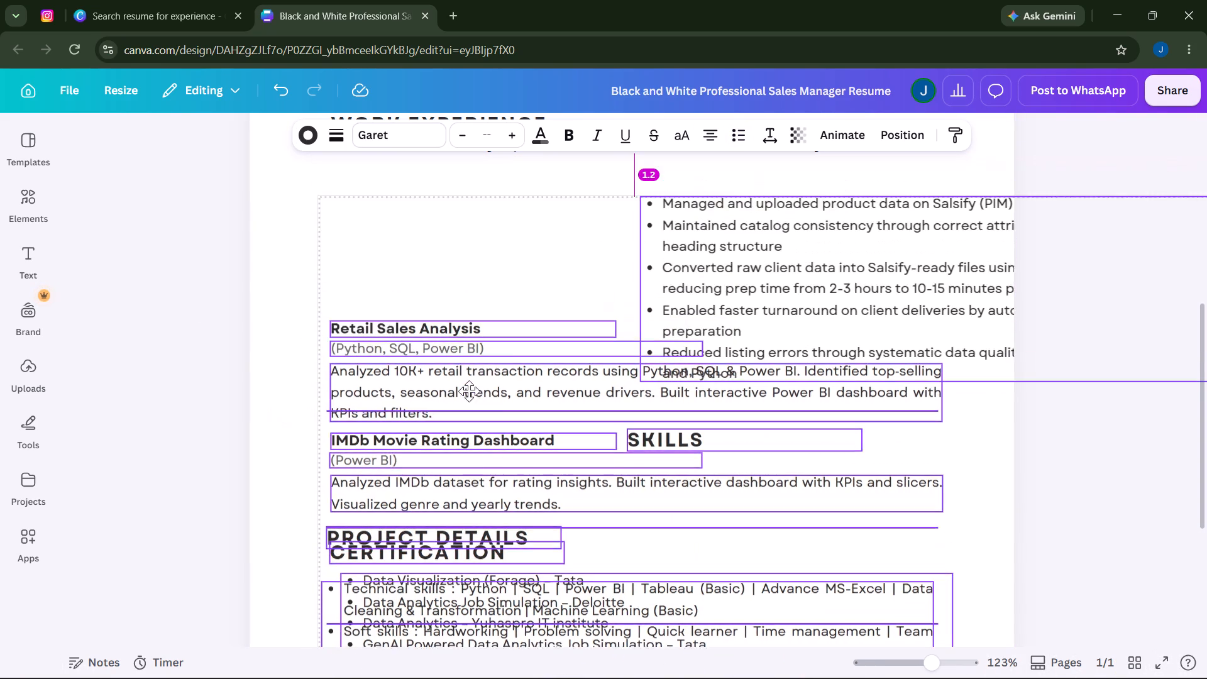
pyautogui.moveTo(469, 391); pyautogui.dragTo(470, 428)
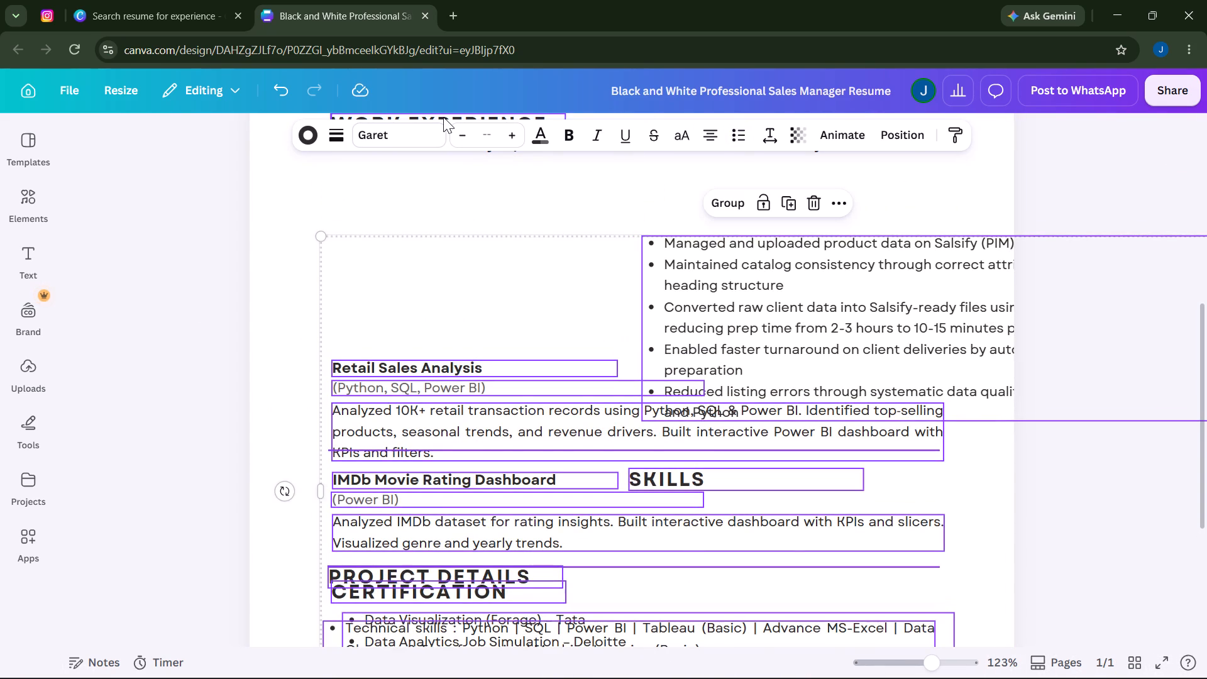
pyautogui.scroll(1, 449, 183)
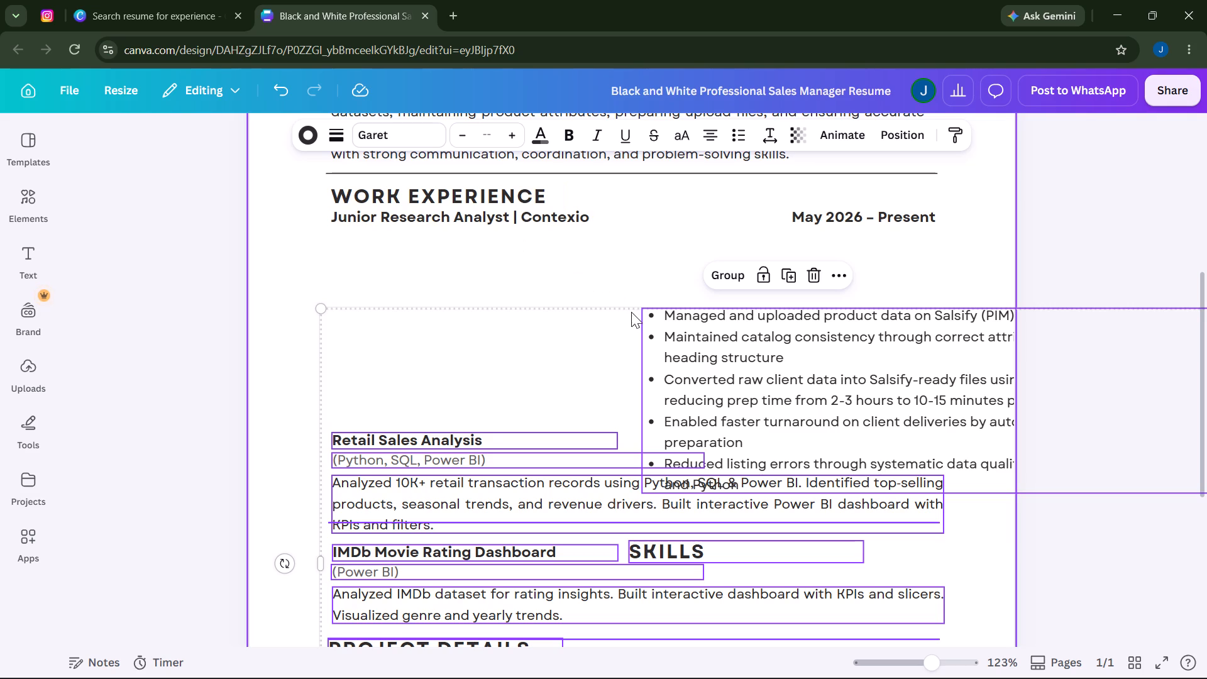
pyautogui.click(660, 331)
pyautogui.moveTo(660, 331); pyautogui.dragTo(648, 319)
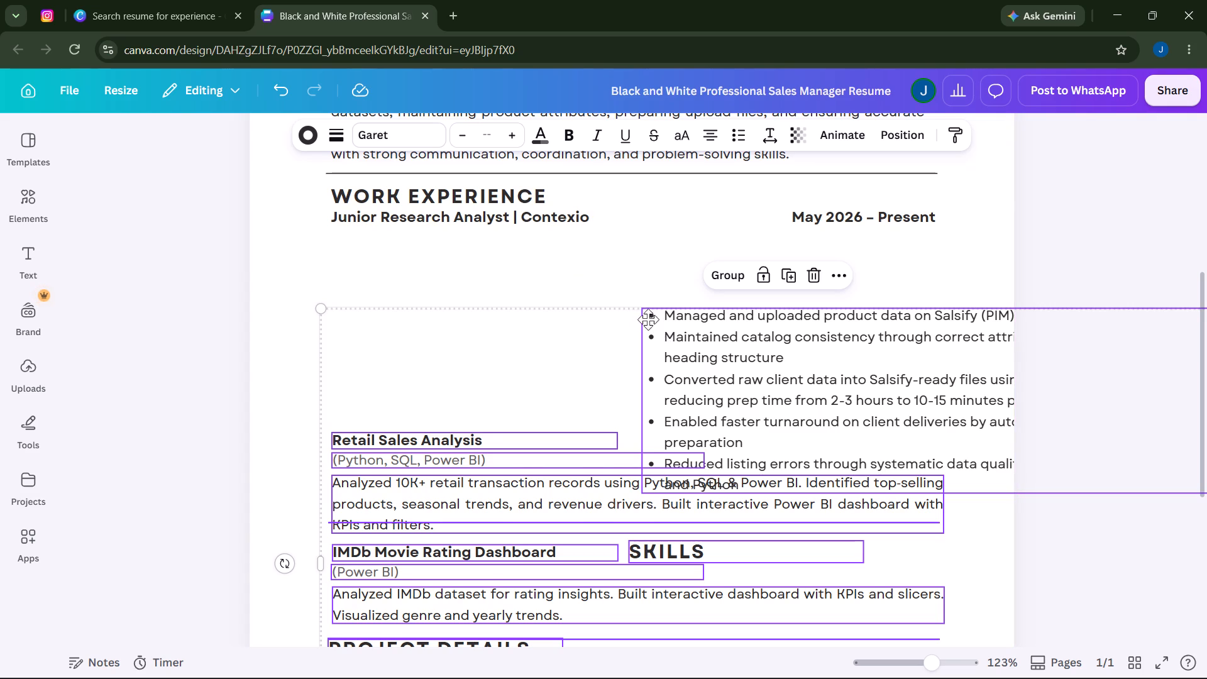
pyautogui.moveTo(648, 319); pyautogui.dragTo(659, 341)
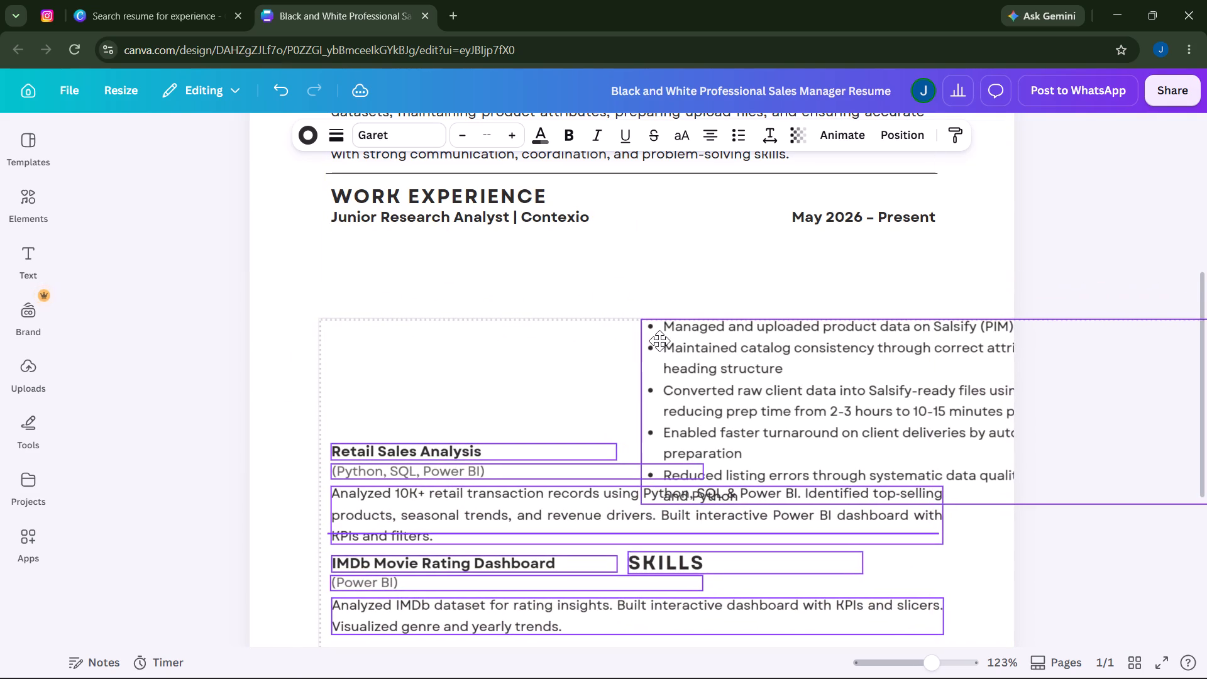
pyautogui.moveTo(659, 341); pyautogui.dragTo(667, 344)
pyautogui.click(554, 287)
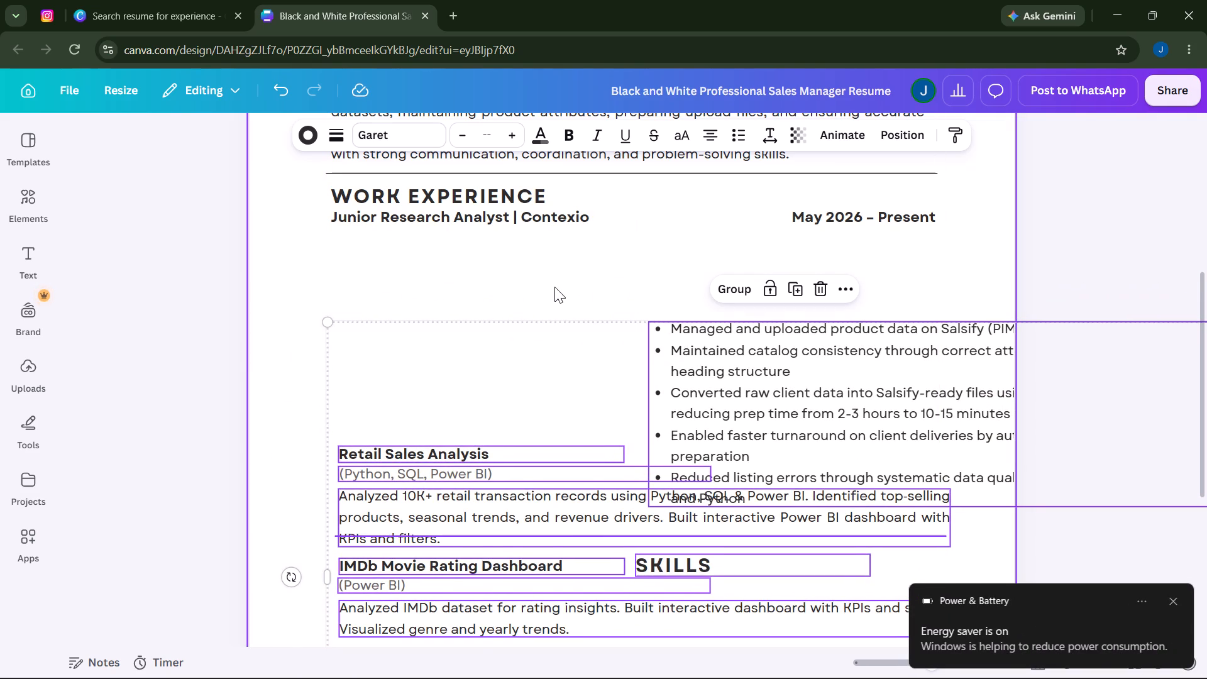
# Move the experience bullet list back beneath the "Junior Research Analyst | Contexio" row, aligning its left edge with the WORK EXPERIENCE heading.
pyautogui.moveTo(674, 356); pyautogui.dragTo(377, 272)
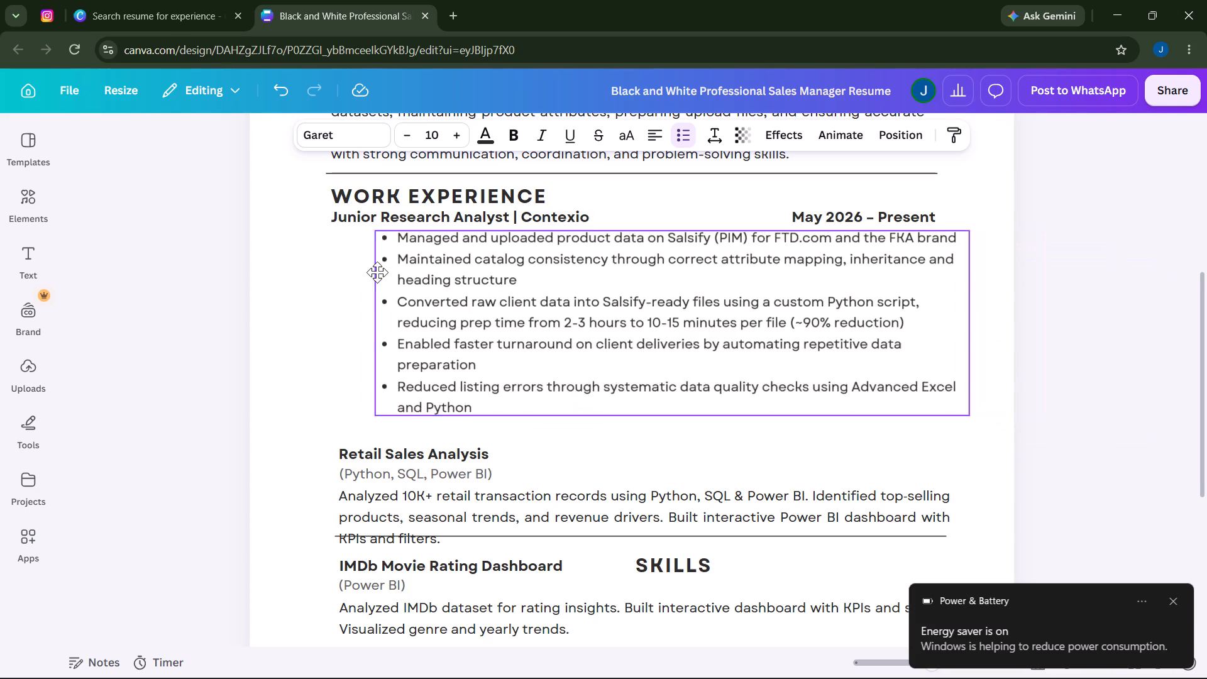
pyautogui.moveTo(377, 272); pyautogui.dragTo(351, 275)
pyautogui.press('Right')
pyautogui.press('Right')
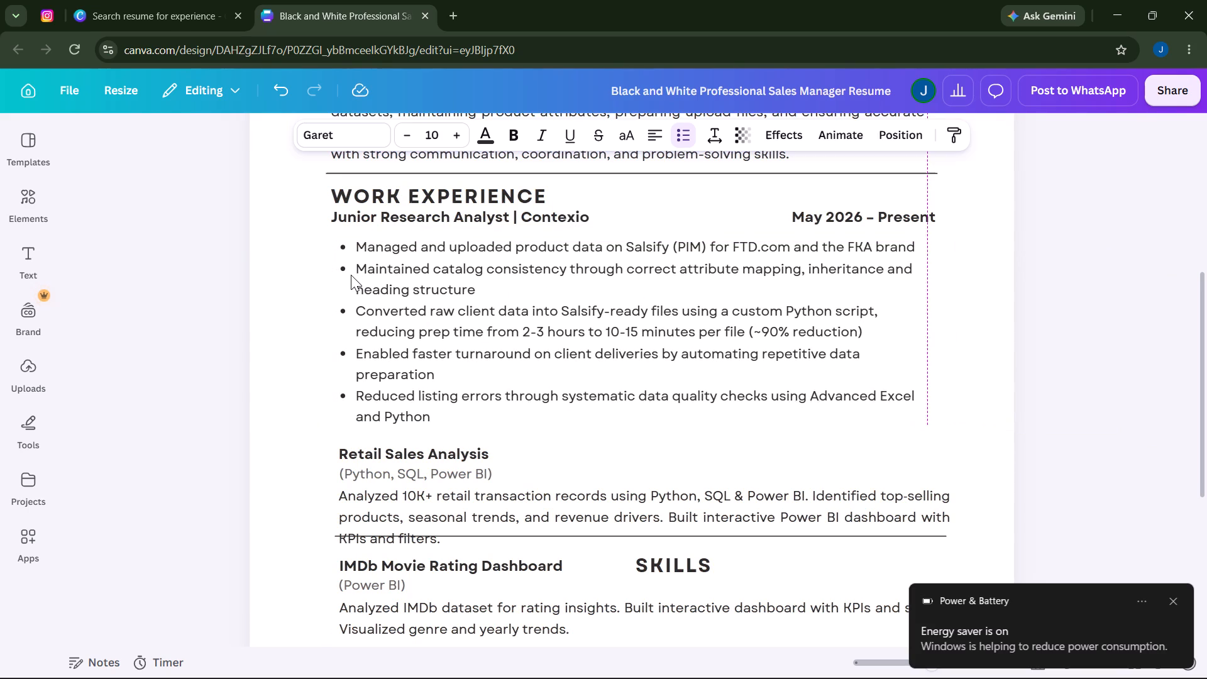
pyautogui.press('Left')
pyautogui.press('Left')
pyautogui.press('Left')
pyautogui.press('Right')
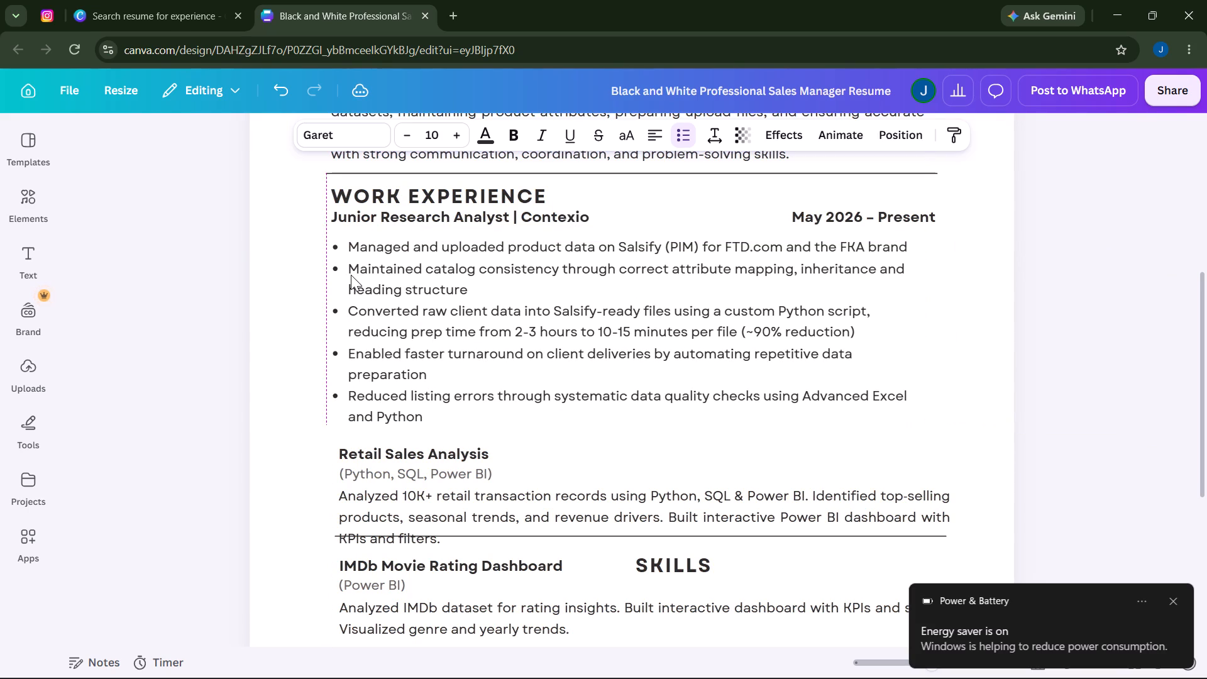
pyautogui.press('Right')
# Nudge the experience bullet list until it sits tightly beneath the "Junior Research Analyst | Contexio" row, lined up with the WORK EXPERIENCE heading's left edge.
pyautogui.scroll(1, 351, 275)
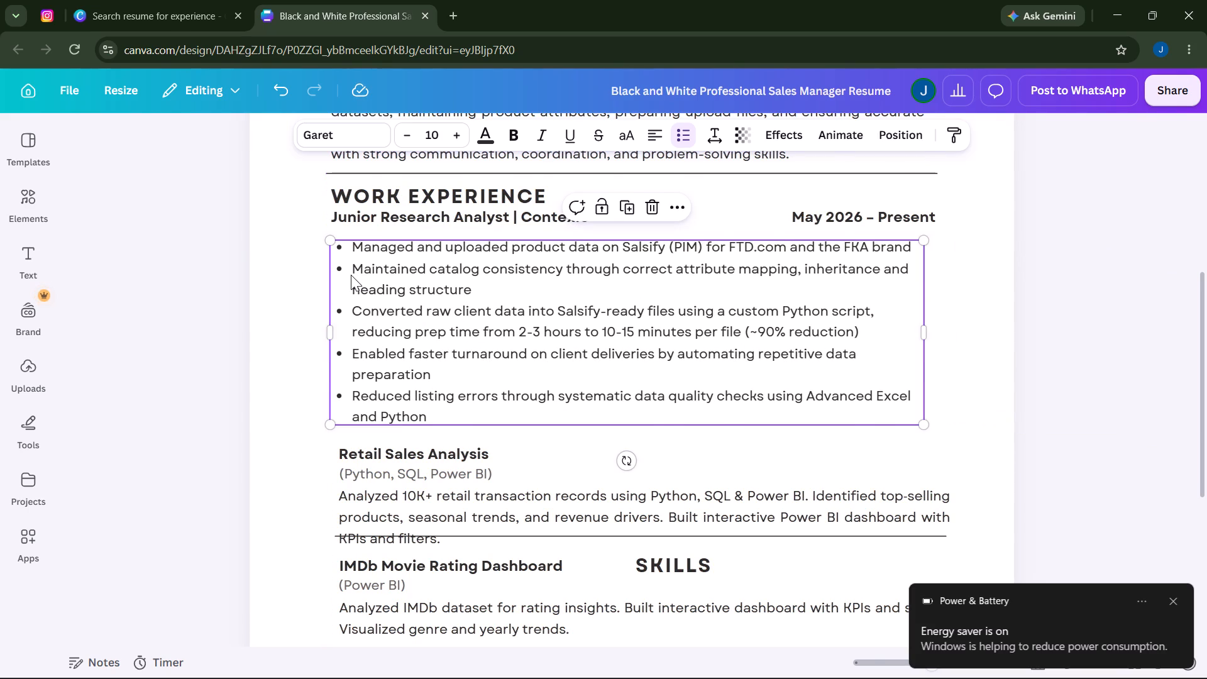
pyautogui.scroll(1, 351, 275)
pyautogui.press('Right')
pyautogui.press('Up')
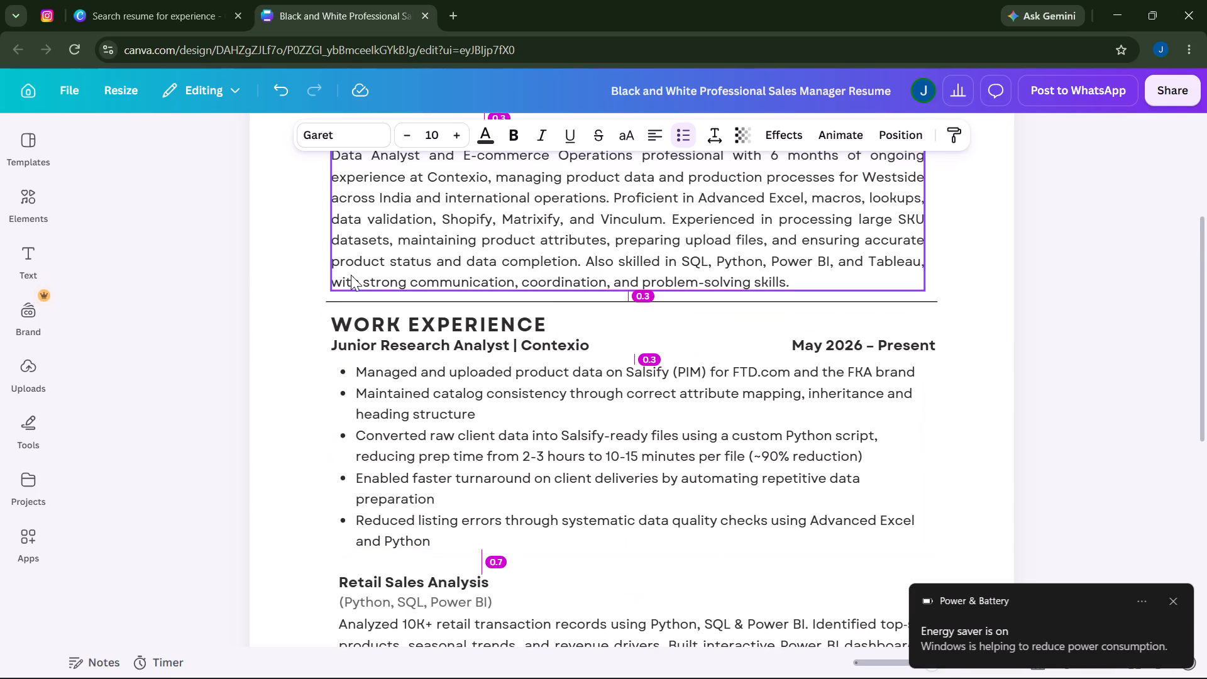
pyautogui.press('Left')
pyautogui.press('Up')
pyautogui.press('Up')
pyautogui.press('Up')
pyautogui.press('Up')
pyautogui.press('Up')
pyautogui.press('Up')
pyautogui.press('Up')
pyautogui.press('Up')
pyautogui.press('Up')
pyautogui.press('Up')
pyautogui.press('Up')
pyautogui.press('Up')
pyautogui.press('Up')
pyautogui.press('Up')
pyautogui.press('Up')
pyautogui.press('Up')
pyautogui.press('Up')
pyautogui.press('Up')
pyautogui.press('Up')
pyautogui.press('Up')
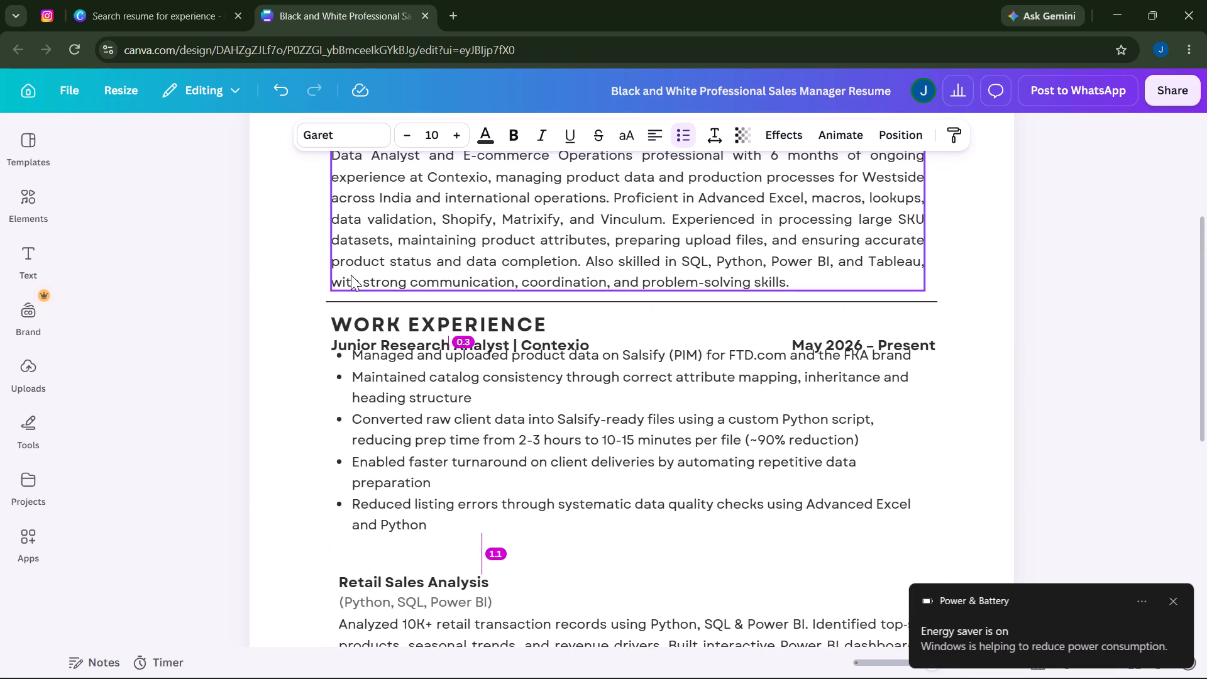
pyautogui.press('Up')
pyautogui.press('Up')
pyautogui.press('Left')
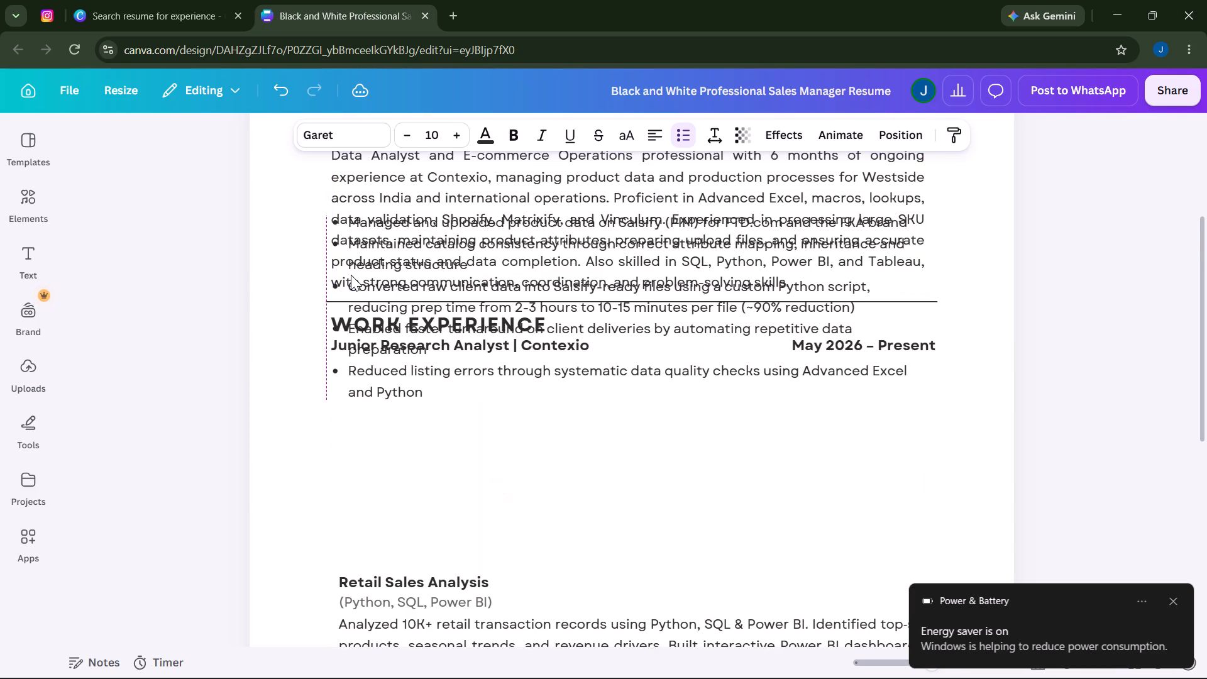
pyautogui.press('Left')
pyautogui.press('Right')
pyautogui.press('Right')
pyautogui.press('Right')
pyautogui.press('Left')
pyautogui.press('Left')
pyautogui.press('Left')
pyautogui.press('Left')
pyautogui.press('Right')
pyautogui.press('Right')
pyautogui.press('Up')
pyautogui.press('Up')
pyautogui.press('Up')
pyautogui.press('Up')
pyautogui.press('Up')
pyautogui.press('Up')
pyautogui.press('Up')
pyautogui.press('Up')
pyautogui.press('Up')
pyautogui.press('Up')
pyautogui.press('Up')
pyautogui.press('Up')
pyautogui.press('Up')
pyautogui.press('Up')
pyautogui.press('Up')
pyautogui.press('Up')
pyautogui.press('Up')
pyautogui.press('Up')
pyautogui.press('Up')
pyautogui.press('Up')
pyautogui.press('Up')
pyautogui.press('Up')
pyautogui.press('Up')
pyautogui.press('Up')
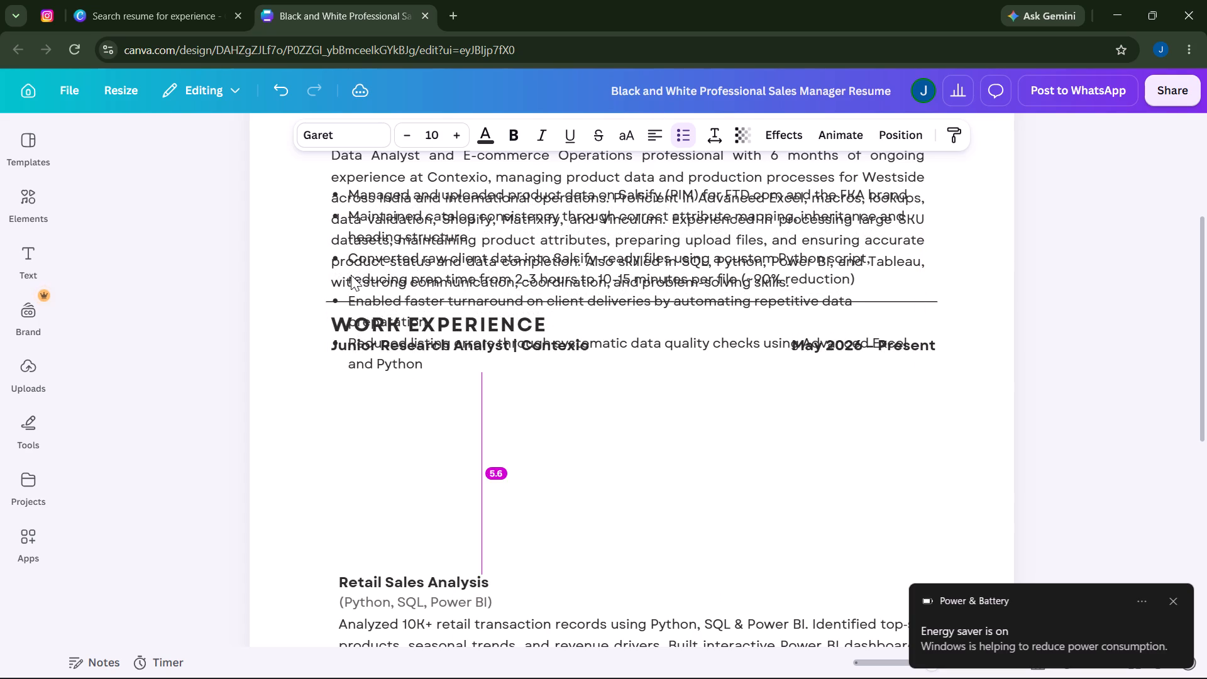
pyautogui.press('Up')
pyautogui.press('Up')
pyautogui.press('Right')
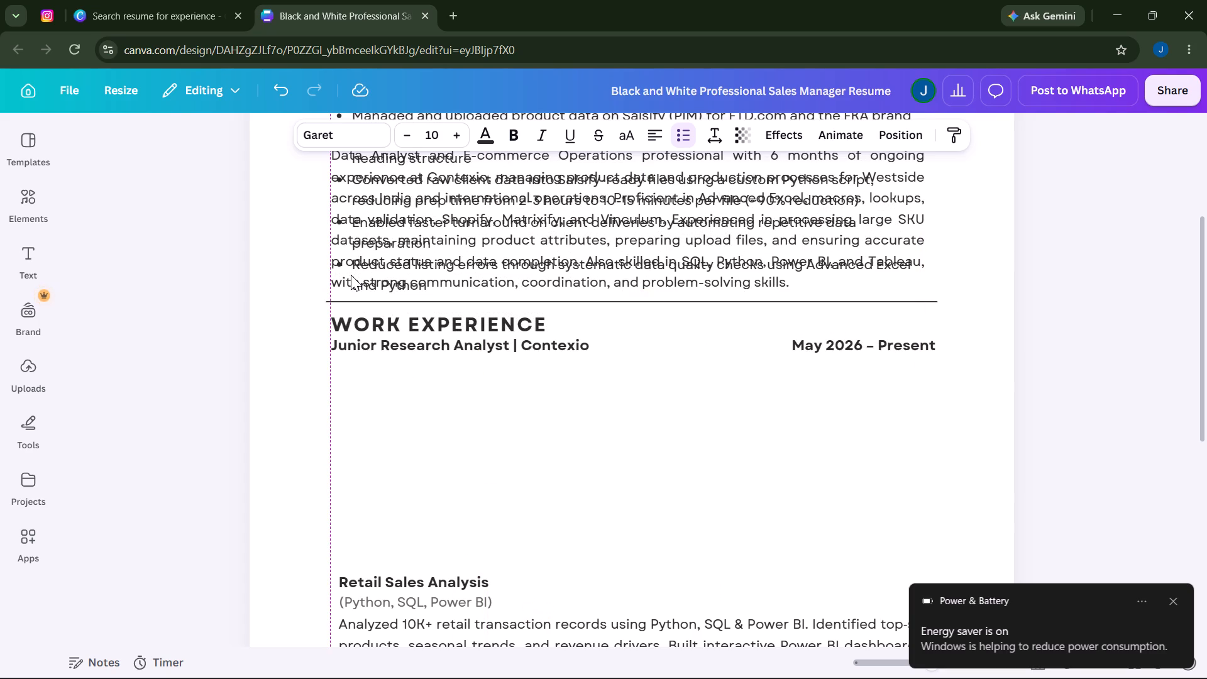
pyautogui.press('Down')
pyautogui.press('Down')
pyautogui.press('Down')
pyautogui.press('Down')
pyautogui.press('Down')
pyautogui.press('Down')
pyautogui.press('Down')
pyautogui.press('Down')
pyautogui.press('Down')
pyautogui.press('Down')
pyautogui.press('Down')
pyautogui.press('Down')
pyautogui.press('Down')
pyautogui.press('Down')
pyautogui.press('Down')
pyautogui.press('Down')
pyautogui.press('Down')
pyautogui.press('Down')
pyautogui.press('Down')
pyautogui.press('Down')
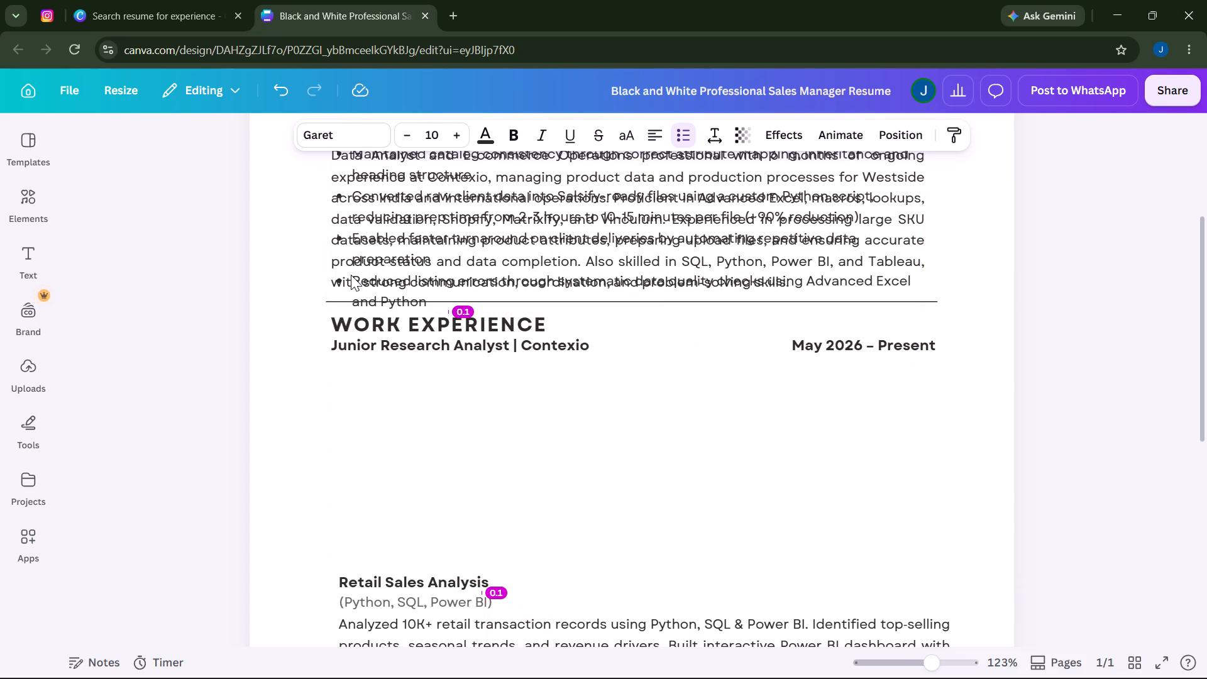
pyautogui.press('Down')
pyautogui.press('Down')
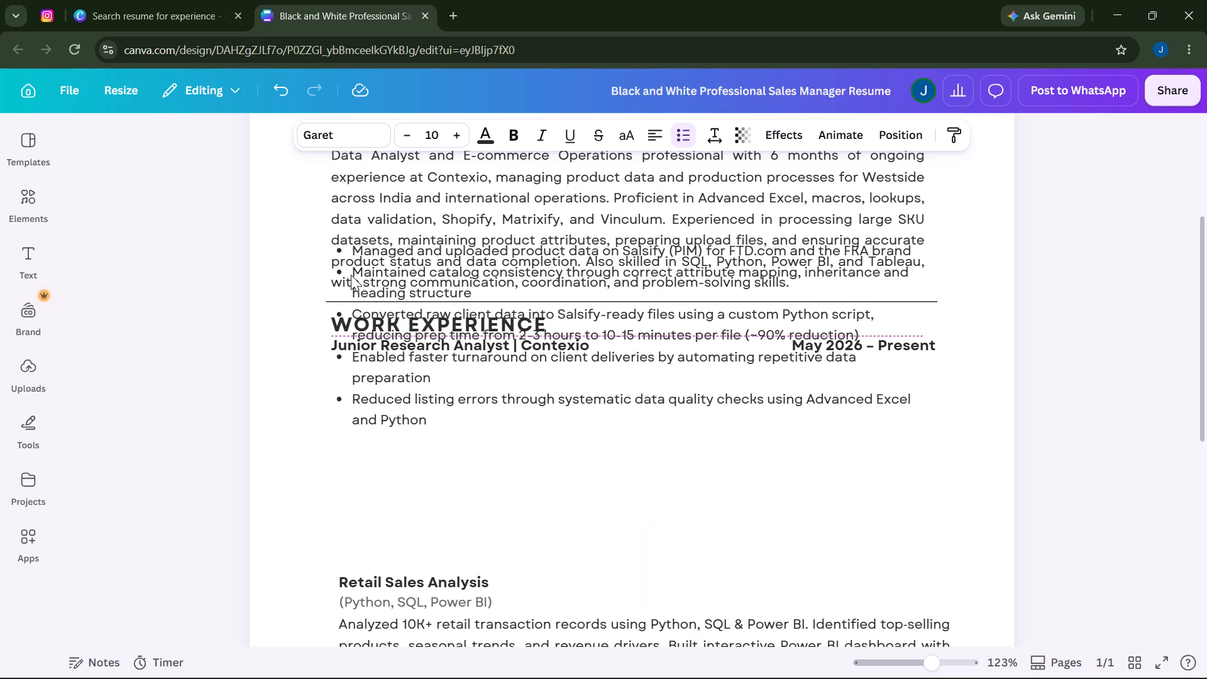
pyautogui.press('Down')
pyautogui.press('Down')
pyautogui.press('Down')
pyautogui.press('Down')
pyautogui.press('Down')
pyautogui.press('Down')
pyautogui.press('Down')
pyautogui.press('Down')
pyautogui.press('Down')
pyautogui.press('Down')
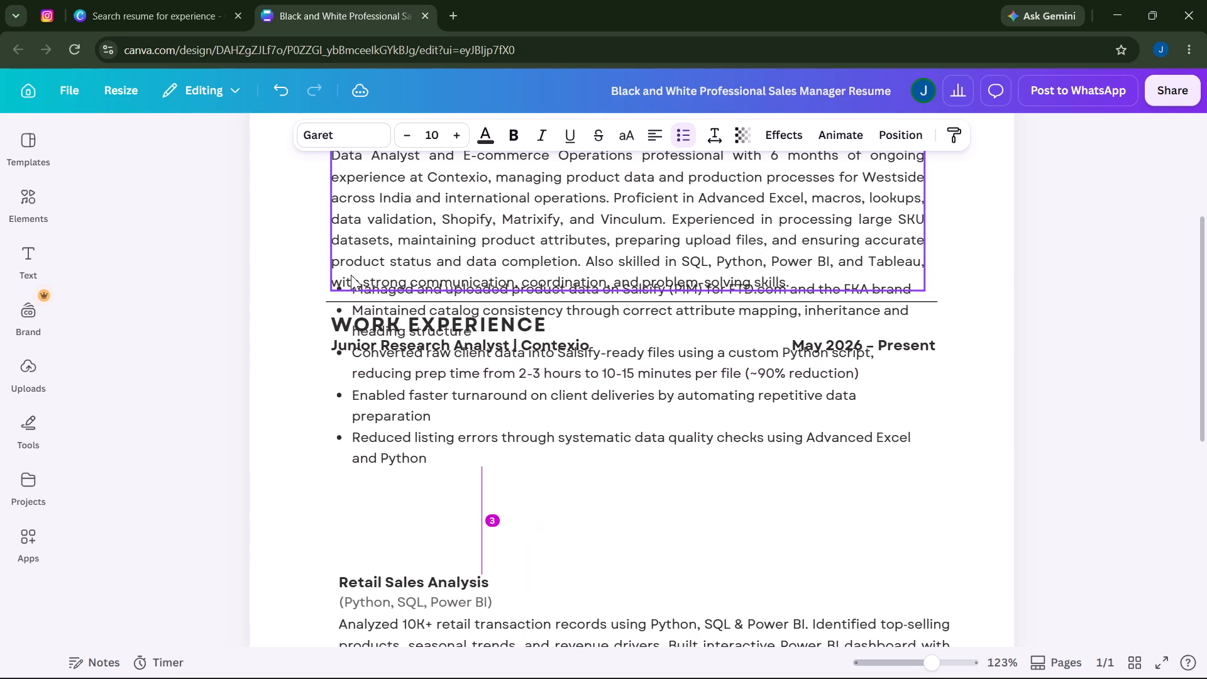
pyautogui.press('Down')
pyautogui.press('Down')
pyautogui.press('Down')
pyautogui.press('Down')
pyautogui.press('Down')
pyautogui.press('Down')
pyautogui.press('Down')
pyautogui.press('Down')
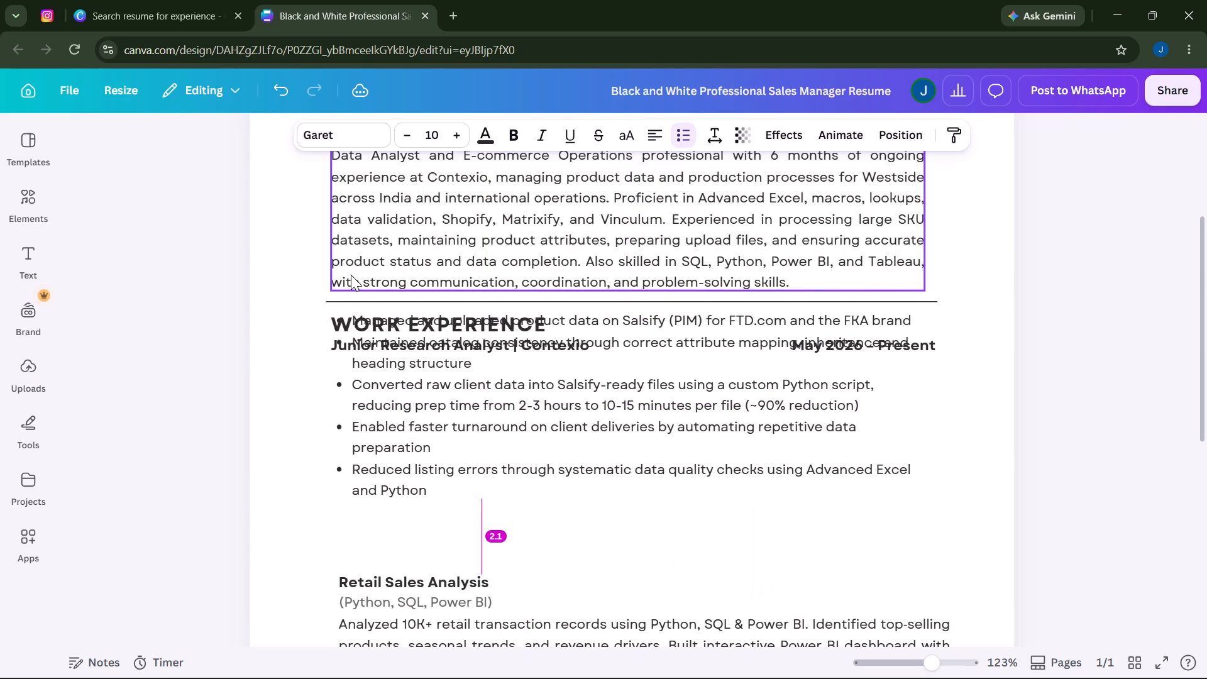
pyautogui.press('Down')
pyautogui.press('Down')
pyautogui.press('Down')
pyautogui.press('Down')
pyautogui.press('Down')
pyautogui.press('Down')
pyautogui.press('Down')
pyautogui.press('Down')
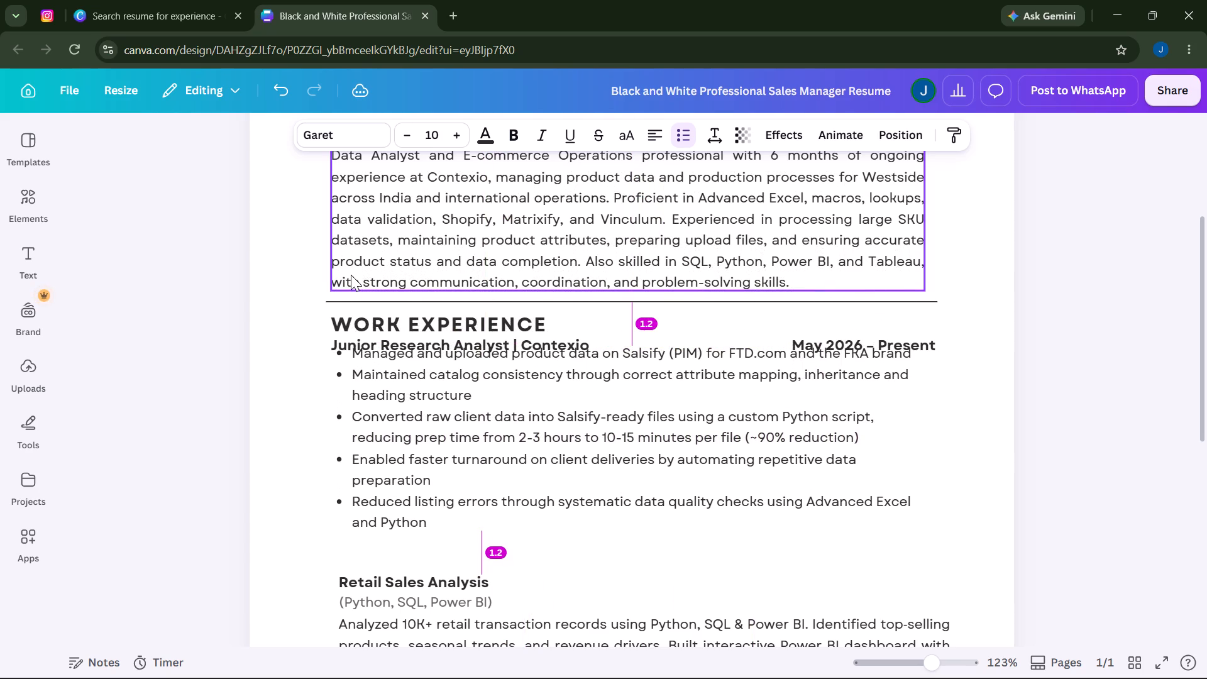
pyautogui.press('Down')
pyautogui.press('Down')
pyautogui.press('Down')
pyautogui.press('Down')
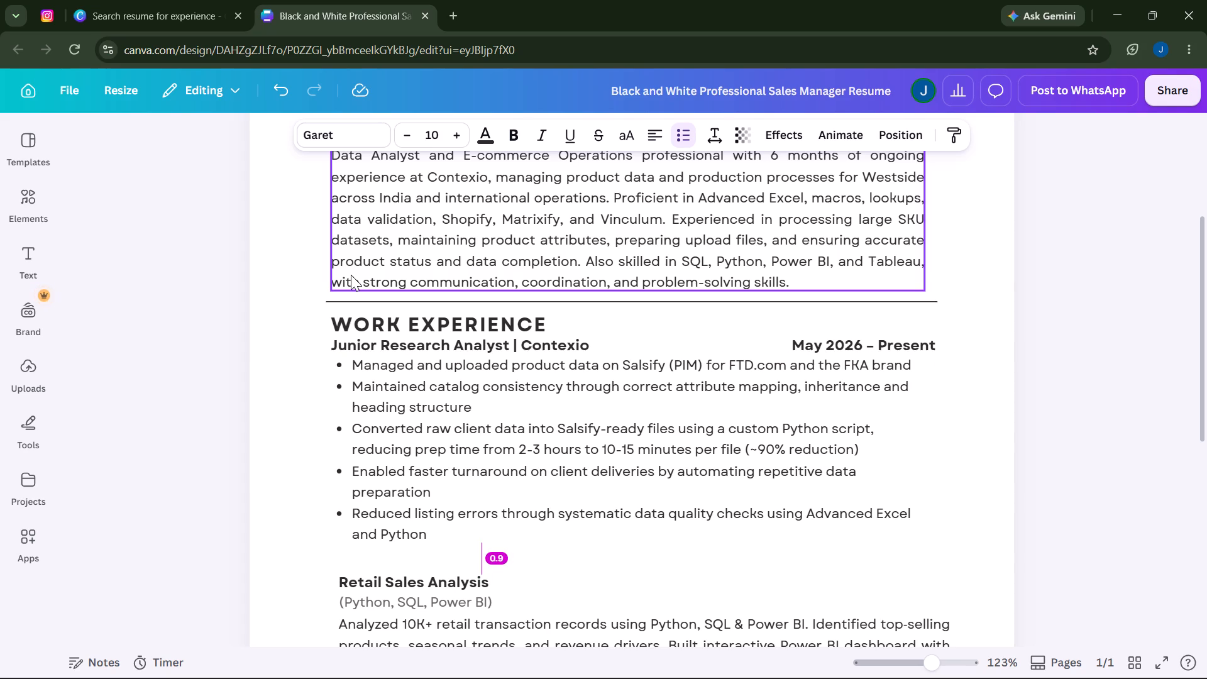
# Move the divider line crossing the Retail Sales Analysis description up to just below the last experience bullet, above the "Retail Sales Analysis" title.
pyautogui.scroll(-1, 875, 488)
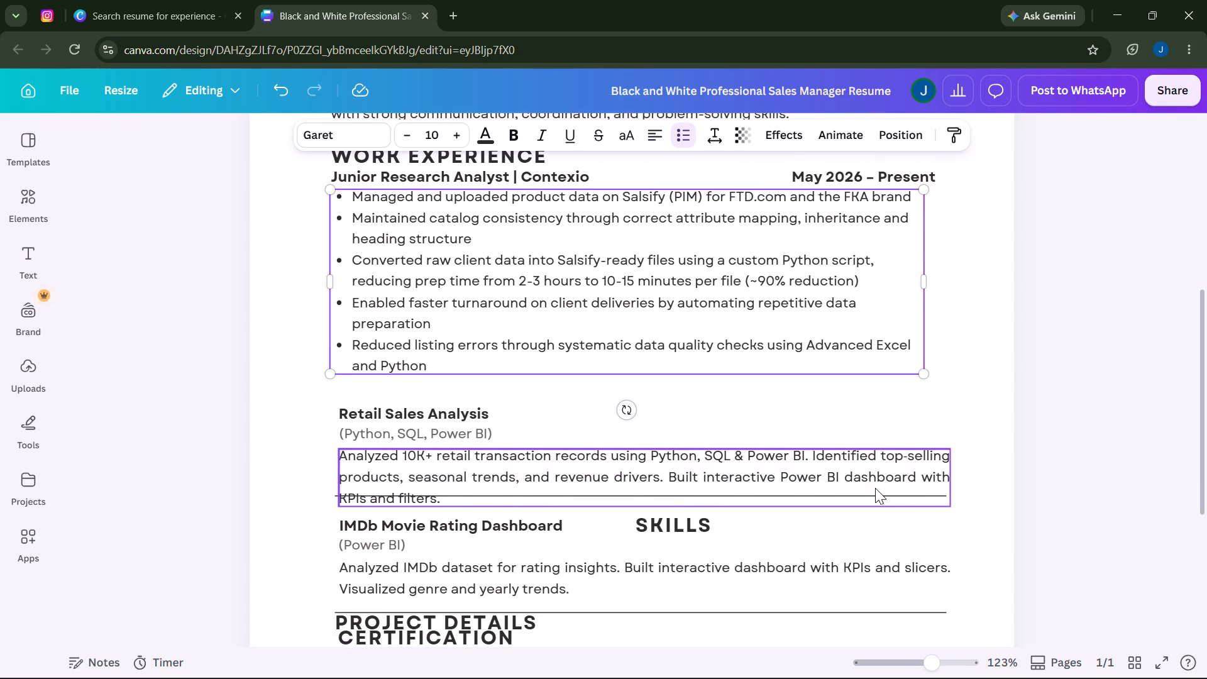
pyautogui.scroll(-1, 875, 488)
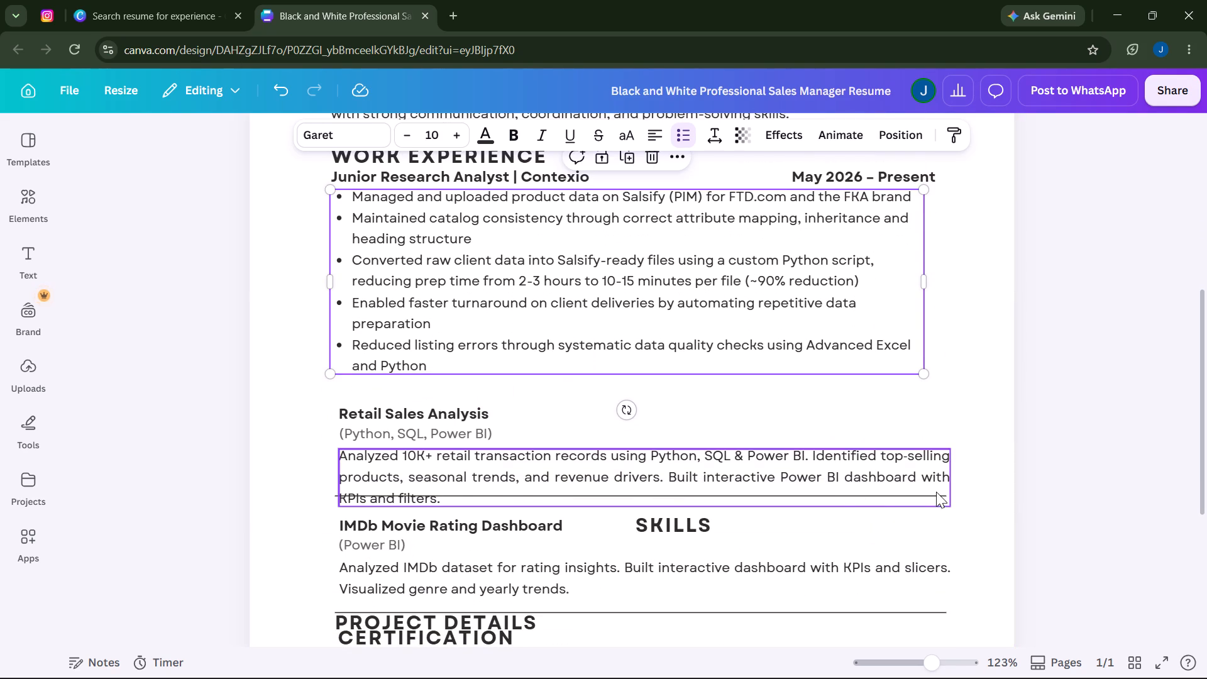
pyautogui.click(336, 495)
pyautogui.press('Up')
pyautogui.press('Up')
pyautogui.press('Up')
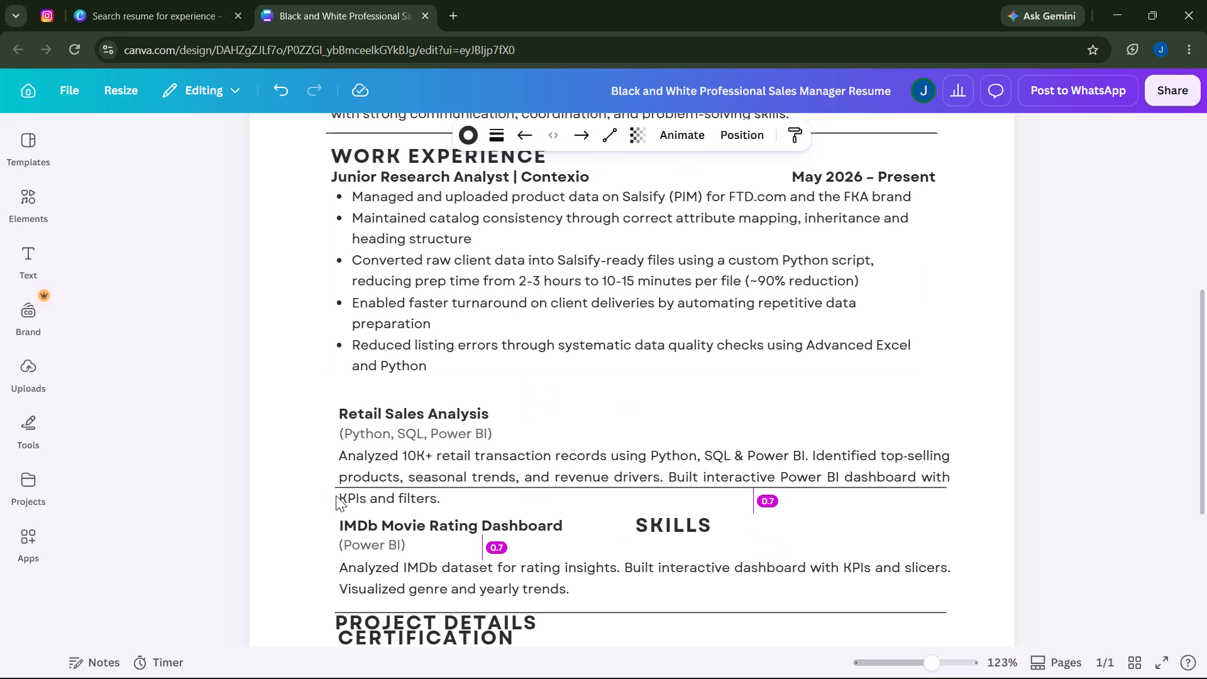
pyautogui.press('Up')
pyautogui.press('Up')
pyautogui.press('Up')
pyautogui.press('Up')
pyautogui.press('Up')
pyautogui.press('Up')
pyautogui.press('Up')
pyautogui.press('Up')
pyautogui.press('Up')
pyautogui.press('Up')
pyautogui.press('Up')
pyautogui.press('Up')
pyautogui.press('Up')
pyautogui.press('Up')
pyautogui.press('Up')
pyautogui.press('Up')
pyautogui.press('Up')
pyautogui.press('Up')
pyautogui.press('Up')
pyautogui.press('Up')
pyautogui.press('Up')
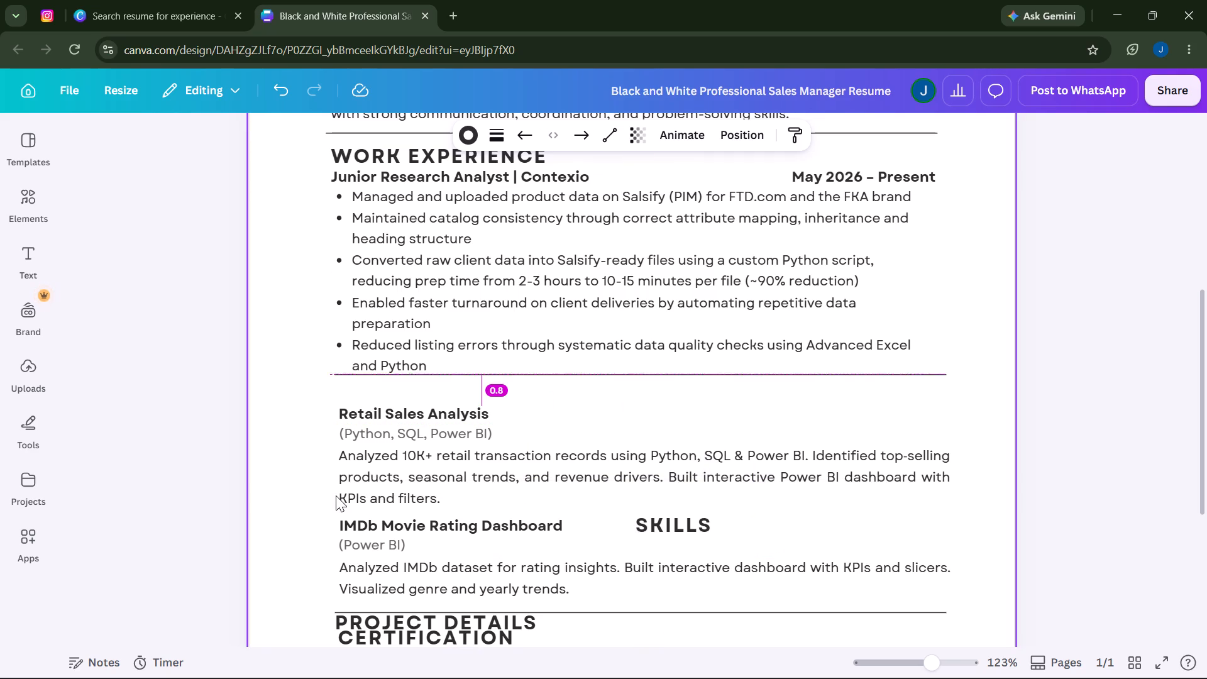
pyautogui.press('Up')
pyautogui.press('Down')
pyautogui.press('Up')
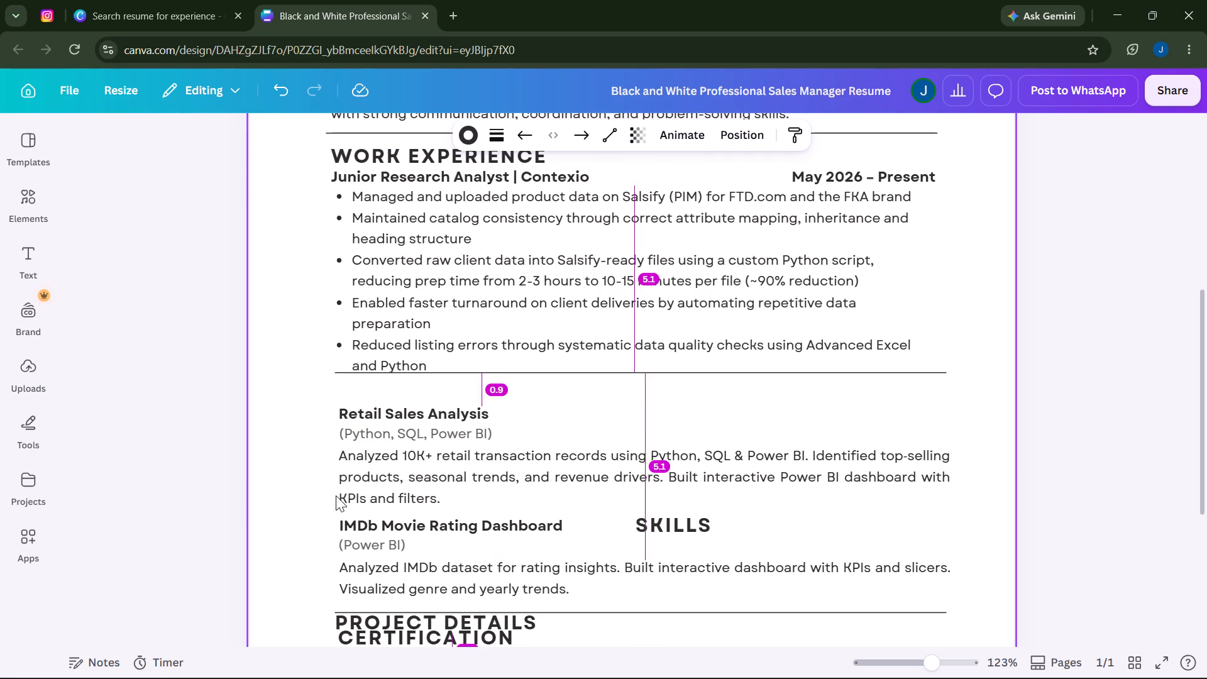
pyautogui.press('Up')
pyautogui.press('Down')
pyautogui.press('Down')
pyautogui.press('Down')
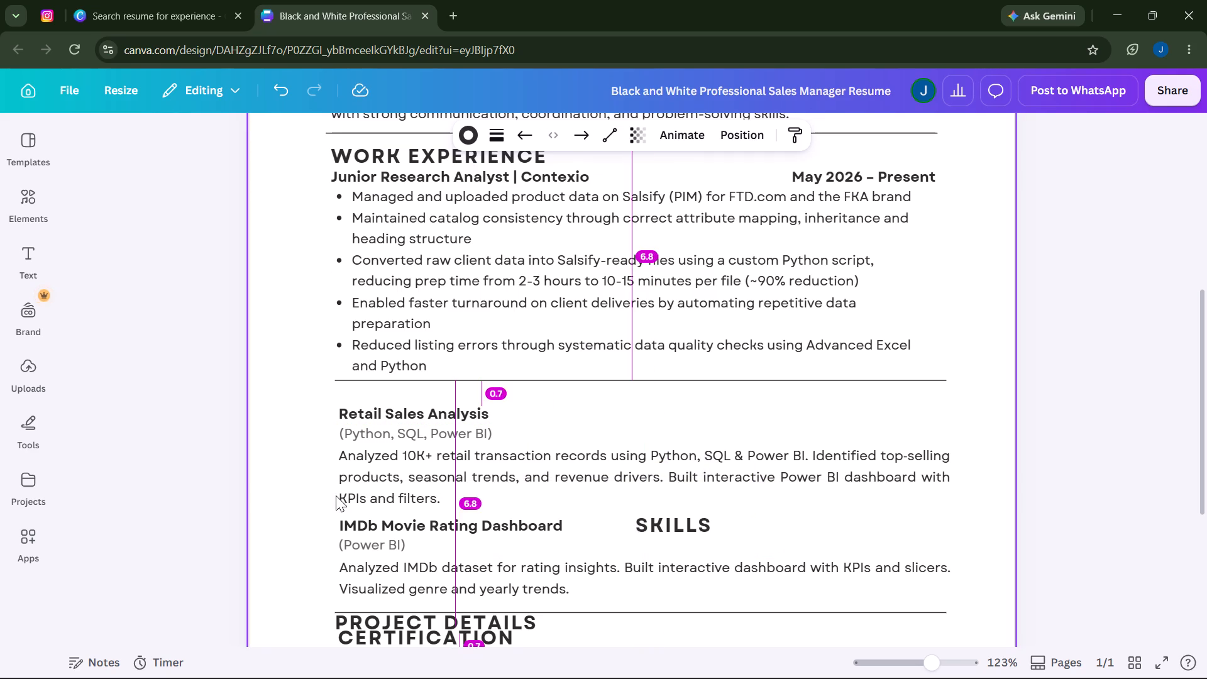
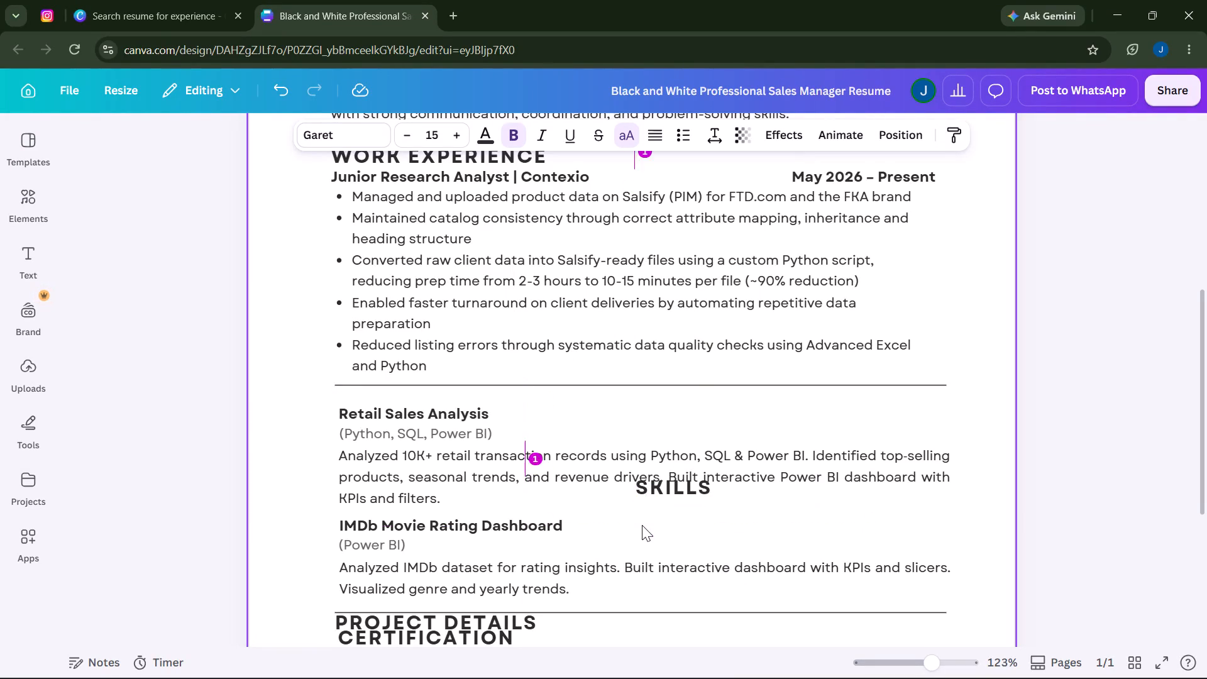
# Move the SKILLS heading up out of the project text to just below the divider line under the experience bullets.
pyautogui.press('Up')
pyautogui.press('Up')
pyautogui.press('Up')
pyautogui.press('Up')
pyautogui.press('Up')
pyautogui.press('Up')
pyautogui.press('Up')
pyautogui.press('Up')
pyautogui.press('Up')
pyautogui.press('Up')
pyautogui.press('Up')
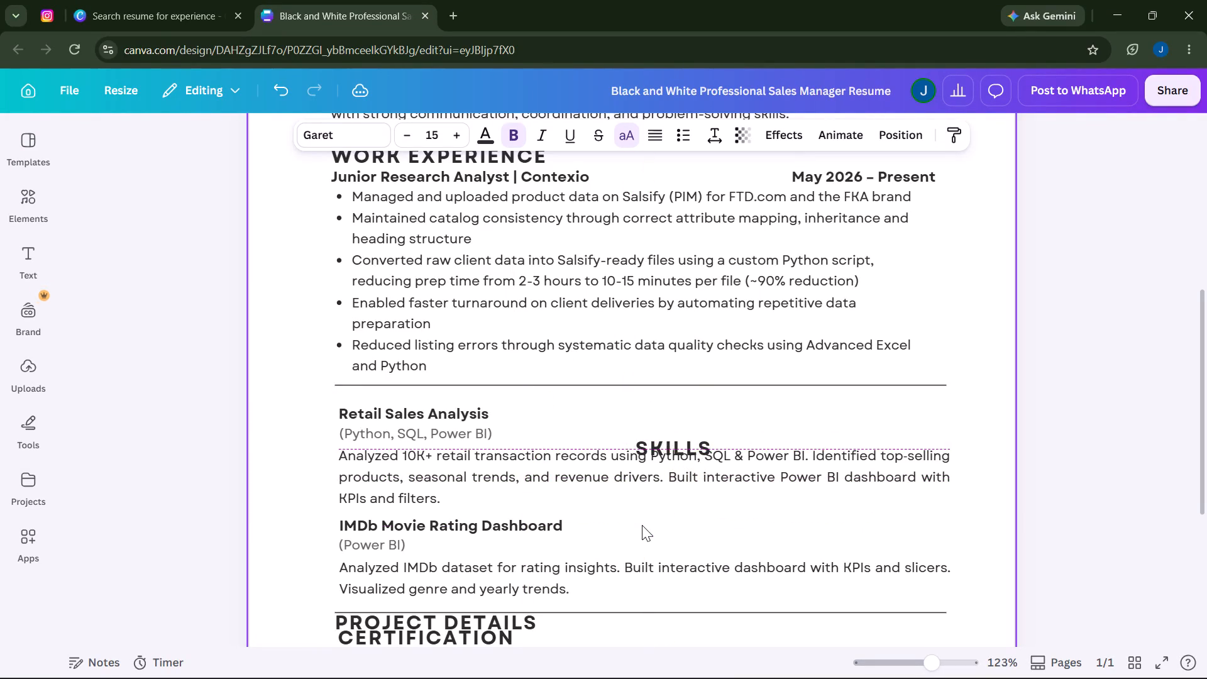
pyautogui.press('Up')
pyautogui.press('Up')
pyautogui.press('Up')
pyautogui.press('Up')
pyautogui.press('Up')
pyautogui.press('Up')
pyautogui.press('Up')
pyautogui.press('Up')
pyautogui.press('Up')
pyautogui.press('Up')
pyautogui.press('Up')
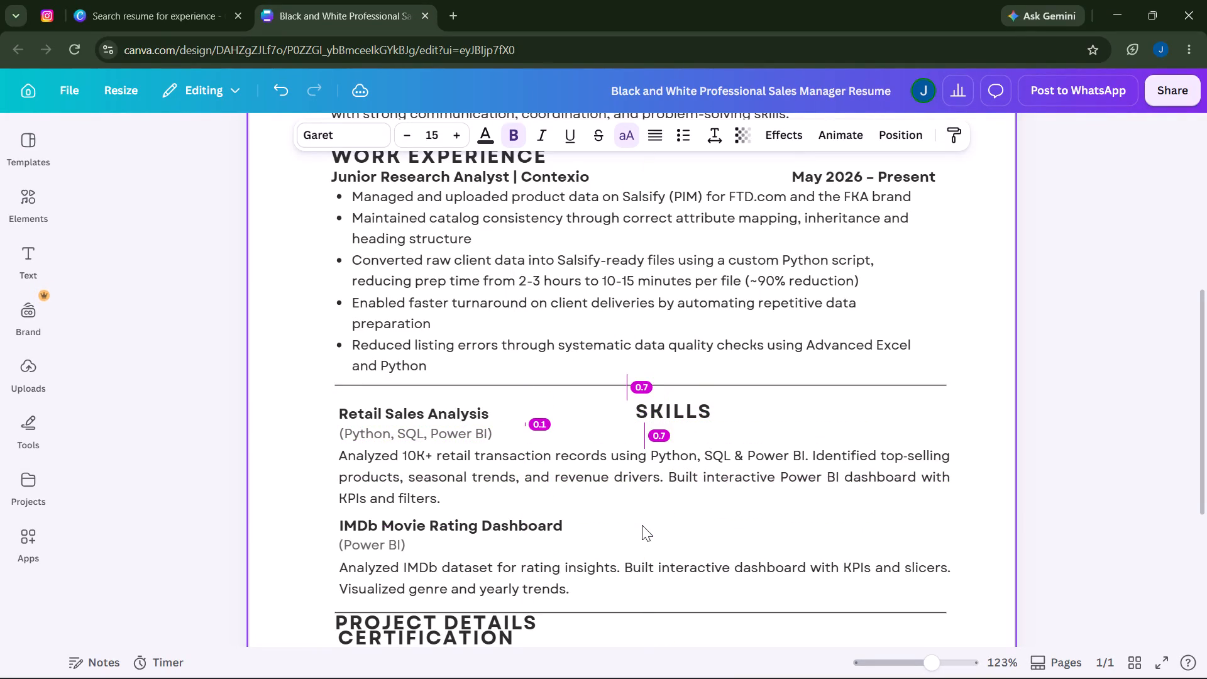
pyautogui.press('Up')
pyautogui.press('Up')
pyautogui.press('Up')
pyautogui.press('Up')
pyautogui.press('Down')
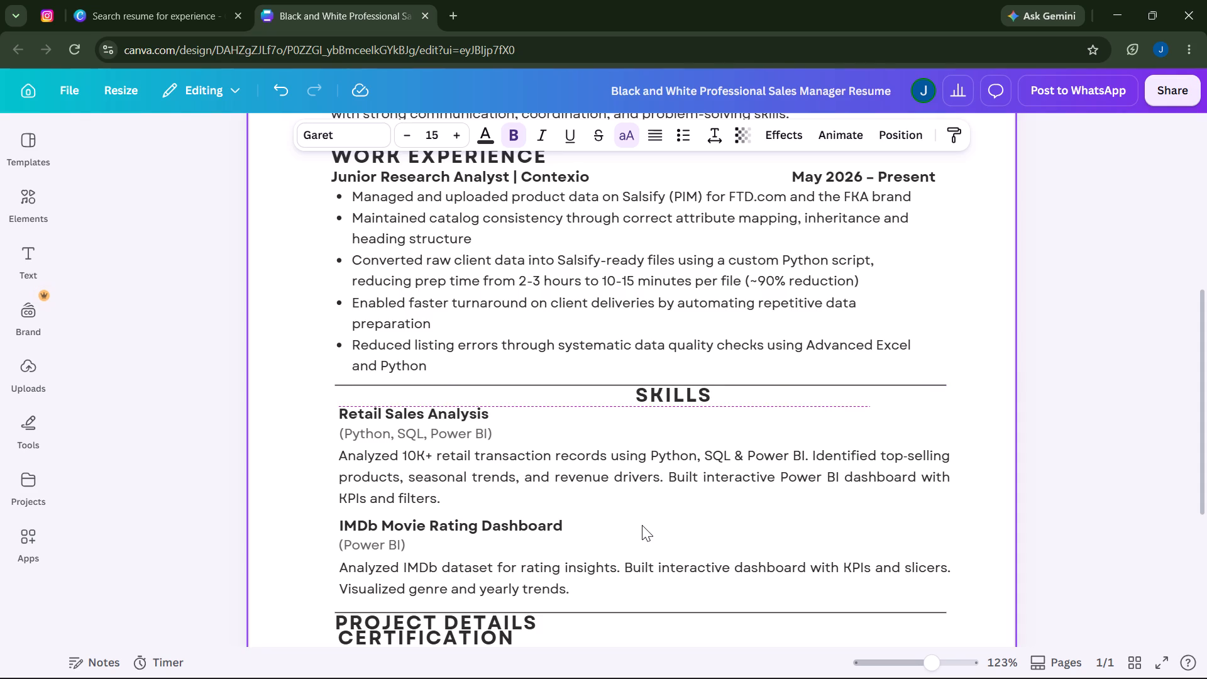
pyautogui.press('Down')
pyautogui.press('Down')
# Shift the SKILLS heading left across the page until it sits near the left end of the divider line.
pyautogui.press('Left')
pyautogui.press('Left')
pyautogui.press('Left')
pyautogui.press('Left')
pyautogui.press('Left')
pyautogui.press('Left')
pyautogui.press('Left')
pyautogui.press('Left')
pyautogui.press('Left')
pyautogui.press('Left')
pyautogui.press('Left')
pyautogui.press('Left')
pyautogui.press('Left')
pyautogui.press('Left')
pyautogui.press('Left')
pyautogui.press('Left')
pyautogui.press('Left')
pyautogui.press('Left')
pyautogui.press('Left')
pyautogui.press('Left')
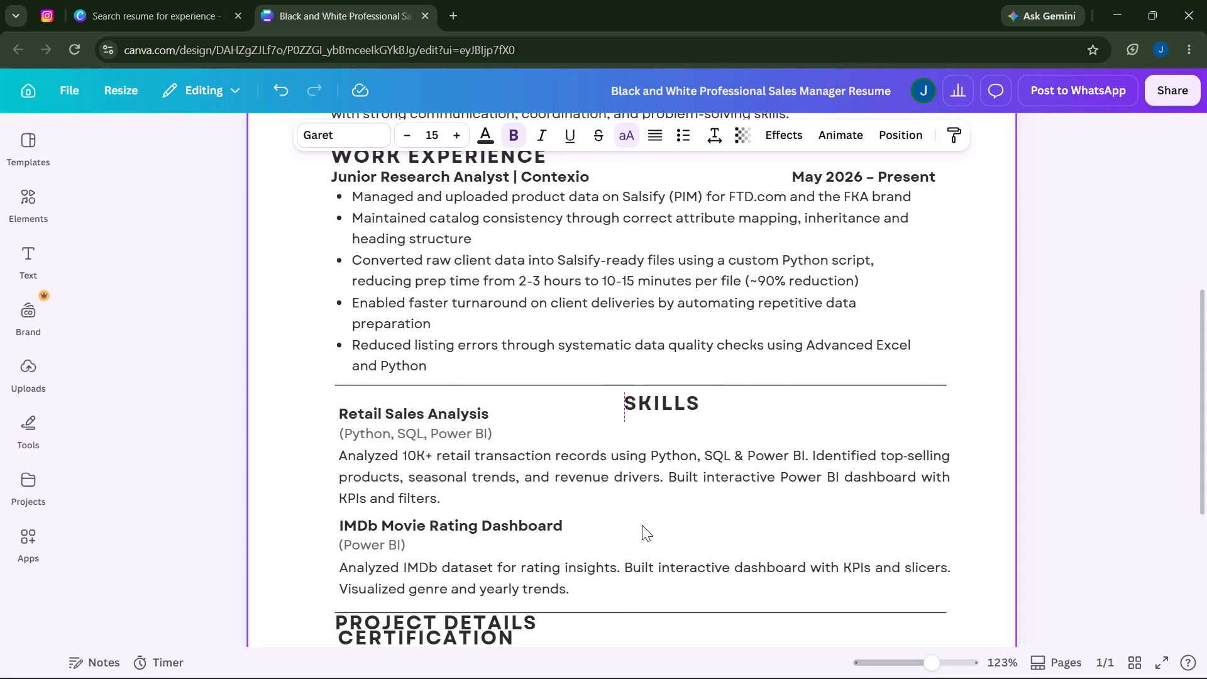
pyautogui.press('Left')
pyautogui.press('Left')
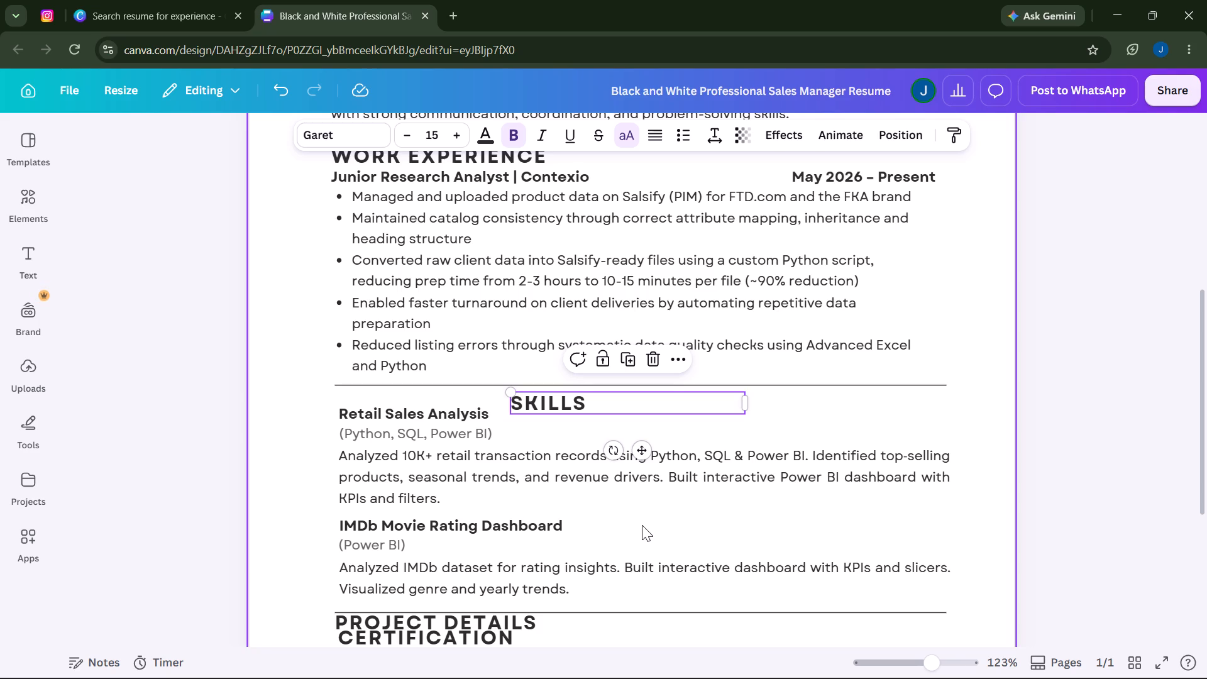
pyautogui.press('Left')
pyautogui.press('Left')
pyautogui.press('Left')
pyautogui.press('Left')
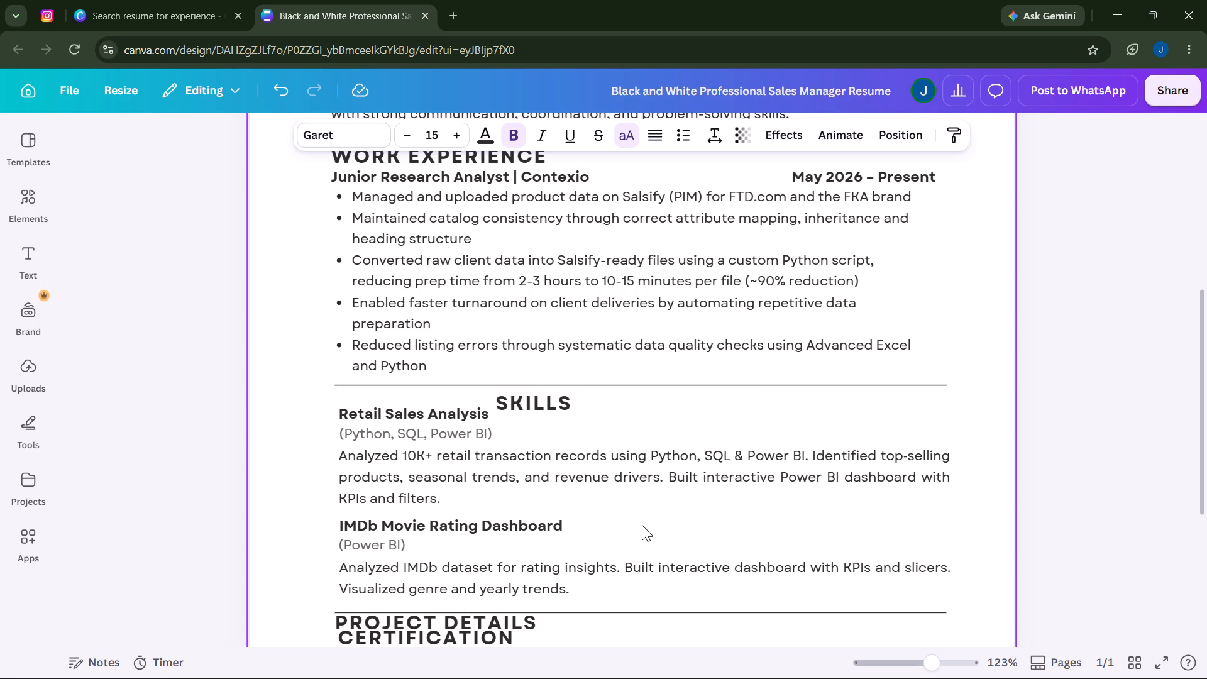
pyautogui.press('Left')
pyautogui.press('Left')
pyautogui.press('Left')
pyautogui.press('Left')
pyautogui.press('Left')
pyautogui.press('Left')
pyautogui.press('Left')
pyautogui.press('Left')
pyautogui.press('Left')
pyautogui.press('Left')
pyautogui.press('Left')
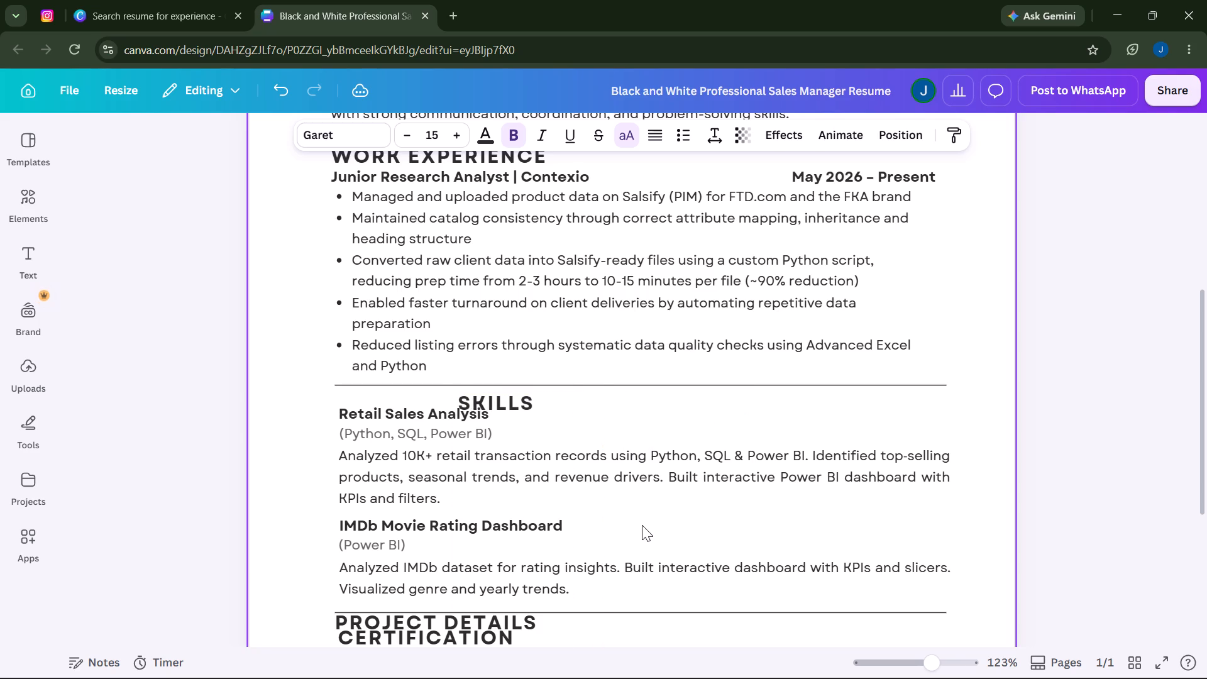
pyautogui.press('Left')
pyautogui.press('Left')
pyautogui.press('Left')
pyautogui.press('Left')
pyautogui.press('Left')
pyautogui.press('Left')
pyautogui.press('Left')
pyautogui.press('Left')
pyautogui.press('Left')
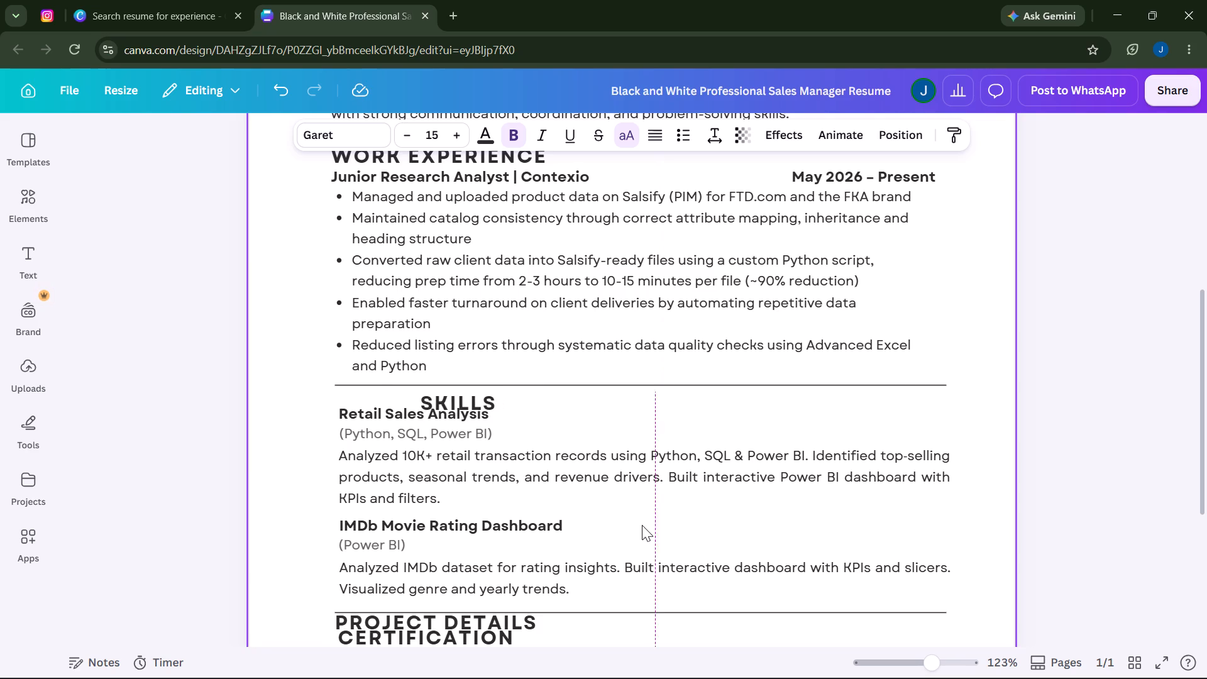
pyautogui.press('Left')
pyautogui.press('Left')
pyautogui.press('Left')
pyautogui.press('Left')
pyautogui.press('Left')
pyautogui.press('Left')
pyautogui.press('Left')
pyautogui.press('Left')
pyautogui.press('Left')
pyautogui.press('Left')
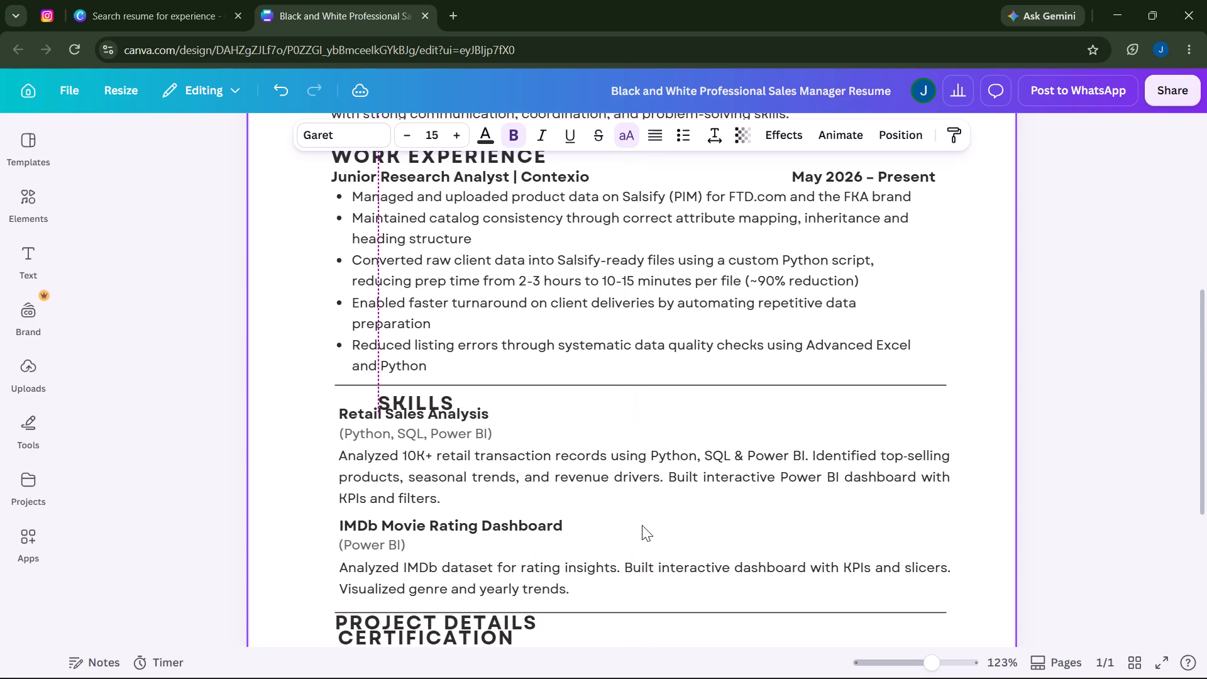
pyautogui.press('Left')
pyautogui.press('Left')
pyautogui.press('Left')
pyautogui.press('Left')
pyautogui.press('Left')
pyautogui.press('Left')
pyautogui.press('Left')
pyautogui.press('Left')
pyautogui.press('Left')
pyautogui.press('Left')
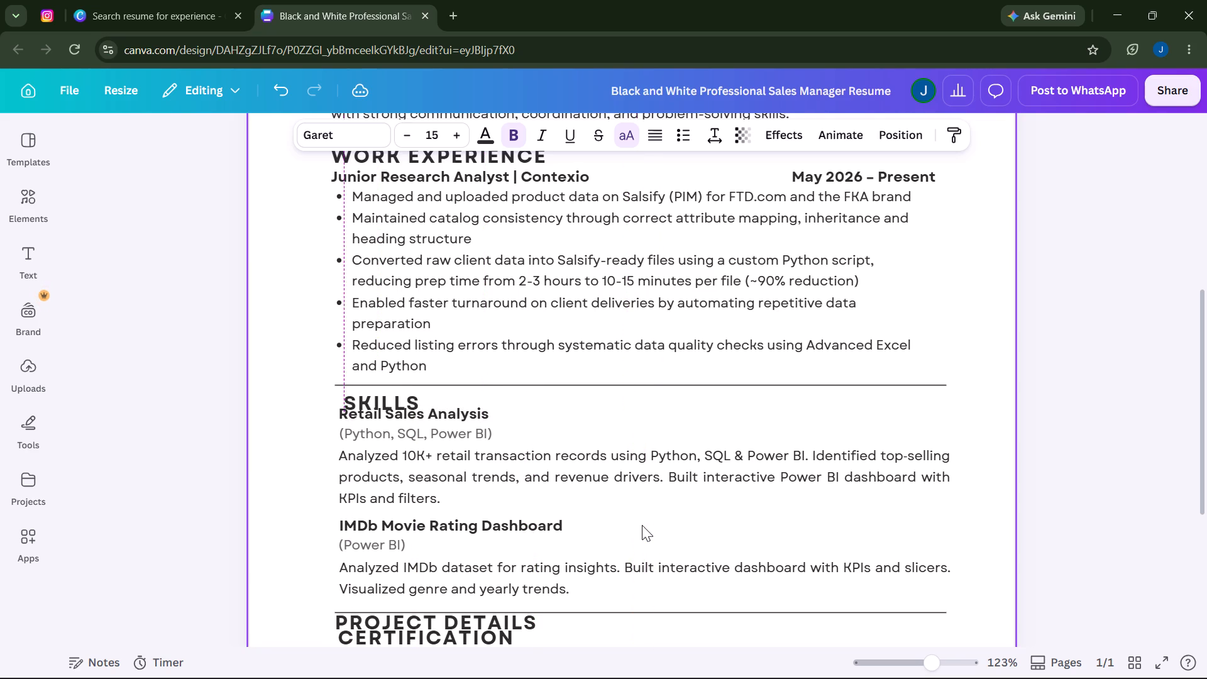
pyautogui.press('Left')
# Fine-tune the SKILLS heading's position just inside the divider's left end, with a small gap beneath the line.
pyautogui.press('Up')
pyautogui.press('Up')
pyautogui.press('Up')
pyautogui.press('Left')
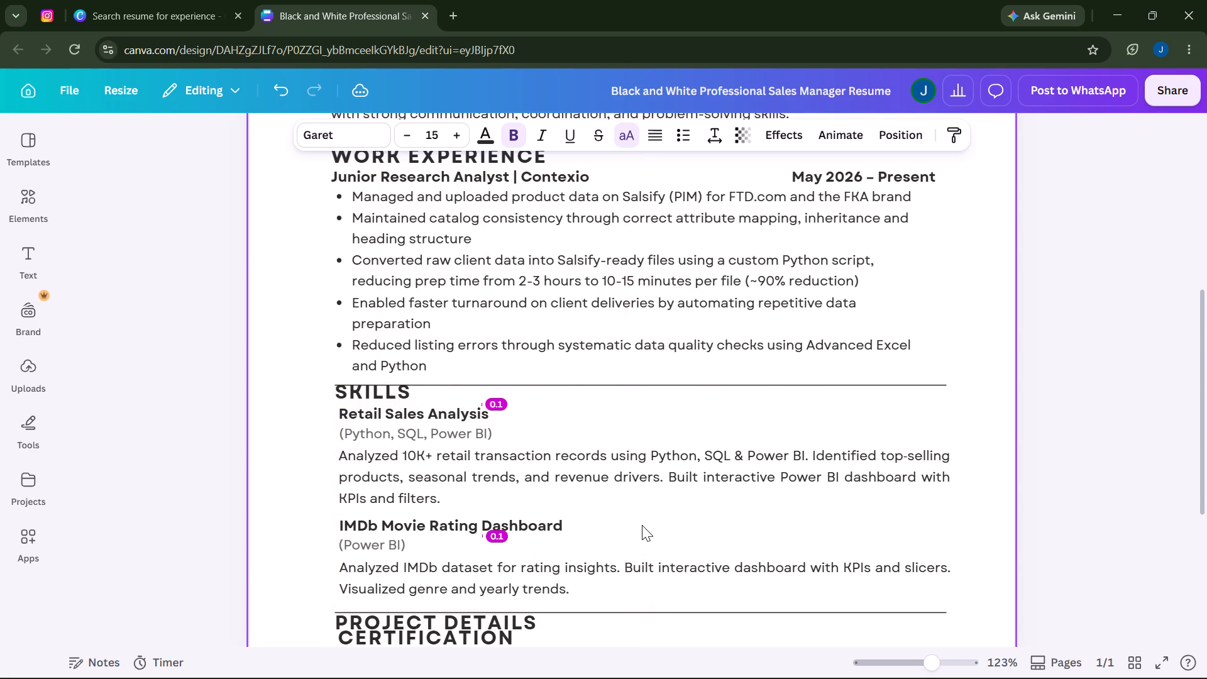
pyautogui.press('Right')
pyautogui.press('Right')
pyautogui.press('Right')
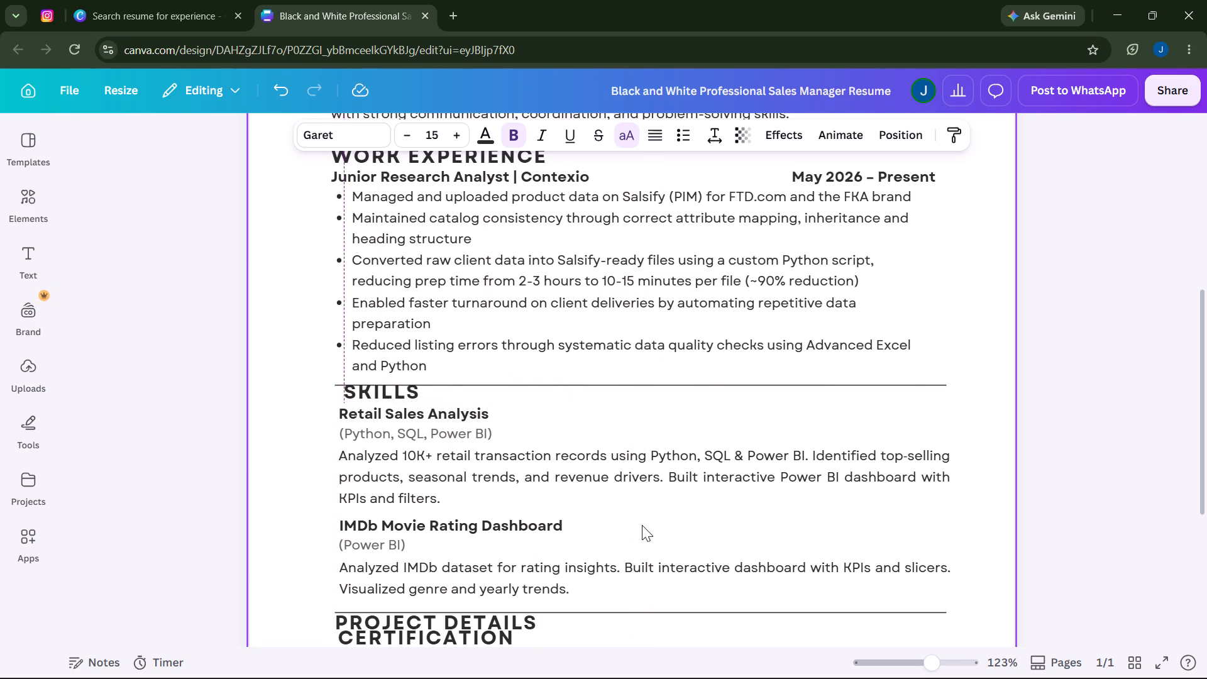
pyautogui.press('Down')
pyautogui.press('Down')
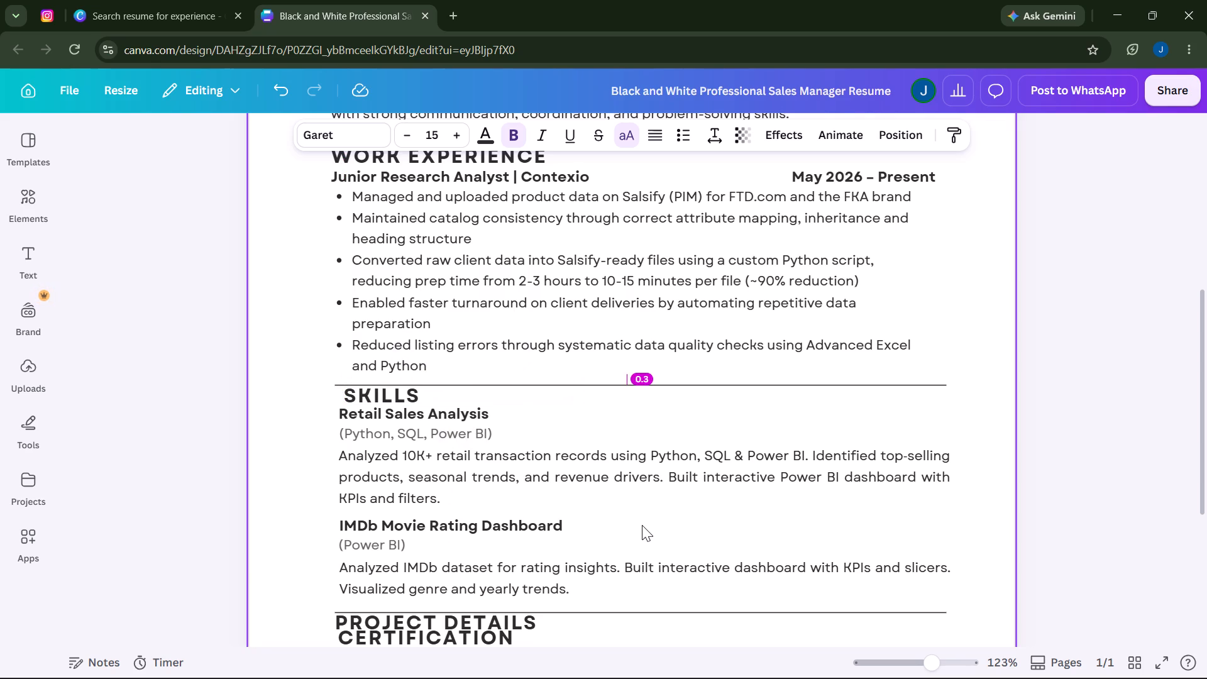
pyautogui.press('Down')
pyautogui.press('Down')
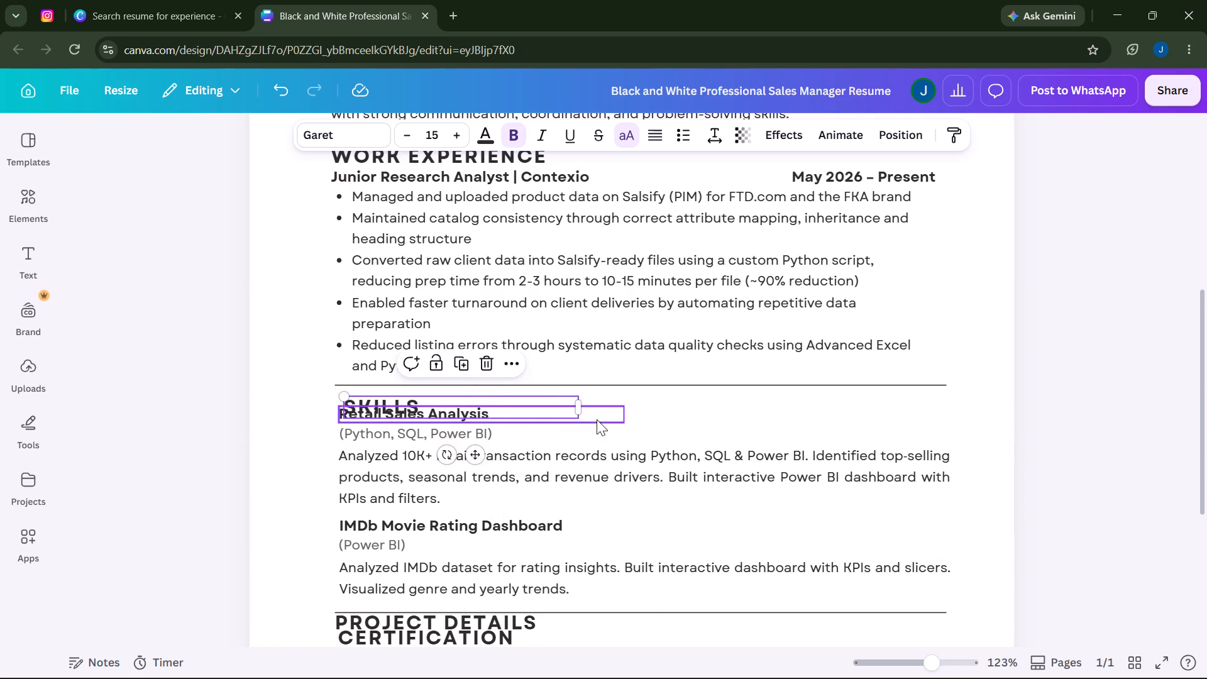
# Move the "Retail Sales Analysis" title off the SKILLS heading to the empty space beside "IMDb Movie Rating Dashboard".
pyautogui.moveTo(597, 419); pyautogui.dragTo(886, 546)
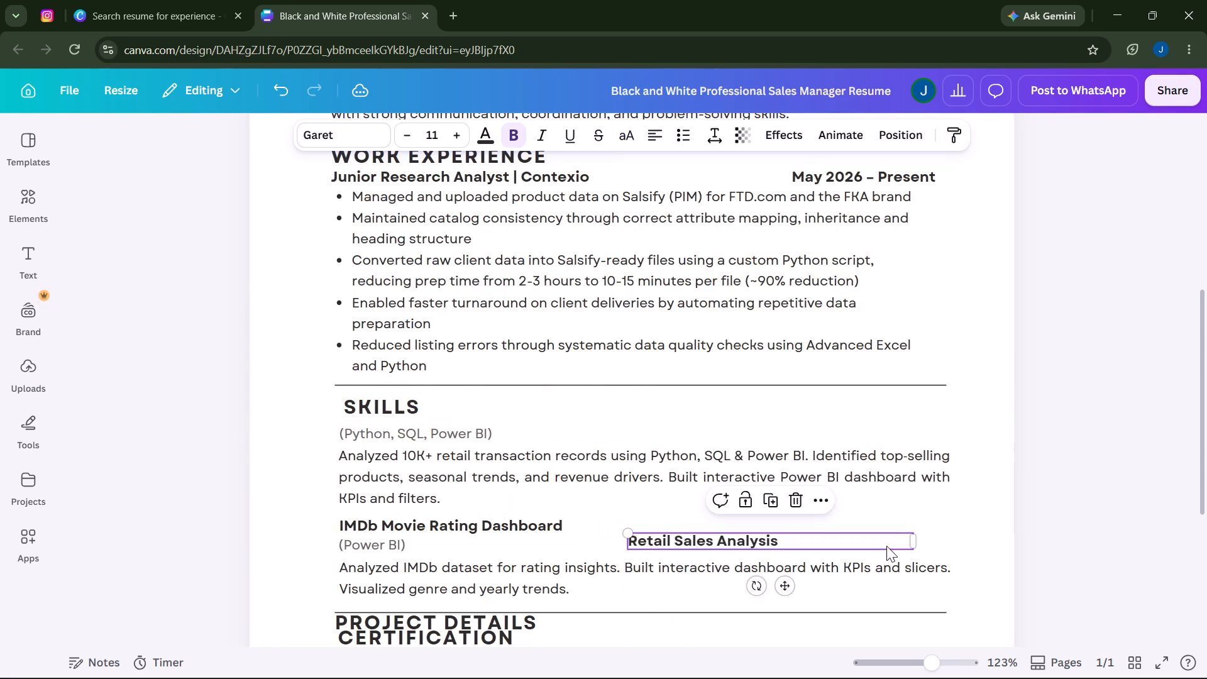
# Pull the certification bullet list off the technical and soft skills list, up over the Retail Sales Analysis description.
pyautogui.scroll(-1, 886, 546)
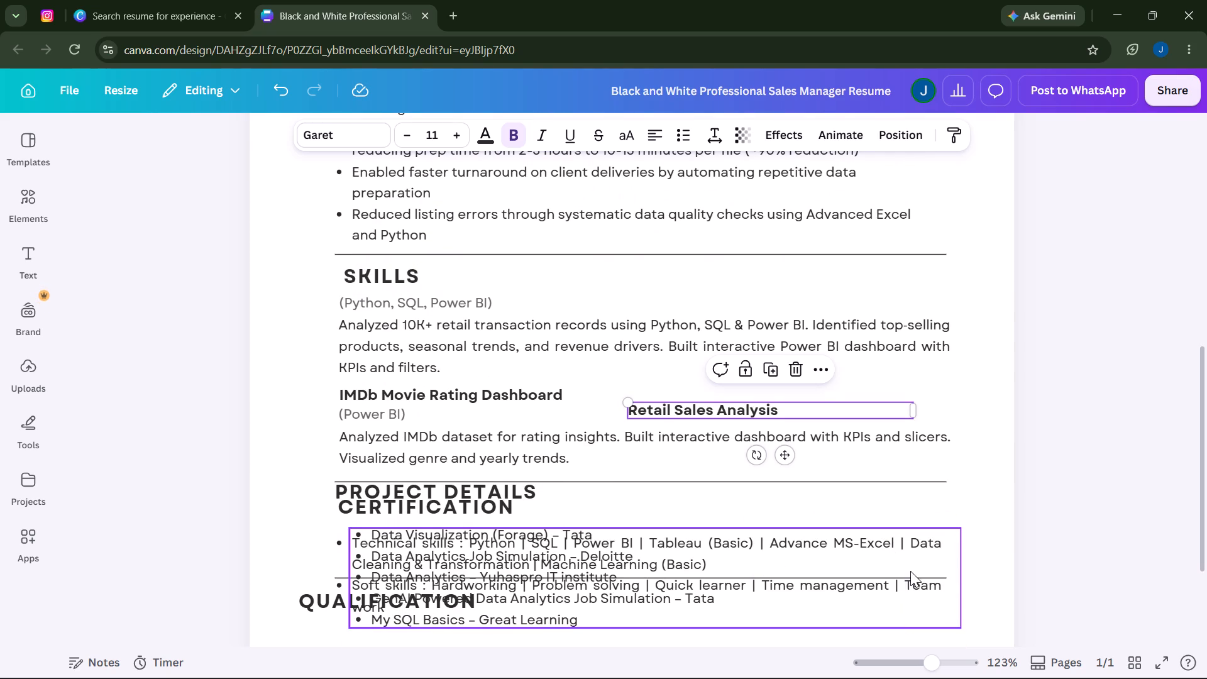
pyautogui.moveTo(910, 571); pyautogui.dragTo(1015, 301)
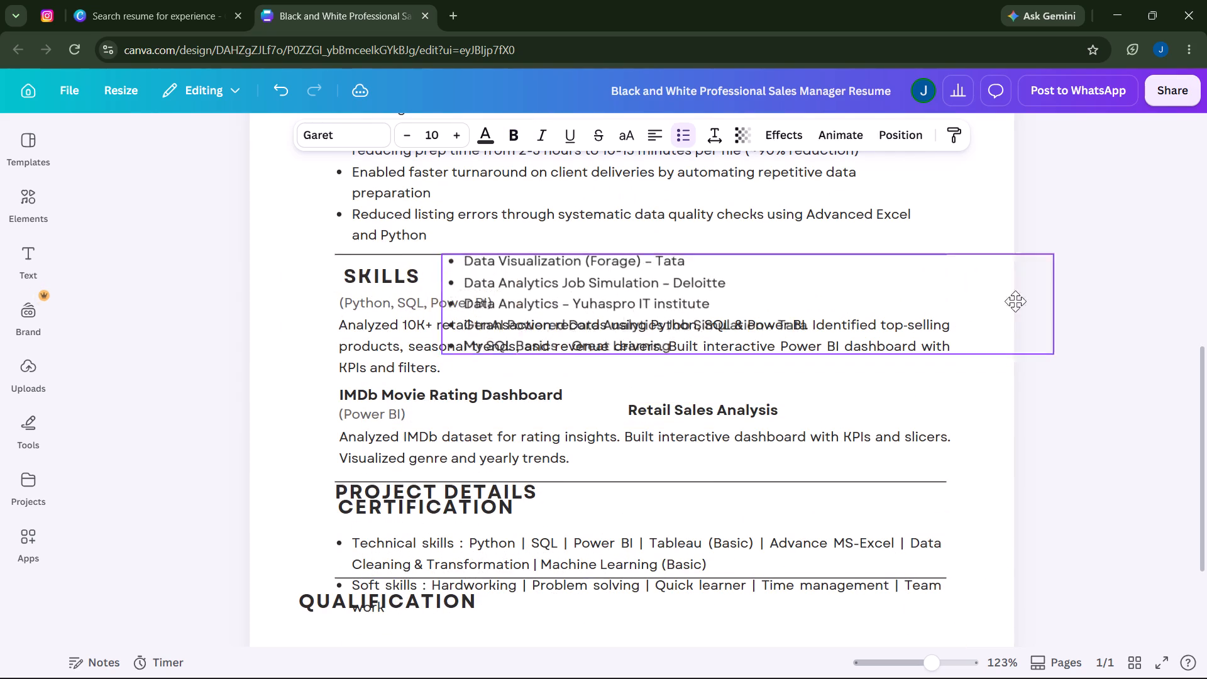
pyautogui.moveTo(1015, 301); pyautogui.dragTo(1030, 319)
# Select all project, skills, certification and qualification elements below the SKILLS heading and move them down together, leaving blank space under the heading.
pyautogui.moveTo(327, 292); pyautogui.dragTo(955, 639)
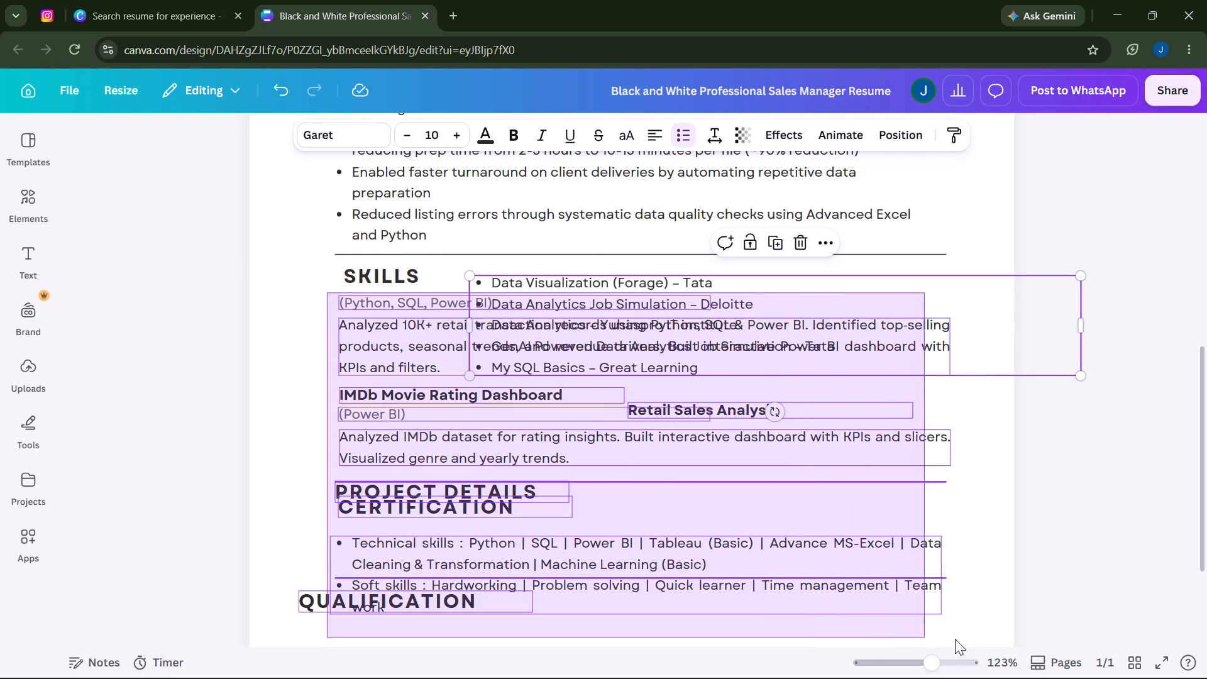
pyautogui.moveTo(955, 639); pyautogui.dragTo(987, 639)
pyautogui.press('Down')
pyautogui.press('Down')
pyautogui.press('Down')
pyautogui.press('Down')
pyautogui.press('Down')
pyautogui.press('Down')
pyautogui.press('Down')
pyautogui.press('Down')
pyautogui.press('Down')
pyautogui.press('Down')
pyautogui.press('Down')
pyautogui.press('Down')
pyautogui.press('Down')
pyautogui.press('Down')
pyautogui.press('Down')
pyautogui.press('Down')
pyautogui.press('Down')
pyautogui.press('Down')
pyautogui.press('Down')
pyautogui.press('Down')
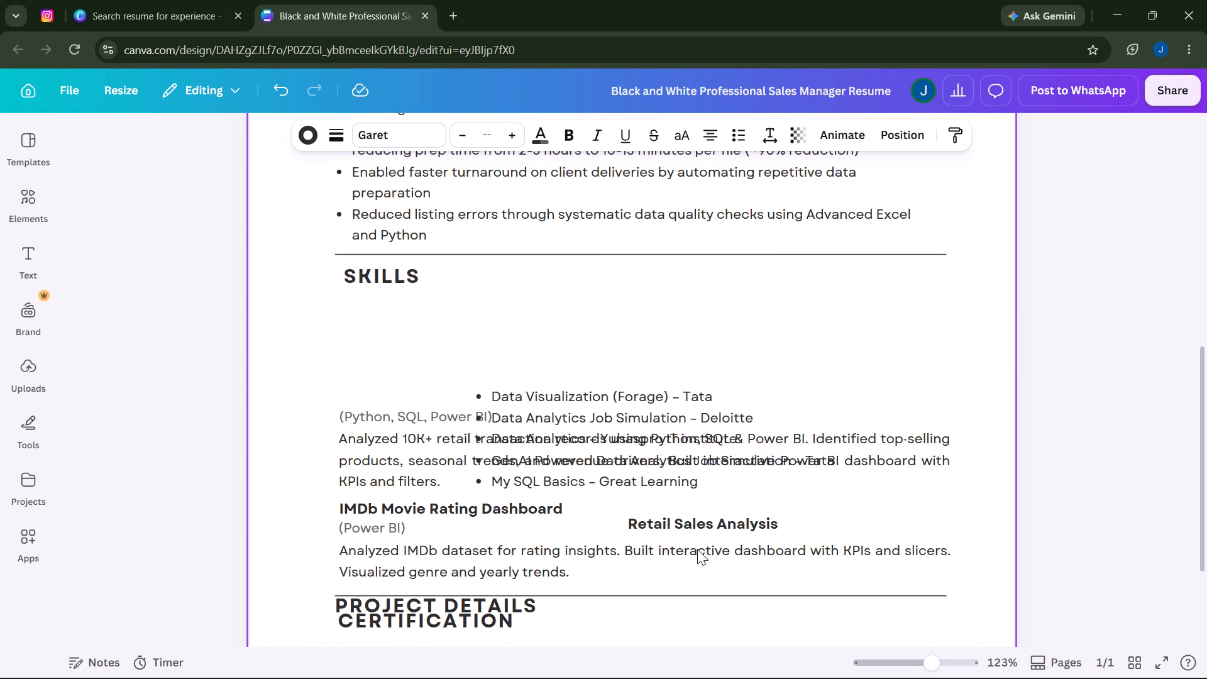
pyautogui.click(769, 502)
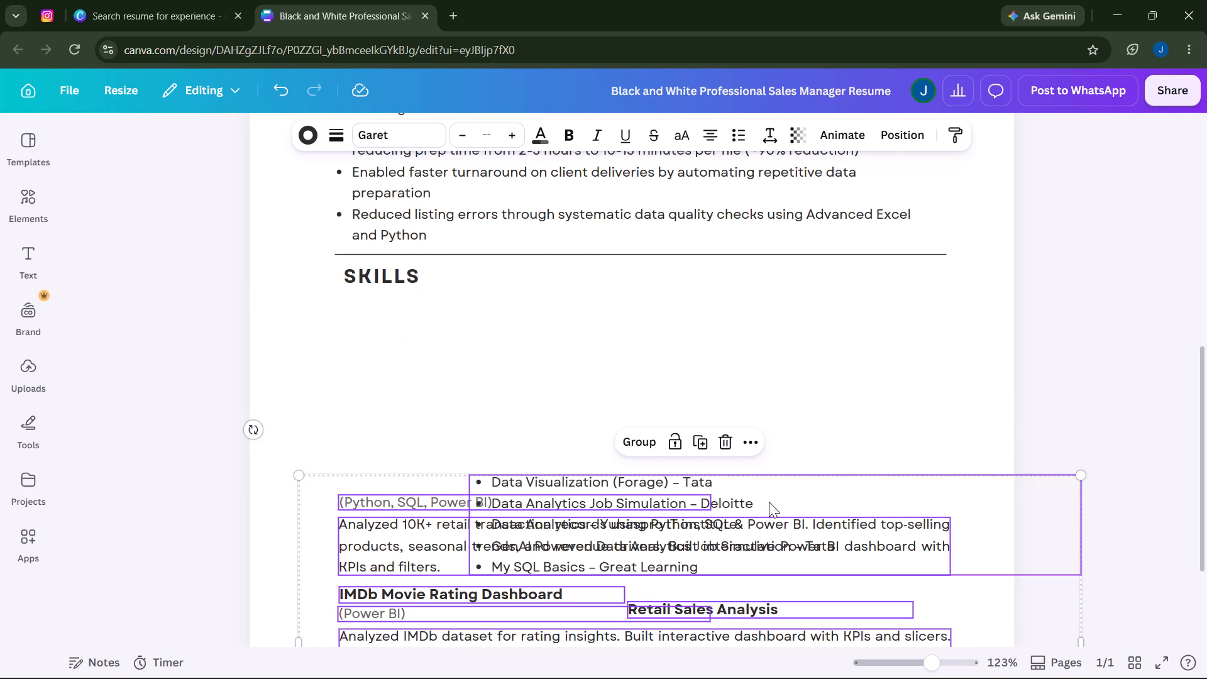
pyautogui.click(824, 381)
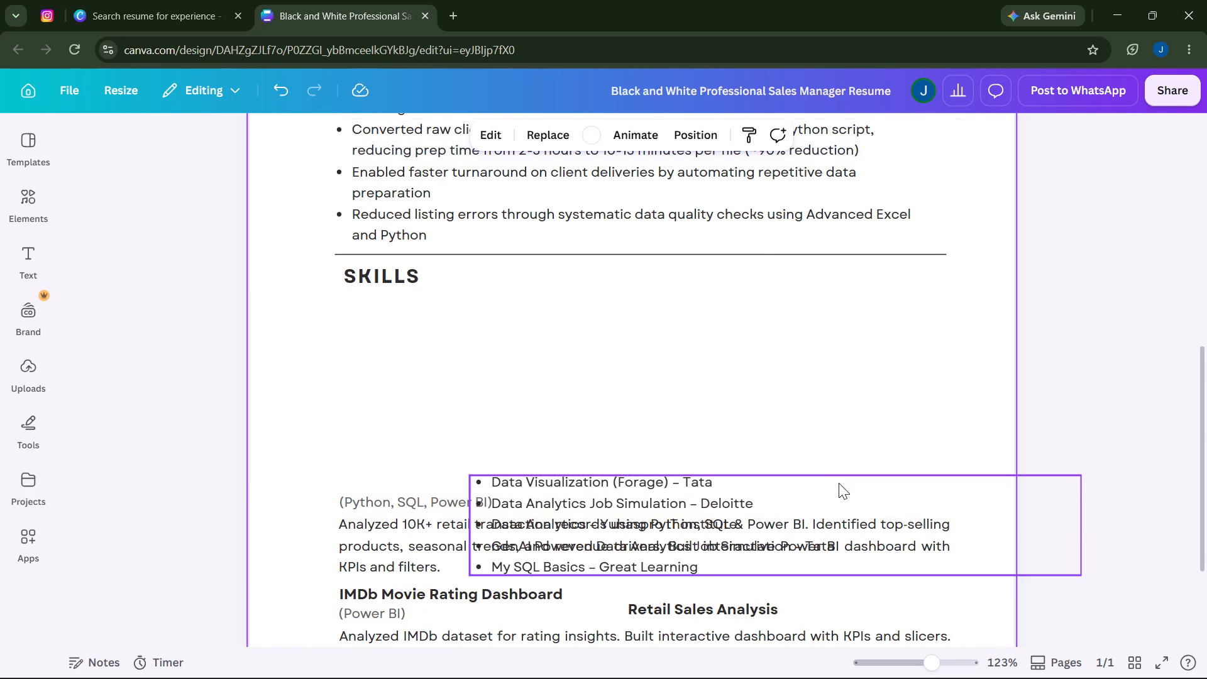
# Place the certification bullet list directly beneath the SKILLS heading, lining up its text box with the divider line's left end.
pyautogui.moveTo(839, 483); pyautogui.dragTo(703, 302)
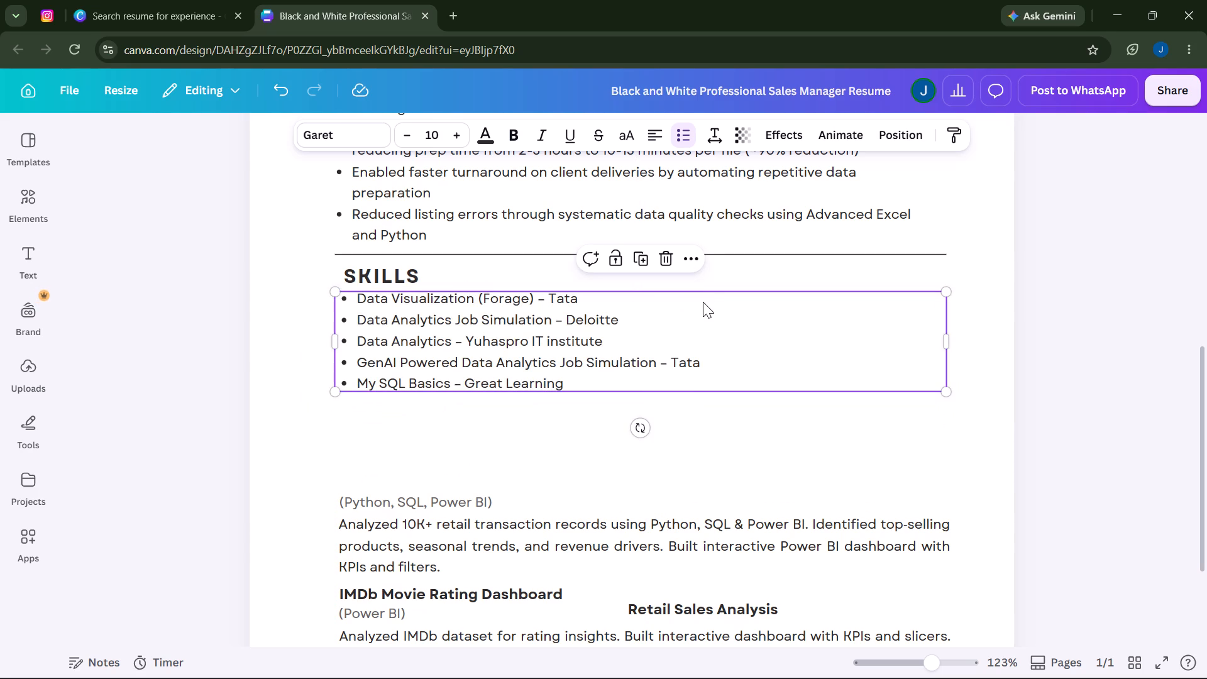
pyautogui.press('Right')
pyautogui.press('Left')
pyautogui.press('Left')
pyautogui.press('Left')
pyautogui.press('Right')
pyautogui.press('Right')
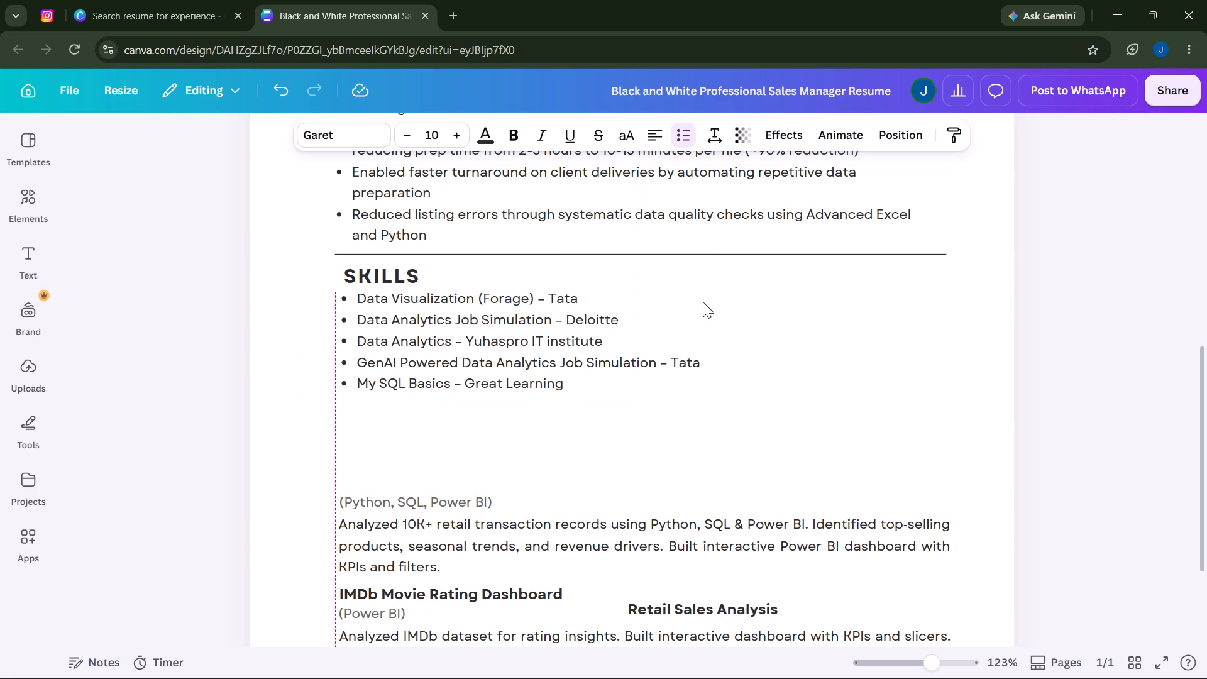
pyautogui.press('Up')
pyautogui.press('Up')
pyautogui.press('Up')
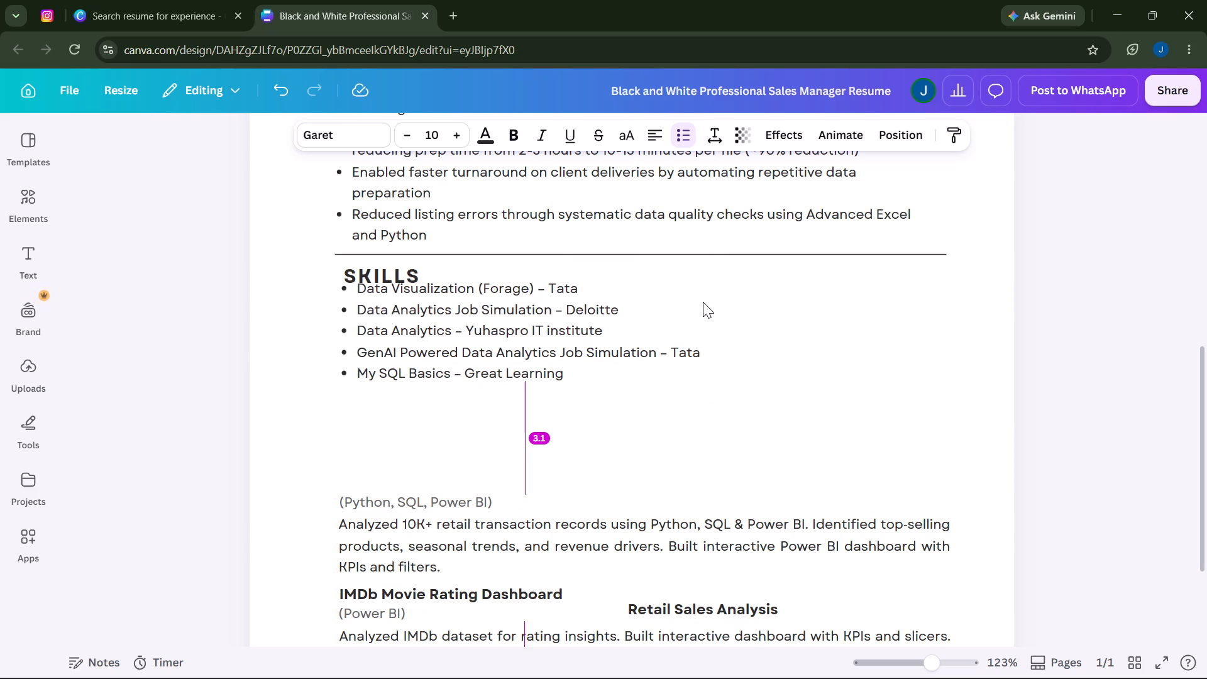
pyautogui.press('Up')
pyautogui.press('Down')
pyautogui.press('Down')
pyautogui.press('Down')
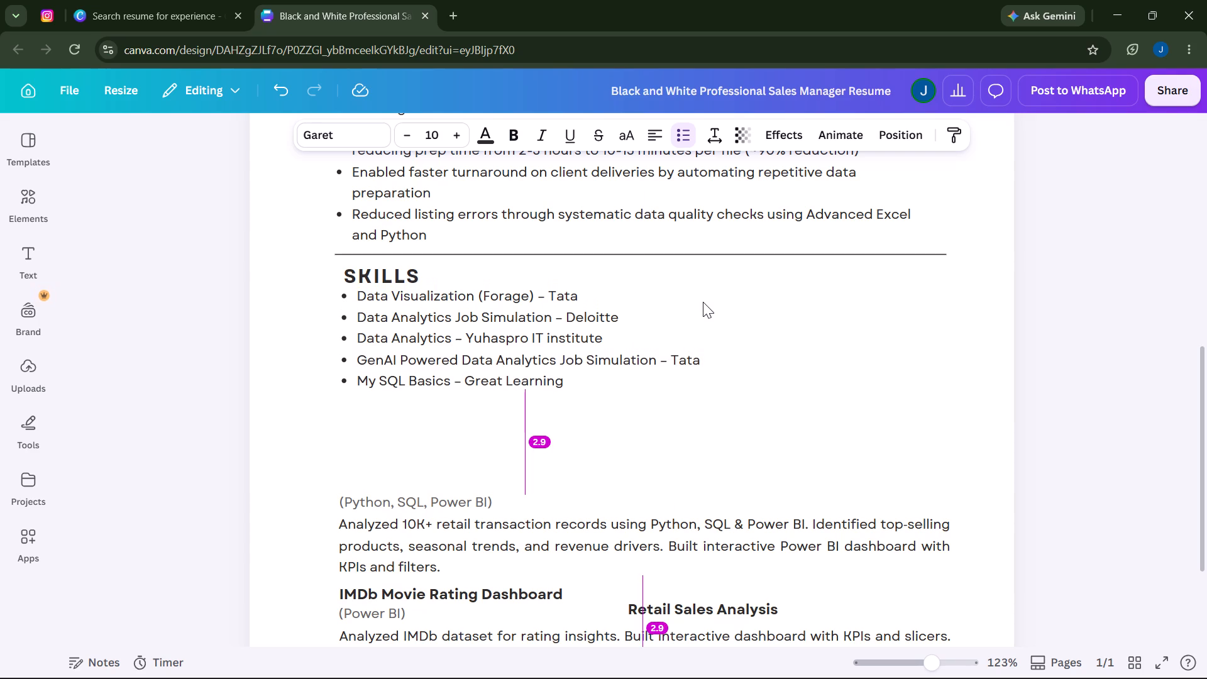
pyautogui.press('Down')
pyautogui.press('Right')
pyautogui.press('Left')
pyautogui.press('Left')
pyautogui.press('Left')
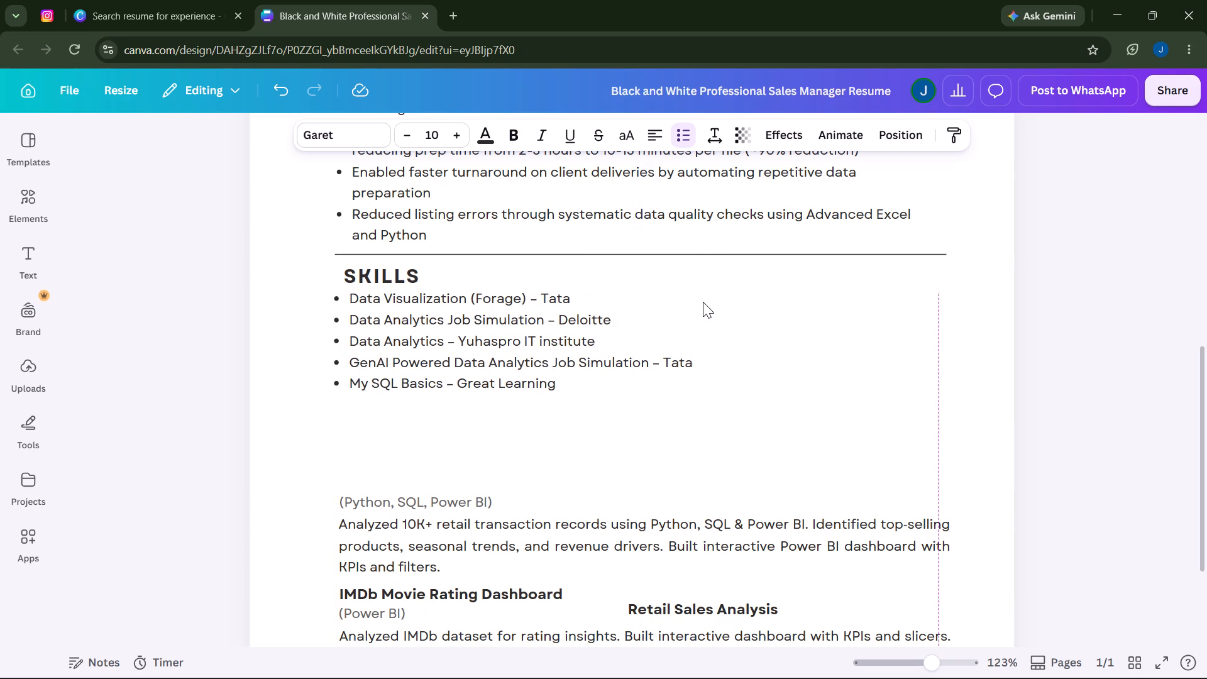
pyautogui.press('Left')
pyautogui.press('Left')
pyautogui.press('Right')
pyautogui.press('Right')
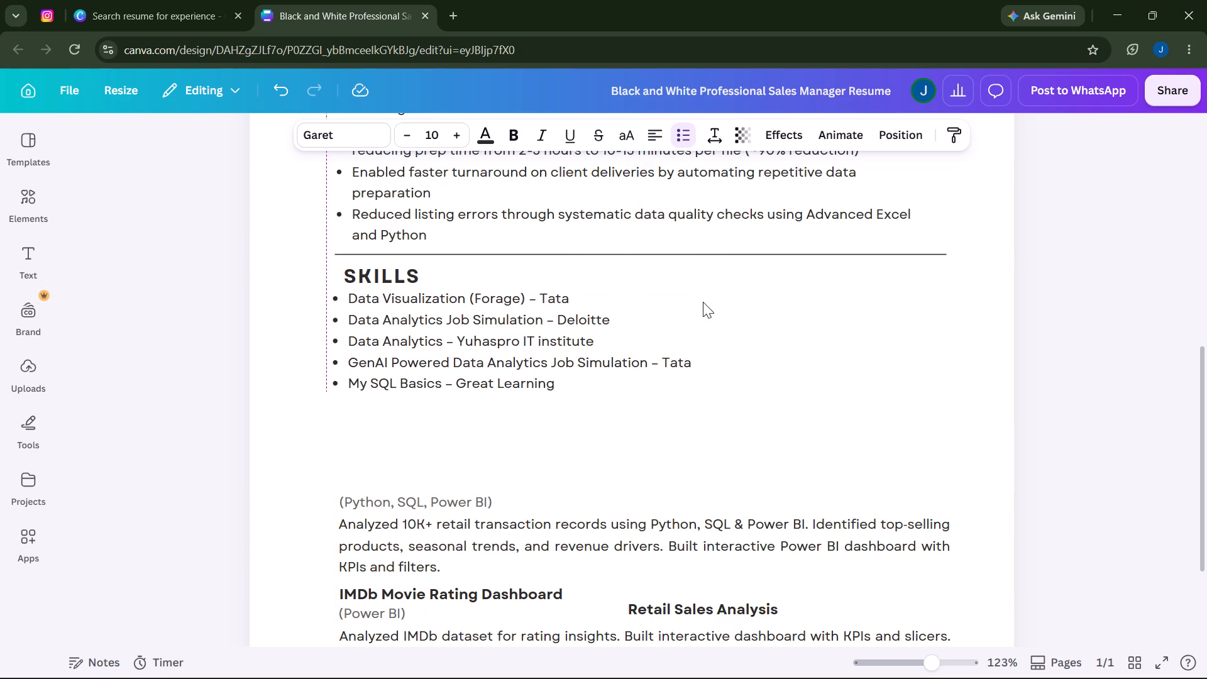
pyautogui.press('Right')
pyautogui.press('Right')
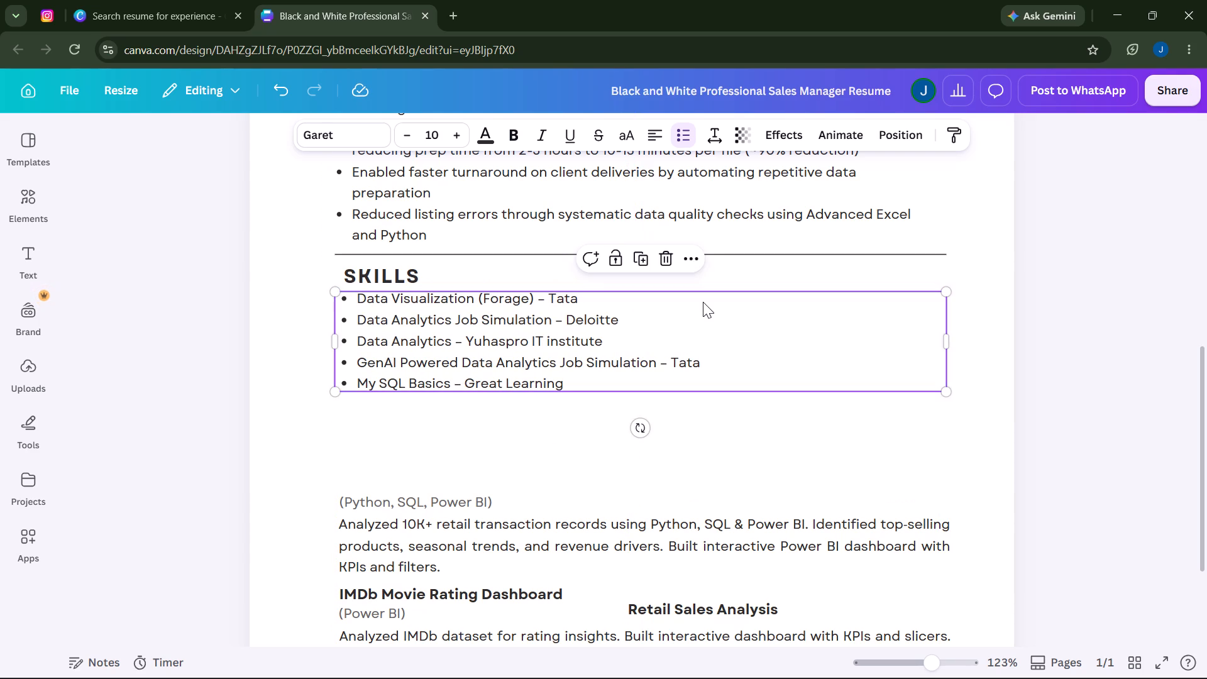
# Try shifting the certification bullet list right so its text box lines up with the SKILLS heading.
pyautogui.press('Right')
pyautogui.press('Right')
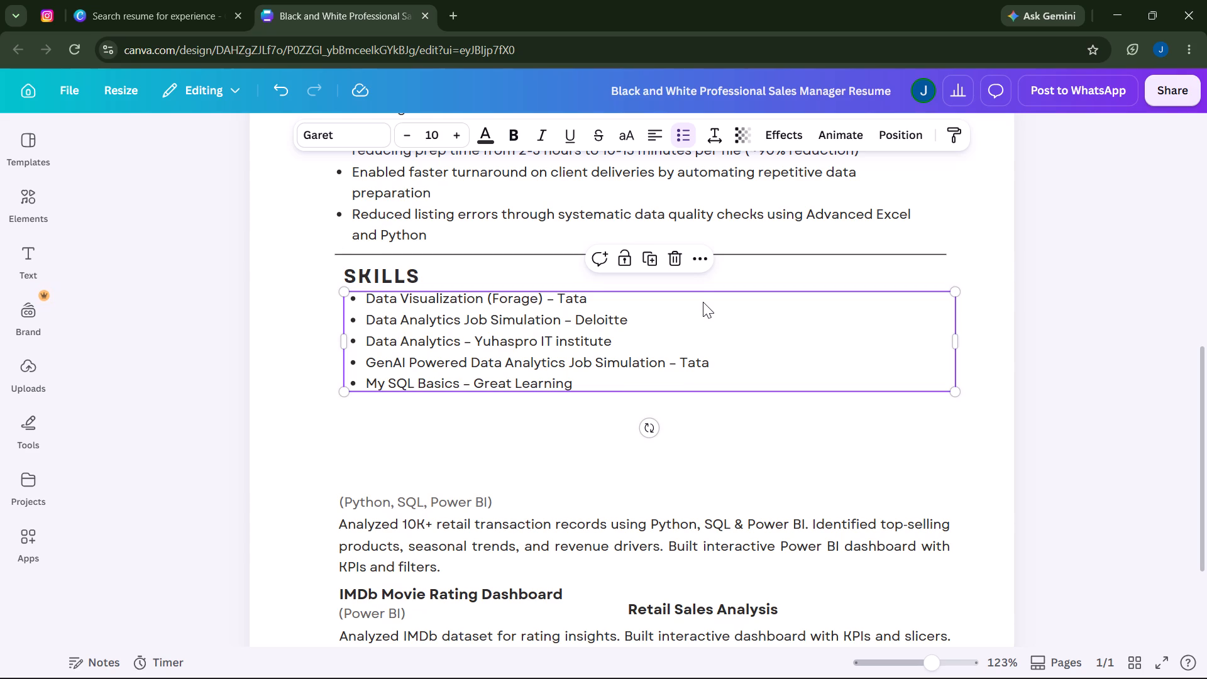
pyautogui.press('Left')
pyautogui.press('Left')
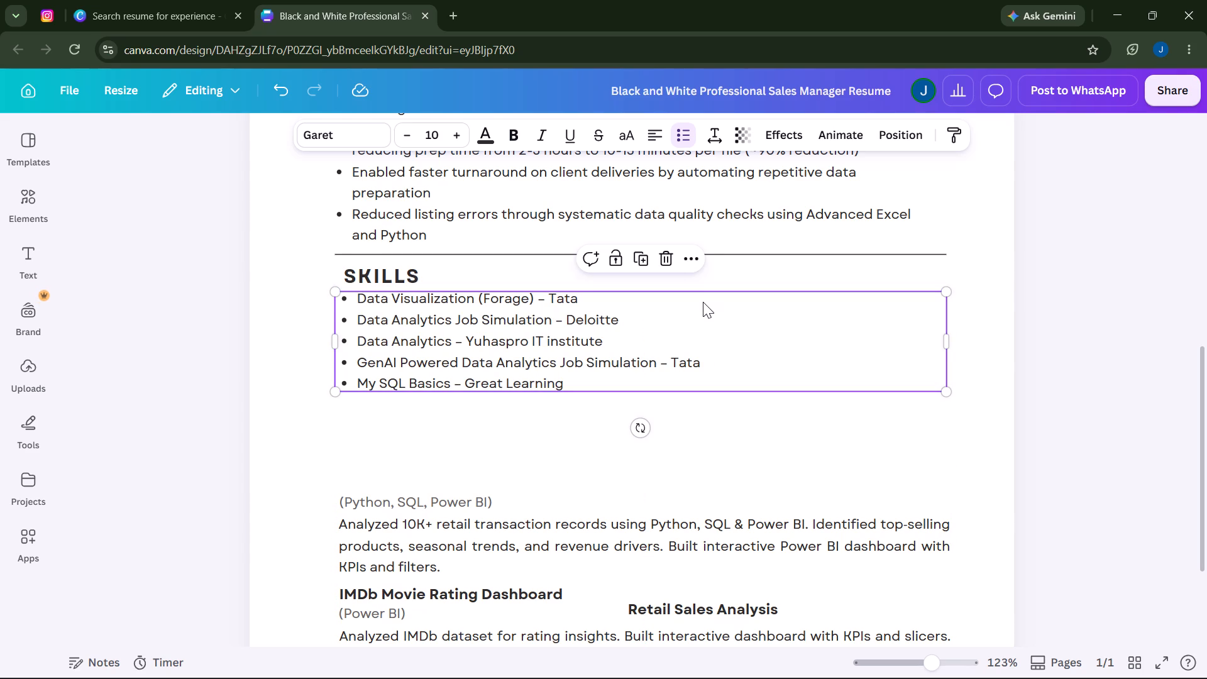
# Shift the divider line above SKILLS left so its ends line up with the divider above WORK EXPERIENCE.
pyautogui.scroll(3, 462, 296)
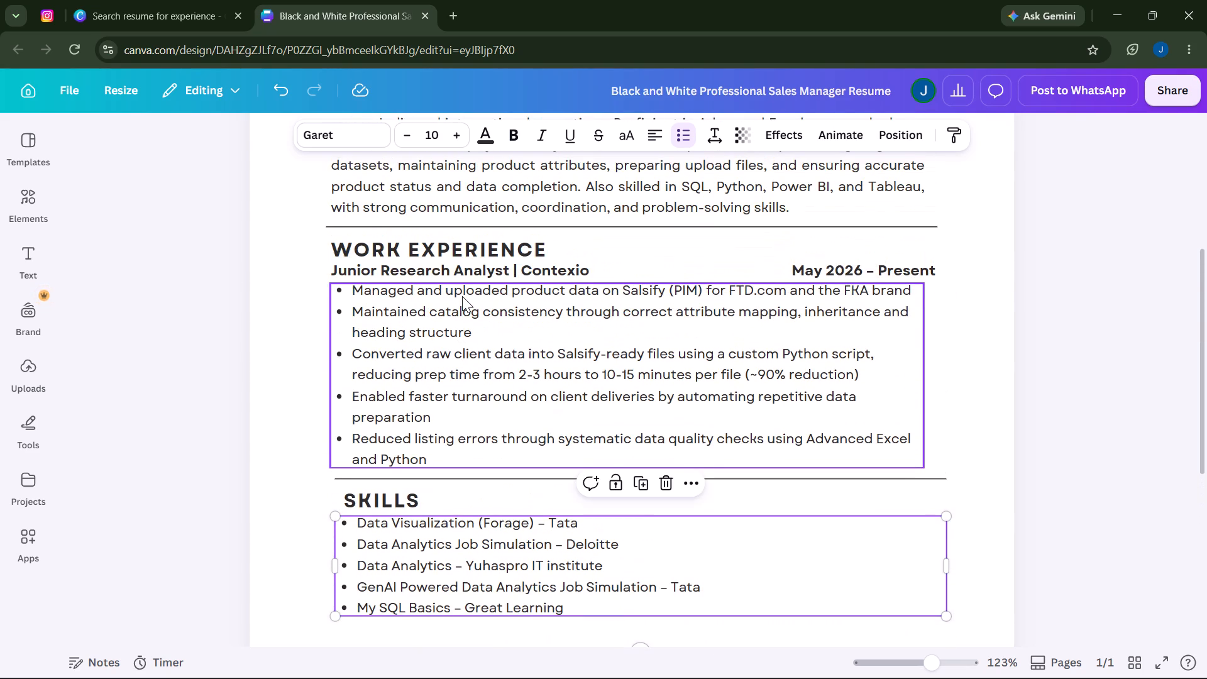
pyautogui.scroll(1, 462, 296)
pyautogui.click(342, 476)
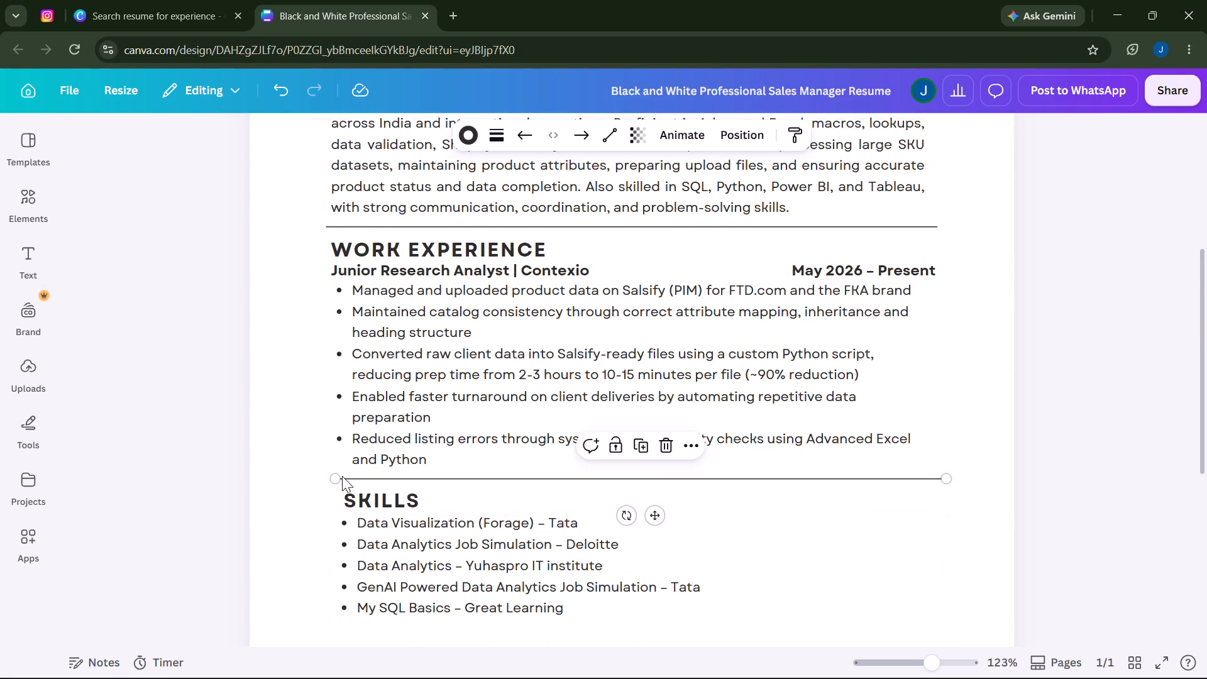
pyautogui.press('Left')
pyautogui.press('Left')
pyautogui.press('Left')
pyautogui.press('Right')
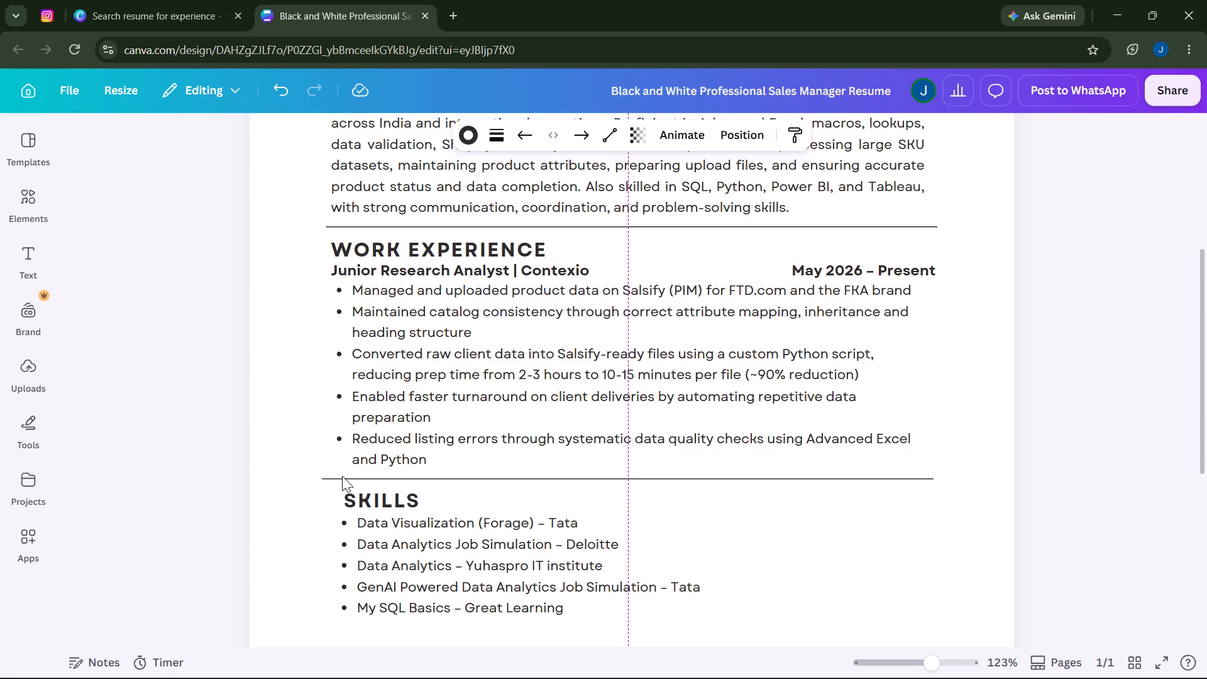
pyautogui.press('Right')
pyautogui.press('Left')
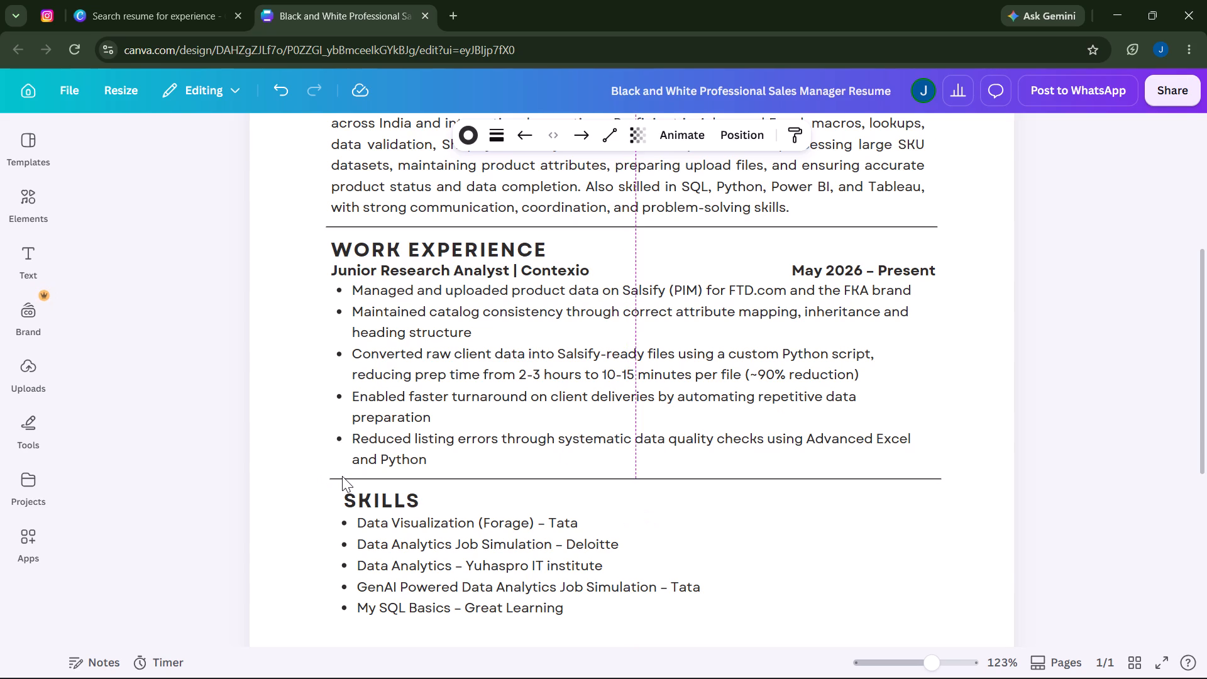
# Align the SKILLS heading's left edge with the WORK EXPERIENCE heading, keeping it between the divider line and the bullet list.
pyautogui.click(364, 503)
pyautogui.press('Left')
pyautogui.press('Up')
pyautogui.press('Up')
pyautogui.press('Up')
pyautogui.press('Up')
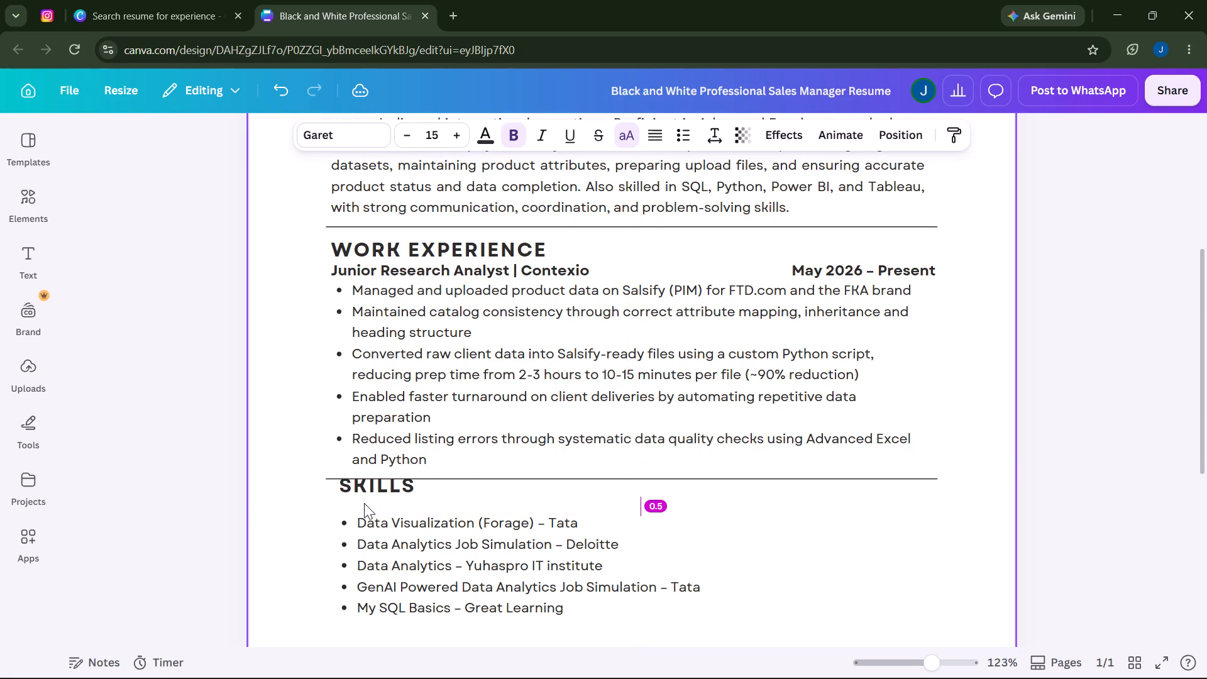
pyautogui.press('Down')
pyautogui.press('Down')
pyautogui.press('Down')
pyautogui.press('Left')
pyautogui.press('Left')
pyautogui.press('Left')
pyautogui.press('Up')
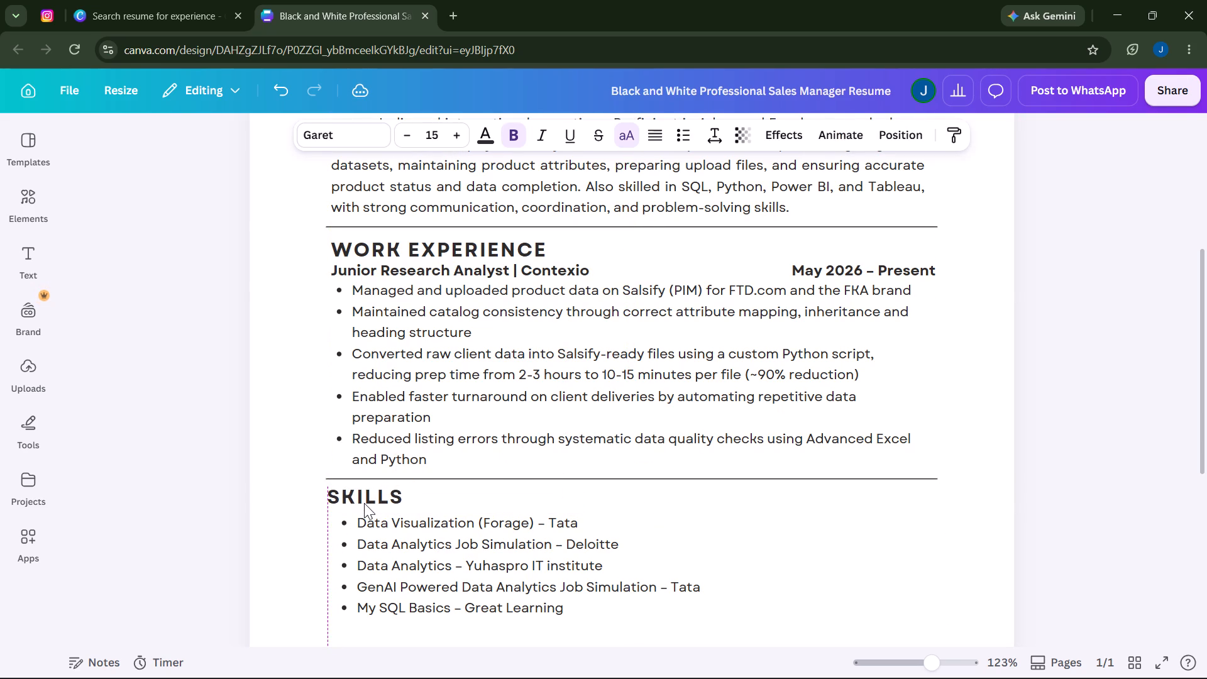
pyautogui.press('Up')
pyautogui.press('Up')
pyautogui.press('Left')
pyautogui.press('Right')
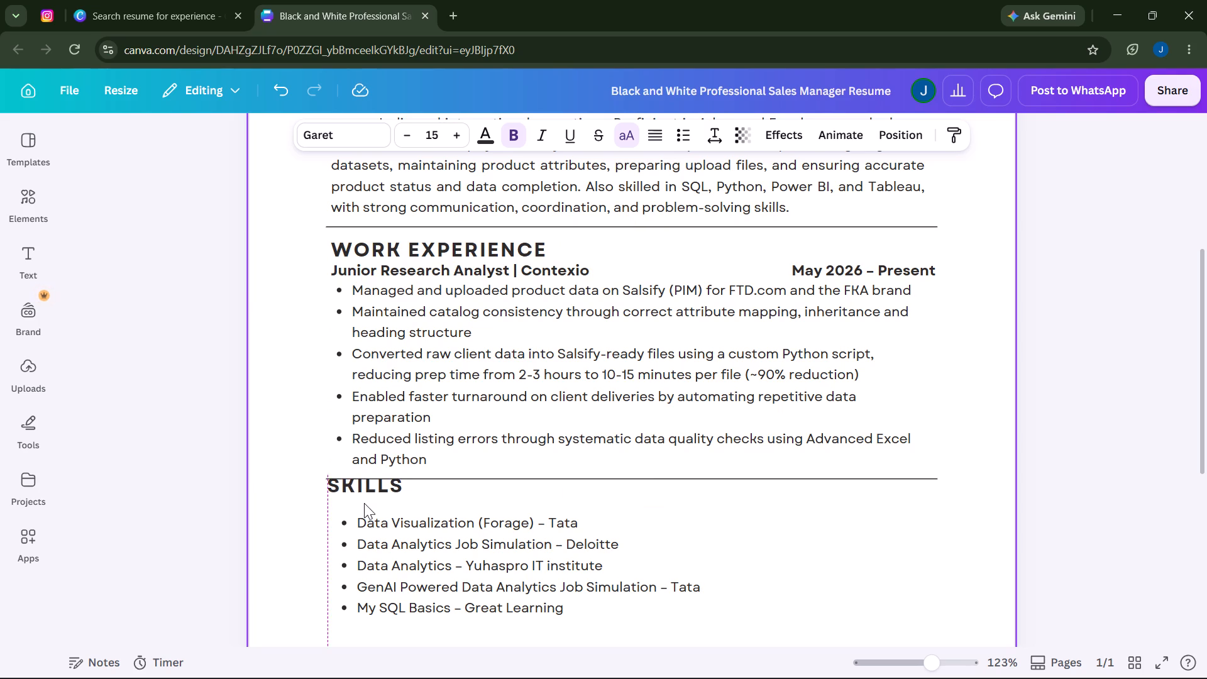
pyautogui.press('Right')
pyautogui.press('Down')
pyautogui.press('Down')
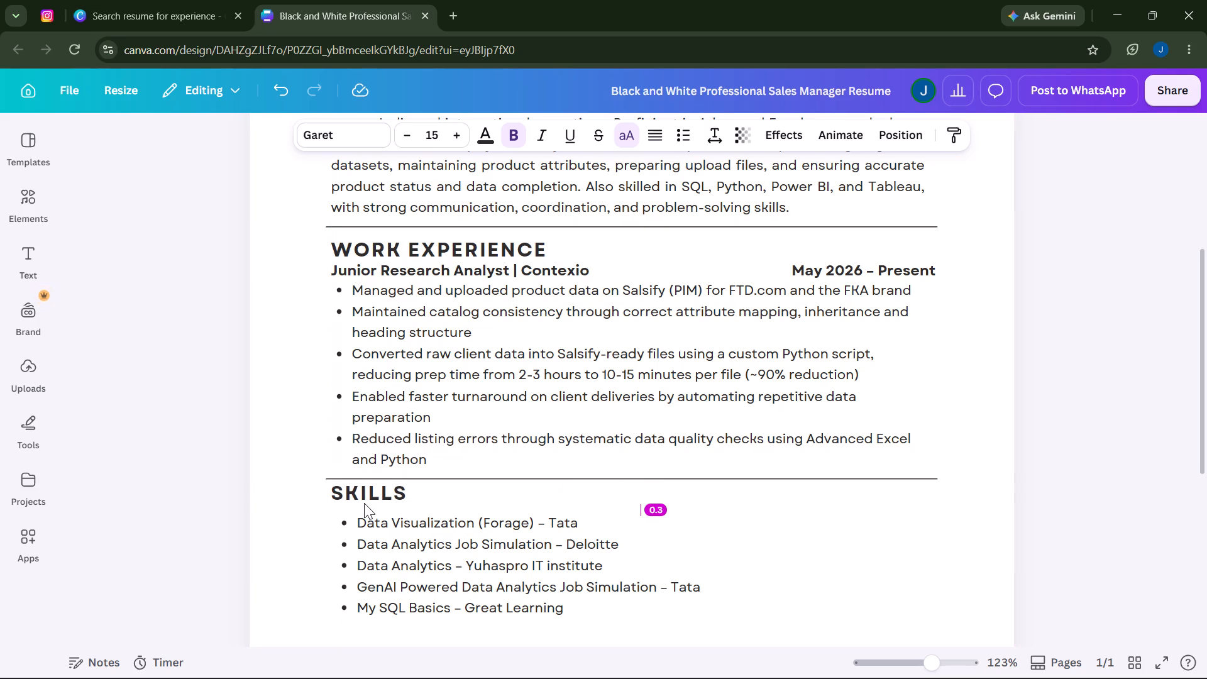
pyautogui.press('Down')
pyautogui.press('Down')
# Align the bullet list under SKILLS with the heading's left edge, keeping it directly beneath the heading.
pyautogui.click(370, 526)
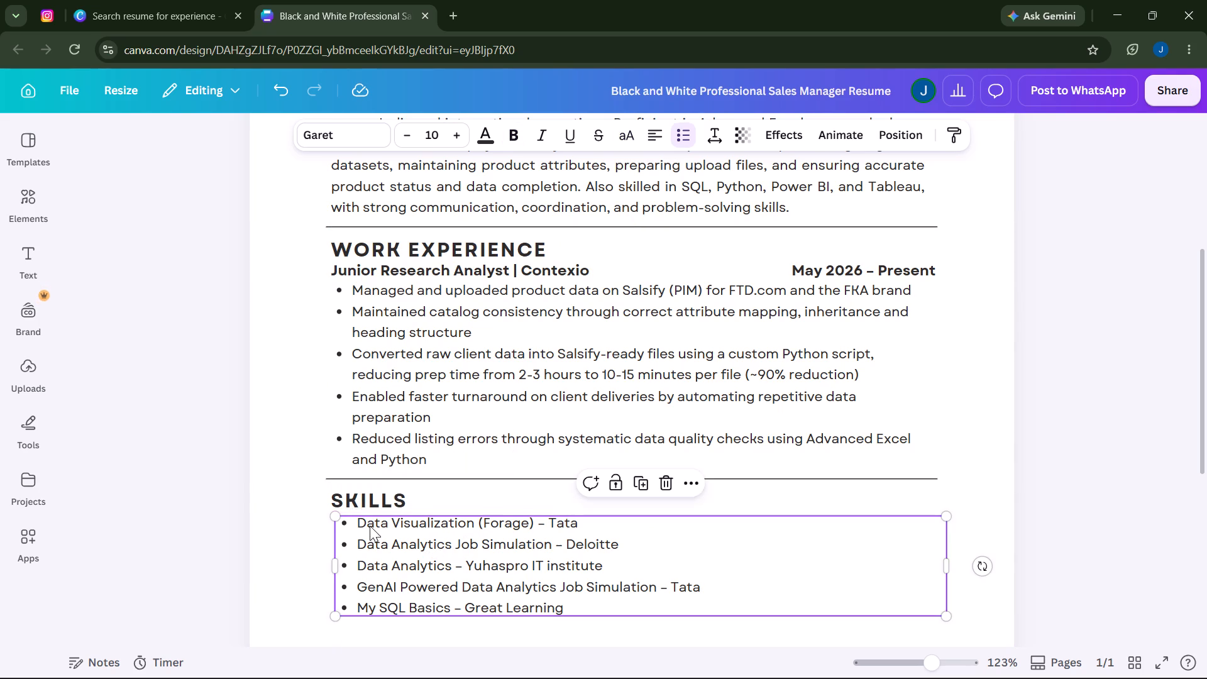
pyautogui.press('Up')
pyautogui.press('Up')
pyautogui.press('Up')
pyautogui.press('Up')
pyautogui.press('Down')
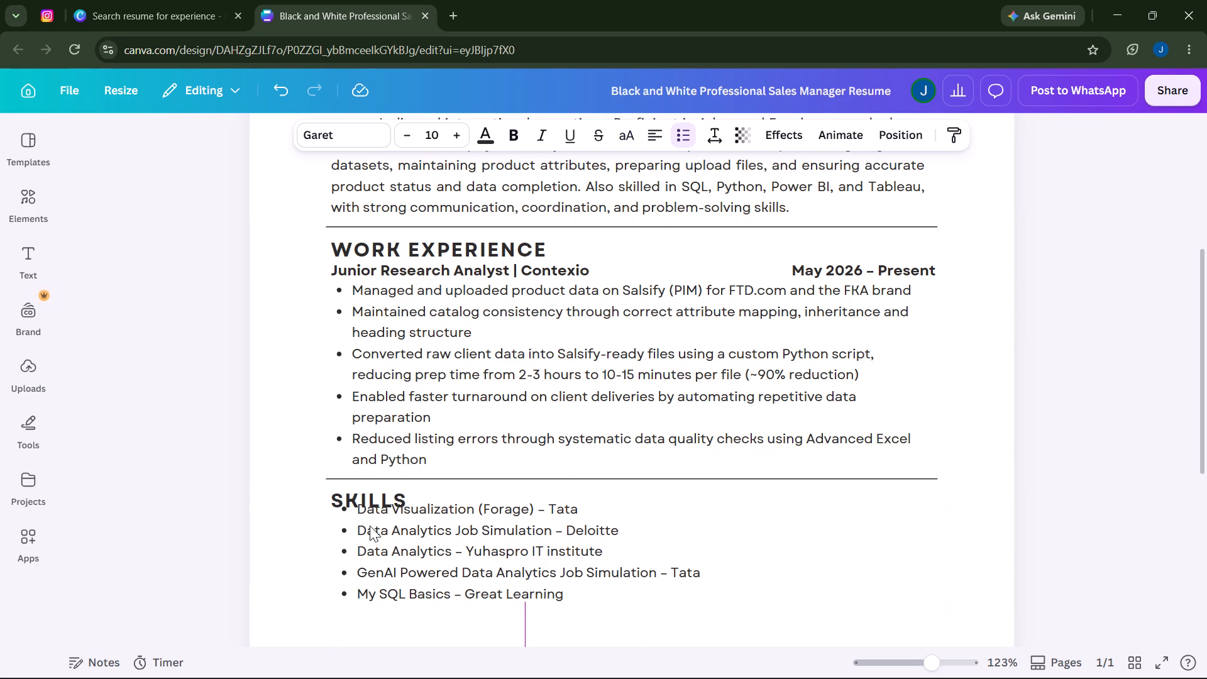
pyautogui.press('Down')
pyautogui.press('Down')
pyautogui.press('Down')
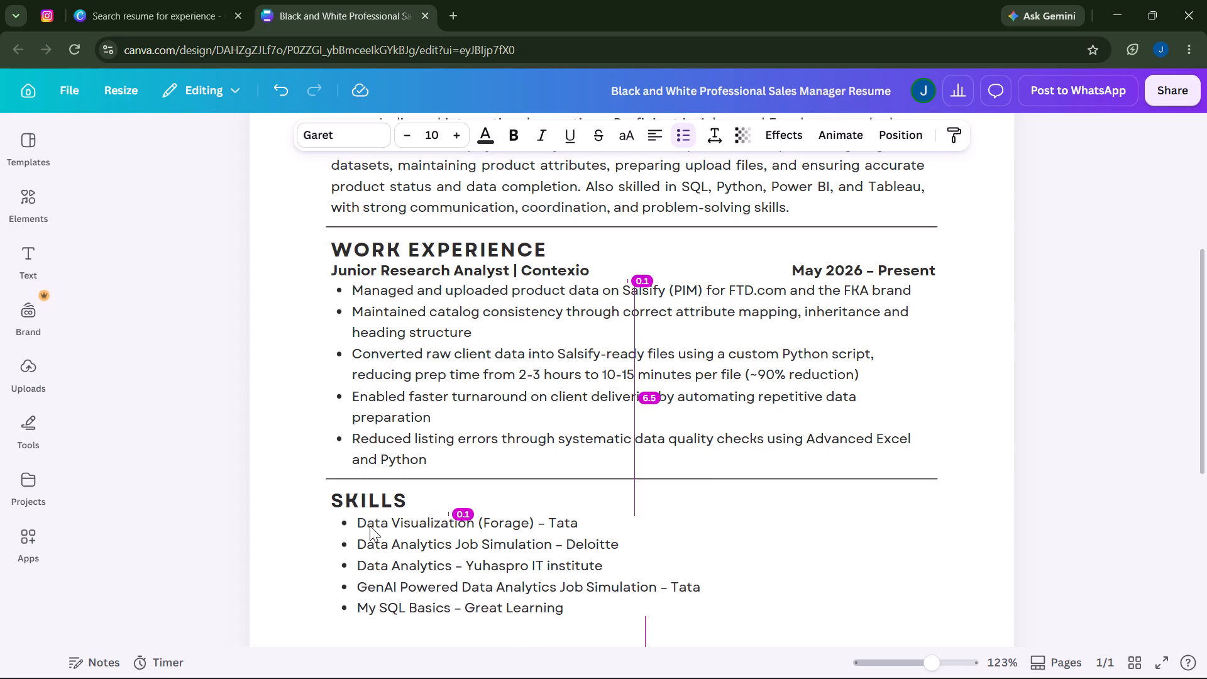
pyautogui.press('Left')
pyautogui.press('Left')
pyautogui.press('Left')
pyautogui.press('Right')
pyautogui.press('Right')
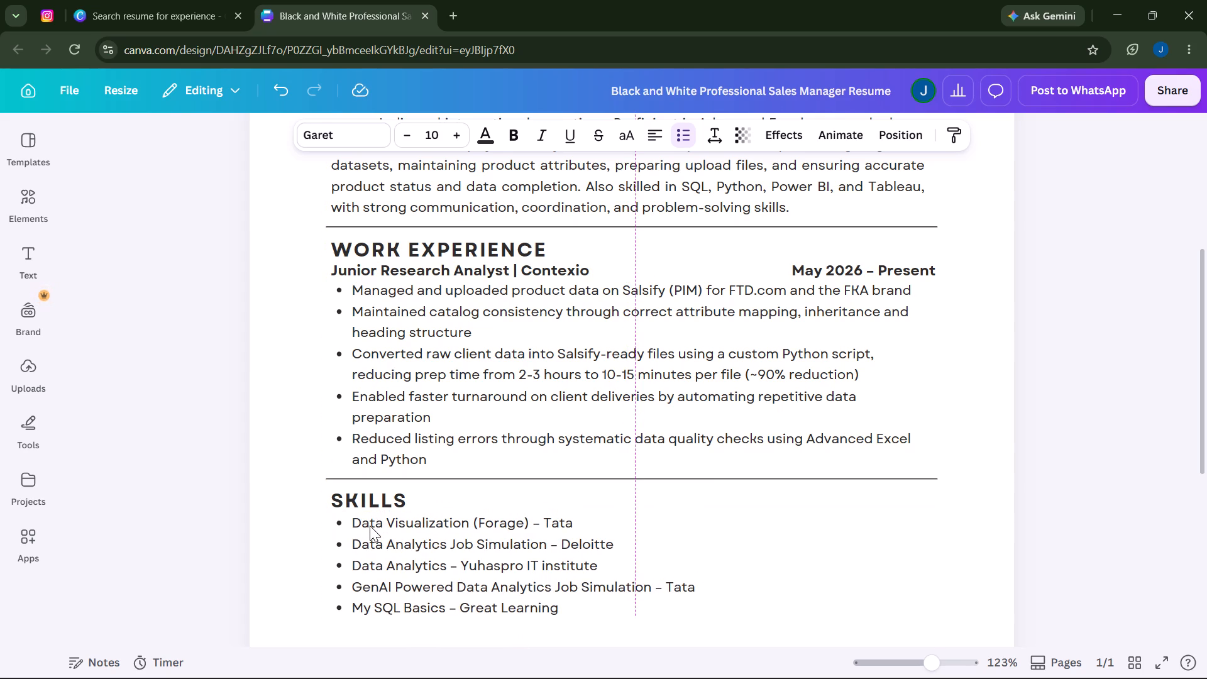
pyautogui.press('Right')
pyautogui.press('Left')
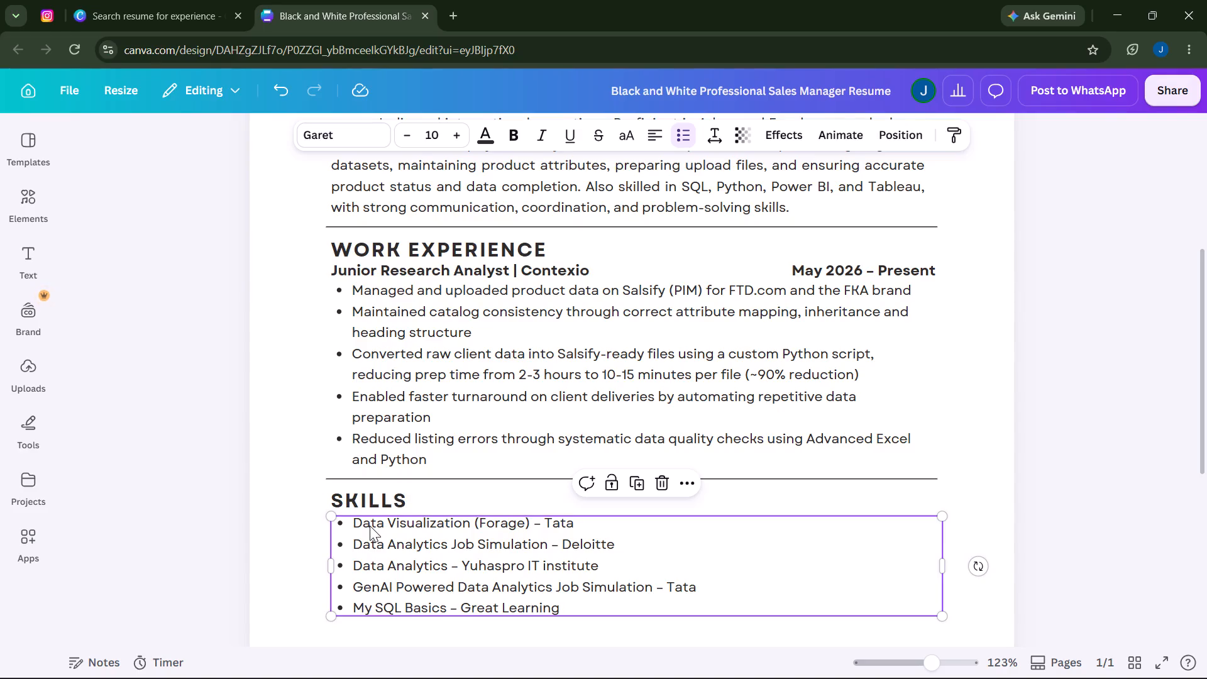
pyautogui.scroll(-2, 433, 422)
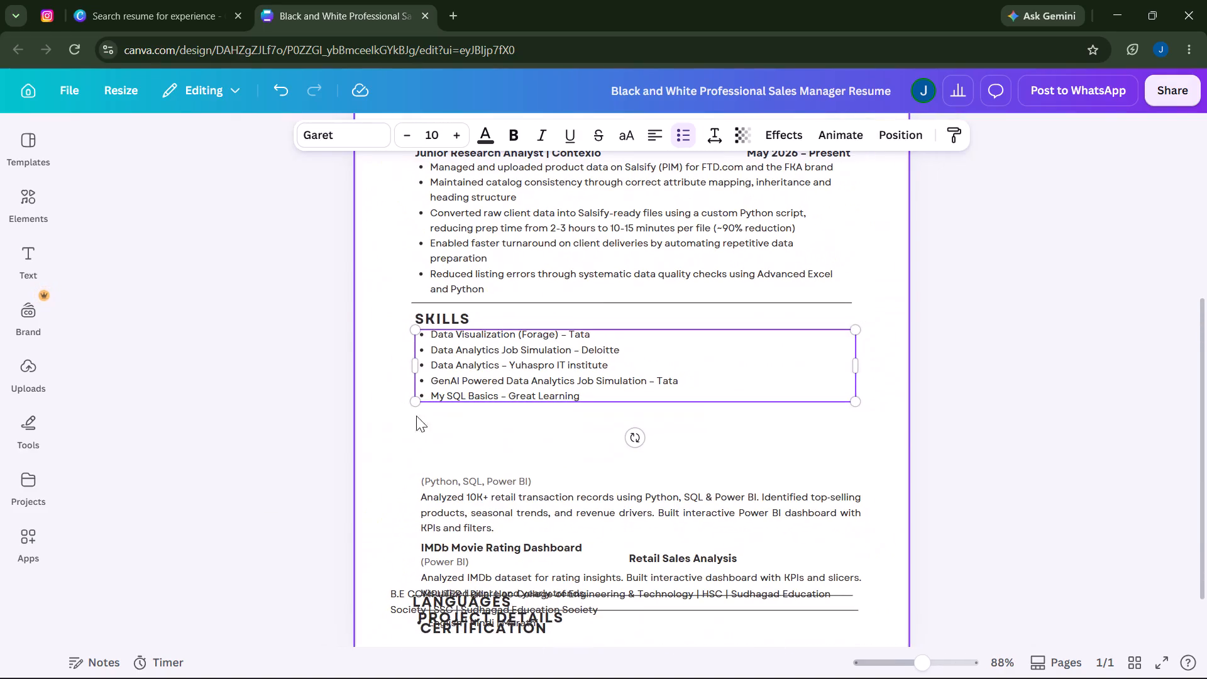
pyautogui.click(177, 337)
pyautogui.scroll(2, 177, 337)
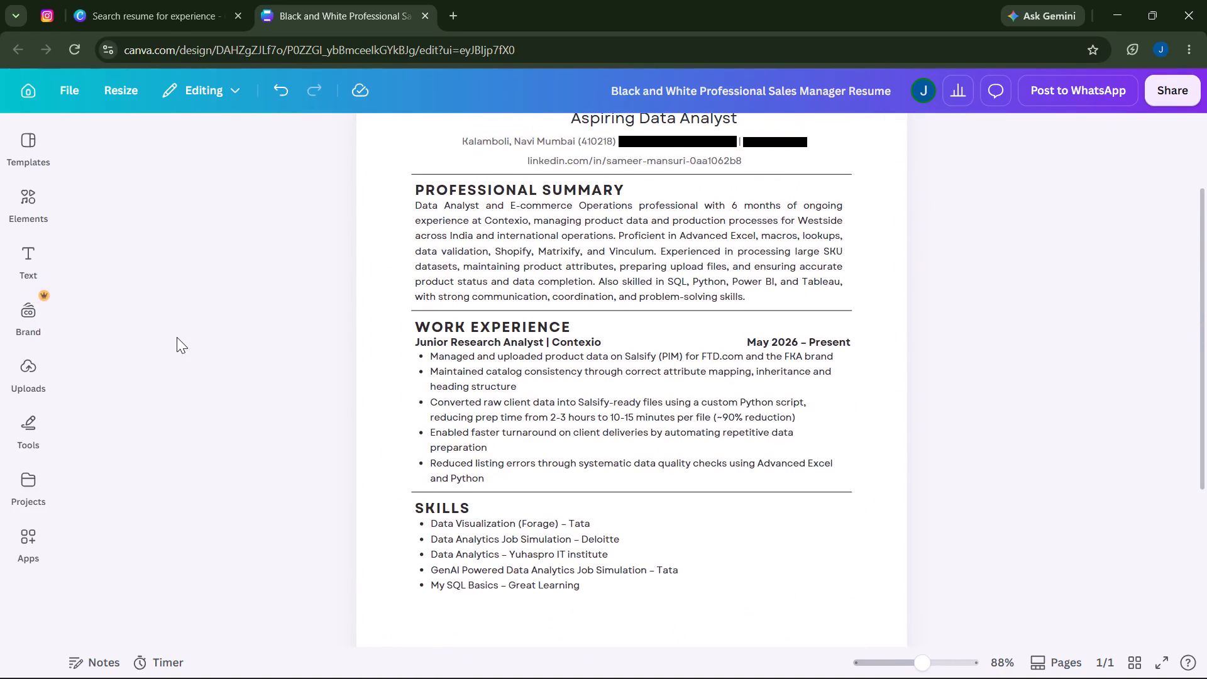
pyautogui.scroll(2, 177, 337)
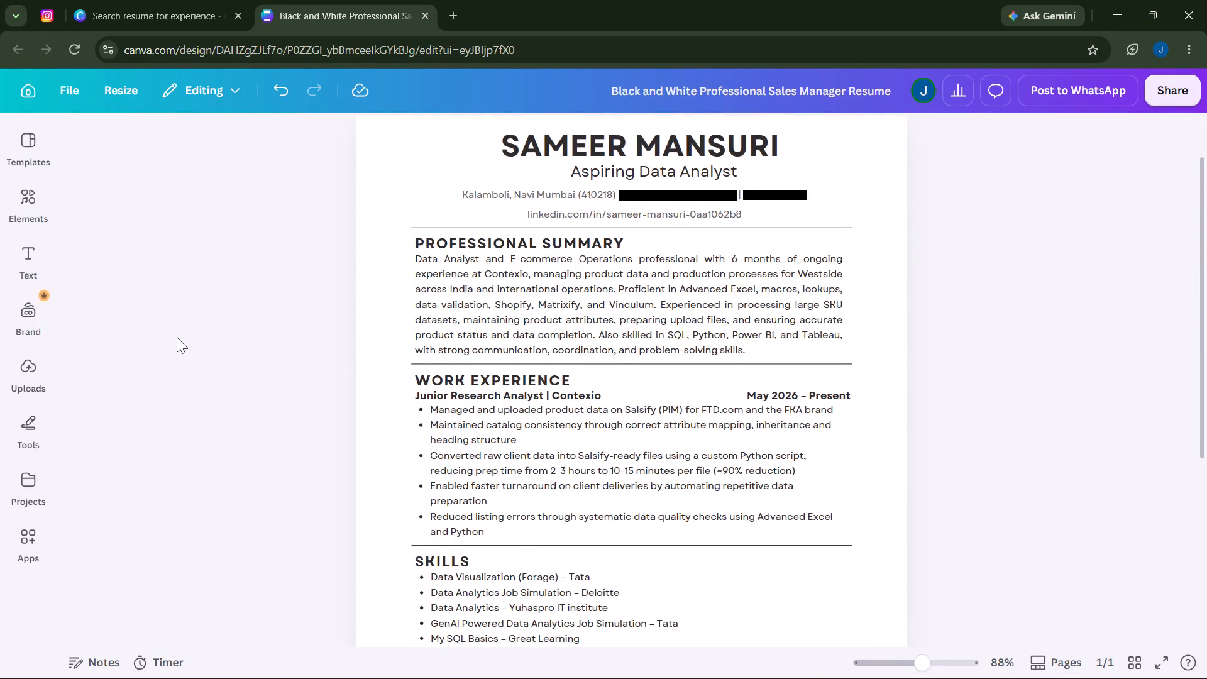
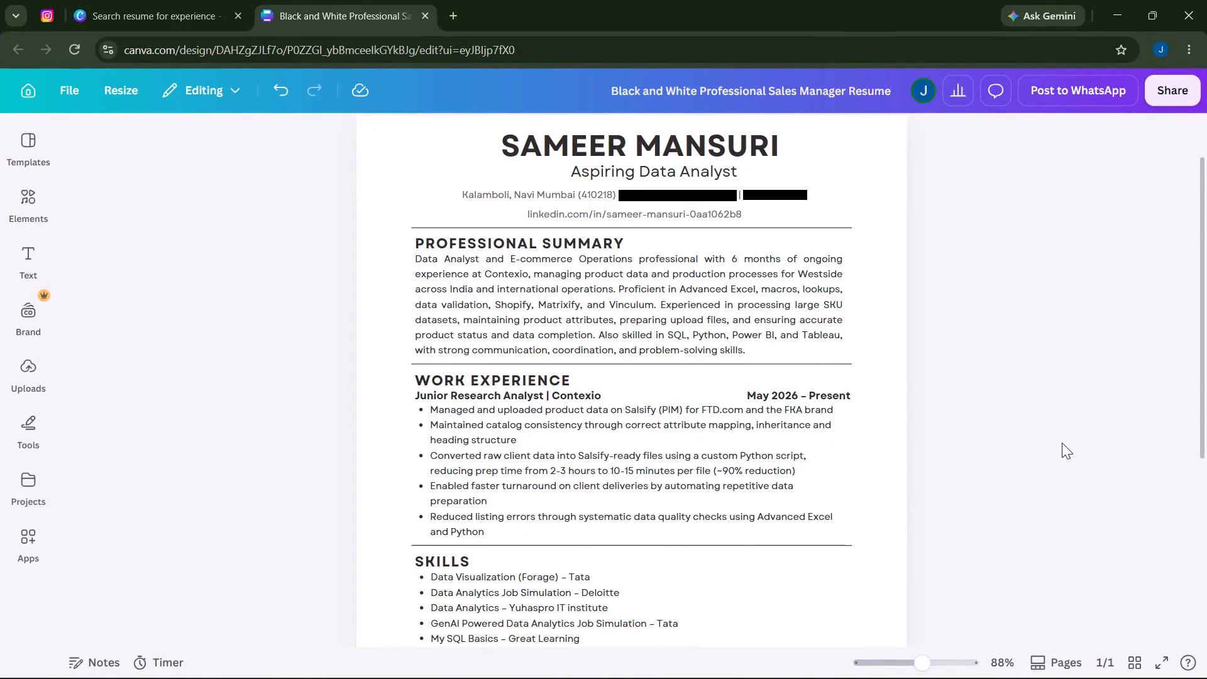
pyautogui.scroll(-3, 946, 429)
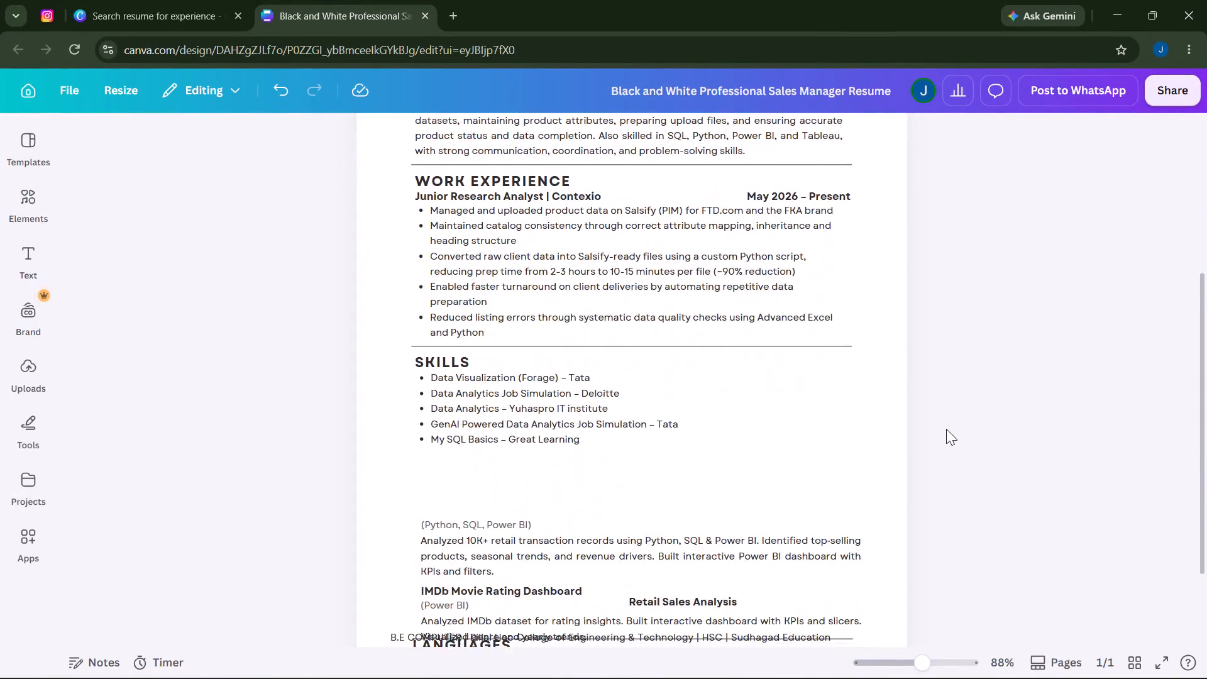
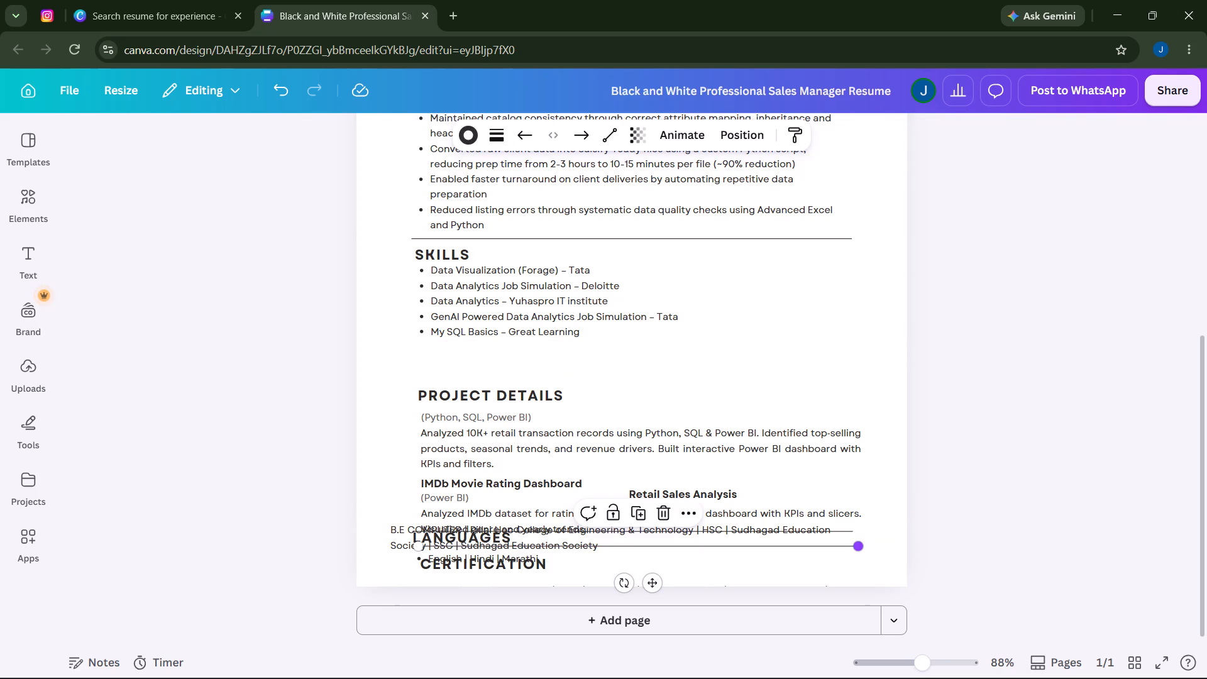
# Move the overlapping lower divider line up to just below the Skills list, roughly lined up with the divider above Skills.
pyautogui.press('Up')
pyautogui.press('Up')
pyautogui.press('Up')
pyautogui.press('Up')
pyautogui.press('Up')
pyautogui.press('Up')
pyautogui.press('Up')
pyautogui.press('Up')
pyautogui.press('Up')
pyautogui.press('Up')
pyautogui.press('Up')
pyautogui.press('Up')
pyautogui.press('Up')
pyautogui.press('Up')
pyautogui.press('Up')
pyautogui.press('Up')
pyautogui.press('Up')
pyautogui.press('Up')
pyautogui.press('Up')
pyautogui.press('Up')
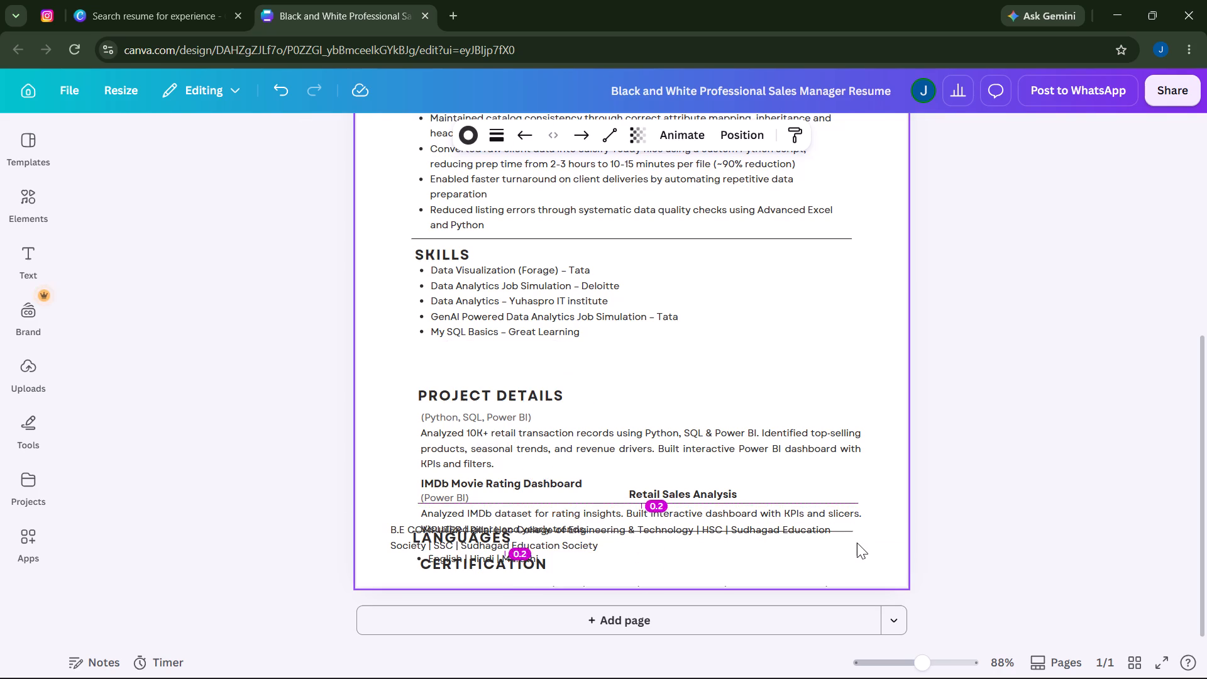
pyautogui.press('Up')
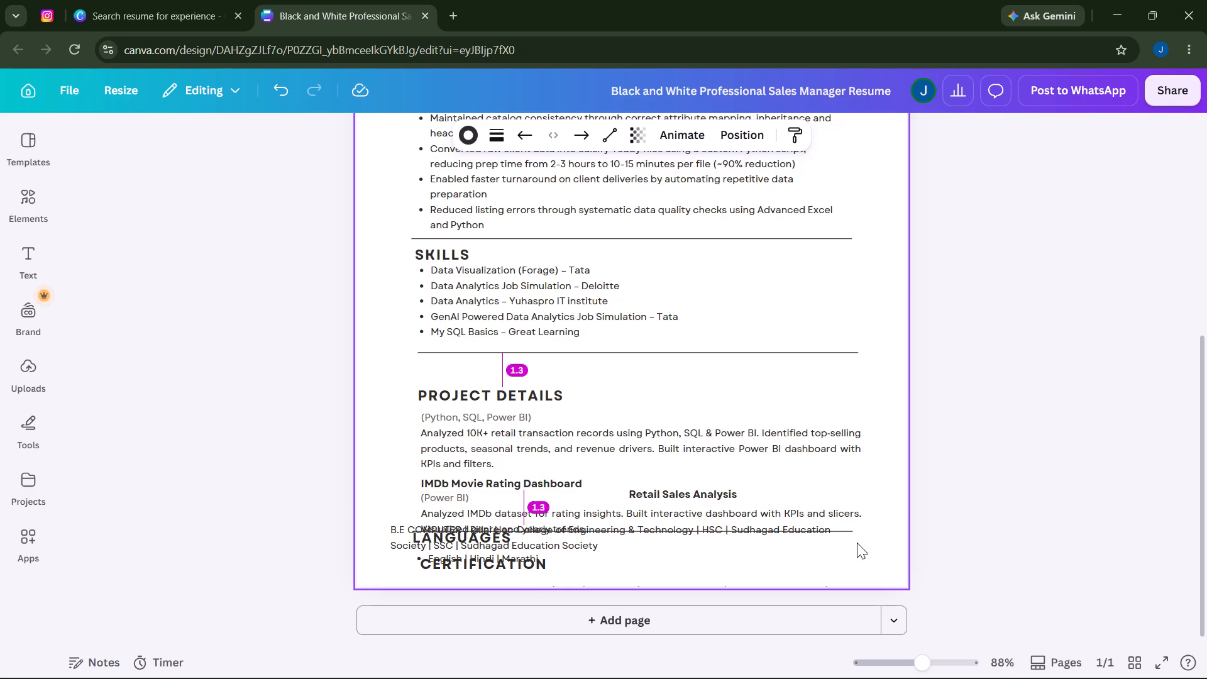
pyautogui.press('Up')
pyautogui.press('Up')
pyautogui.press('Up')
pyautogui.press('Up')
pyautogui.press('Up')
pyautogui.press('Up')
pyautogui.press('Up')
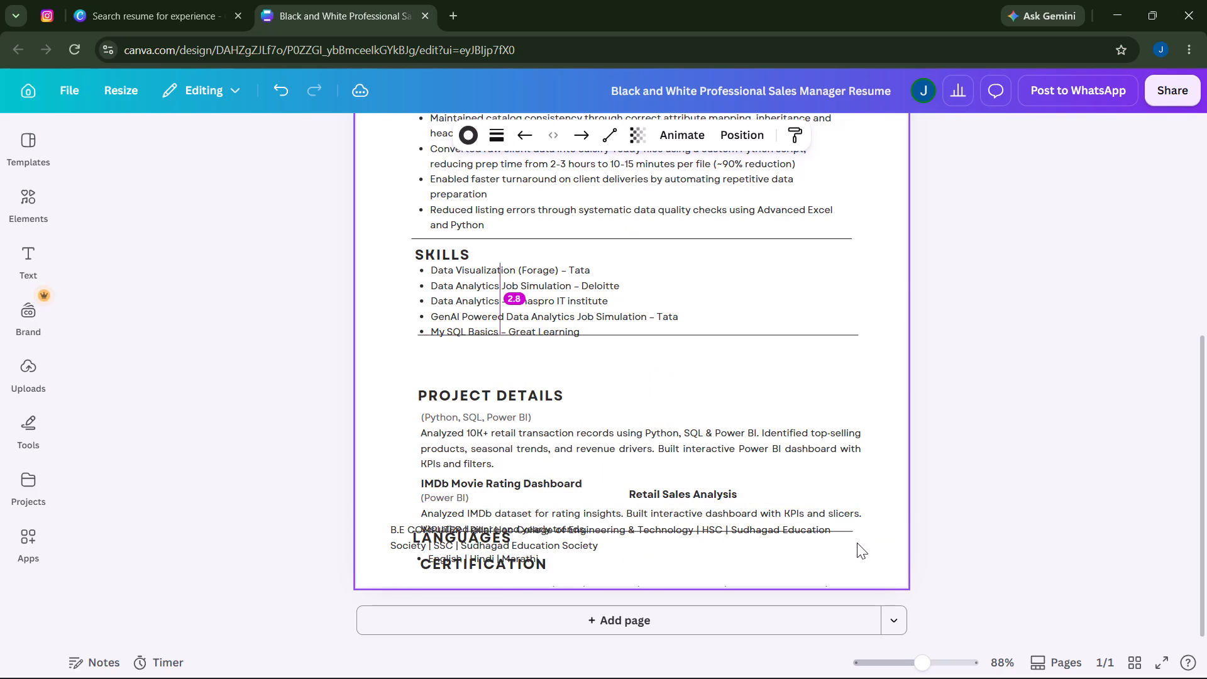
pyautogui.press('Down')
pyautogui.press('Down')
pyautogui.press('Down')
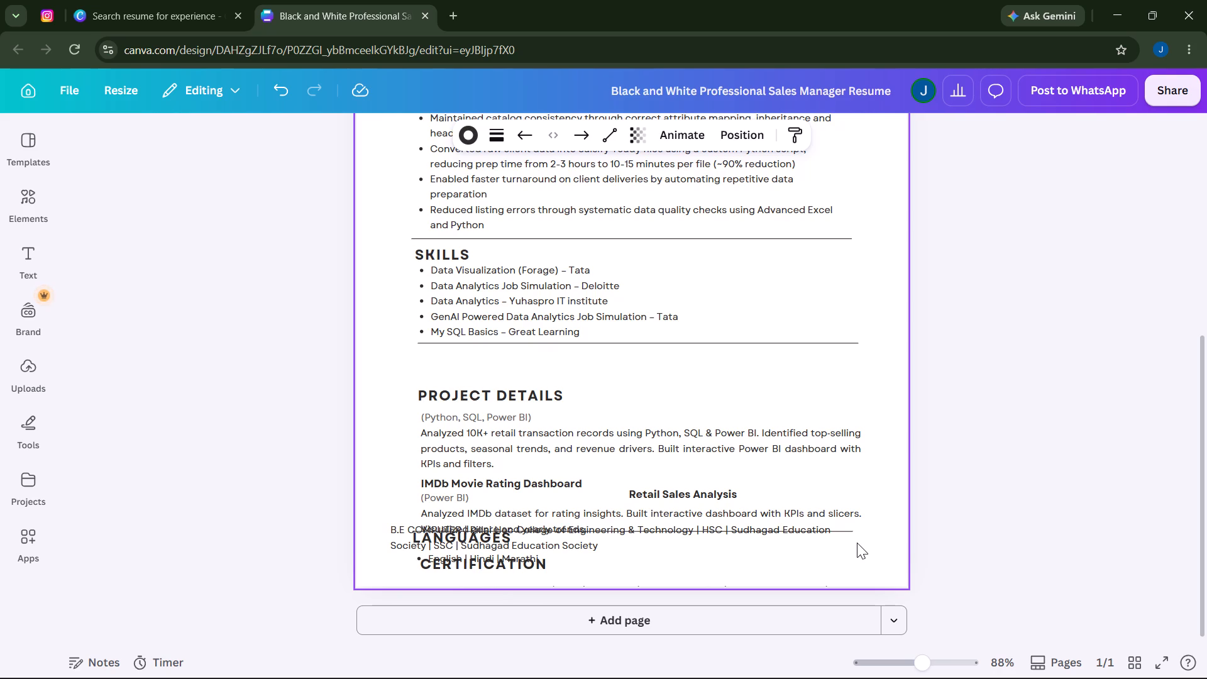
pyautogui.press('Down')
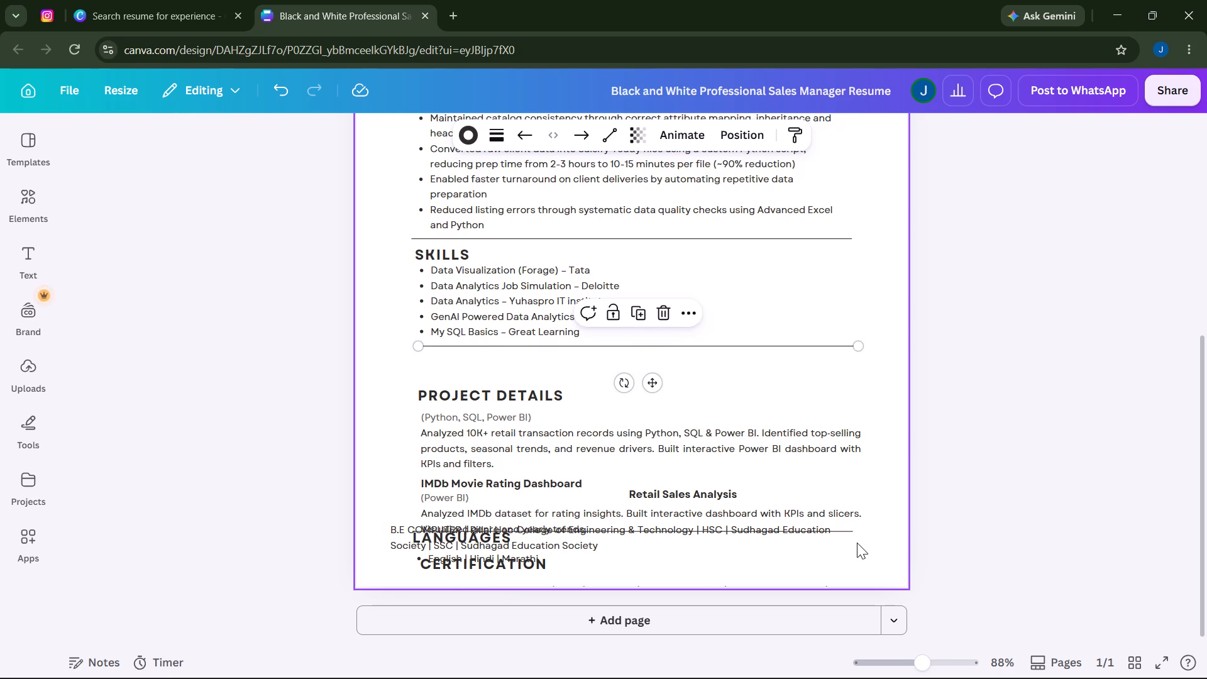
pyautogui.press('Left')
pyautogui.press('Left')
pyautogui.press('Left')
pyautogui.press('Left')
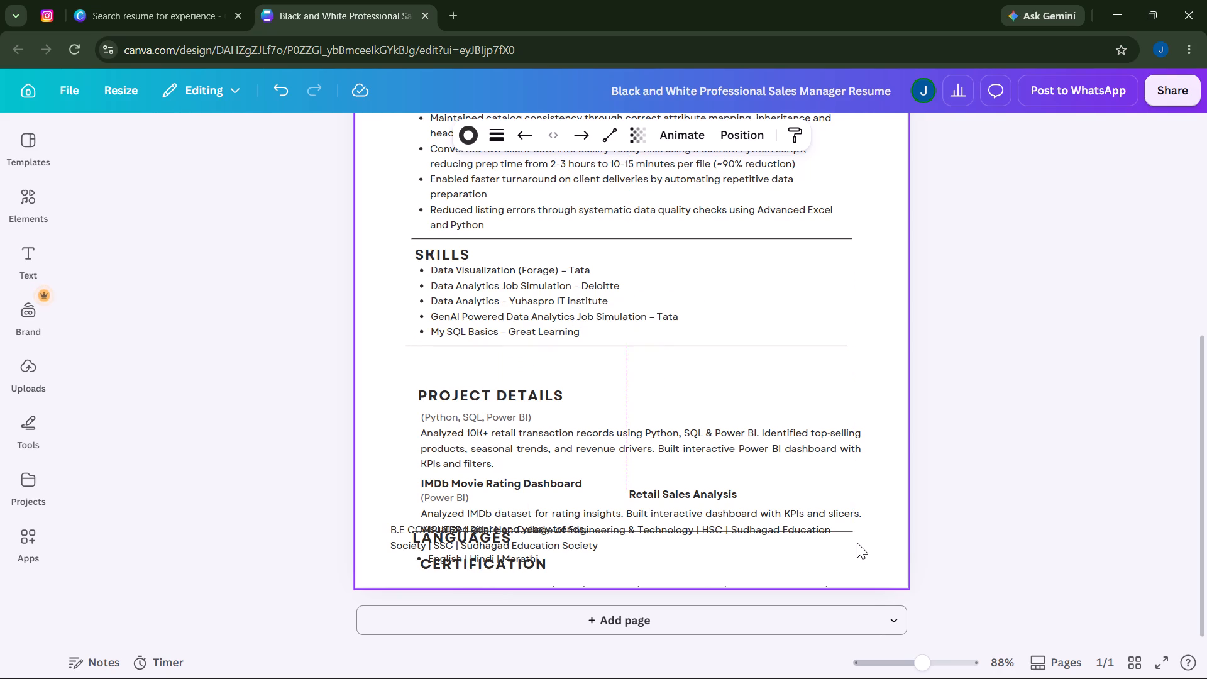
pyautogui.press('Left')
pyautogui.press('Right')
pyautogui.press('Right')
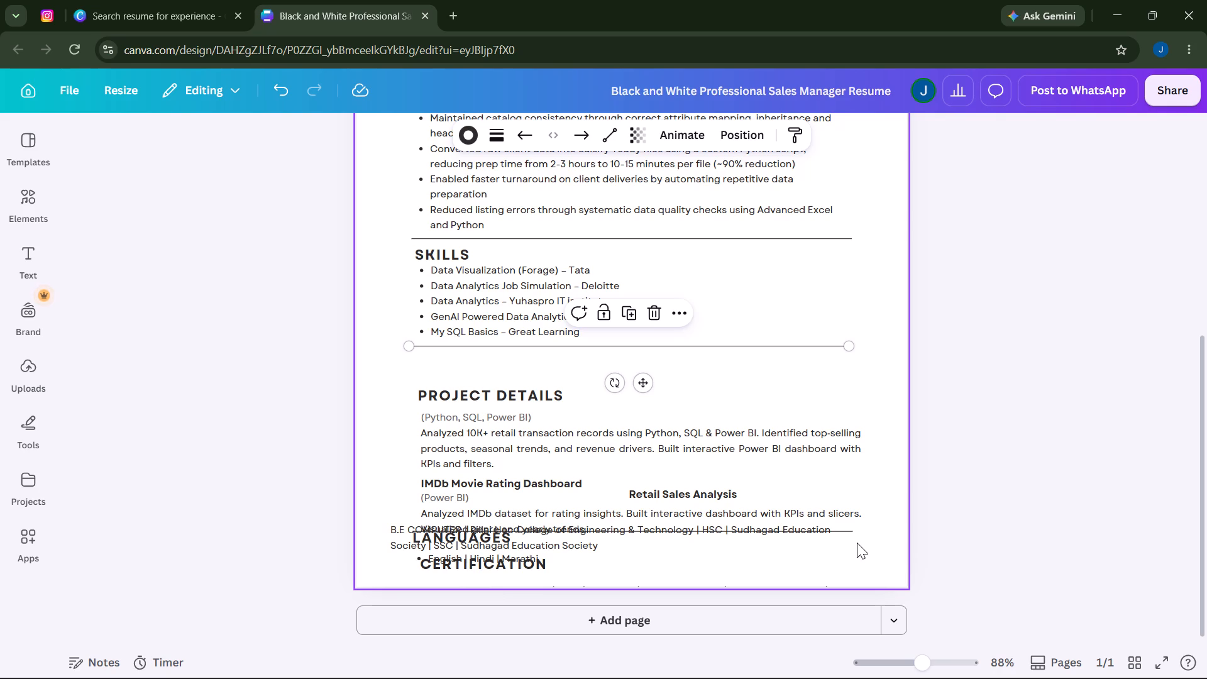
# Move the PROJECT DETAILS heading up to just below the divider under the Skills list, left-aligned with the SKILLS heading.
pyautogui.click(535, 390)
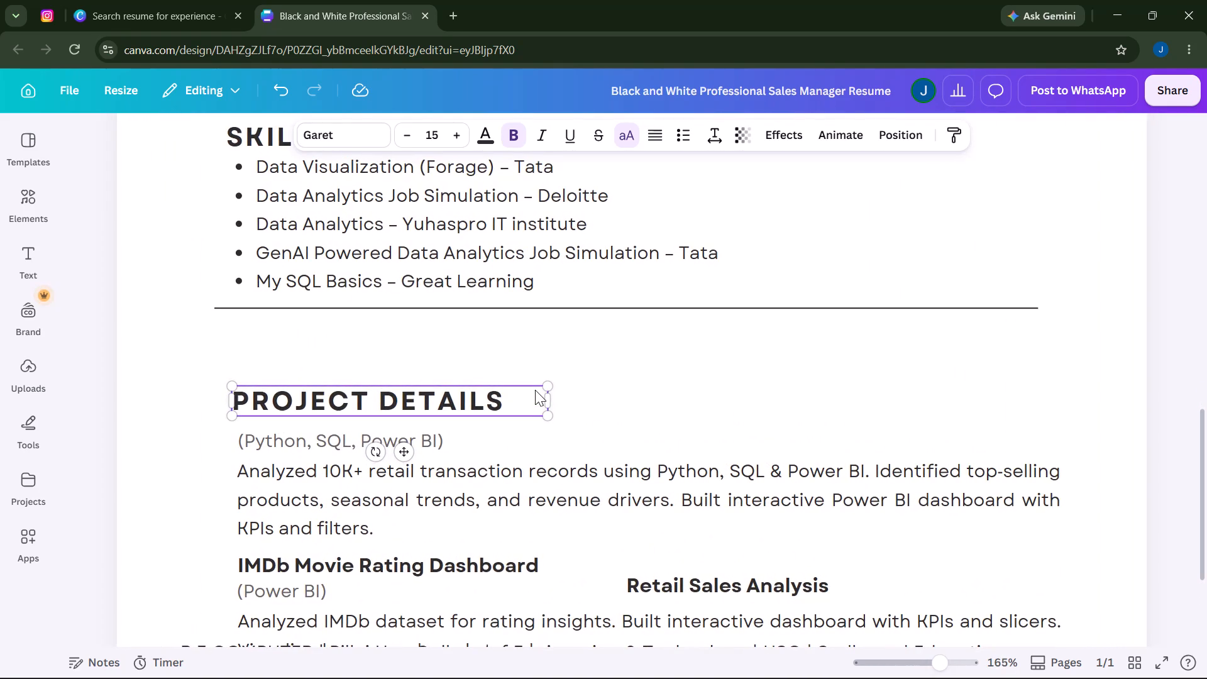
pyautogui.press('Up')
pyautogui.press('Up')
pyautogui.press('Up')
pyautogui.press('Up')
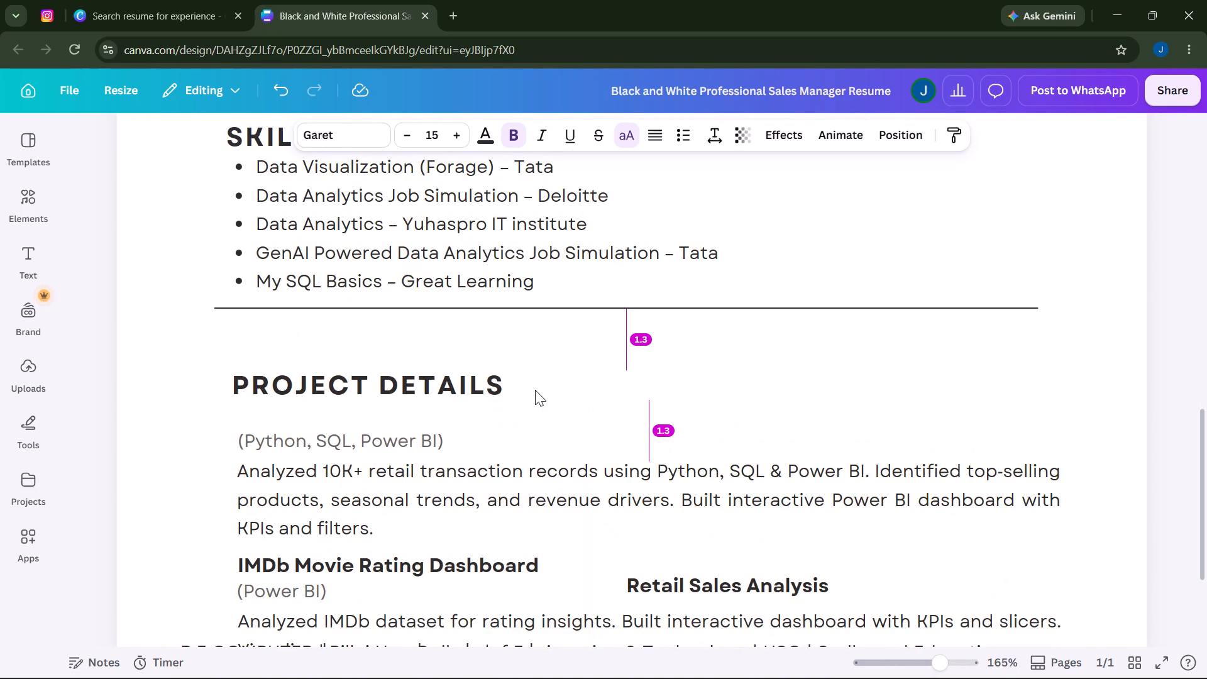
pyautogui.press('Up')
pyautogui.press('Up')
pyautogui.press('Up')
pyautogui.press('Up')
pyautogui.press('Up')
pyautogui.press('Up')
pyautogui.press('Up')
pyautogui.press('Up')
pyautogui.press('Up')
pyautogui.press('Up')
pyautogui.press('Up')
pyautogui.press('Up')
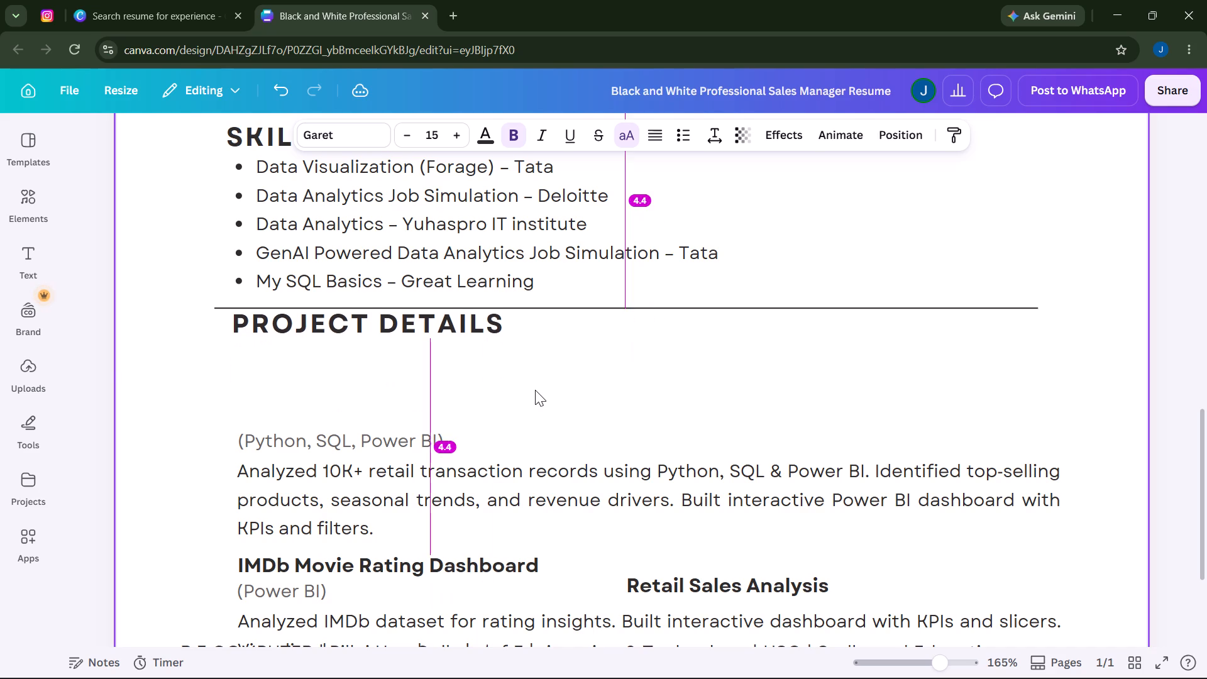
pyautogui.press('Down')
pyautogui.press('Down')
pyautogui.press('Down')
pyautogui.press('Down')
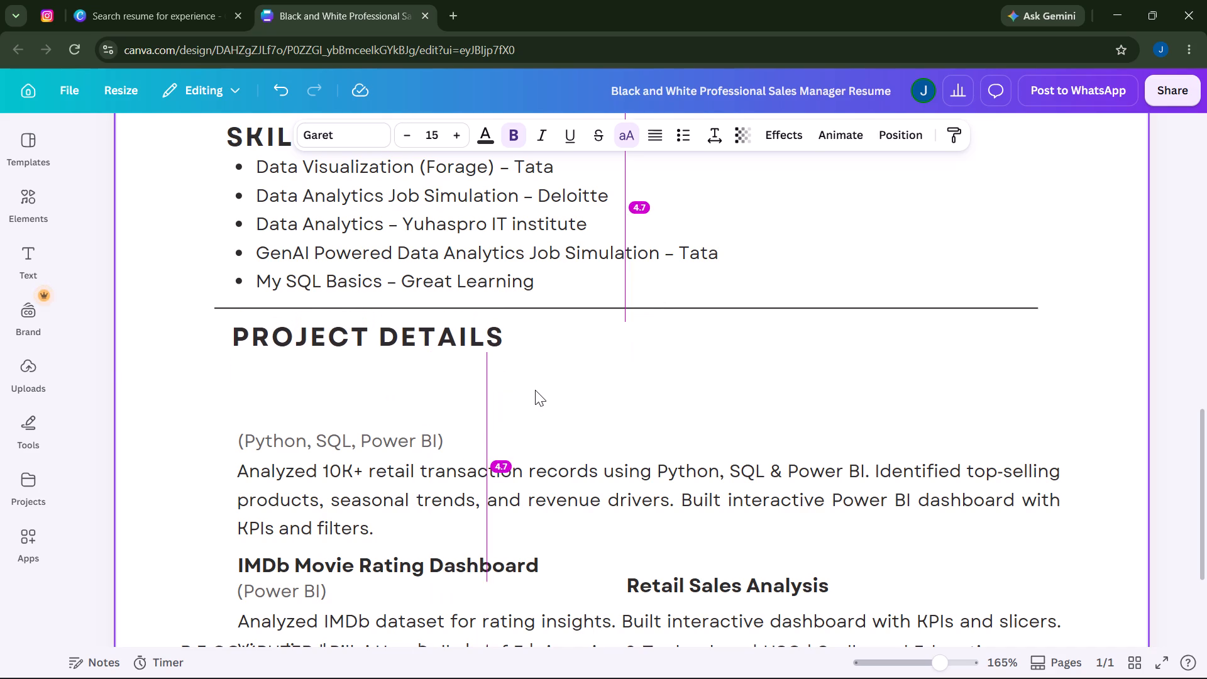
pyautogui.press('Left')
pyautogui.press('Left')
pyautogui.press('Left')
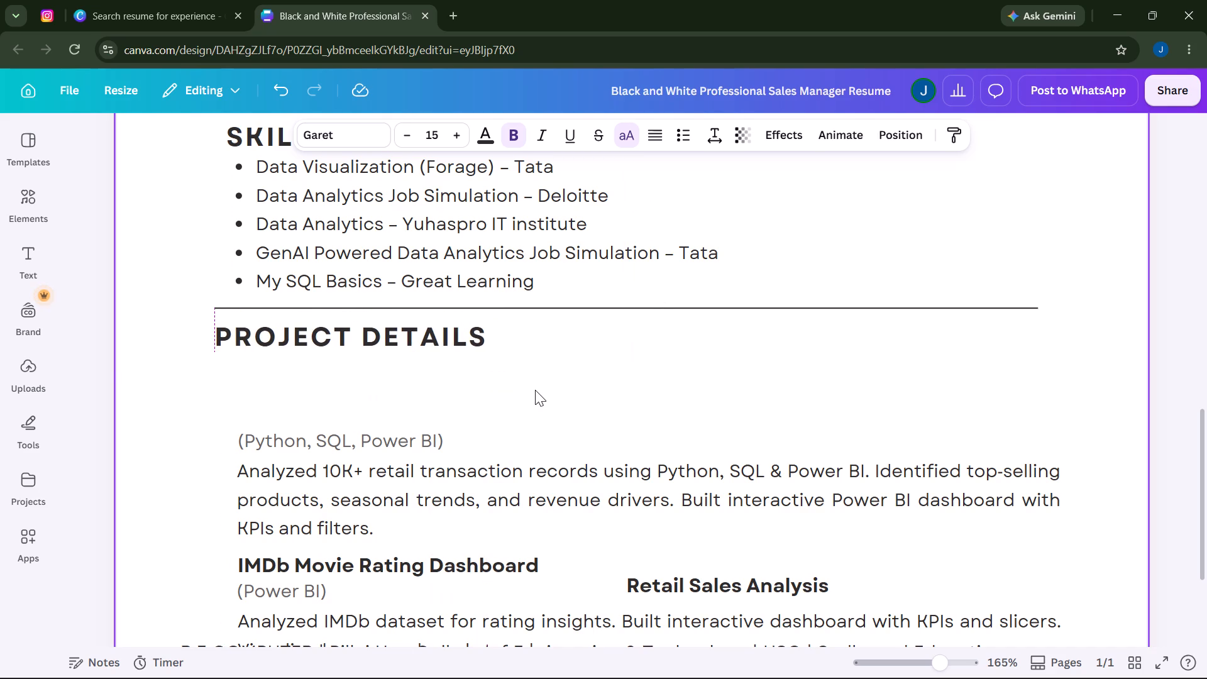
pyautogui.press('Right')
pyautogui.press('Right')
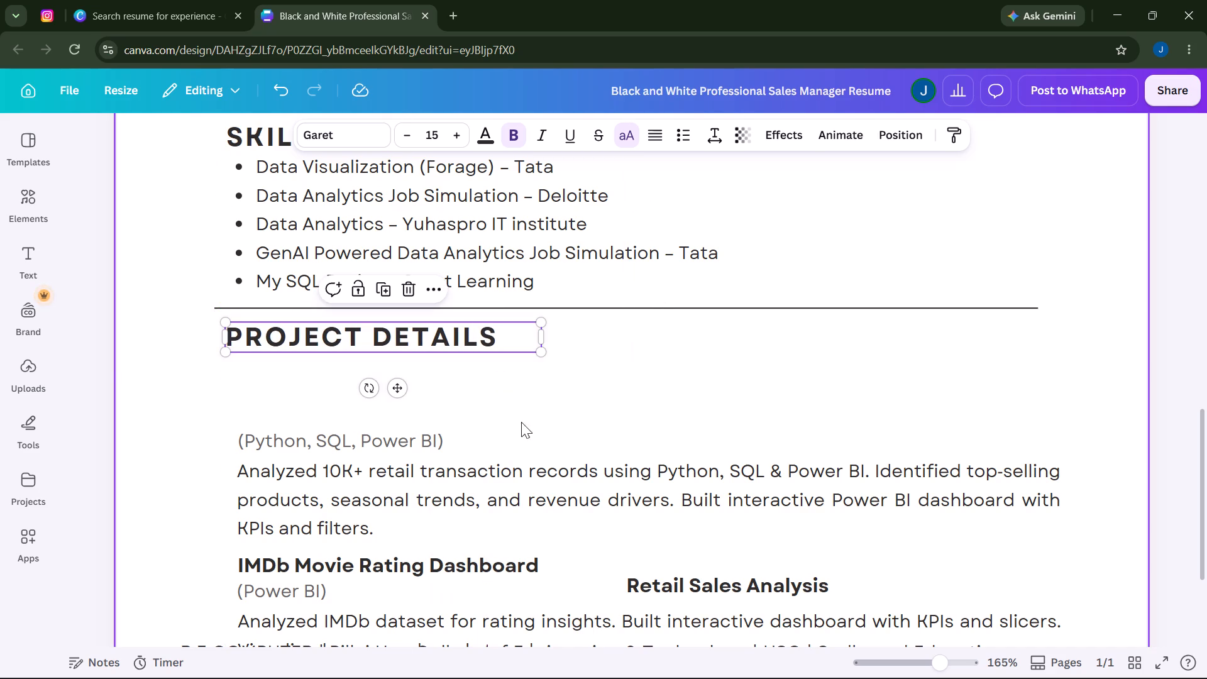
# Move the Retail Sales Analysis title directly beneath the PROJECT DETAILS heading and align their left edges.
pyautogui.scroll(-1, 492, 464)
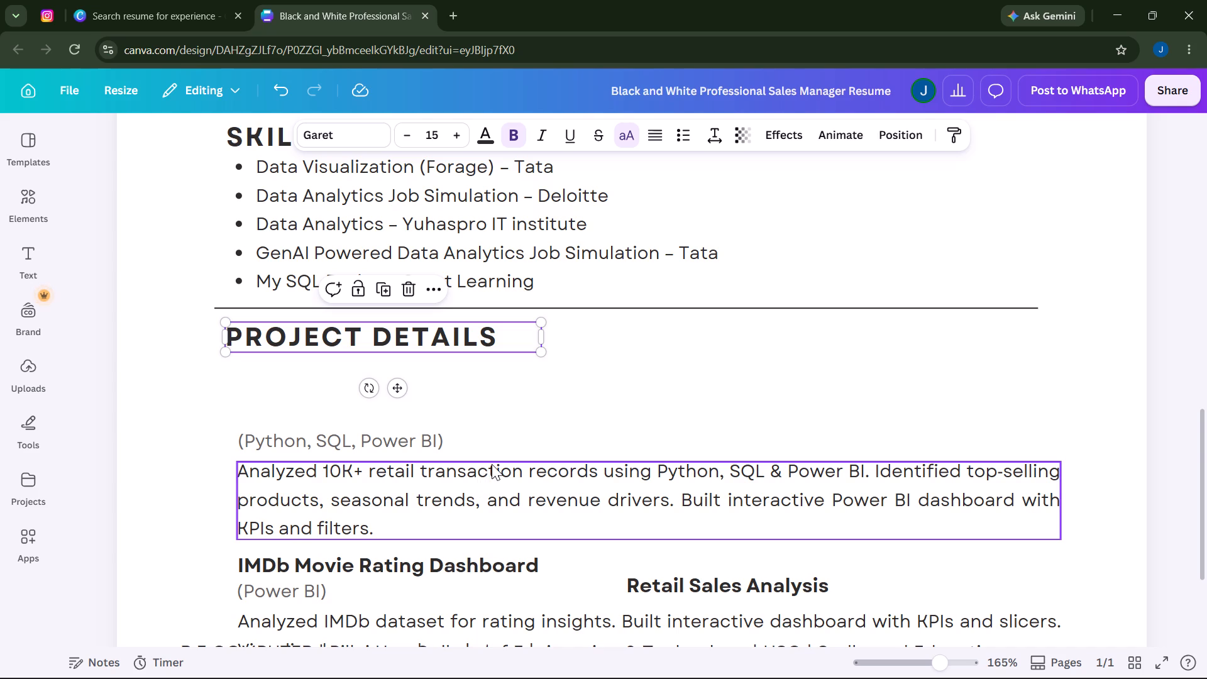
pyautogui.scroll(-1, 492, 464)
pyautogui.click(661, 421)
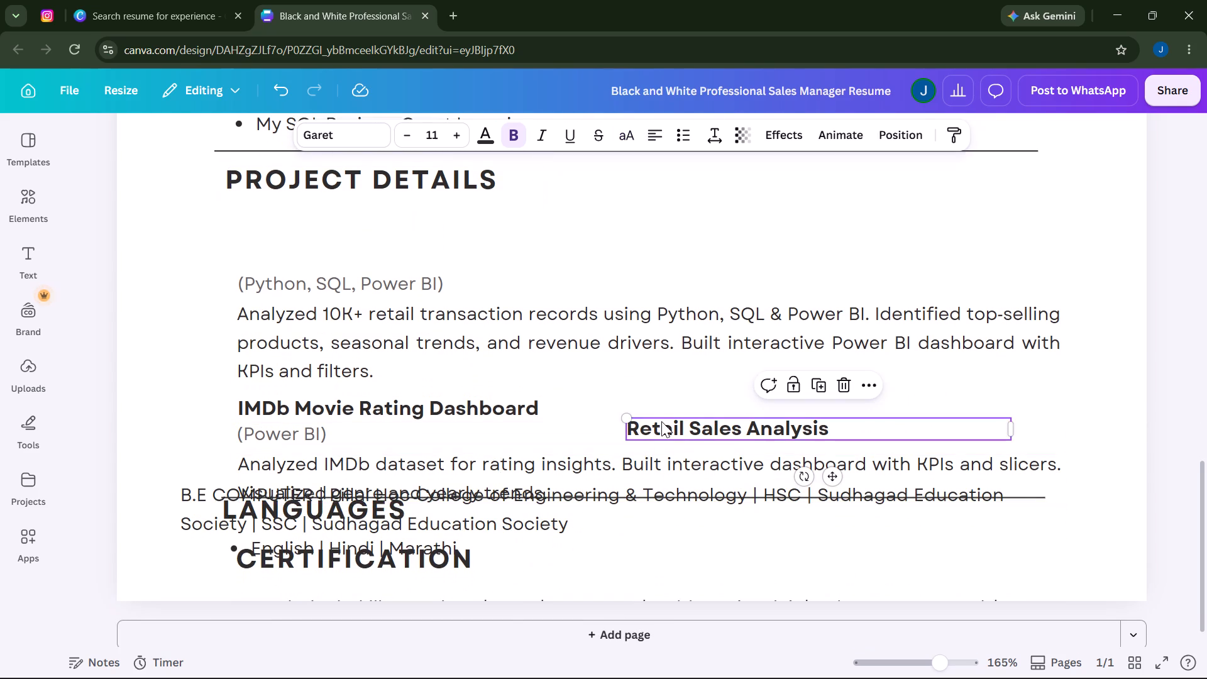
pyautogui.press('Up')
pyautogui.press('Up')
pyautogui.press('Up')
pyautogui.press('Up')
pyautogui.press('Up')
pyautogui.press('Up')
pyautogui.press('Up')
pyautogui.press('Up')
pyautogui.press('Up')
pyautogui.press('Up')
pyautogui.press('Up')
pyautogui.press('Up')
pyautogui.press('Up')
pyautogui.press('Up')
pyautogui.press('Up')
pyautogui.press('Up')
pyautogui.press('Up')
pyautogui.press('Up')
pyautogui.press('Up')
pyautogui.press('Up')
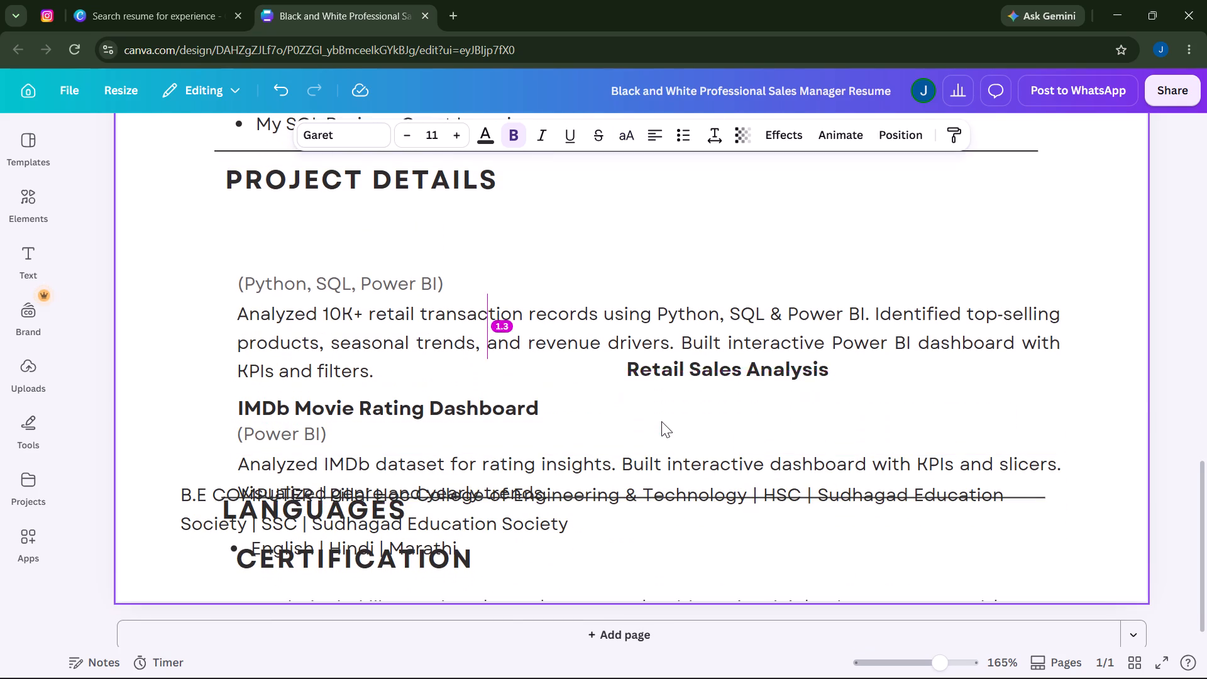
pyautogui.press('Up')
pyautogui.press('Up')
pyautogui.press('Up')
pyautogui.press('Up')
pyautogui.press('Up')
pyautogui.press('Up')
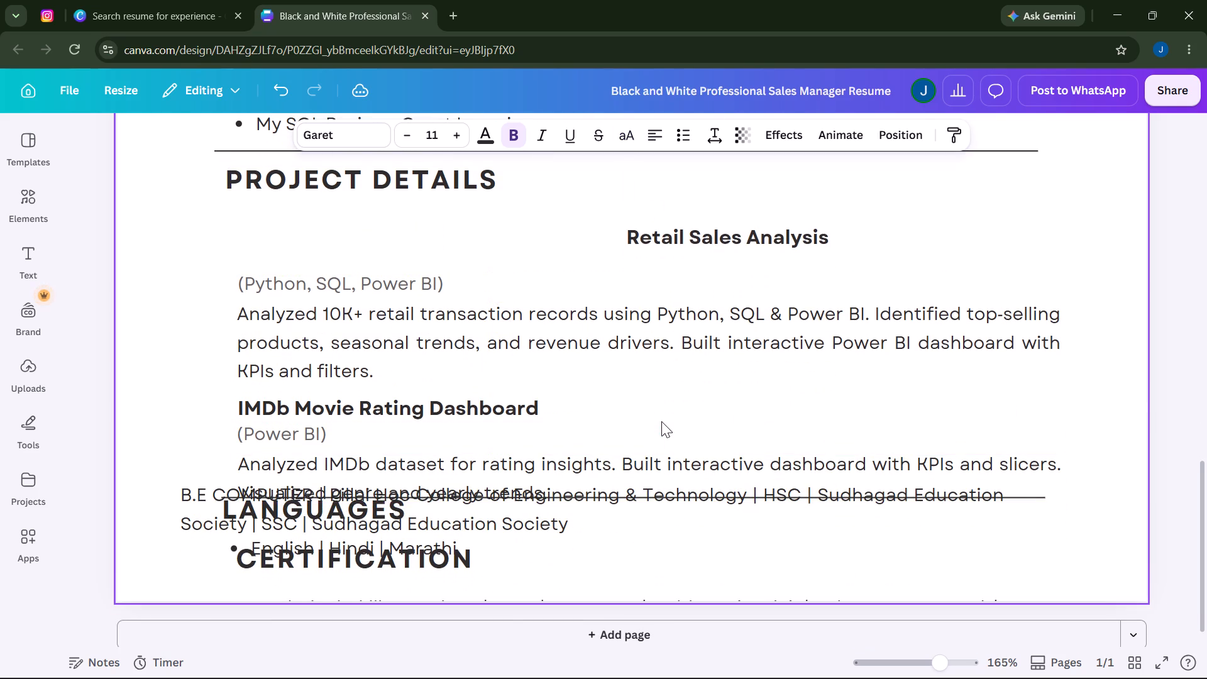
pyautogui.press('Up')
pyautogui.press('Up')
pyautogui.press('Up')
pyautogui.press('Up')
pyautogui.press('Left')
pyautogui.press('Left')
pyautogui.press('Left')
pyautogui.press('Left')
pyautogui.press('Left')
pyautogui.press('Left')
pyautogui.press('Left')
pyautogui.press('Left')
pyautogui.press('Left')
pyautogui.press('Left')
pyautogui.press('Left')
pyautogui.press('Left')
pyautogui.press('Left')
pyautogui.press('Left')
pyautogui.press('Left')
pyautogui.press('Left')
pyautogui.press('Left')
pyautogui.press('Left')
pyautogui.press('Left')
pyautogui.press('Left')
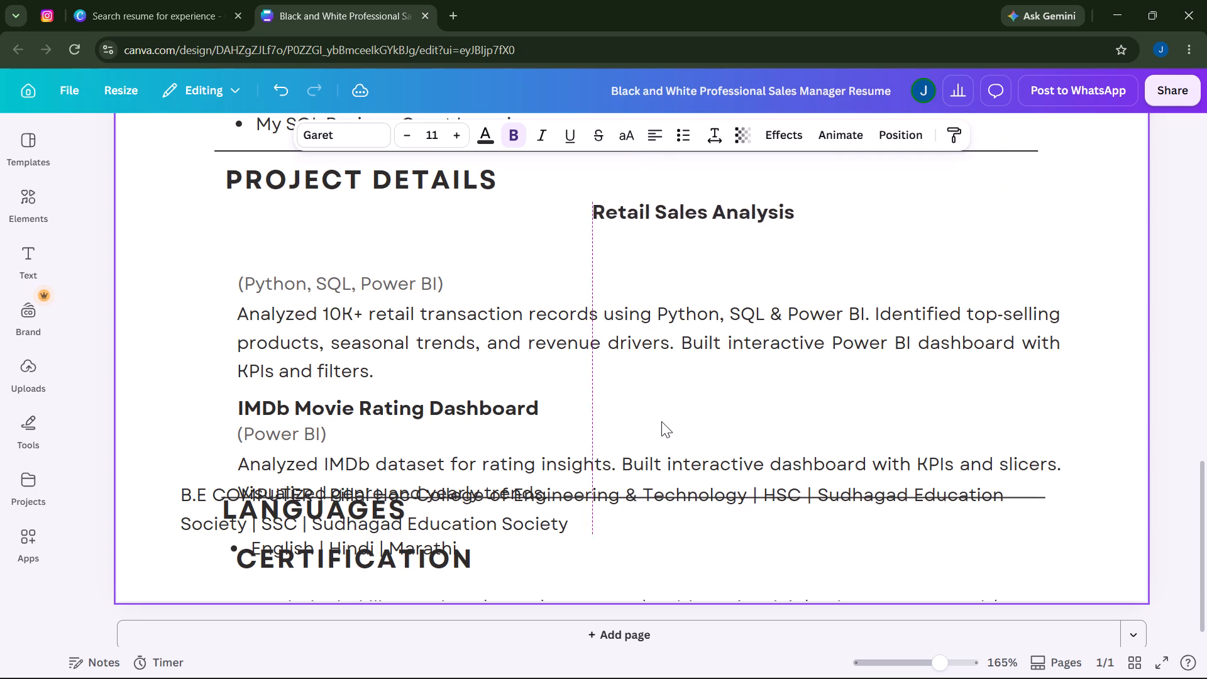
pyautogui.press('Left')
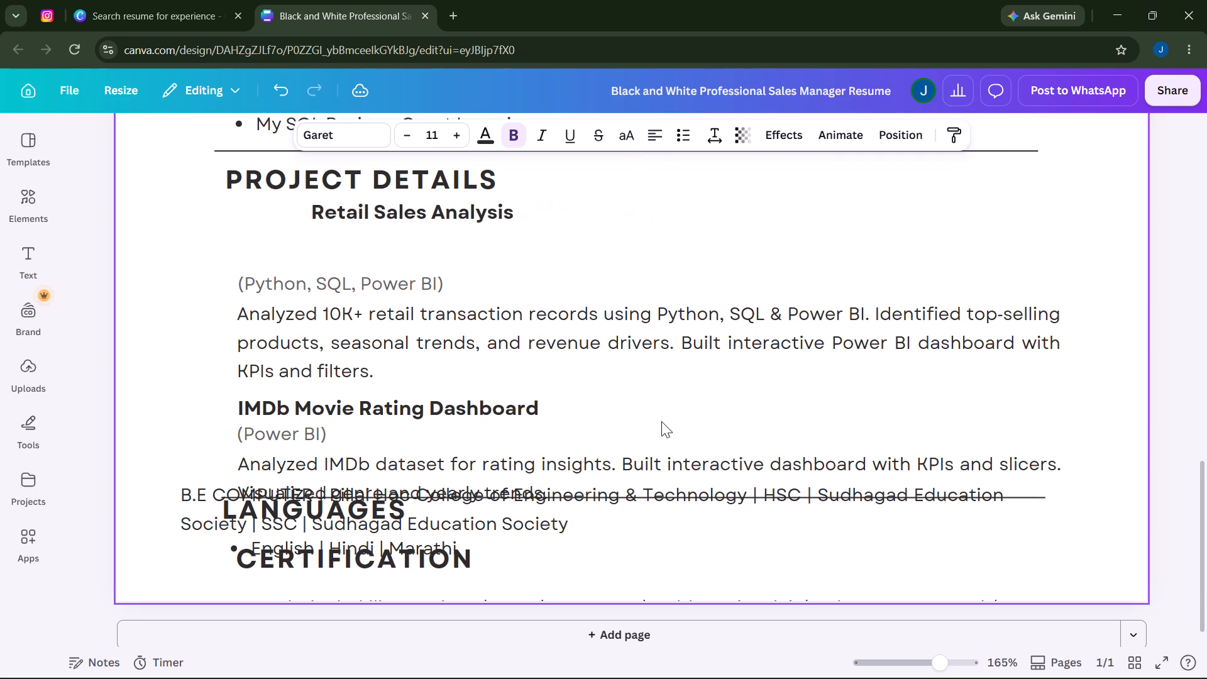
pyautogui.press('Left')
pyautogui.press('Left')
pyautogui.press('Left')
pyautogui.press('Left')
pyautogui.press('Left')
pyautogui.press('Left')
pyautogui.press('Left')
pyautogui.press('Left')
pyautogui.press('Left')
pyautogui.press('Left')
pyautogui.press('Left')
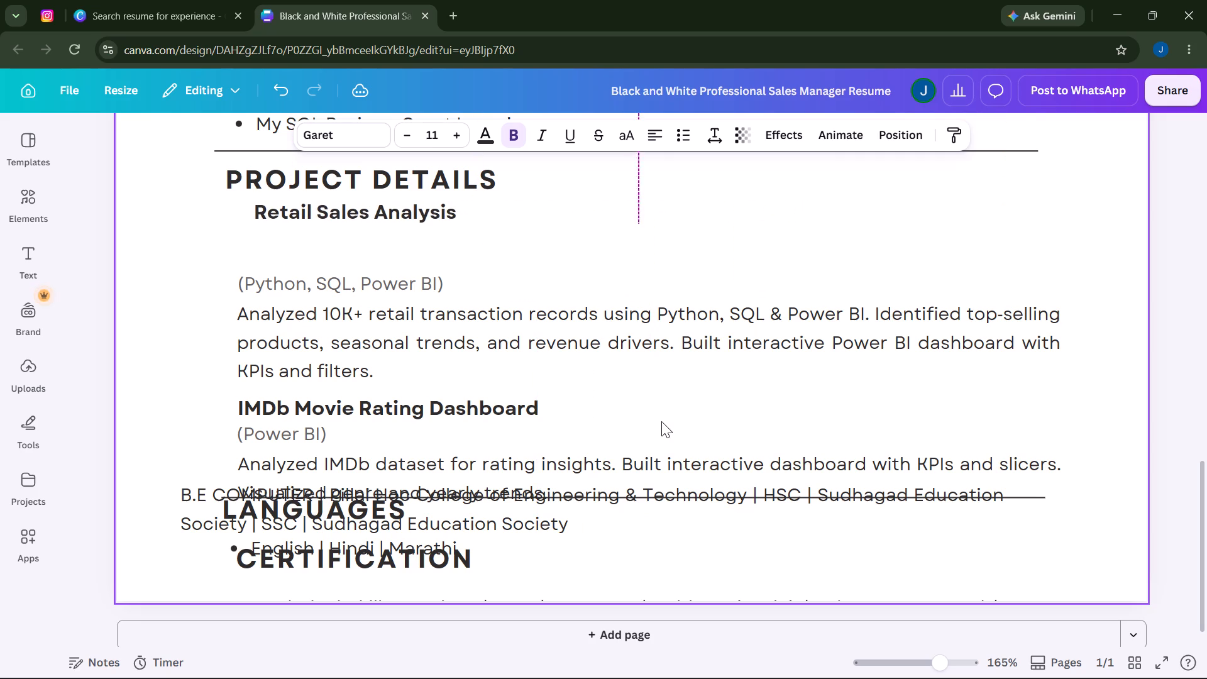
pyautogui.press('Left')
pyautogui.press('Left')
pyautogui.press('Left')
pyautogui.press('Left')
pyautogui.press('Left')
pyautogui.press('Up')
pyautogui.press('Up')
pyautogui.press('Up')
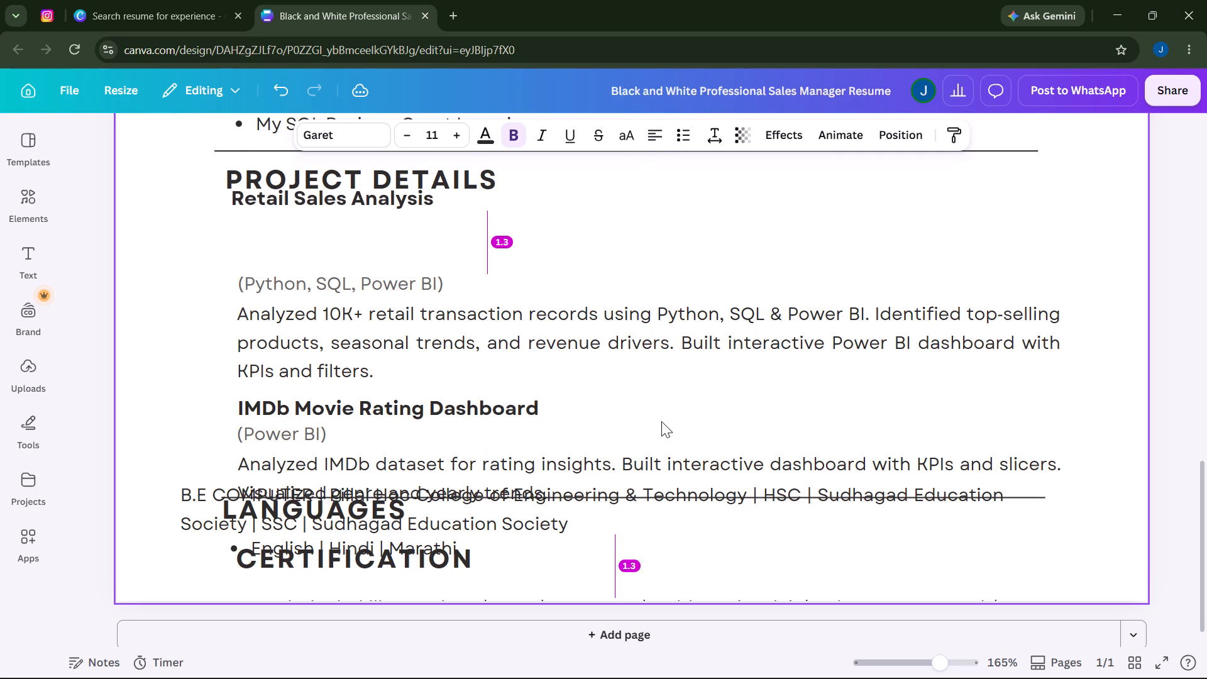
pyautogui.press('Up')
pyautogui.press('Down')
pyautogui.press('Down')
pyautogui.press('Down')
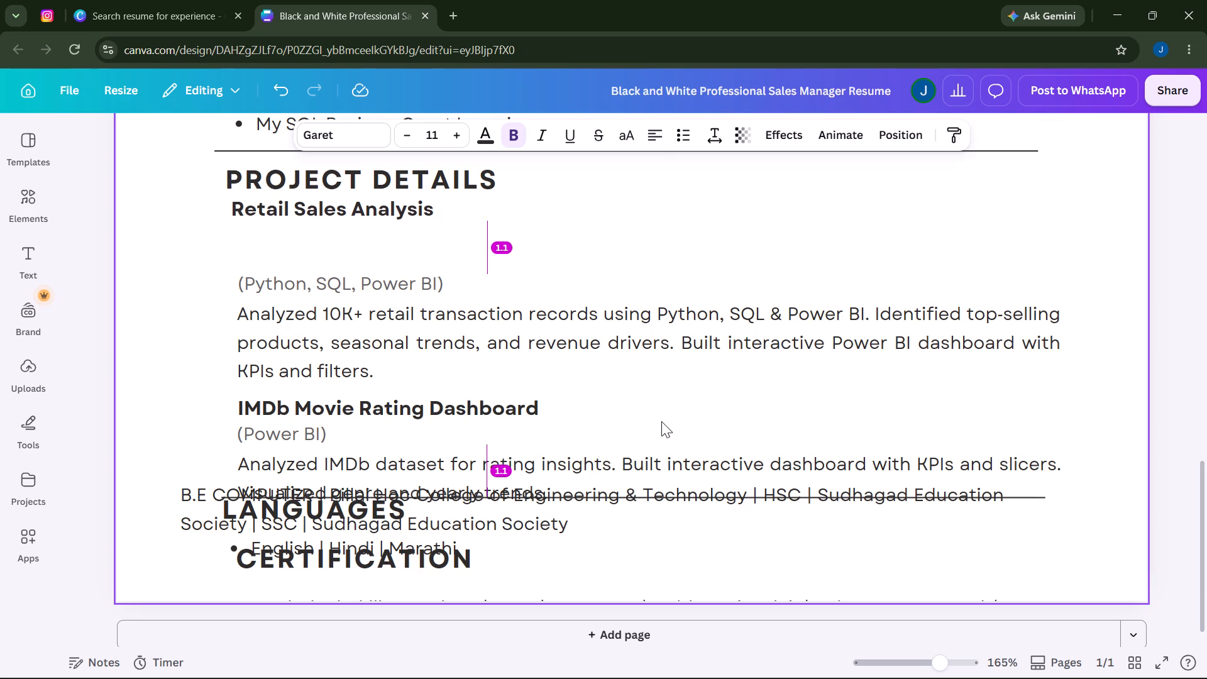
pyautogui.press('Left')
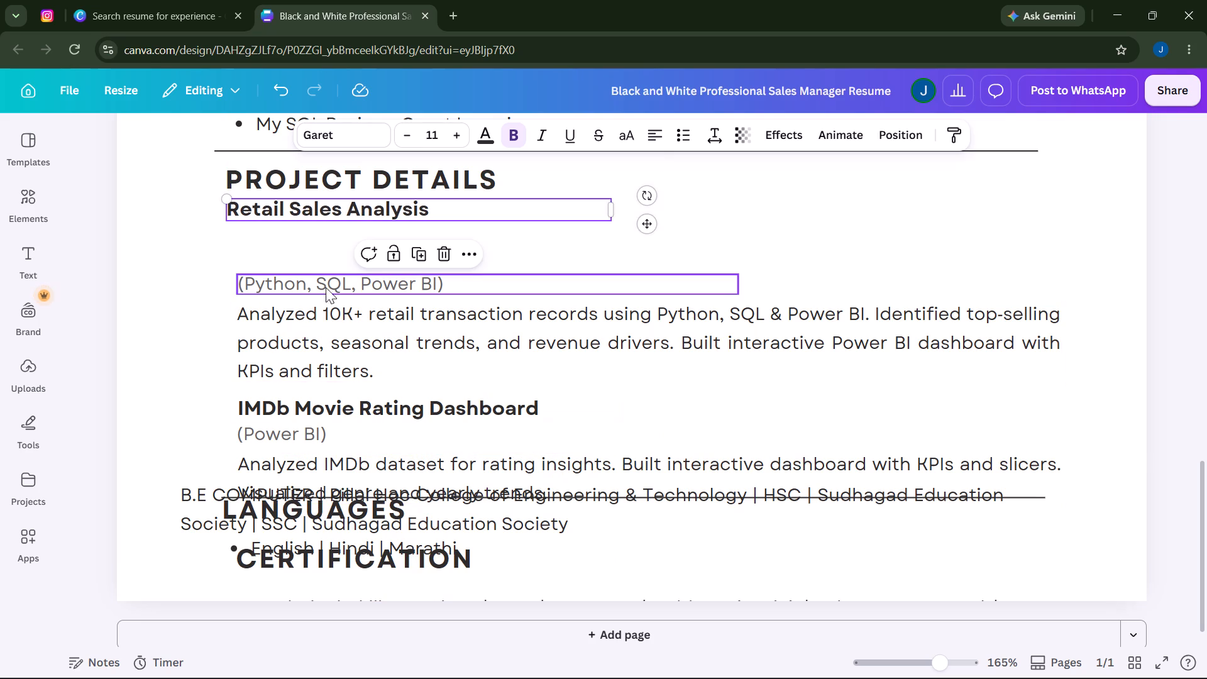
# Move the (Python, SQL, Power BI) line up directly beneath the Retail Sales Analysis title and align their left edges.
pyautogui.click(314, 280)
pyautogui.press('Up')
pyautogui.press('Up')
pyautogui.press('Up')
pyautogui.press('Up')
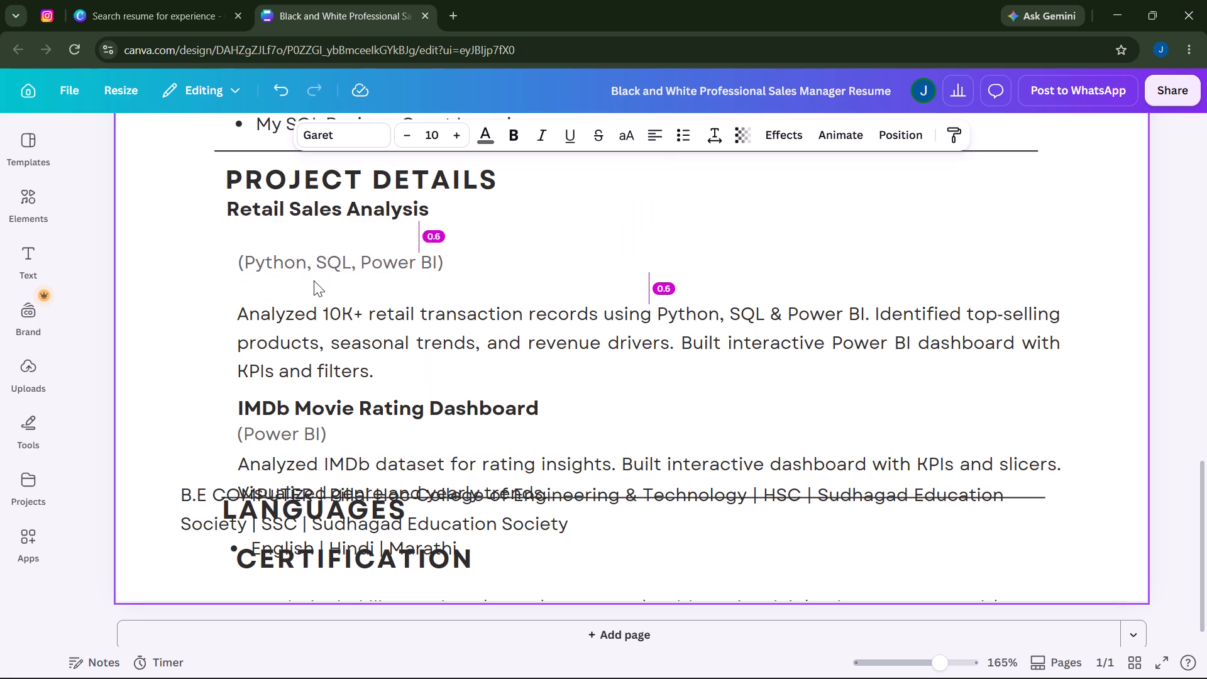
pyautogui.press('Up')
pyautogui.press('Up')
pyautogui.press('Up')
pyautogui.press('Up')
pyautogui.press('Up')
pyautogui.press('Up')
pyautogui.press('Up')
pyautogui.press('Up')
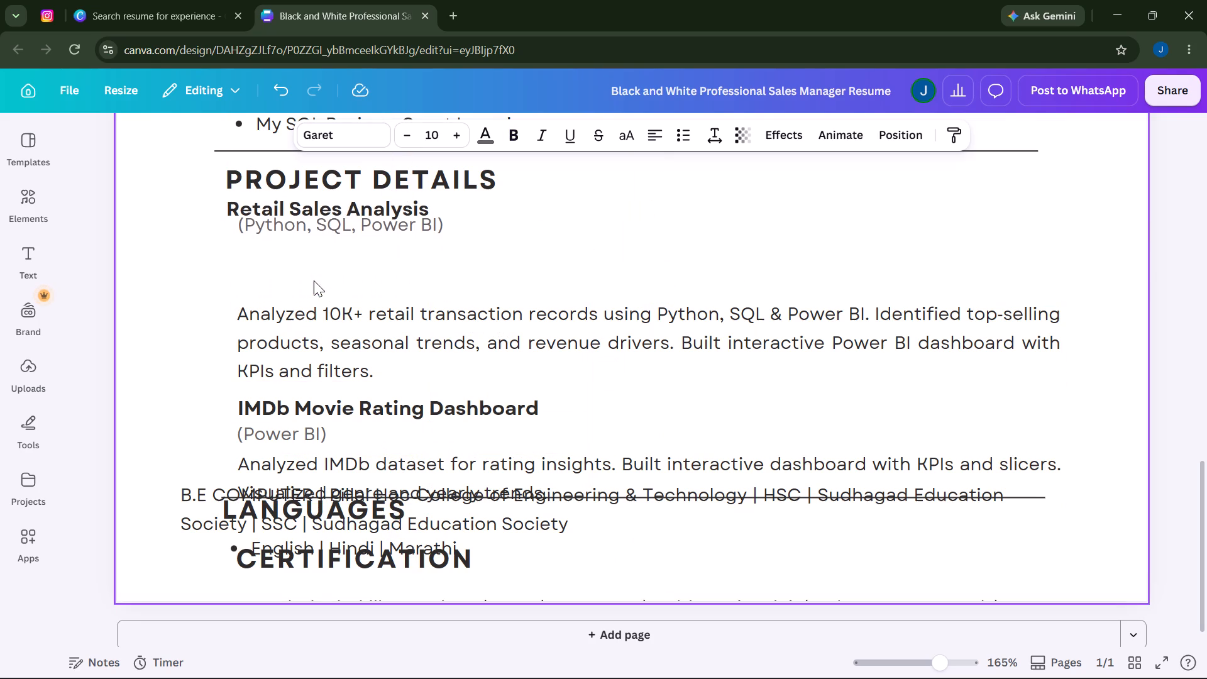
pyautogui.press('Up')
pyautogui.press('Down')
pyautogui.press('Down')
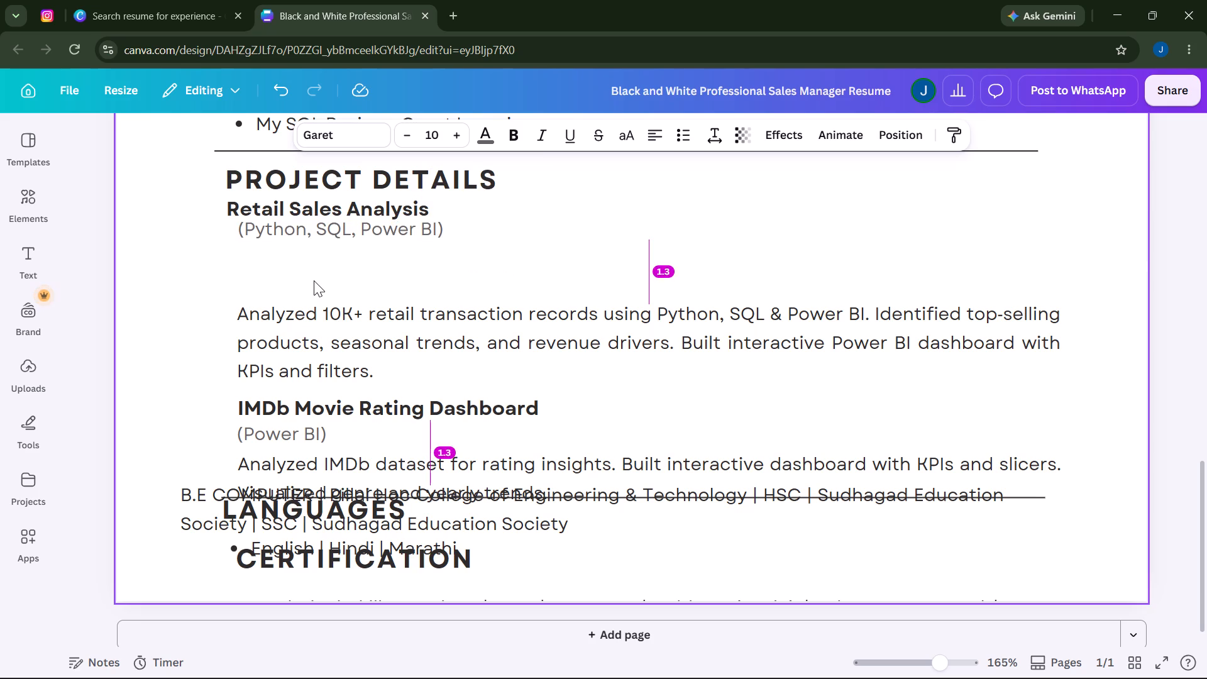
pyautogui.press('Down')
pyautogui.press('Left')
pyautogui.press('Left')
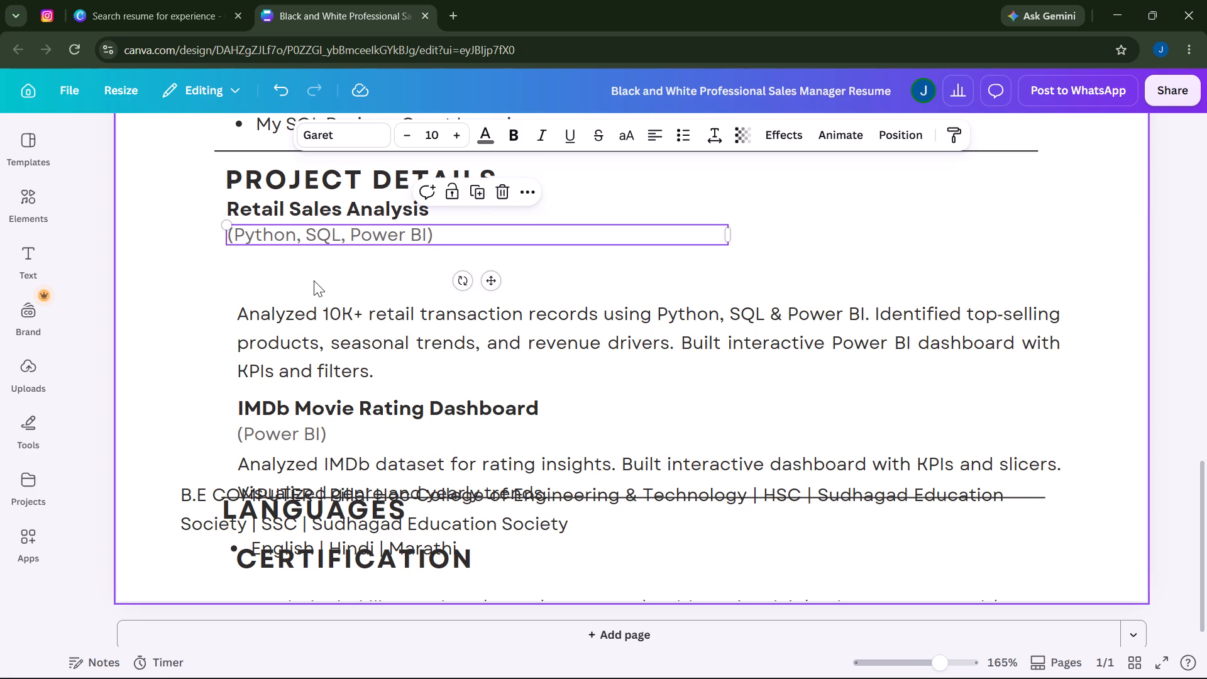
# Move the retail transaction analysis paragraph up directly beneath the (Python, SQL, Power BI) line, left-aligned with it.
pyautogui.click(298, 315)
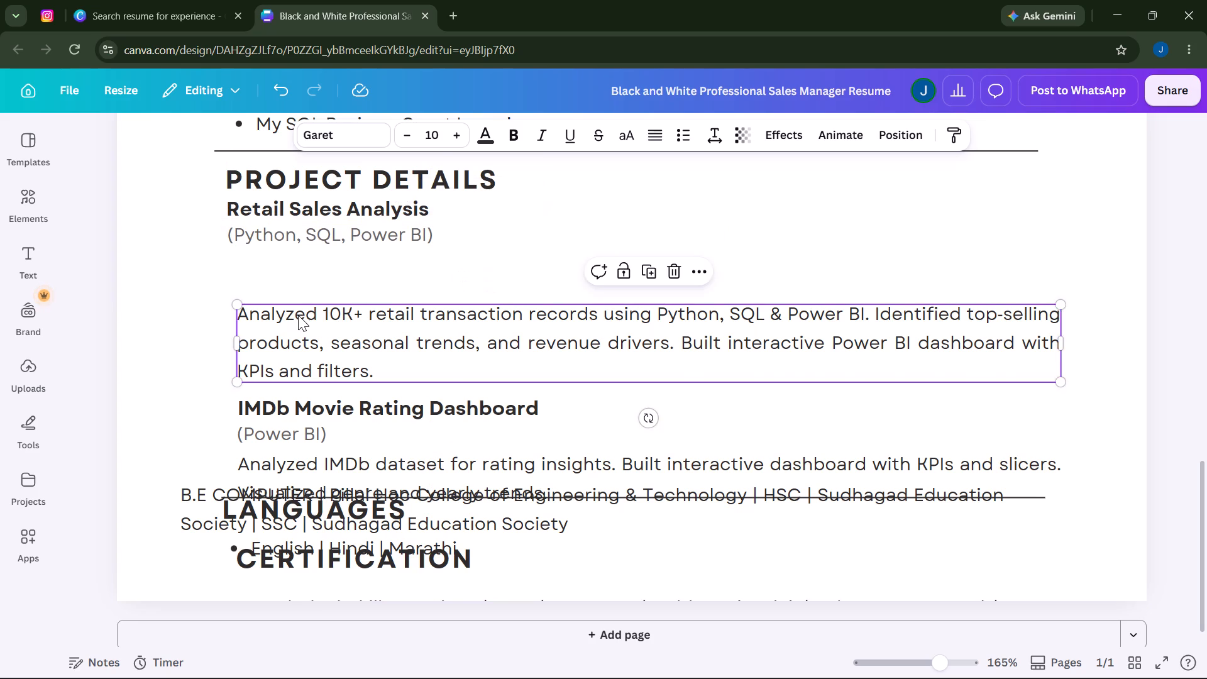
pyautogui.press('Up')
pyautogui.press('Up')
pyautogui.press('Up')
pyautogui.press('Up')
pyautogui.press('Up')
pyautogui.press('Up')
pyautogui.press('Up')
pyautogui.press('Up')
pyautogui.press('Up')
pyautogui.press('Up')
pyautogui.press('Up')
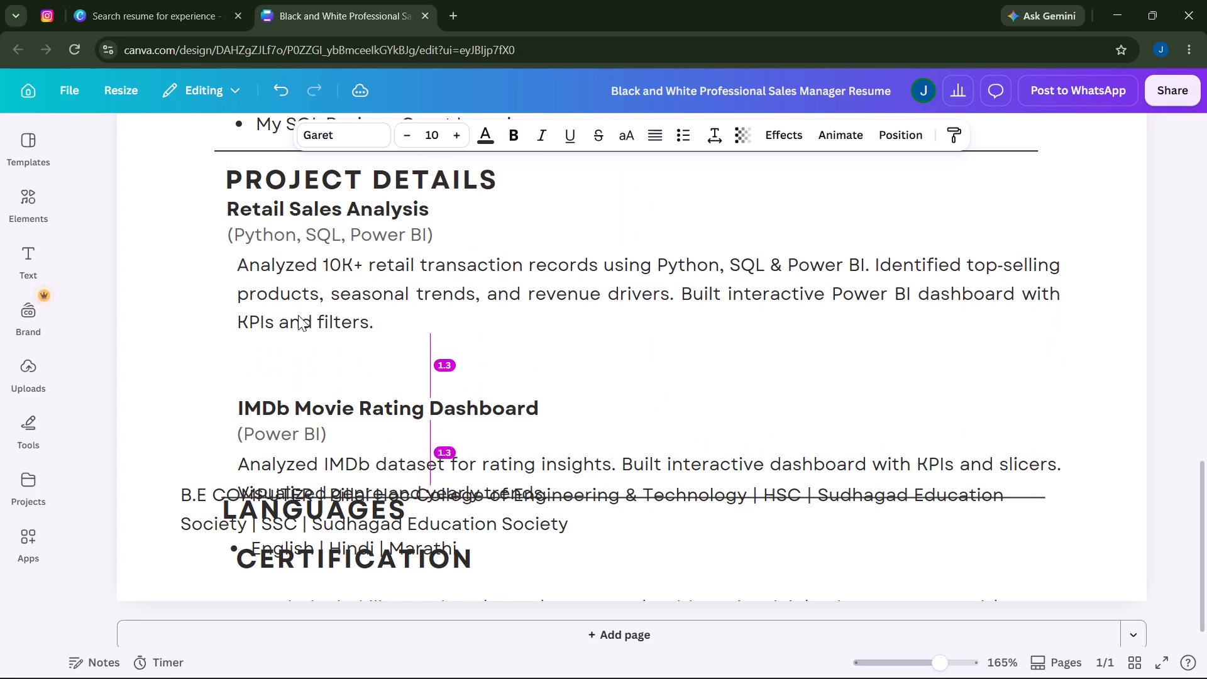
pyautogui.press('Up')
pyautogui.press('Up')
pyautogui.press('Down')
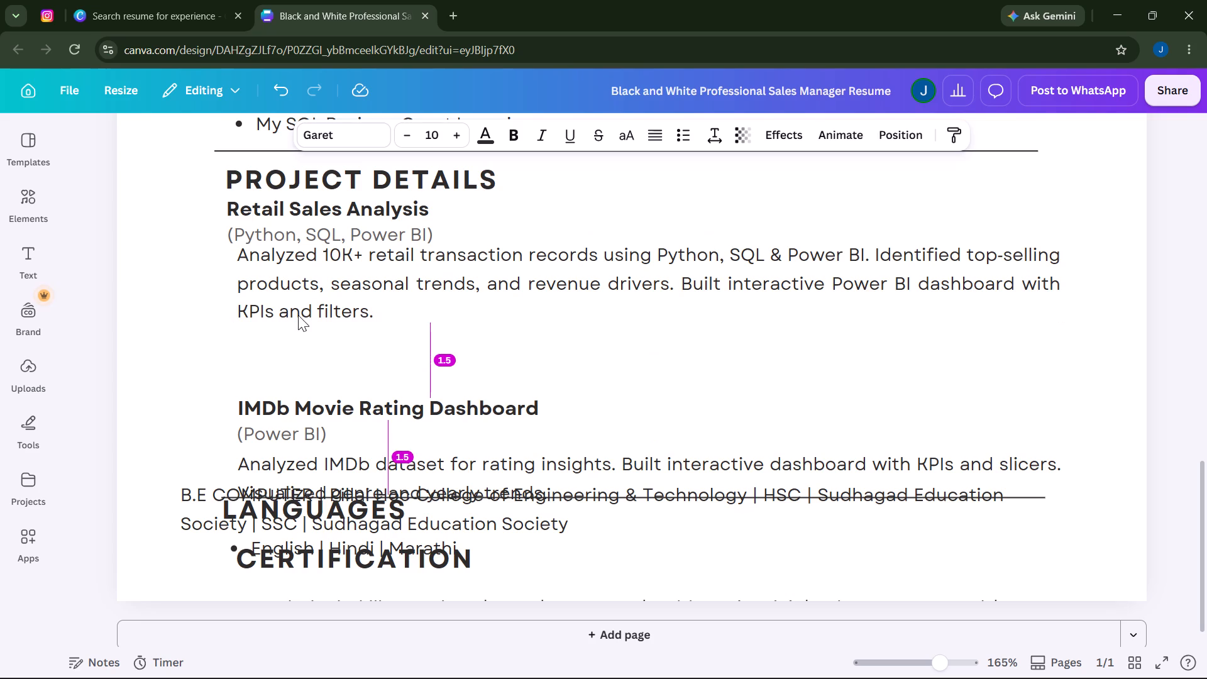
pyautogui.press('Down')
pyautogui.press('Down')
pyautogui.press('Left')
pyautogui.press('Left')
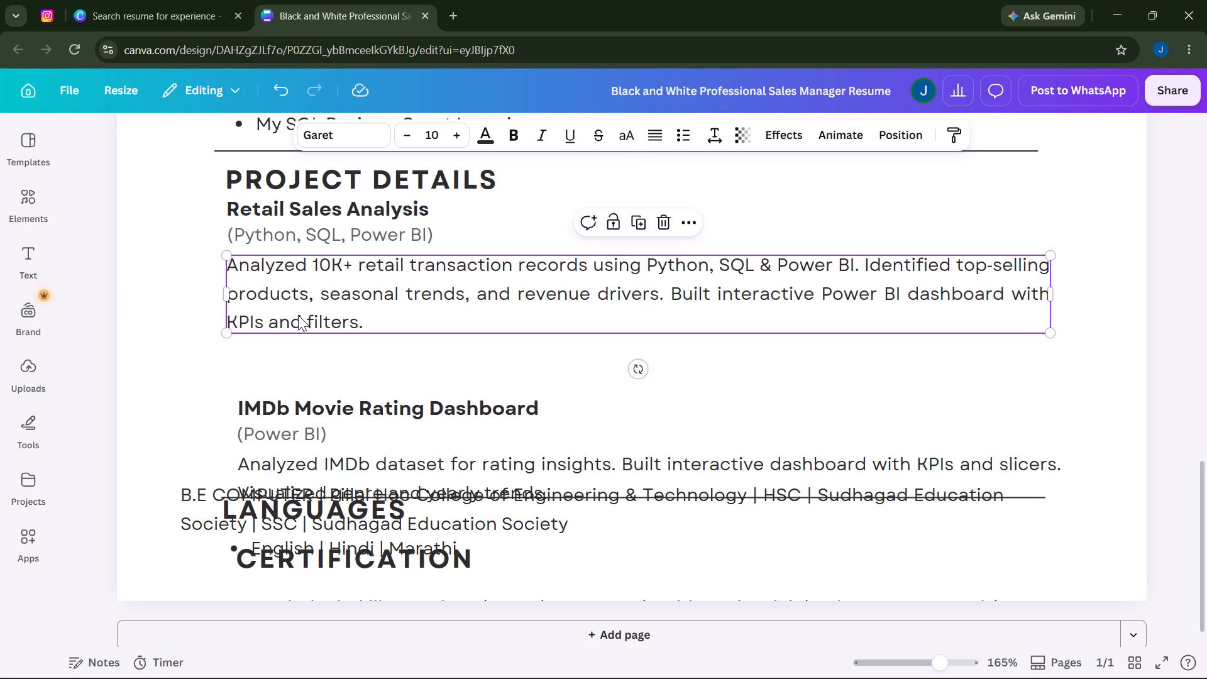
# Move the IMDb Movie Rating Dashboard title up directly beneath the retail analysis paragraph and align their left edges.
pyautogui.click(292, 404)
pyautogui.press('Up')
pyautogui.press('Up')
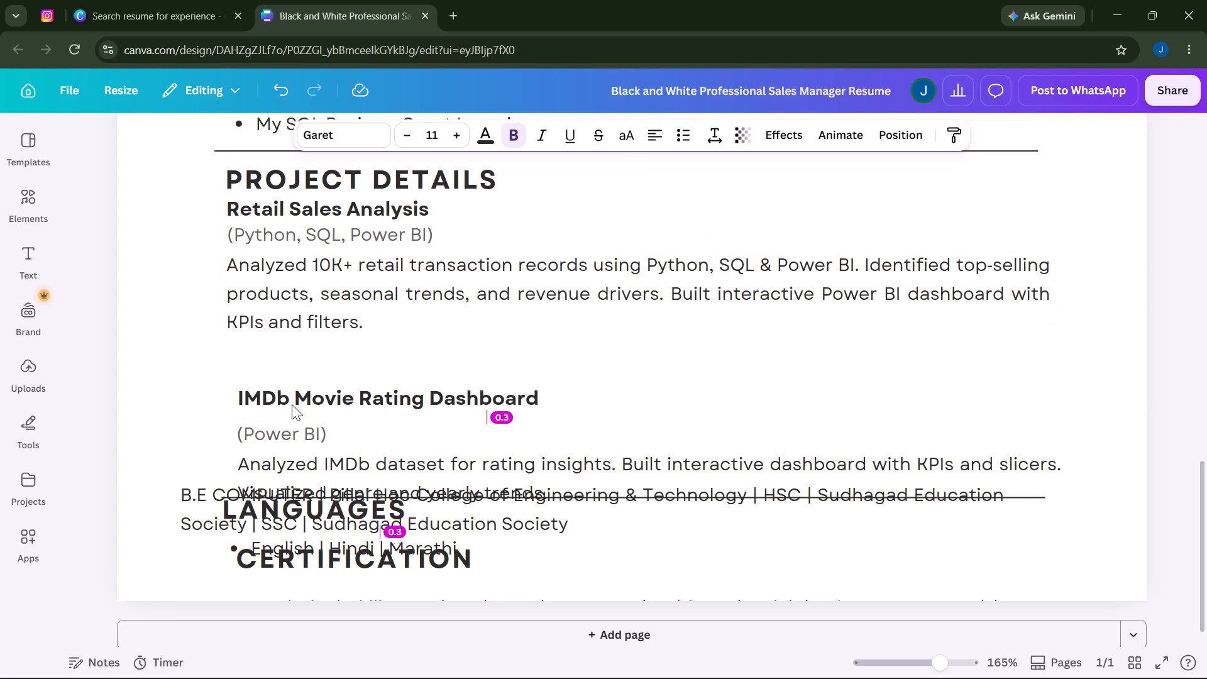
pyautogui.press('Up')
pyautogui.press('Up')
pyautogui.press('Up')
pyautogui.press('Up')
pyautogui.press('Up')
pyautogui.press('Up')
pyautogui.press('Up')
pyautogui.press('Up')
pyautogui.press('Up')
pyautogui.press('Up')
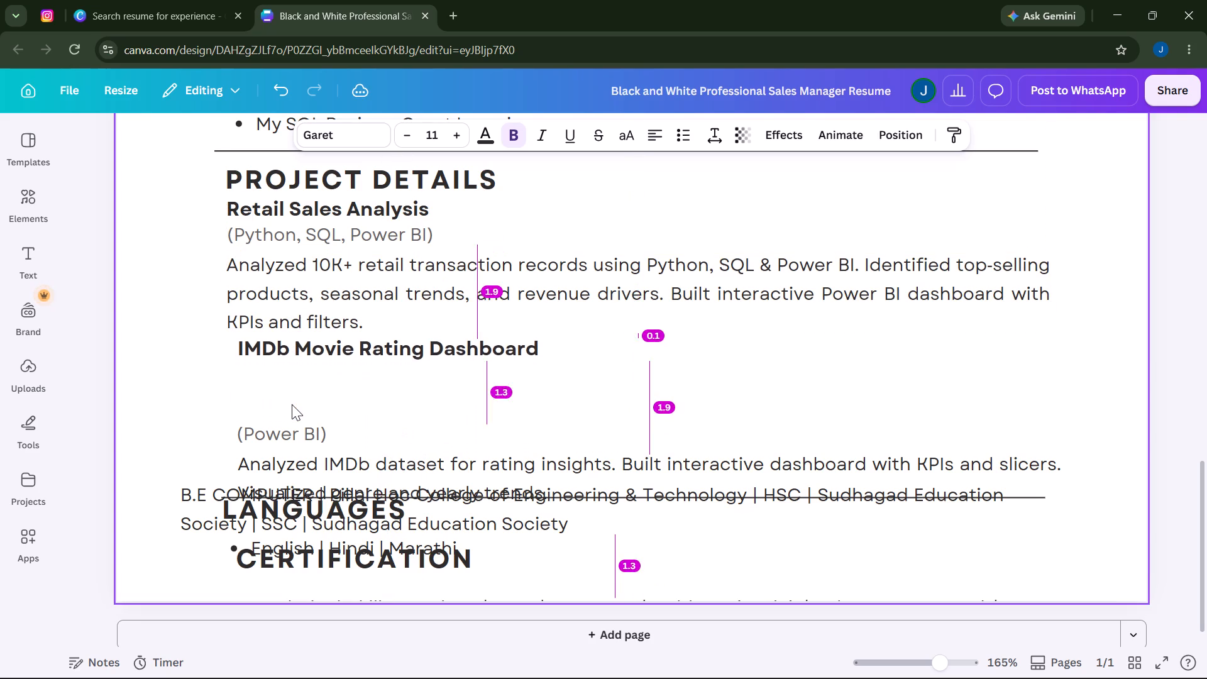
pyautogui.press('Up')
pyautogui.press('Up')
pyautogui.press('Up')
pyautogui.press('Down')
pyautogui.press('Down')
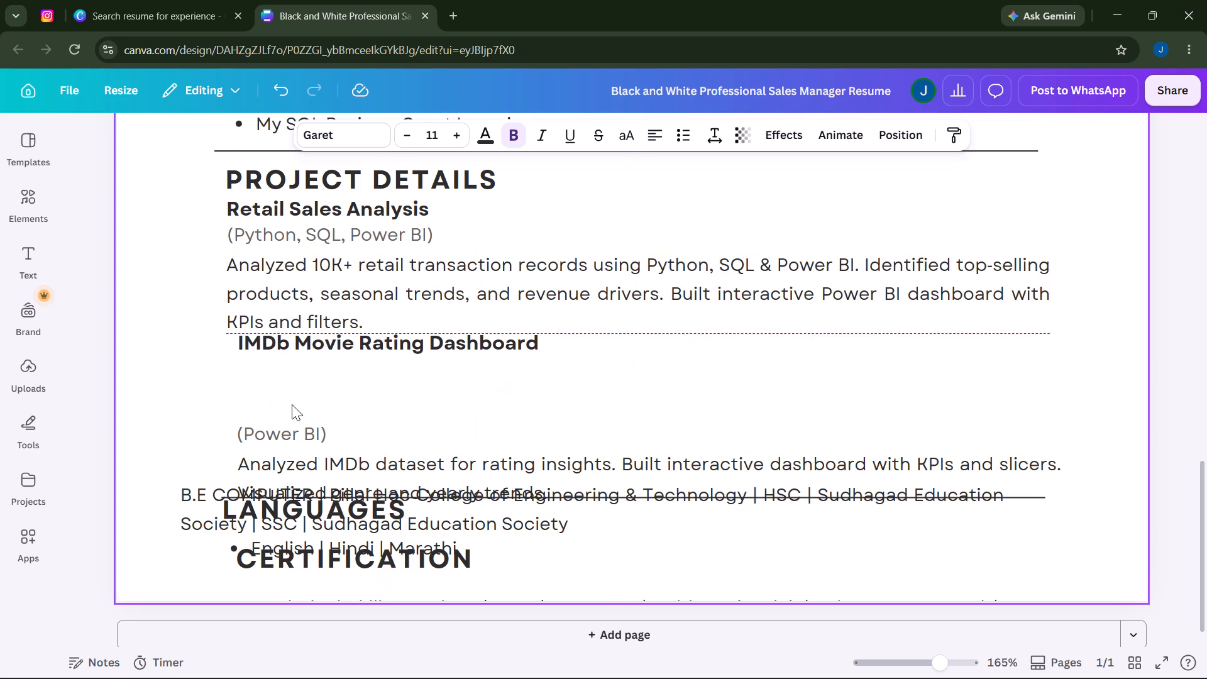
pyautogui.press('Down')
pyautogui.press('Left')
pyautogui.press('Left')
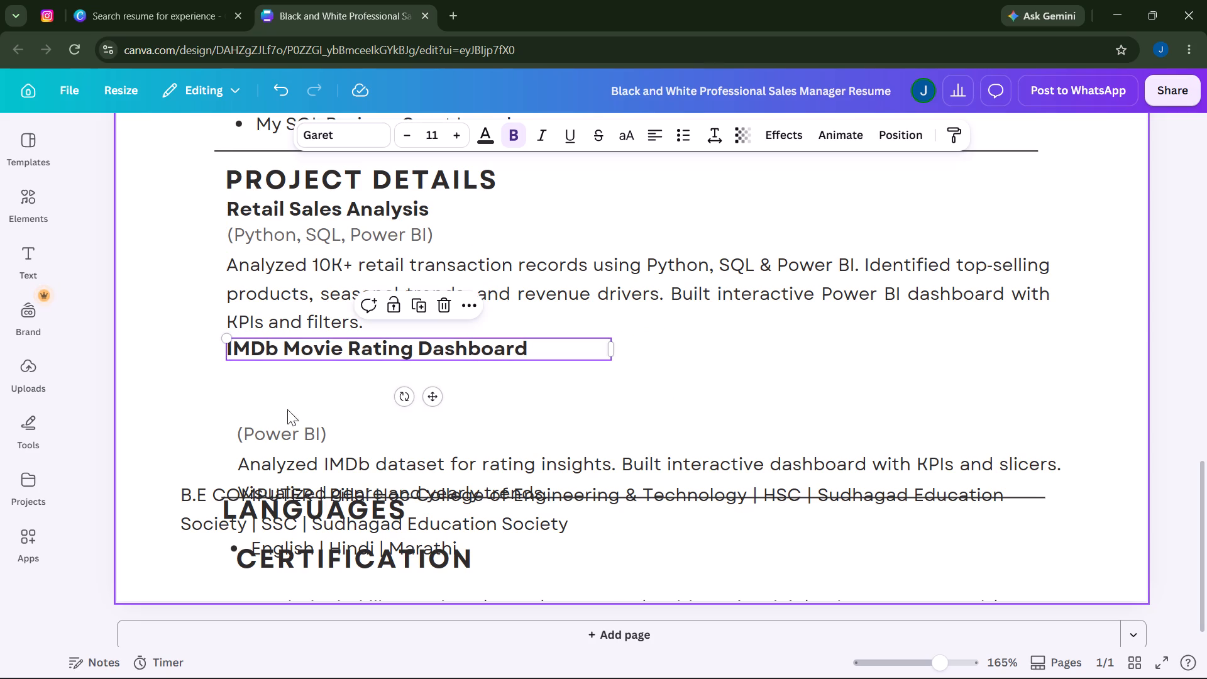
# Move the (Power BI) line up directly beneath the IMDb Movie Rating Dashboard title, left-aligned with it.
pyautogui.click(278, 422)
pyautogui.press('Up')
pyautogui.press('Up')
pyautogui.press('Up')
pyautogui.press('Up')
pyautogui.press('Up')
pyautogui.press('Up')
pyautogui.press('Up')
pyautogui.press('Up')
pyautogui.press('Up')
pyautogui.press('Up')
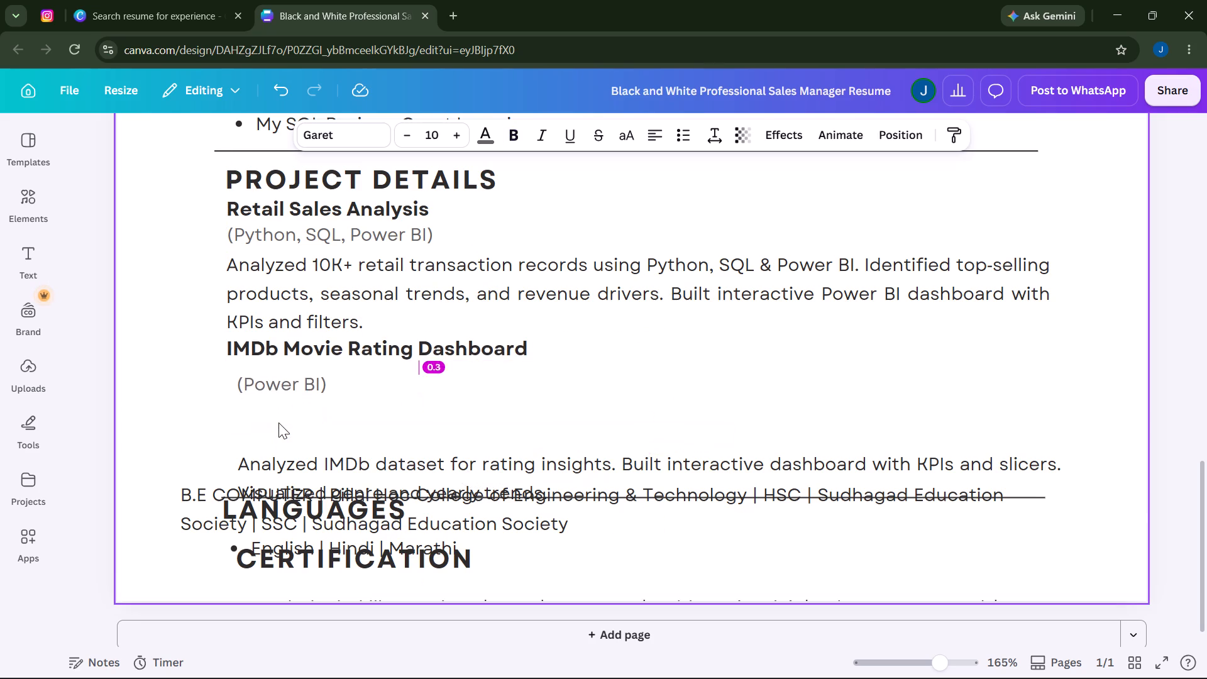
pyautogui.press('Up')
pyautogui.press('Up')
pyautogui.press('Up')
pyautogui.press('Up')
pyautogui.press('Up')
pyautogui.press('Up')
pyautogui.press('Down')
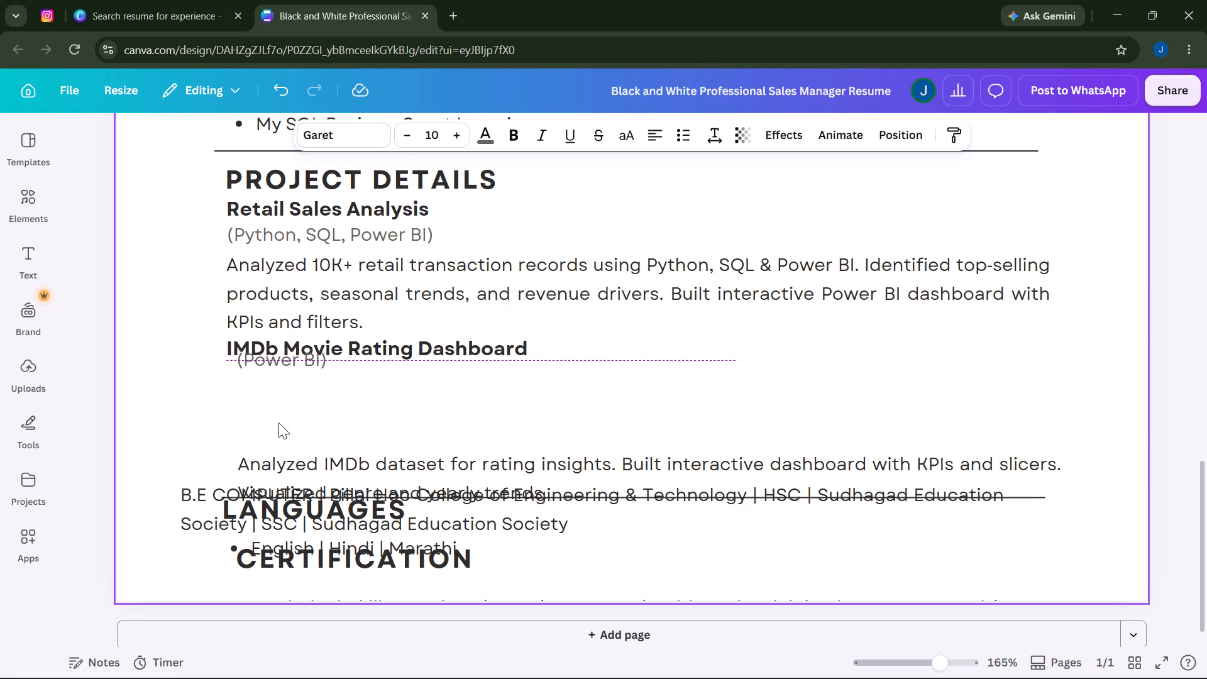
pyautogui.press('Down')
pyautogui.press('Down')
pyautogui.press('Down')
pyautogui.press('Left')
pyautogui.press('Left')
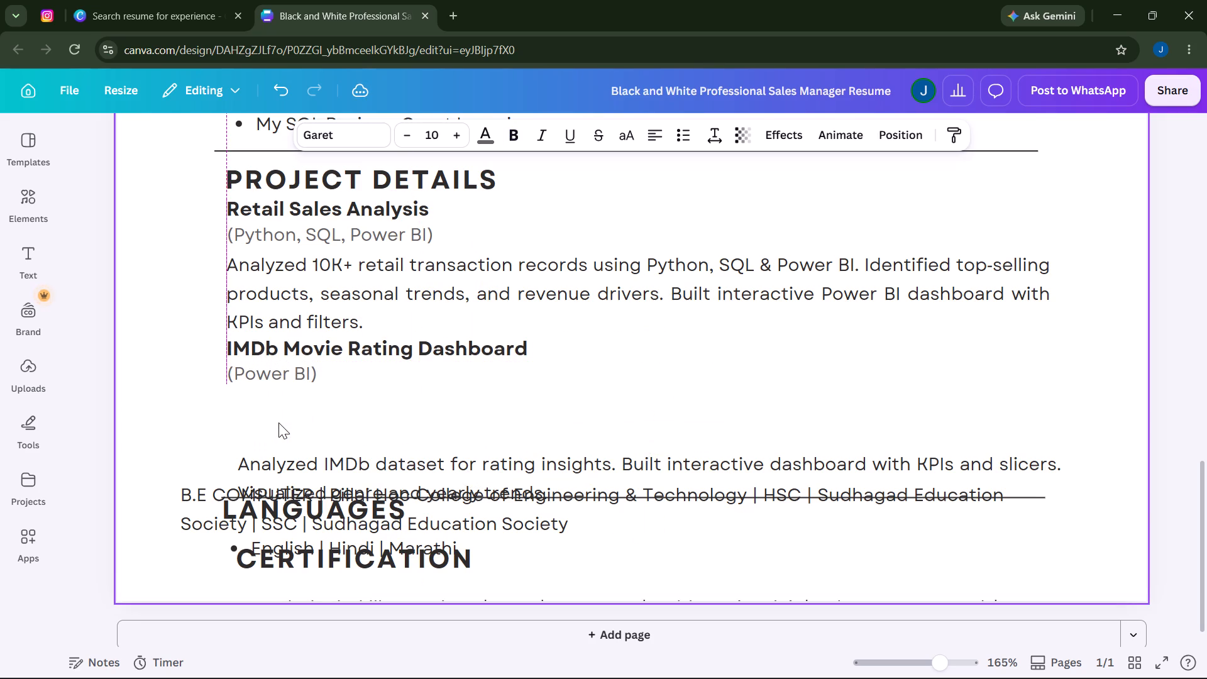
# Move the IMDb dataset paragraph up just beneath the (Power BI) line and align its left edge with the text above.
pyautogui.click(256, 467)
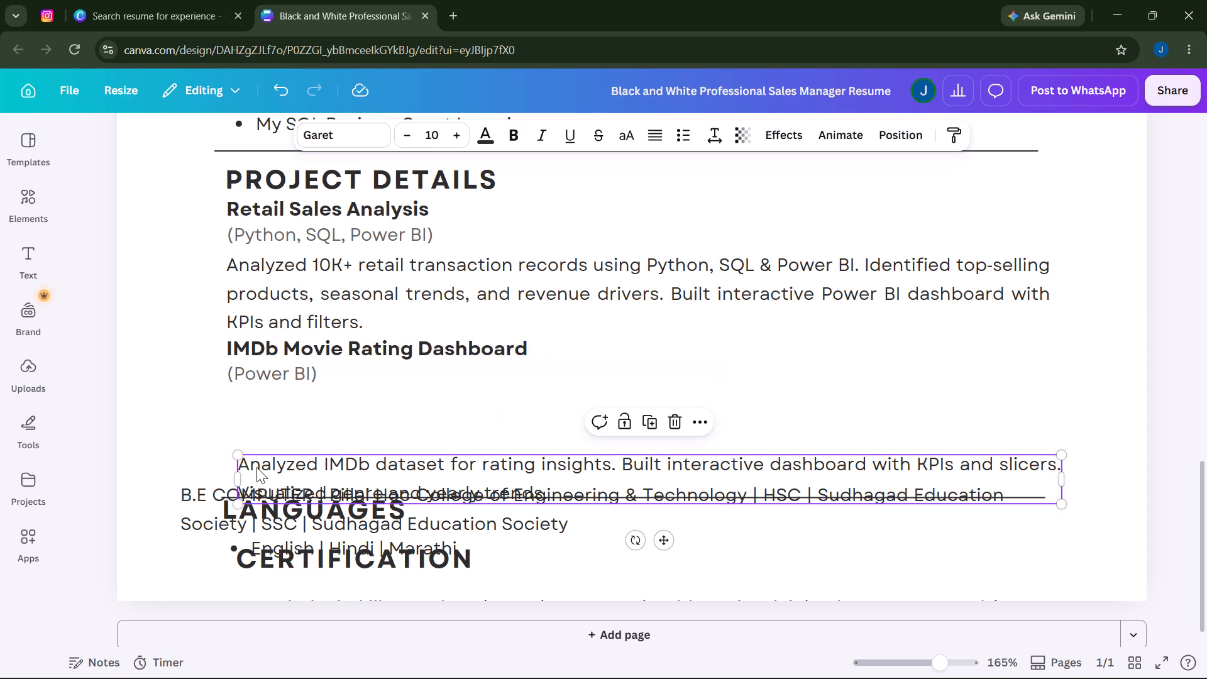
pyautogui.press('Up')
pyautogui.press('Up')
pyautogui.press('Up')
pyautogui.press('Up')
pyautogui.press('Up')
pyautogui.press('Up')
pyautogui.press('Up')
pyautogui.press('Up')
pyautogui.press('Up')
pyautogui.press('Up')
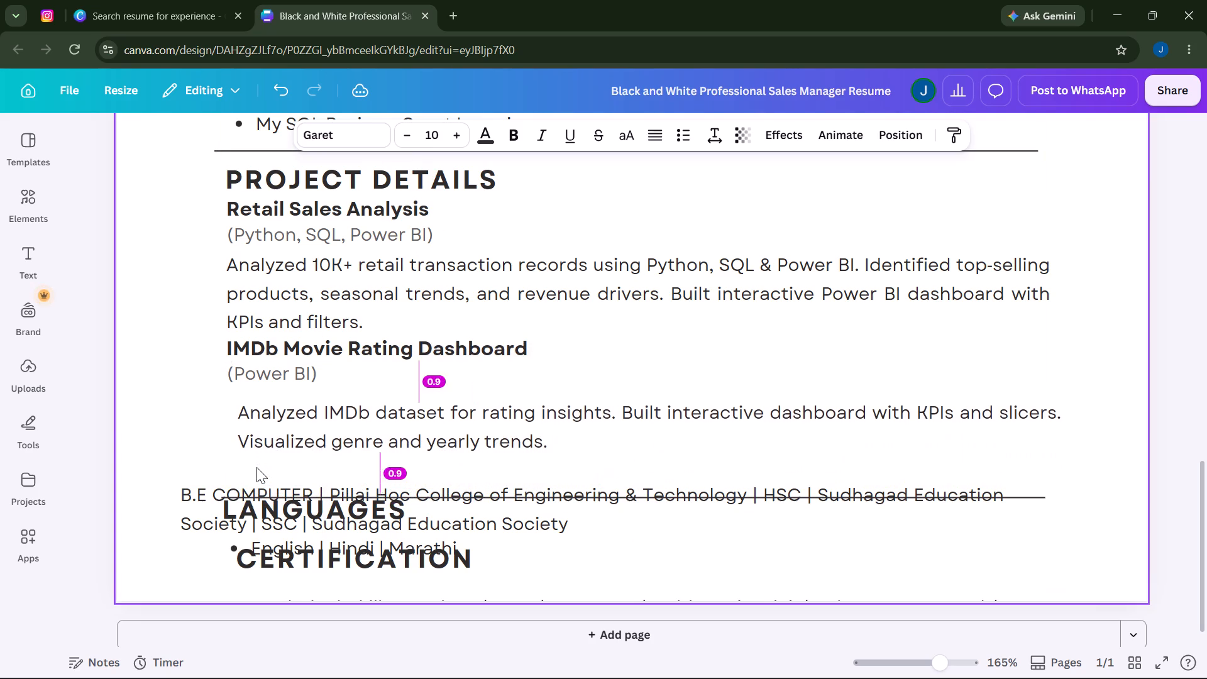
pyautogui.press('Up')
pyautogui.press('Up')
pyautogui.press('Up')
pyautogui.press('Up')
pyautogui.press('Up')
pyautogui.press('Up')
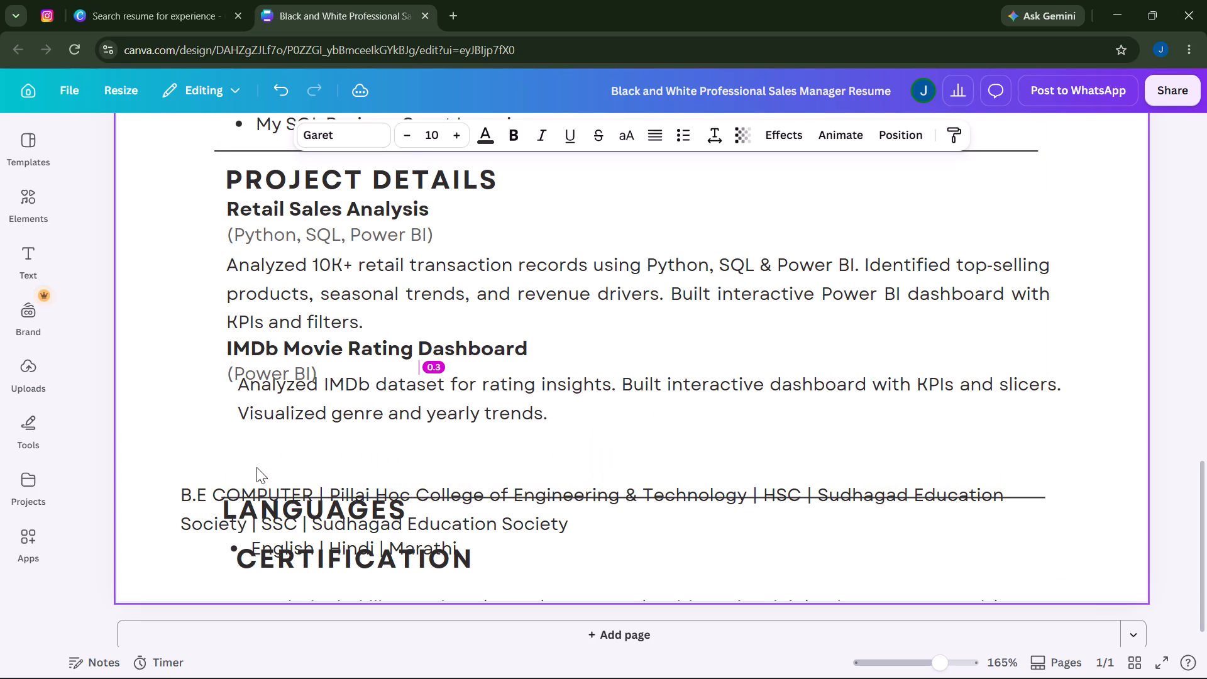
pyautogui.press('Down')
pyautogui.press('Down')
pyautogui.press('Down')
pyautogui.press('Down')
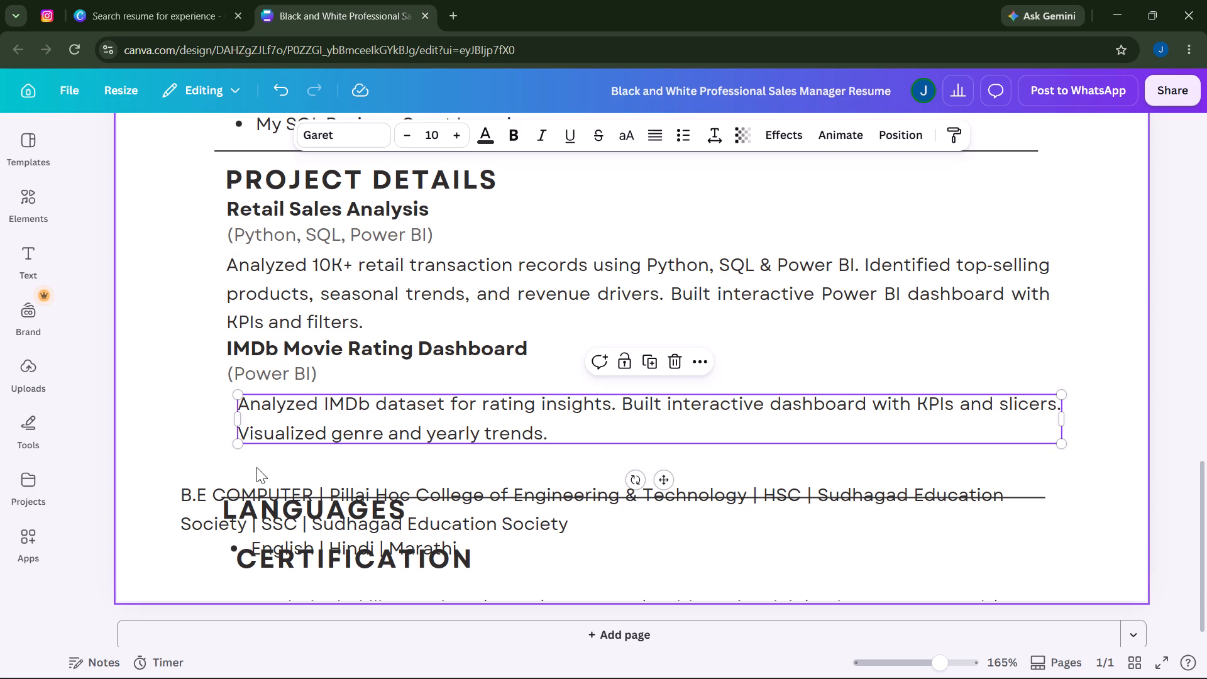
pyautogui.press('Left')
pyautogui.press('Left')
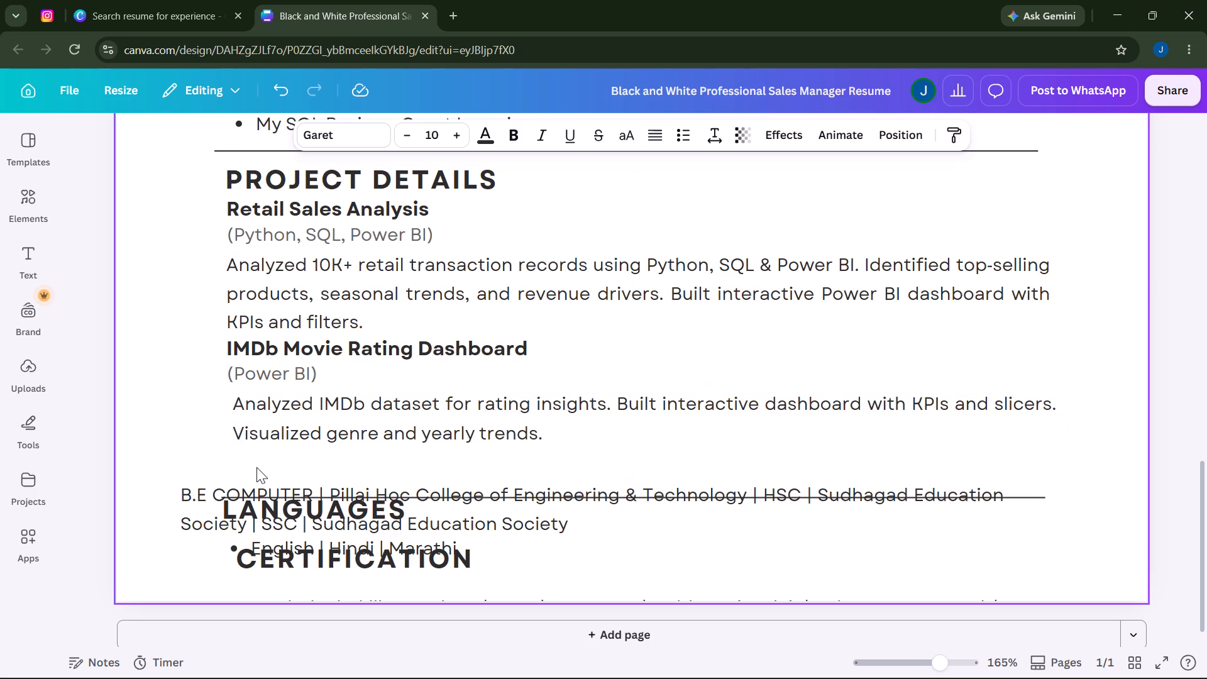
pyautogui.press('Left')
pyautogui.press('Right')
pyautogui.press('Up')
pyautogui.press('Up')
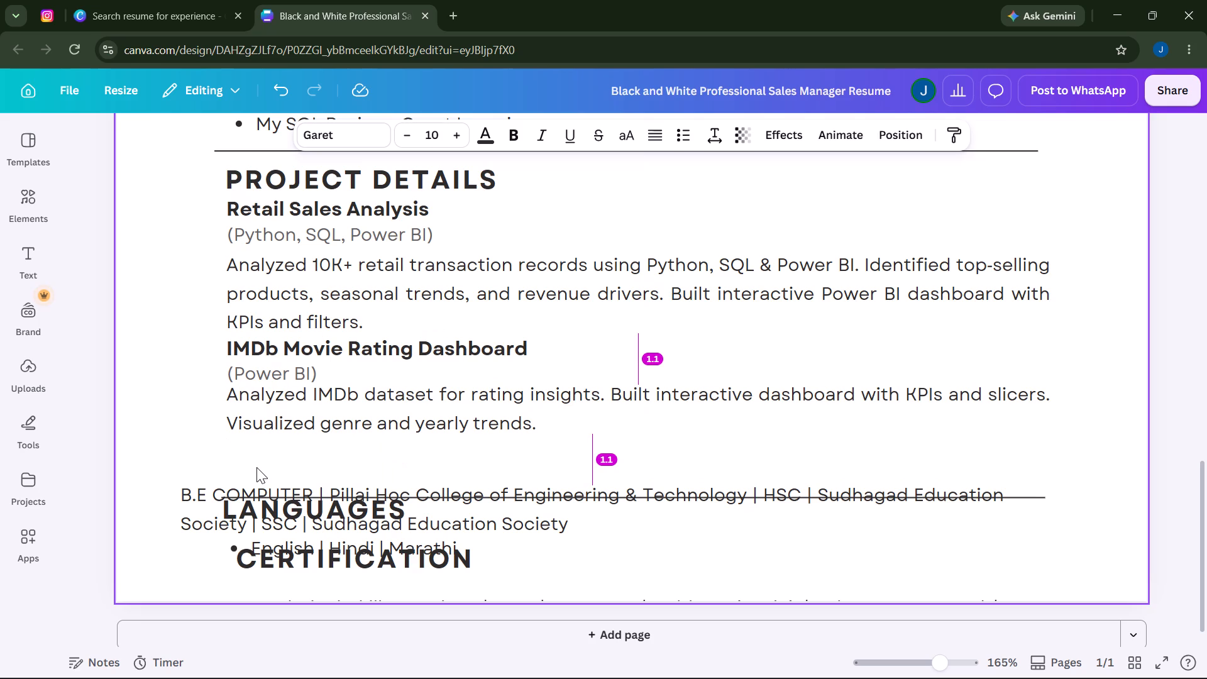
pyautogui.press('Up')
pyautogui.press('Down')
pyautogui.press('Down')
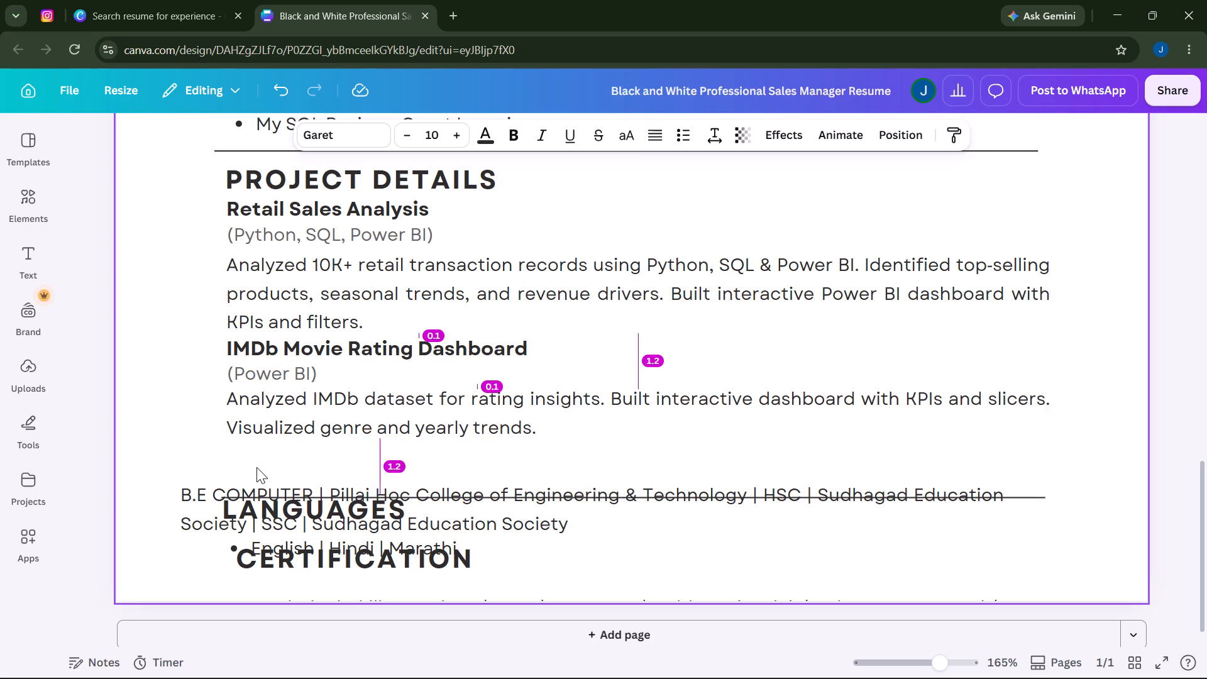
pyautogui.press('Down')
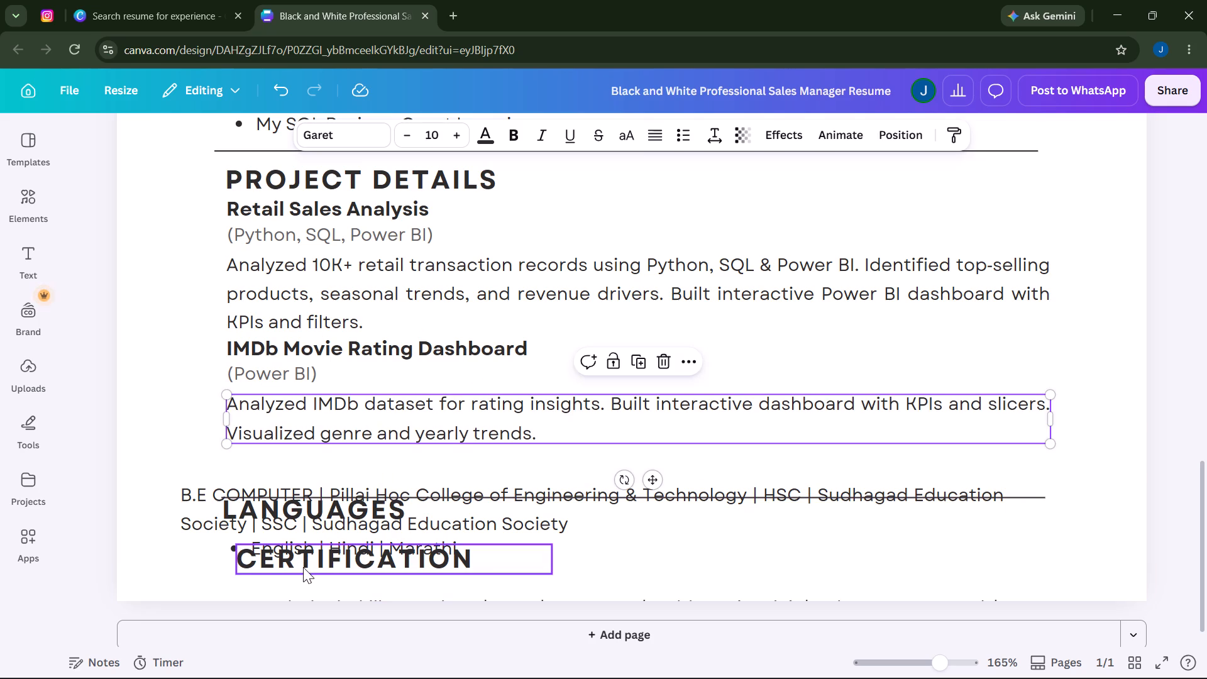
# Move the CERTIFICATION heading up below the IMDb paragraph, left-aligned with the project text, leaving a small gap above it for a divider.
pyautogui.click(303, 567)
pyautogui.press('Up')
pyautogui.press('Up')
pyautogui.press('Up')
pyautogui.press('Up')
pyautogui.press('Up')
pyautogui.press('Up')
pyautogui.press('Up')
pyautogui.press('Up')
pyautogui.press('Up')
pyautogui.press('Up')
pyautogui.press('Up')
pyautogui.press('Up')
pyautogui.press('Up')
pyautogui.press('Up')
pyautogui.press('Up')
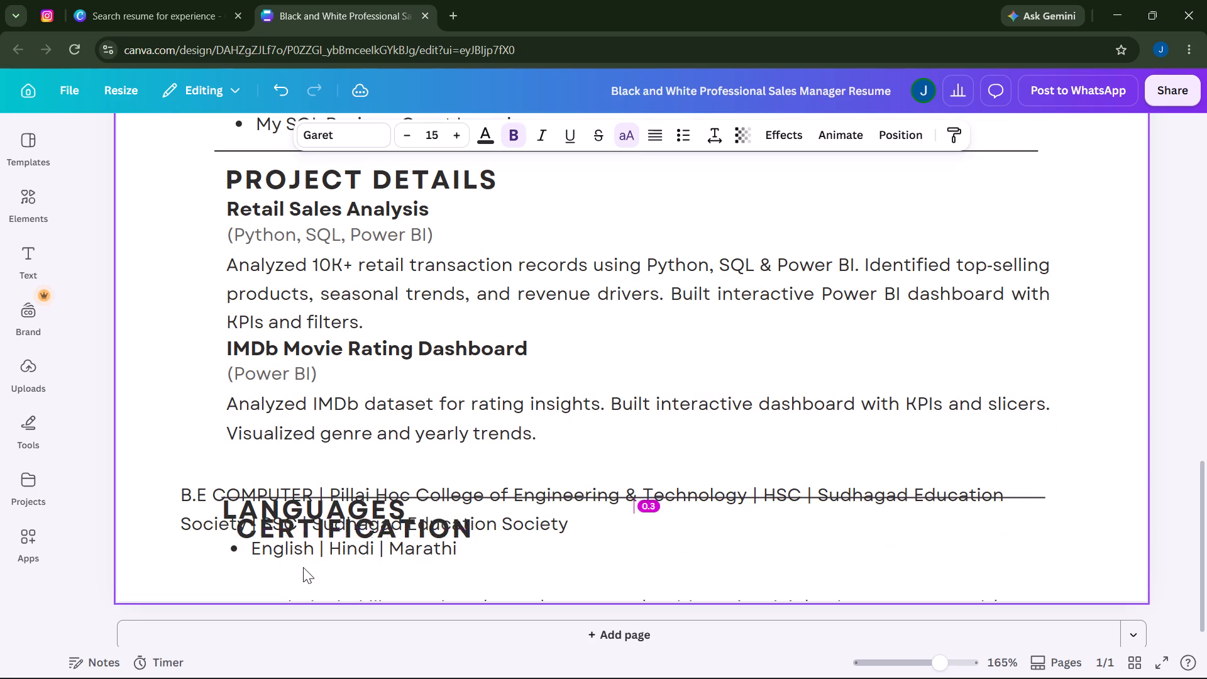
pyautogui.press('Up')
pyautogui.press('Up')
pyautogui.press('Up')
pyautogui.press('Up')
pyautogui.press('Up')
pyautogui.press('Up')
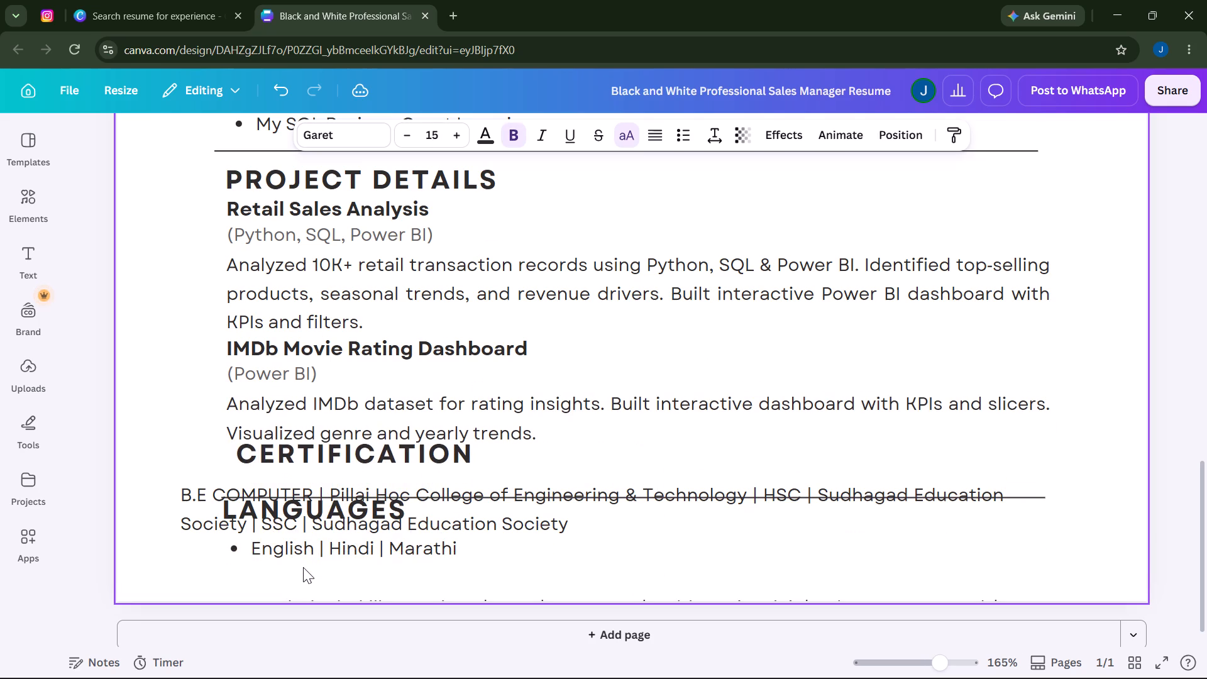
pyautogui.press('Up')
pyautogui.press('Down')
pyautogui.press('Down')
pyautogui.press('Down')
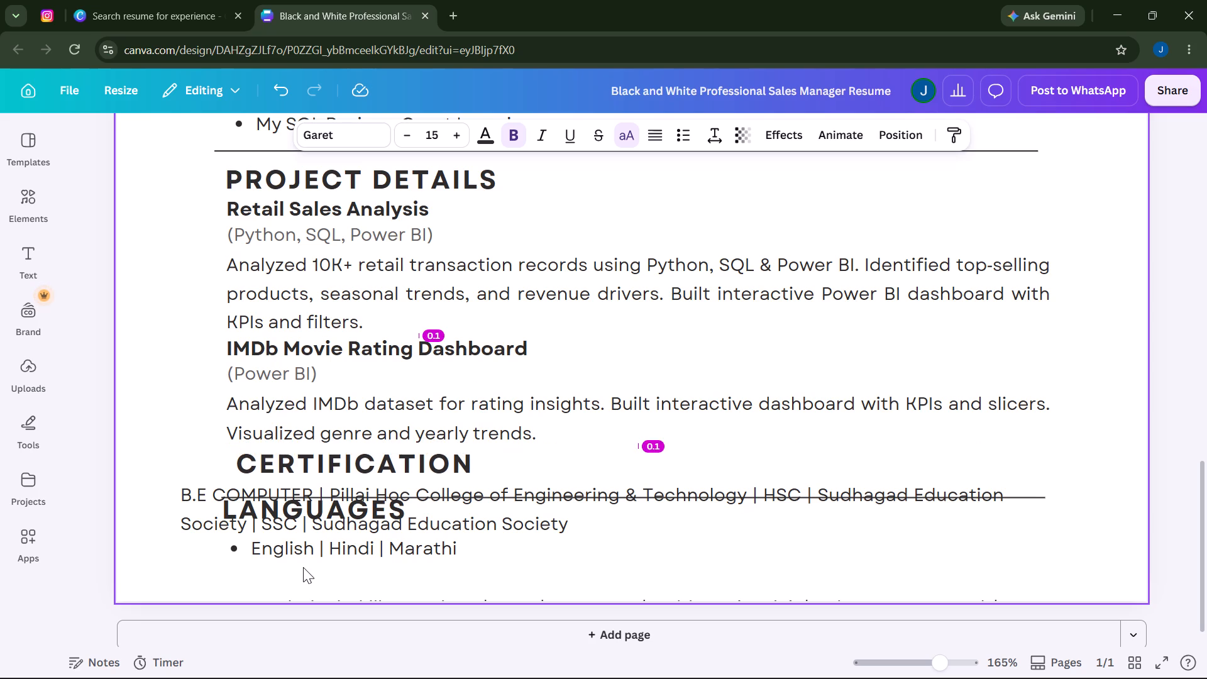
pyautogui.press('Left')
pyautogui.press('Left')
pyautogui.press('Left')
pyautogui.press('Right')
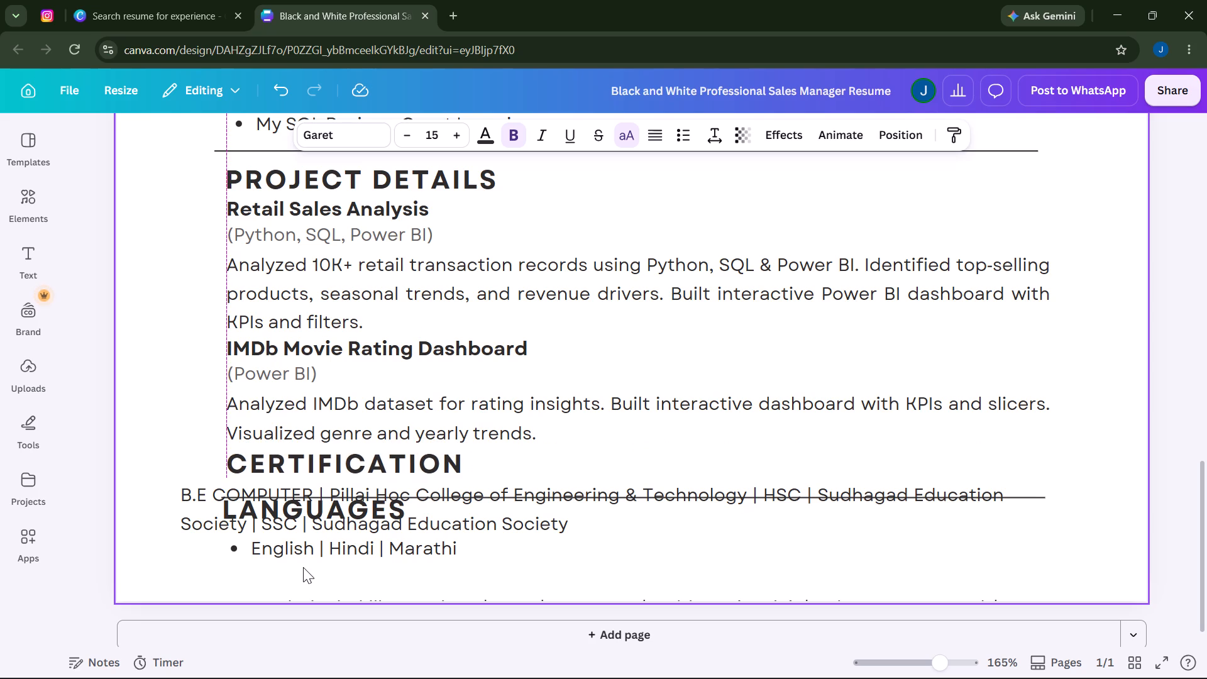
pyautogui.press('Down')
pyautogui.press('Down')
pyautogui.press('Down')
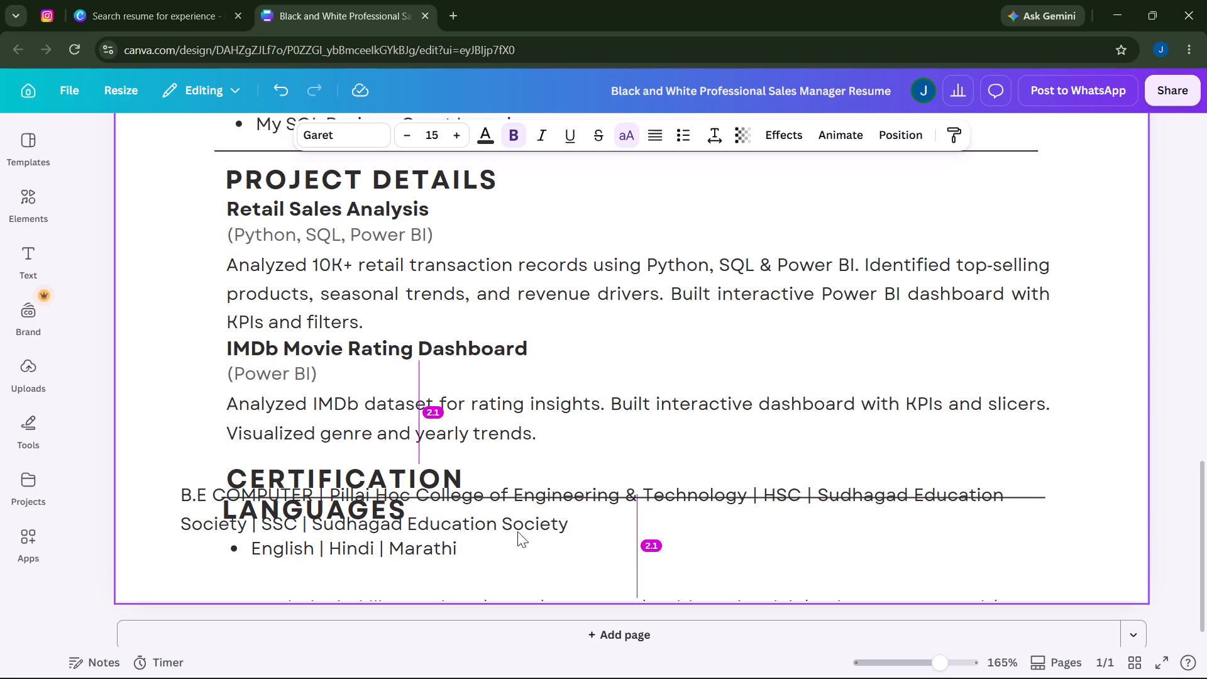
# Move the divider line up directly beneath the IMDb dataset paragraph and align its left end with the divider above PROJECT DETAILS.
pyautogui.click(1040, 500)
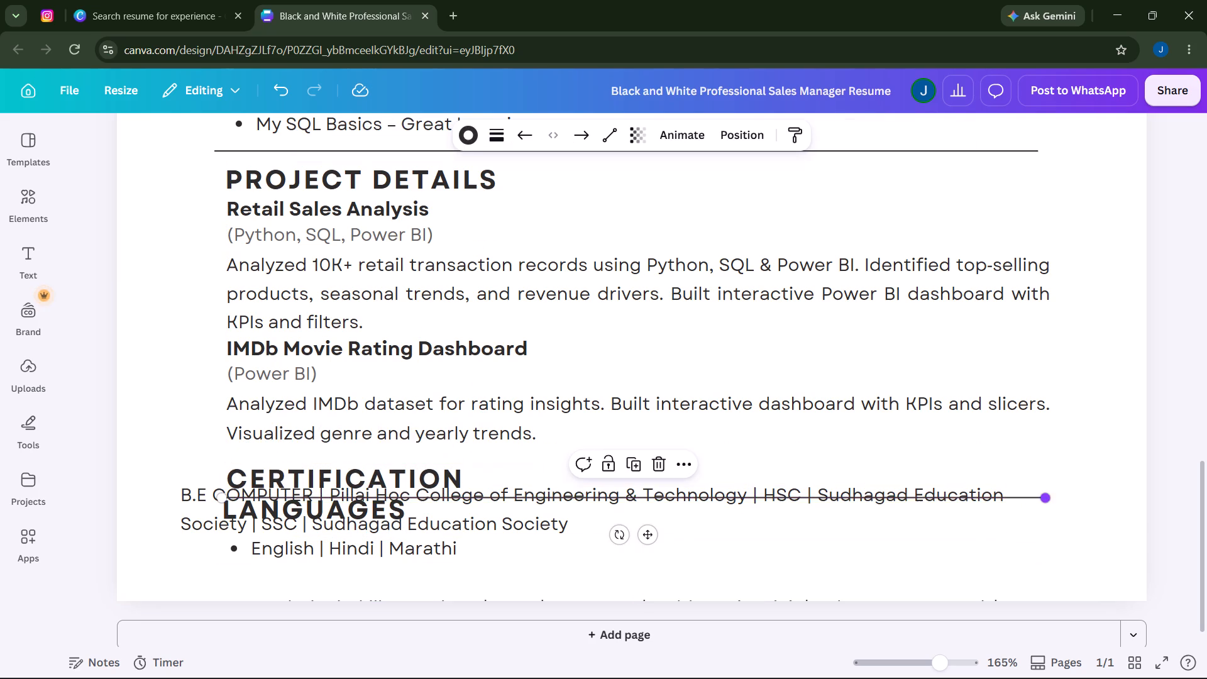
pyautogui.press('Up')
pyautogui.press('Up')
pyautogui.press('Up')
pyautogui.press('Up')
pyautogui.press('Up')
pyautogui.press('Up')
pyautogui.press('Up')
pyautogui.press('Up')
pyautogui.press('Up')
pyautogui.press('Up')
pyautogui.press('Up')
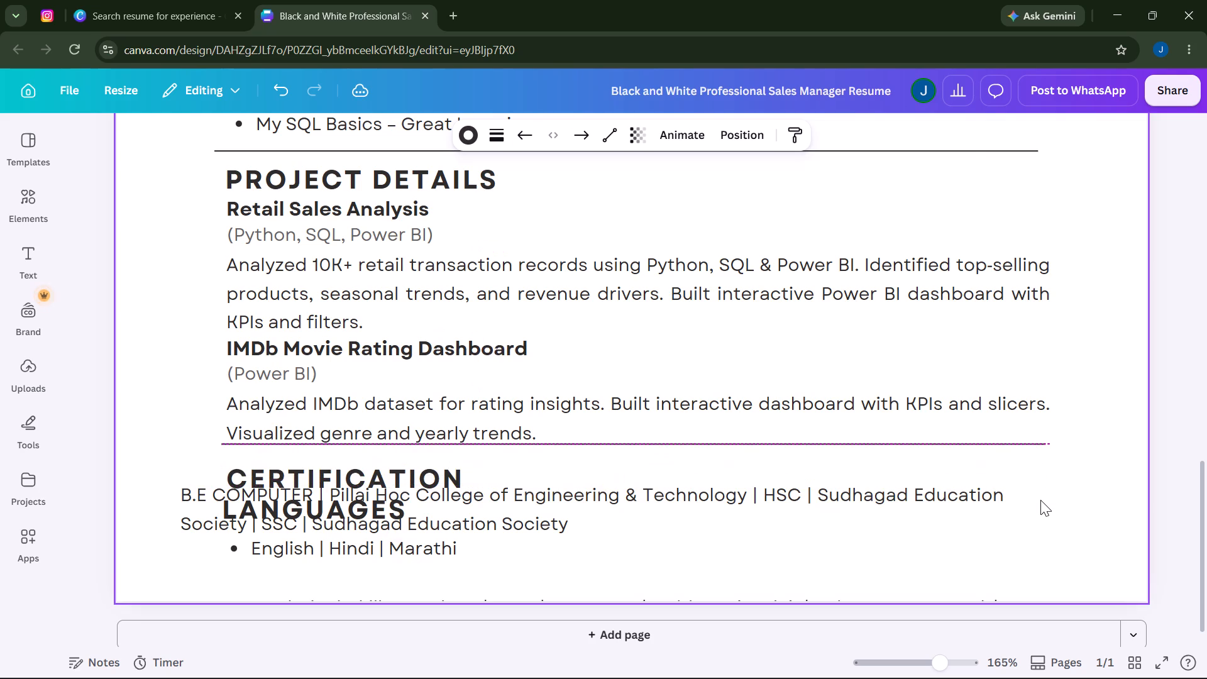
pyautogui.press('Right')
pyautogui.press('Left')
pyautogui.press('Left')
pyautogui.press('Left')
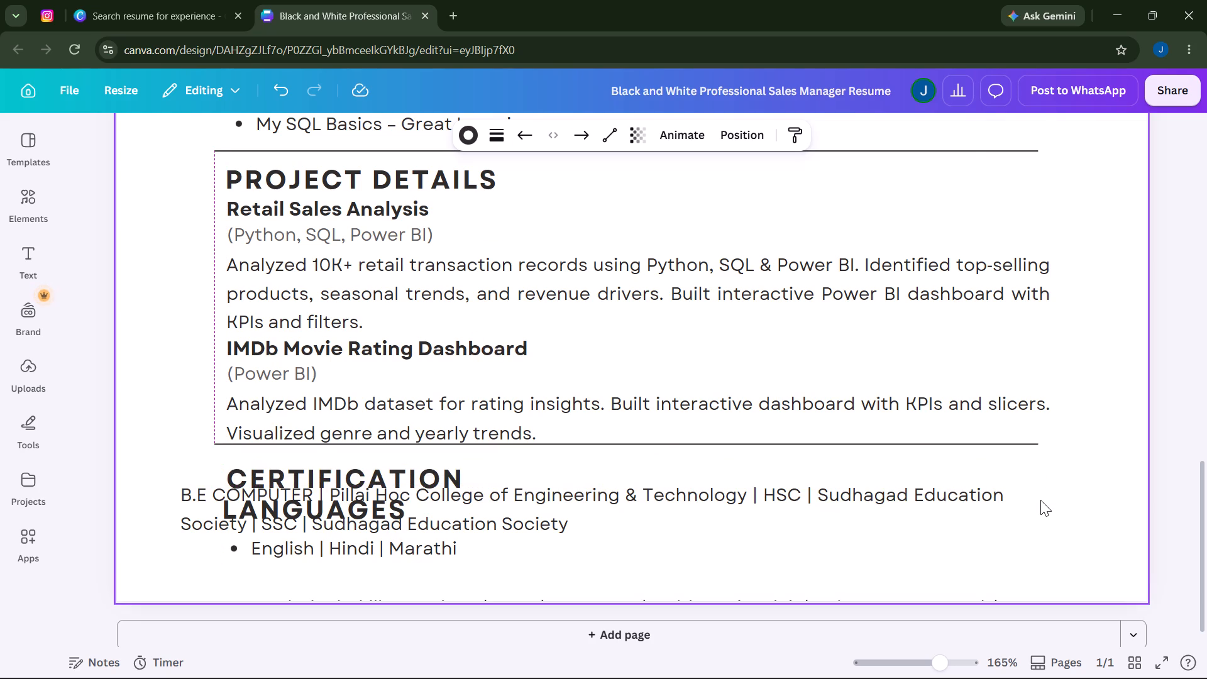
pyautogui.press('Left')
pyautogui.press('Right')
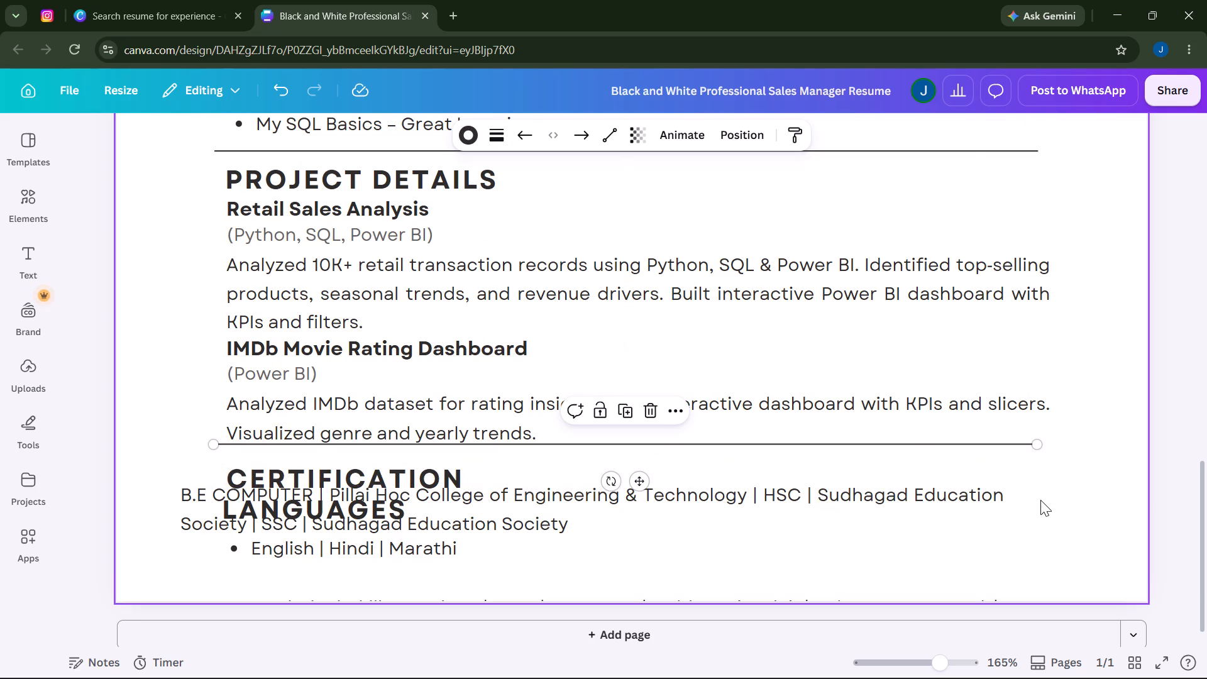
# Move the CERTIFICATION heading up until it sits close beneath the divider line.
pyautogui.click(398, 472)
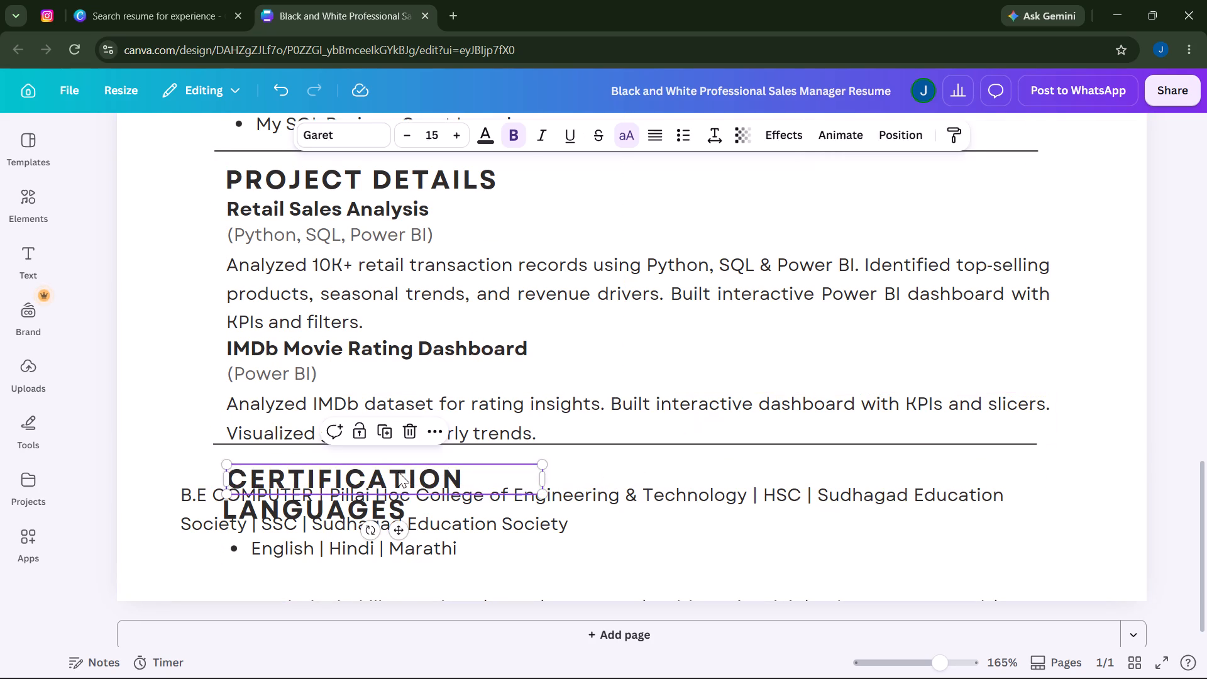
pyautogui.press('Up')
pyautogui.press('Up')
pyautogui.press('Up')
pyautogui.press('Up')
pyautogui.press('Up')
pyautogui.press('Down')
pyautogui.press('Down')
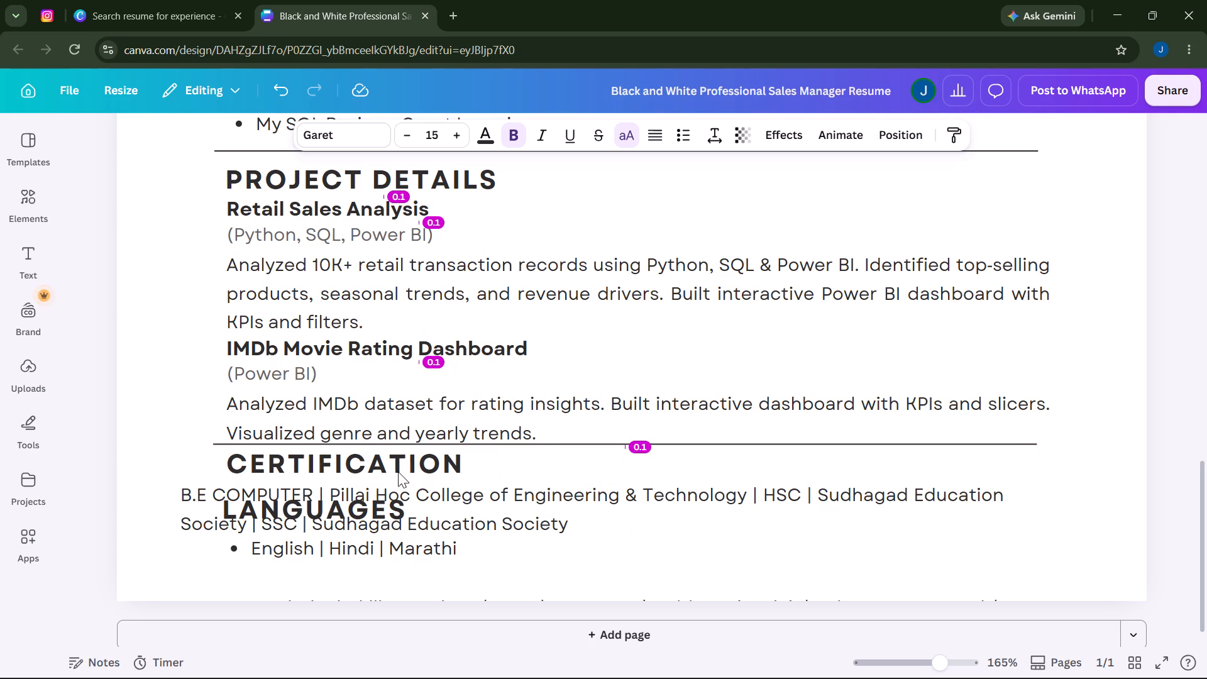
# Lower the divider above CERTIFICATION slightly to leave a small gap below the IMDb dataset paragraph.
pyautogui.click(615, 446)
pyautogui.press('Up')
pyautogui.press('Down')
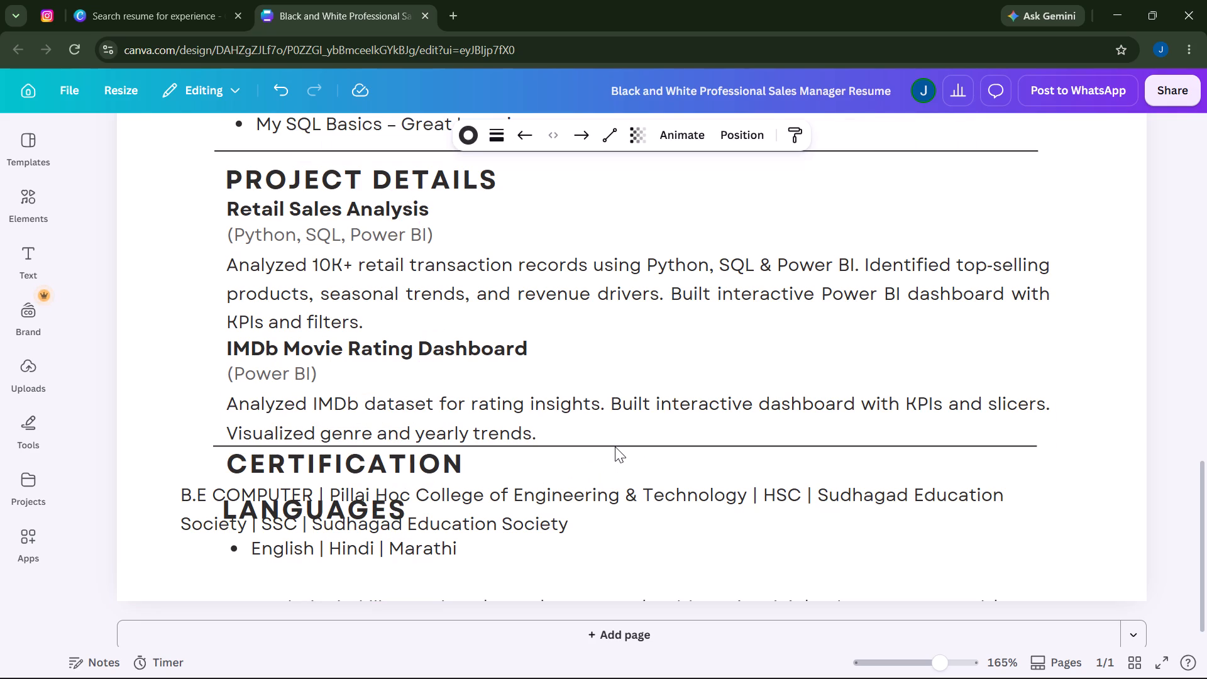
pyautogui.press('Down')
pyautogui.press('Down')
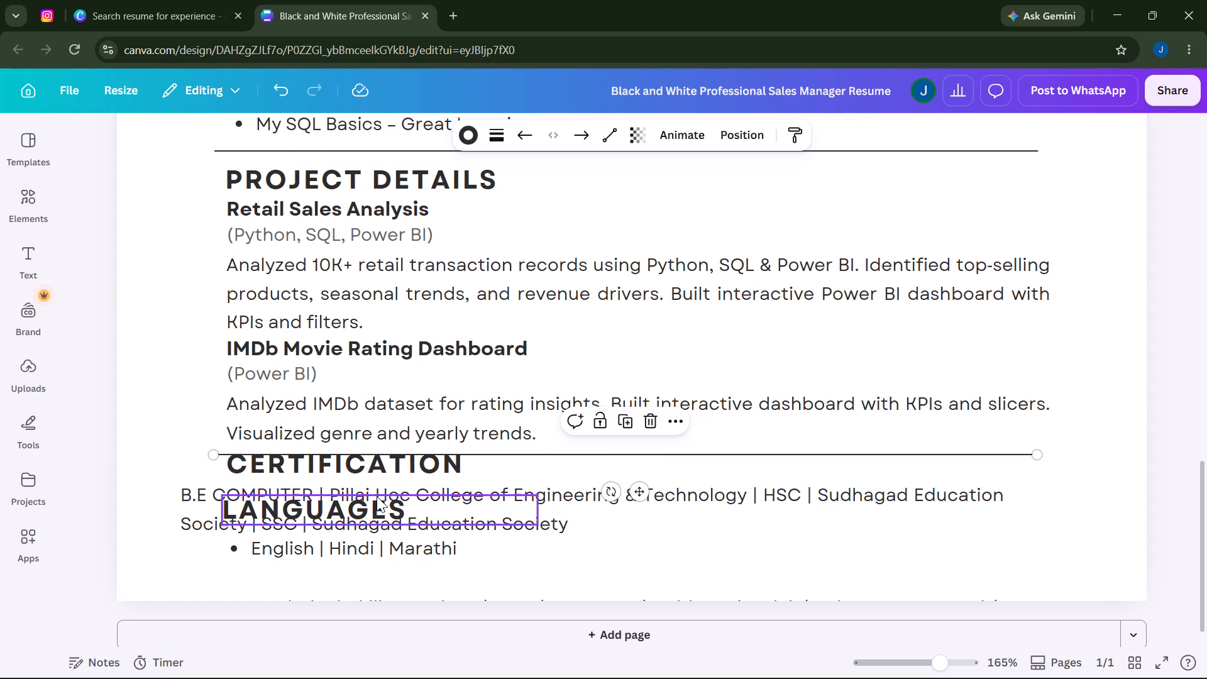
# Lower the CERTIFICATION heading clear of the divider and shift it slightly left, in line with the LANGUAGES heading's left edge.
pyautogui.click(412, 475)
pyautogui.press('Down')
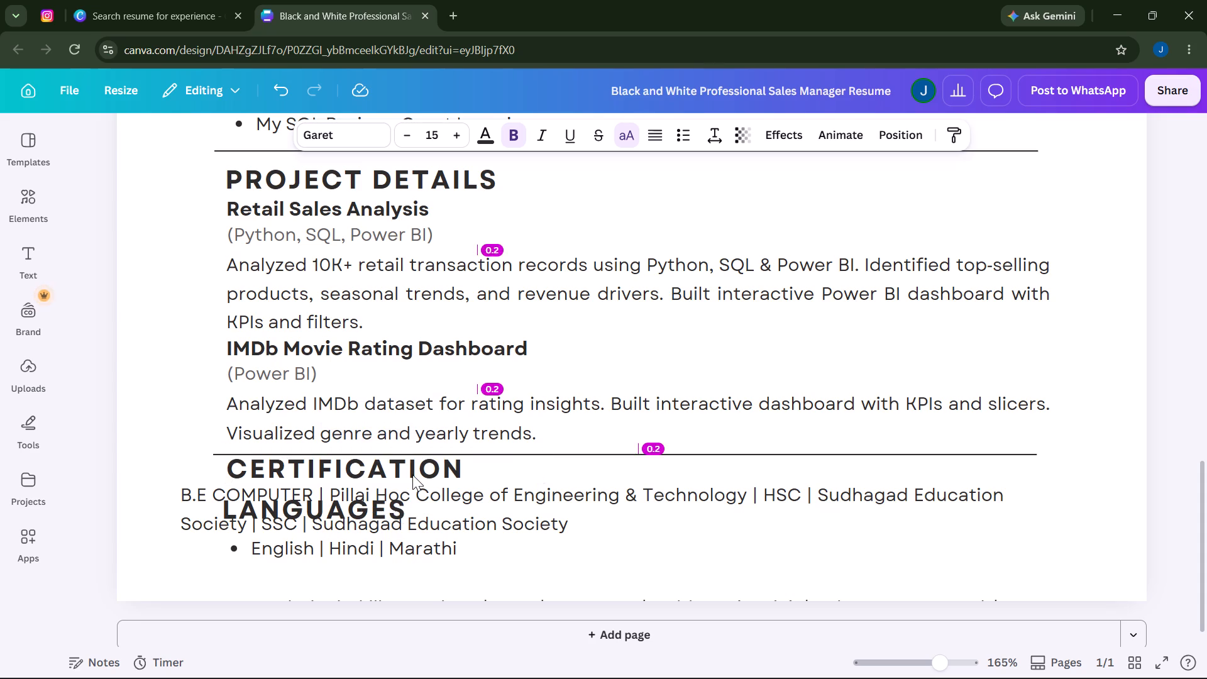
pyautogui.press('Down')
pyautogui.press('Down')
pyautogui.press('Left')
pyautogui.press('Left')
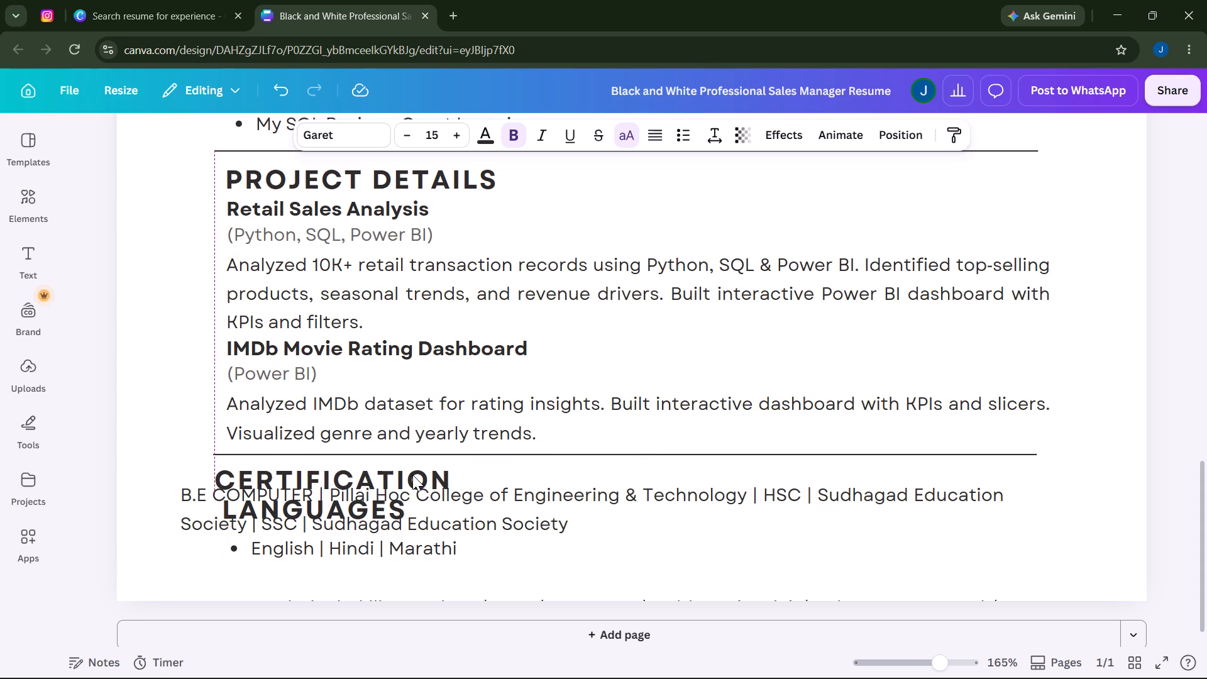
pyautogui.press('Left')
pyautogui.press('Right')
pyautogui.press('Right')
pyautogui.press('Right')
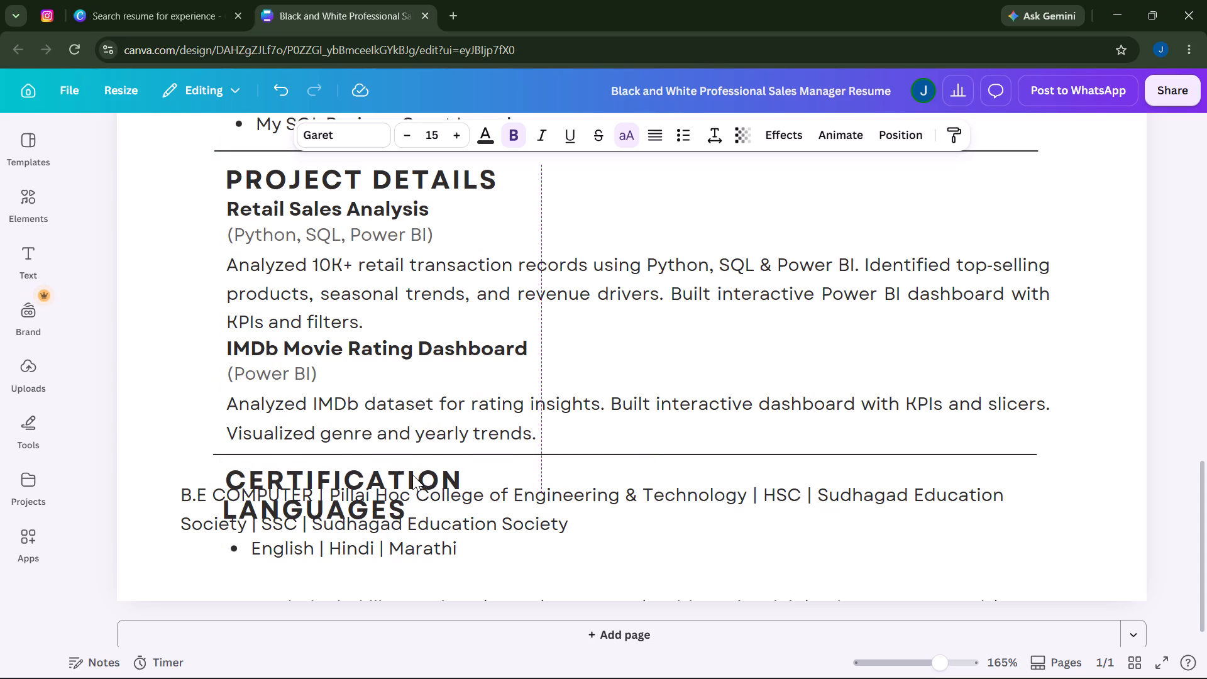
pyautogui.press('Left')
pyautogui.press('Left')
pyautogui.press('Left')
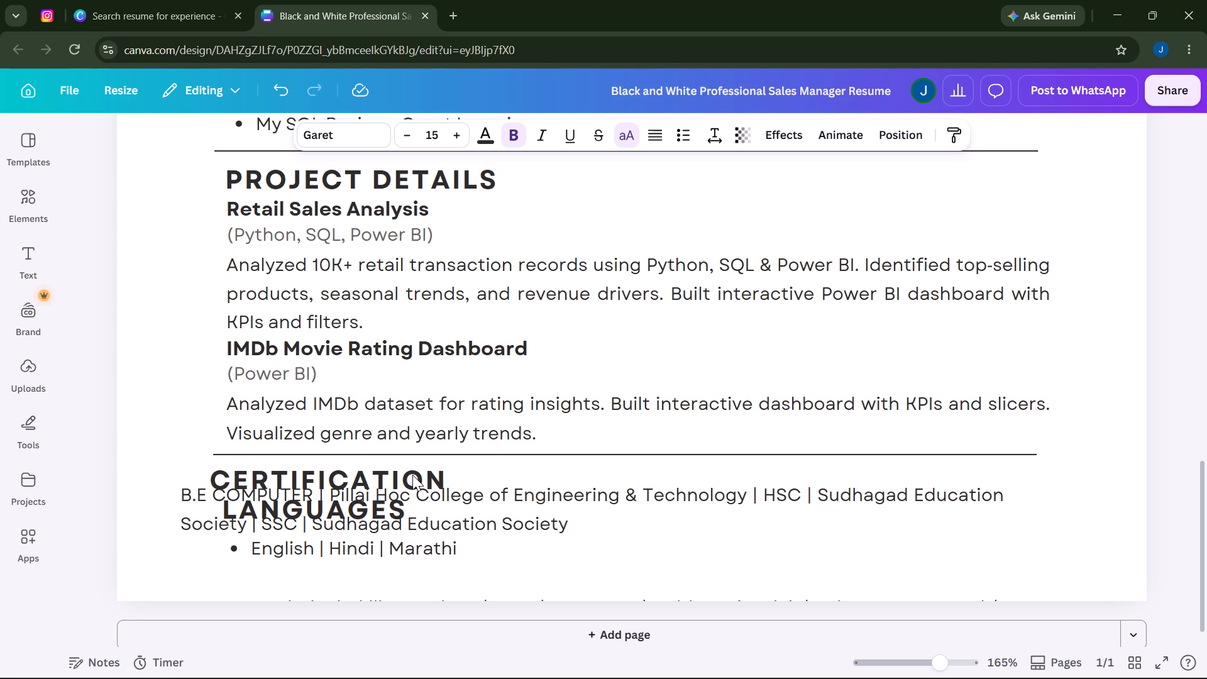
pyautogui.press('Right')
pyautogui.press('Right')
pyautogui.press('Right')
pyautogui.press('Left')
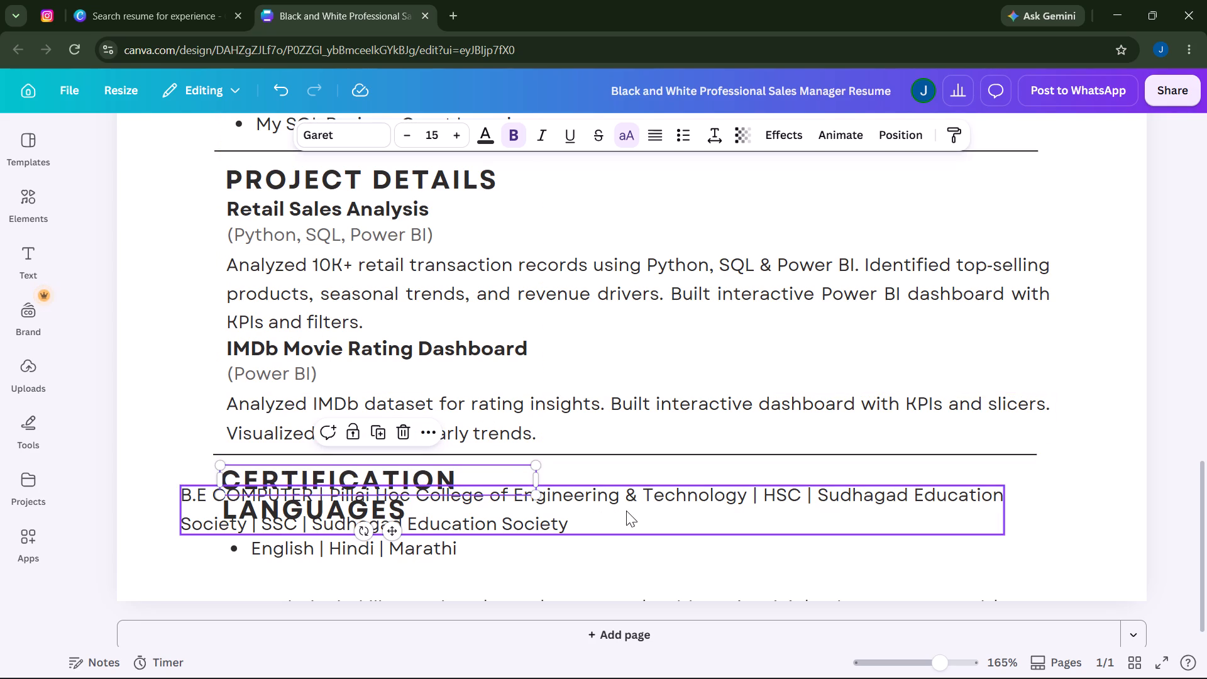
# Add a blank second page after the resume page.
pyautogui.scroll(-4, 631, 517)
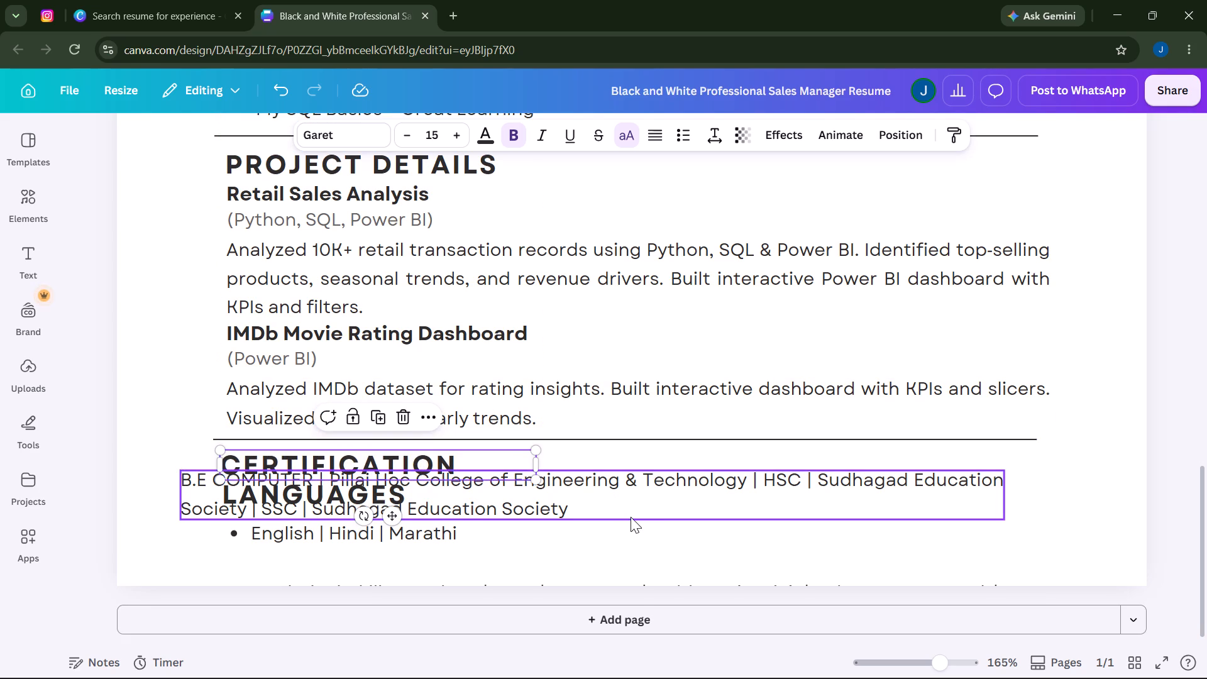
pyautogui.scroll(-1, 631, 517)
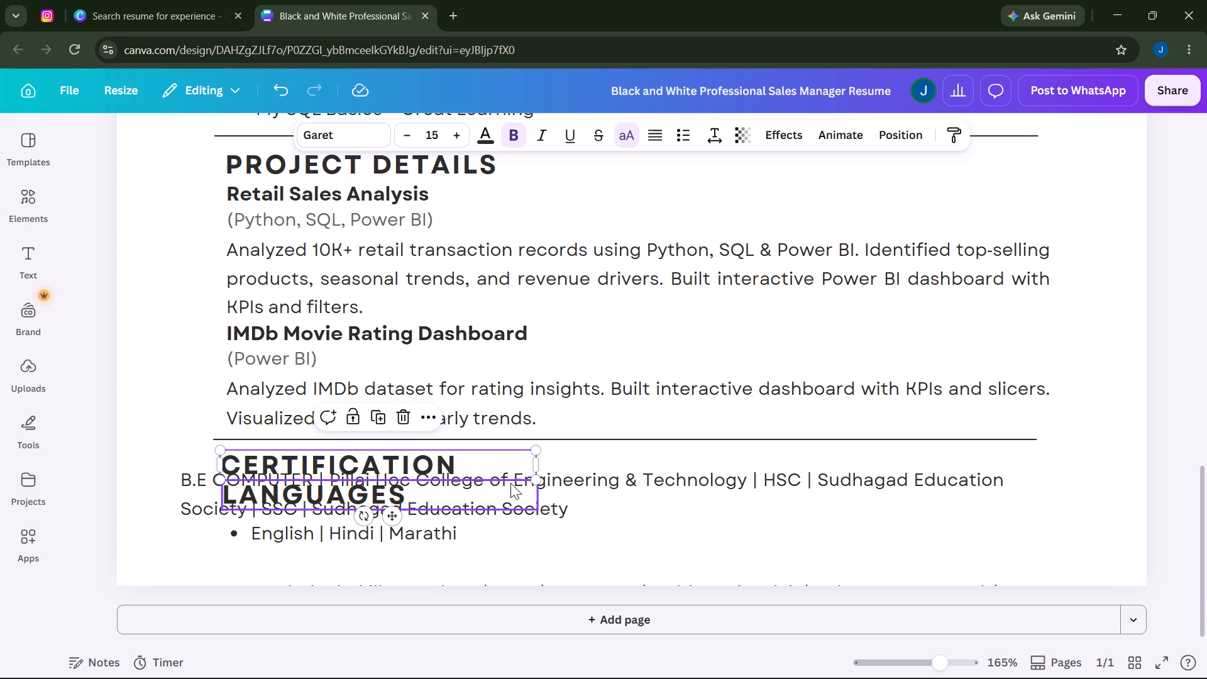
pyautogui.scroll(-1, 510, 483)
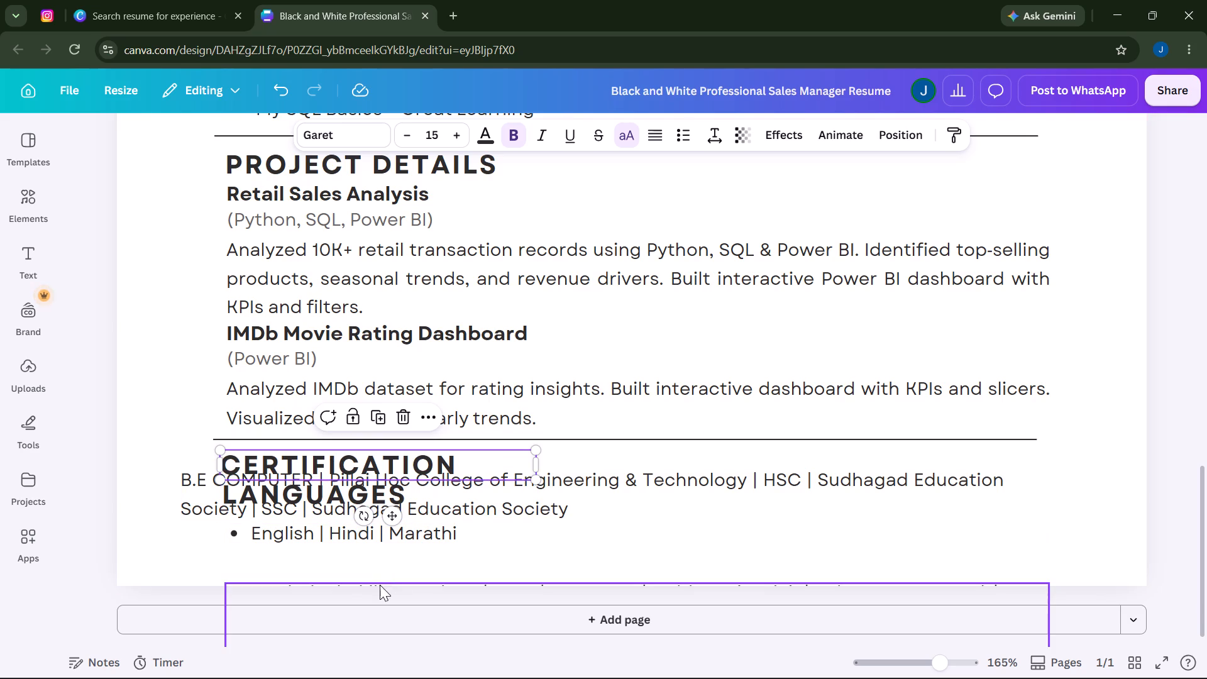
pyautogui.scroll(-1, 358, 600)
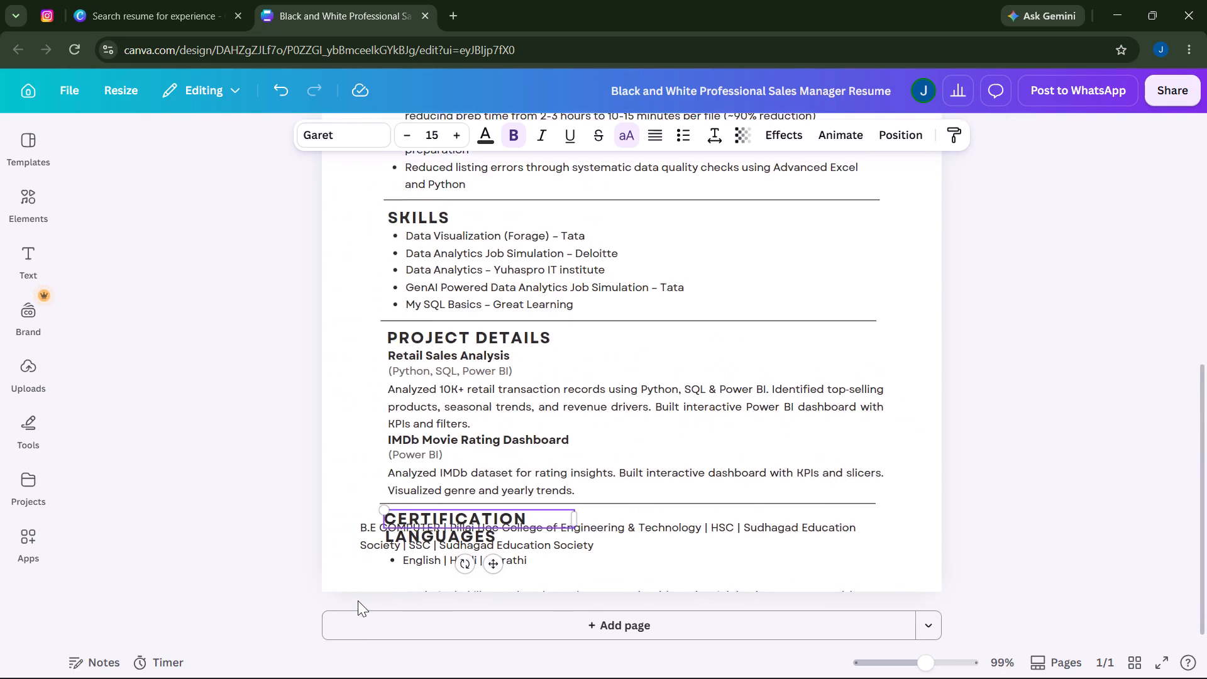
pyautogui.click(372, 617)
# Move the technical and soft skills bullet list from the bottom edge of page 1 to the top of page 2.
pyautogui.scroll(2, 372, 617)
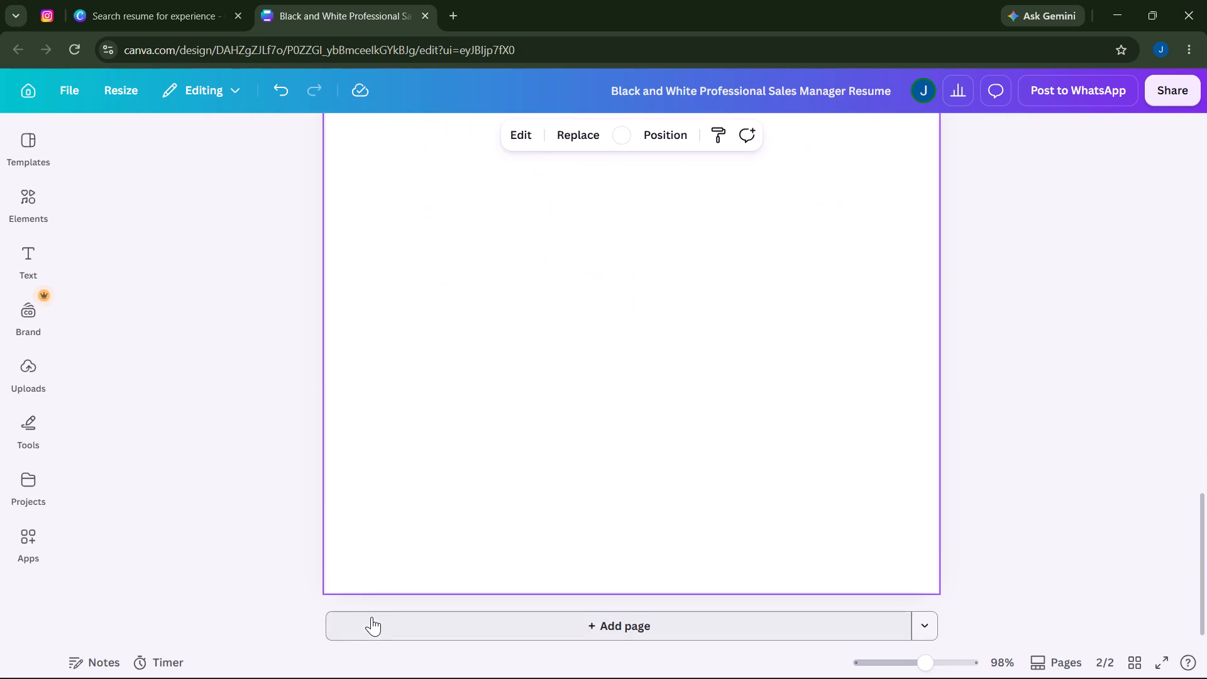
pyautogui.scroll(2, 372, 617)
pyautogui.scroll(3, 513, 347)
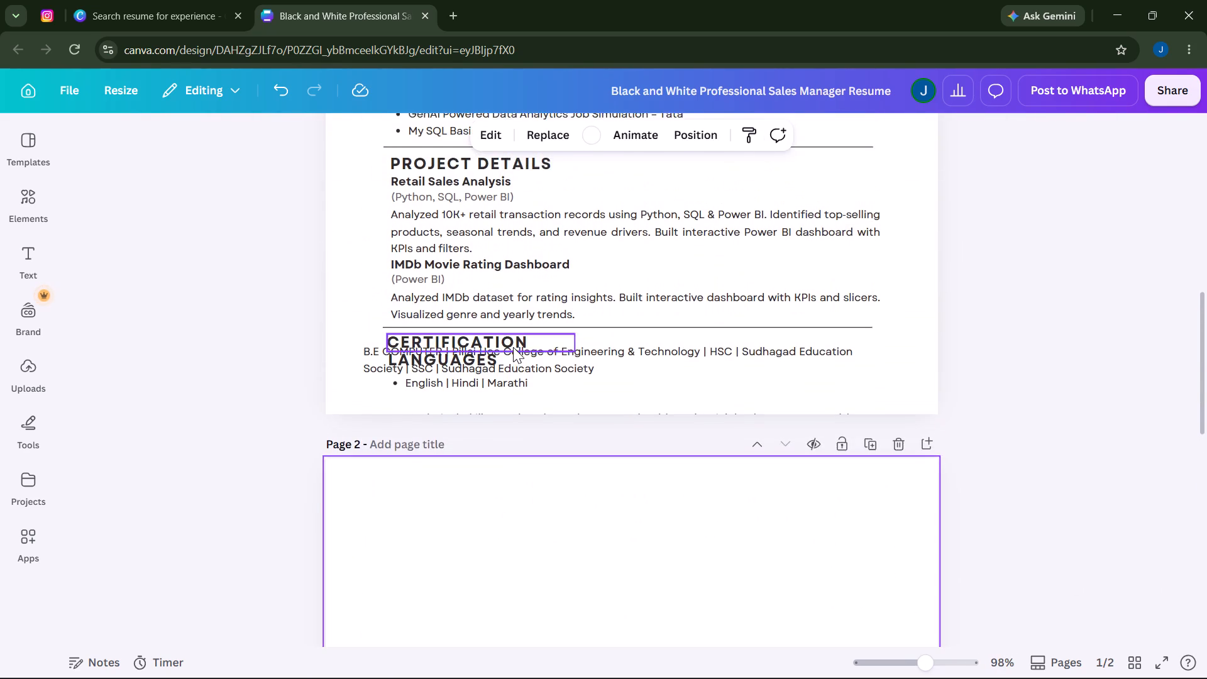
pyautogui.scroll(2, 513, 347)
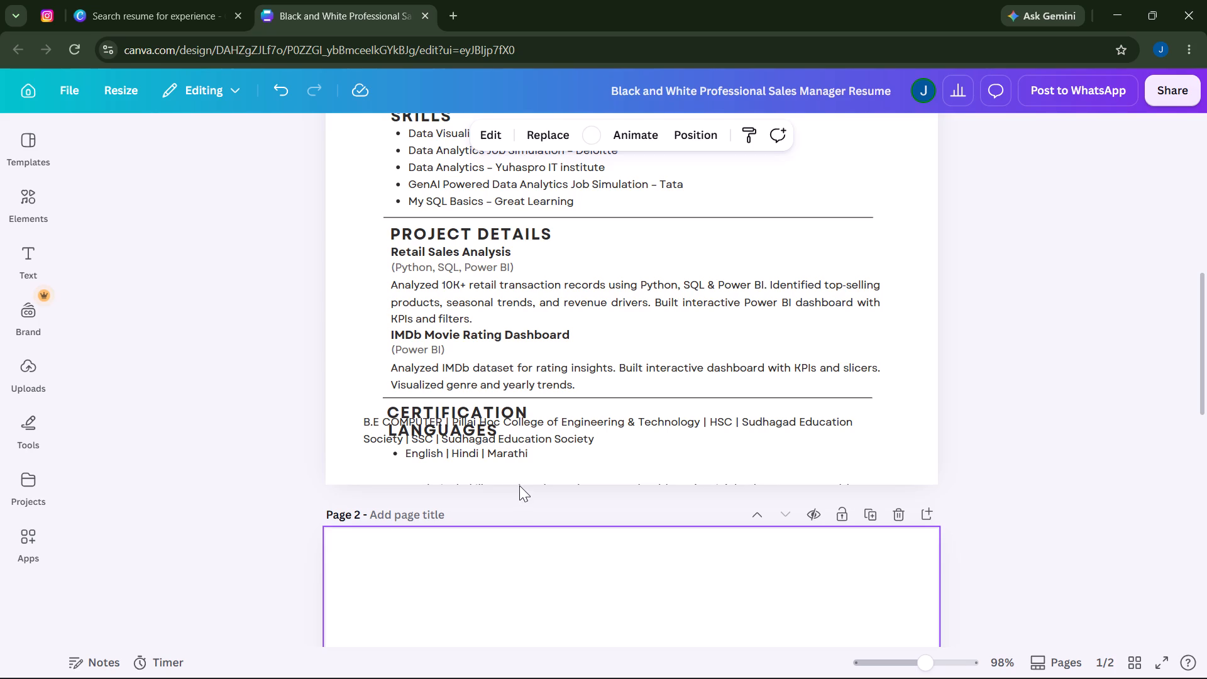
pyautogui.moveTo(519, 485); pyautogui.dragTo(561, 446)
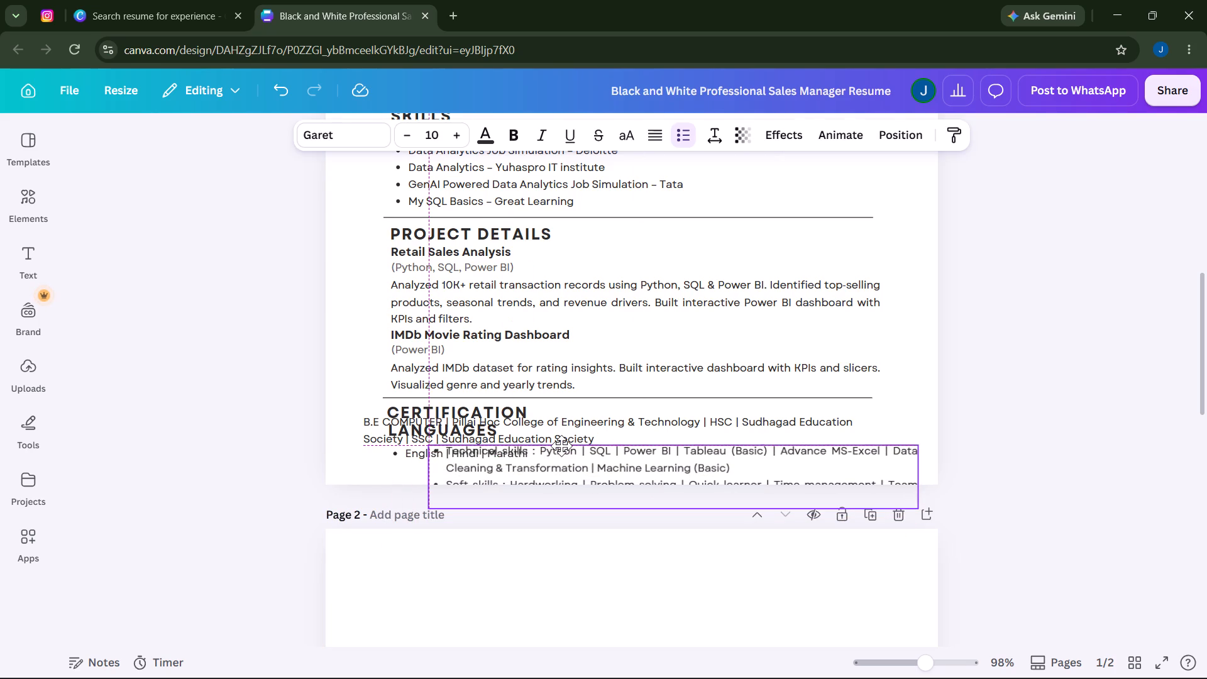
pyautogui.moveTo(561, 446); pyautogui.dragTo(491, 566)
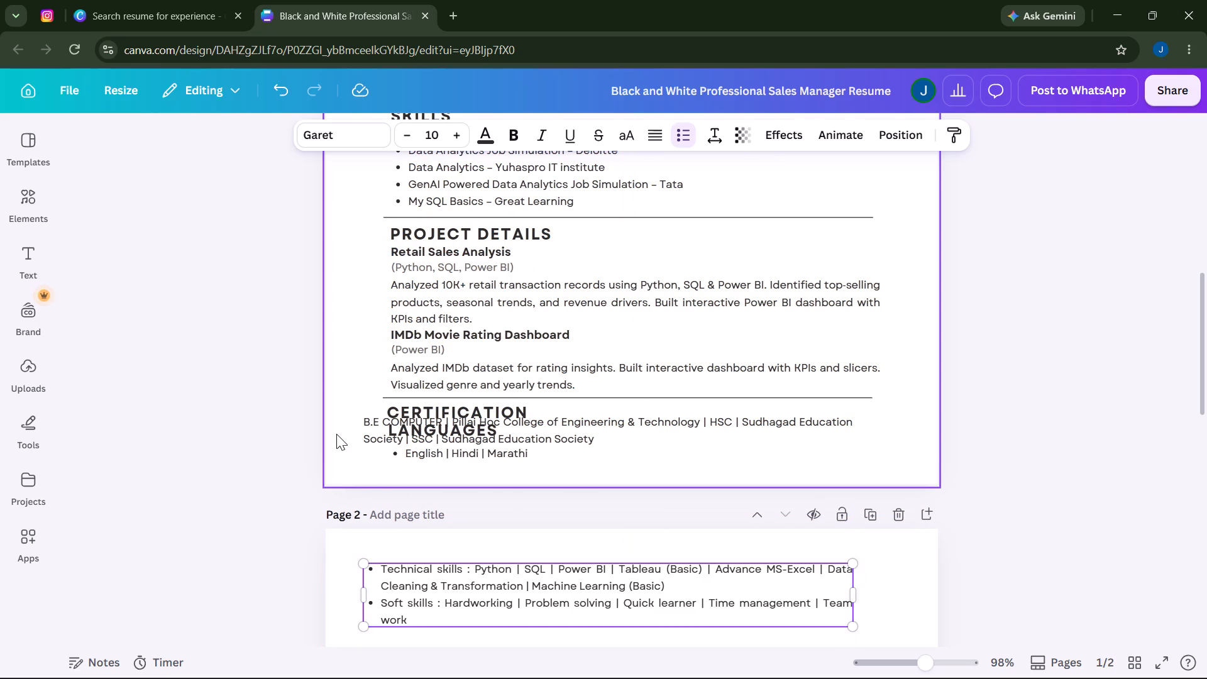
# Move the LANGUAGES heading, its language list and the B.E COMPUTER education text together onto page 2, below the skills list.
pyautogui.moveTo(336, 434); pyautogui.dragTo(827, 494)
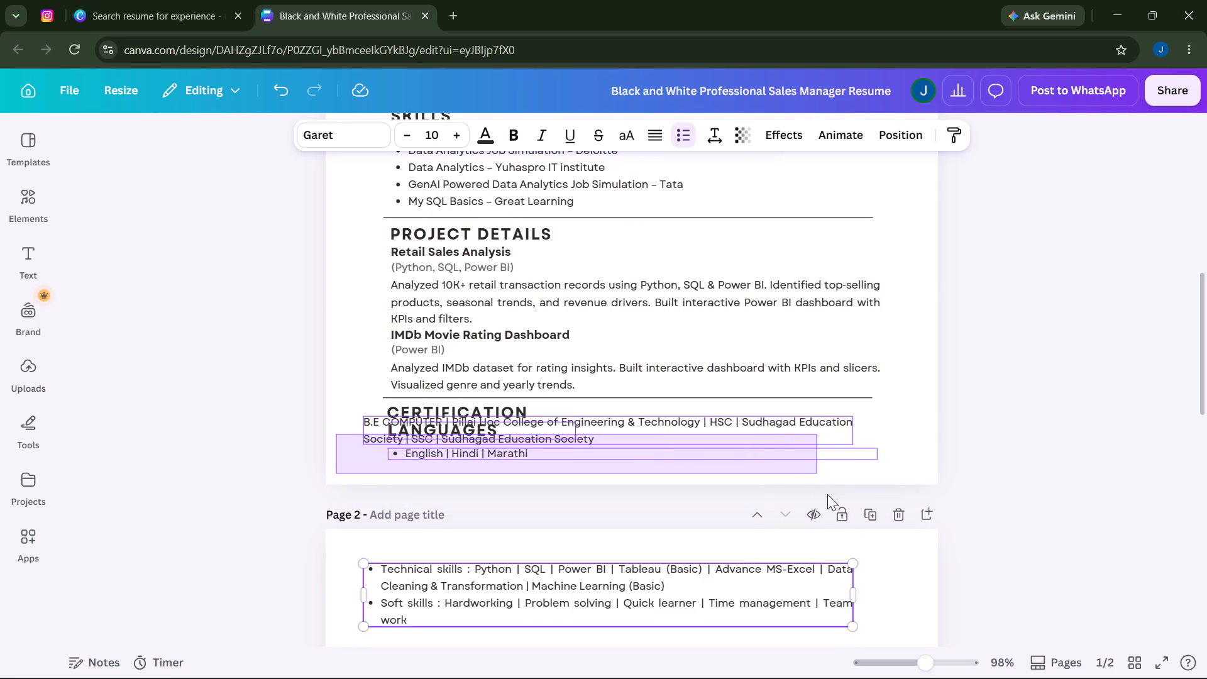
pyautogui.moveTo(827, 494); pyautogui.dragTo(846, 659)
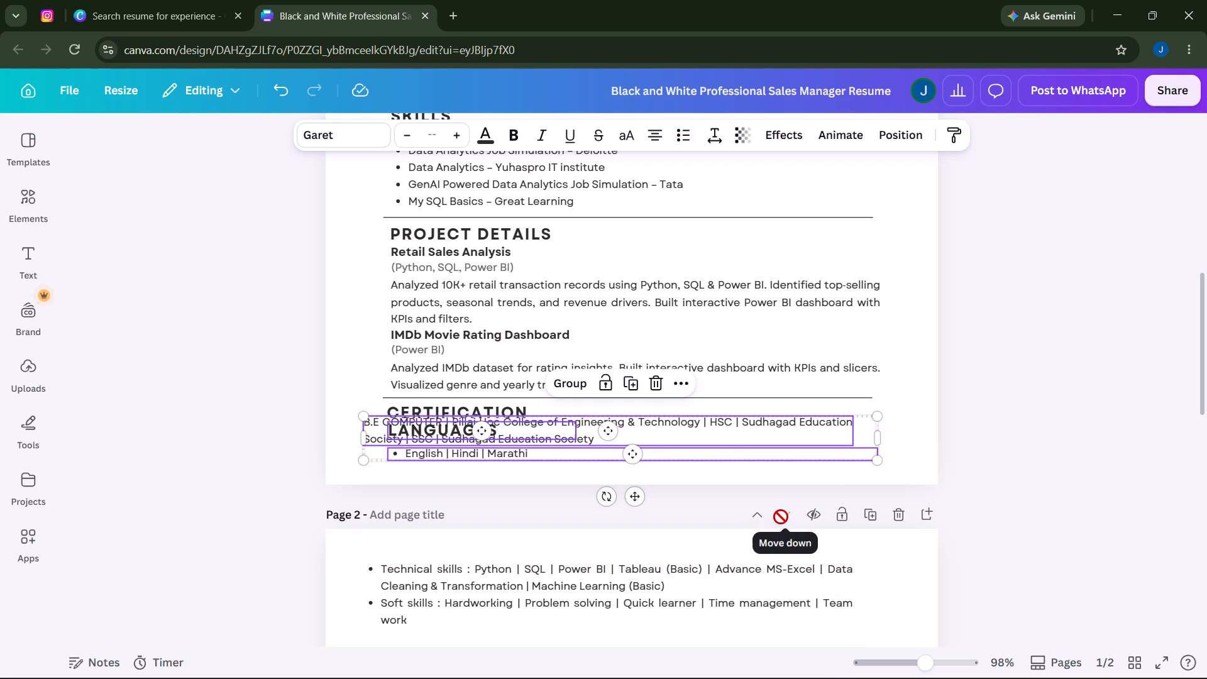
pyautogui.scroll(-1, 768, 475)
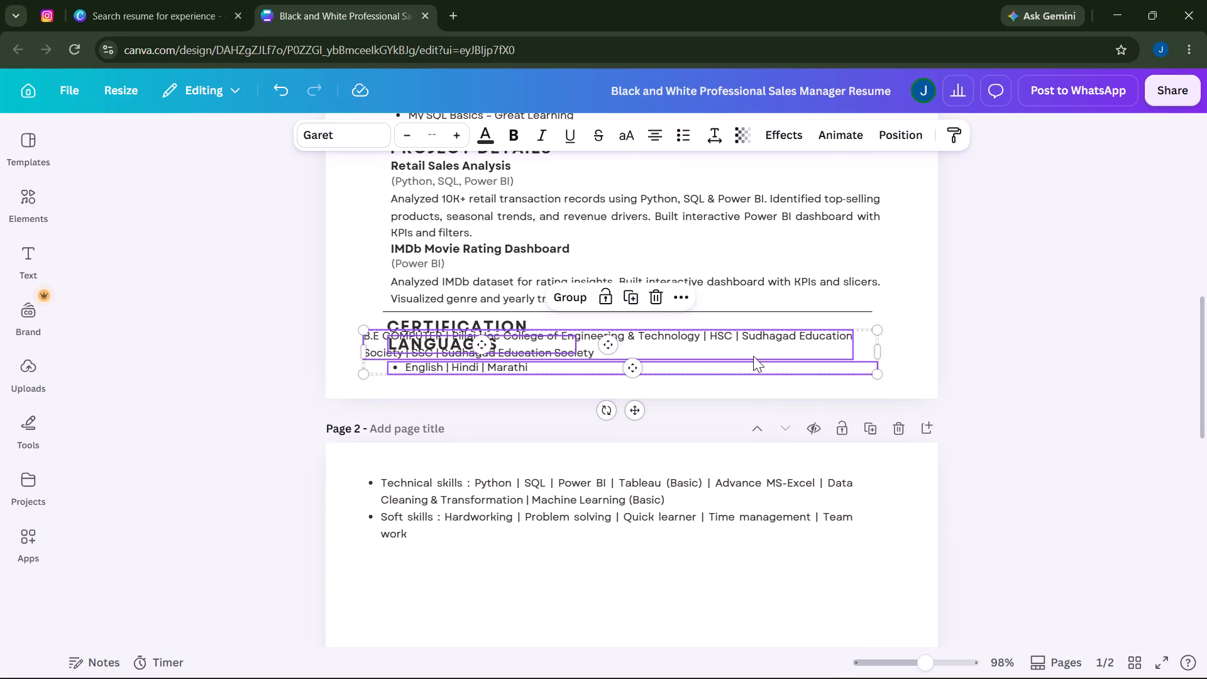
pyautogui.moveTo(753, 356); pyautogui.dragTo(766, 625)
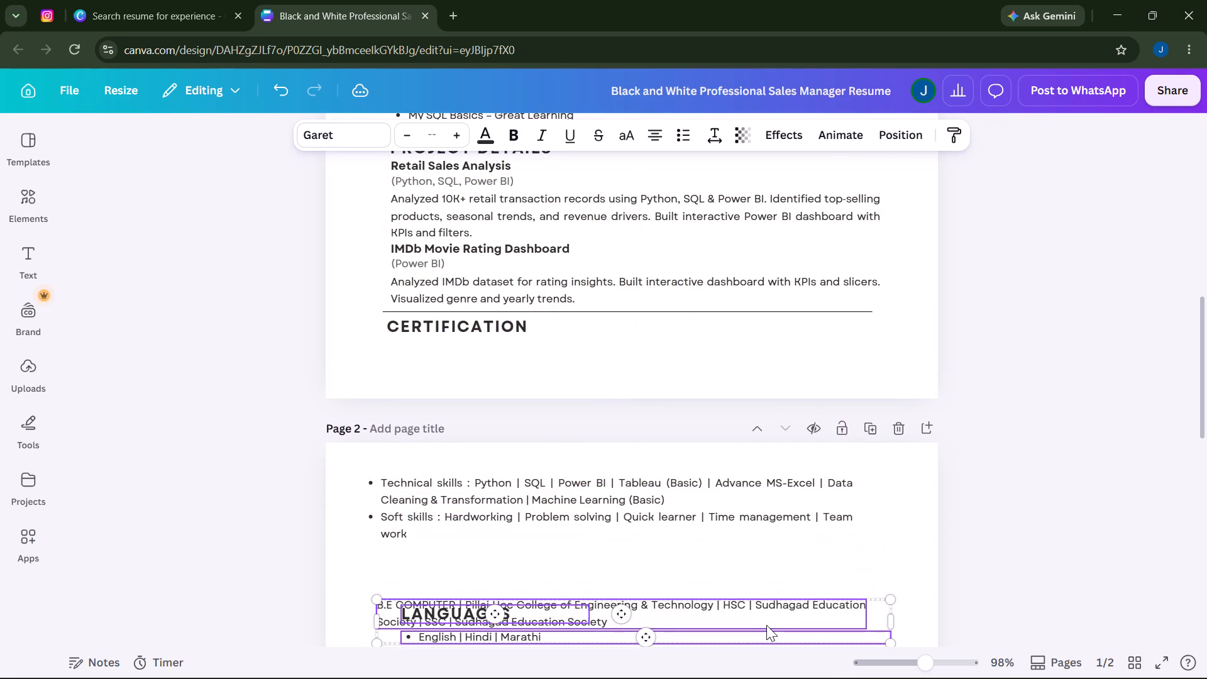
pyautogui.scroll(4, 638, 382)
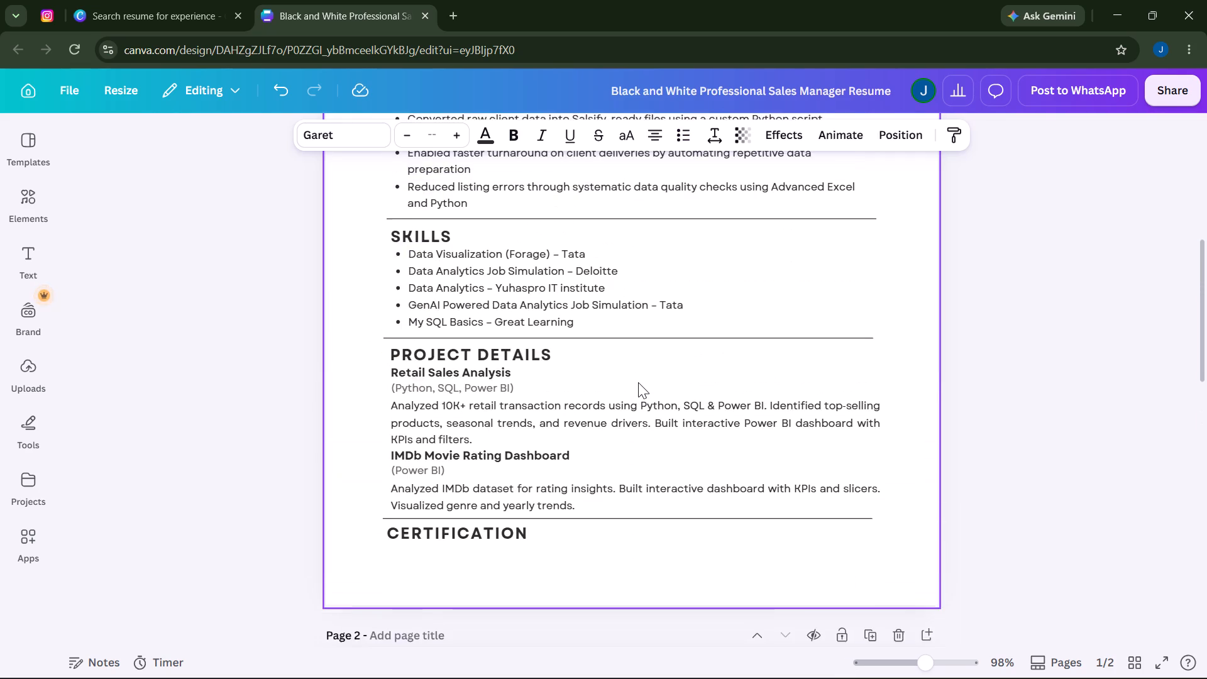
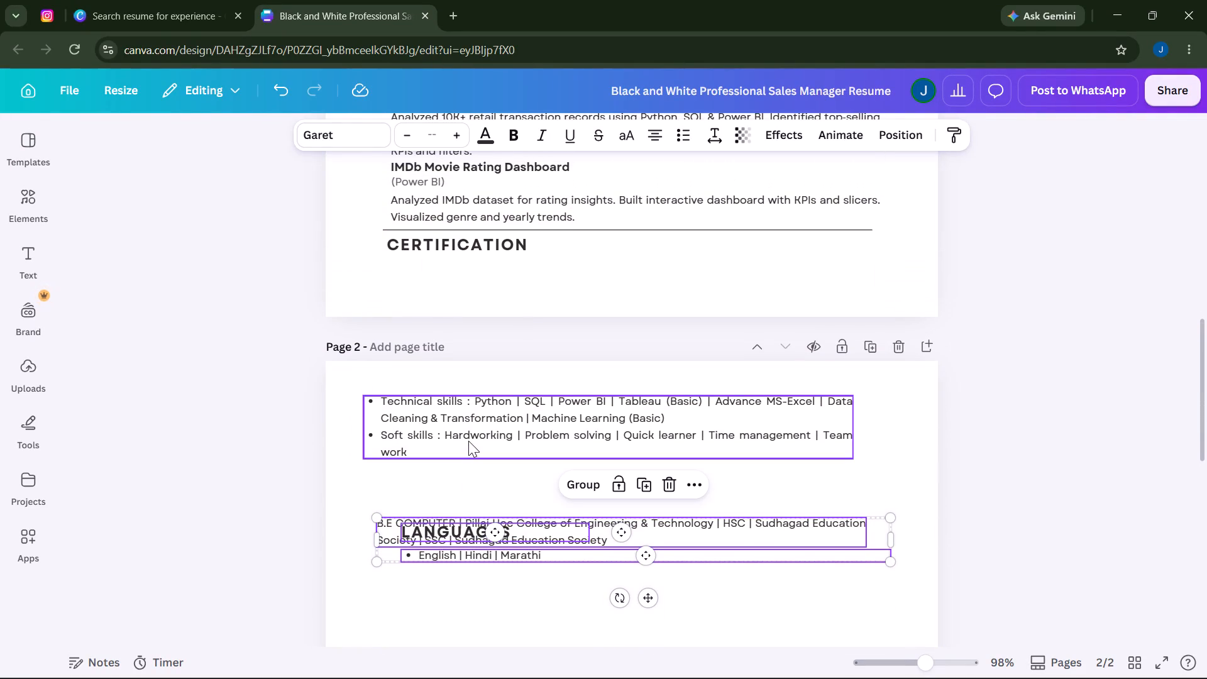
# Review the resume layout from the header on page 1 down to the leftover text on page 2.
pyautogui.scroll(2, 468, 441)
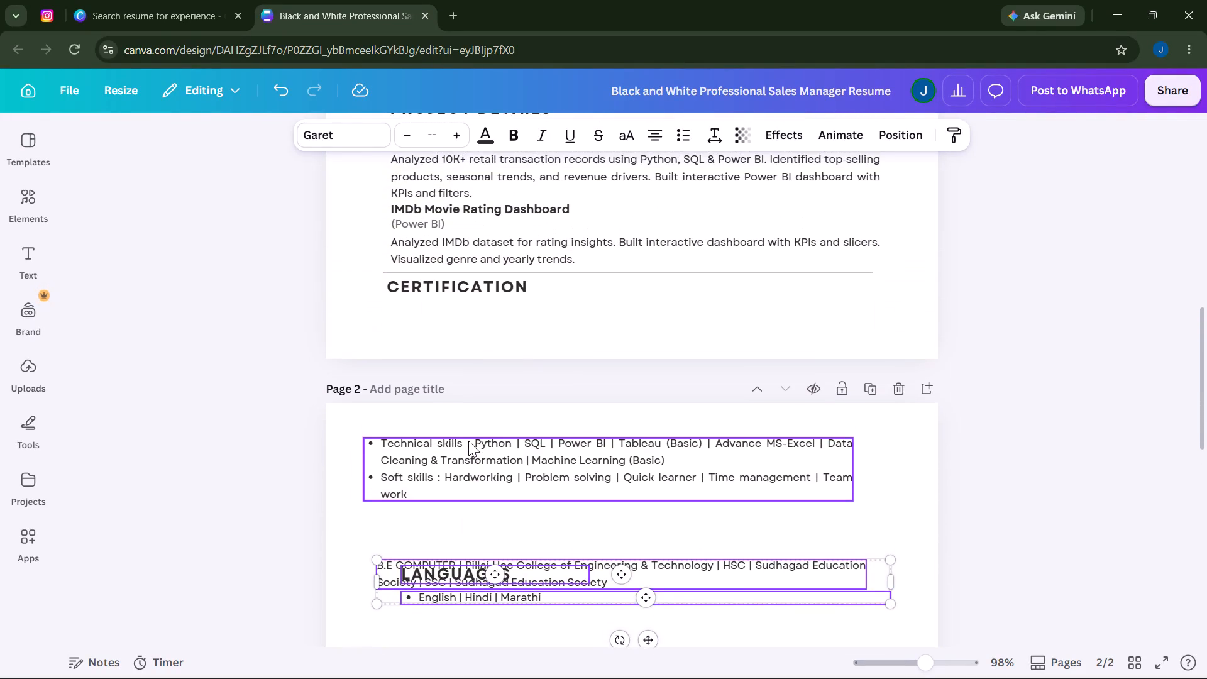
pyautogui.scroll(6, 468, 441)
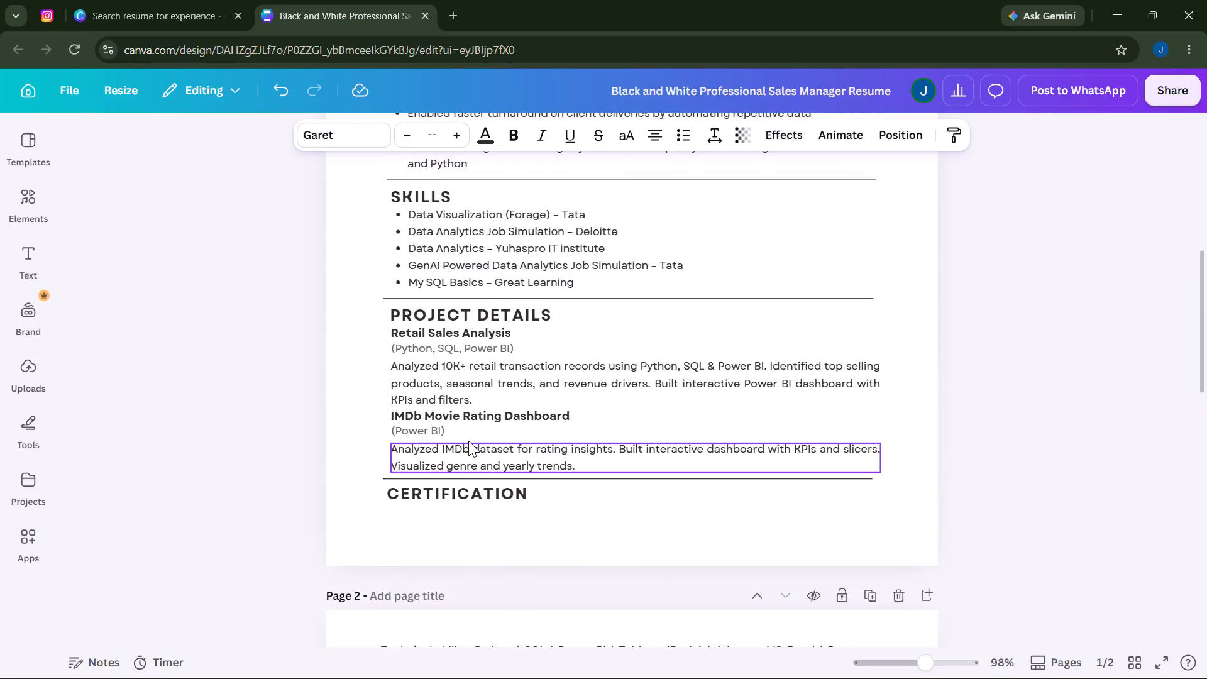
pyautogui.scroll(6, 468, 441)
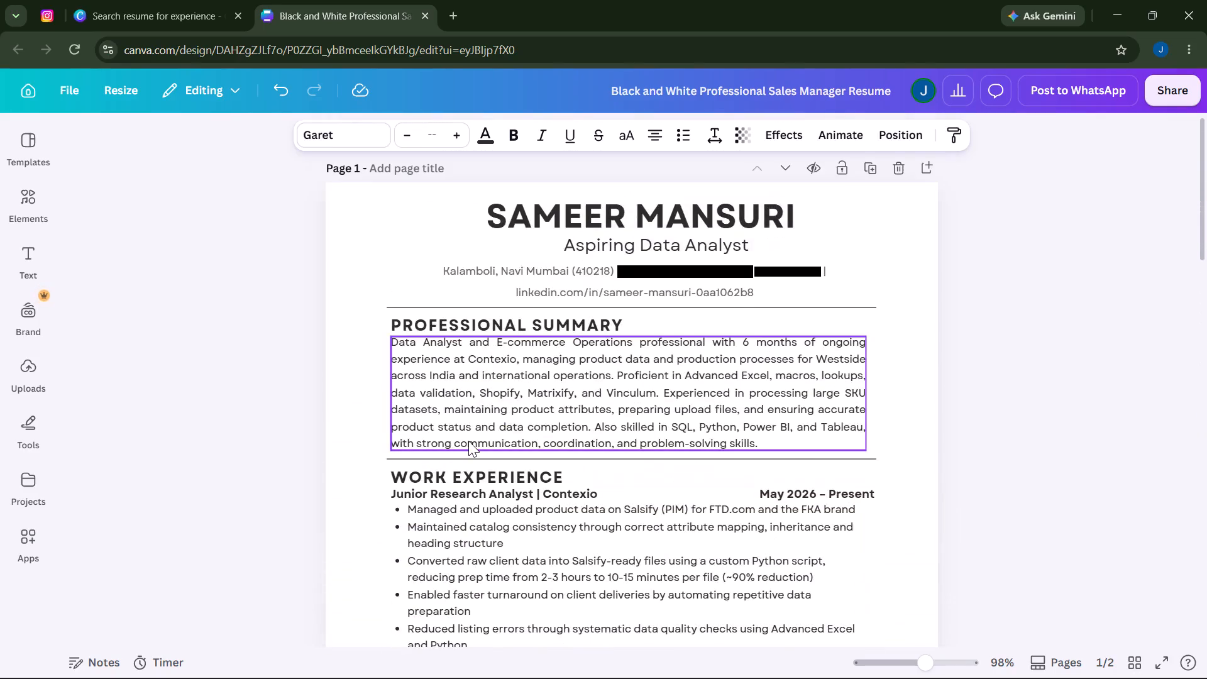
pyautogui.scroll(2, 468, 441)
pyautogui.scroll(-2, 468, 441)
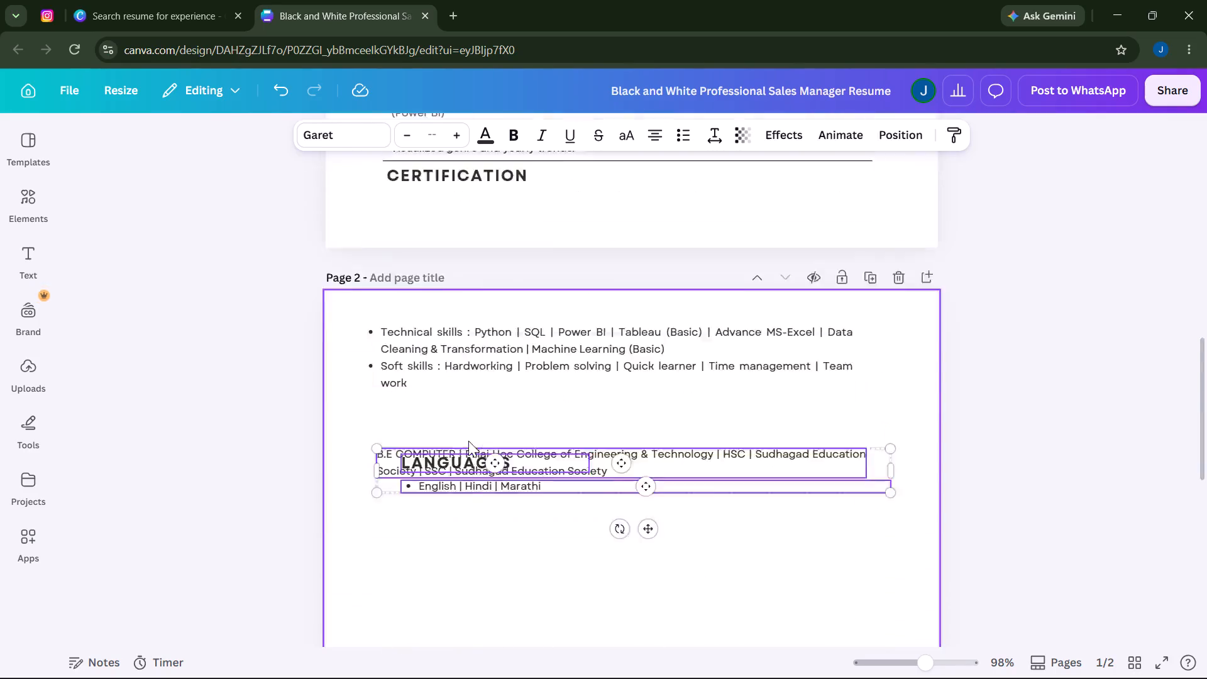
pyautogui.scroll(-4, 468, 441)
pyautogui.scroll(1, 468, 441)
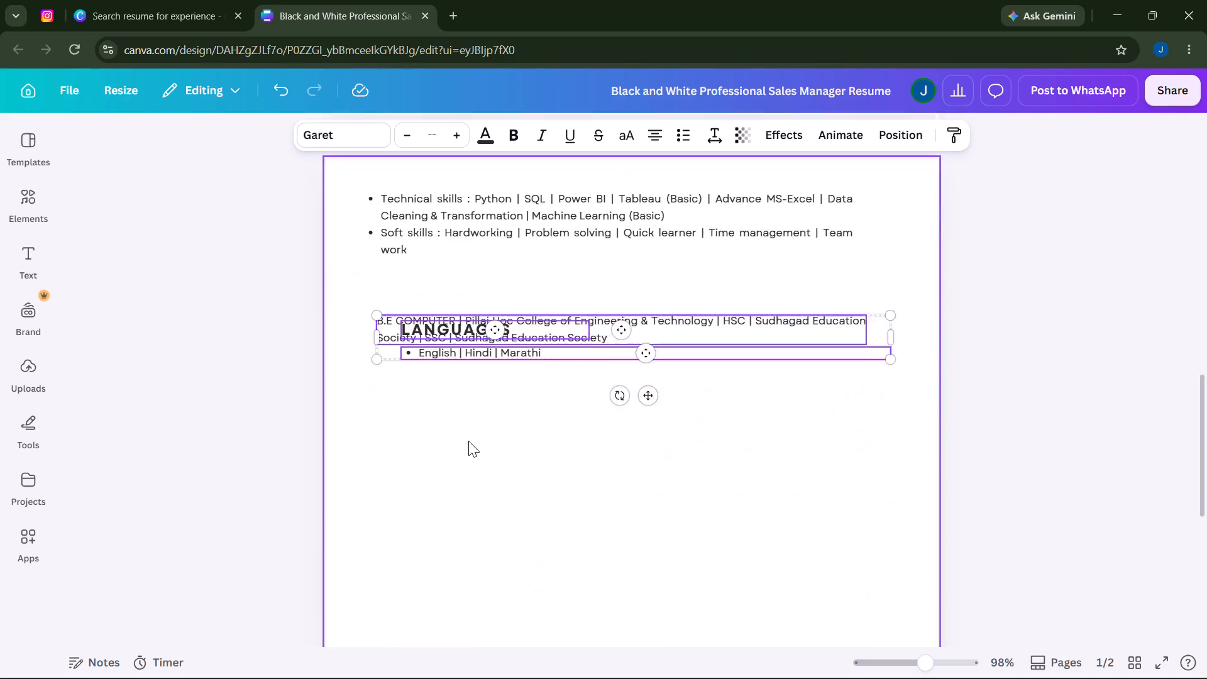
pyautogui.scroll(1, 468, 441)
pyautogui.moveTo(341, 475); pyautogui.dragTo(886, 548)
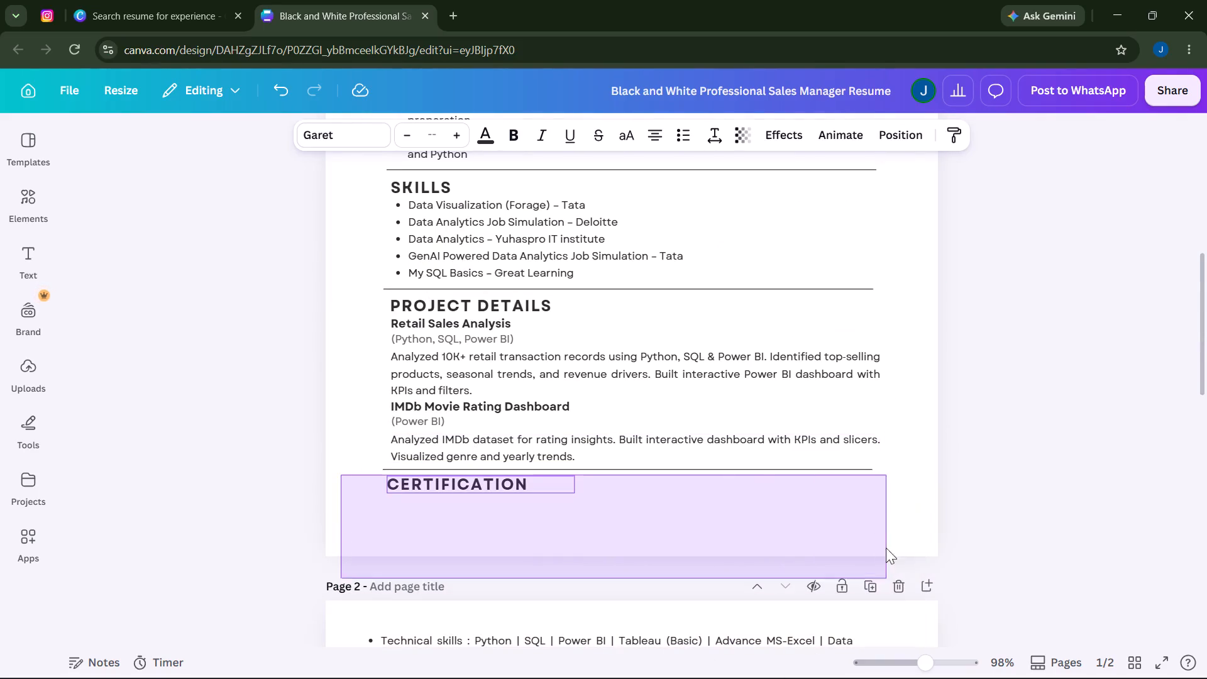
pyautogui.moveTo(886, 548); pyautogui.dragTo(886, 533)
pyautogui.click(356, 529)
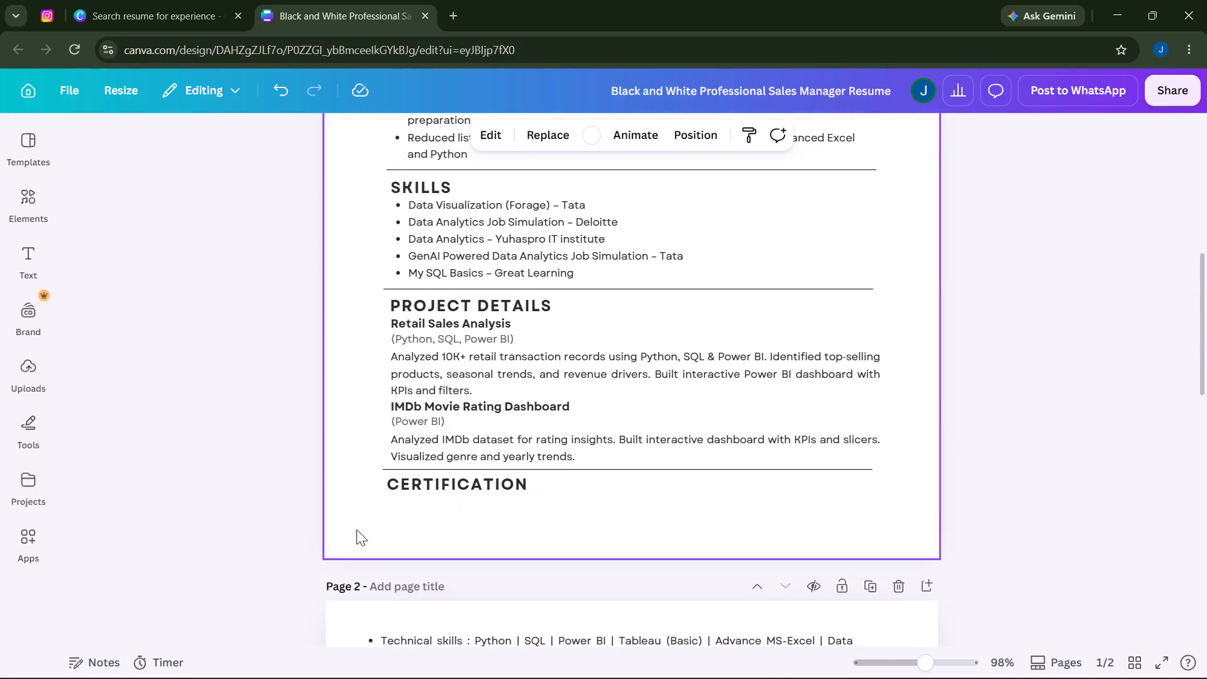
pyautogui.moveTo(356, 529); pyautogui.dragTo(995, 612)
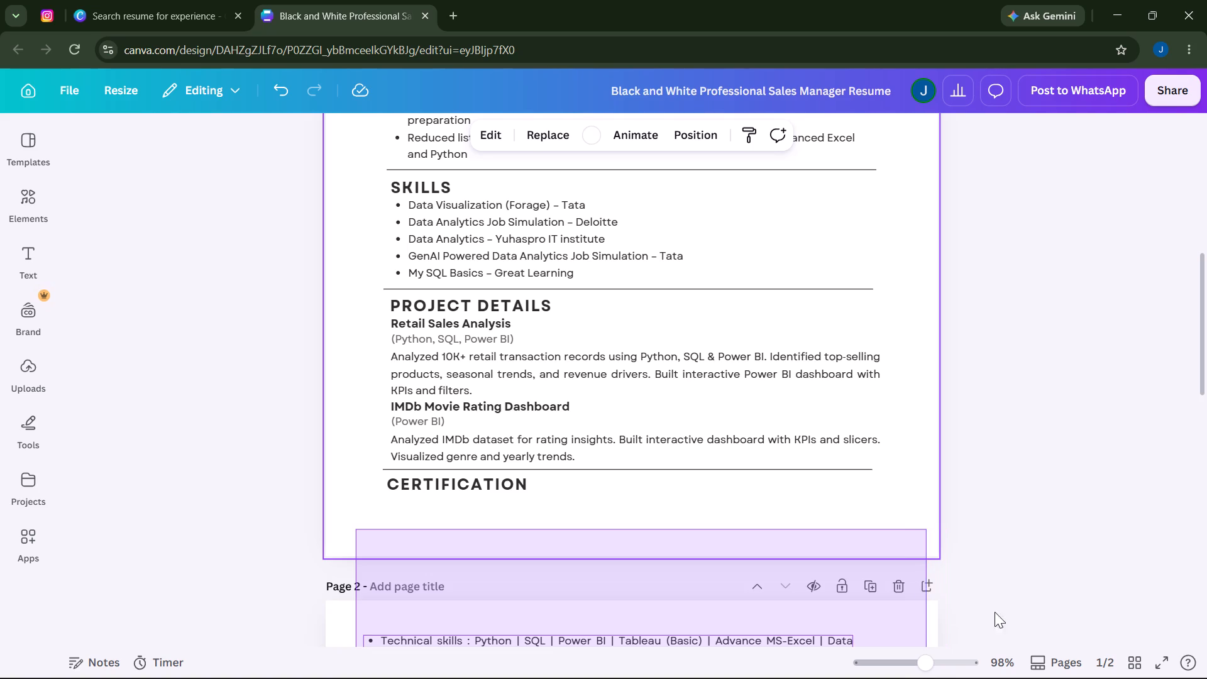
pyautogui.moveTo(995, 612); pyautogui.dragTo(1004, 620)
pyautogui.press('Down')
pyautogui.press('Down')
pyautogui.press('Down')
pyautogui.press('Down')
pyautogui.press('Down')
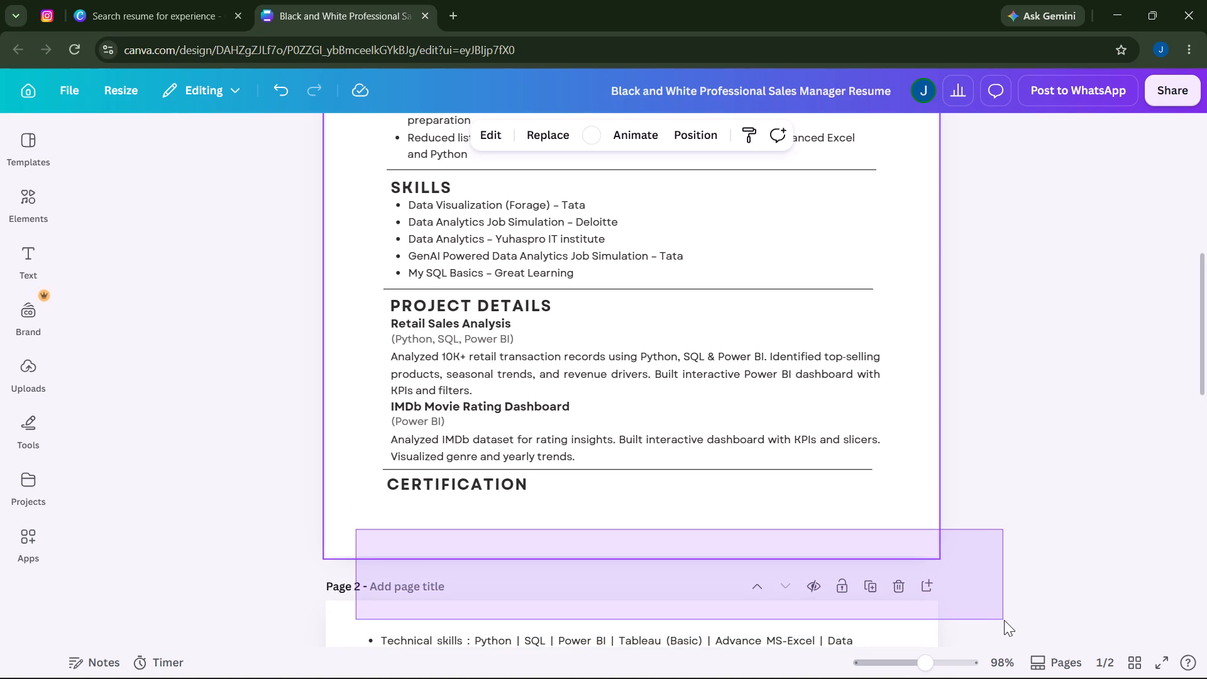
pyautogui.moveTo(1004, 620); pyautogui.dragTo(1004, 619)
# Move all the leftover text on page 2 (skills bullets, B.E COMPUTER text, LANGUAGES heading and language list) together further down the page.
pyautogui.scroll(-2, 1004, 619)
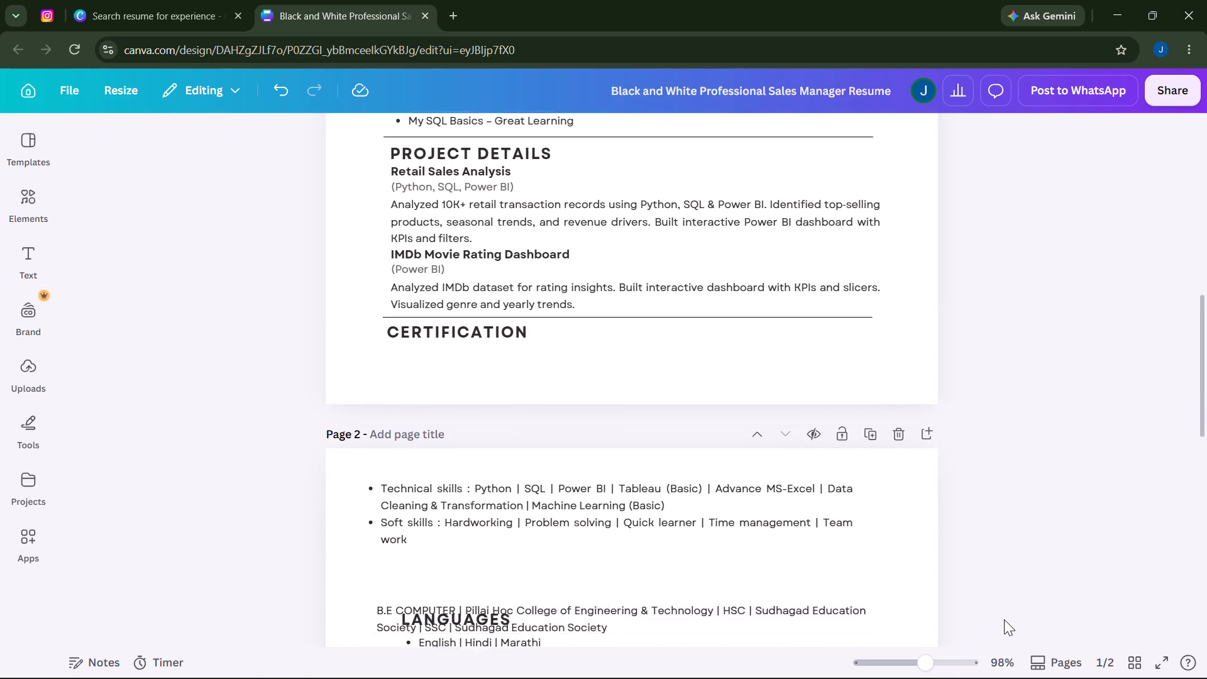
pyautogui.scroll(-2, 1004, 619)
pyautogui.moveTo(351, 306); pyautogui.dragTo(633, 438)
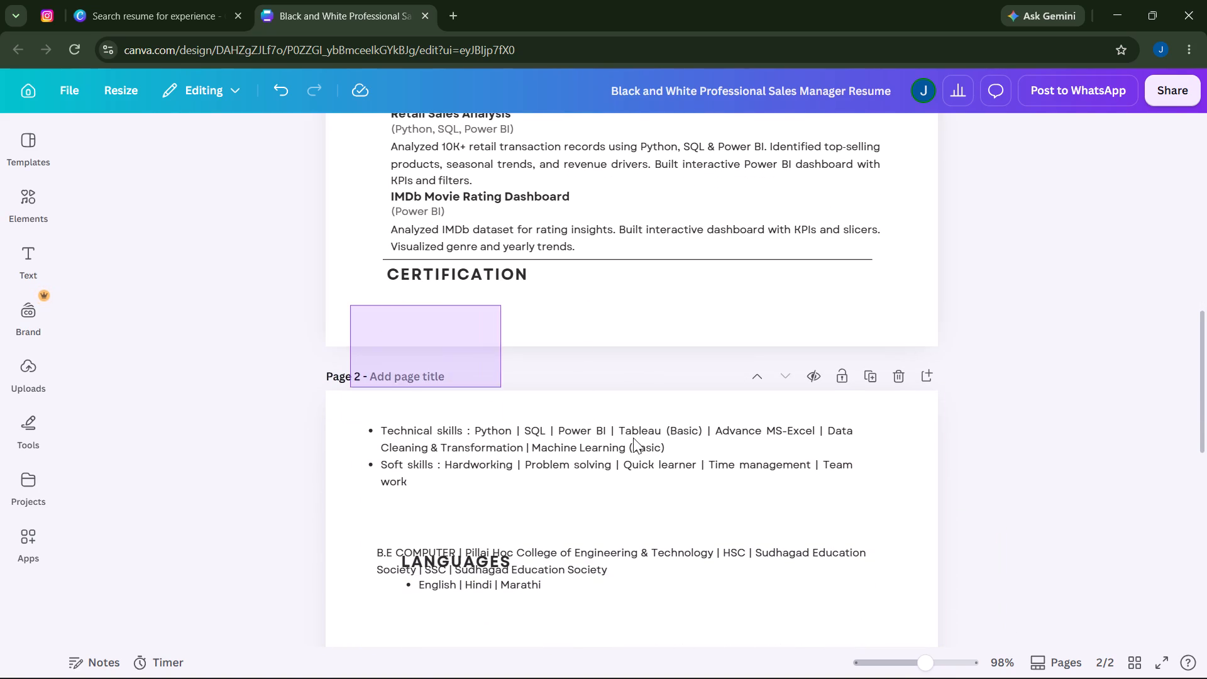
pyautogui.moveTo(633, 438); pyautogui.dragTo(912, 678)
pyautogui.scroll(-2, 912, 678)
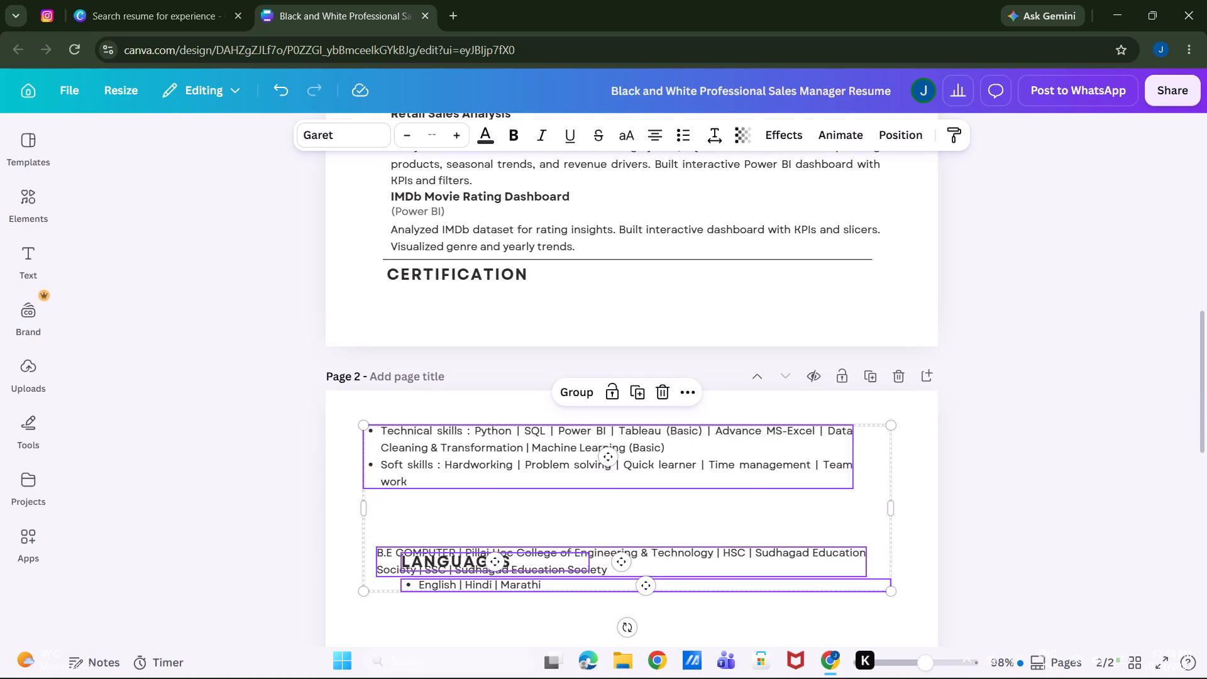
pyautogui.scroll(-1, 912, 678)
pyautogui.scroll(-2, 862, 546)
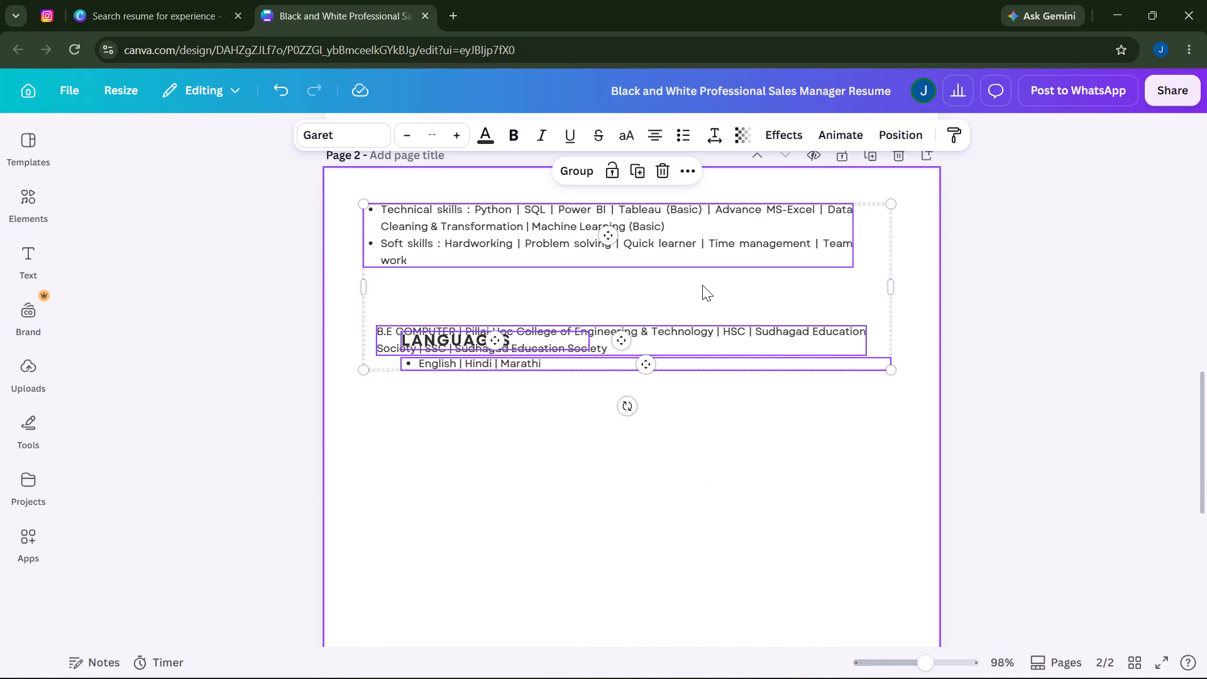
pyautogui.moveTo(700, 284); pyautogui.dragTo(704, 455)
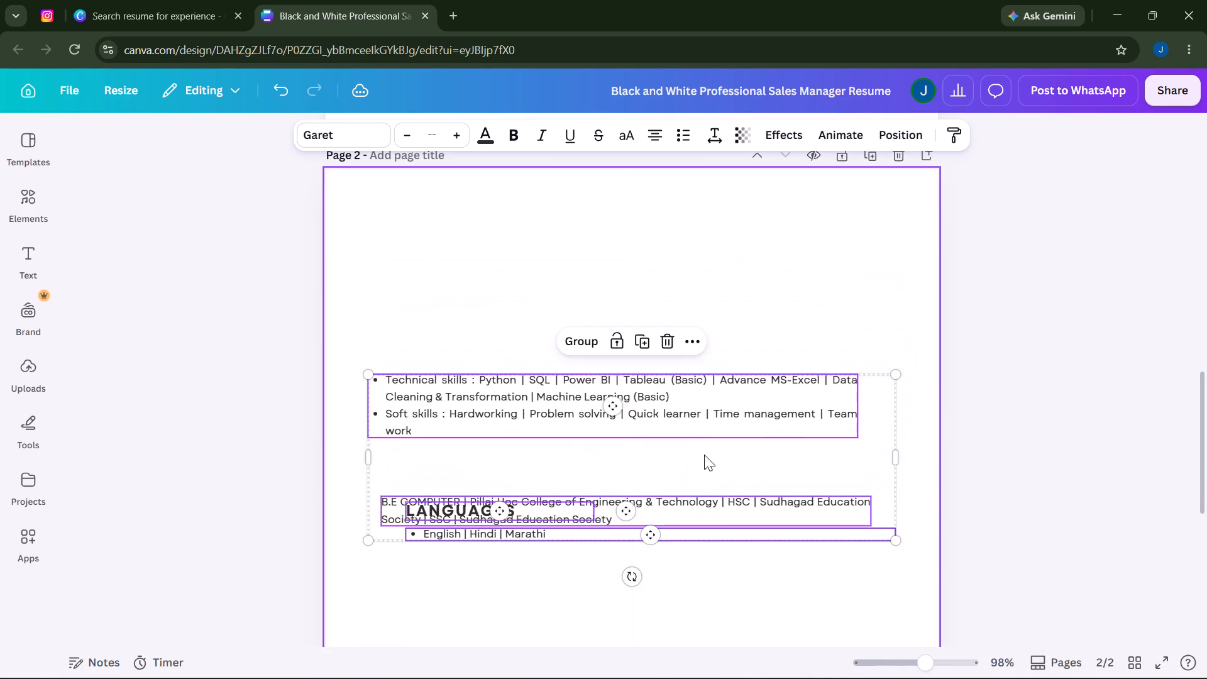
pyautogui.click(741, 262)
# Move the Data Visualization (Forage) – Tata bullet list from the SKILLS section to just below the CERTIFICATION heading.
pyautogui.scroll(3, 741, 262)
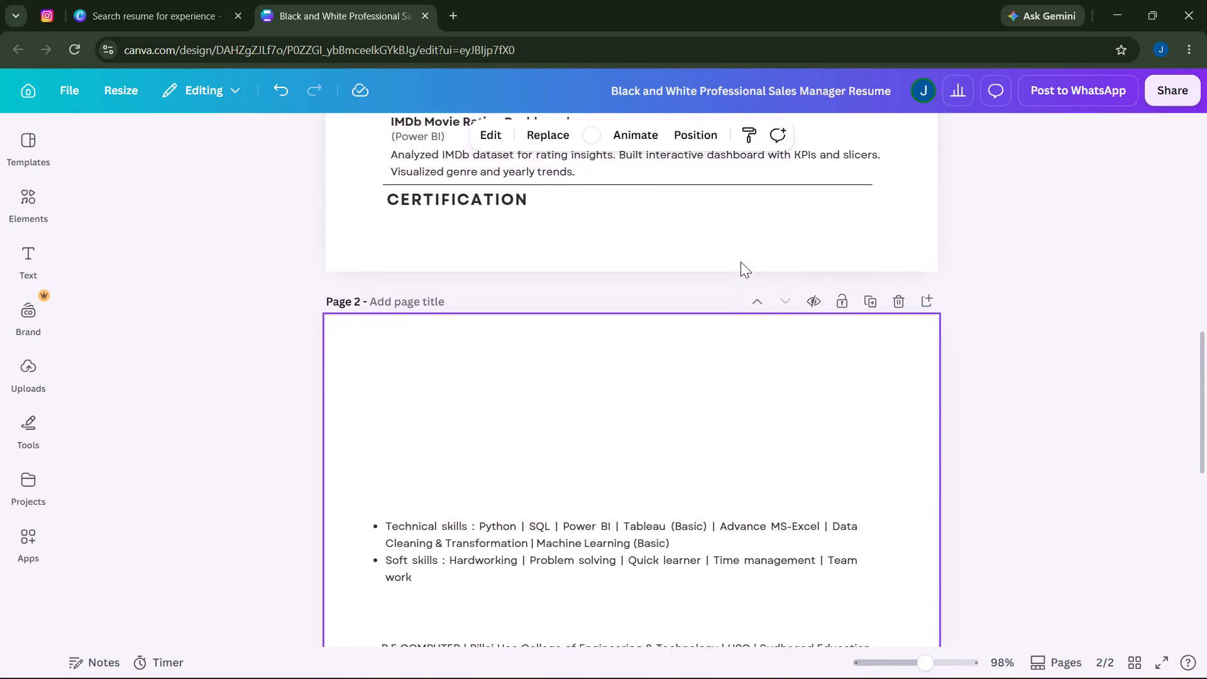
pyautogui.scroll(3, 741, 262)
pyautogui.hscroll(1, 741, 262)
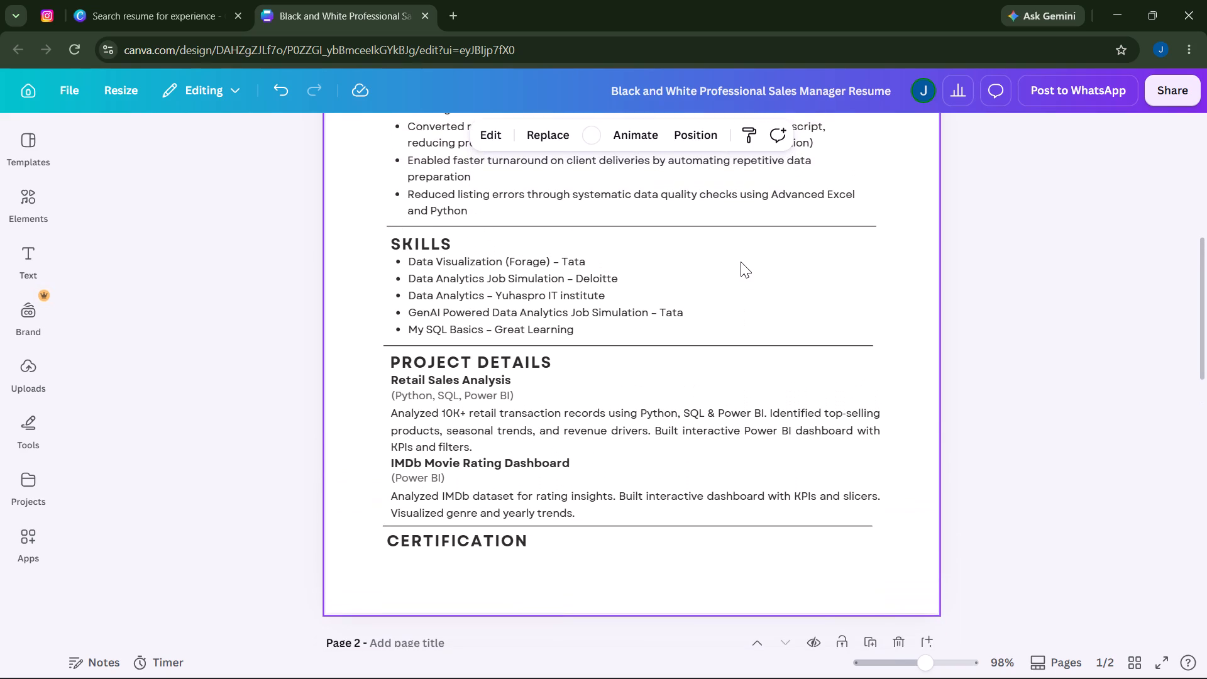
pyautogui.hscroll(1, 741, 262)
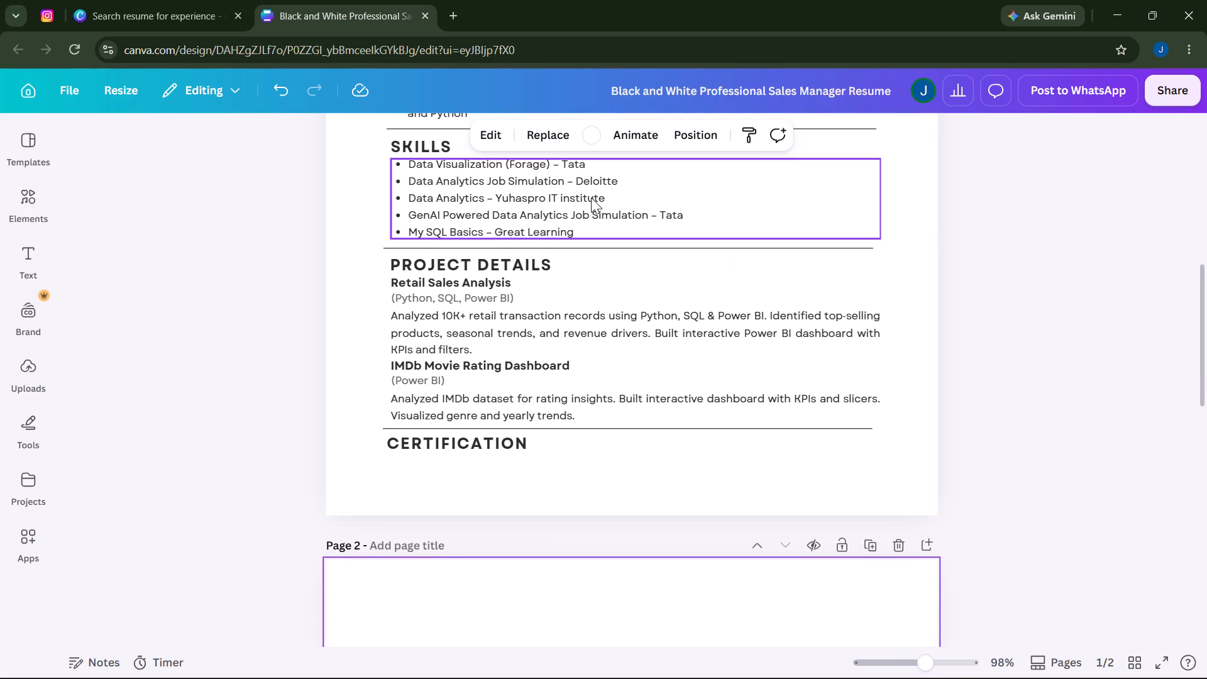
pyautogui.moveTo(591, 197); pyautogui.dragTo(585, 504)
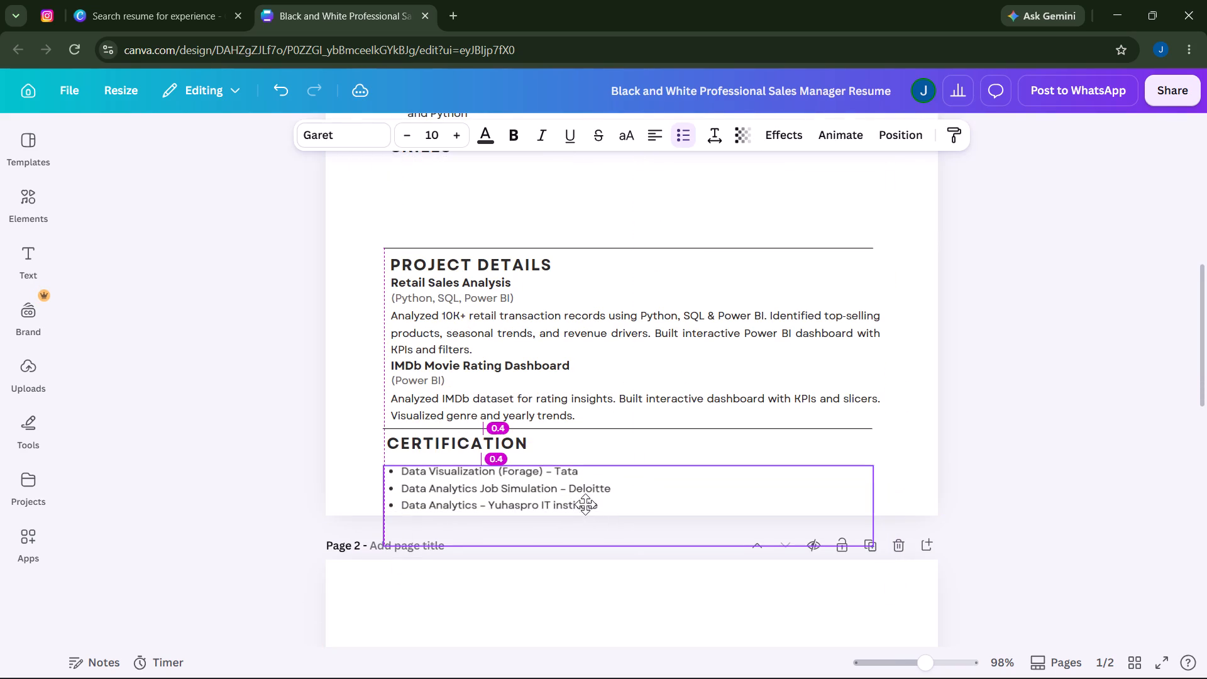
pyautogui.moveTo(585, 504); pyautogui.dragTo(586, 502)
# Move the technical and soft skills bullet list from page 2 to directly below the SKILLS heading on page 1.
pyautogui.scroll(-2, 586, 502)
pyautogui.moveTo(586, 502); pyautogui.dragTo(595, 363)
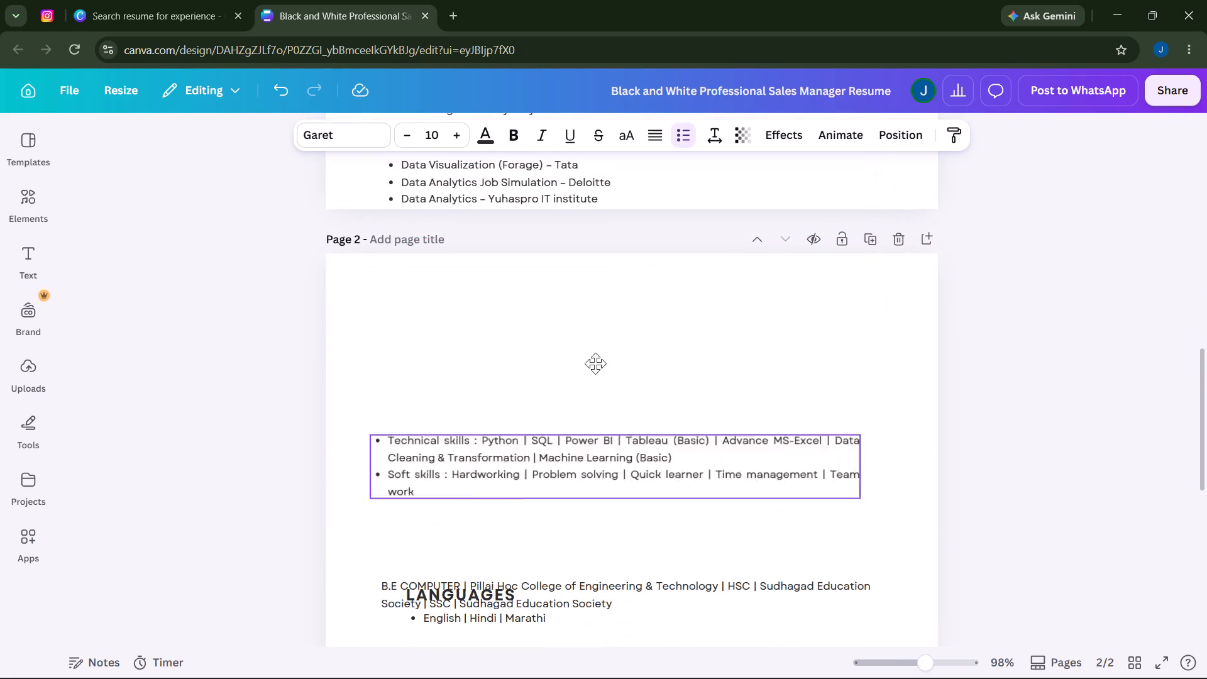
pyautogui.moveTo(595, 363); pyautogui.dragTo(582, 236)
pyautogui.scroll(4, 582, 236)
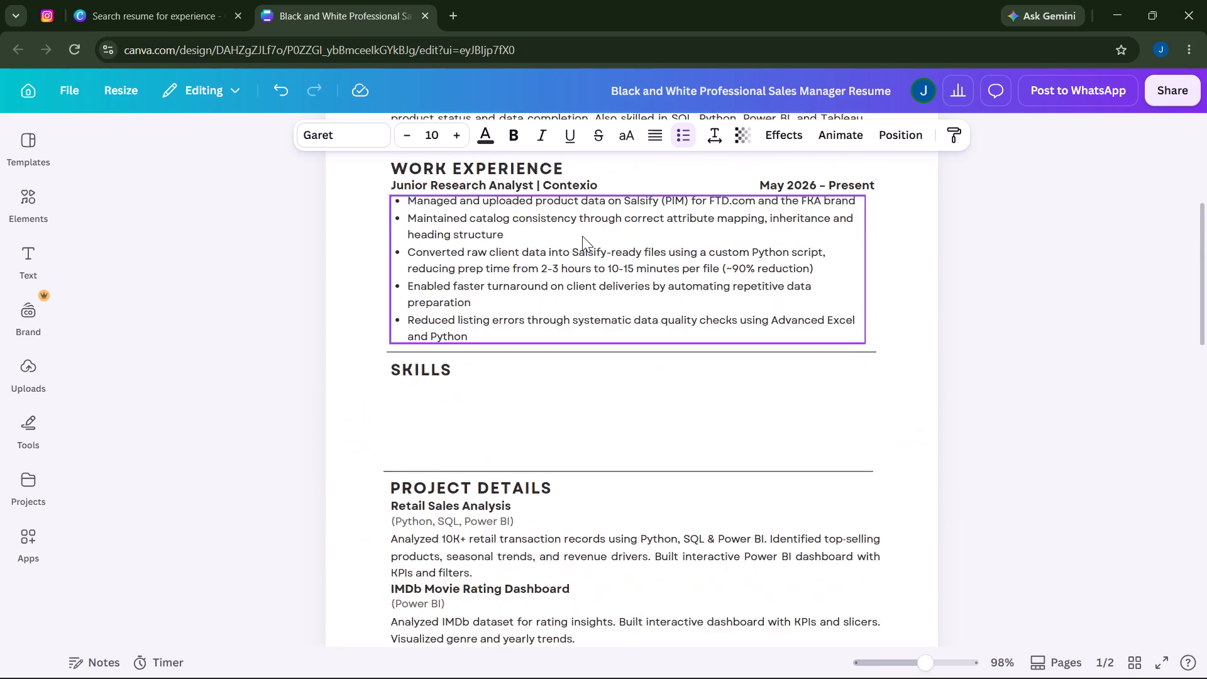
pyautogui.moveTo(478, 564); pyautogui.dragTo(510, 222)
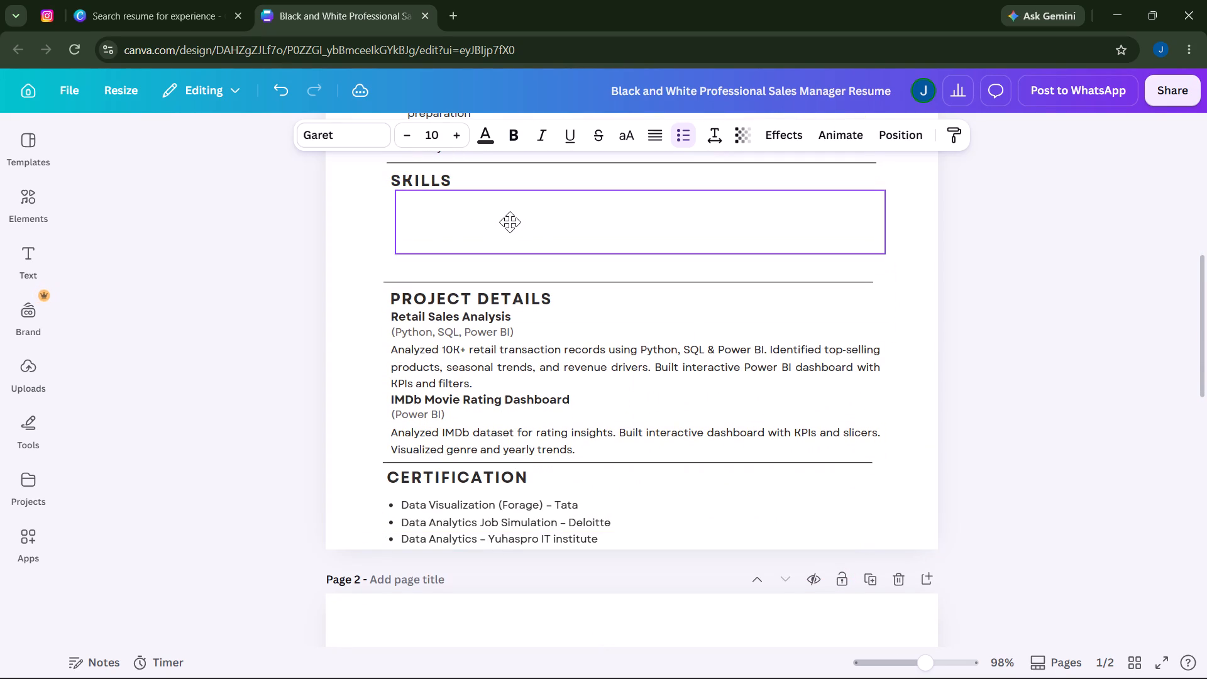
pyautogui.moveTo(510, 222); pyautogui.dragTo(509, 222)
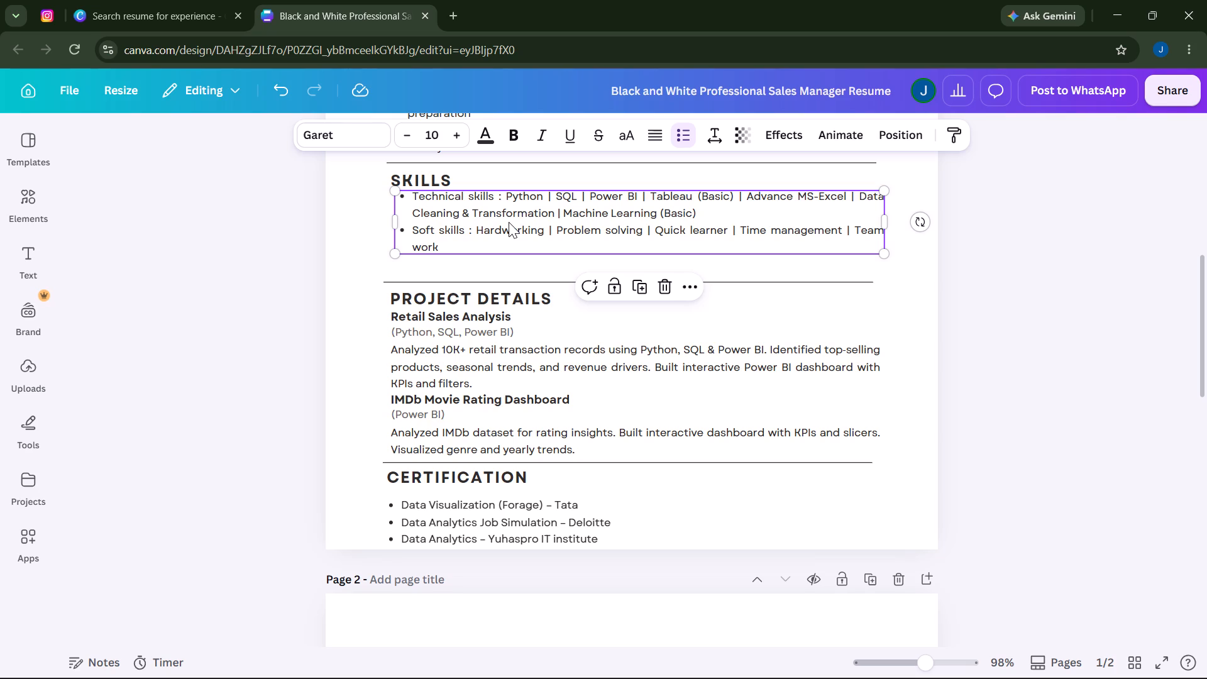
# Nudge the technical and soft skills list slightly down and left, lining its edges up with the divider above SKILLS.
pyautogui.press('Left')
pyautogui.press('Left')
pyautogui.press('Left')
pyautogui.press('Left')
pyautogui.press('Left')
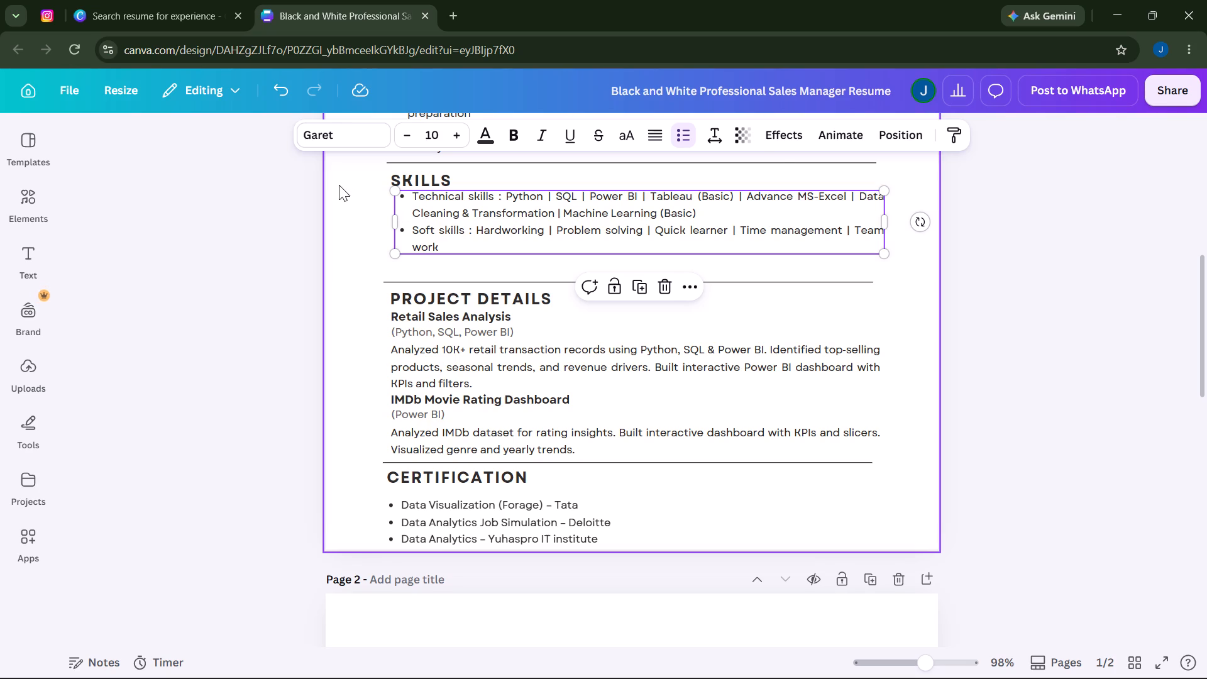
pyautogui.click(339, 185)
pyautogui.click(444, 247)
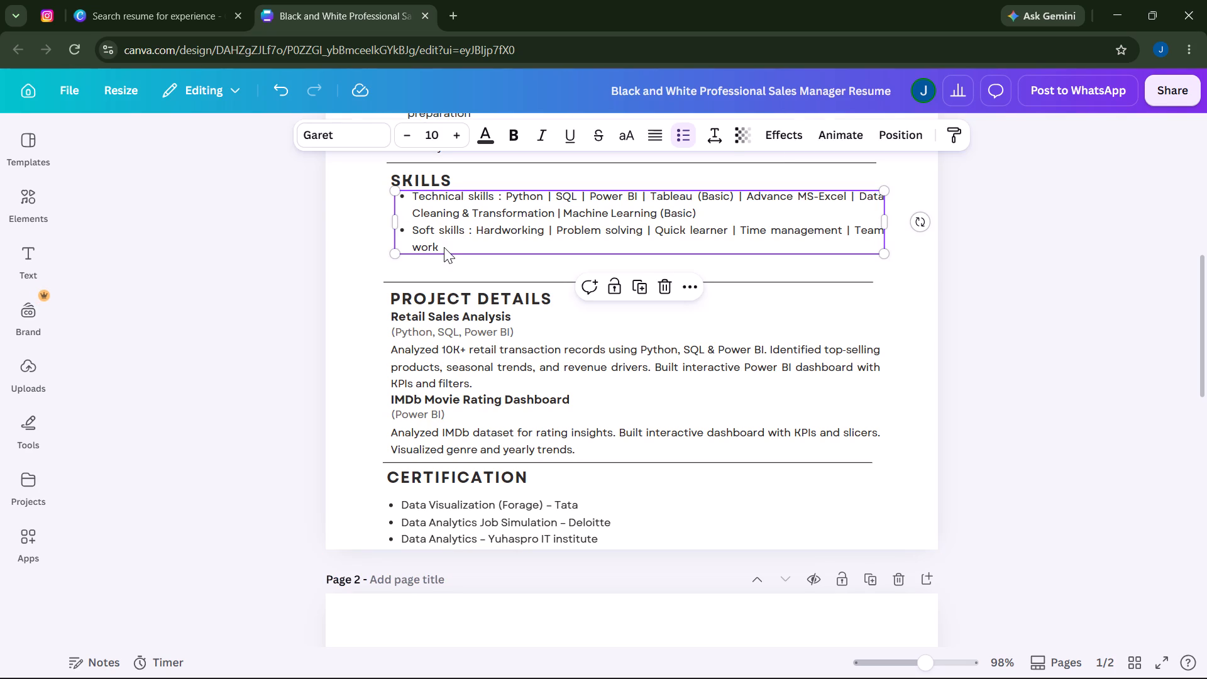
pyautogui.press('Up')
pyautogui.press('Down')
pyautogui.press('Up')
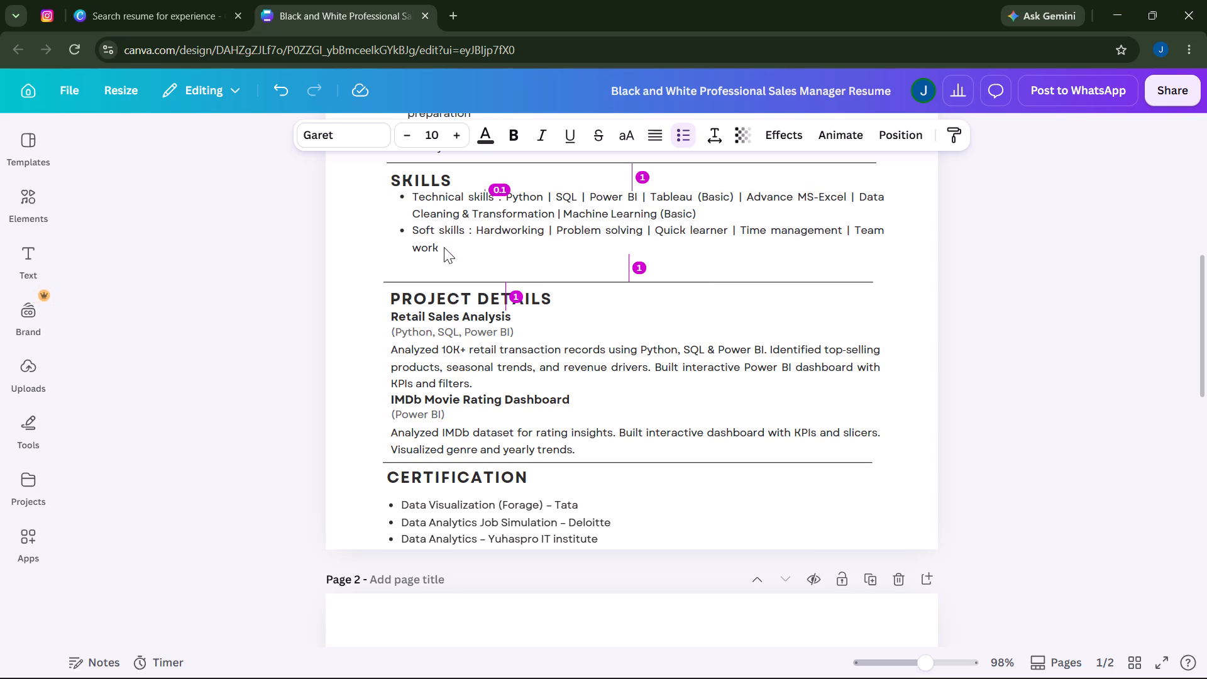
pyautogui.press('Up')
pyautogui.press('Up')
pyautogui.press('Down')
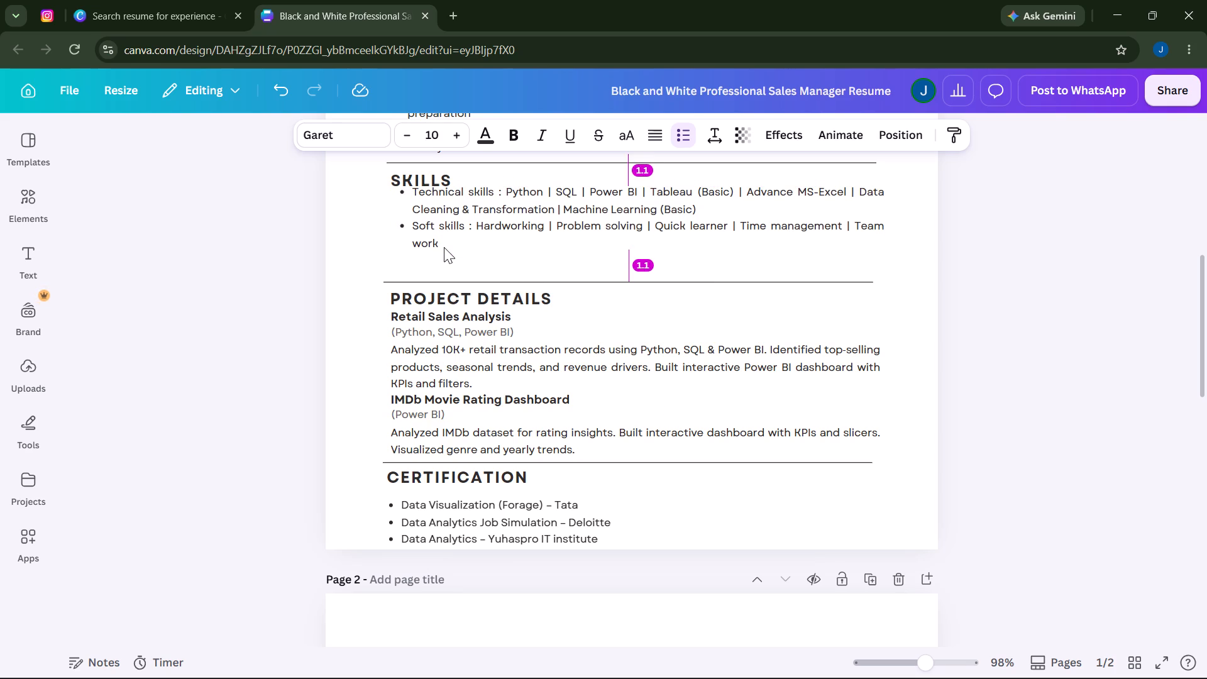
pyautogui.press('Down')
pyautogui.press('Down')
pyautogui.press('Left')
pyautogui.press('Left')
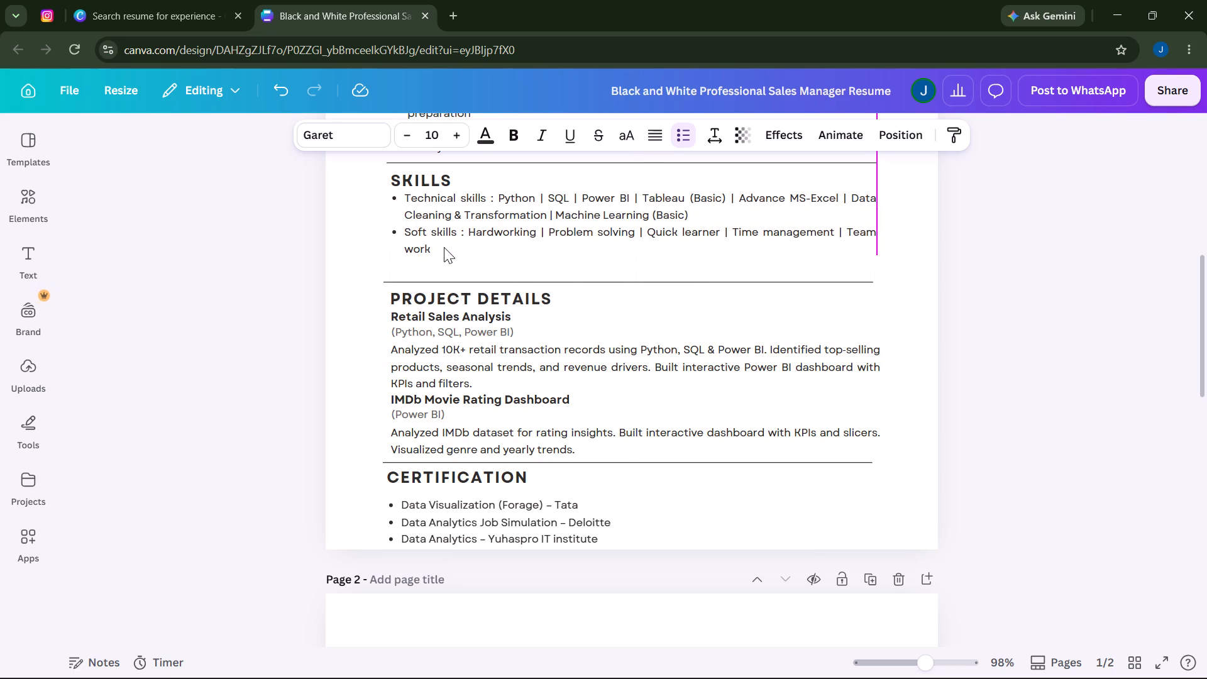
pyautogui.press('Left')
pyautogui.press('Right')
pyautogui.press('Right')
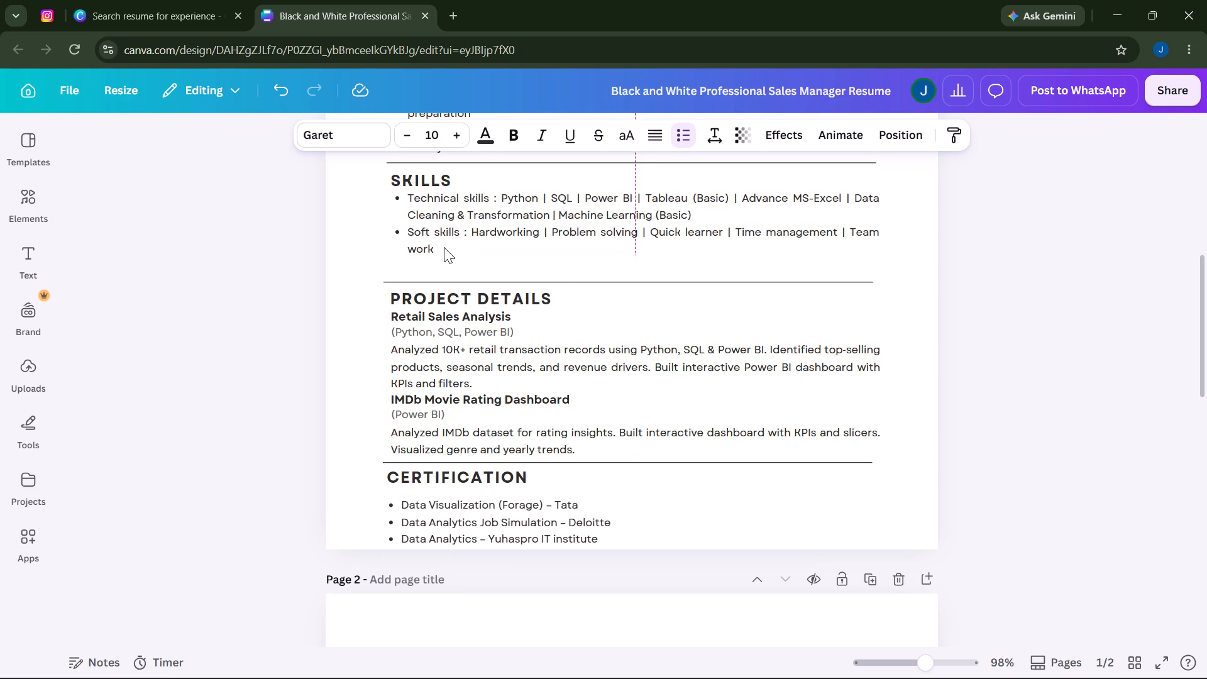
pyautogui.press('Left')
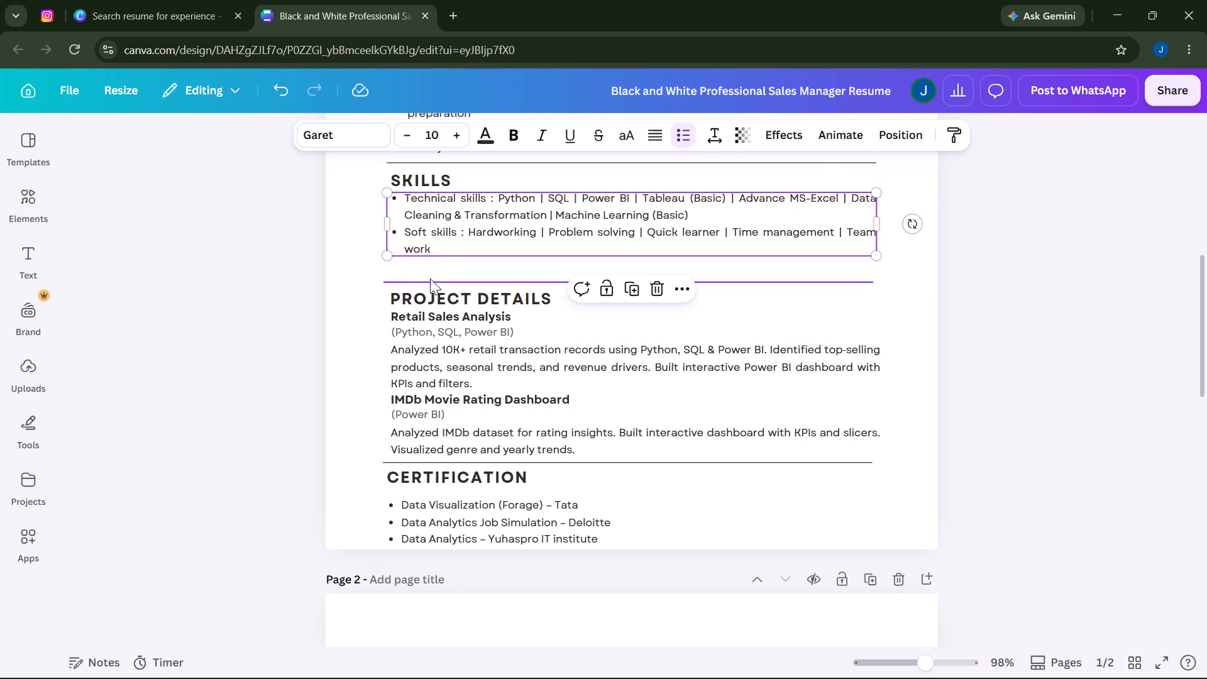
# Raise the divider above PROJECT DETAILS slightly, closing the gap below the skills list.
pyautogui.click(431, 279)
pyautogui.scroll(1, 431, 279)
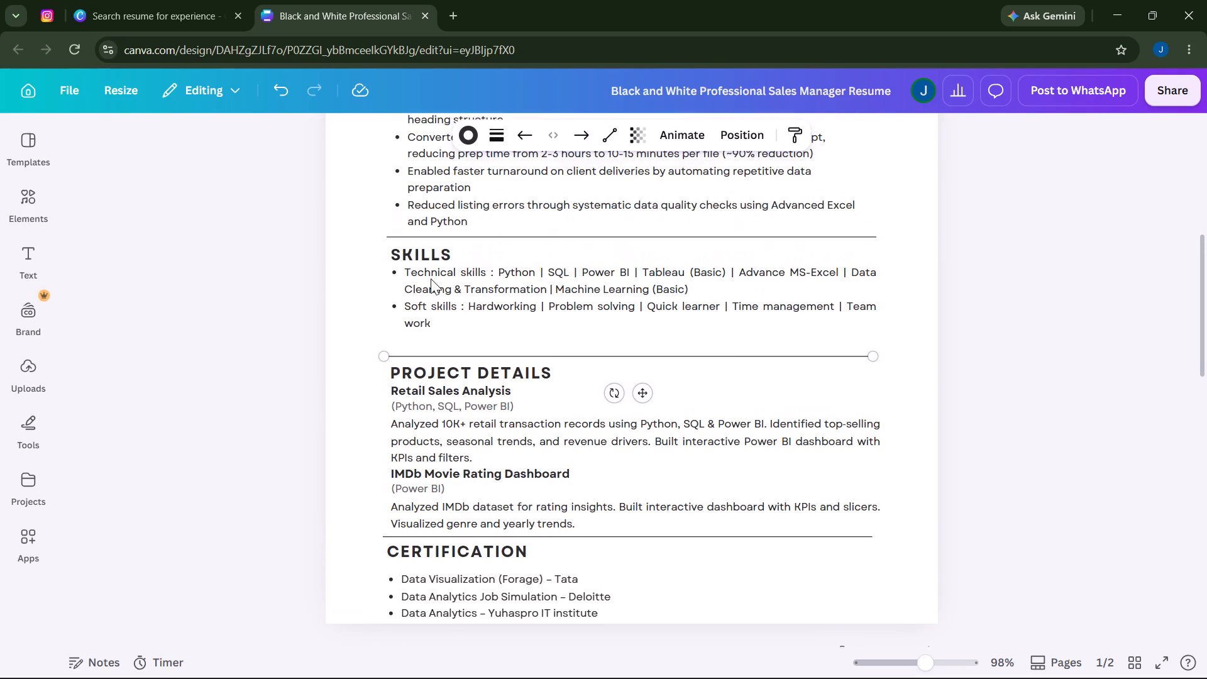
pyautogui.scroll(2, 431, 279)
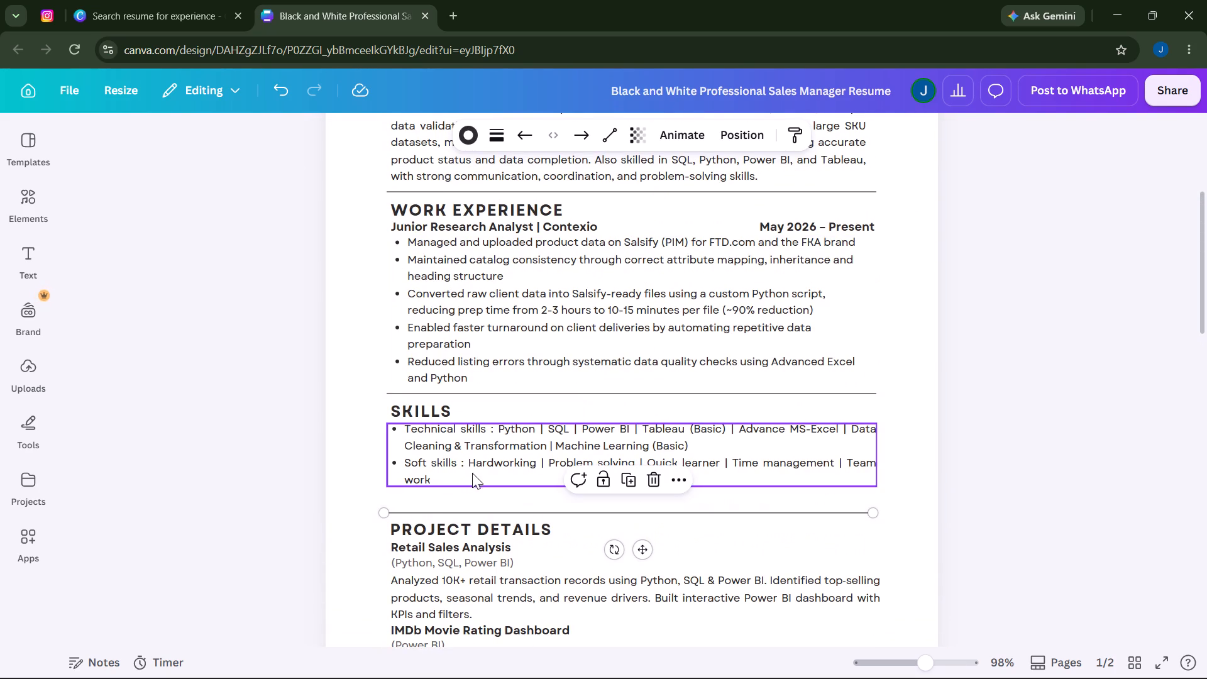
pyautogui.click(485, 514)
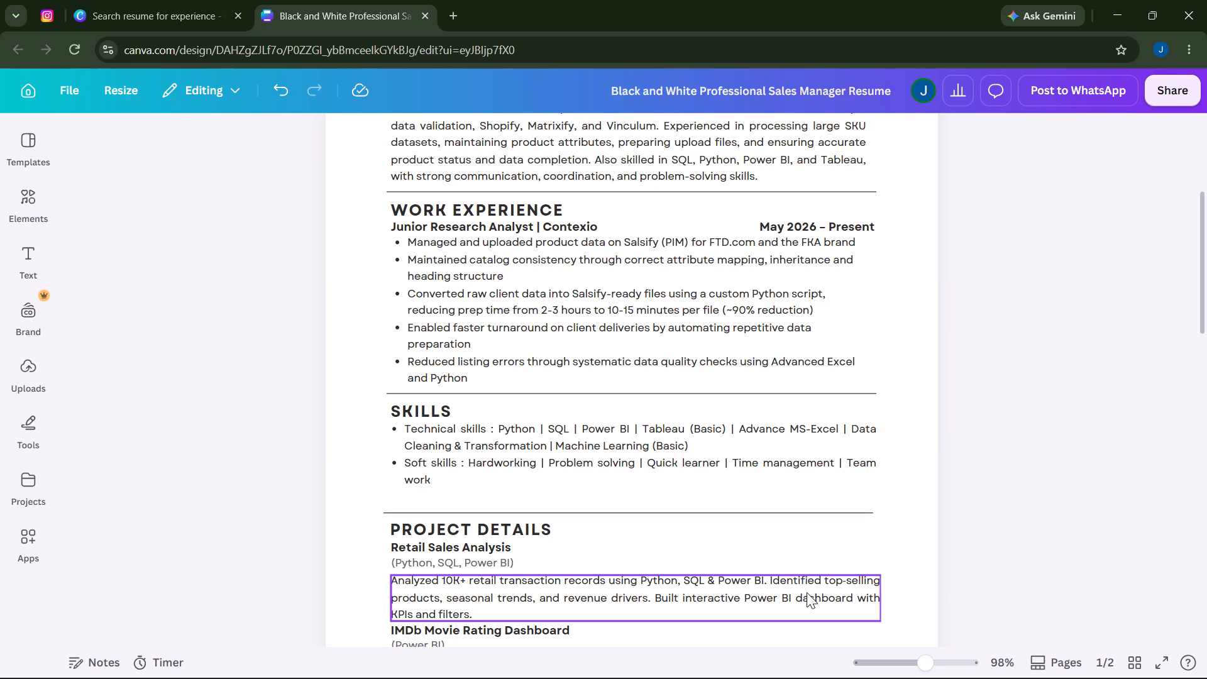
pyautogui.press('Up')
pyautogui.press('Up')
pyautogui.press('Up')
pyautogui.press('Up')
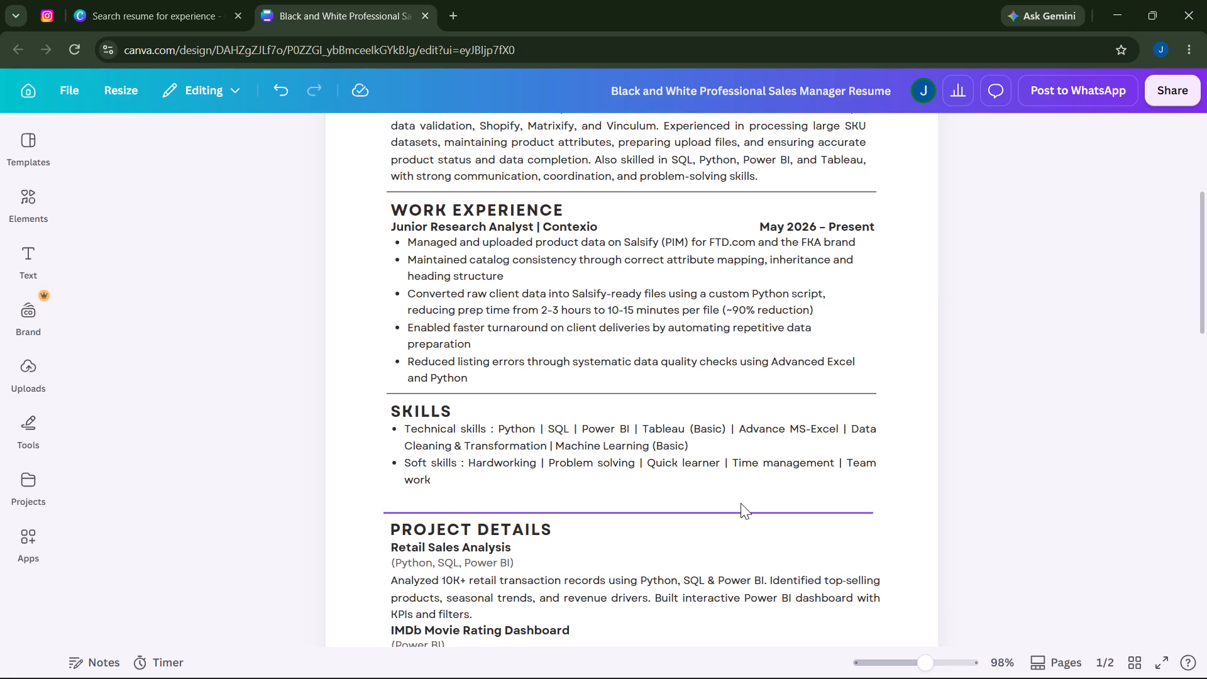
pyautogui.click(739, 504)
pyautogui.press('Up')
pyautogui.press('Up')
pyautogui.press('Up')
pyautogui.press('Up')
pyautogui.press('Up')
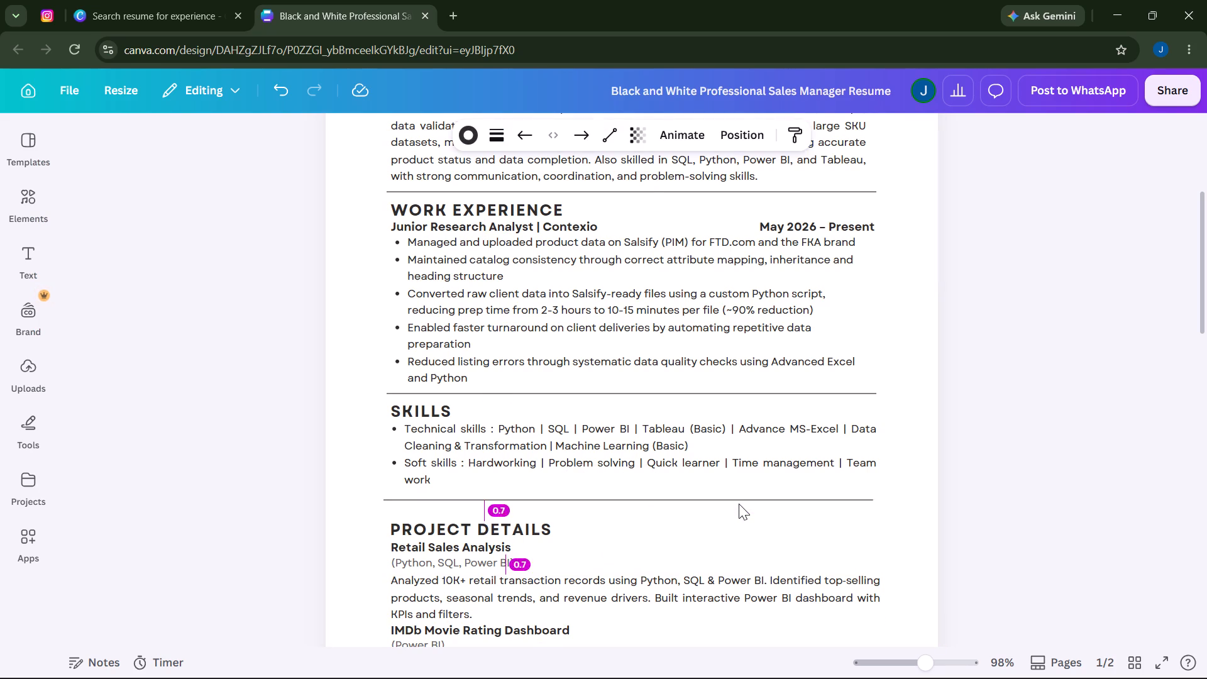
# Nudge the divider above PROJECT DETAILS up slightly so it sits just below the soft skills line.
pyautogui.press('Up')
pyautogui.press('Up')
pyautogui.press('Up')
pyautogui.press('Up')
pyautogui.press('Up')
pyautogui.press('Up')
pyautogui.press('Down')
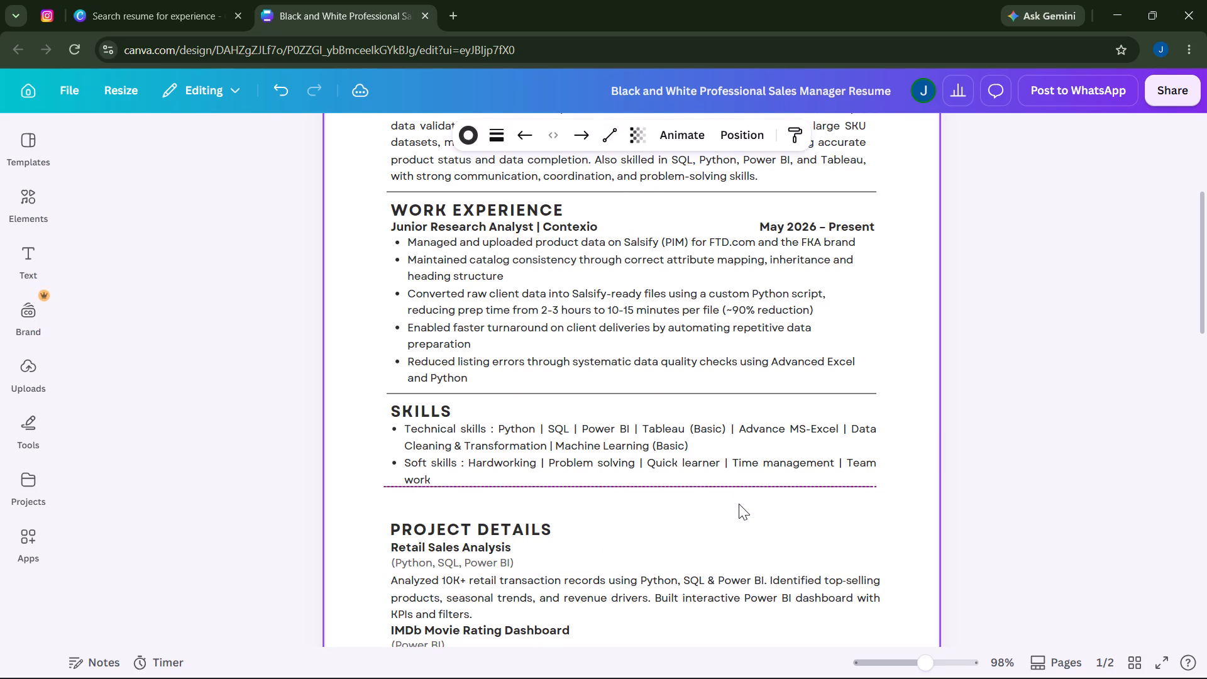
pyautogui.press('Down')
pyautogui.press('Down')
pyautogui.press('Down')
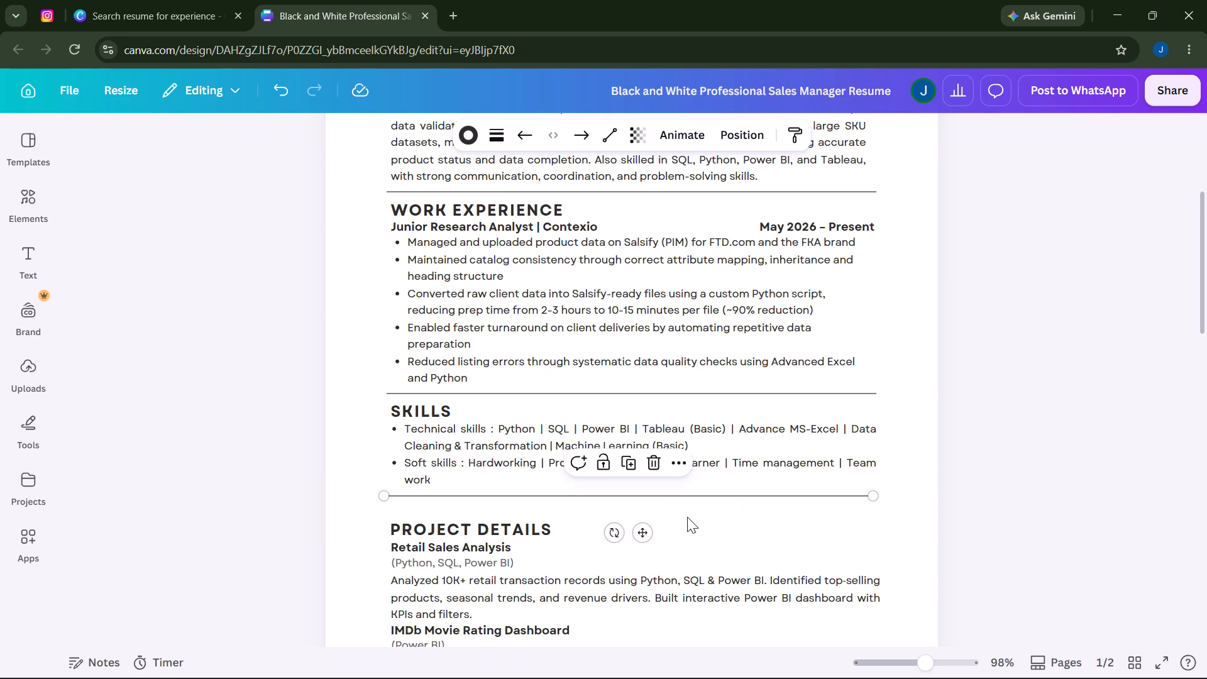
# Raise the PROJECT DETAILS heading to sit just beneath the divider, leaving a small gap.
pyautogui.click(537, 531)
pyautogui.press('Up')
pyautogui.press('Up')
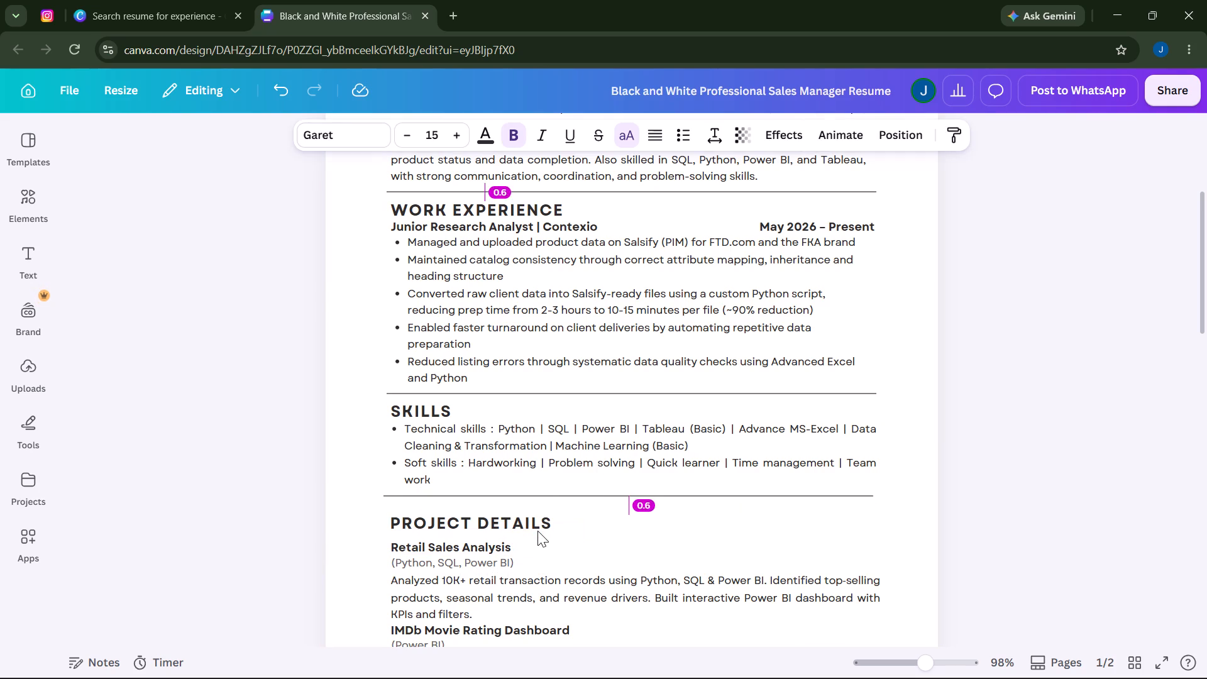
pyautogui.press('Up')
pyautogui.press('Up')
pyautogui.press('Up')
pyautogui.press('Up')
pyautogui.press('Up')
pyautogui.press('Up')
pyautogui.press('Up')
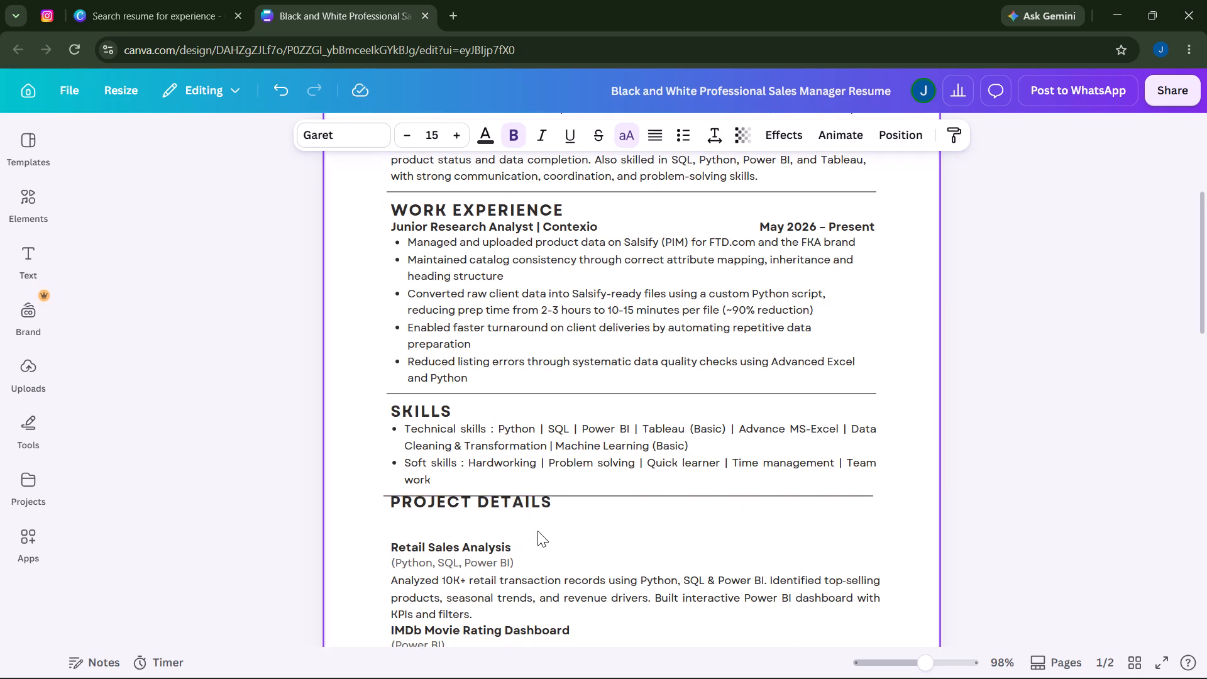
pyautogui.press('Down')
pyautogui.press('Down')
pyautogui.press('Down')
pyautogui.press('Down')
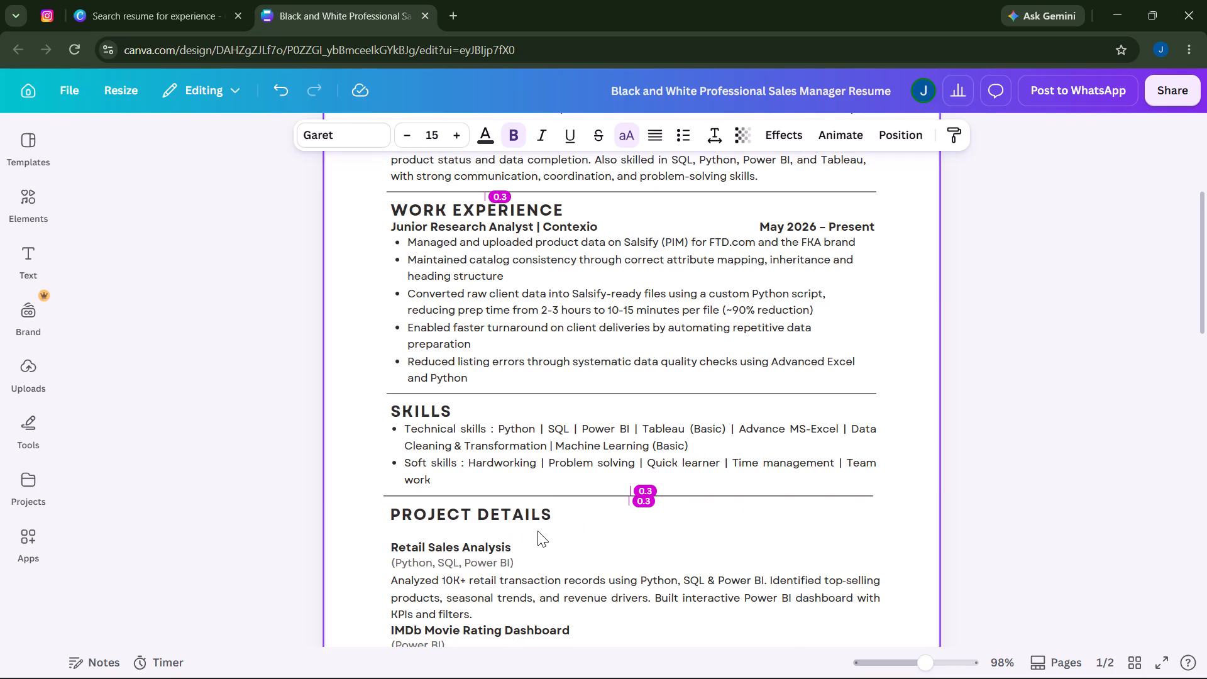
# Move the Retail Sales Analysis title and its (Python, SQL, Power BI) line up, stacking them tightly beneath PROJECT DETAILS.
pyautogui.click(500, 544)
pyautogui.press('Up')
pyautogui.press('Up')
pyautogui.press('Up')
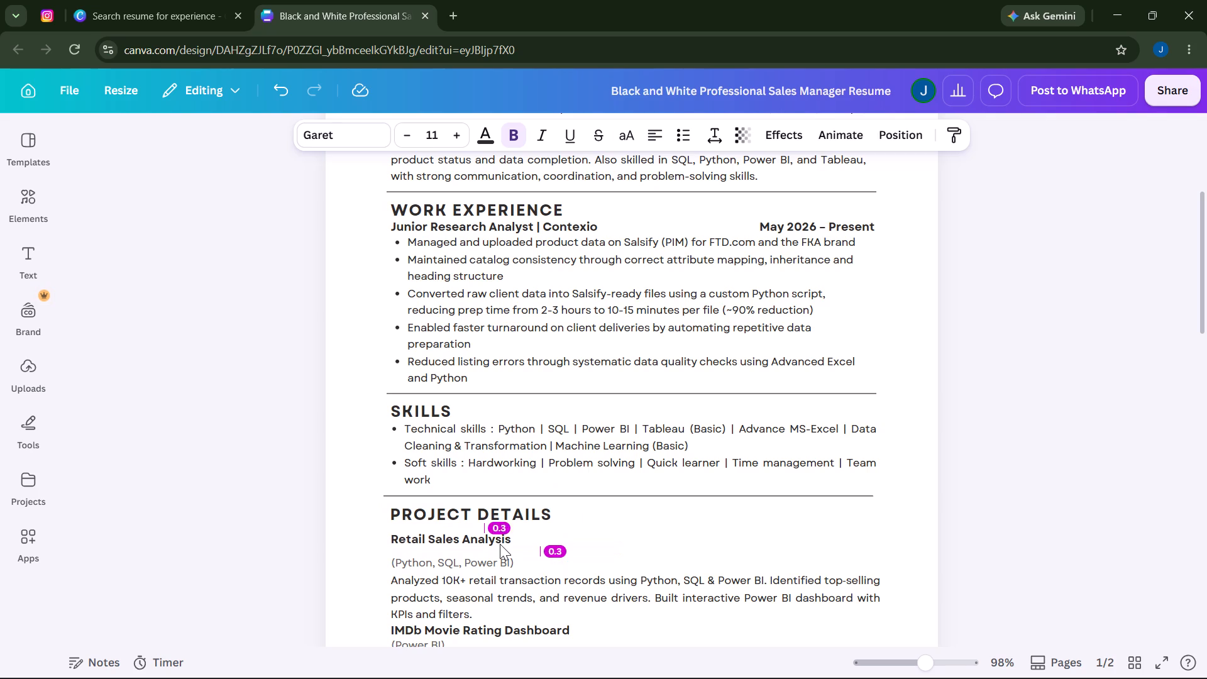
pyautogui.press('Up')
pyautogui.click(490, 559)
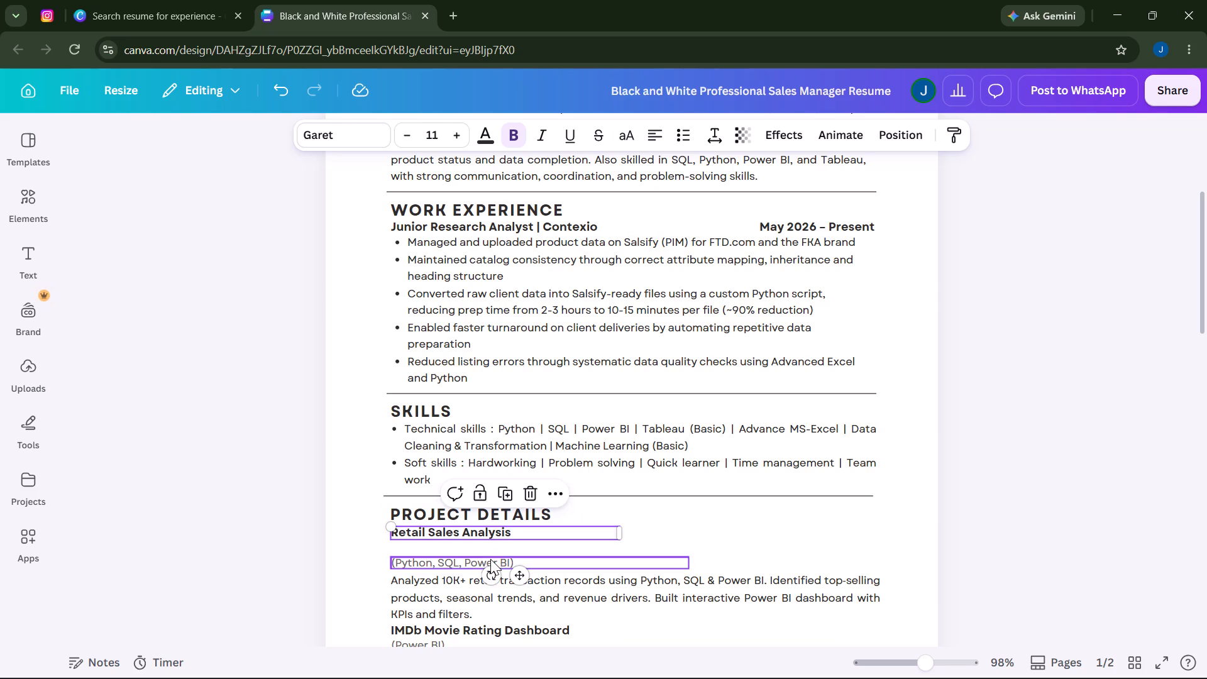
pyautogui.press('Up')
pyautogui.press('Up')
pyautogui.press('Up')
pyautogui.press('Up')
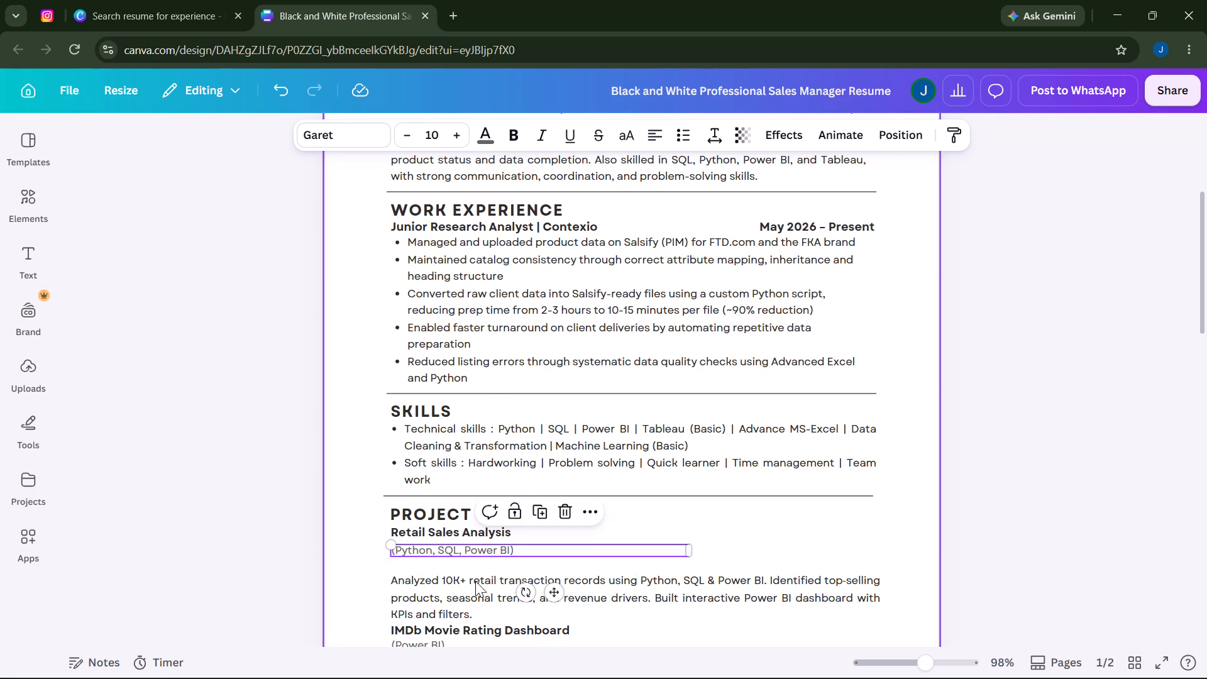
# Raise the retail project description, IMDb project texts, divider and CERTIFICATION heading together to just below the (Python, SQL, Power BI) line.
pyautogui.click(469, 589)
pyautogui.scroll(-2, 469, 589)
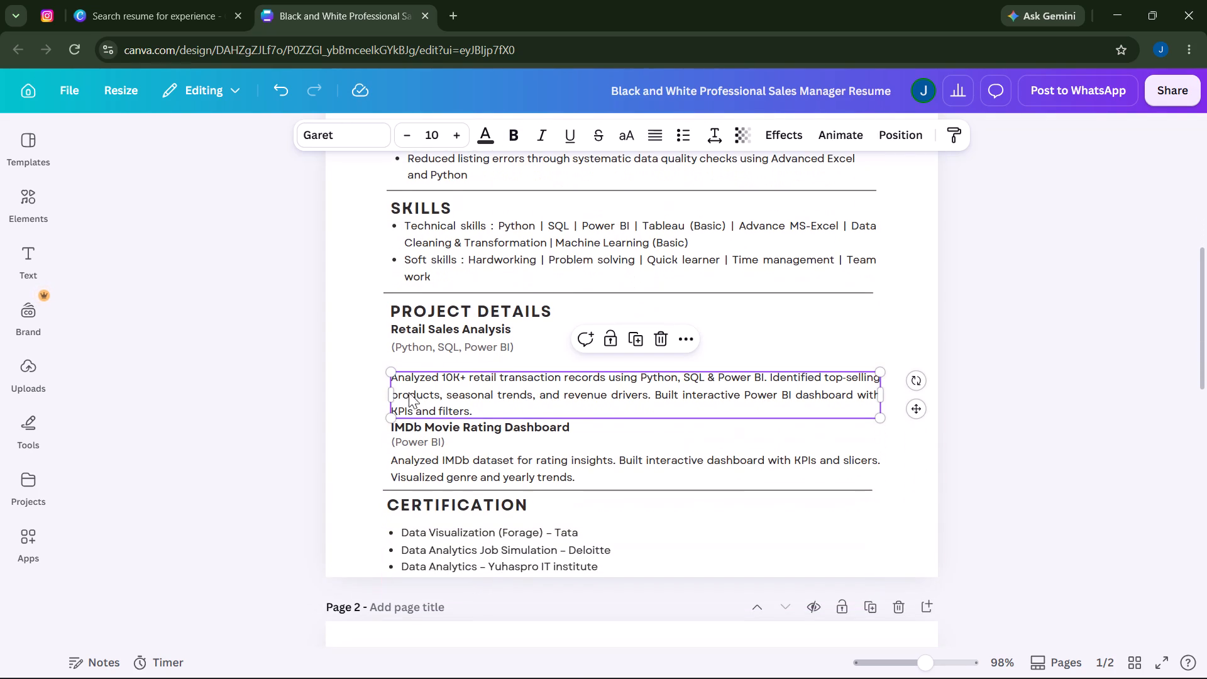
pyautogui.moveTo(382, 363); pyautogui.dragTo(597, 518)
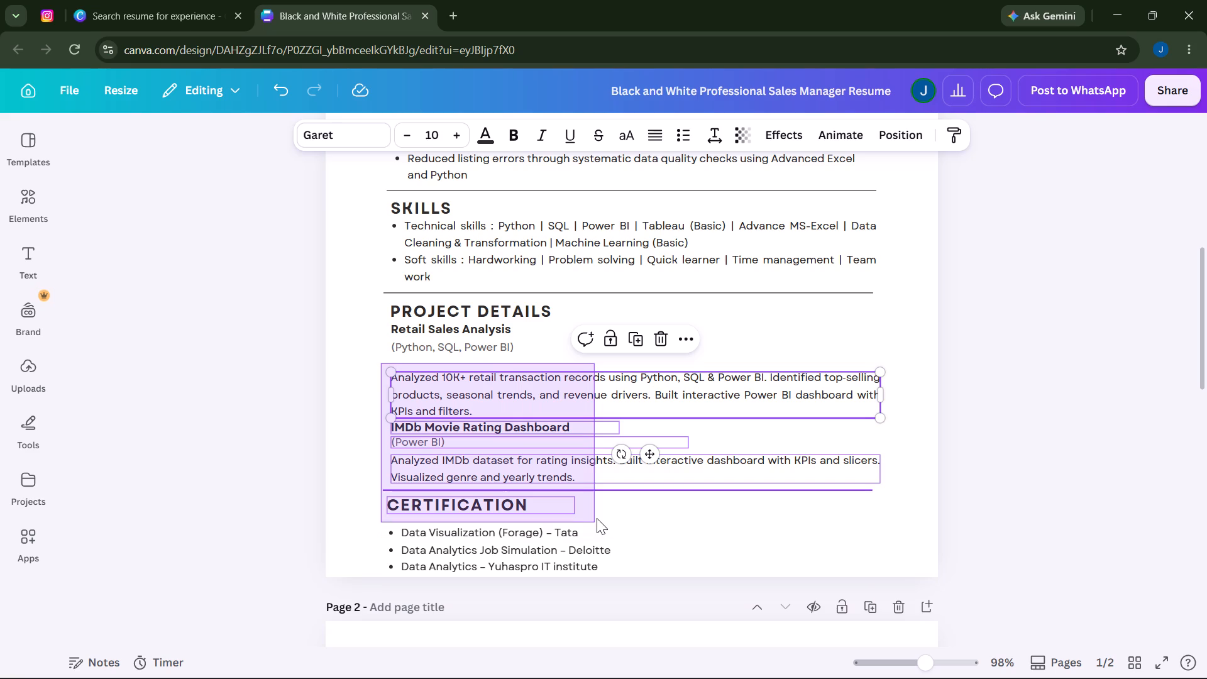
pyautogui.moveTo(597, 518); pyautogui.dragTo(597, 513)
pyautogui.press('Up')
pyautogui.press('Up')
pyautogui.press('Up')
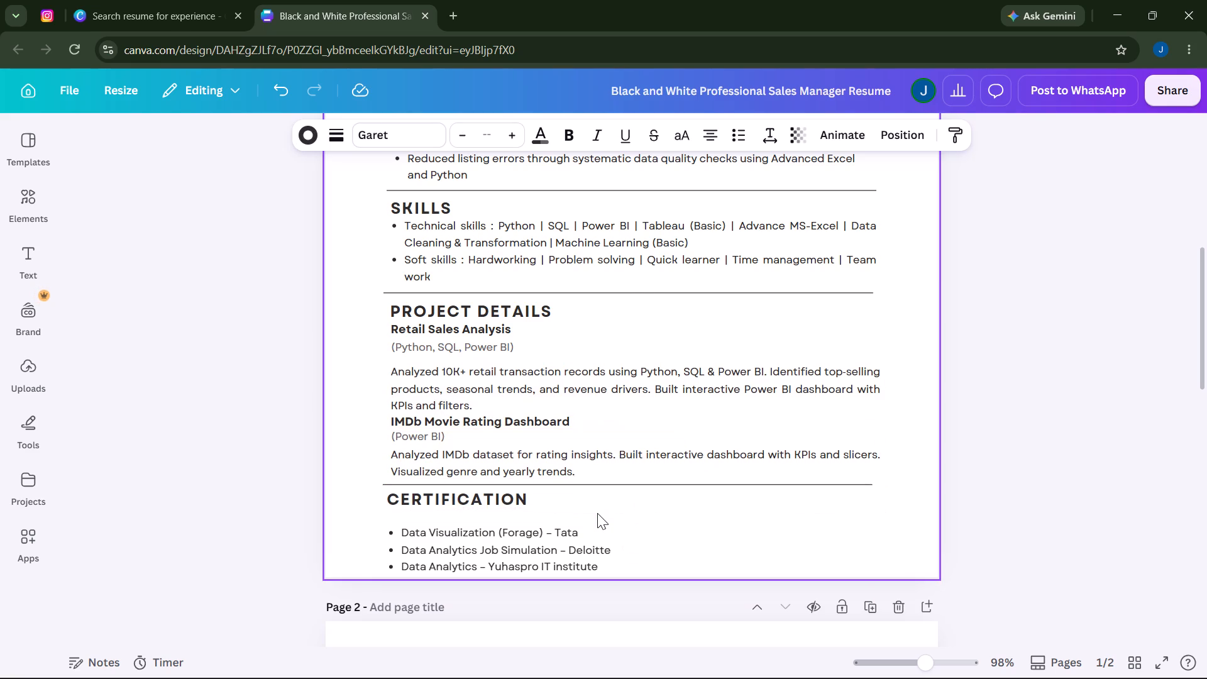
pyautogui.press('Up')
pyautogui.press('Up')
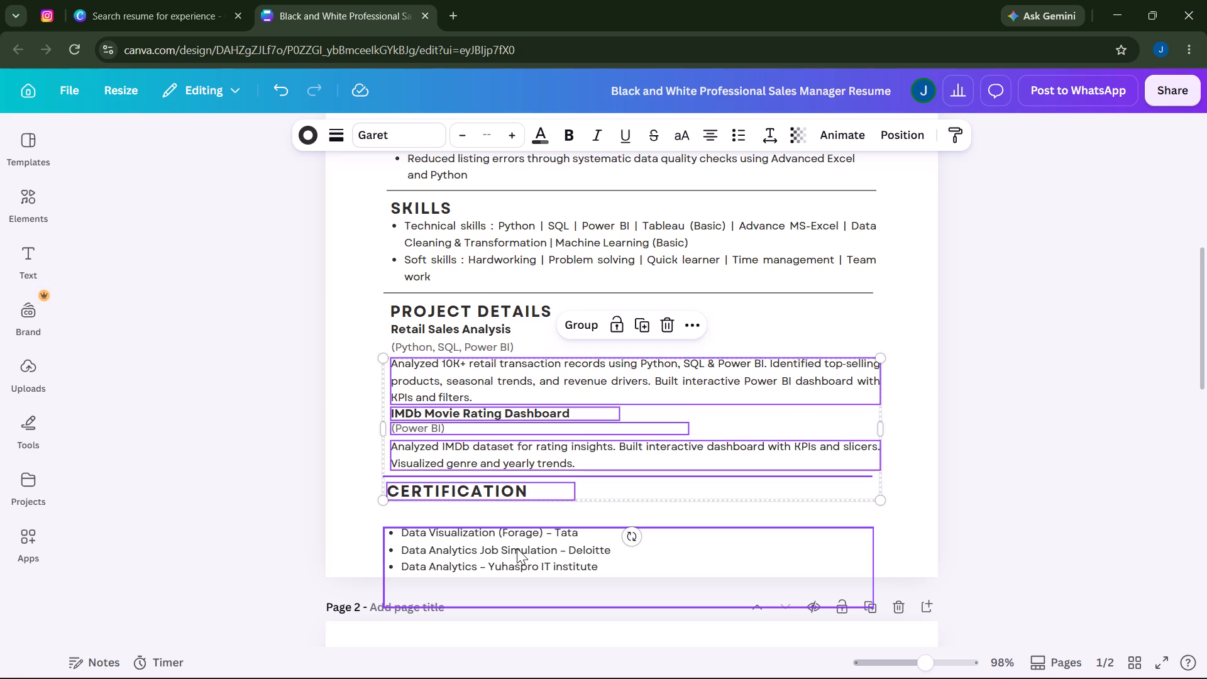
# Move the certification bullet list up directly beneath the CERTIFICATION heading and nudge it right to align with the heading's left edge.
pyautogui.click(517, 548)
pyautogui.press('Up')
pyautogui.press('Up')
pyautogui.press('Up')
pyautogui.press('Up')
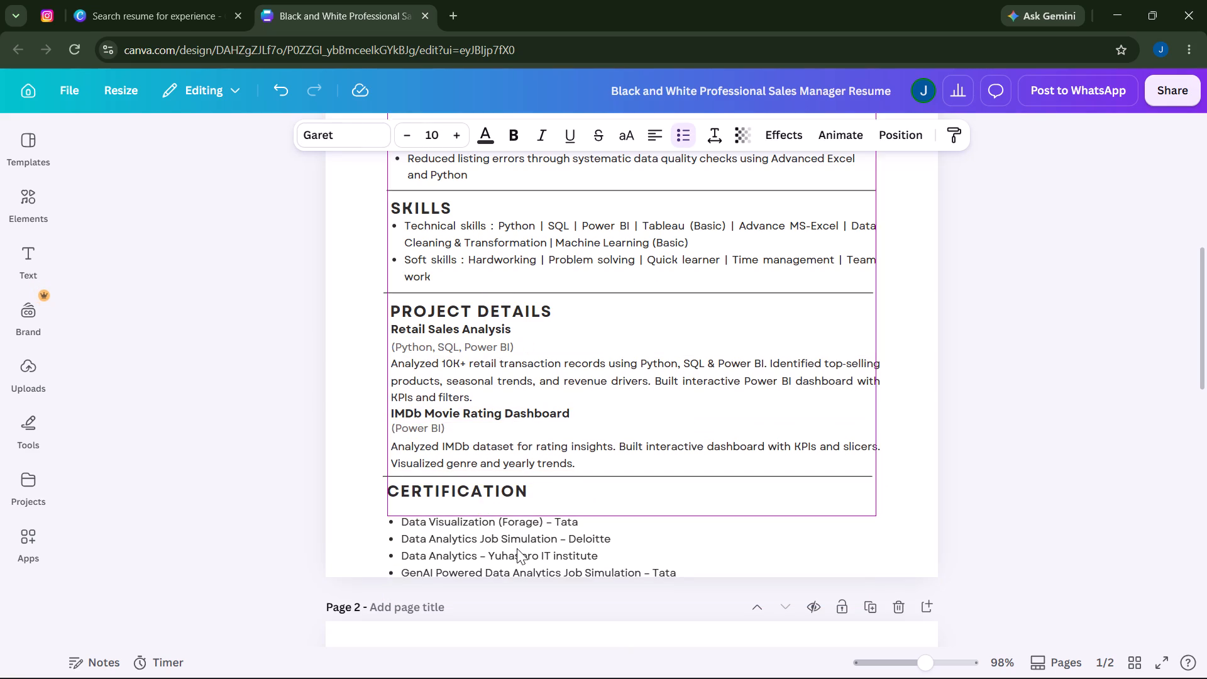
pyautogui.press('Up')
pyautogui.press('Up')
pyautogui.press('Up')
pyautogui.press('Up')
pyautogui.press('Up')
pyautogui.press('Up')
pyautogui.press('Up')
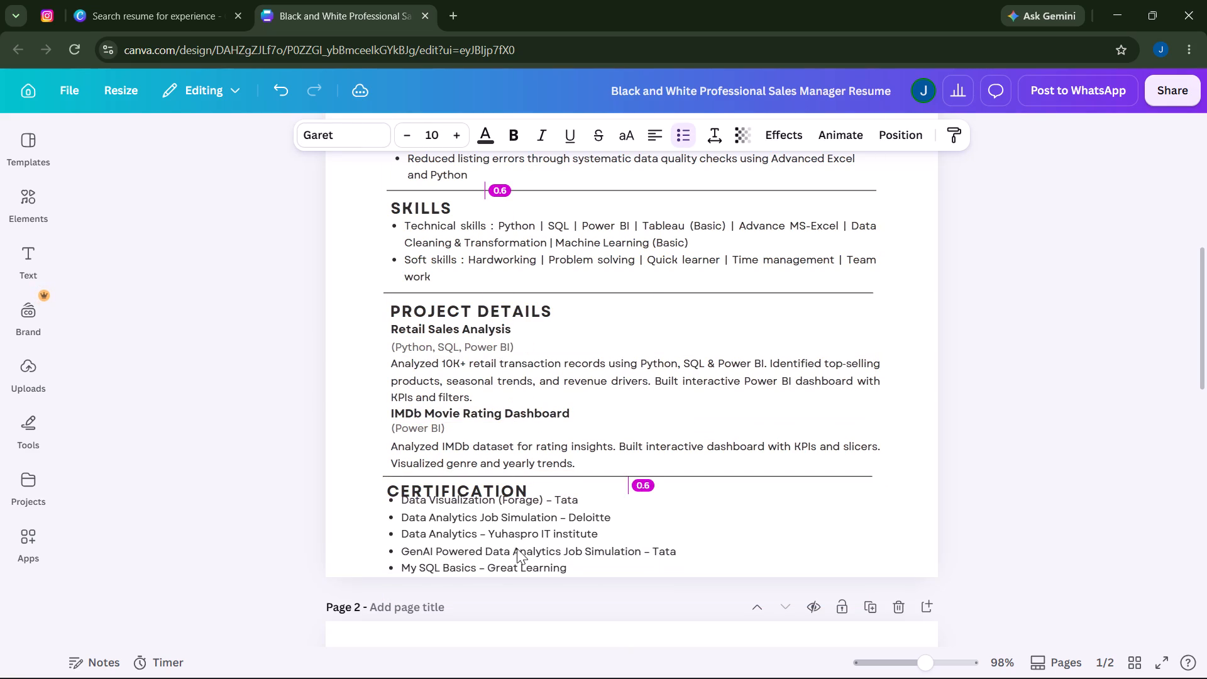
pyautogui.press('Down')
pyautogui.press('Down')
pyautogui.press('Down')
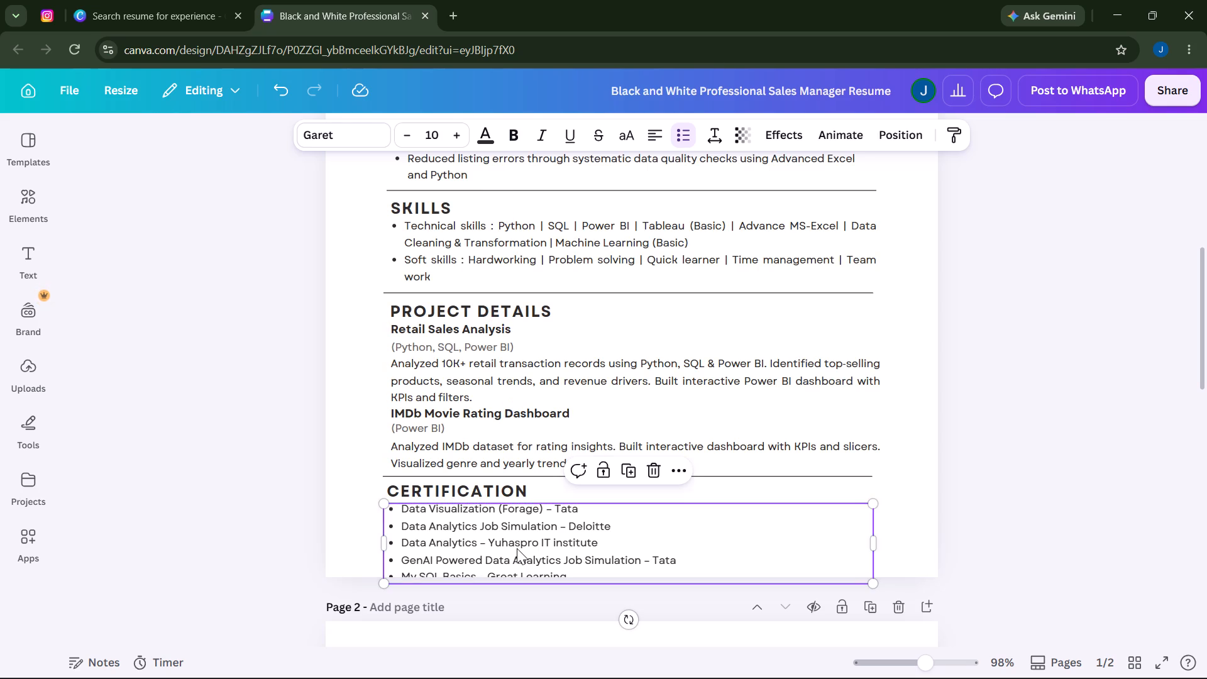
pyautogui.press('Right')
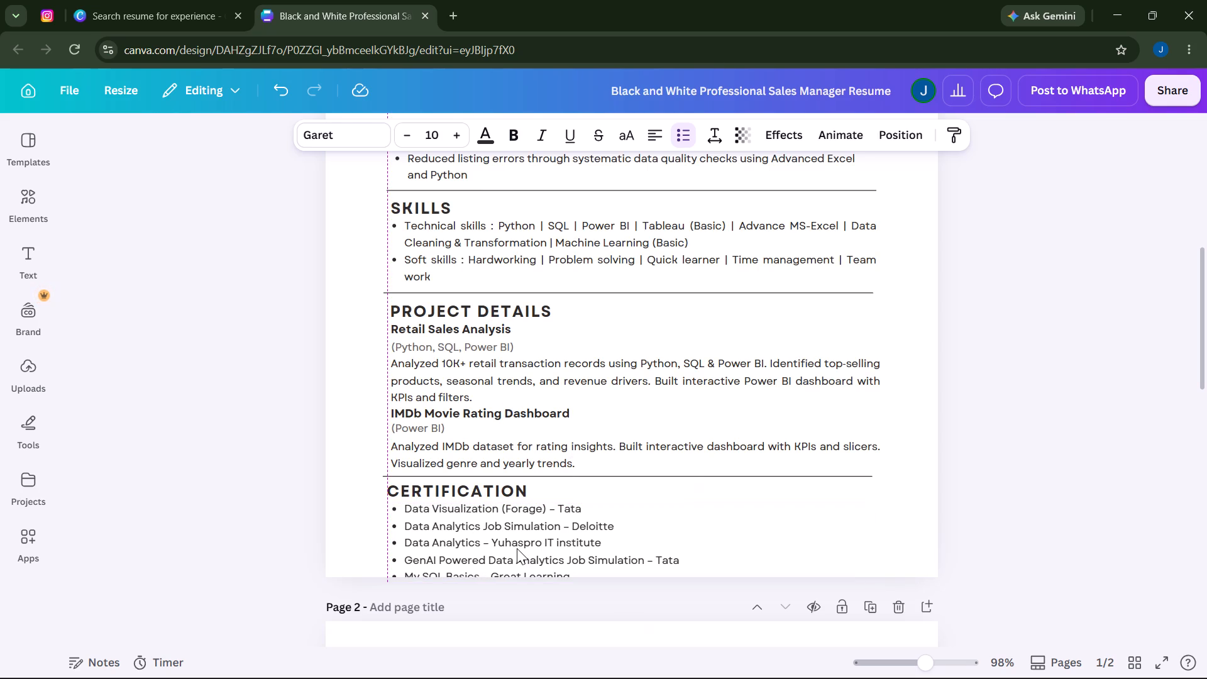
# Review the layout of page 1 and the leftover education and languages texts on page 2.
pyautogui.scroll(-2, 517, 548)
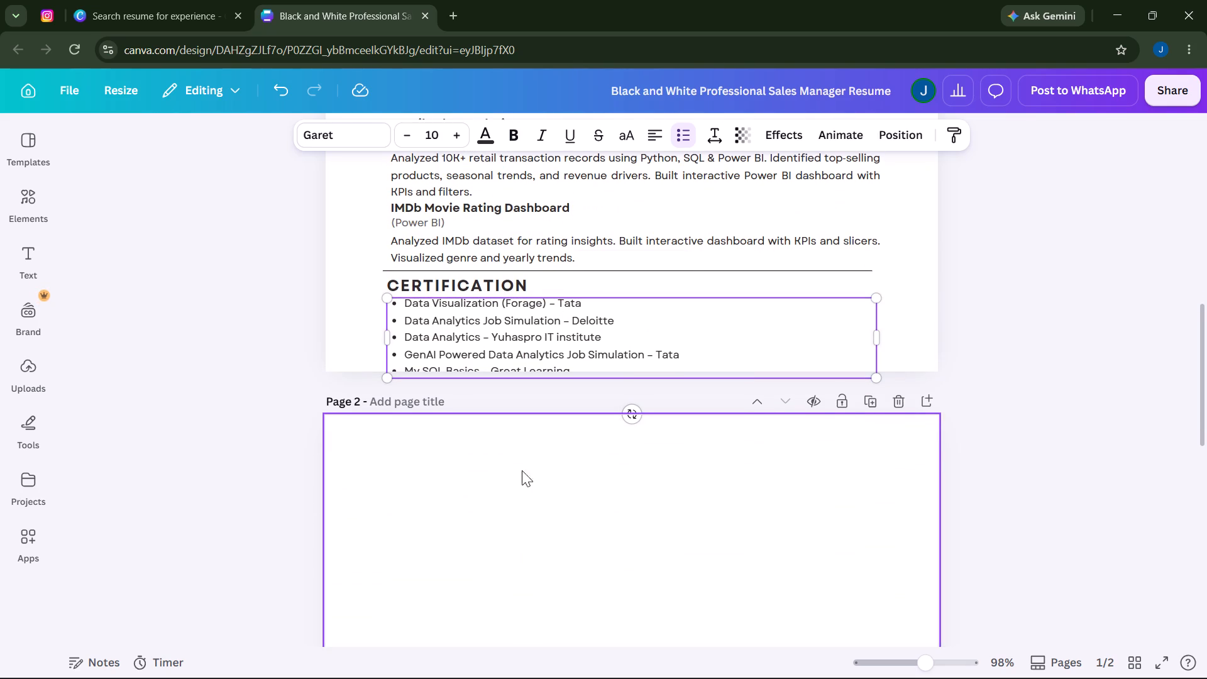
pyautogui.click(963, 323)
pyautogui.scroll(1, 963, 323)
pyautogui.scroll(-2, 963, 323)
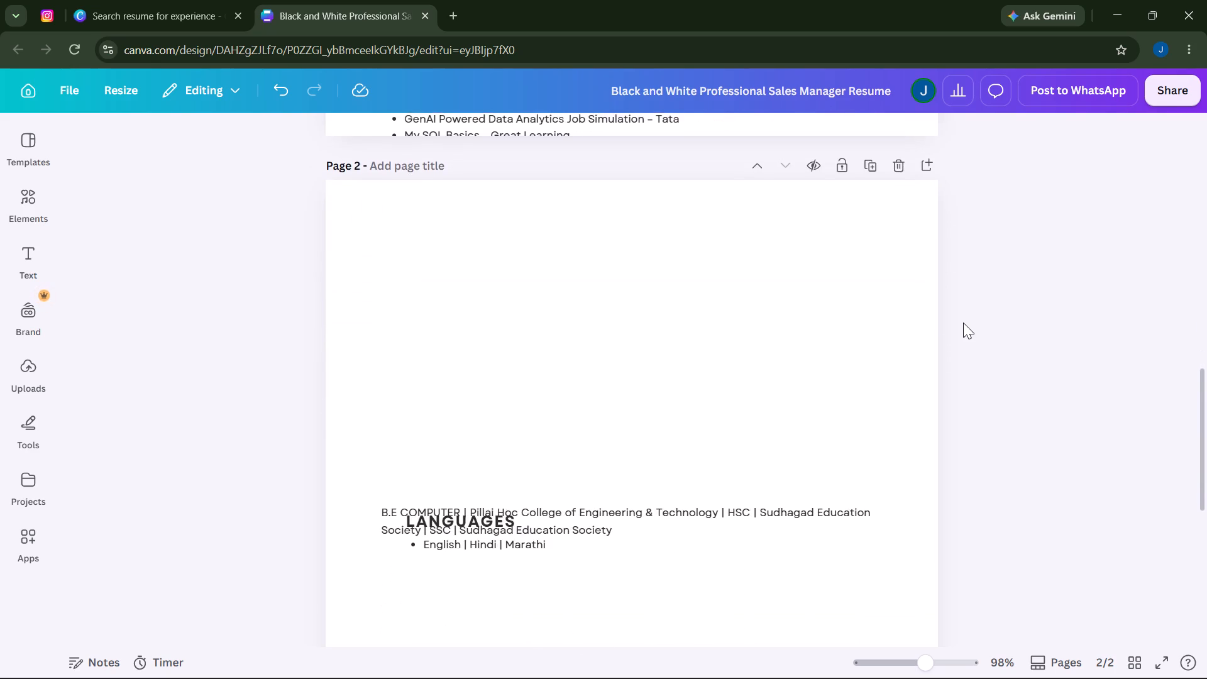
pyautogui.scroll(-3, 963, 323)
pyautogui.scroll(2, 963, 323)
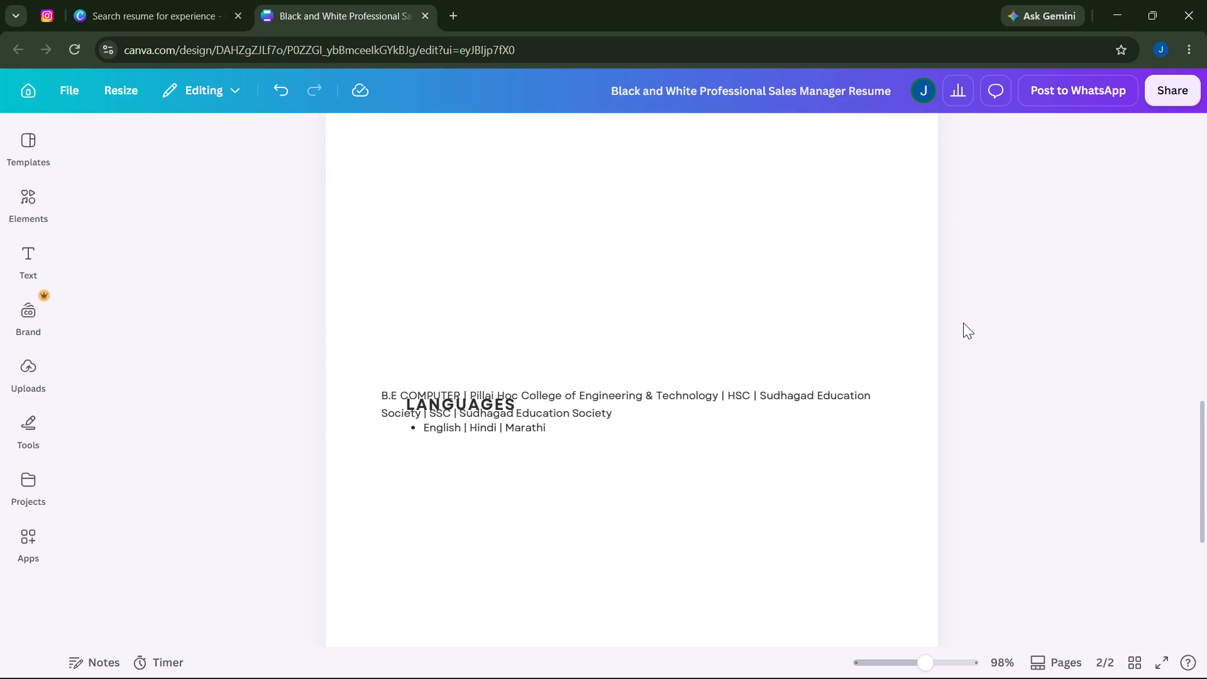
pyautogui.scroll(7, 963, 323)
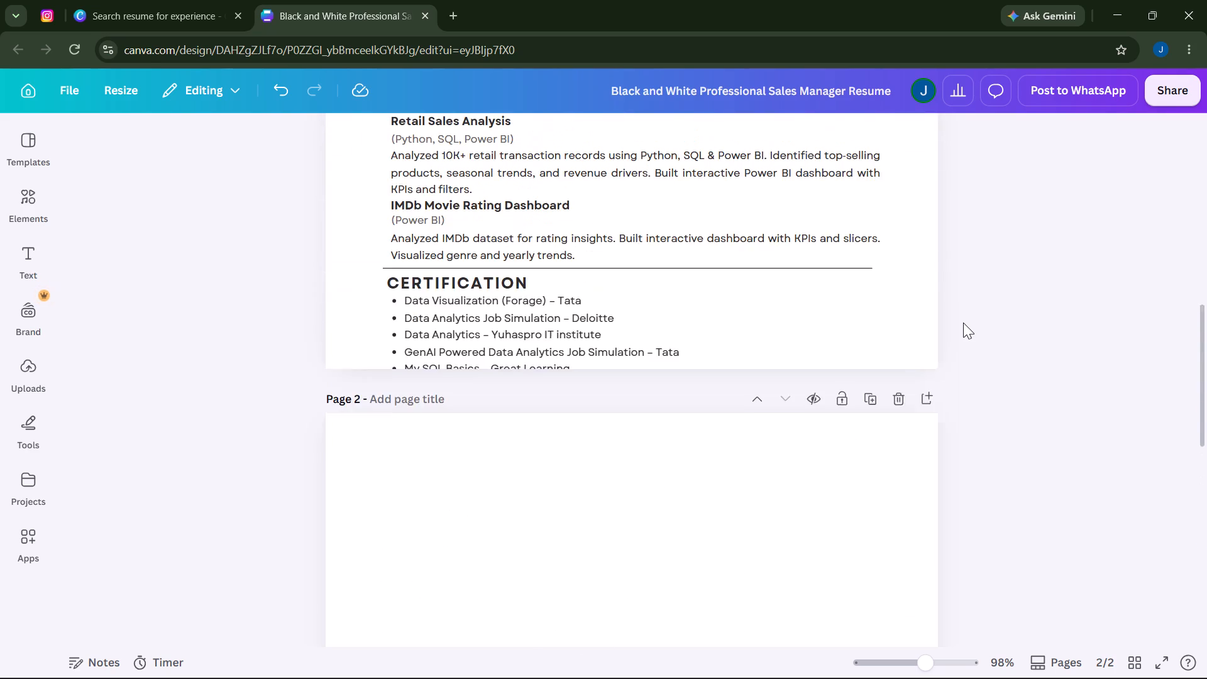
pyautogui.scroll(6, 963, 323)
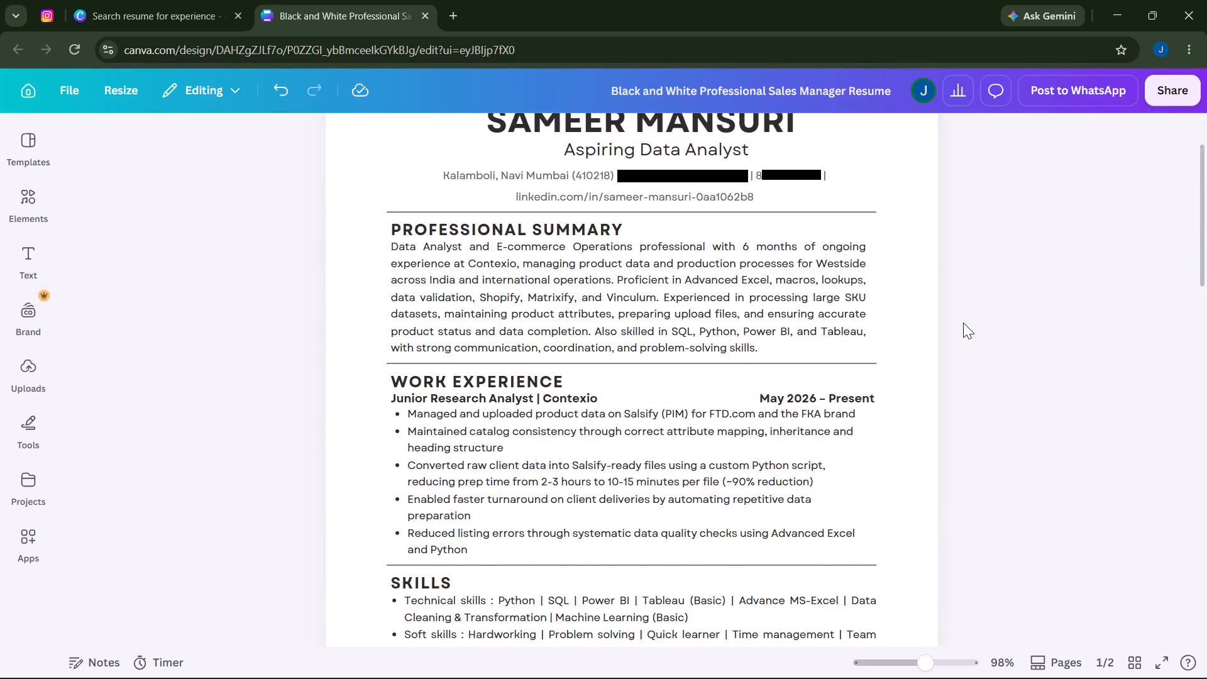
pyautogui.scroll(2, 963, 323)
pyautogui.scroll(-4, 963, 323)
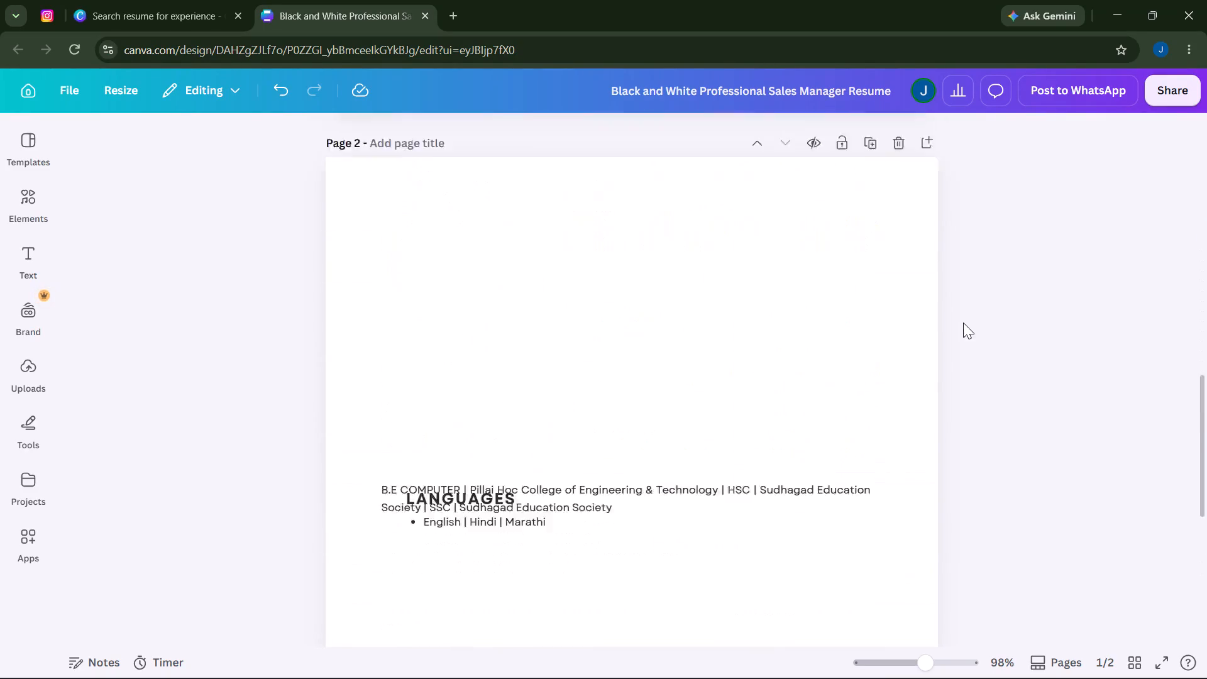
pyautogui.scroll(-2, 963, 323)
pyautogui.scroll(1, 963, 323)
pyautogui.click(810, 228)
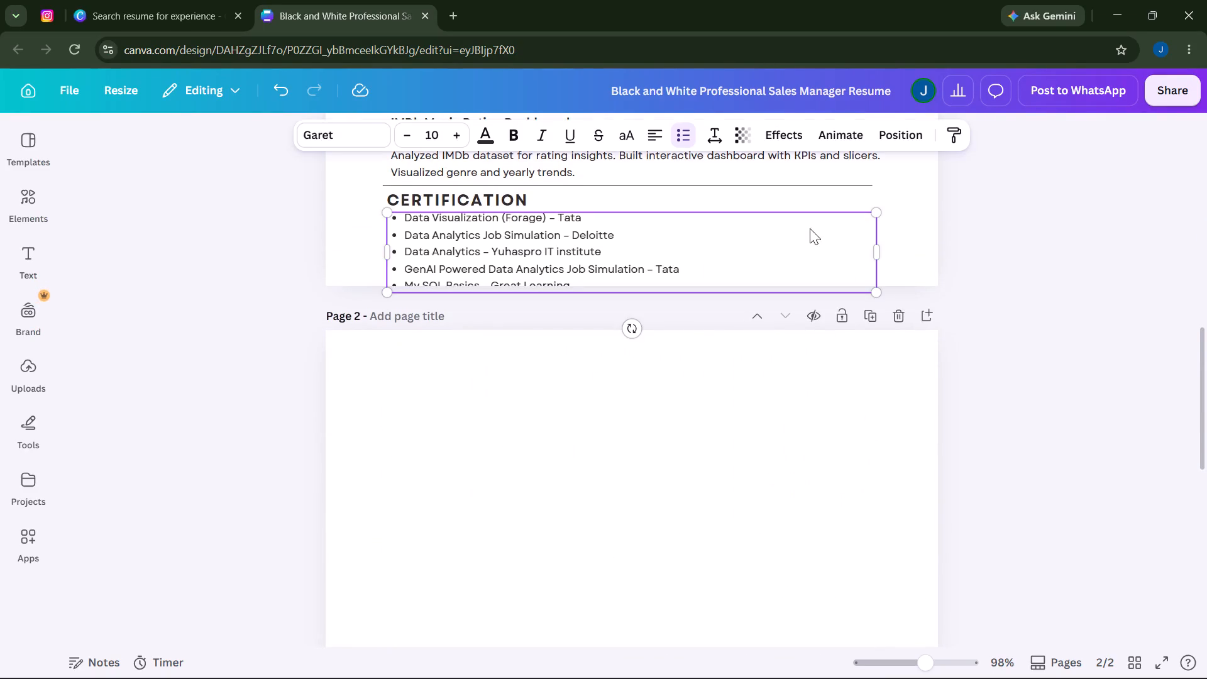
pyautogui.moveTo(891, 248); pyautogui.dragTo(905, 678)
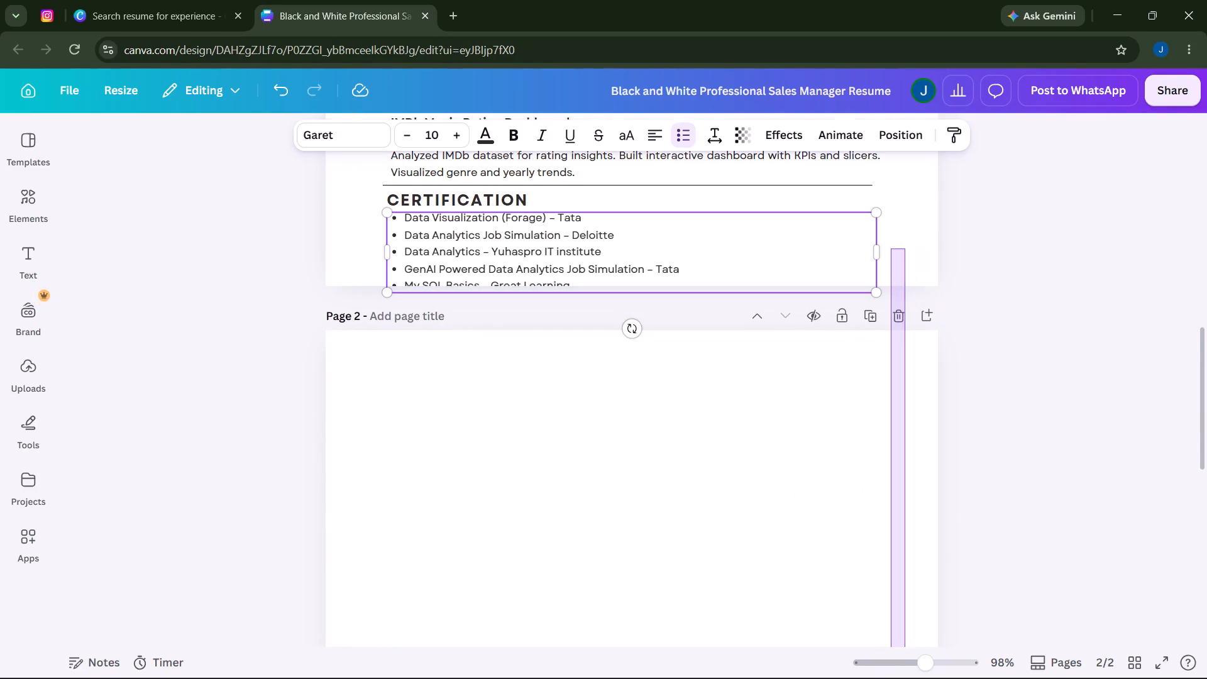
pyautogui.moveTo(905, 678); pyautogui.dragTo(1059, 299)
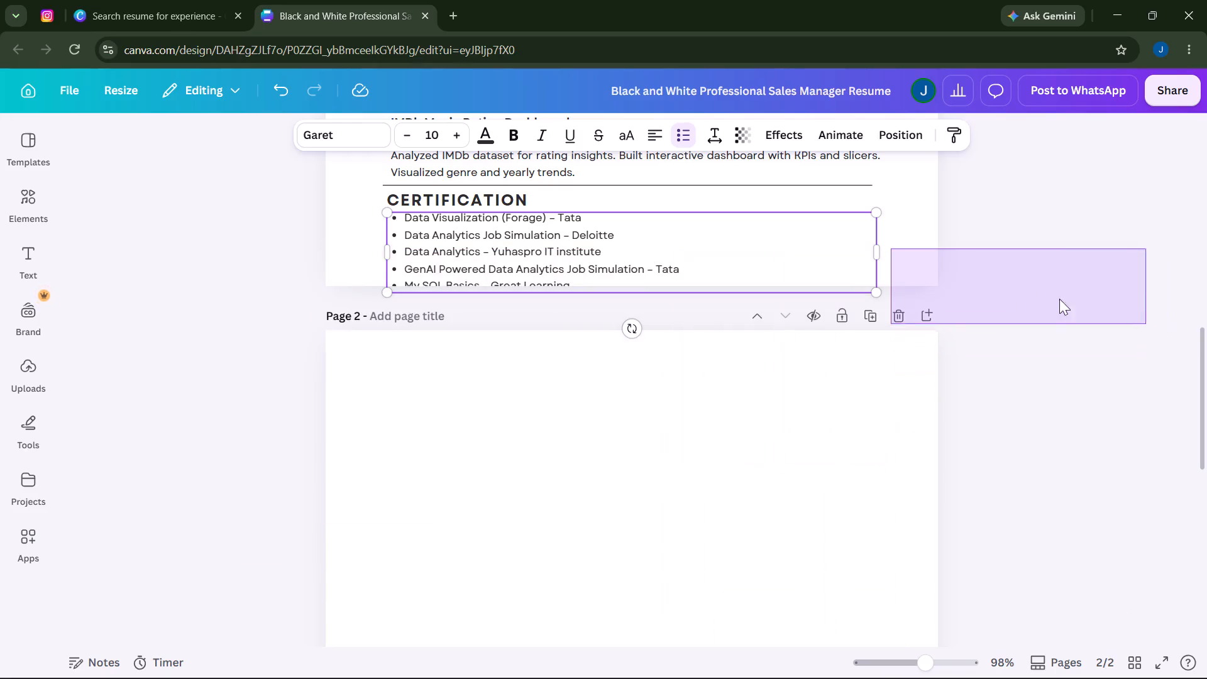
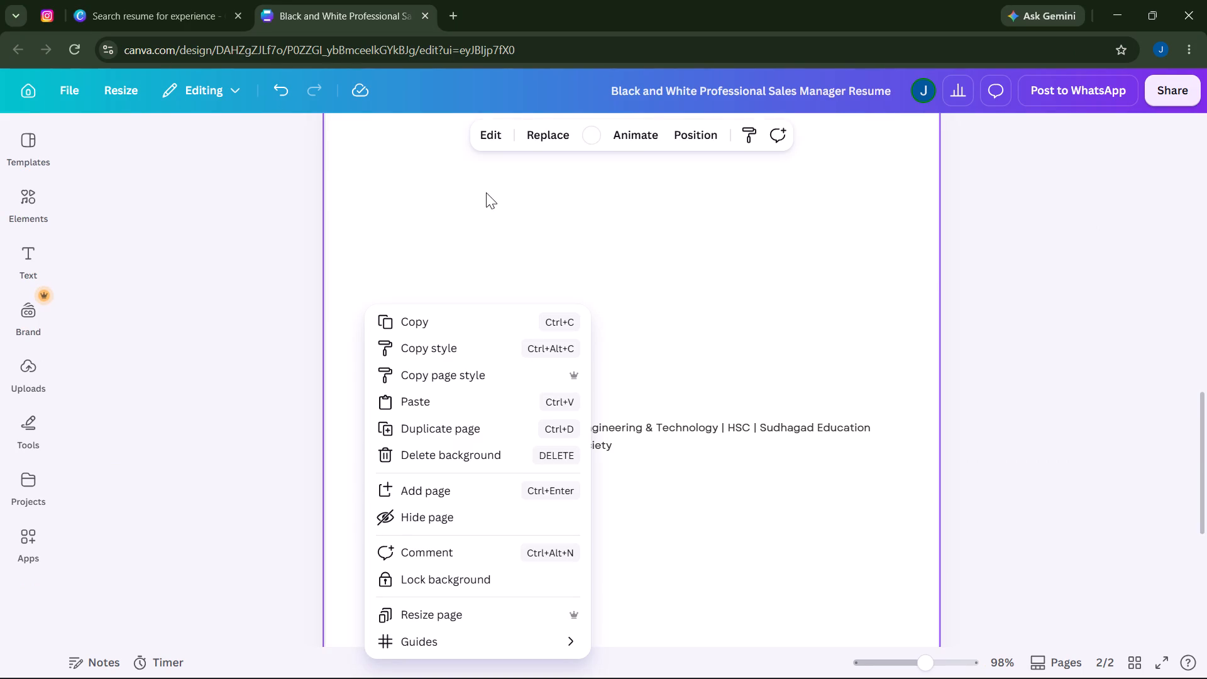
pyautogui.scroll(1, 486, 192)
pyautogui.click(486, 207)
pyautogui.scroll(3, 486, 207)
pyautogui.hotkey('ctrl', 'v')
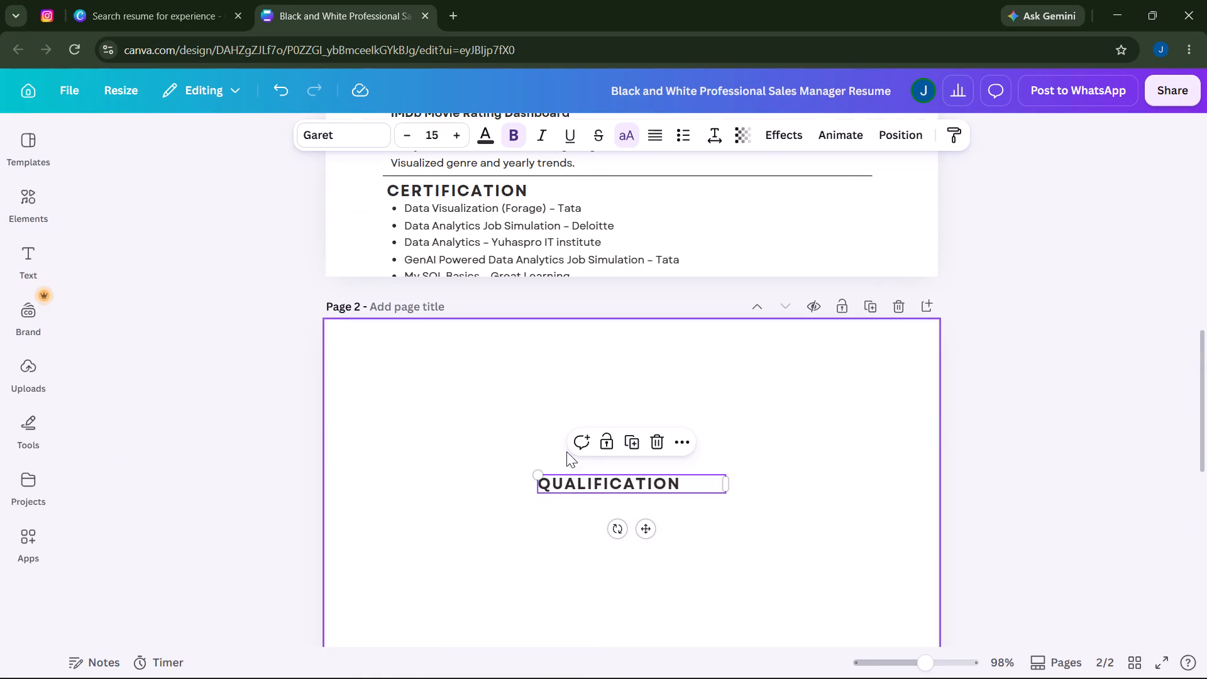
# Position the pasted QUALIFICATION heading near the top of page 2, aligned with the content's left margin.
pyautogui.moveTo(573, 485); pyautogui.dragTo(419, 361)
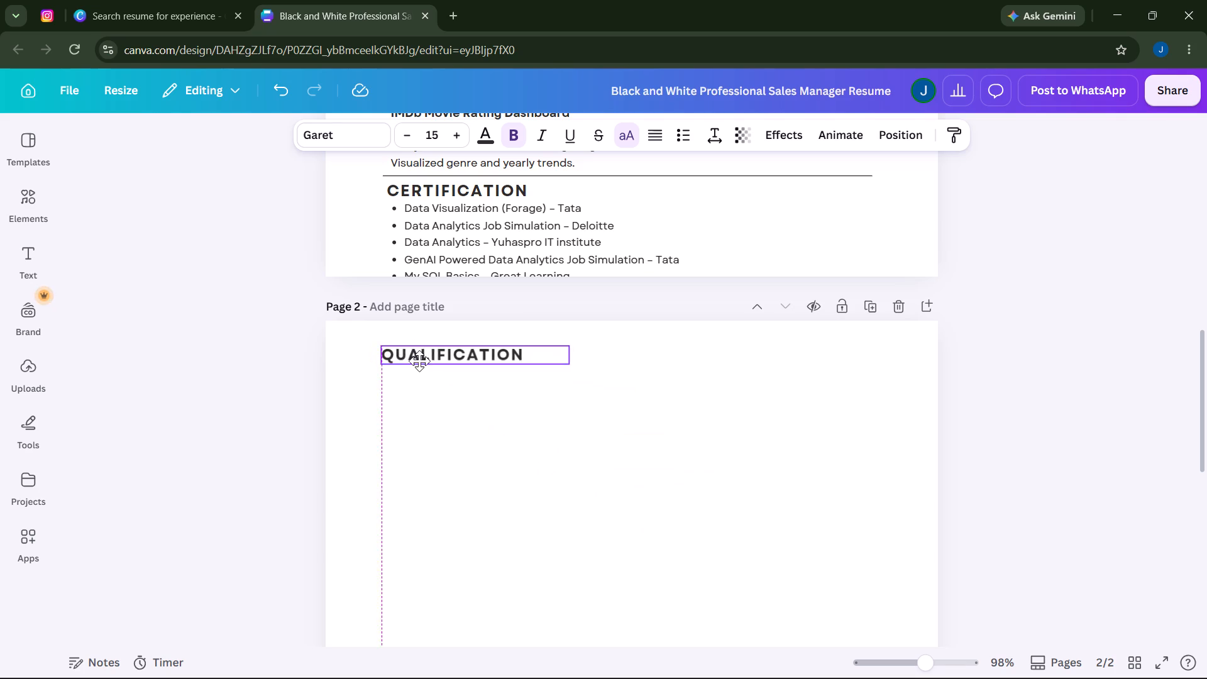
pyautogui.moveTo(419, 361); pyautogui.dragTo(424, 372)
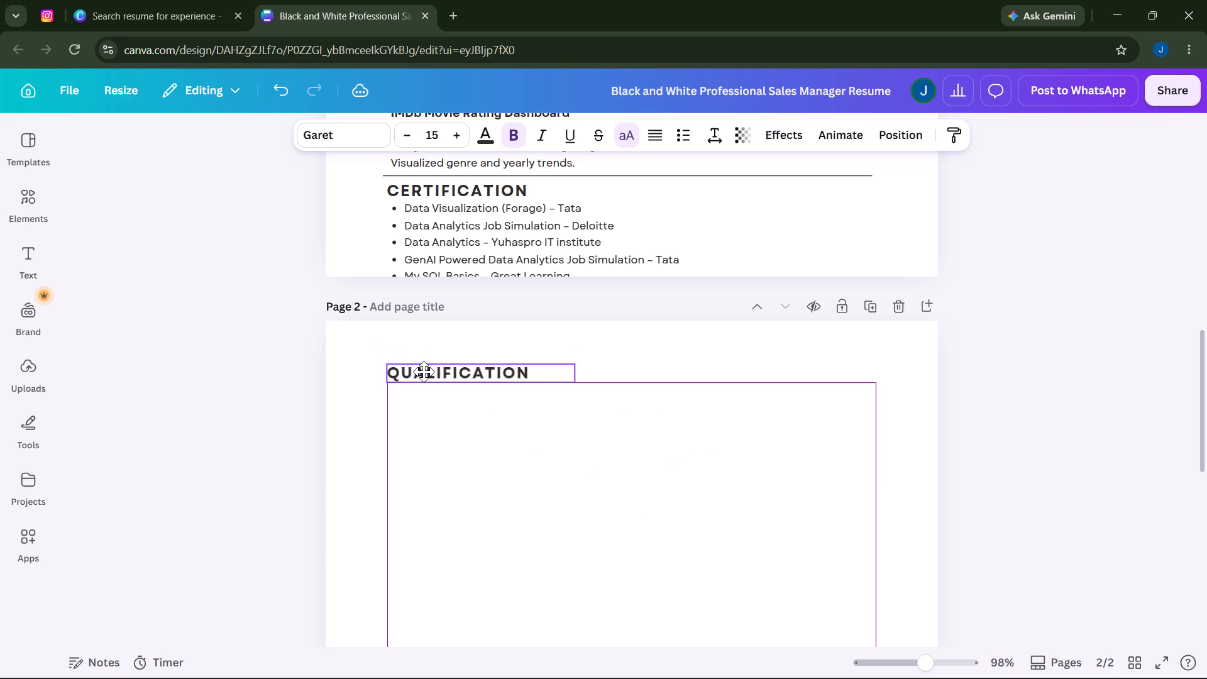
pyautogui.moveTo(424, 372); pyautogui.dragTo(424, 372)
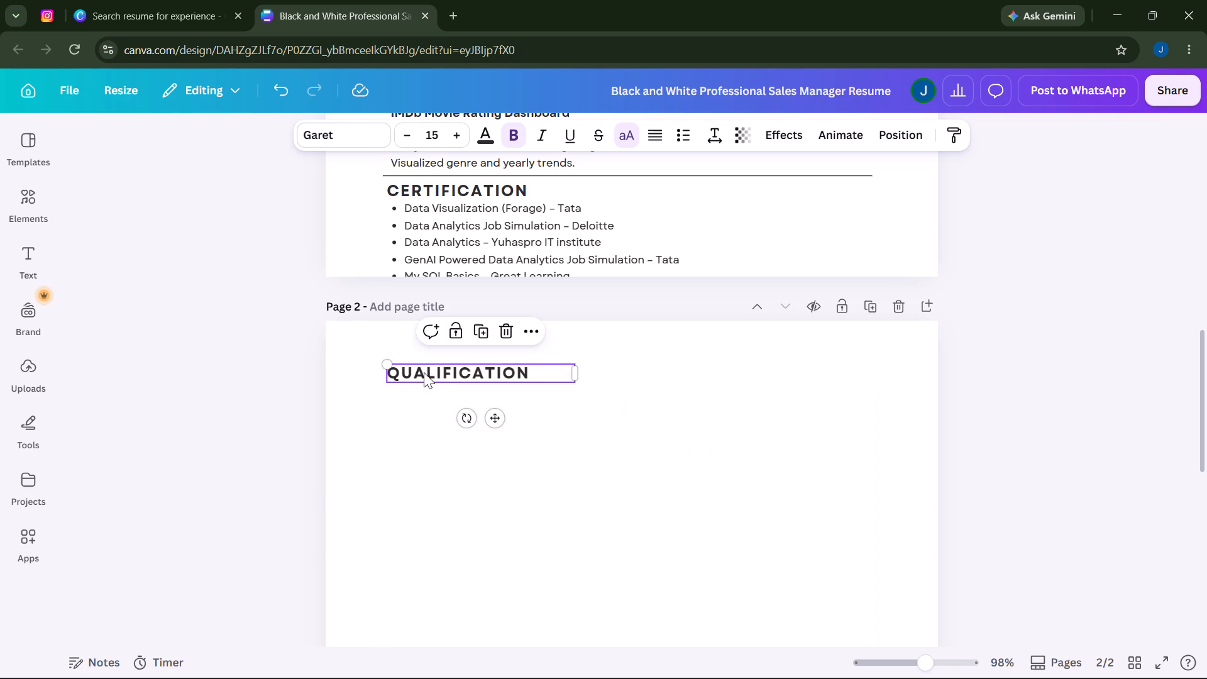
# Move the B.E COMPUTER education text on page 2 up to sit directly beneath the QUALIFICATION heading.
pyautogui.scroll(-1, 512, 456)
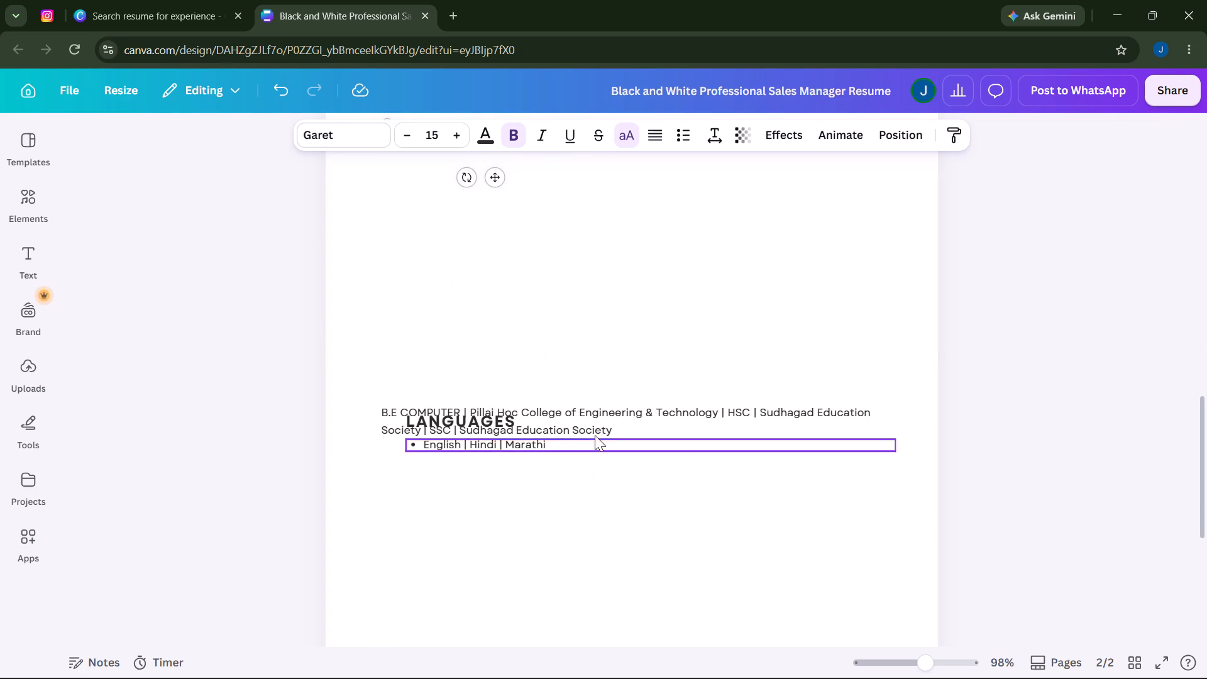
pyautogui.moveTo(664, 412); pyautogui.dragTo(668, 201)
pyautogui.scroll(1, 668, 201)
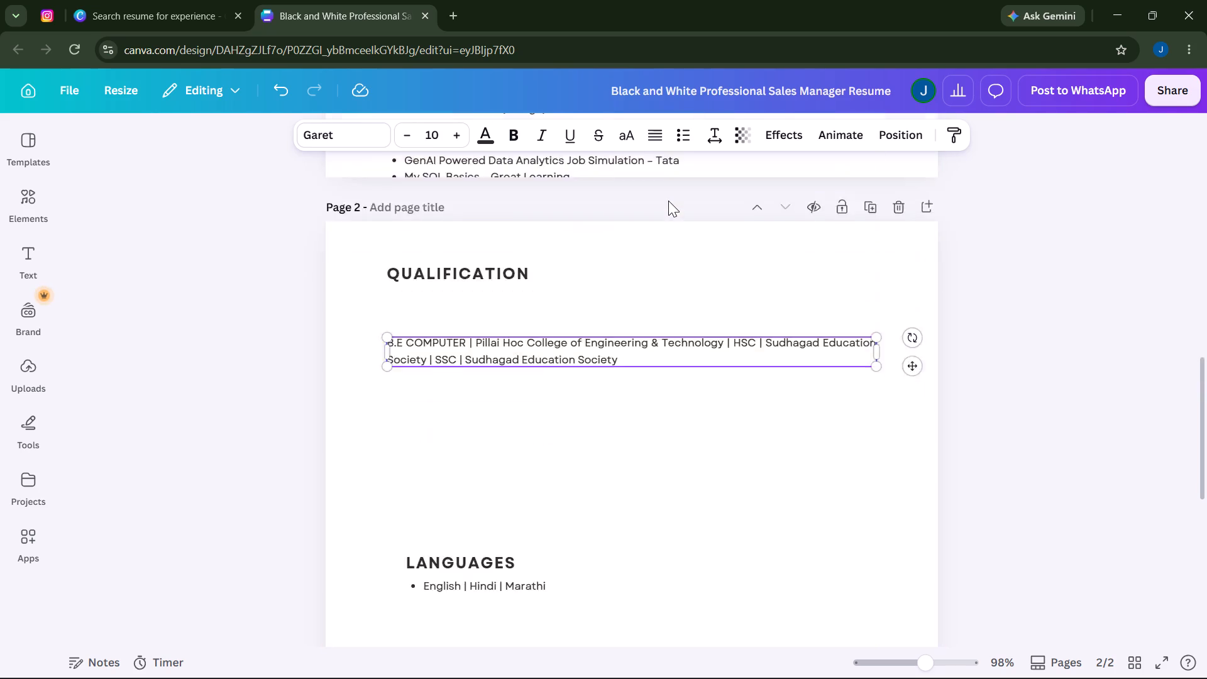
pyautogui.scroll(1, 668, 201)
pyautogui.moveTo(521, 419); pyautogui.dragTo(521, 400)
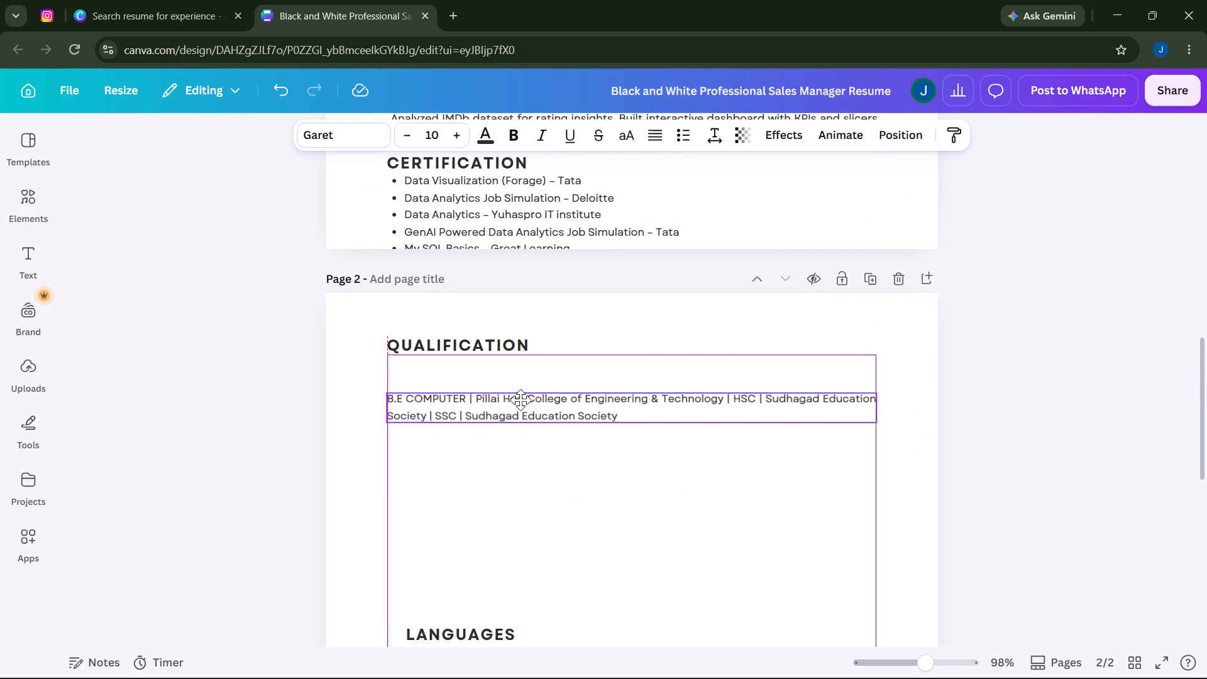
pyautogui.moveTo(521, 400); pyautogui.dragTo(519, 378)
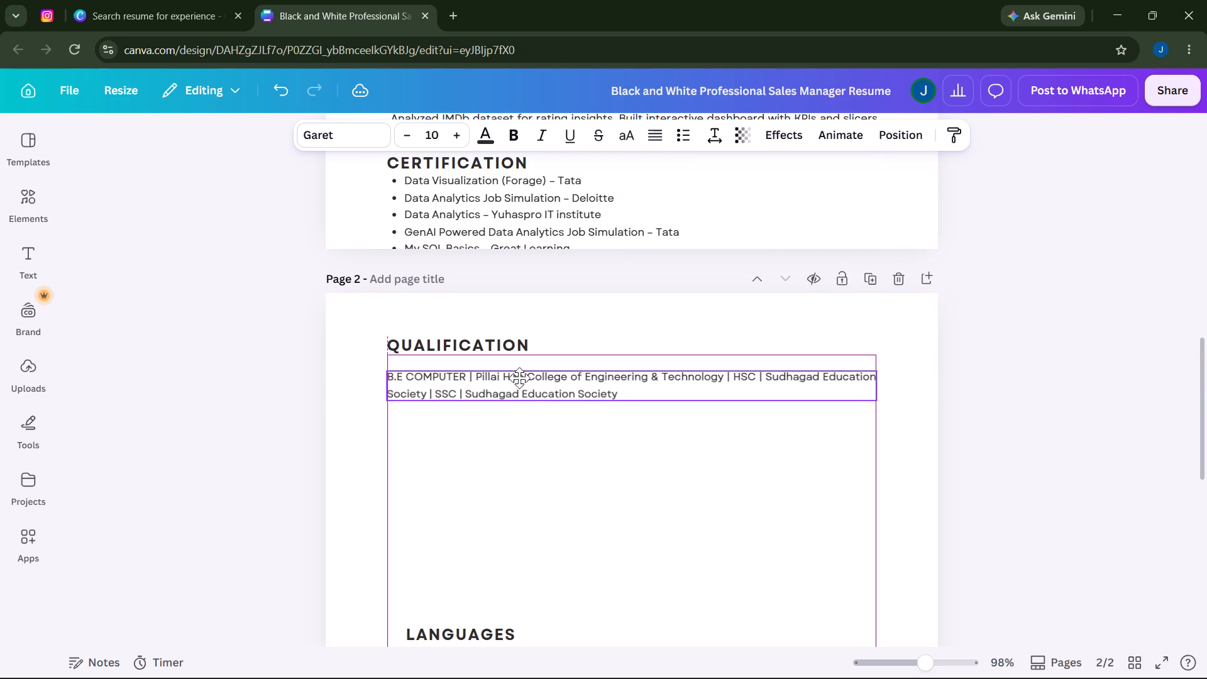
pyautogui.moveTo(519, 378); pyautogui.dragTo(516, 373)
# Move the LANGUAGES heading and its English | Hindi | Marathi line up below the education text, aligned with the QUALIFICATION heading.
pyautogui.moveTo(435, 632); pyautogui.dragTo(427, 482)
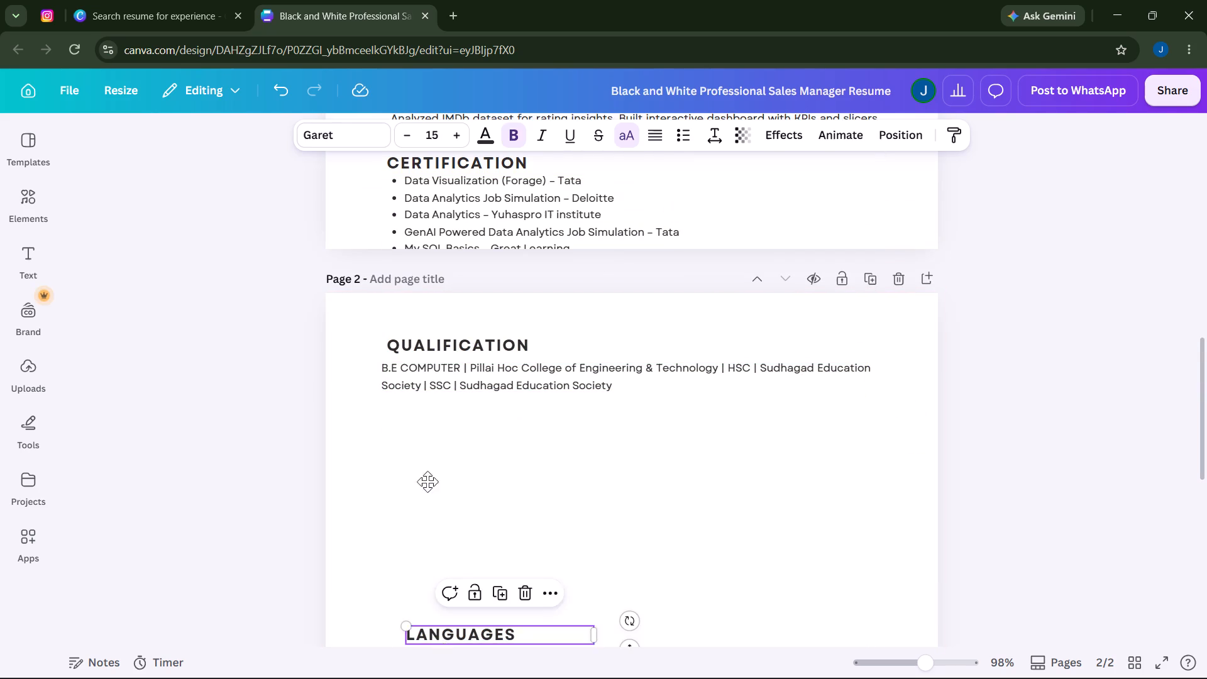
pyautogui.moveTo(427, 482); pyautogui.dragTo(415, 421)
pyautogui.scroll(-1, 415, 421)
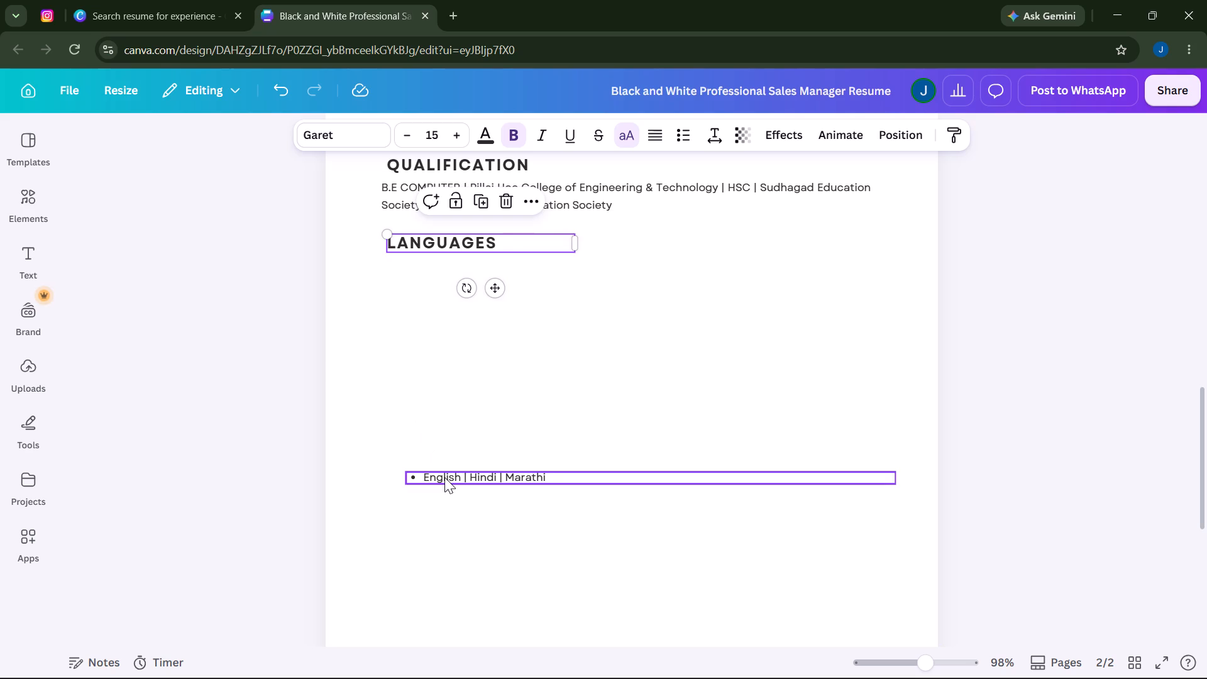
pyautogui.moveTo(444, 477); pyautogui.dragTo(427, 273)
pyautogui.scroll(1, 427, 273)
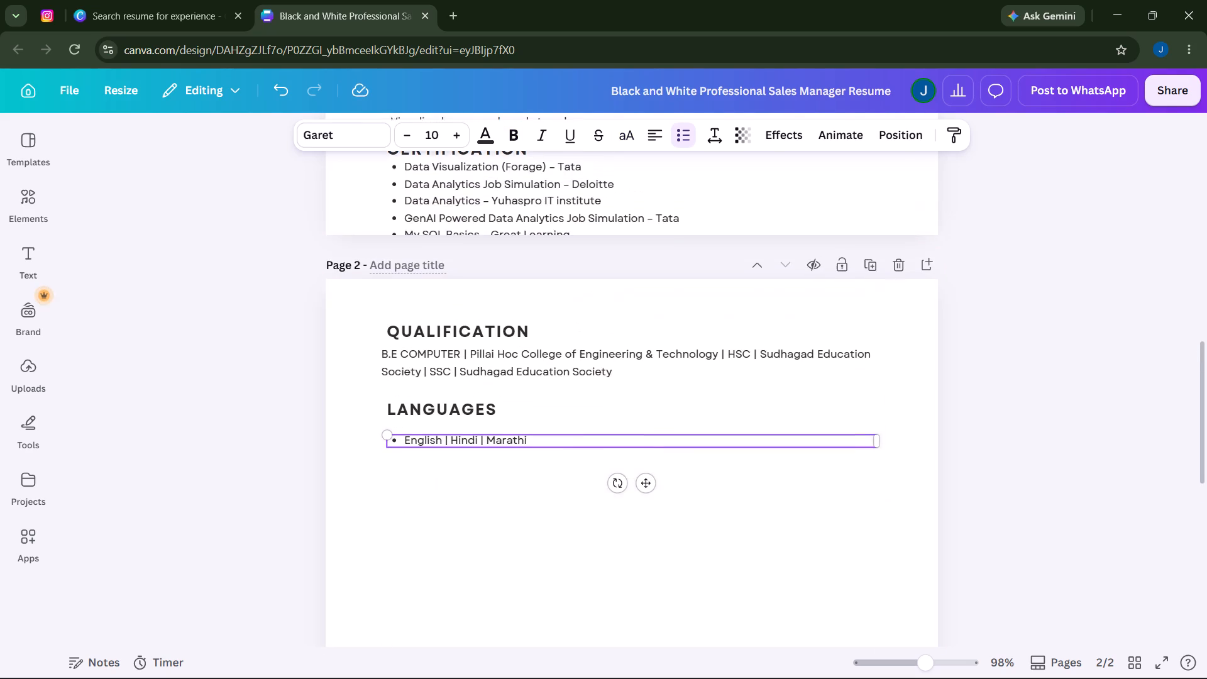
# Copy the divider line above CERTIFICATION on page 1 to page 2, placing it between the education text and the LANGUAGES heading.
pyautogui.scroll(1, 427, 273)
pyautogui.scroll(1, 539, 207)
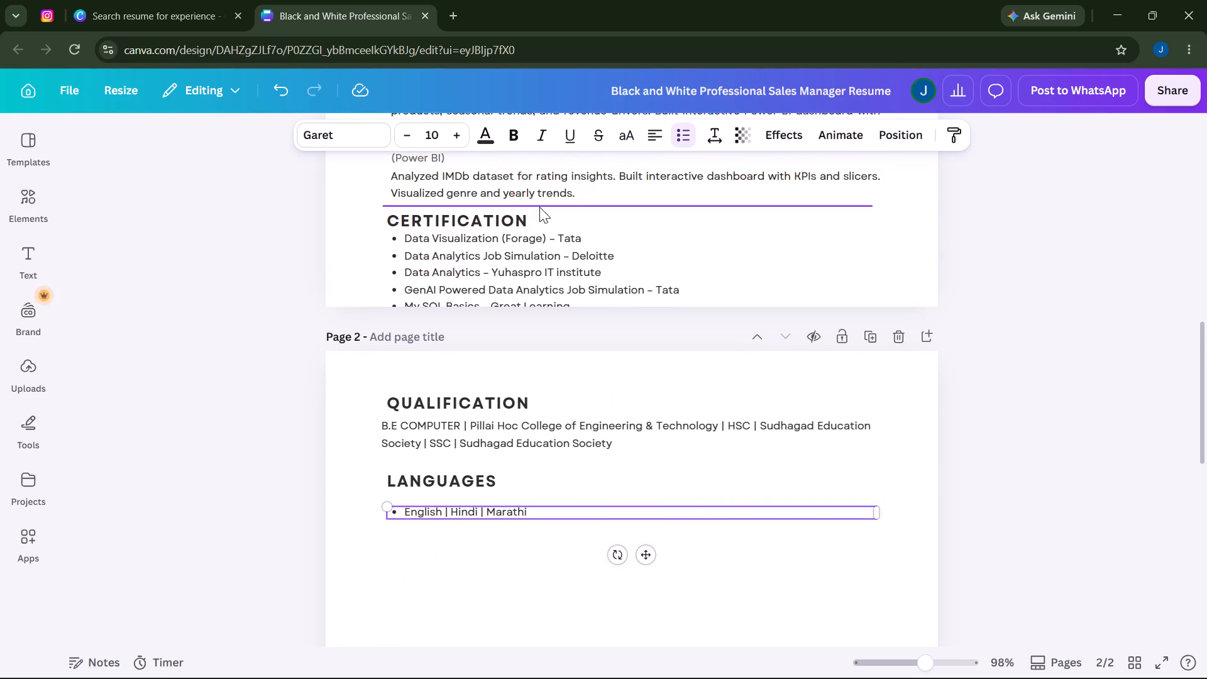
pyautogui.scroll(1, 539, 207)
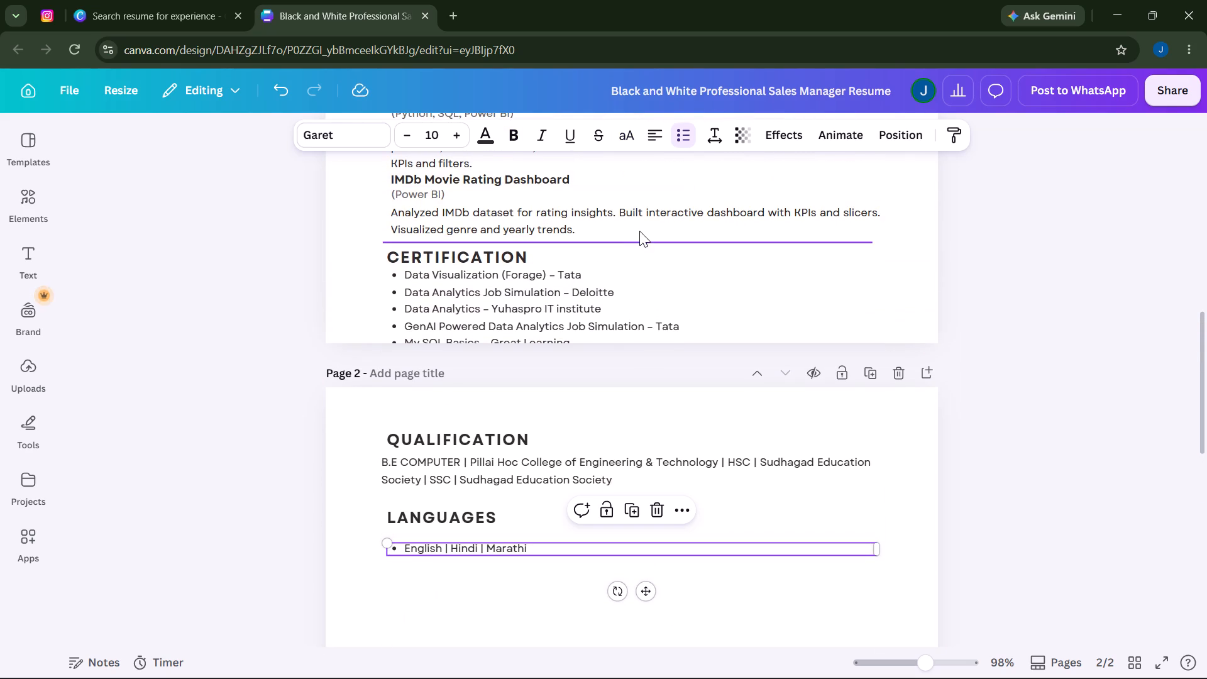
pyautogui.click(649, 238)
pyautogui.hotkey('ctrl', 'c')
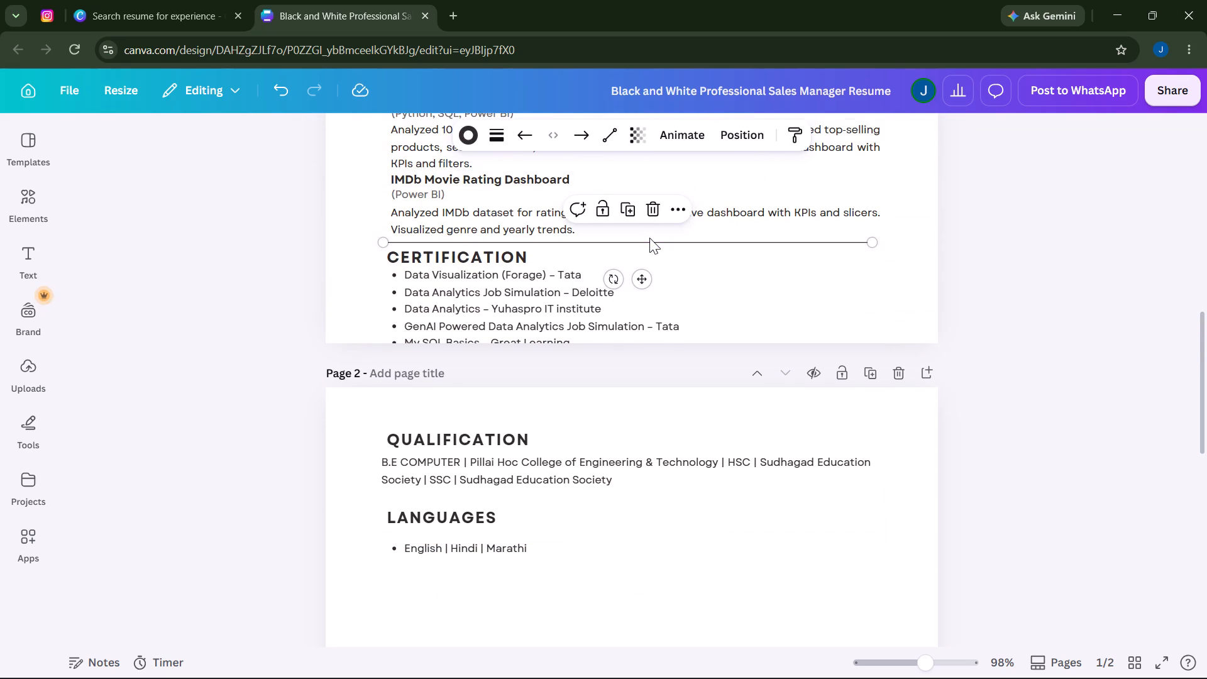
pyautogui.click(554, 518)
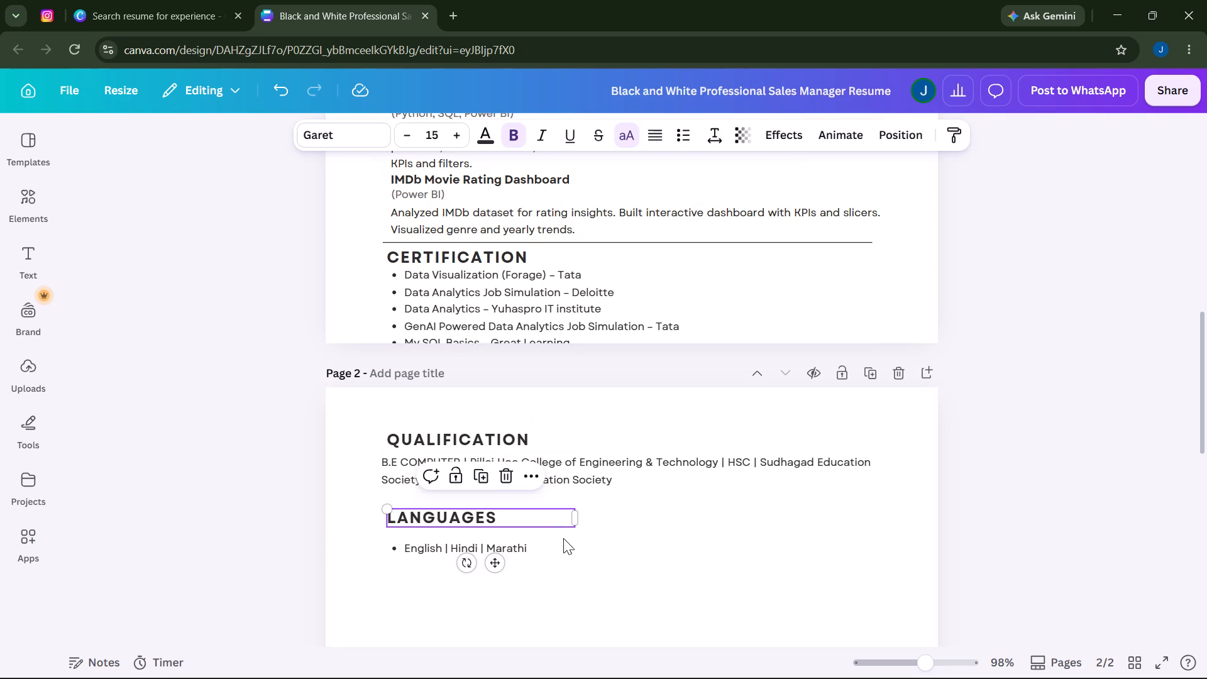
pyautogui.click(571, 550)
pyautogui.click(578, 592)
pyautogui.hotkey('ctrl', 'v')
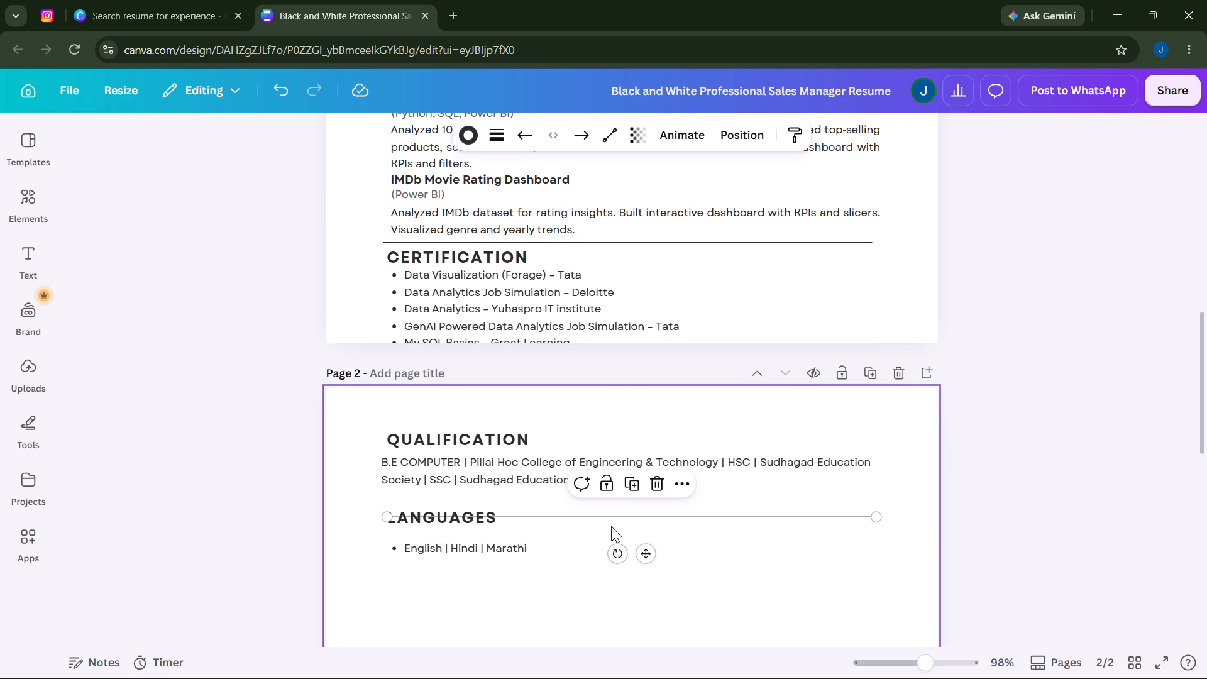
pyautogui.moveTo(632, 511); pyautogui.dragTo(632, 490)
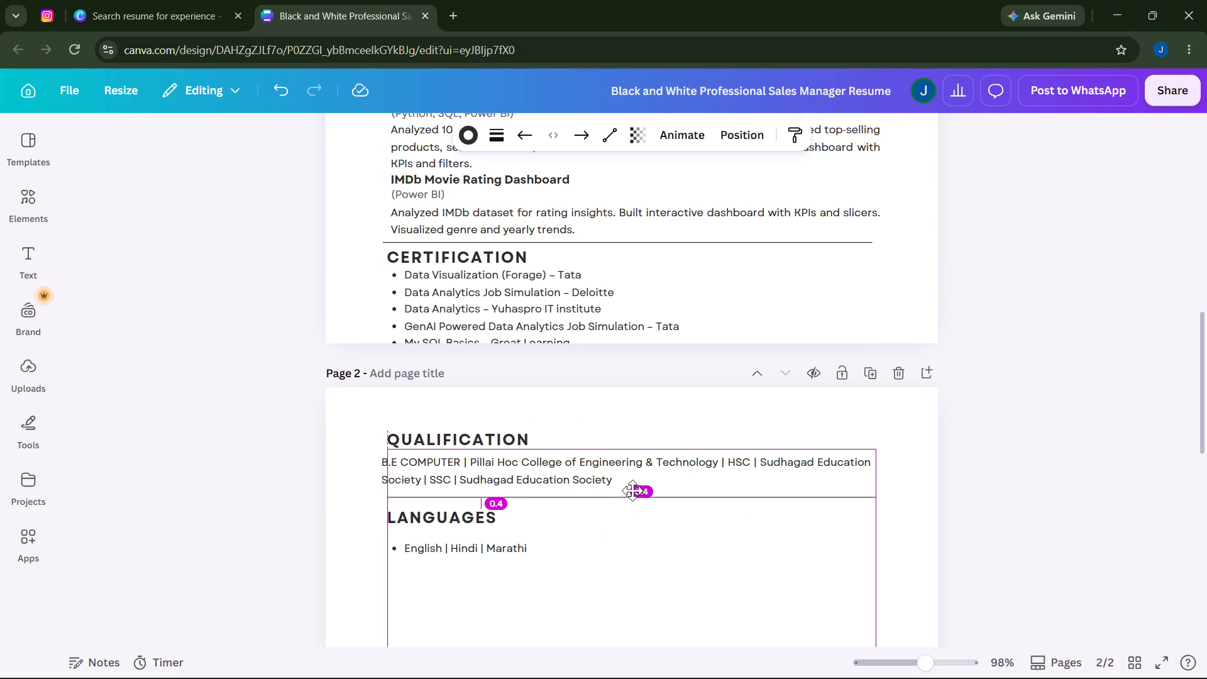
pyautogui.moveTo(632, 490); pyautogui.dragTo(632, 494)
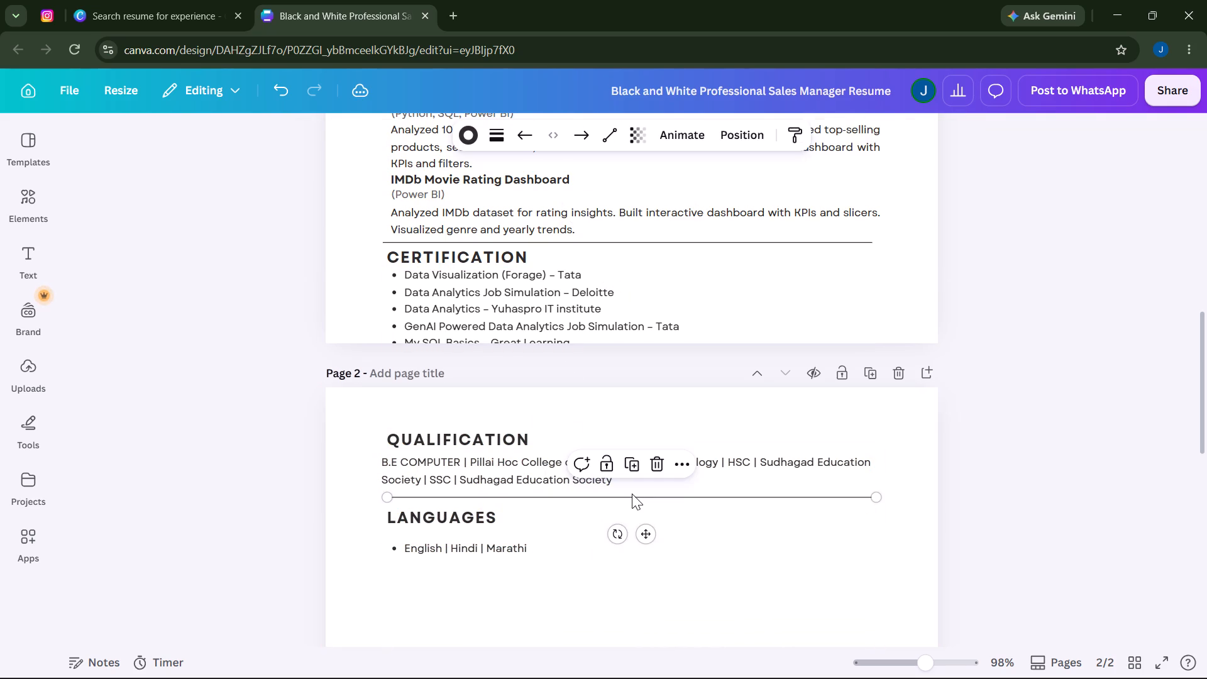
pyautogui.click(548, 590)
# Zoom out and review the layout of page 1 from the name header down to the CERTIFICATION section.
pyautogui.scroll(3, 655, 354)
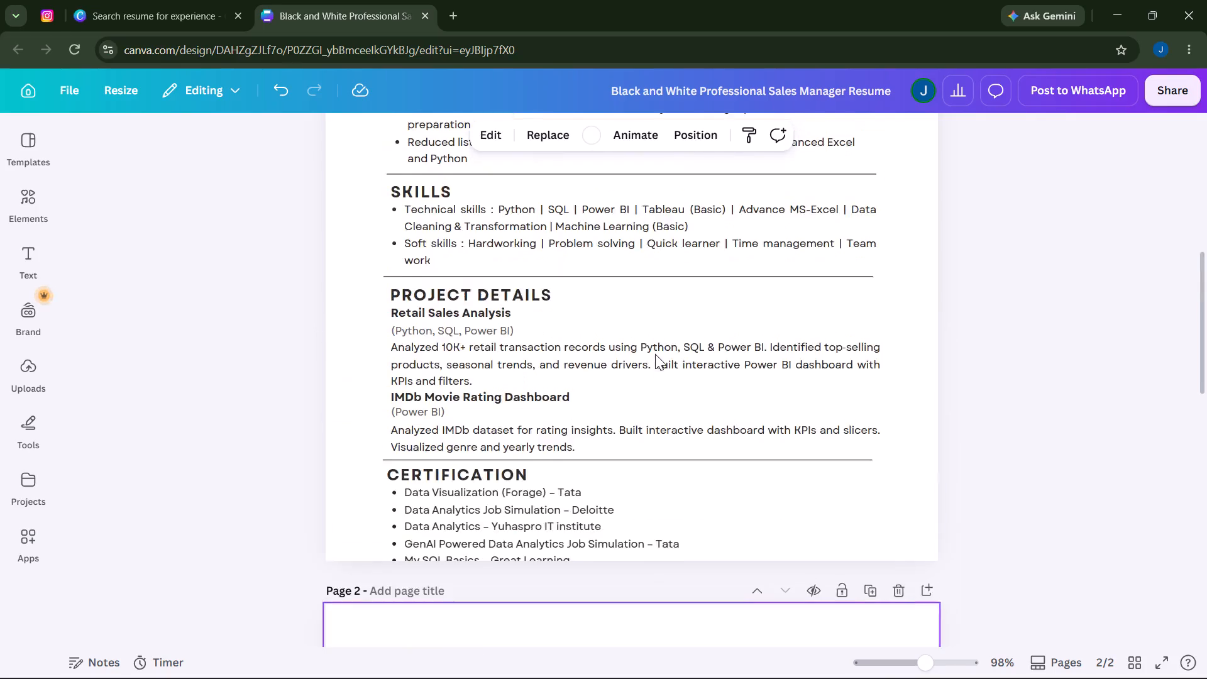
pyautogui.scroll(4, 655, 354)
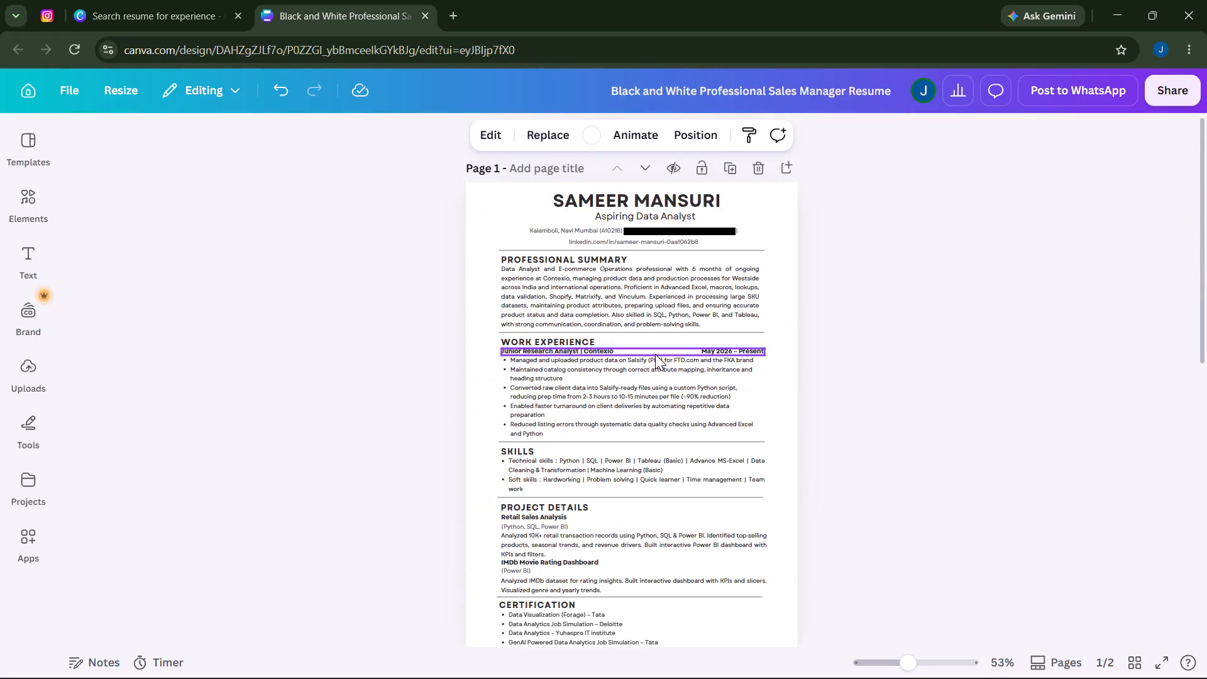
pyautogui.scroll(1, 655, 354)
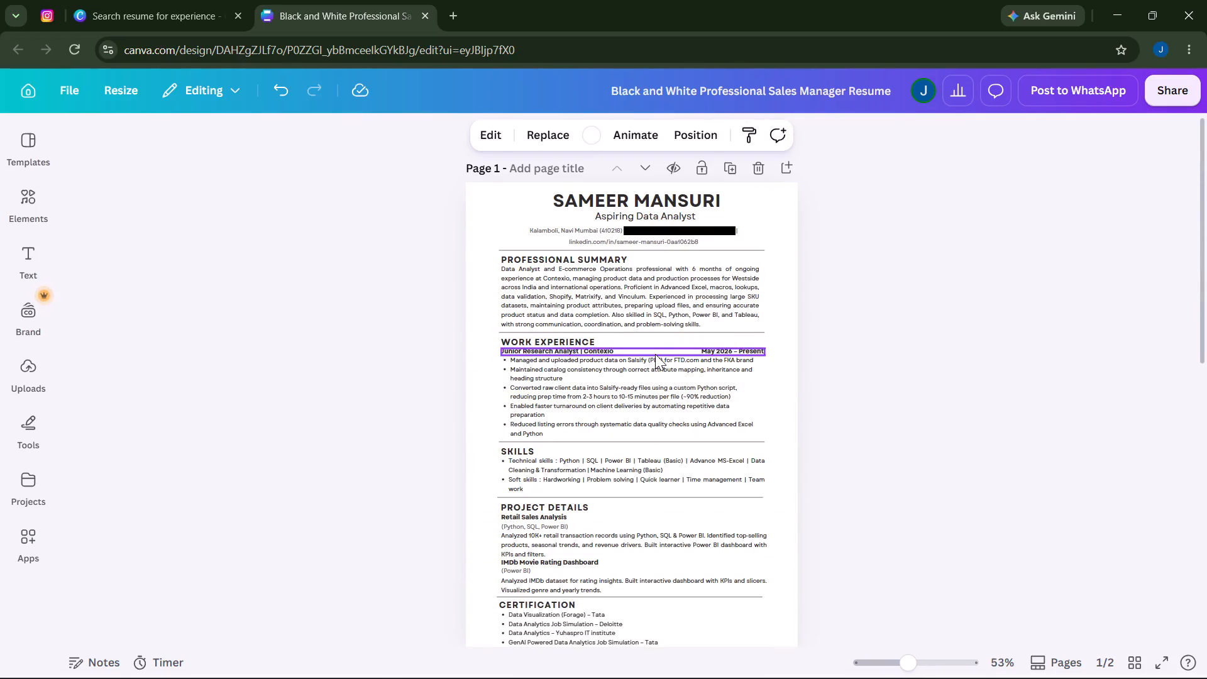
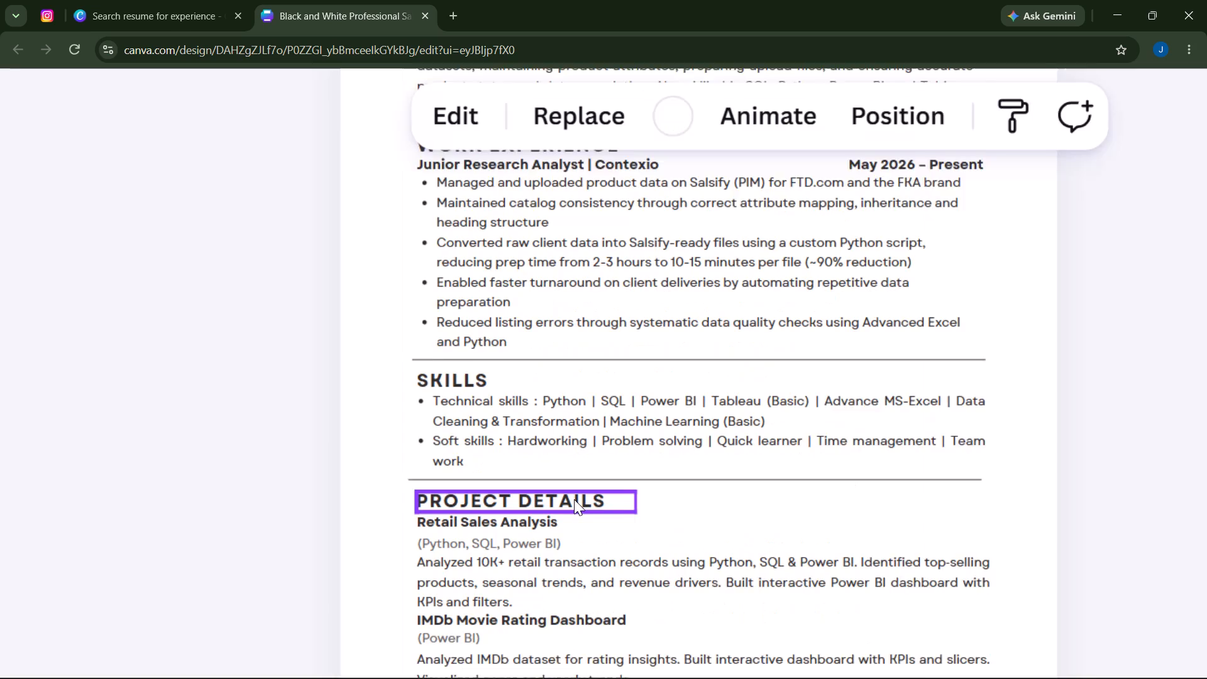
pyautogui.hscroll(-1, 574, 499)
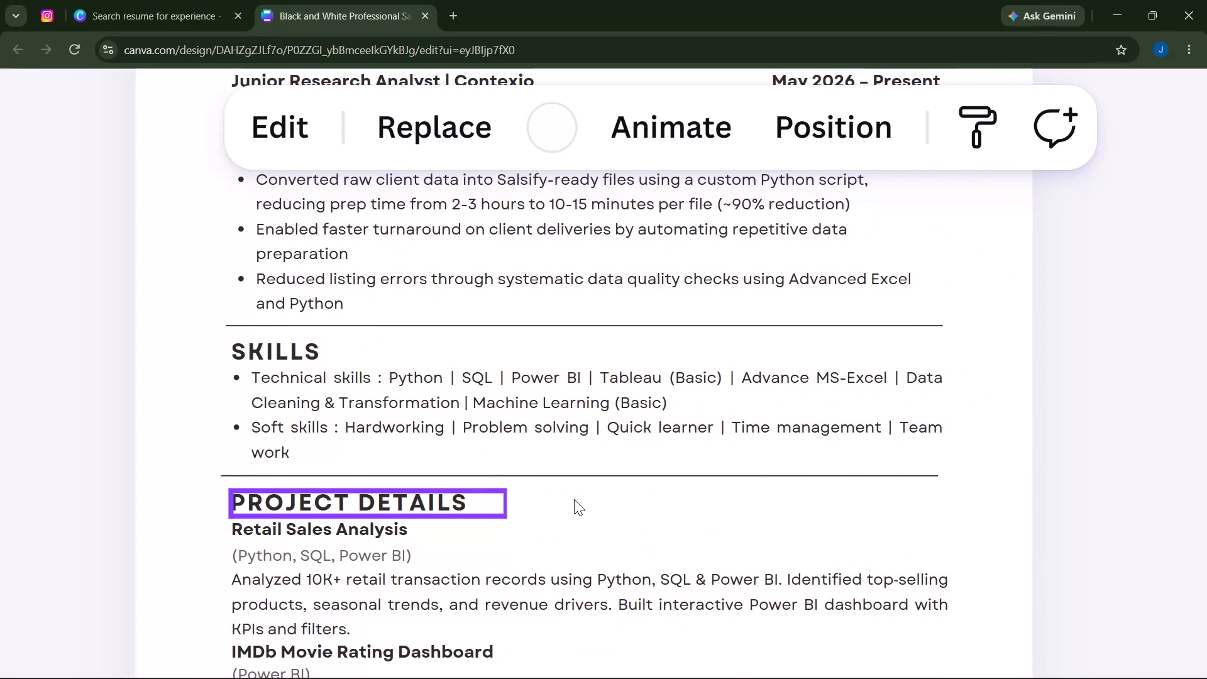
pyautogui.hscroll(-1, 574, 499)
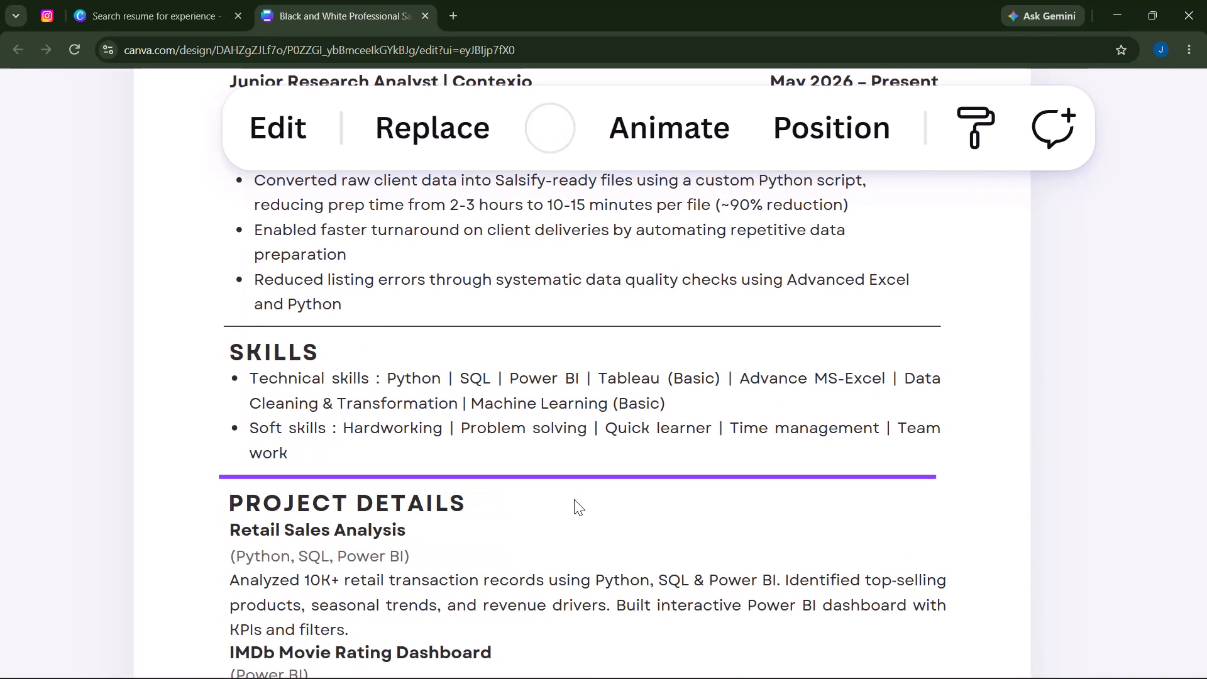
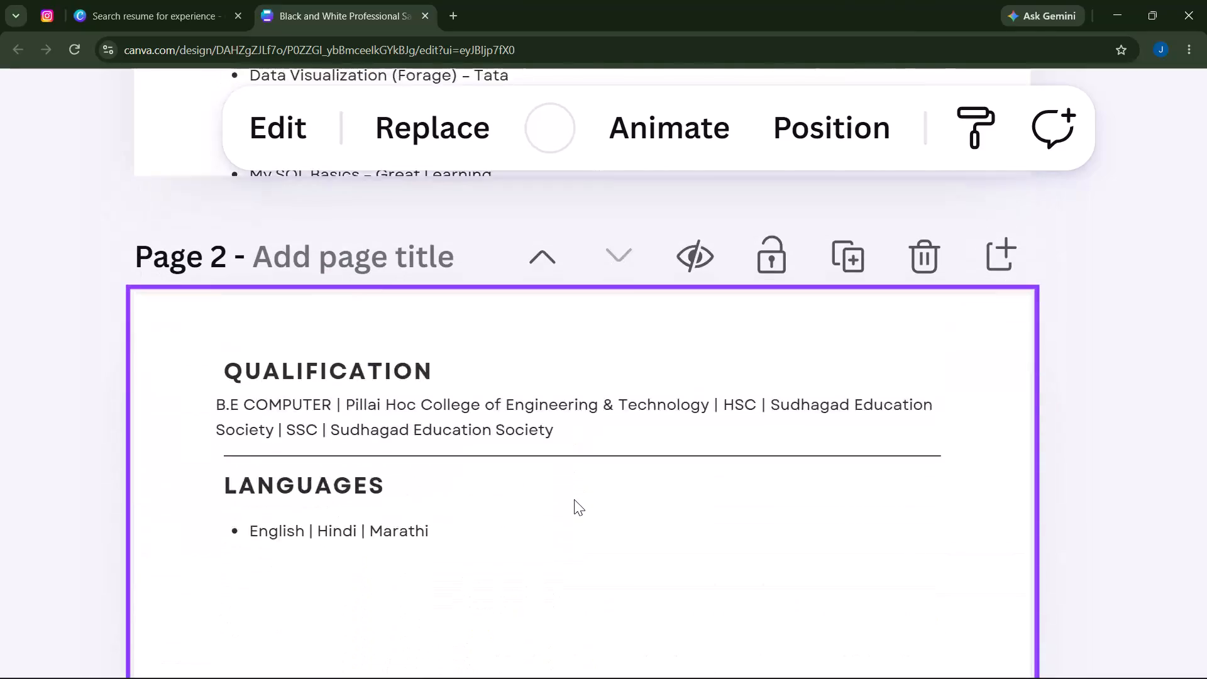
# Adjust the vertical position of the name heading on page 1, placing it slightly lower and closer to the job title line.
pyautogui.click(574, 499)
pyautogui.scroll(10, 574, 499)
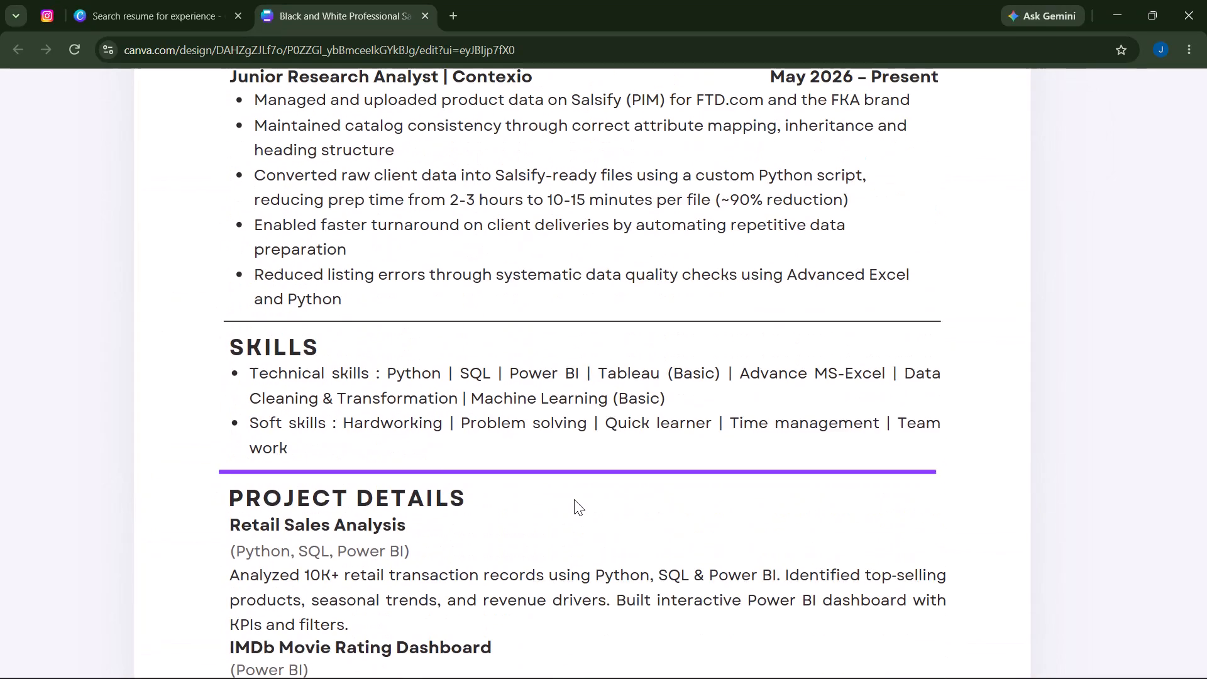
pyautogui.scroll(12, 574, 499)
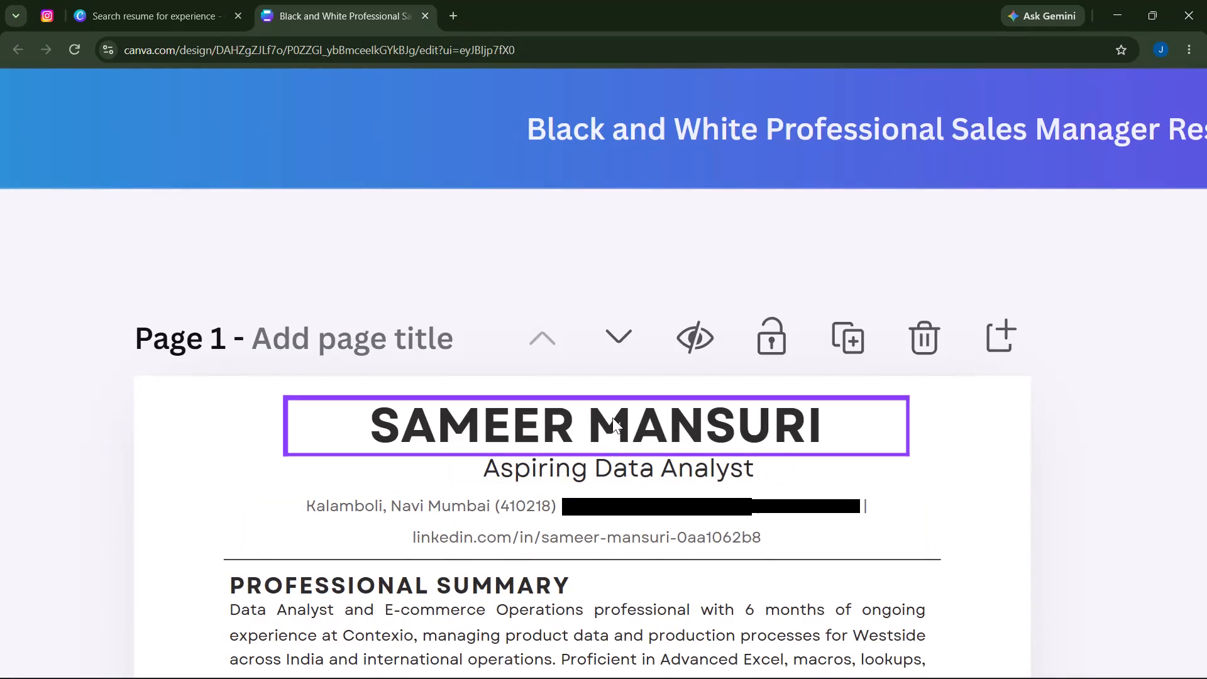
pyautogui.click(612, 417)
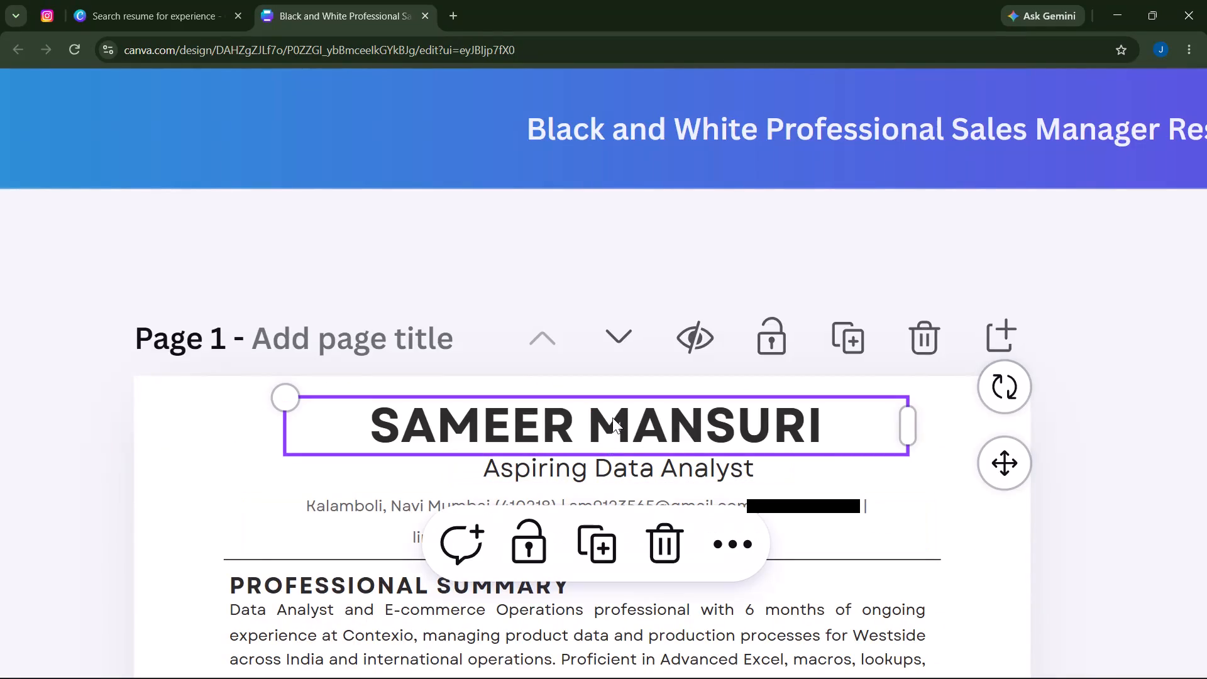
pyautogui.press('Up')
pyautogui.press('Up')
pyautogui.press('Up')
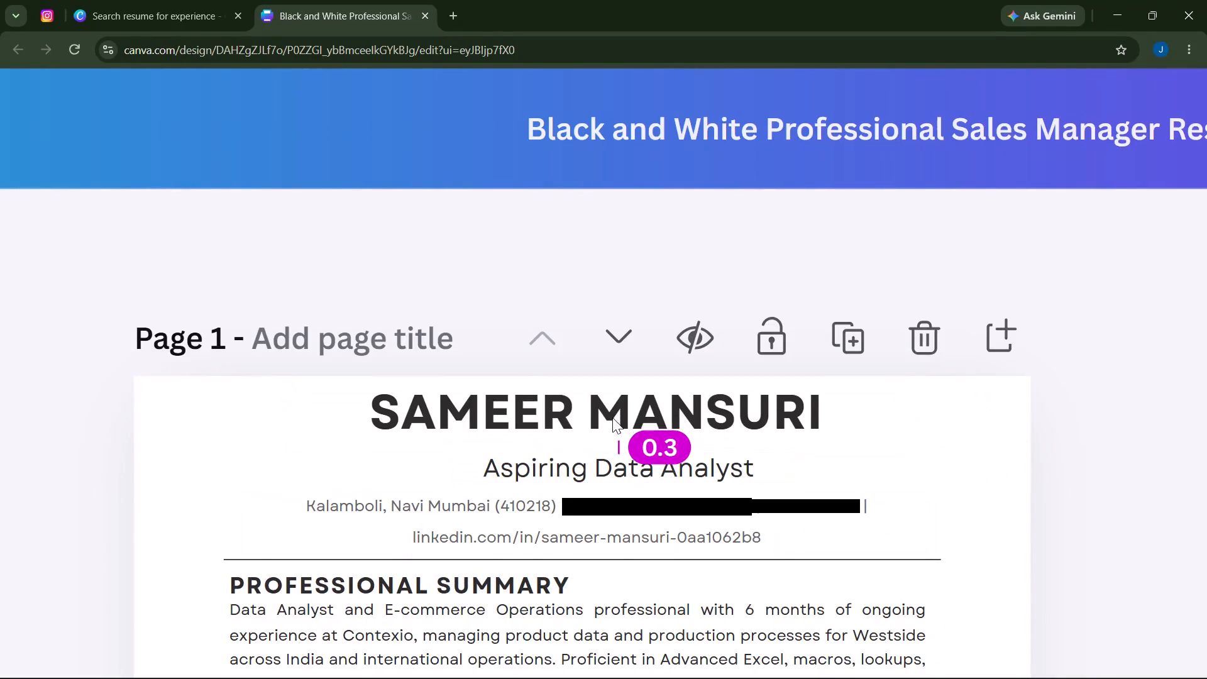
pyautogui.press('Up')
pyautogui.press('Up')
pyautogui.press('Up')
pyautogui.press('Up')
pyautogui.press('Up')
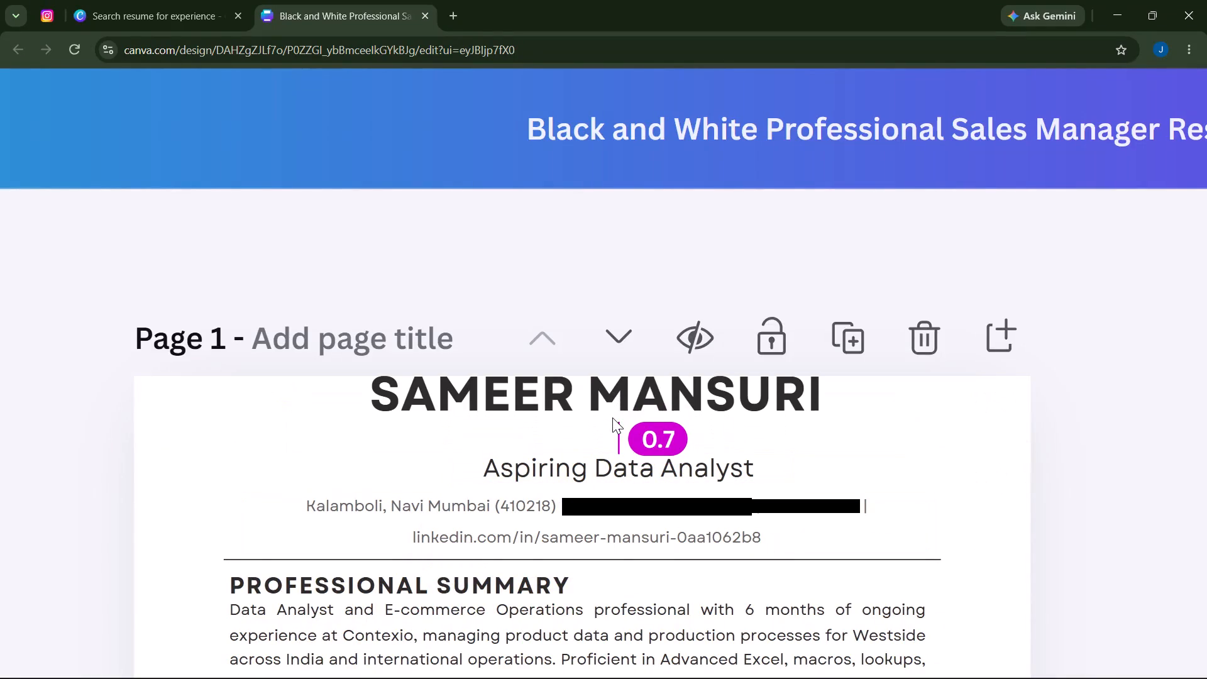
pyautogui.press('Down')
pyautogui.press('Down')
pyautogui.press('Down')
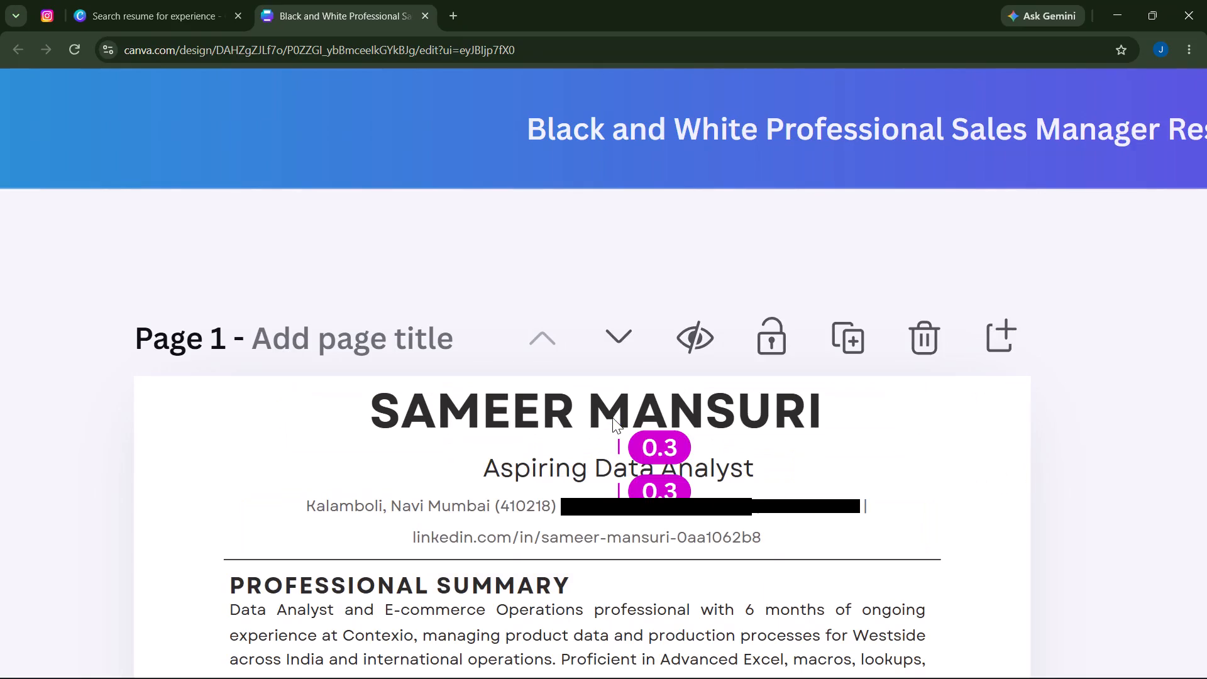
pyautogui.press('Down')
pyautogui.press('Down')
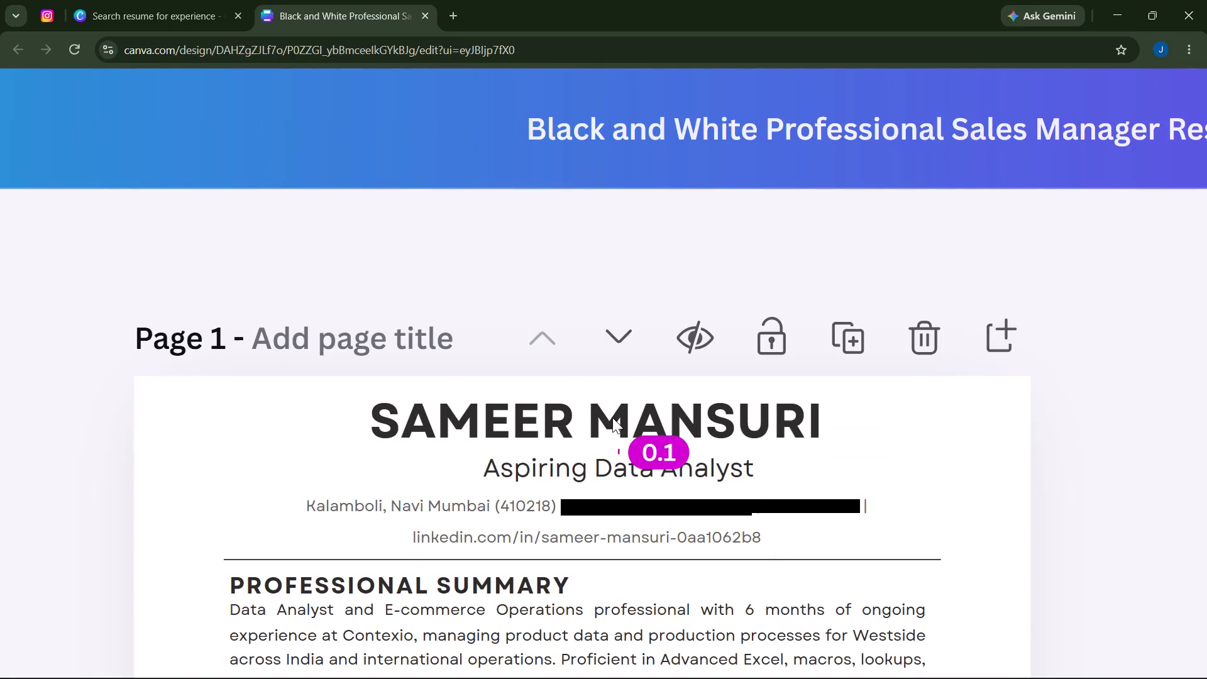
pyautogui.press('Down')
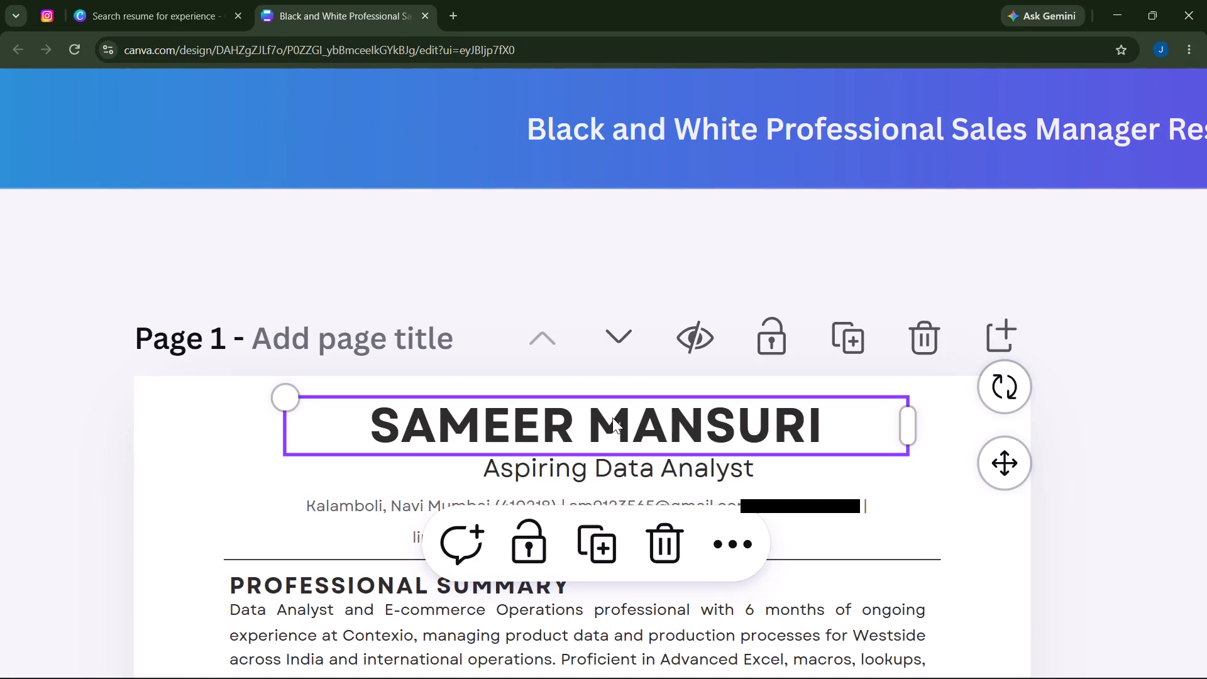
pyautogui.press('Down')
pyautogui.press('Down')
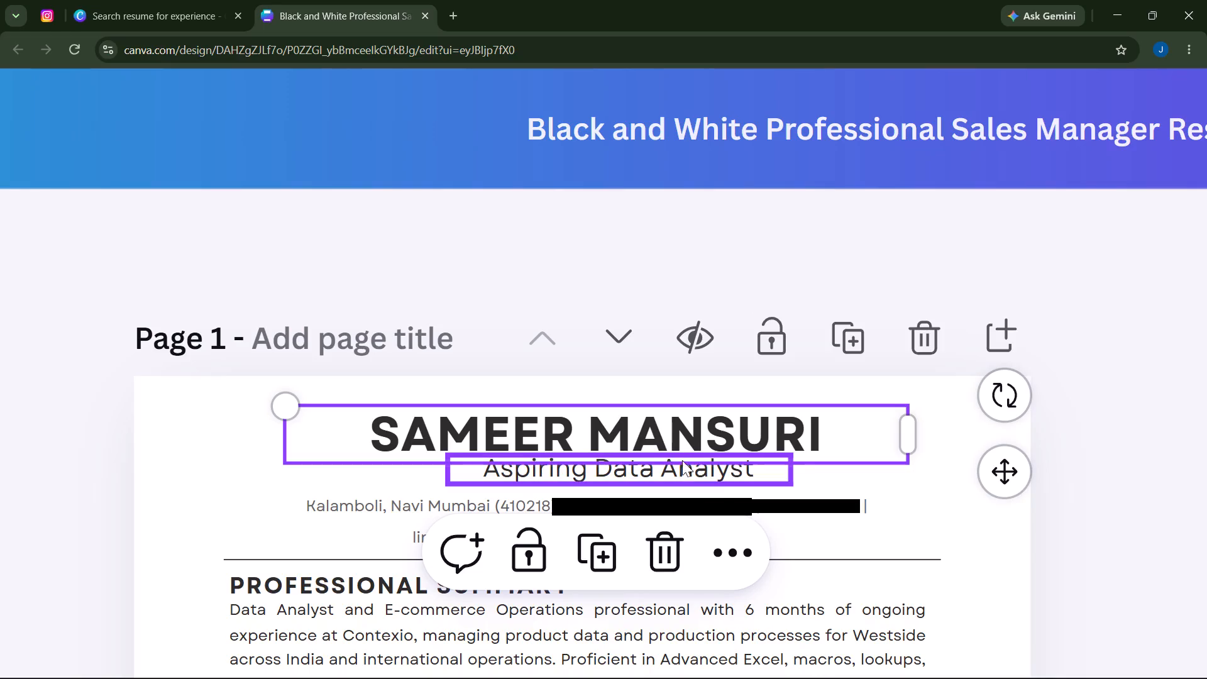
# Nudge the "Aspiring Data Analyst" line slightly down, away from the name heading.
pyautogui.click(719, 478)
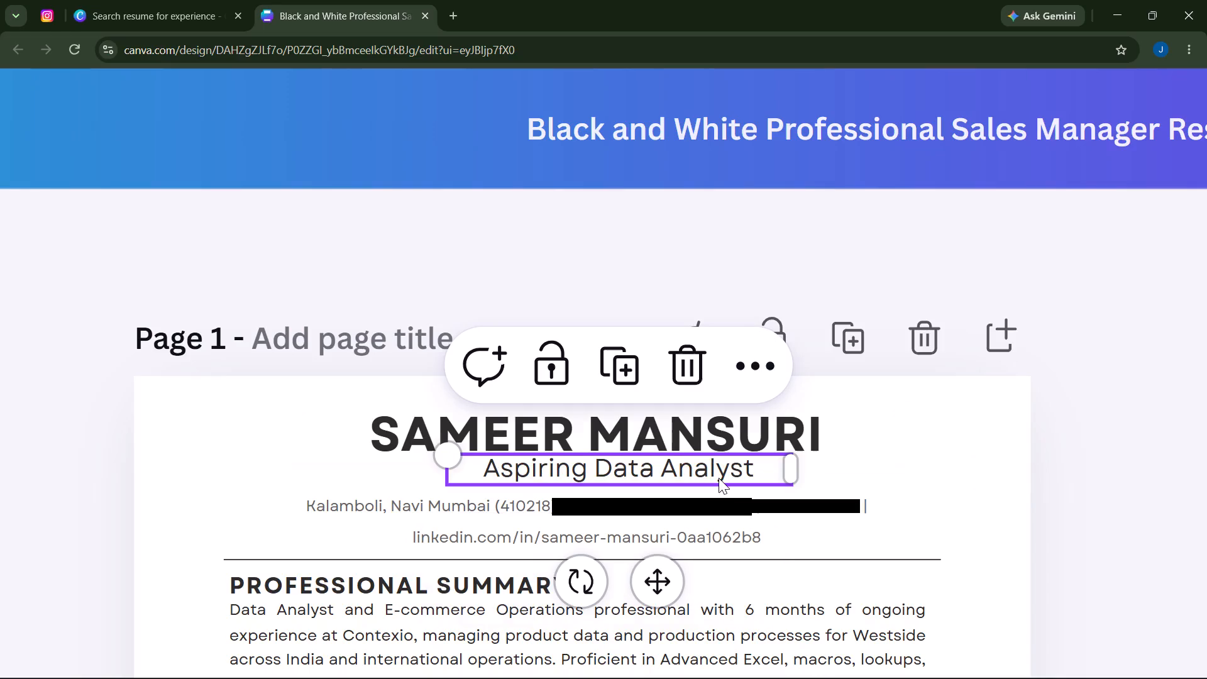
pyautogui.press('Up')
pyautogui.press('Up')
pyautogui.press('Down')
pyautogui.press('Down')
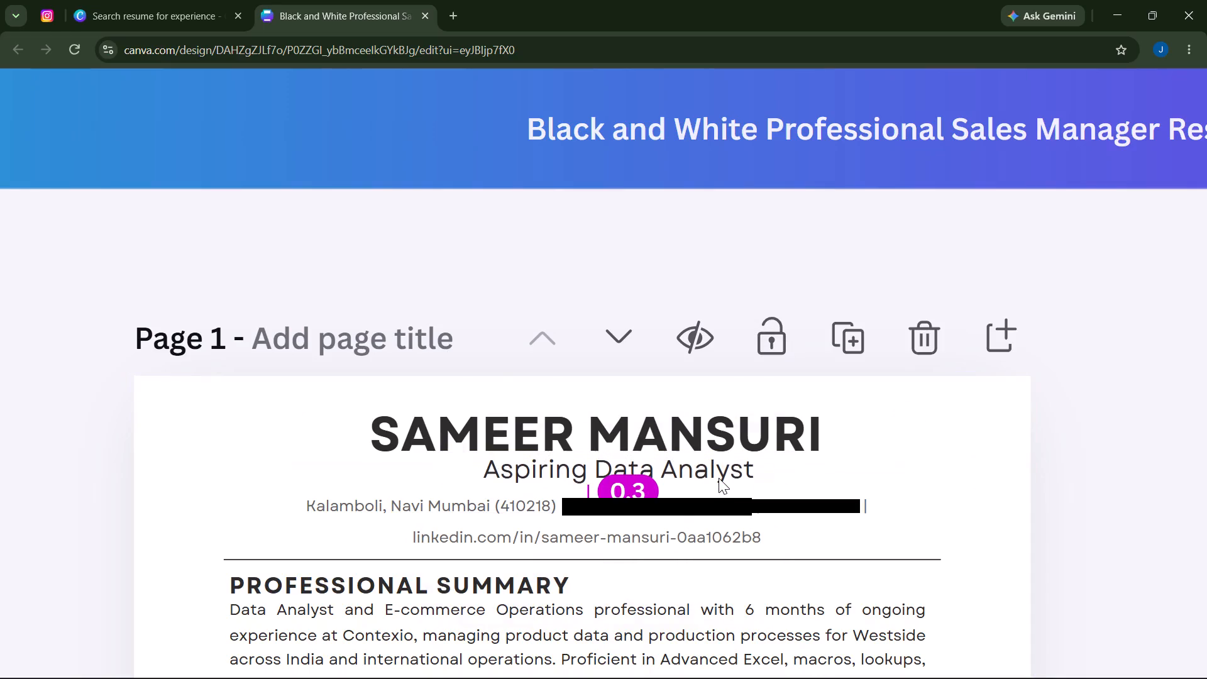
pyautogui.press('Down')
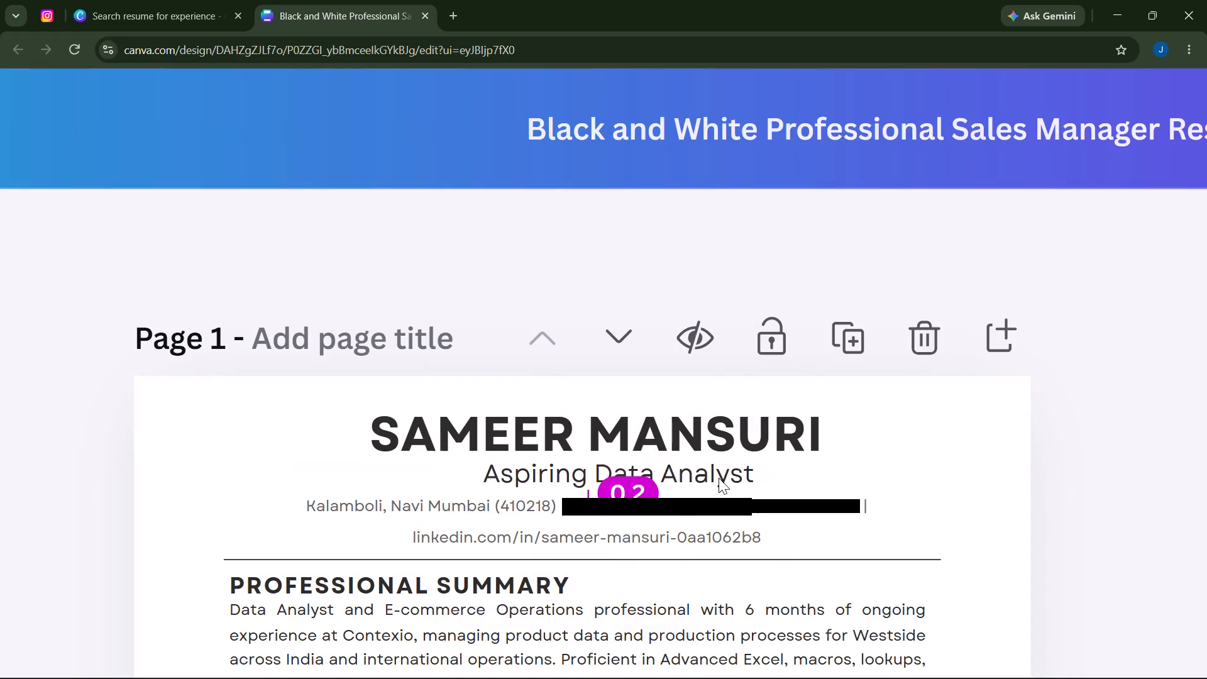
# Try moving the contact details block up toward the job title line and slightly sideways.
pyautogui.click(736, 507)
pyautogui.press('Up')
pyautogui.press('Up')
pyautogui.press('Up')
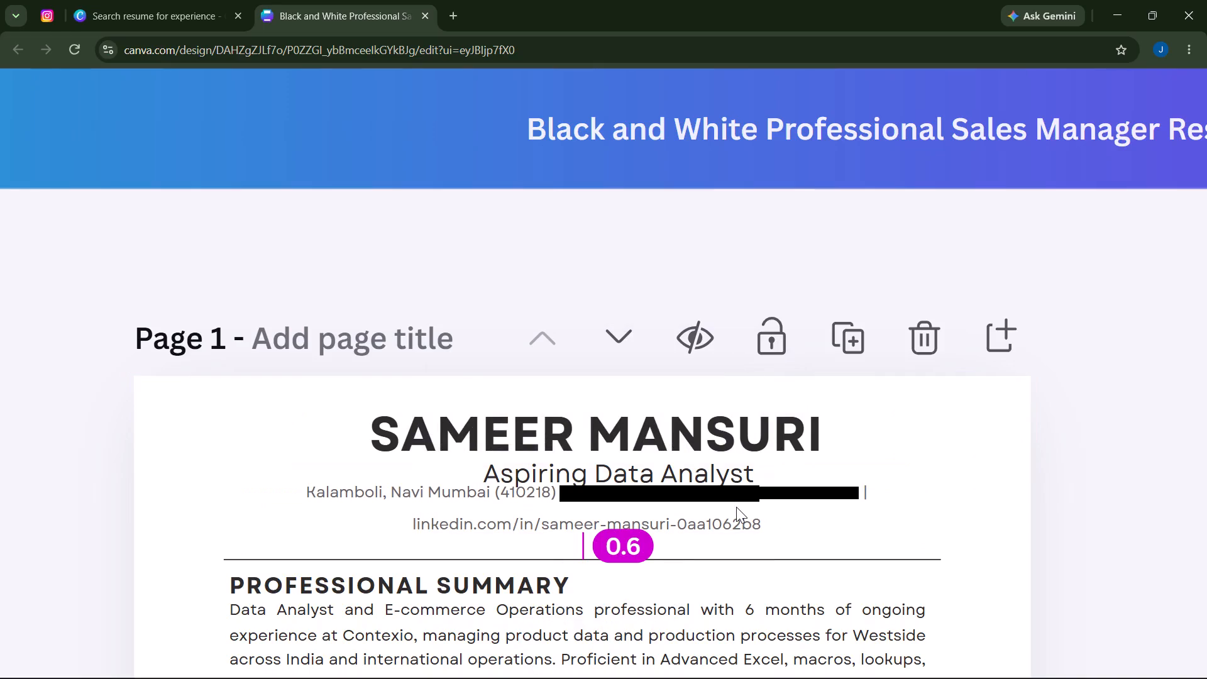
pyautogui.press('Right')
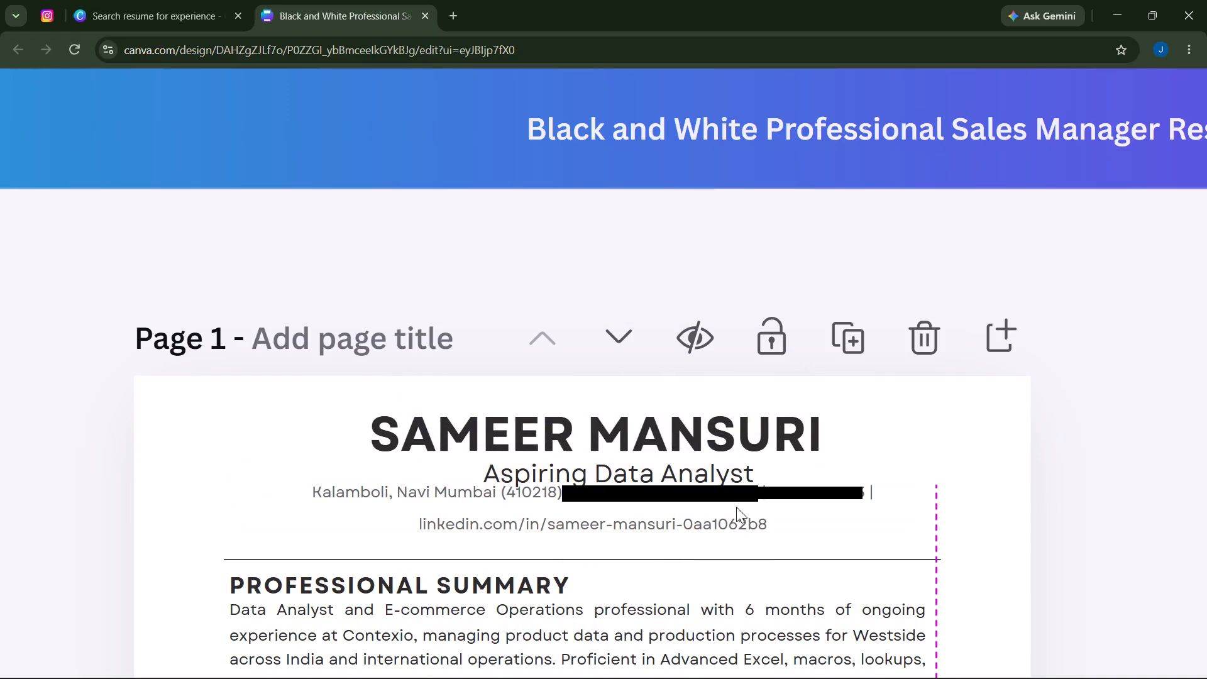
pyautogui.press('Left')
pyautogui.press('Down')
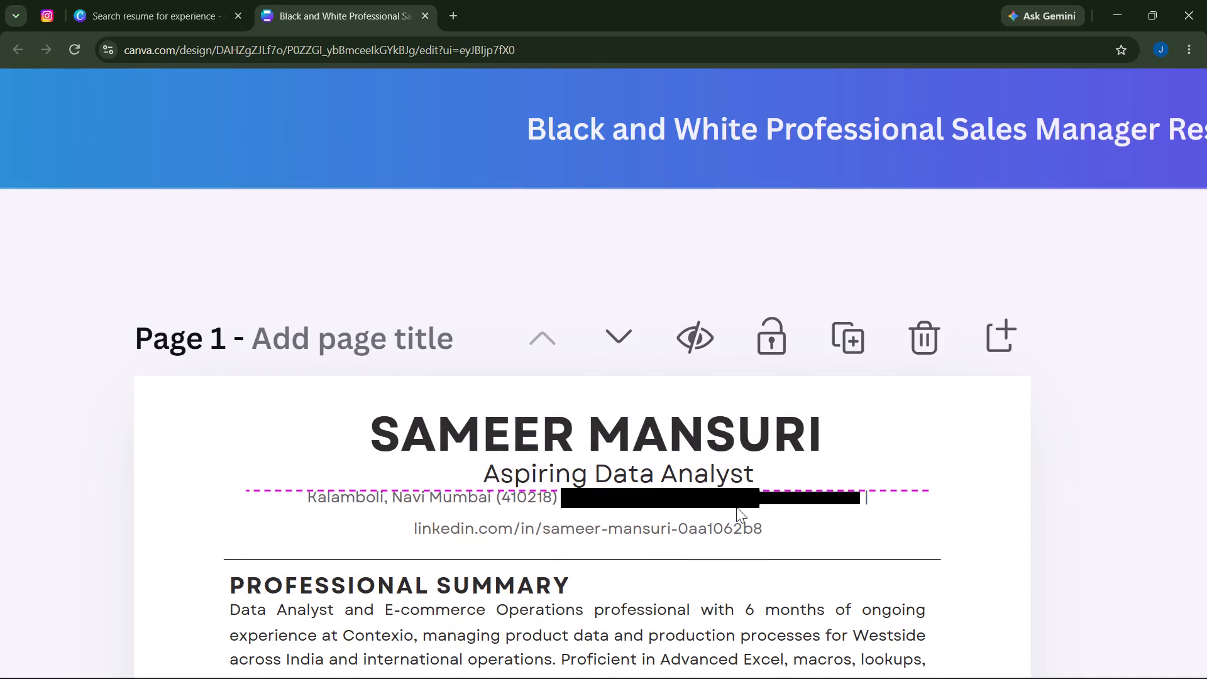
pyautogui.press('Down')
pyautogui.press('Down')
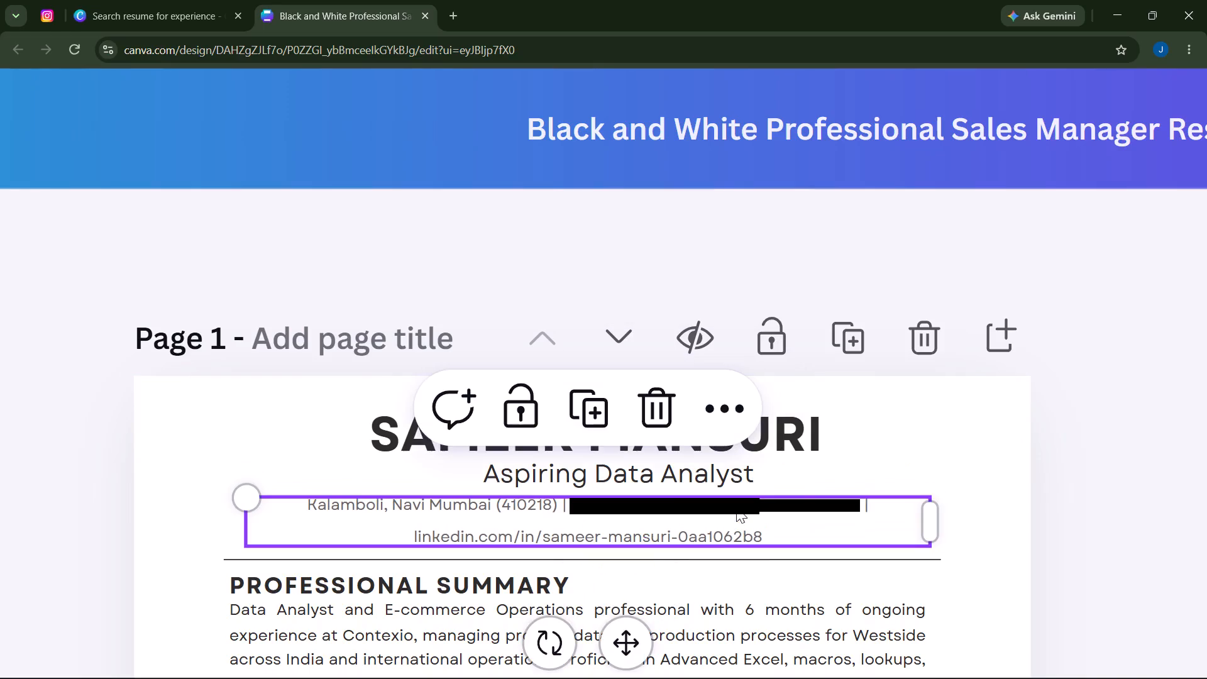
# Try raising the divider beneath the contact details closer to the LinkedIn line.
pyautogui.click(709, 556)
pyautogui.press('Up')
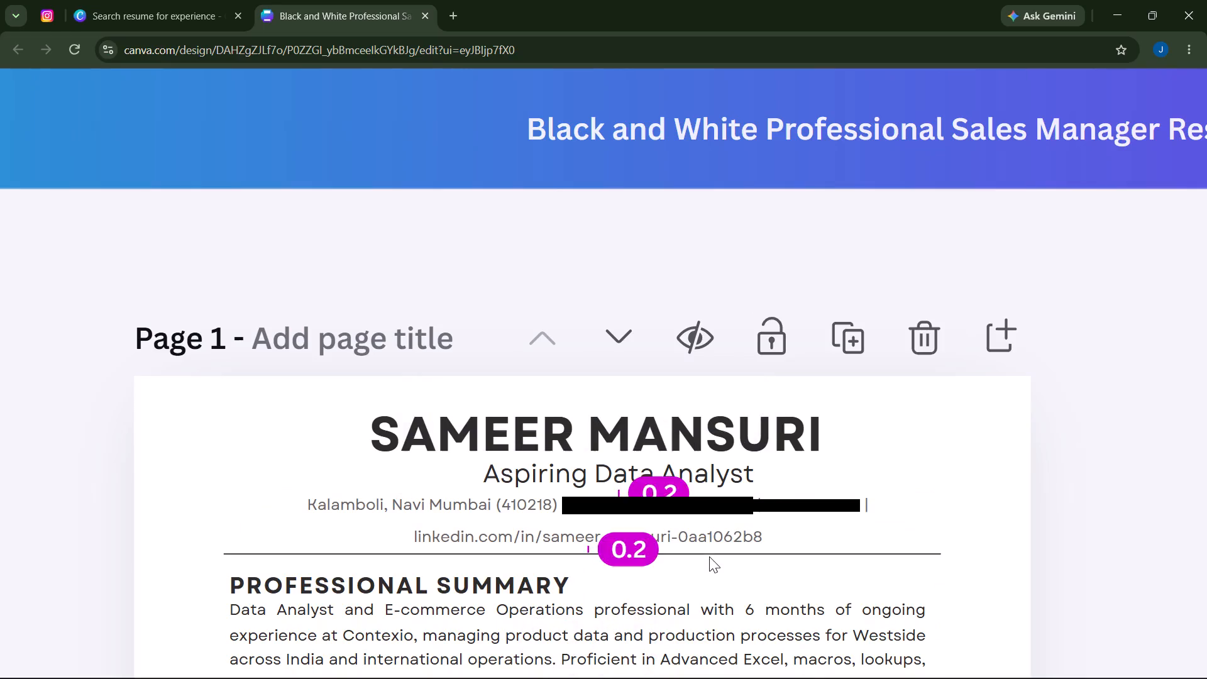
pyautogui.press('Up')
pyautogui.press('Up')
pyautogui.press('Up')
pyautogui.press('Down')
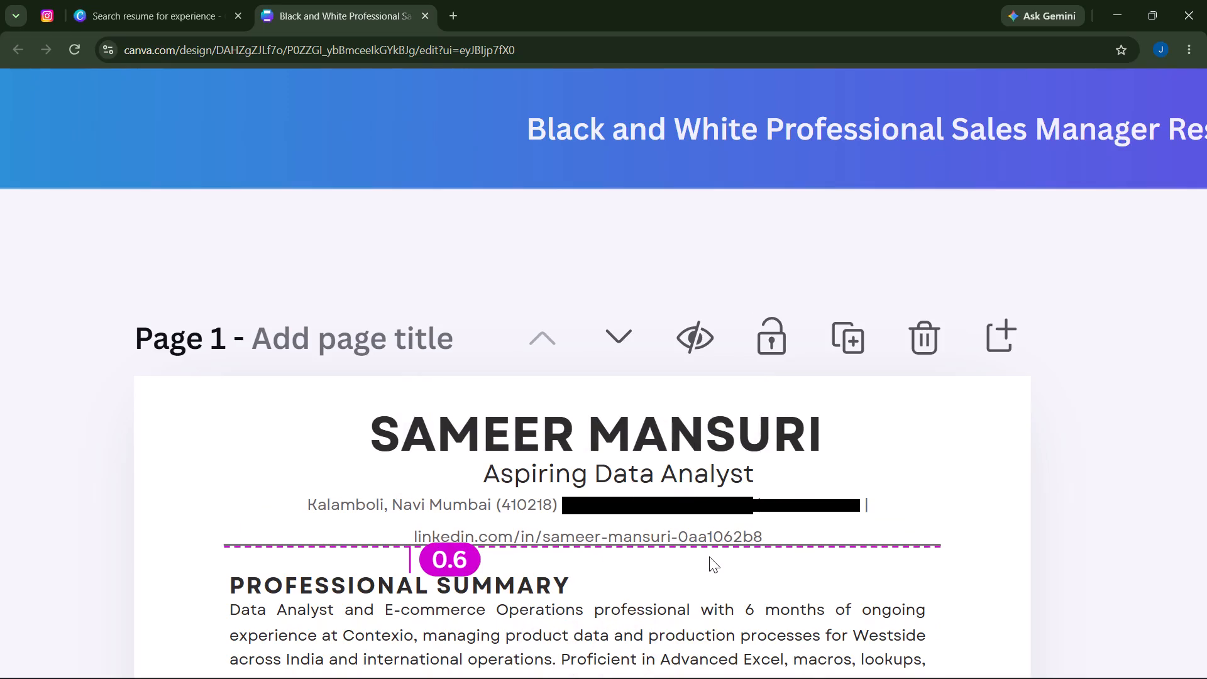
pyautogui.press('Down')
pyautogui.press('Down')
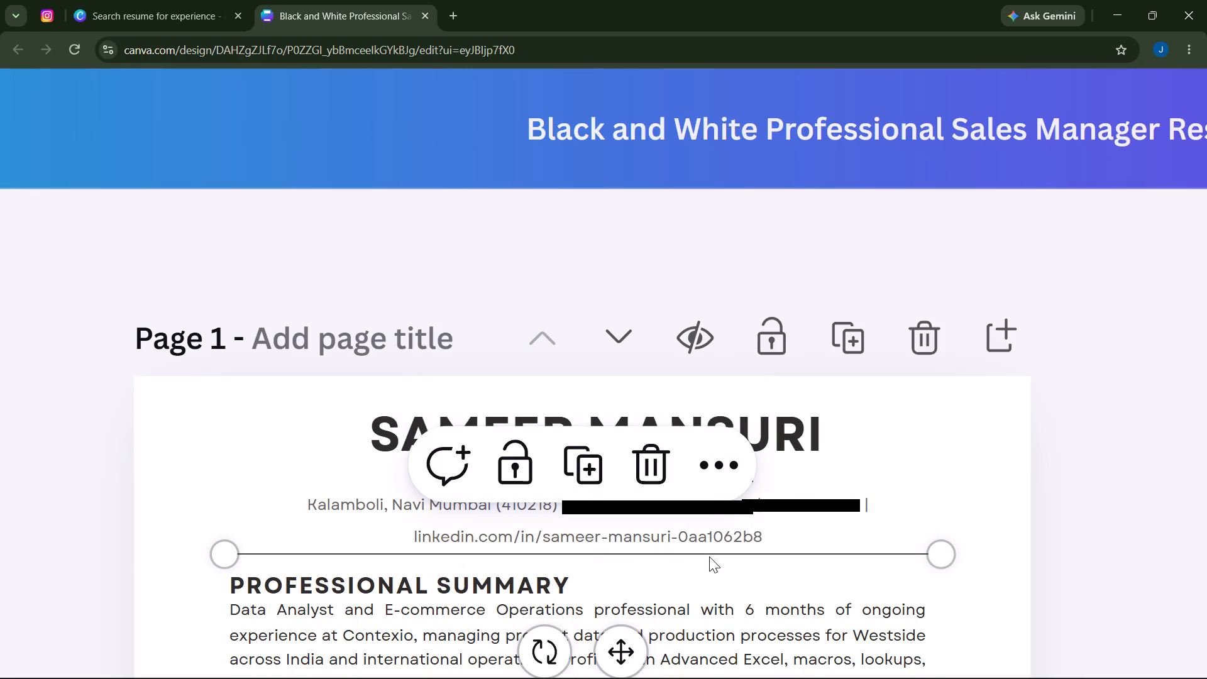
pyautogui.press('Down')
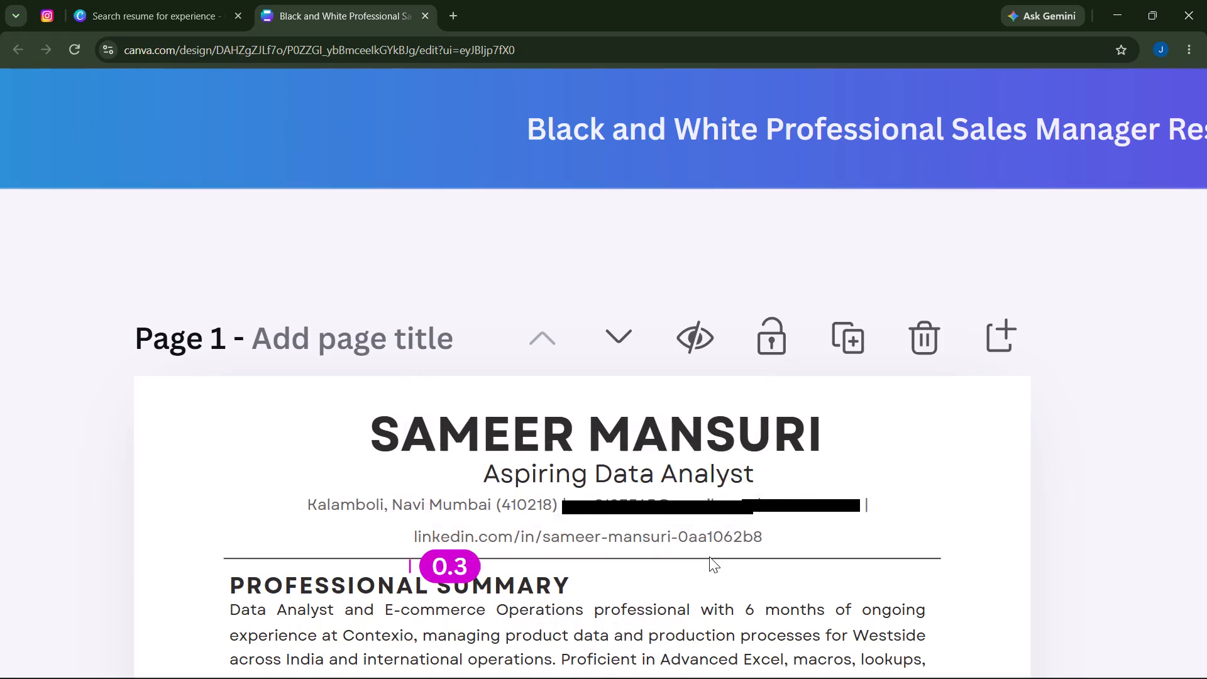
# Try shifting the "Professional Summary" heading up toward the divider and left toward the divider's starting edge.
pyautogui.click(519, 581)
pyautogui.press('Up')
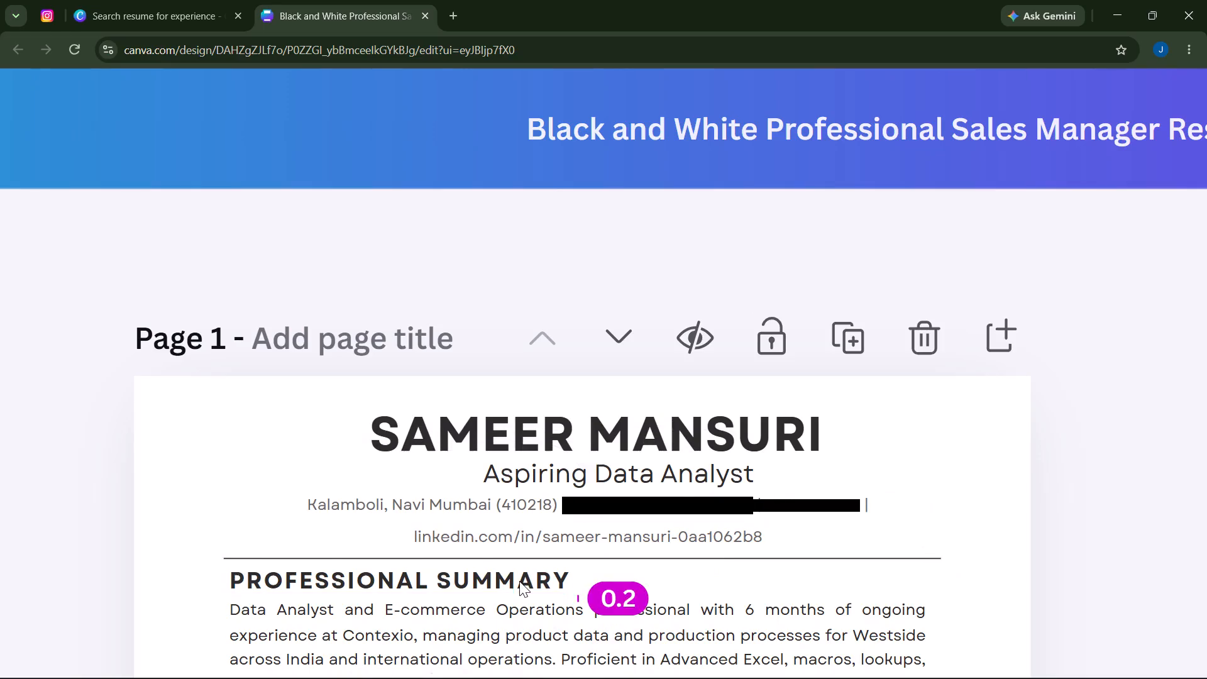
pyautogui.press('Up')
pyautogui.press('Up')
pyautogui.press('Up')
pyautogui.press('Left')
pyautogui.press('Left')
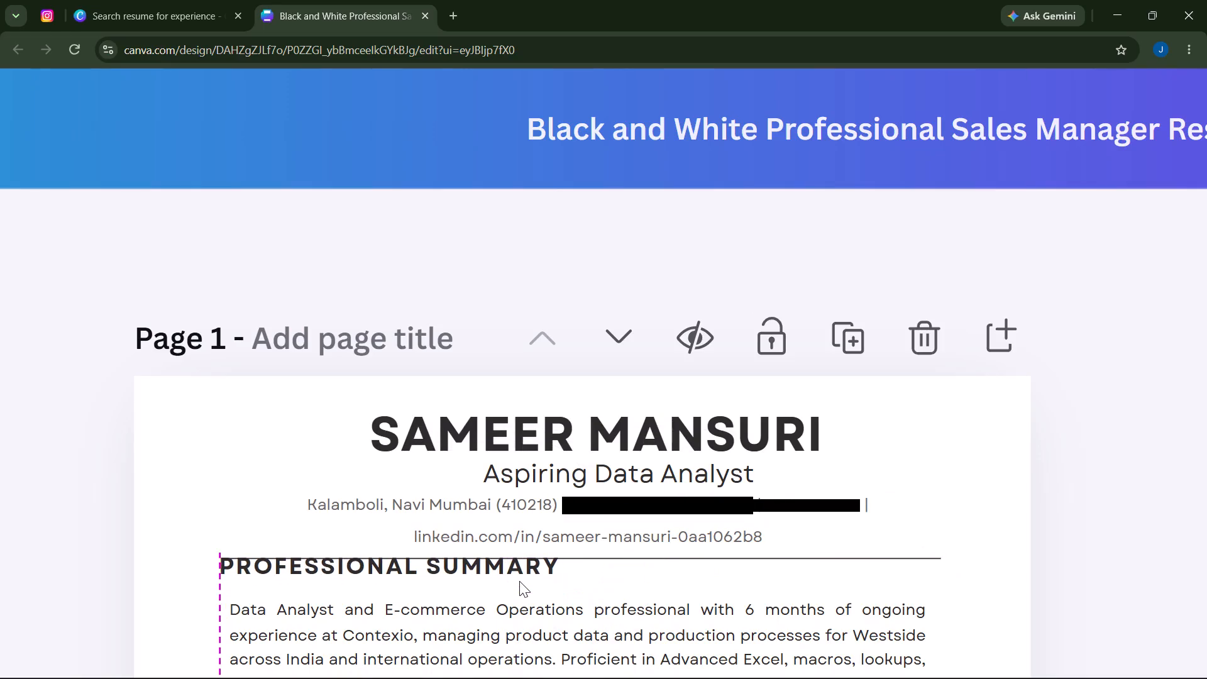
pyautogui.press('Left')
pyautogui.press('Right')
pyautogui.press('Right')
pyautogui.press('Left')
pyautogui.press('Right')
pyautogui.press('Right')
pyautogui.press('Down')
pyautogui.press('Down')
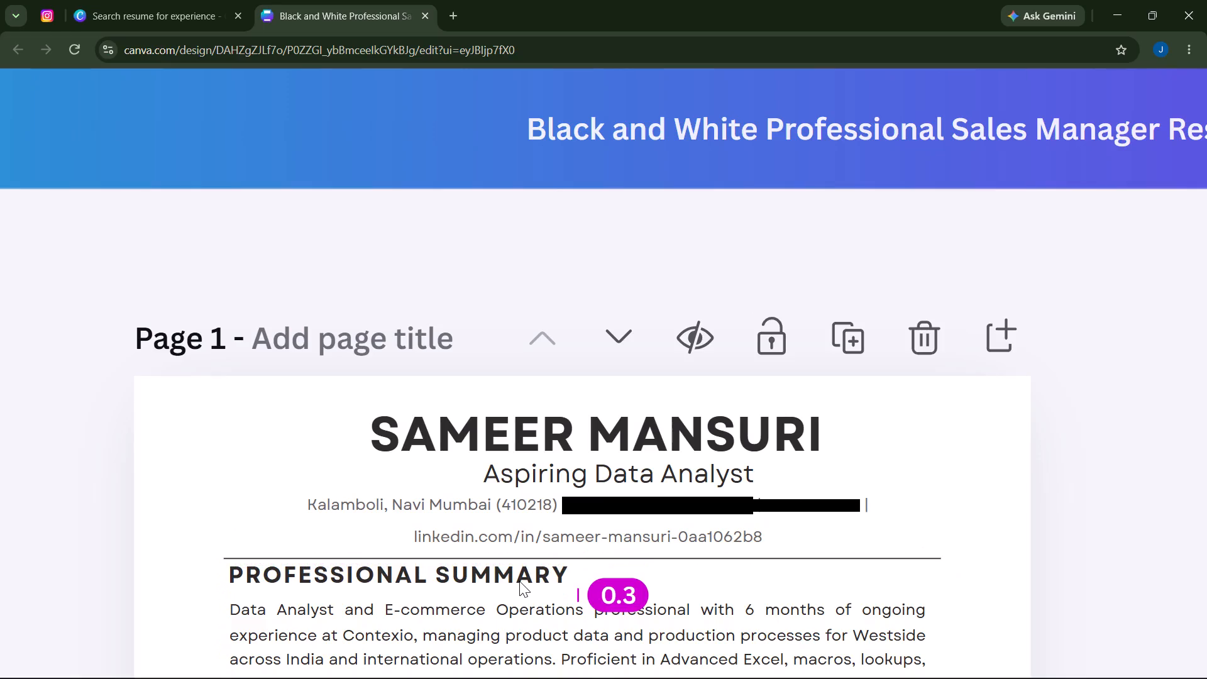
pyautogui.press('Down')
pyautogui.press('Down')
# Nudge the professional summary paragraph slightly up so it sits directly beneath its heading.
pyautogui.scroll(-1, 519, 581)
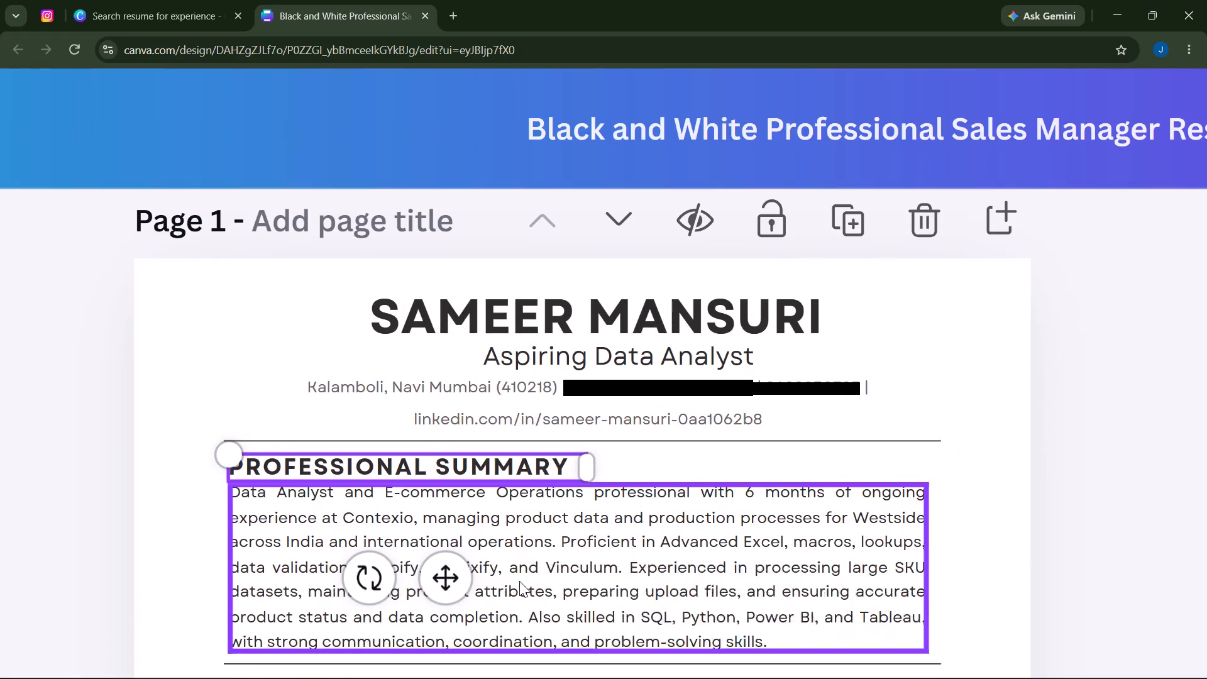
pyautogui.scroll(-1, 519, 581)
pyautogui.click(519, 581)
pyautogui.press('Up')
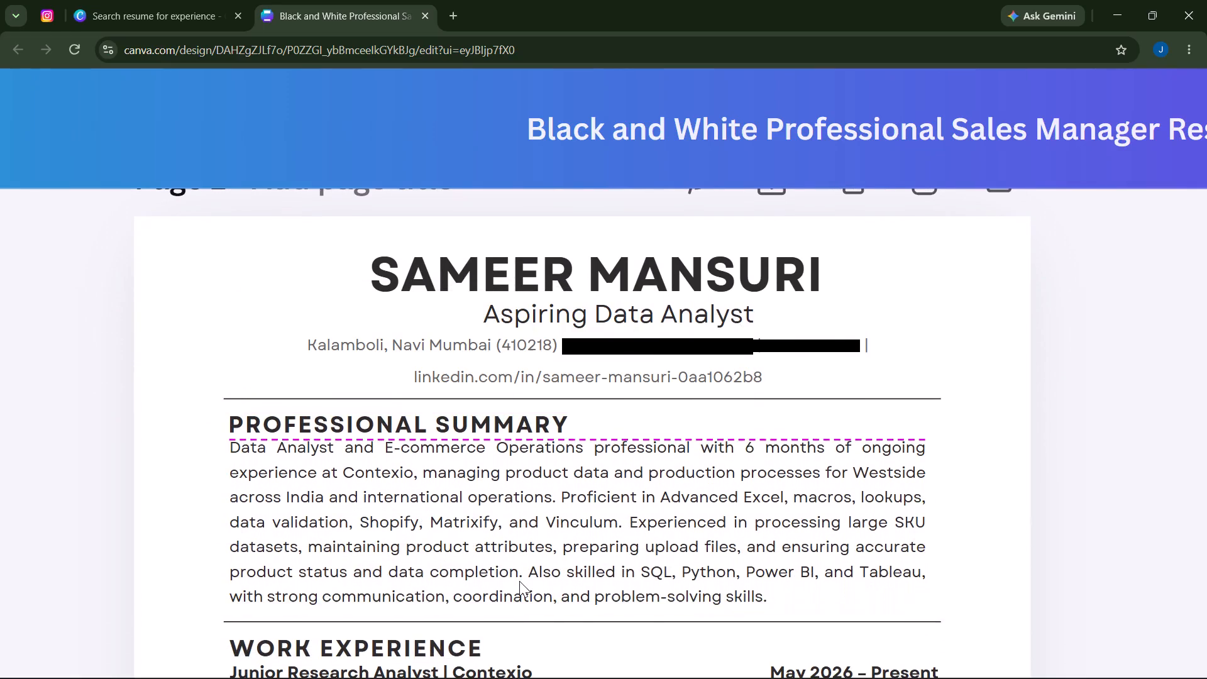
pyautogui.press('Up')
pyautogui.press('Up')
pyautogui.press('Up')
pyautogui.press('Down')
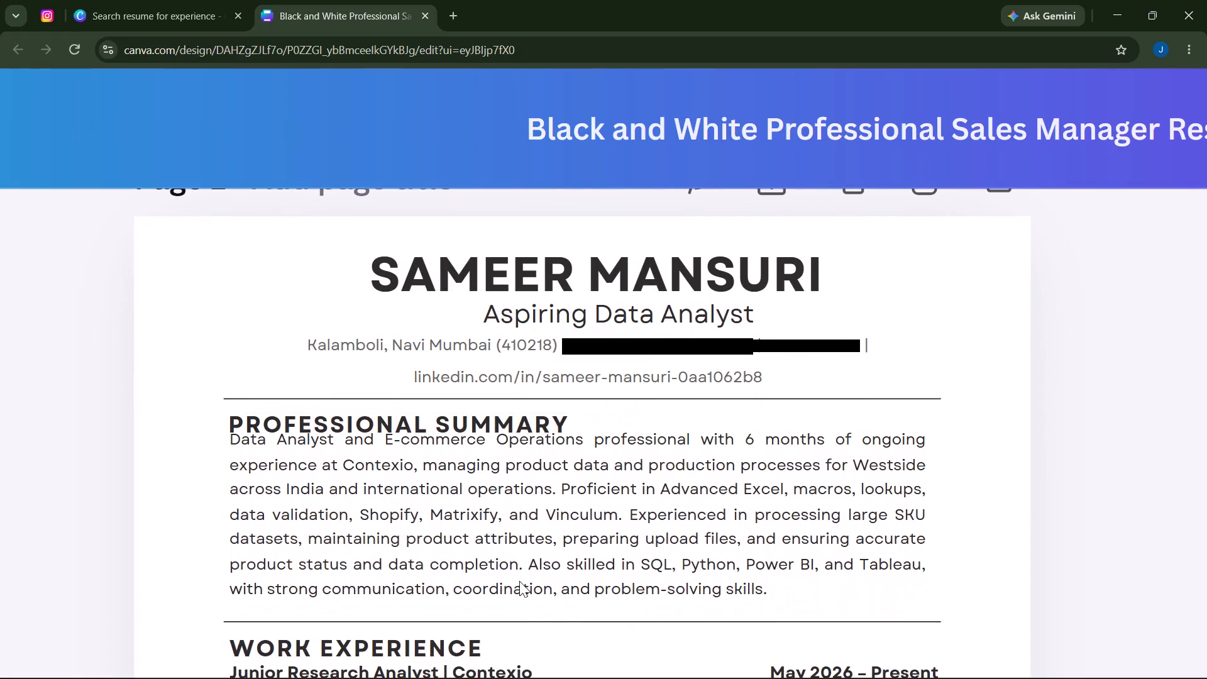
pyautogui.press('Down')
pyautogui.press('Down')
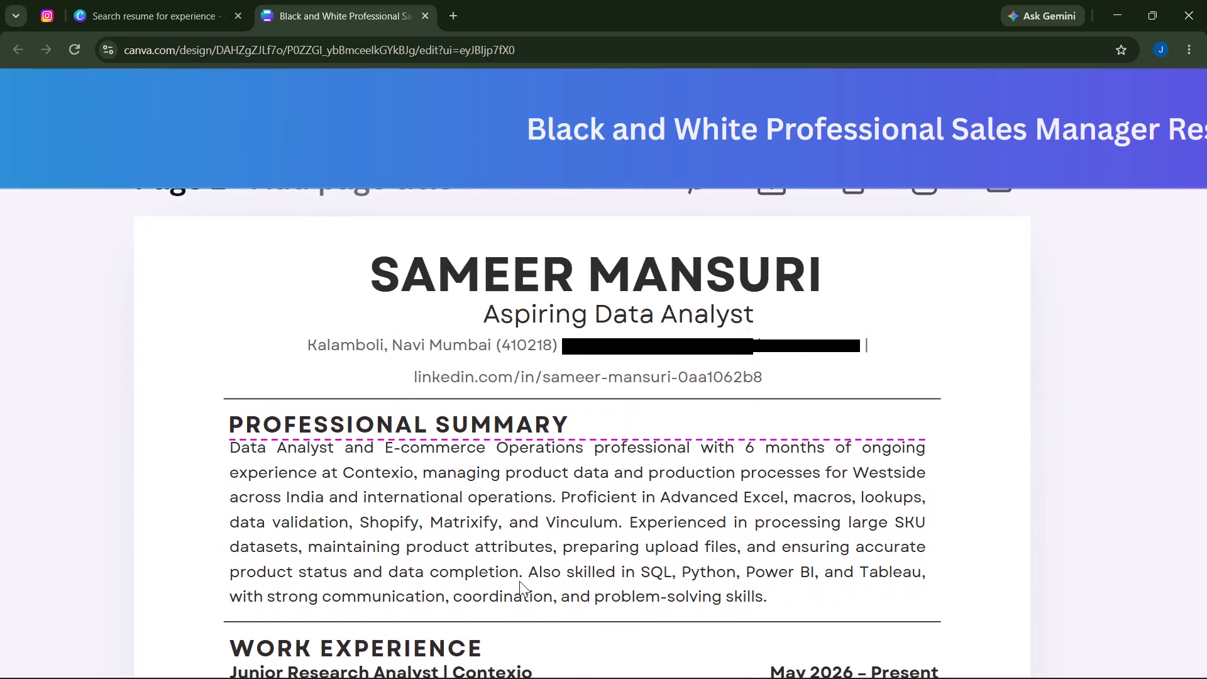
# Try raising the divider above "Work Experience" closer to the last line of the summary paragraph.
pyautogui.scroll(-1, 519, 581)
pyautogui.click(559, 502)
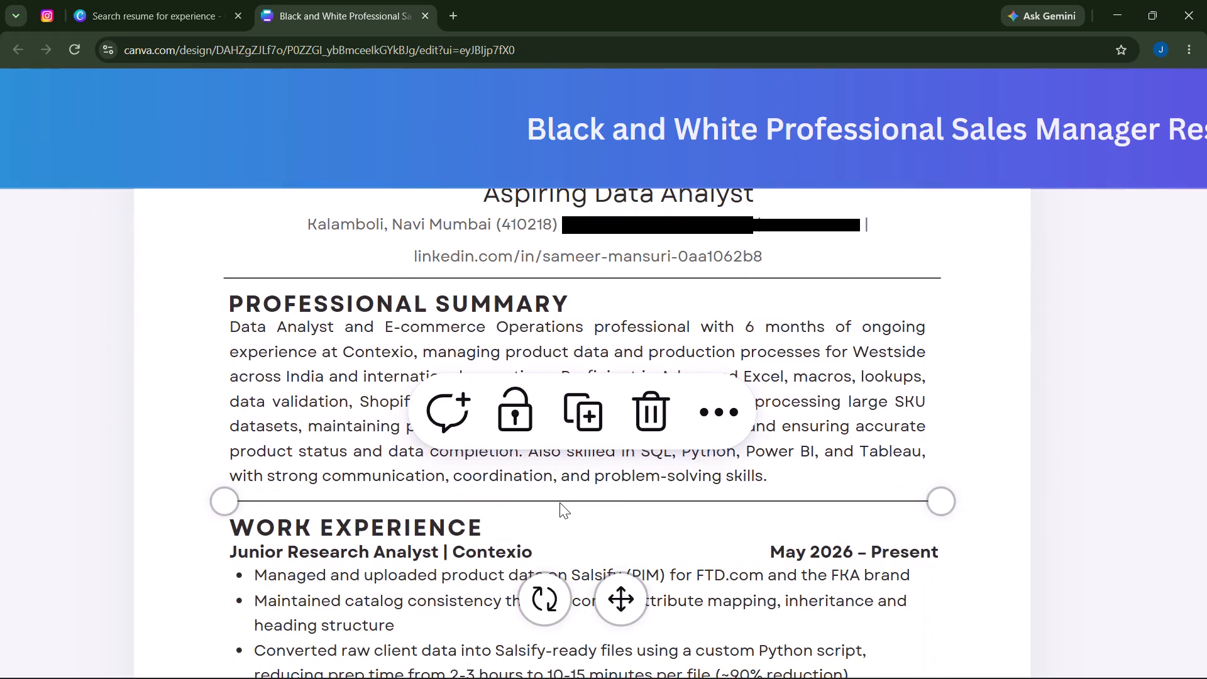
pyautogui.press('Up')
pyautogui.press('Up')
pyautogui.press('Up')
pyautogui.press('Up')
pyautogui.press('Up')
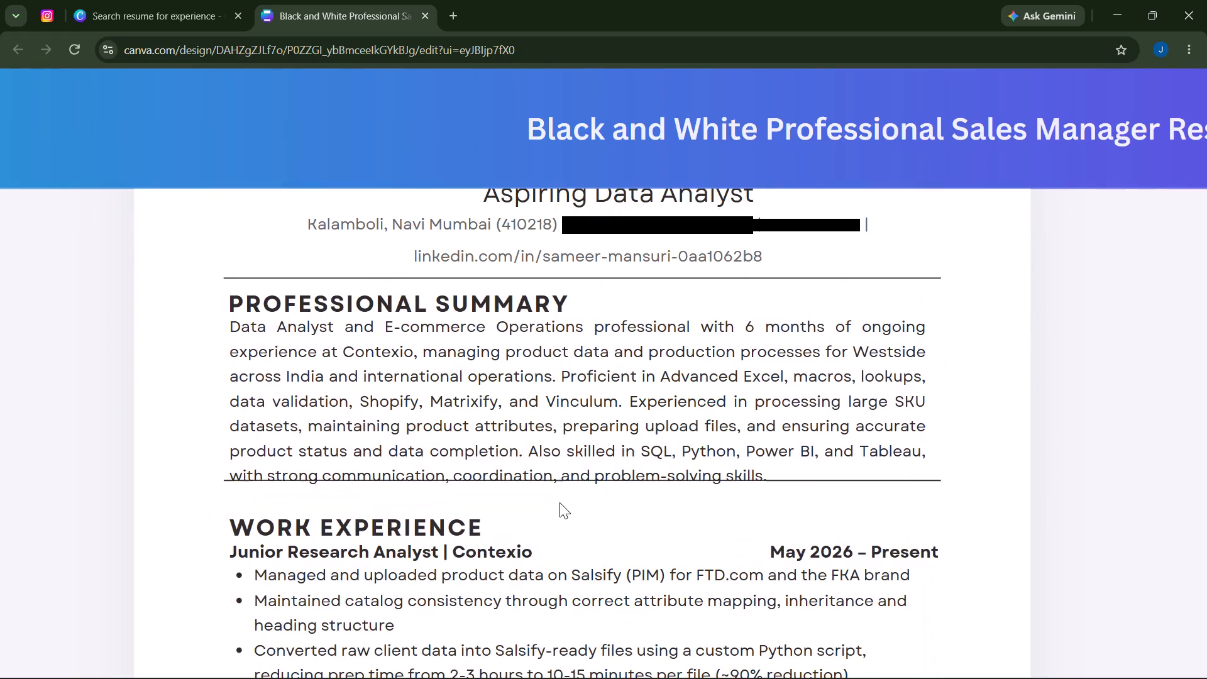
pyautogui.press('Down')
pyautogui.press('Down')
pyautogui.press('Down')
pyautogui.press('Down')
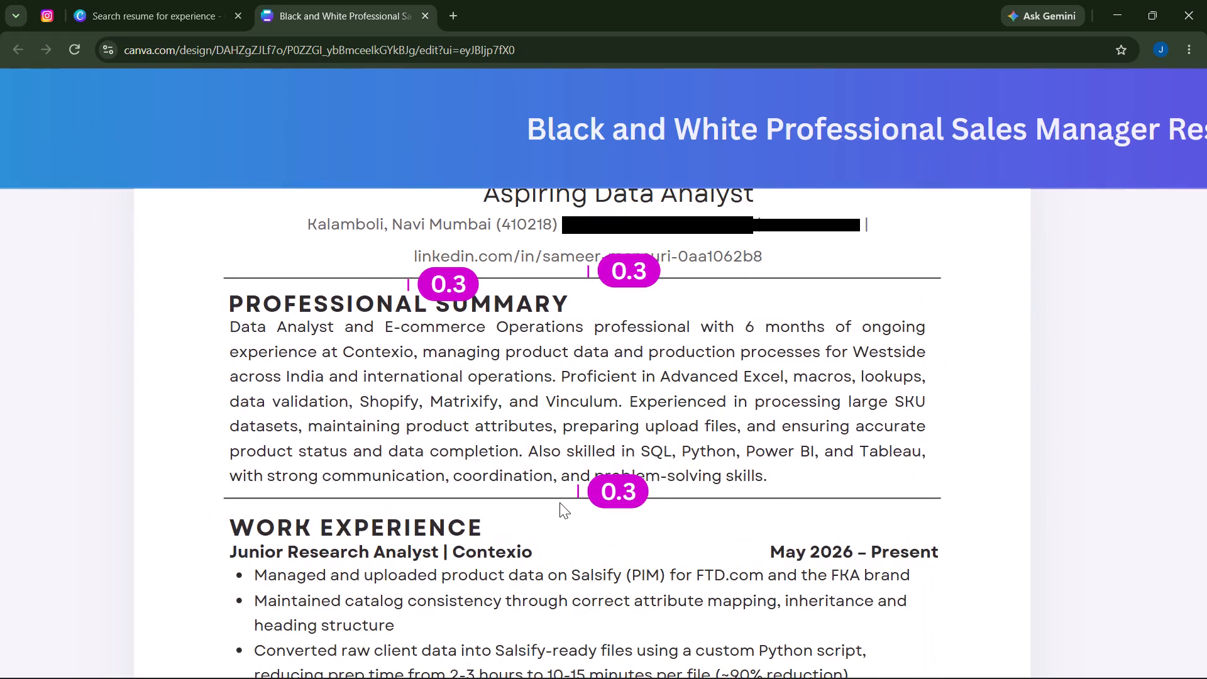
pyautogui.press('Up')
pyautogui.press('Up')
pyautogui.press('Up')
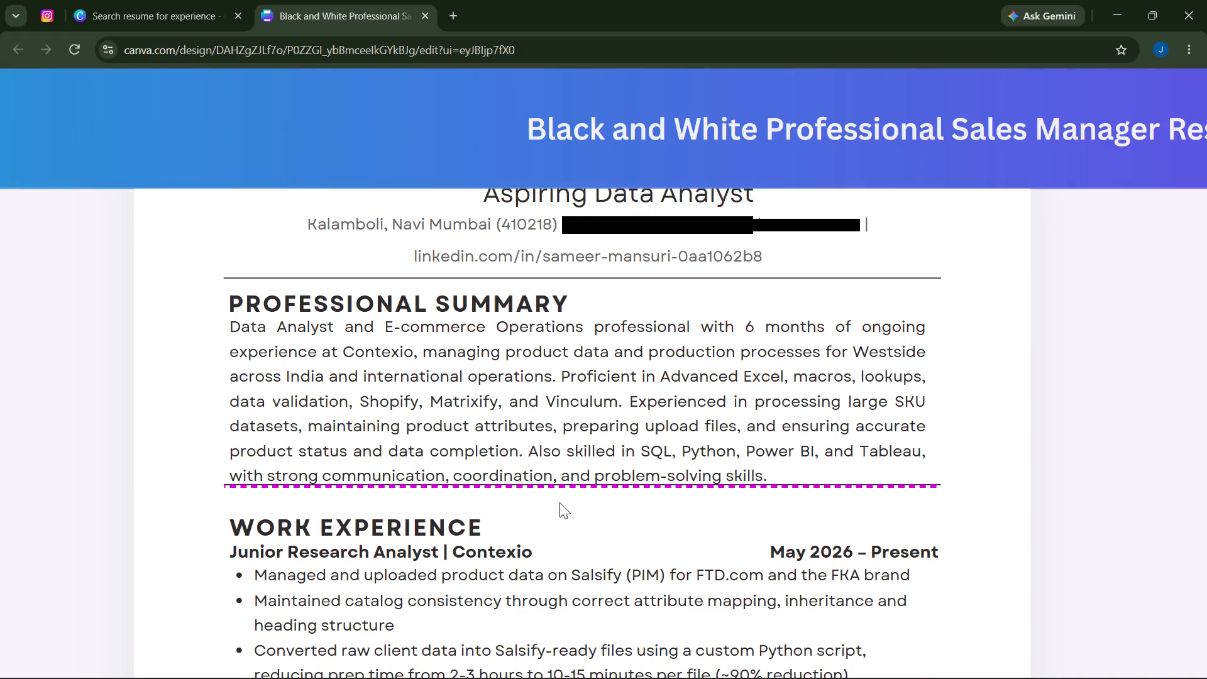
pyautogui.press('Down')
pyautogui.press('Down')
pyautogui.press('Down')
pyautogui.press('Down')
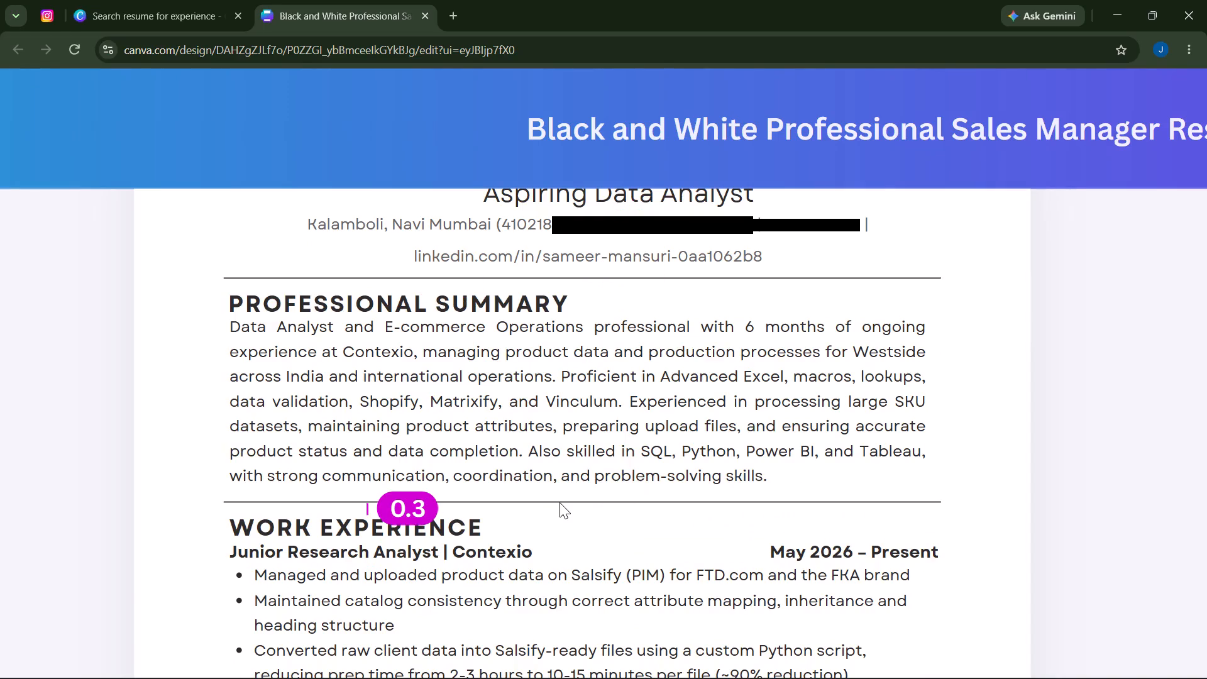
# Nudge the "Work Experience" heading slightly right, keeping it between its divider and the job title line.
pyautogui.click(440, 517)
pyautogui.press('Up')
pyautogui.press('Up')
pyautogui.press('Up')
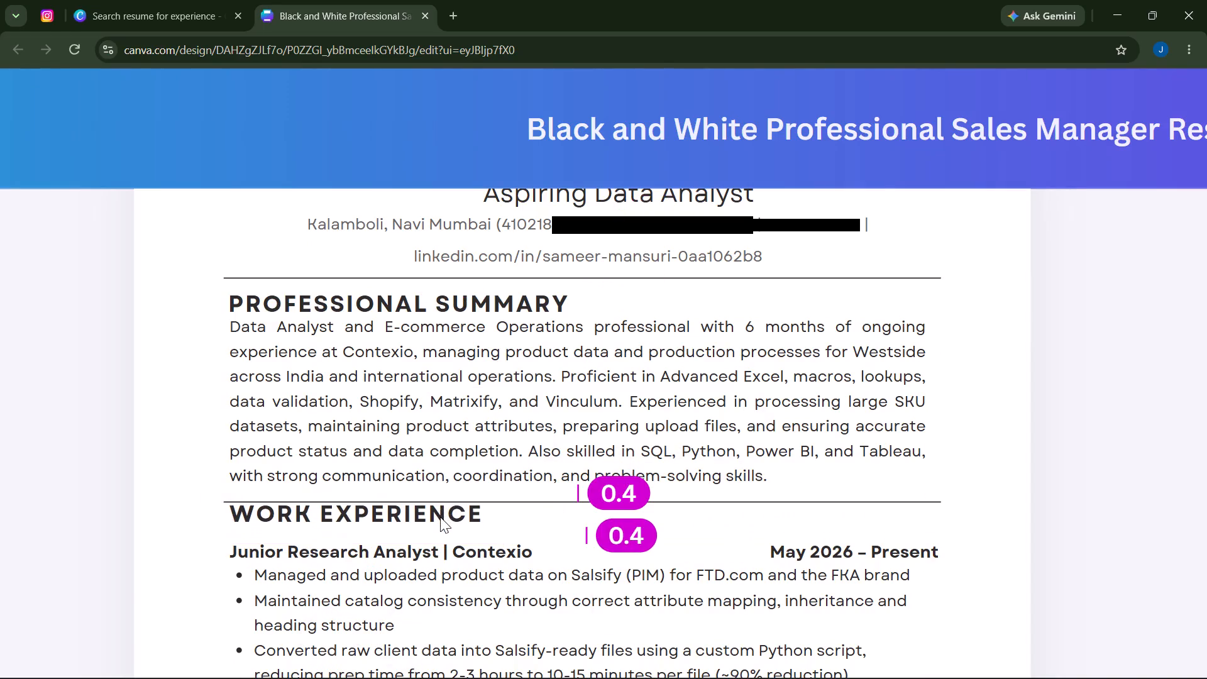
pyautogui.press('Up')
pyautogui.press('Left')
pyautogui.press('Left')
pyautogui.press('Right')
pyautogui.press('Right')
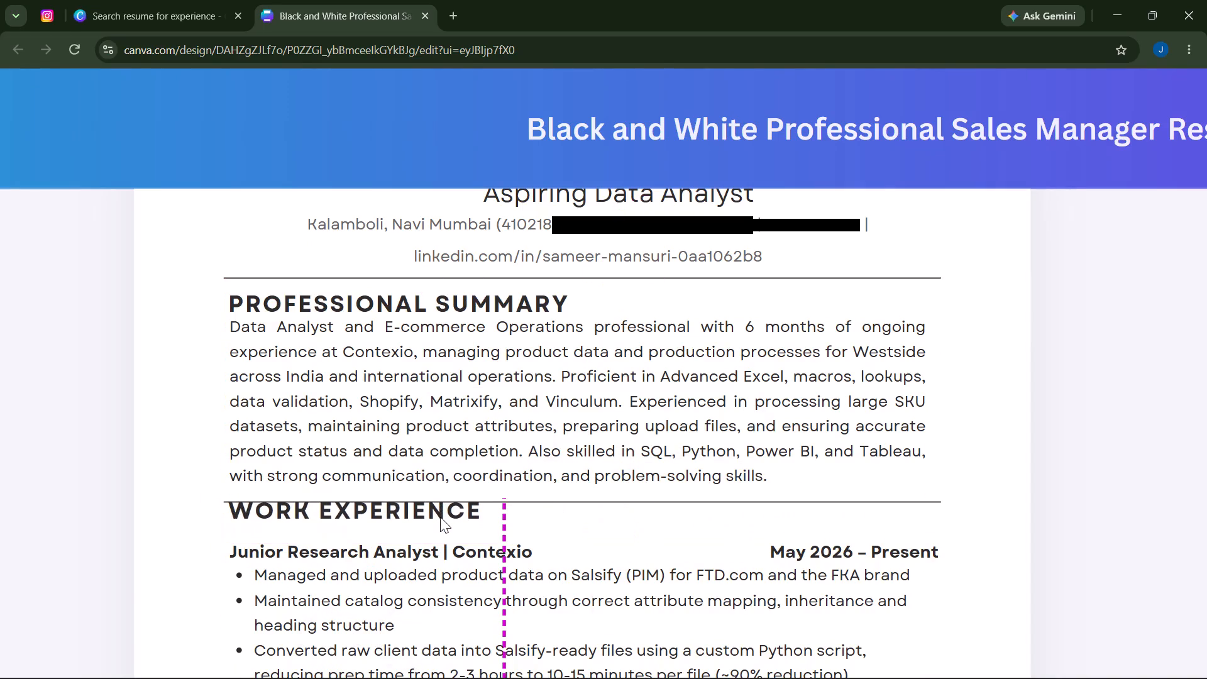
pyautogui.press('Right')
pyautogui.press('Down')
pyautogui.press('Down')
pyautogui.press('Down')
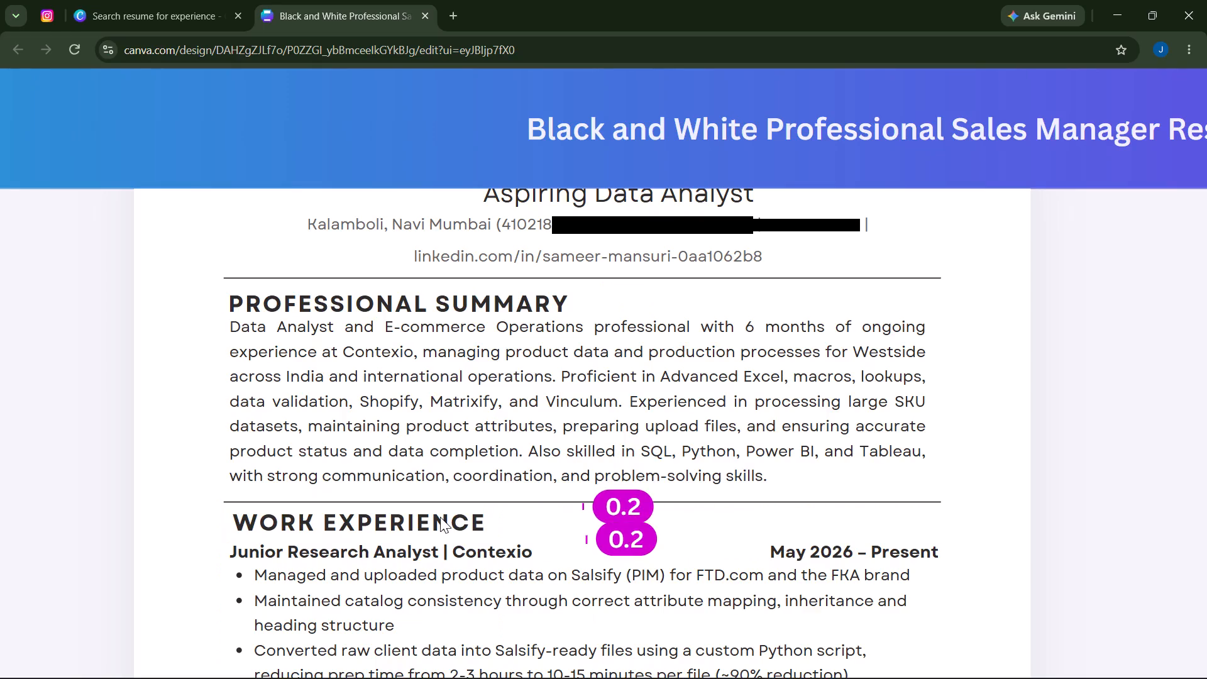
pyautogui.press('Down')
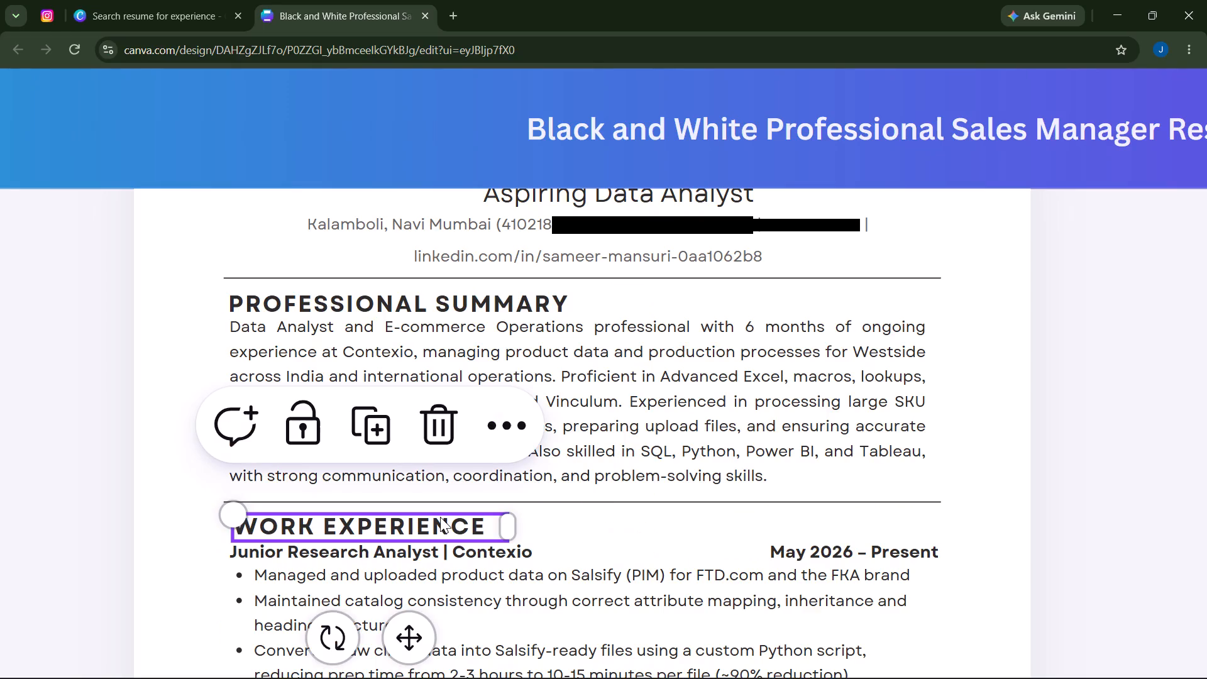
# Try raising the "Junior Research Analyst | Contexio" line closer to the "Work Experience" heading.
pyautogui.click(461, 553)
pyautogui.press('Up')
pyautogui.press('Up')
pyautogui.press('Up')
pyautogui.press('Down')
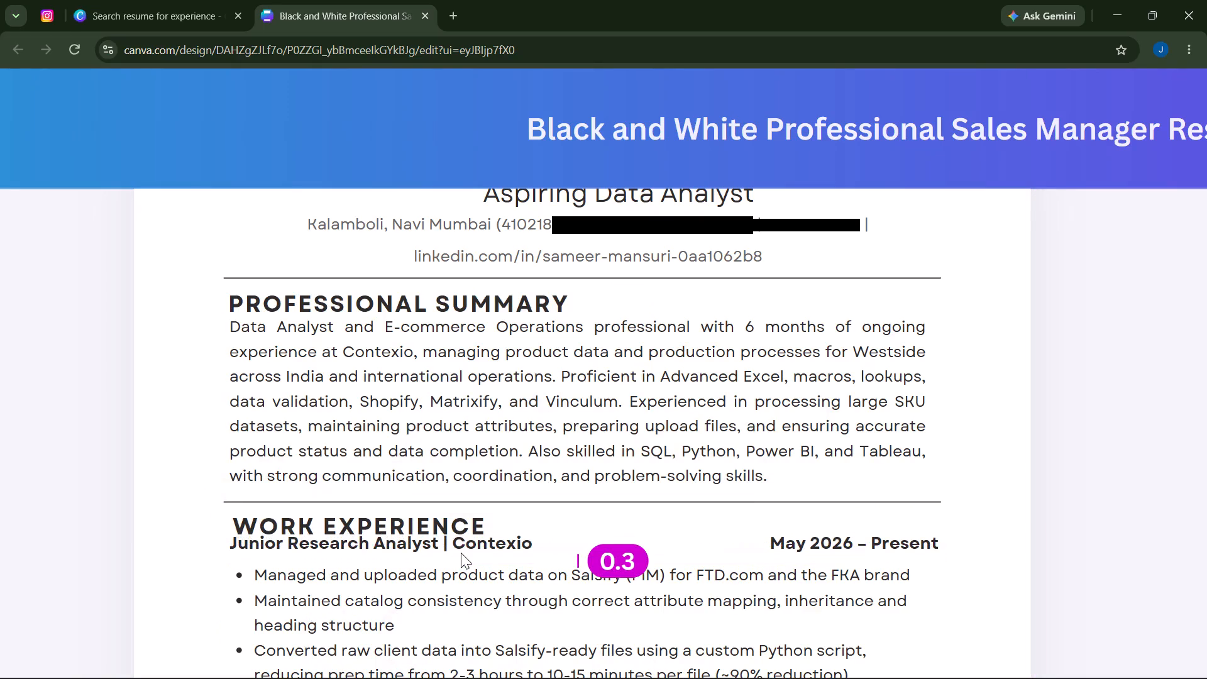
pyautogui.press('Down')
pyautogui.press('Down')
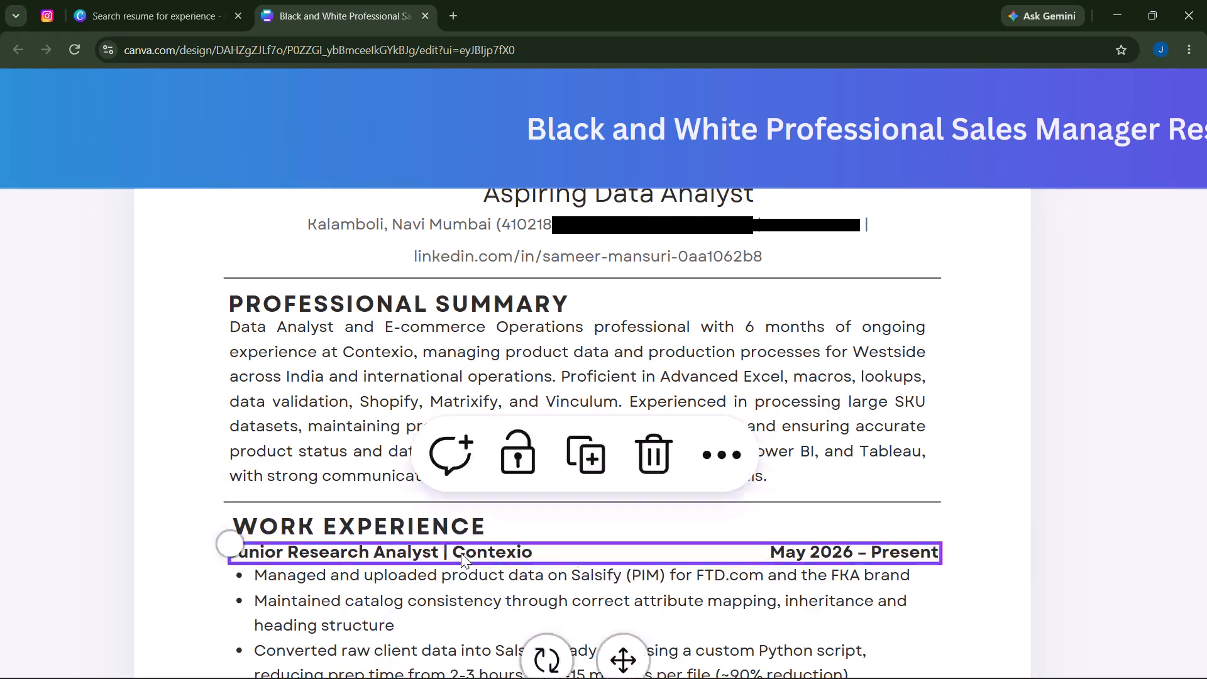
# Nudge the Contexio job's bullet list slightly down, away from the job title line.
pyautogui.click(461, 585)
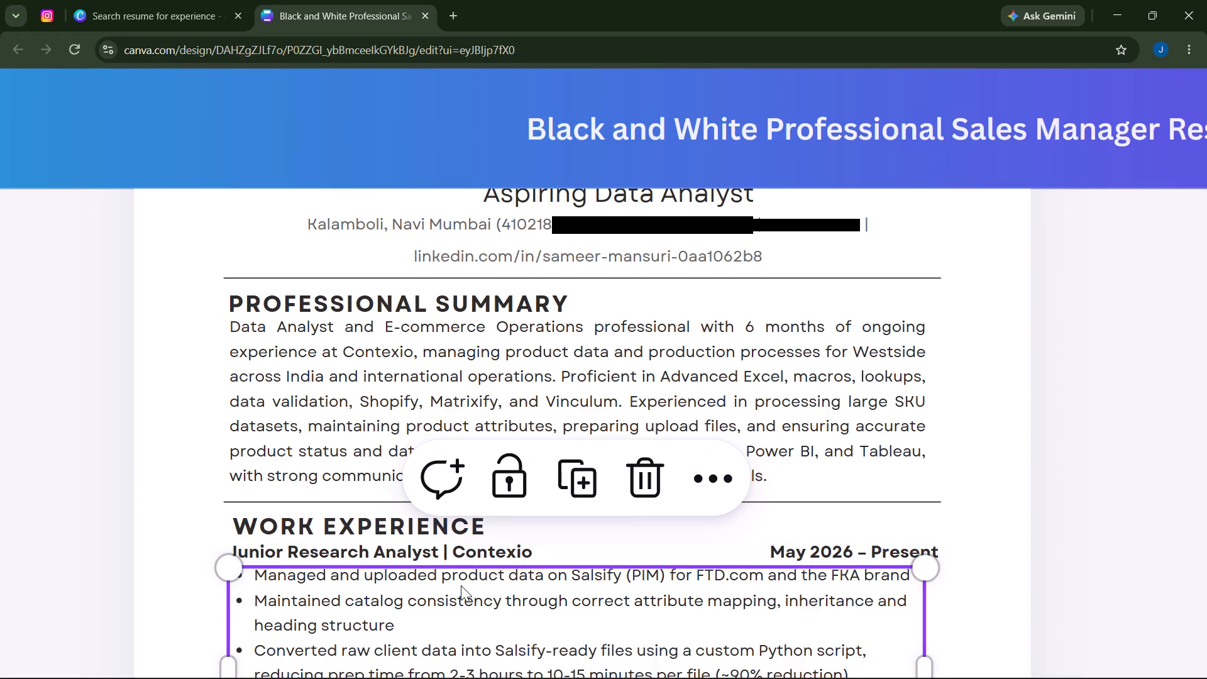
pyautogui.press('Up')
pyautogui.press('Up')
pyautogui.press('Up')
pyautogui.press('Up')
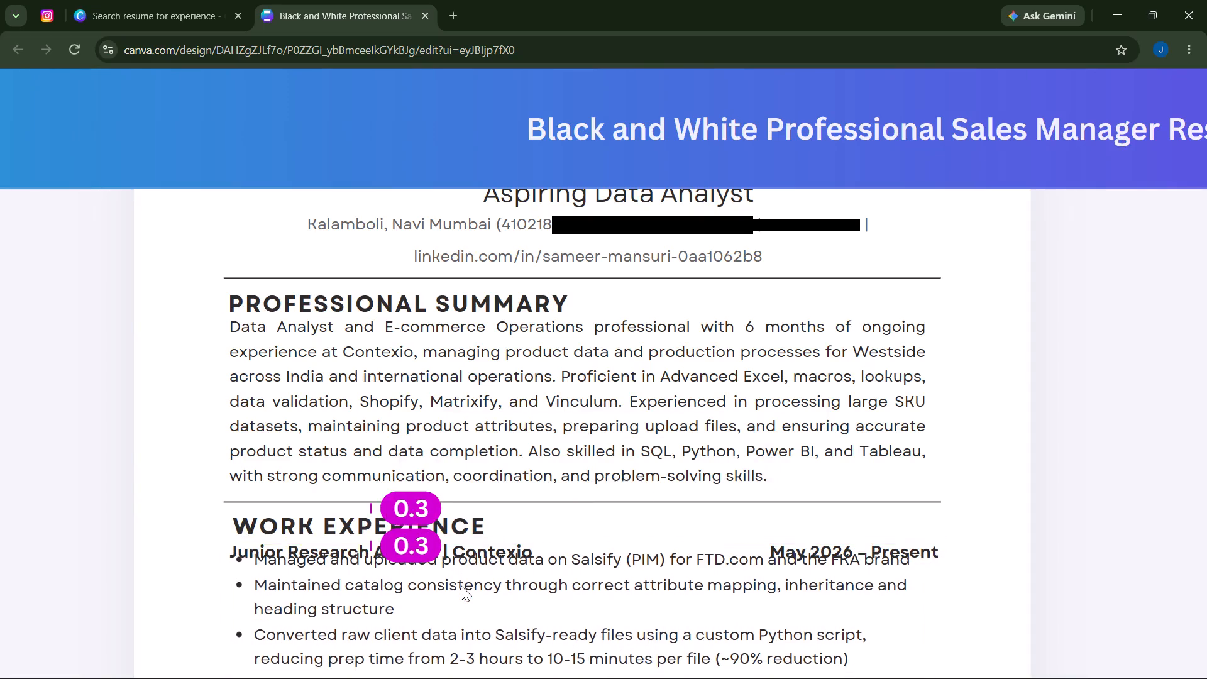
pyautogui.press('Down')
pyautogui.press('Down')
pyautogui.press('Down')
pyautogui.press('Down')
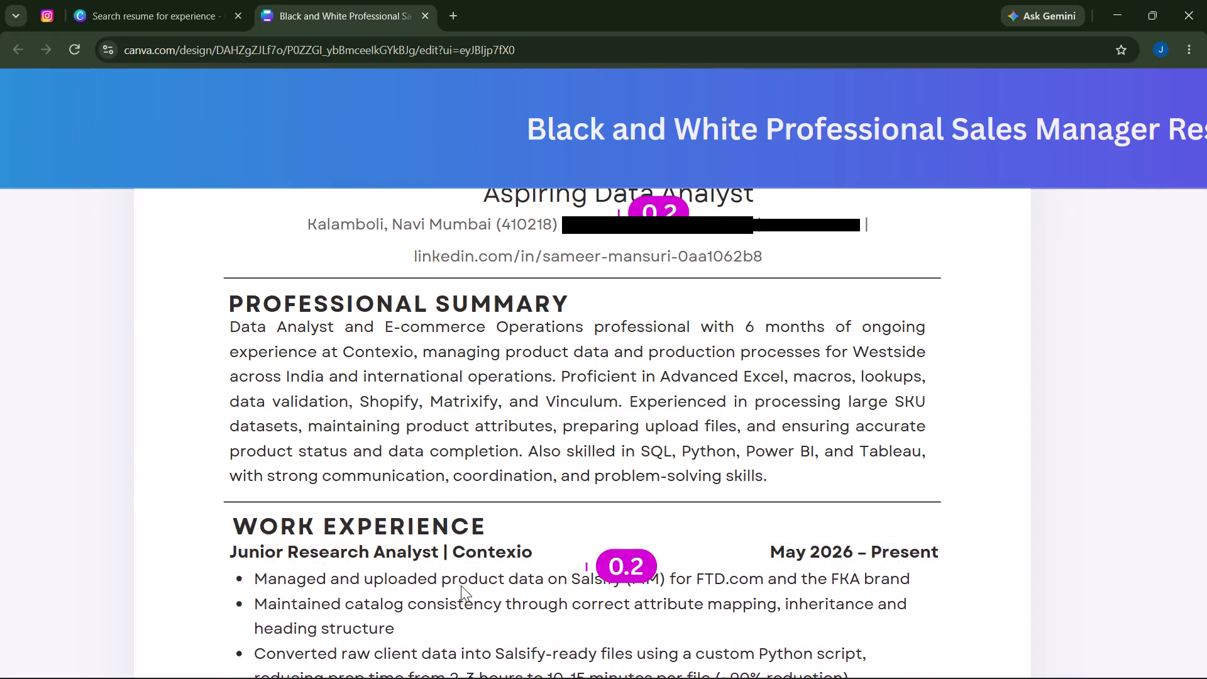
# Lower the divider above "Skills" slightly to leave more space beneath the work experience bullets.
pyautogui.scroll(-3, 461, 585)
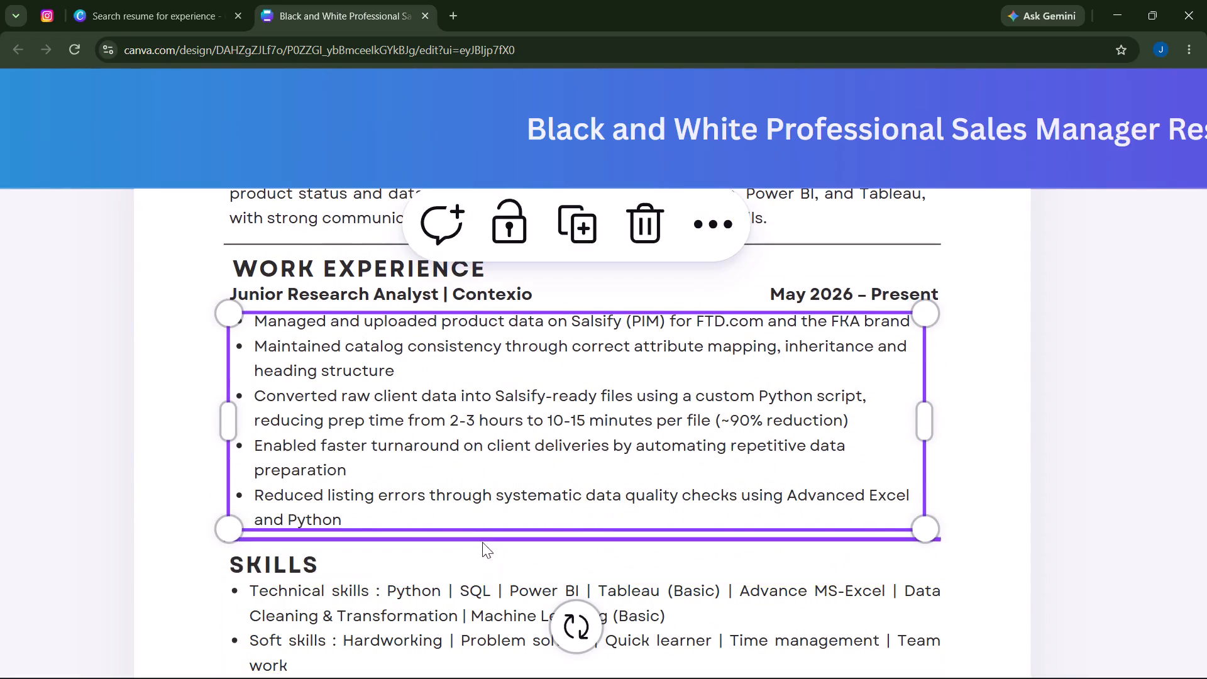
pyautogui.click(484, 544)
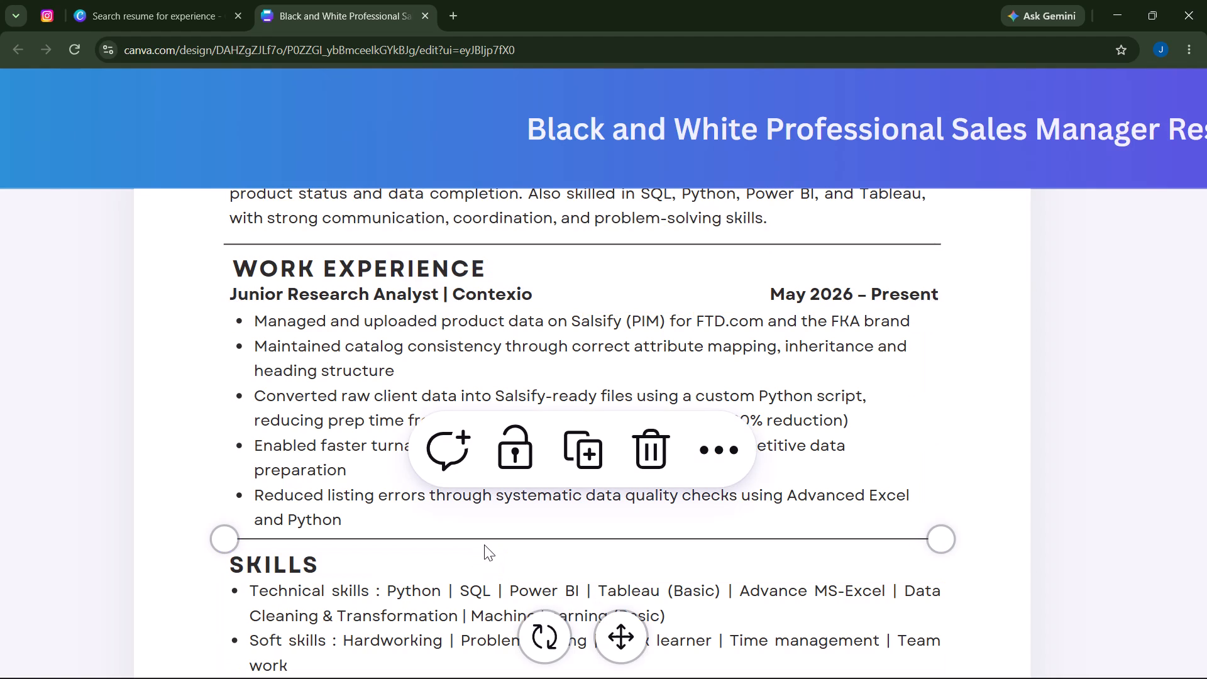
pyautogui.press('Up')
pyautogui.press('Up')
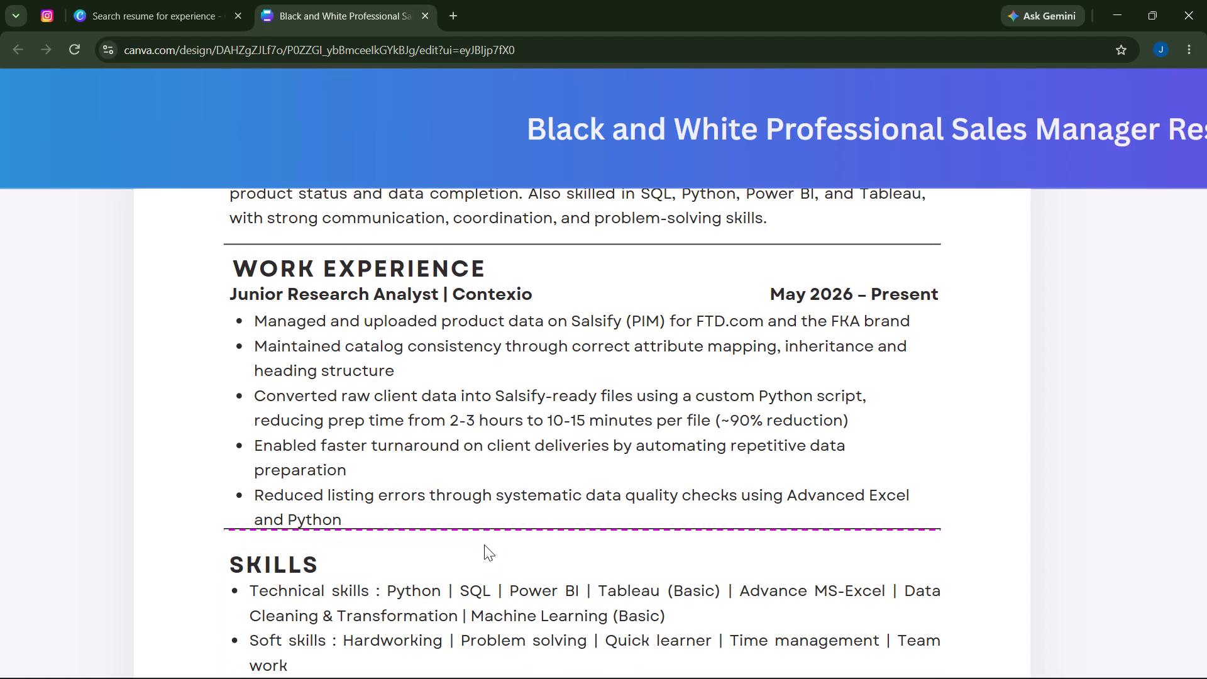
pyautogui.press('Down')
pyautogui.press('Down')
pyautogui.press('Down')
pyautogui.press('Down')
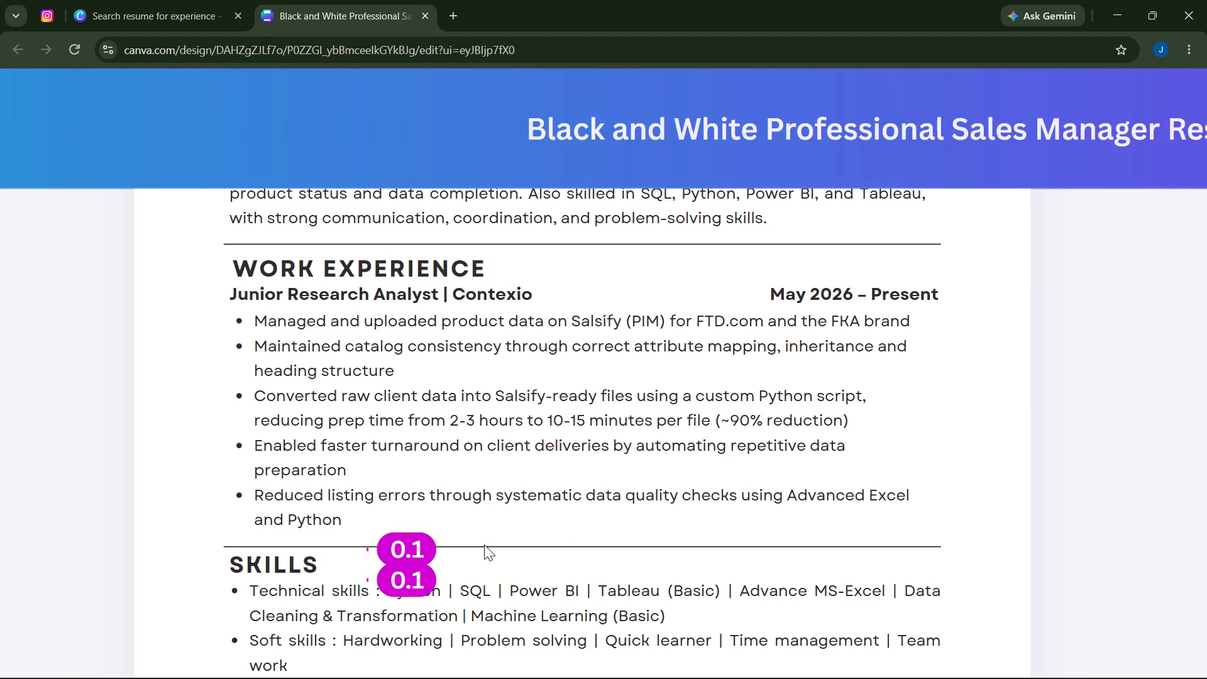
# Lower the "Skills" heading slightly to leave more space beneath its divider.
pyautogui.click(341, 573)
pyautogui.press('Up')
pyautogui.press('Up')
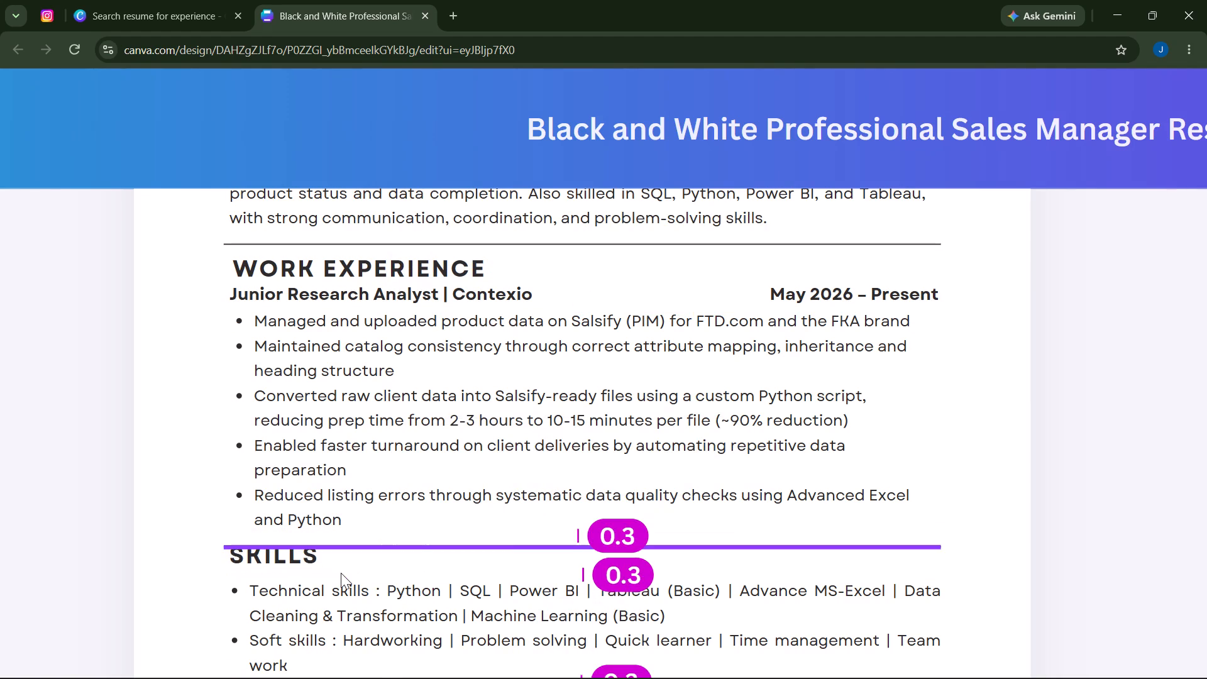
pyautogui.press('Up')
pyautogui.press('Down')
pyautogui.press('Down')
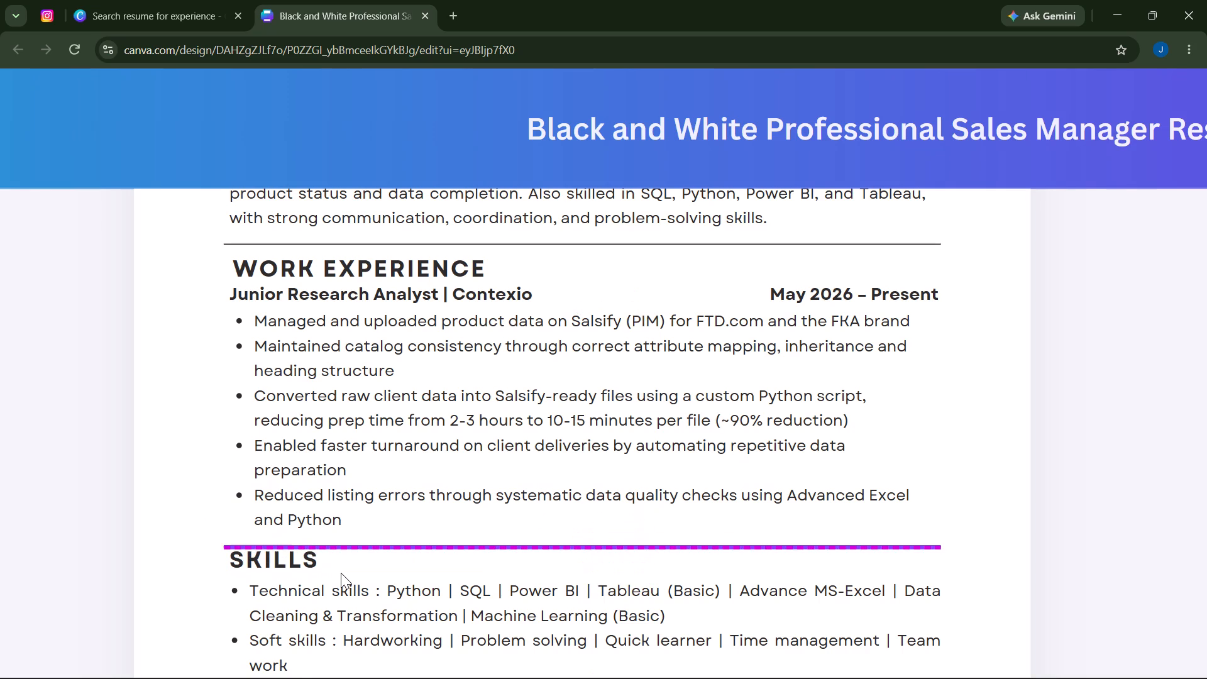
pyautogui.press('Down')
pyautogui.press('Down')
pyautogui.press('Down')
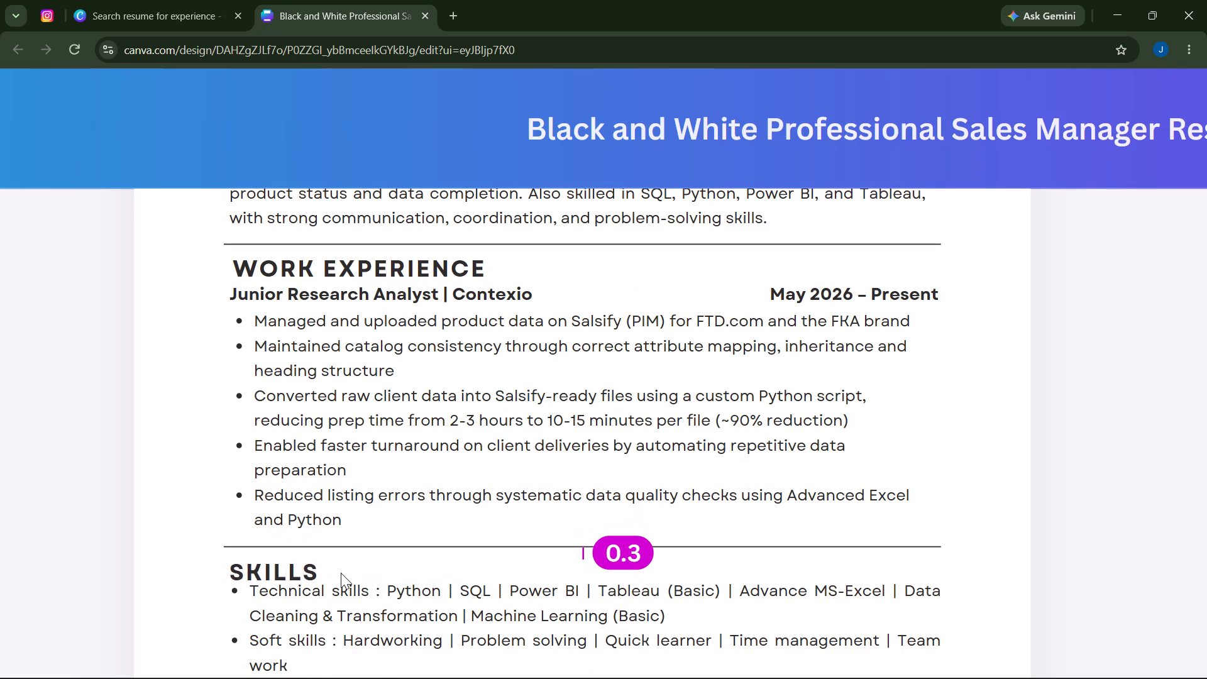
# Shift the "Skills" heading right so its left edge aligns with the "Work Experience" heading.
pyautogui.click(200, 560)
pyautogui.click(256, 567)
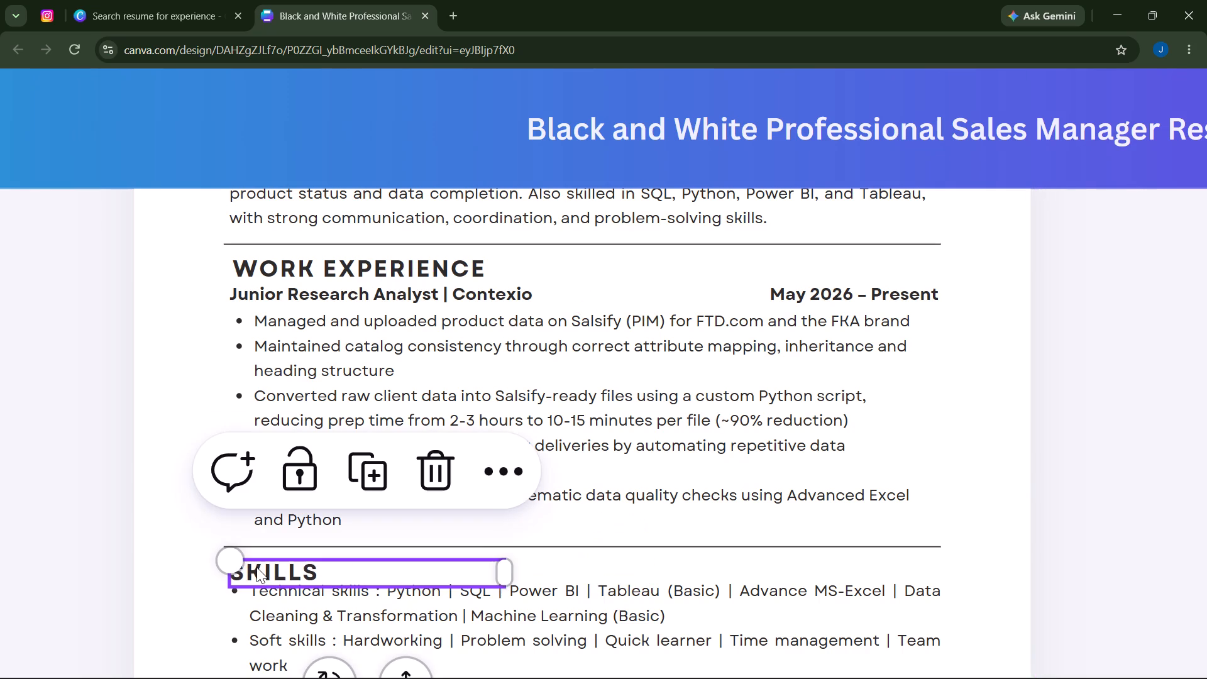
pyautogui.press('Right')
pyautogui.press('Left')
pyautogui.press('Right')
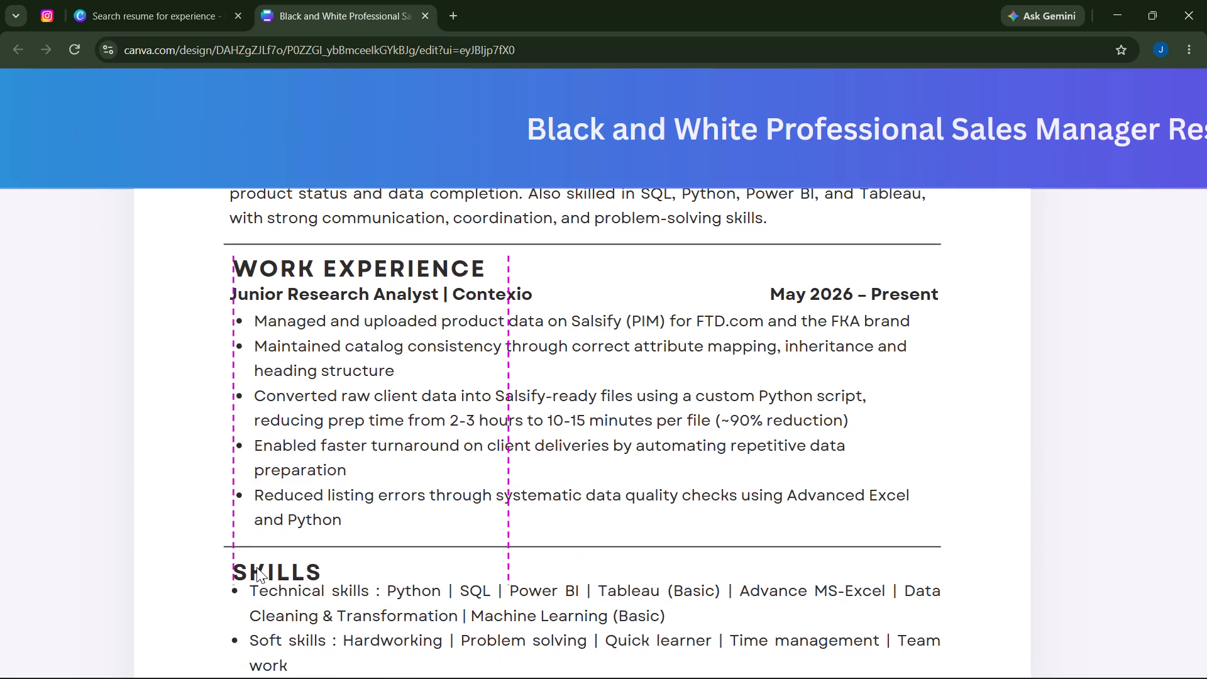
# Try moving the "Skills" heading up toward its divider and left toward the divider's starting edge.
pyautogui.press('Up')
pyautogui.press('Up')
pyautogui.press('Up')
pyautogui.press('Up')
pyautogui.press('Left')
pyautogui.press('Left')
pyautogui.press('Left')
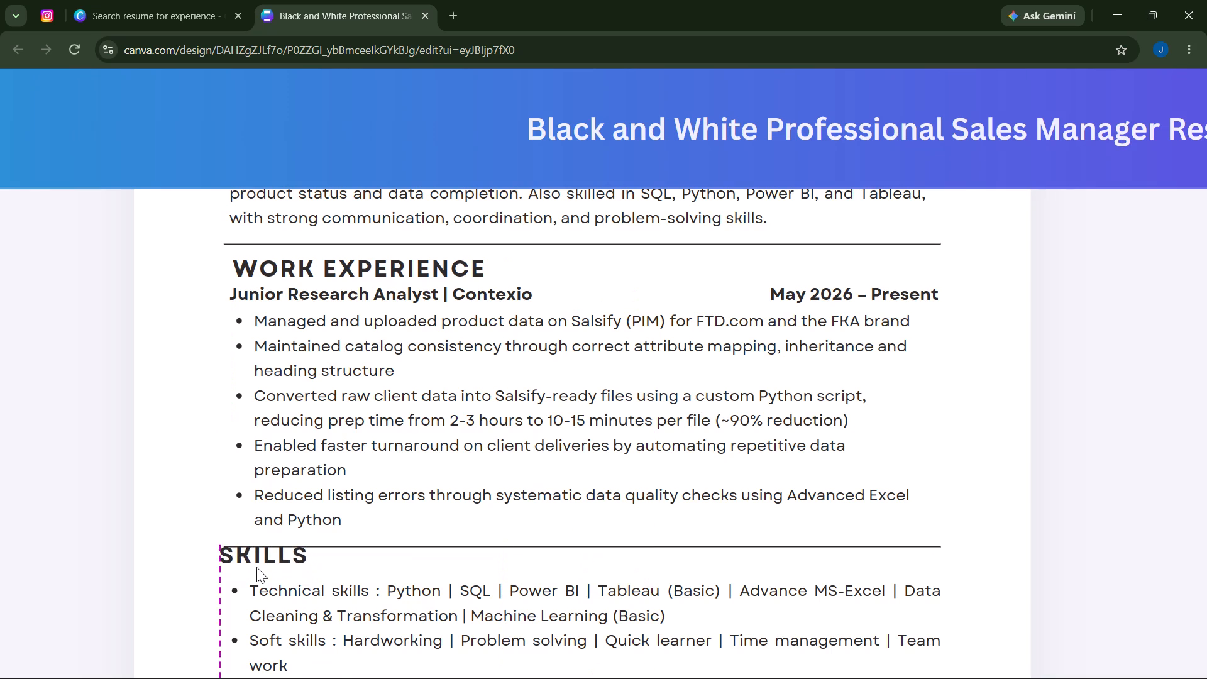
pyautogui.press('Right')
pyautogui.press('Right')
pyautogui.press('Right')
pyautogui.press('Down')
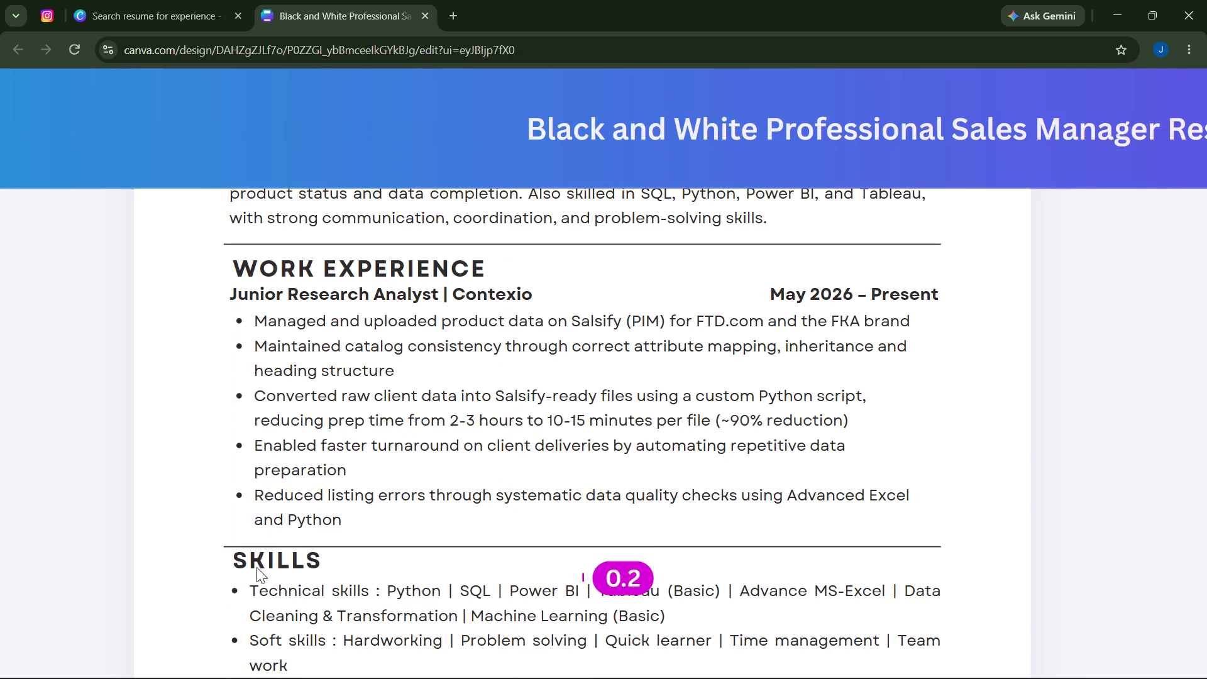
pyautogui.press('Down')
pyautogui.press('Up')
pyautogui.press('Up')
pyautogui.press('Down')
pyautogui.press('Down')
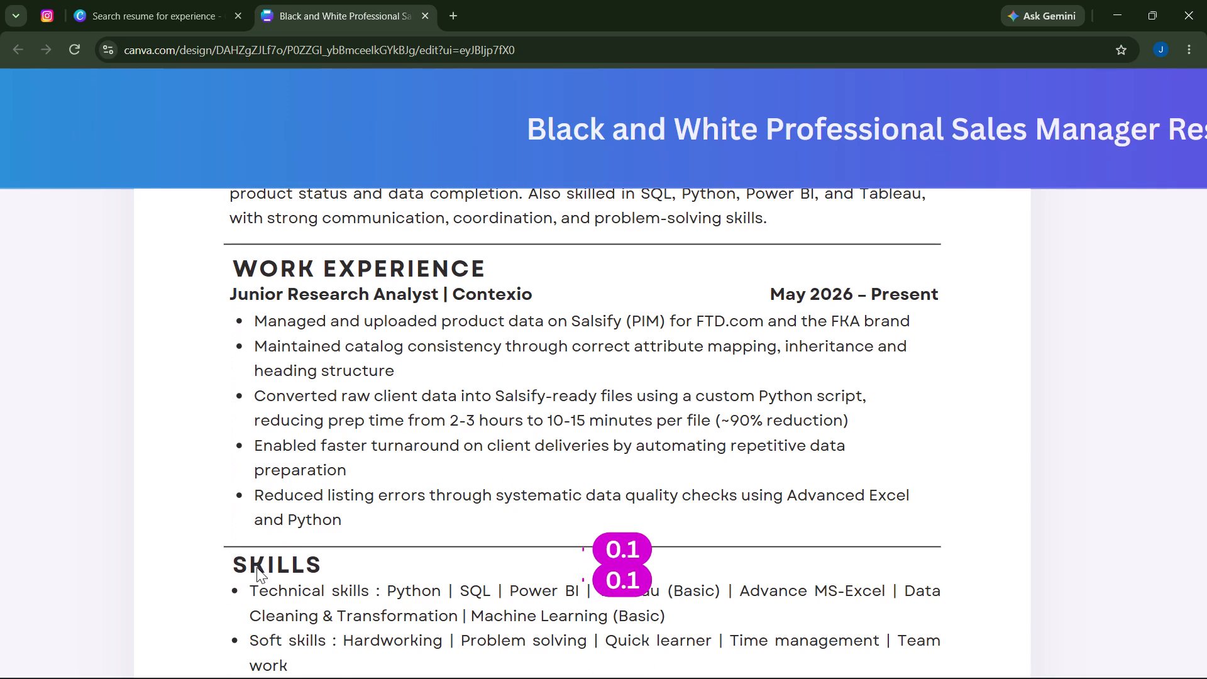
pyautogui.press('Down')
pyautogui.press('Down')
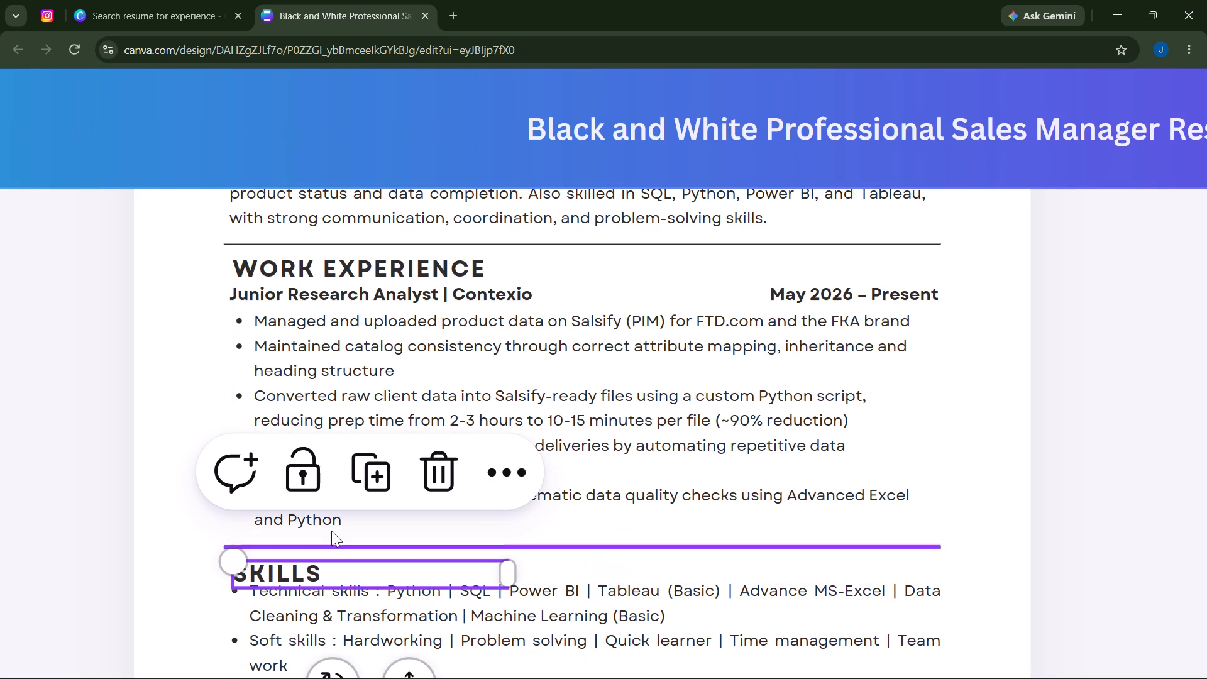
# Lower the technical and soft skills bullet list slightly so it clears the "Skills" heading.
pyautogui.scroll(-2, 600, 554)
pyautogui.click(600, 468)
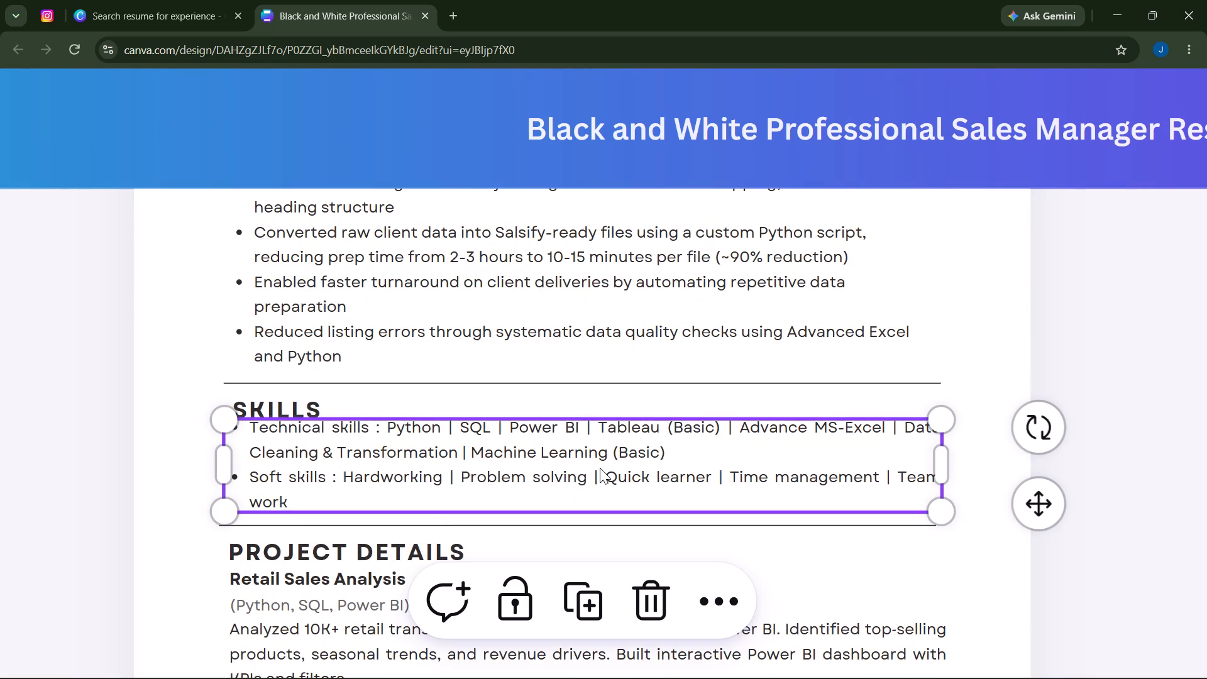
pyautogui.press('Up')
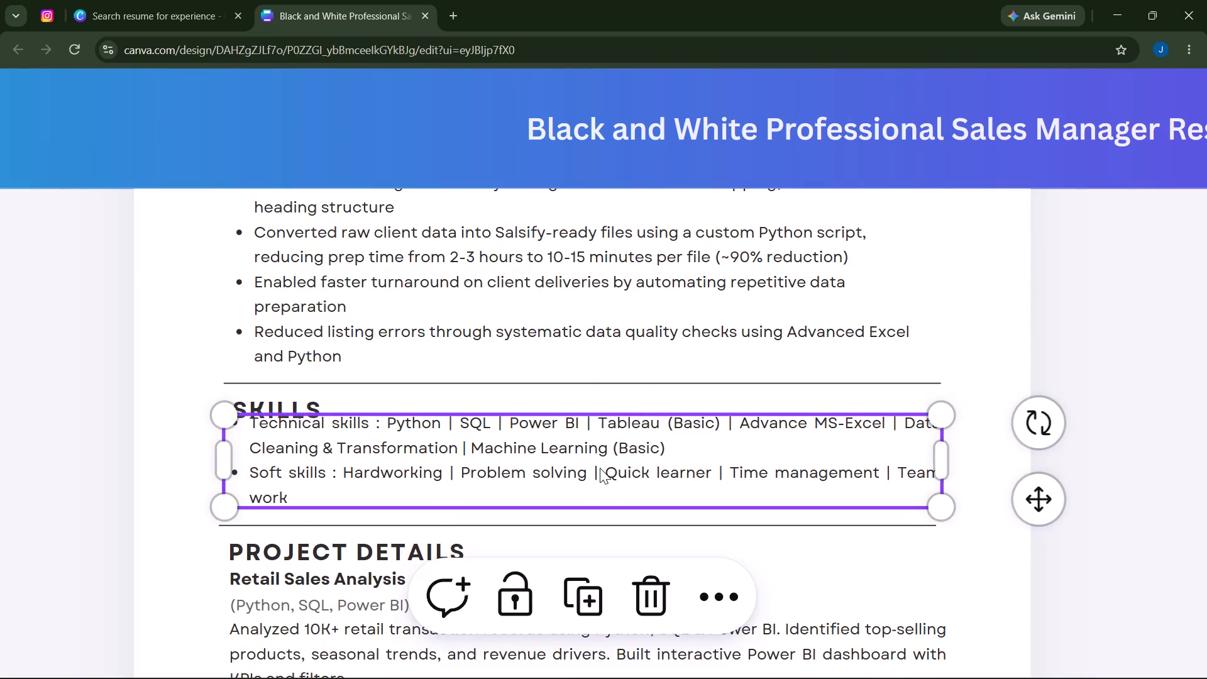
pyautogui.press('Down')
pyautogui.press('Down')
pyautogui.press('Down')
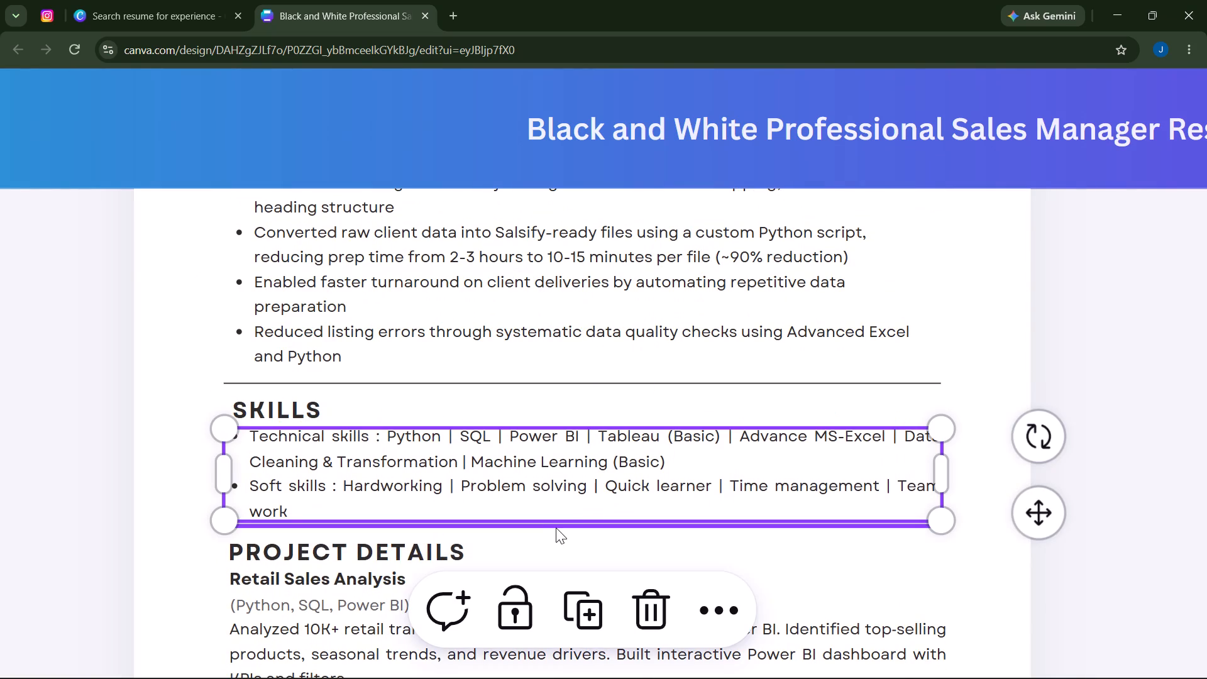
# Lower the divider above "Project Details" to leave a gap beneath the skills bullets.
pyautogui.click(546, 527)
pyautogui.press('Up')
pyautogui.press('Up')
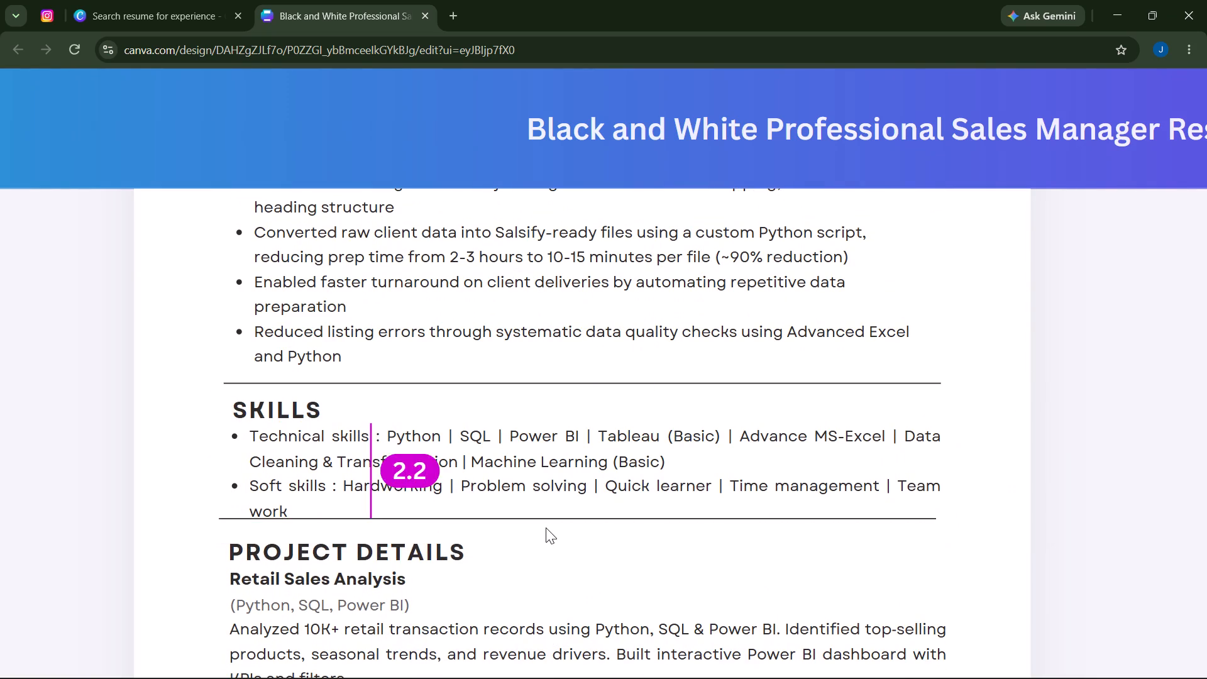
pyautogui.press('Down')
pyautogui.press('Down')
pyautogui.press('Down')
pyautogui.press('Down')
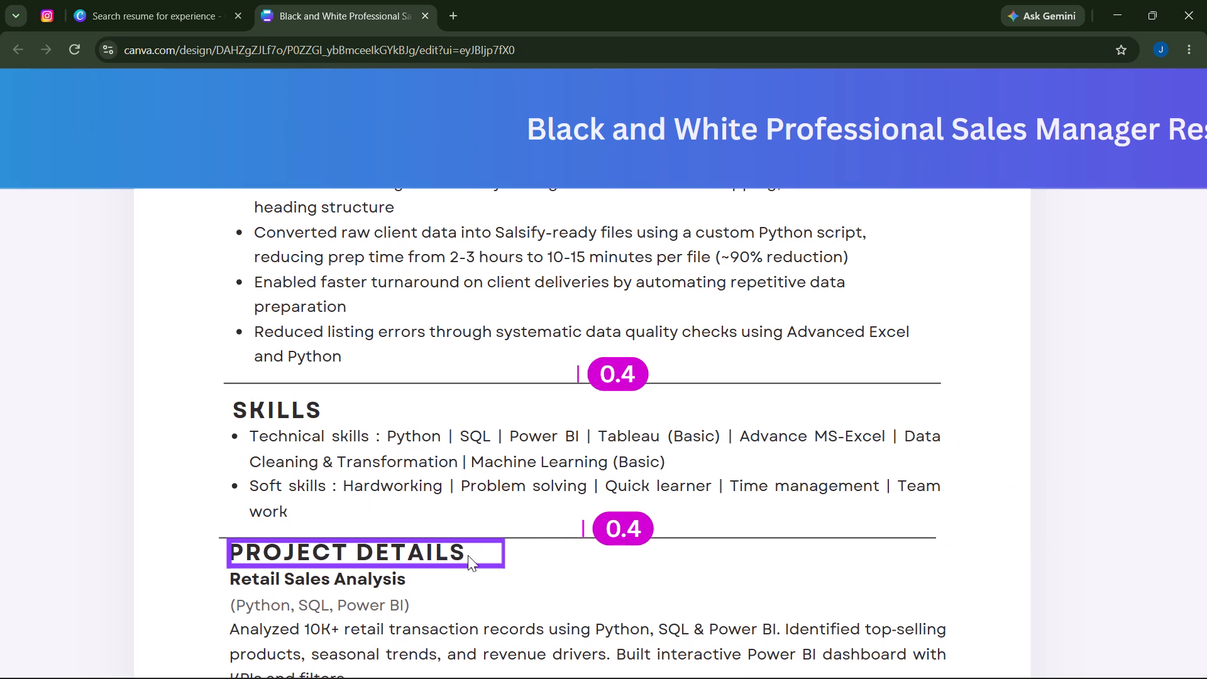
# Lower the "Project Details" heading so it clears its divider, keeping its horizontal position.
pyautogui.click(461, 556)
pyautogui.scroll(-1, 461, 556)
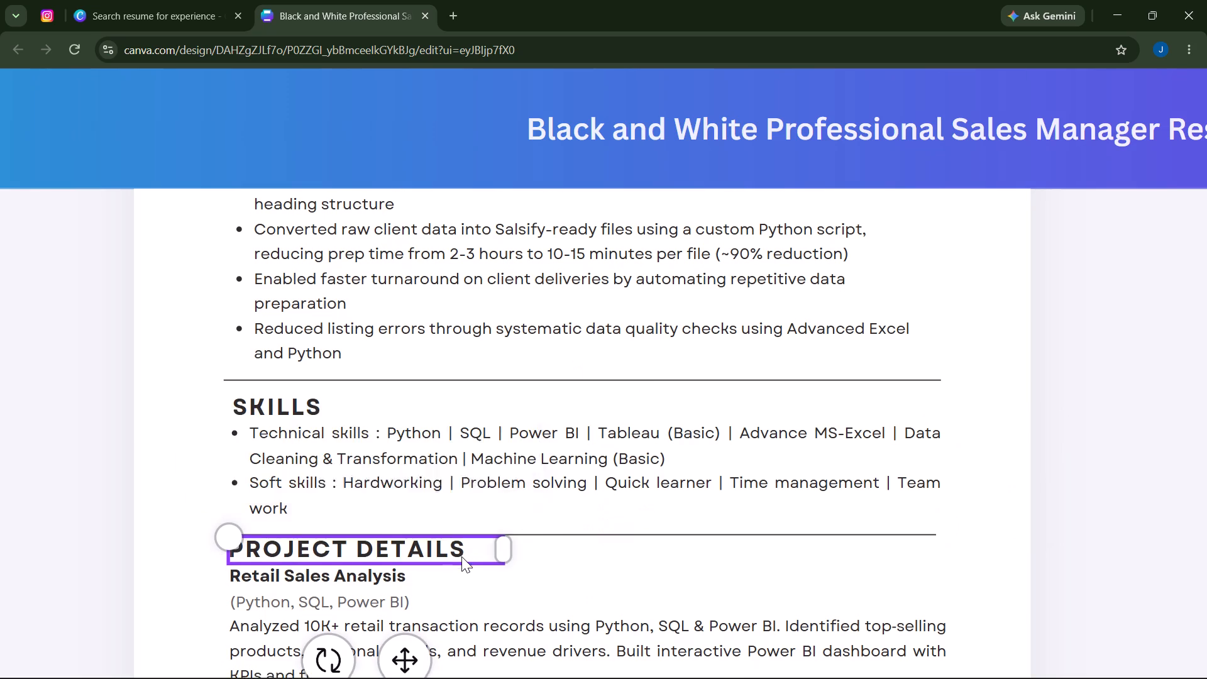
pyautogui.scroll(-1, 461, 556)
pyautogui.press('Up')
pyautogui.press('Up')
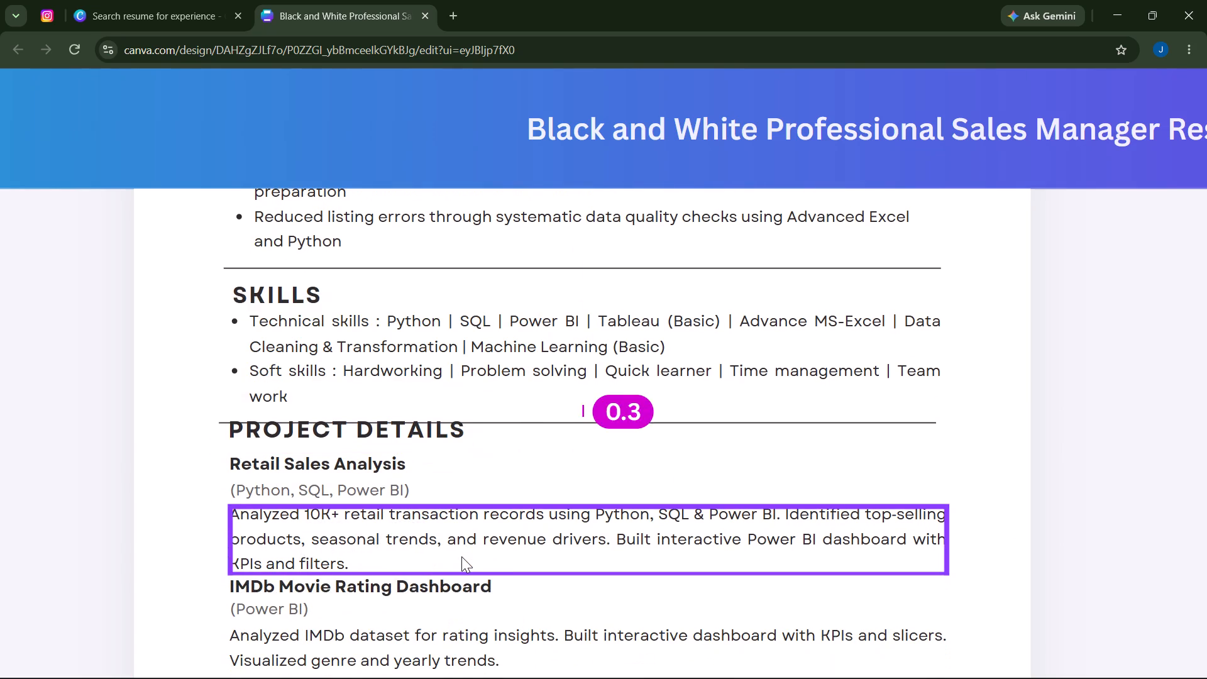
pyautogui.press('Left')
pyautogui.press('Left')
pyautogui.press('Left')
pyautogui.press('Right')
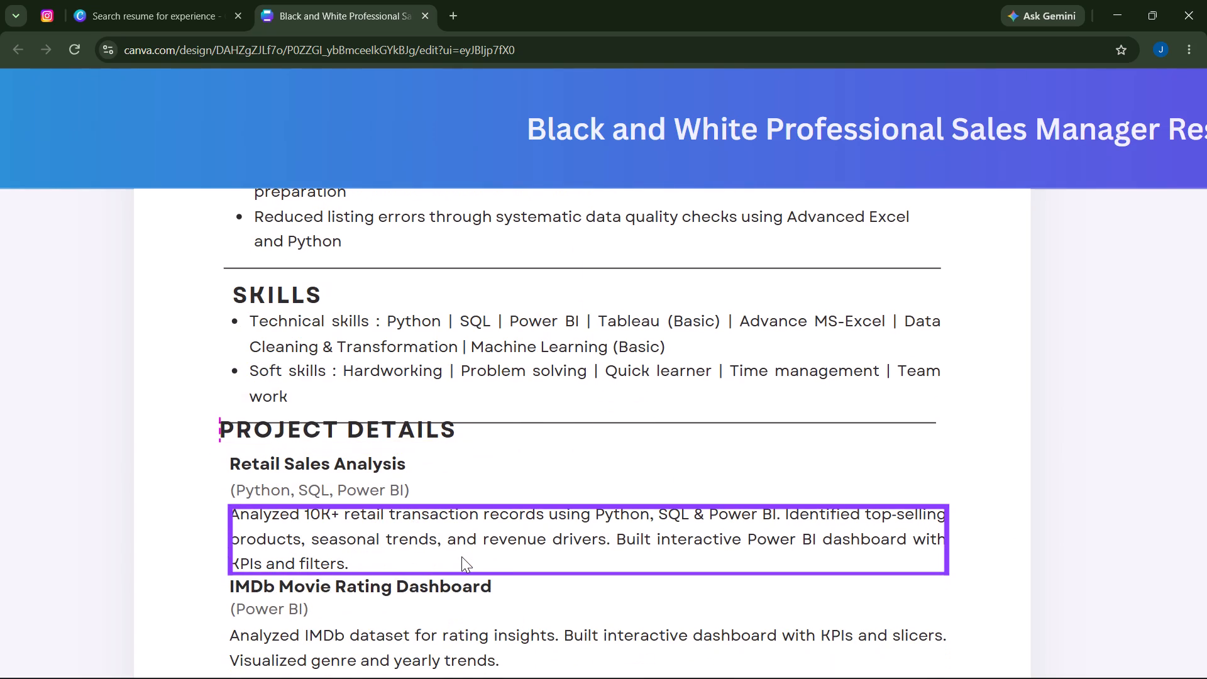
pyautogui.press('Right')
pyautogui.press('Right')
pyautogui.press('Down')
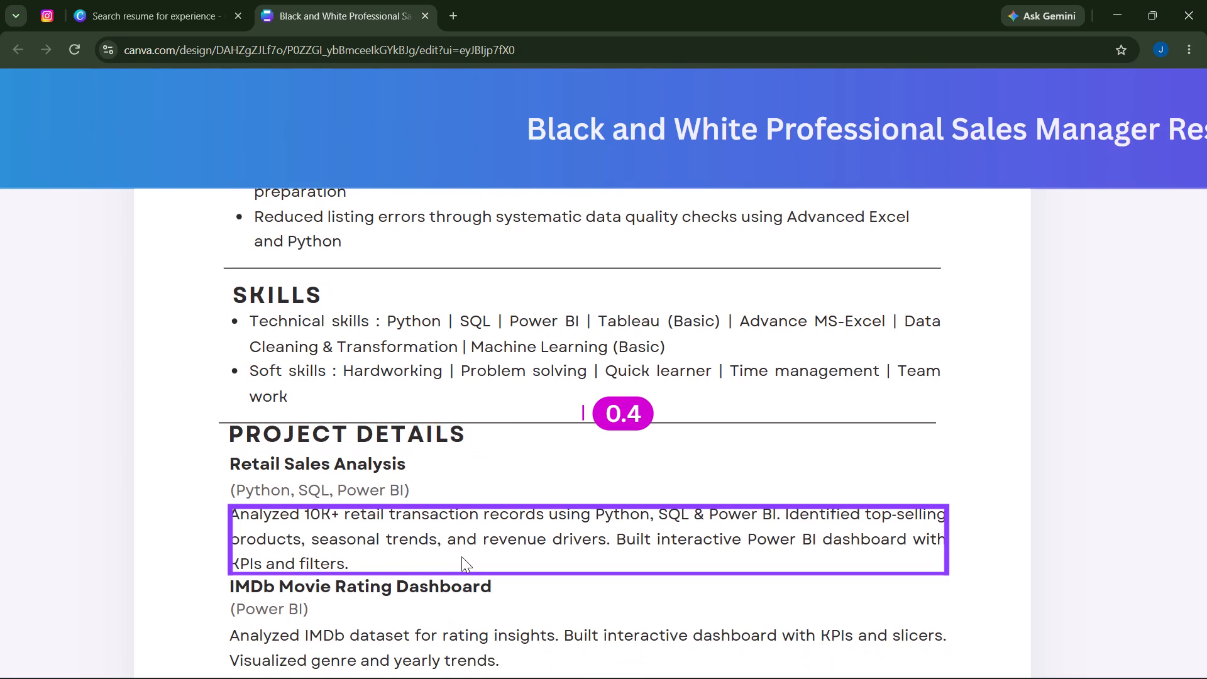
pyautogui.press('Down')
pyautogui.press('Down')
pyautogui.press('Down')
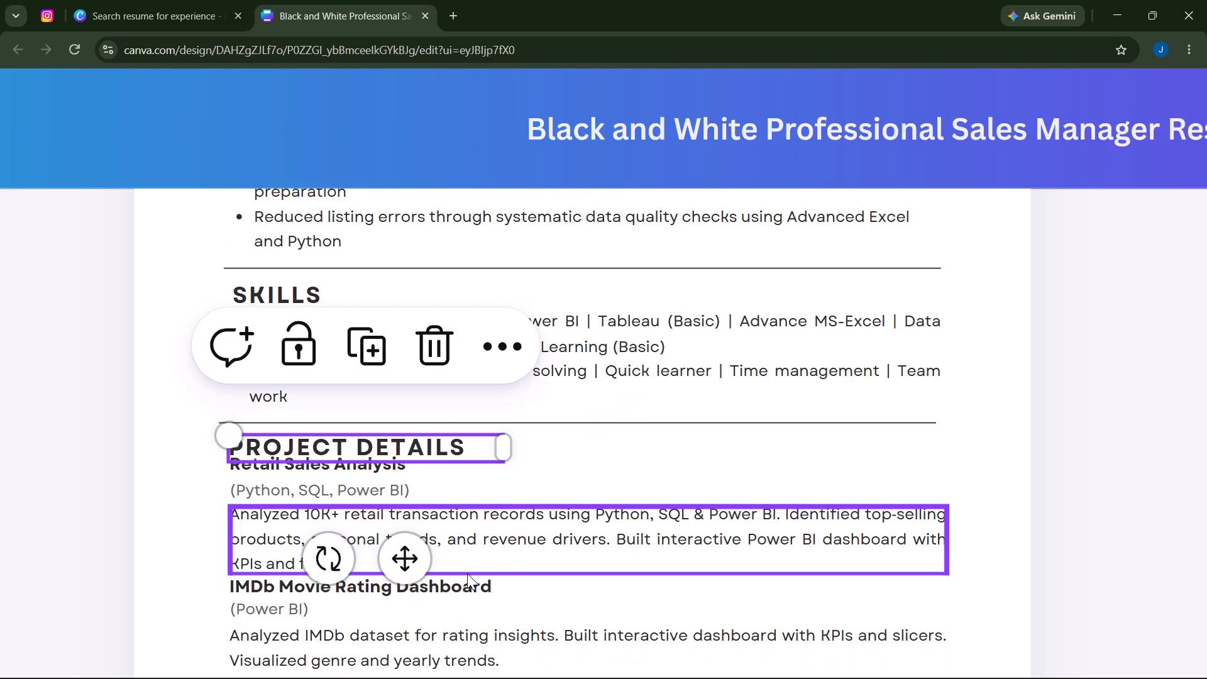
# Lower the "Retail Sales Analysis" title slightly so it clears the "Project Details" heading.
pyautogui.click(423, 468)
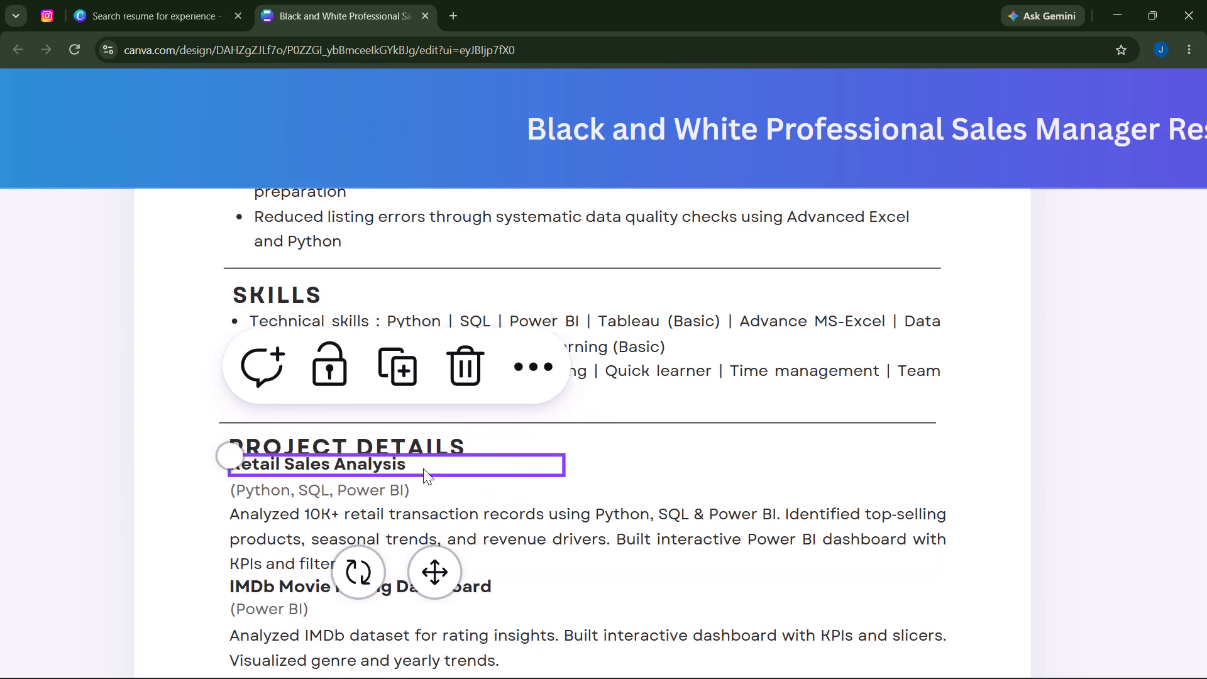
pyautogui.press('Up')
pyautogui.press('Down')
pyautogui.press('Down')
pyautogui.press('Down')
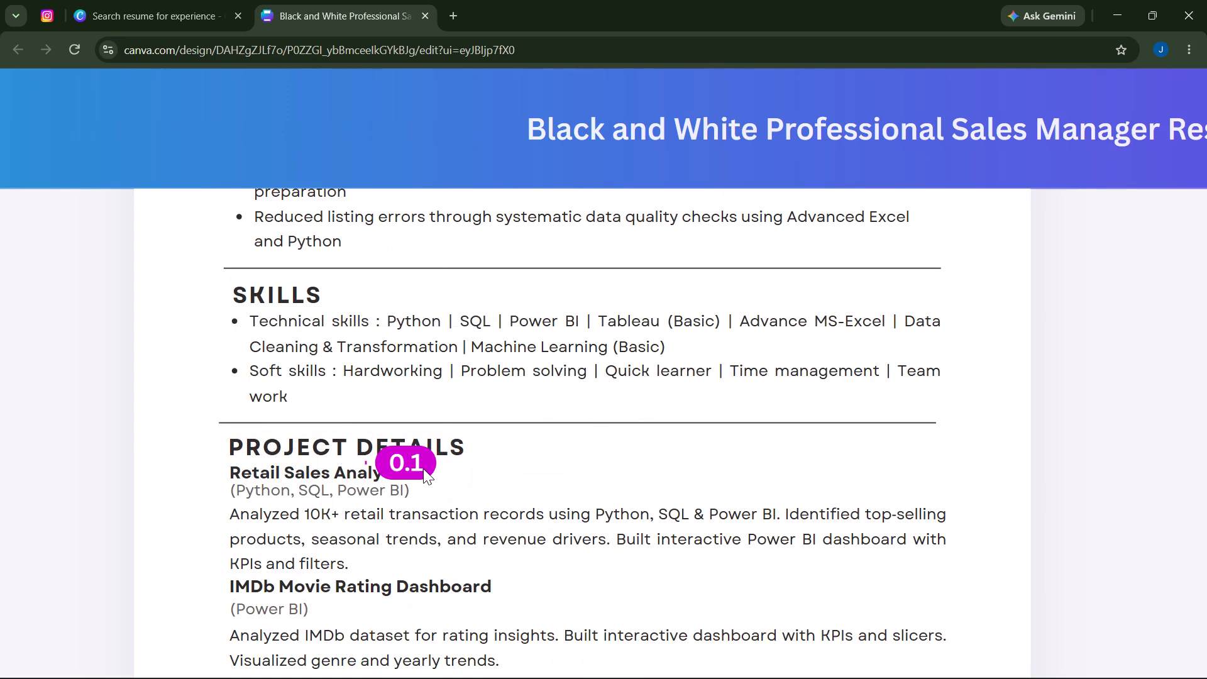
# Lower the "(Python, SQL, Power BI)" line slightly so it clears the "Retail Sales Analysis" title.
pyautogui.click(395, 490)
pyautogui.press('Up')
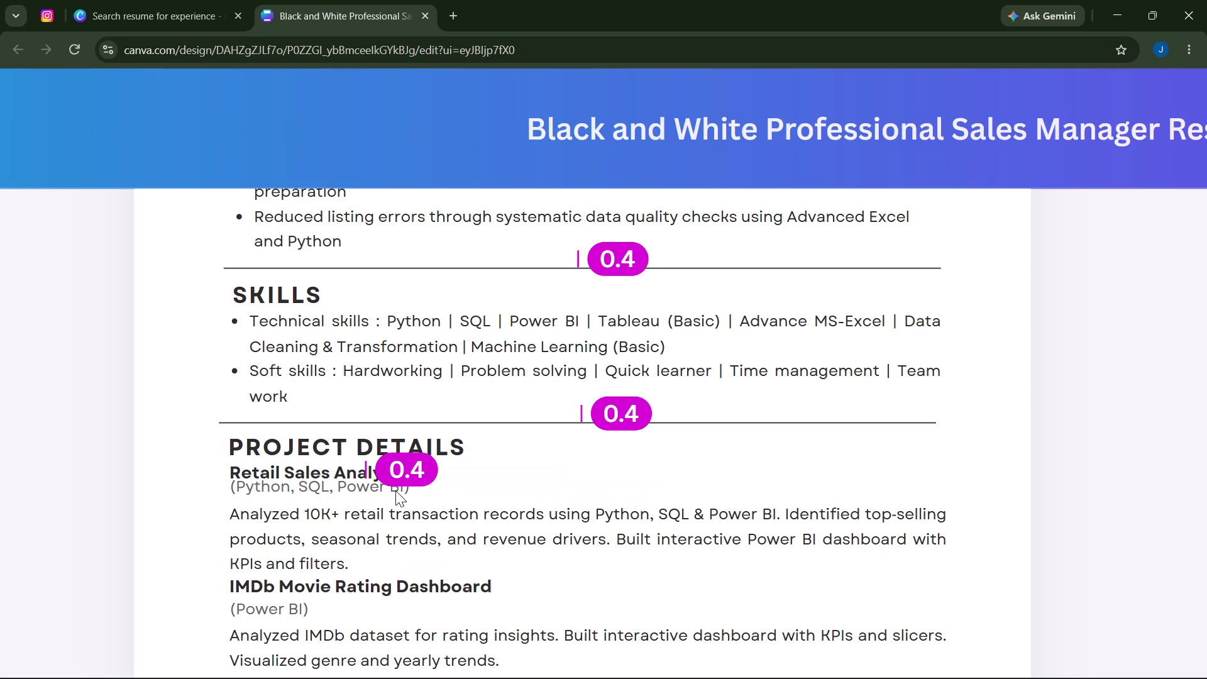
pyautogui.press('Down')
pyautogui.press('Down')
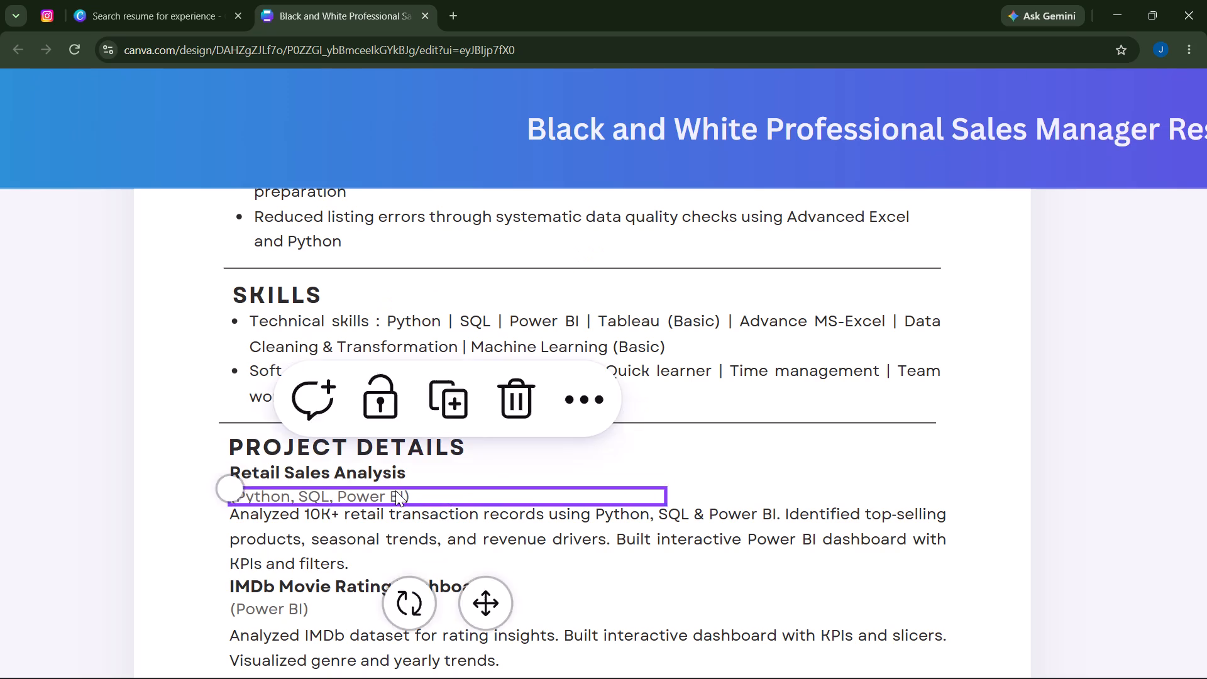
pyautogui.press('Up')
pyautogui.press('Up')
pyautogui.press('Up')
pyautogui.press('Down')
pyautogui.press('Down')
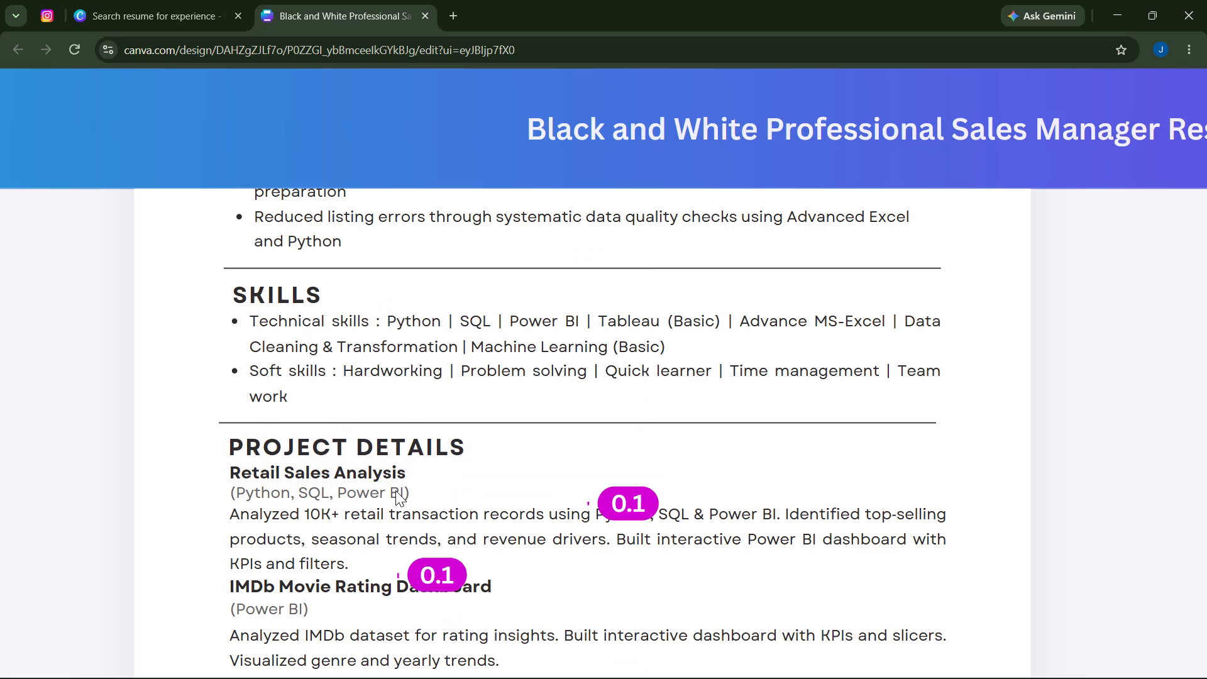
pyautogui.press('Down')
# Lower the Retail Sales Analysis description paragraph slightly so it clears the "(Python, SQL, Power BI)" line.
pyautogui.click(392, 522)
pyautogui.press('Up')
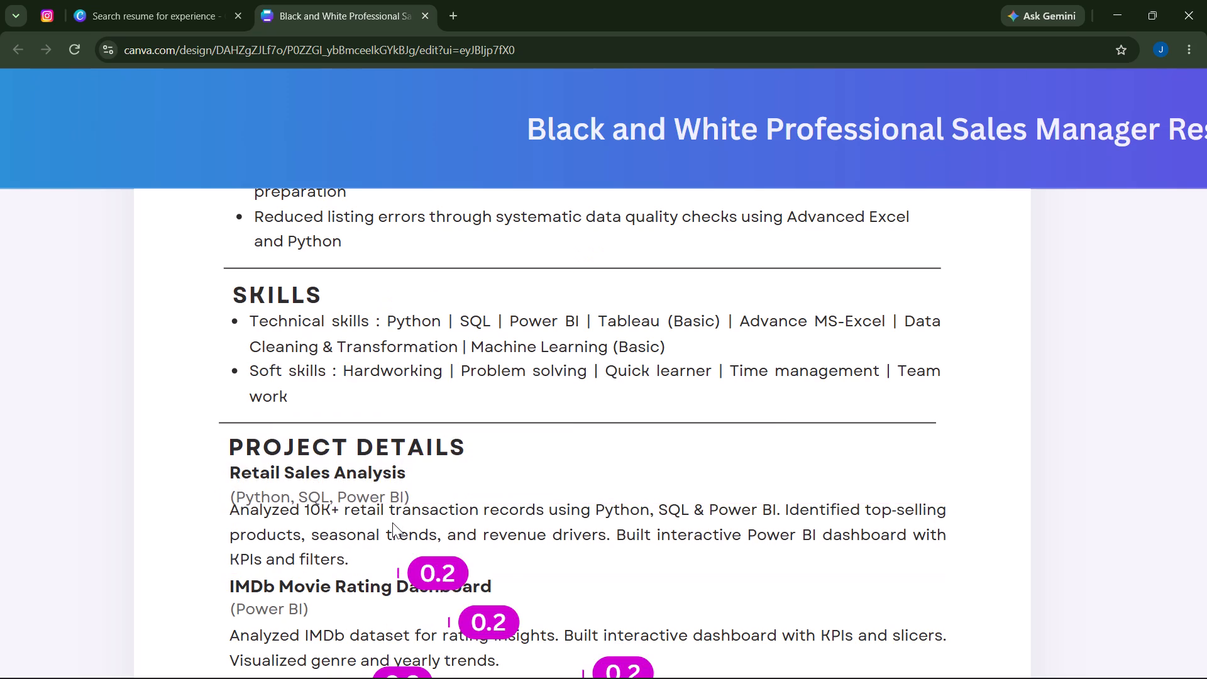
pyautogui.press('Down')
pyautogui.press('Down')
pyautogui.press('Down')
# Lower the "IMDb Movie Rating Dashboard" title so it clears the Retail Sales Analysis description.
pyautogui.scroll(-1, 392, 522)
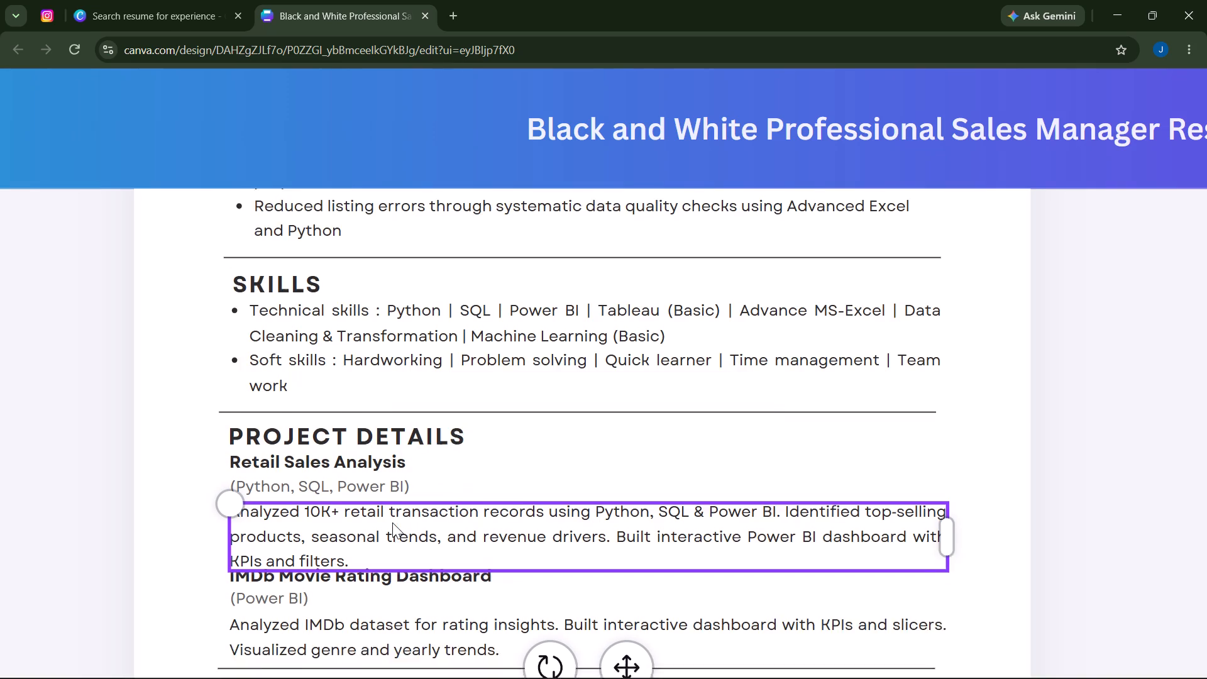
pyautogui.scroll(-1, 392, 522)
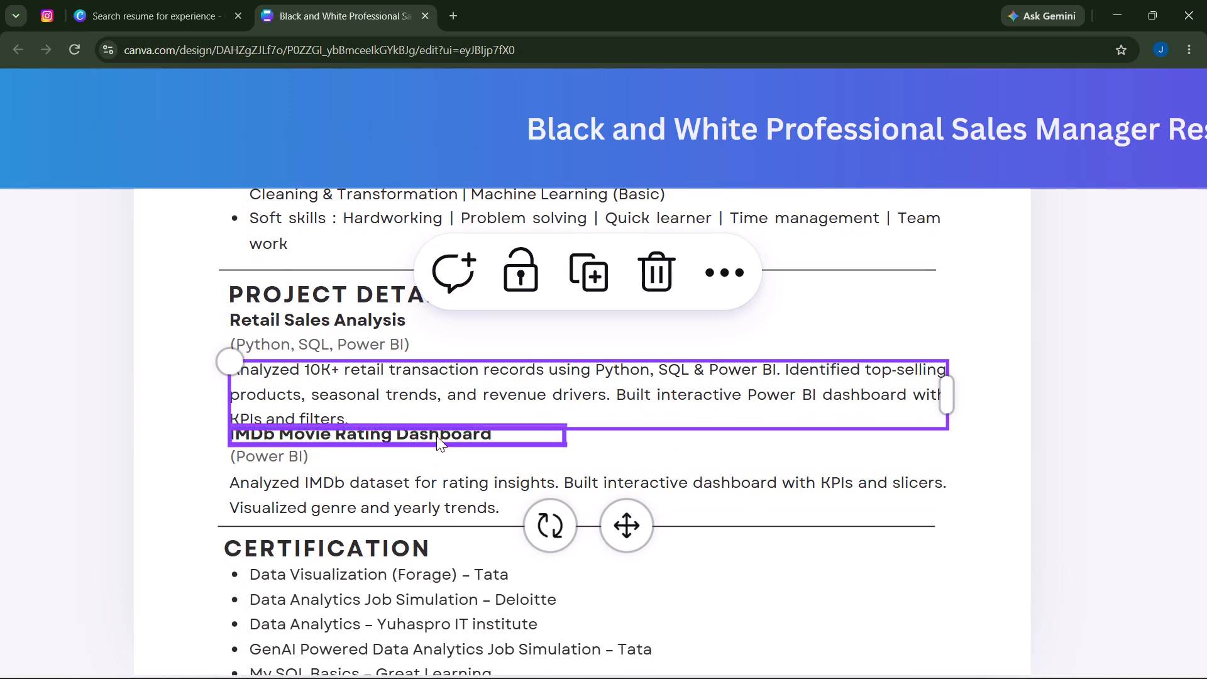
pyautogui.click(448, 435)
pyautogui.press('Up')
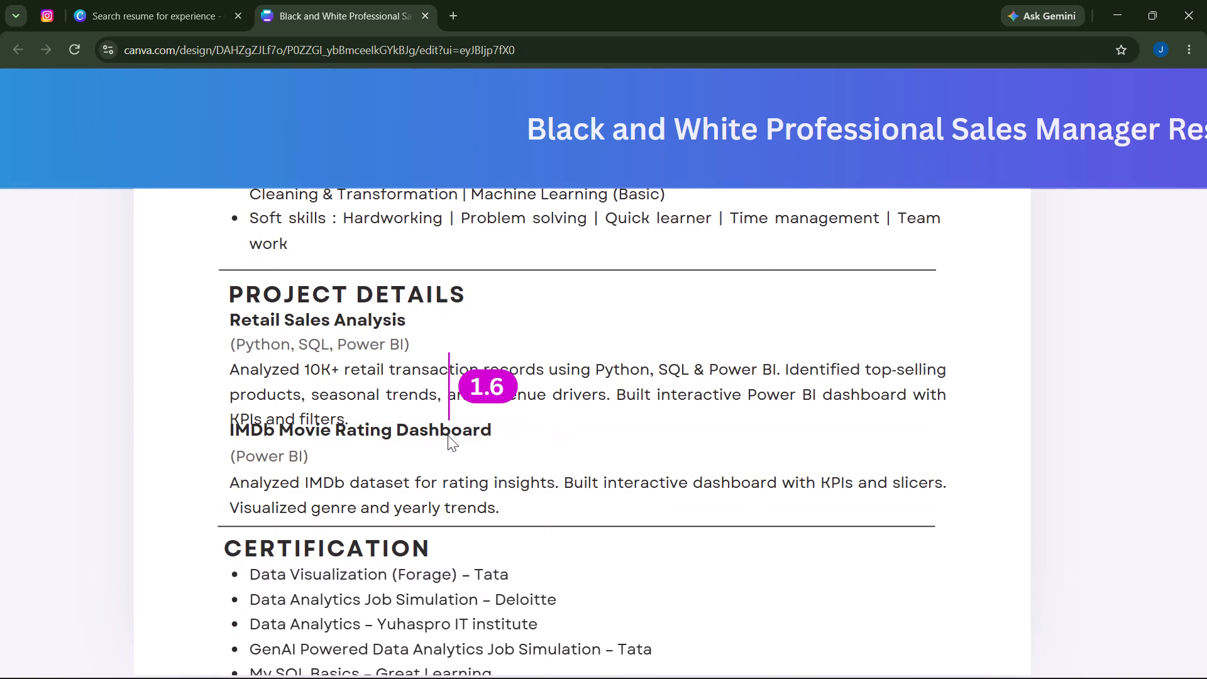
pyautogui.press('Down')
pyautogui.press('Down')
pyautogui.press('Down')
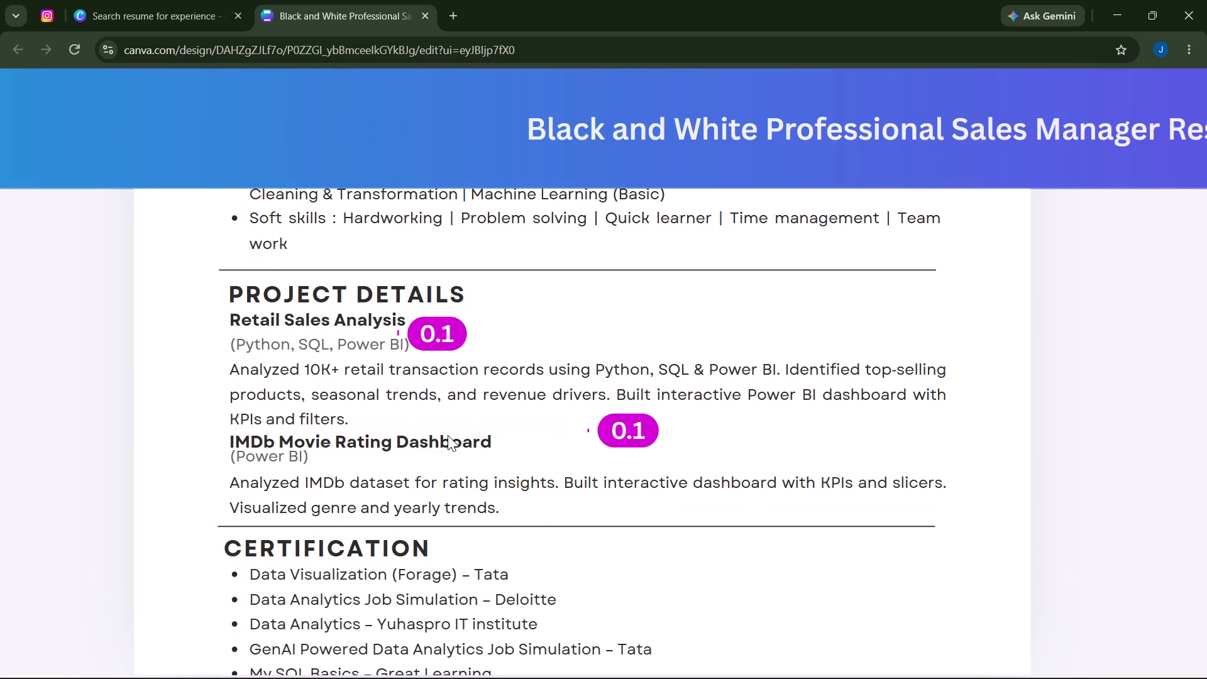
pyautogui.press('Down')
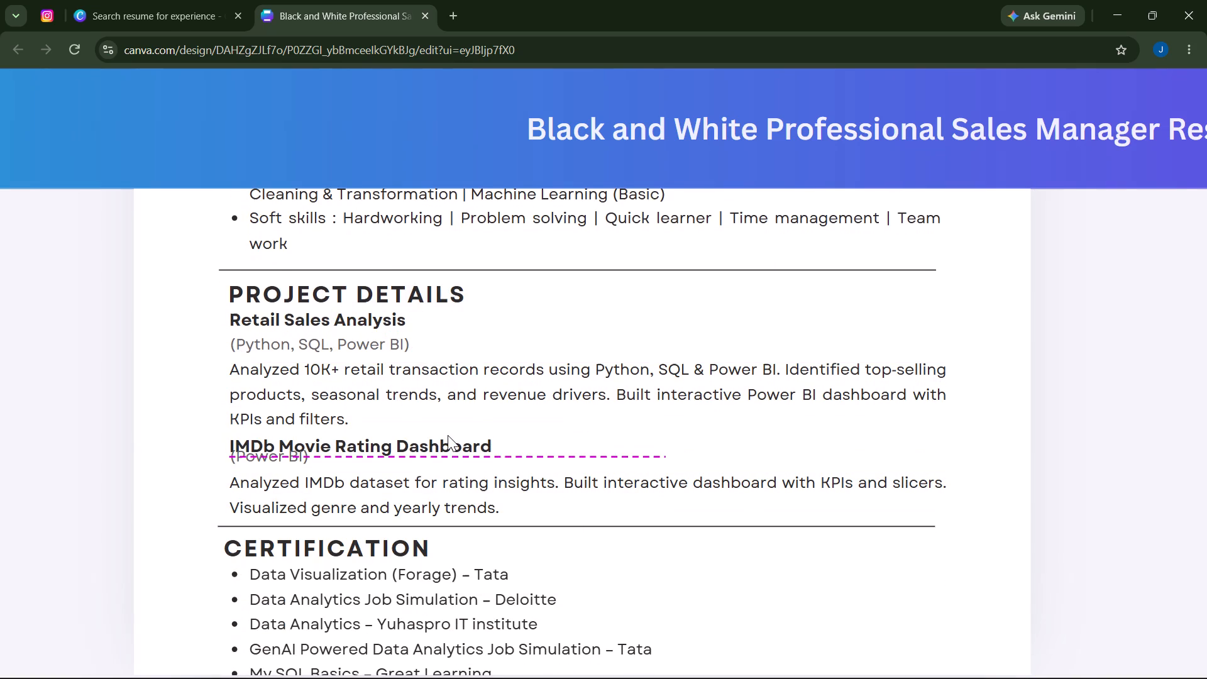
# Lower the "(Power BI)" line so it clears the "IMDb Movie Rating Dashboard" title.
pyautogui.click(306, 458)
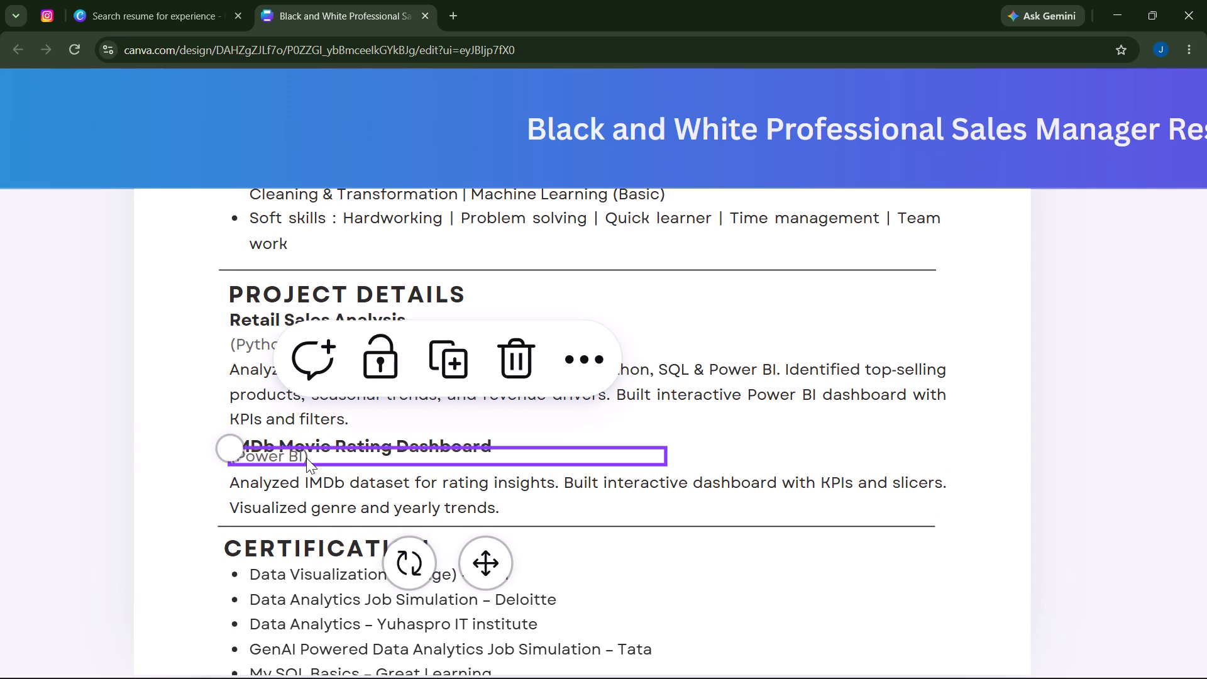
pyautogui.press('Down')
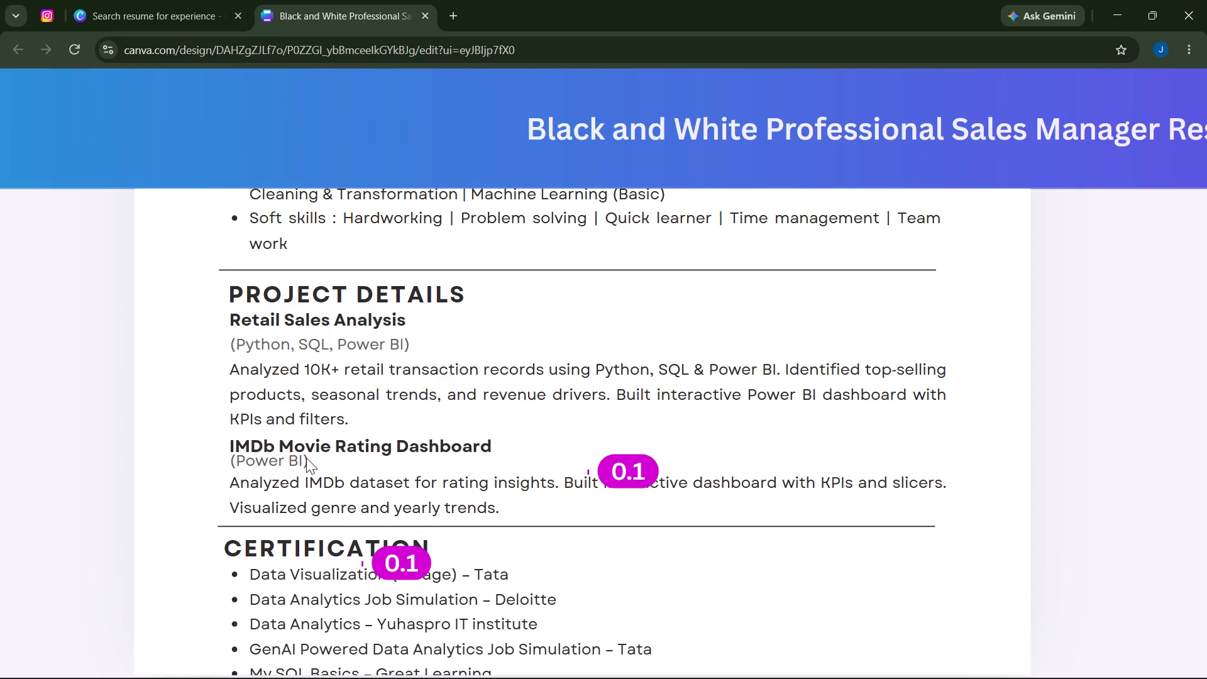
pyautogui.press('Down')
pyautogui.press('Down')
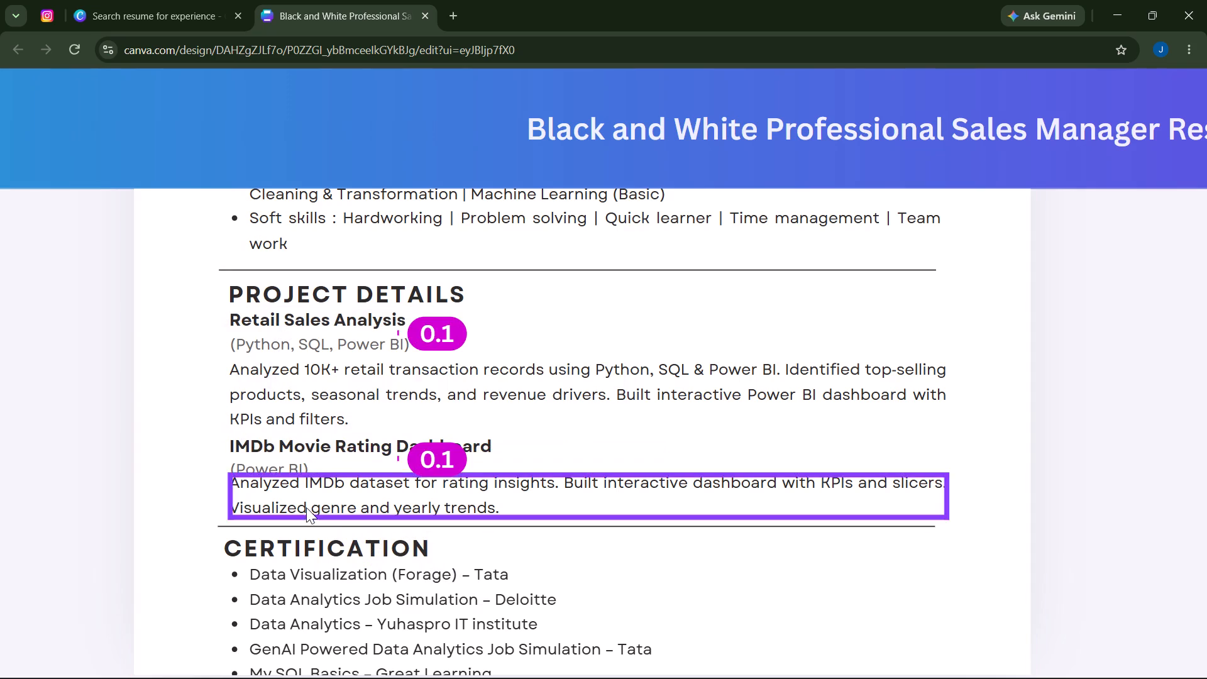
# Lower the IMDb project description slightly so it clears the "(Power BI)" line while staying above the divider.
pyautogui.click(306, 509)
pyautogui.click(314, 504)
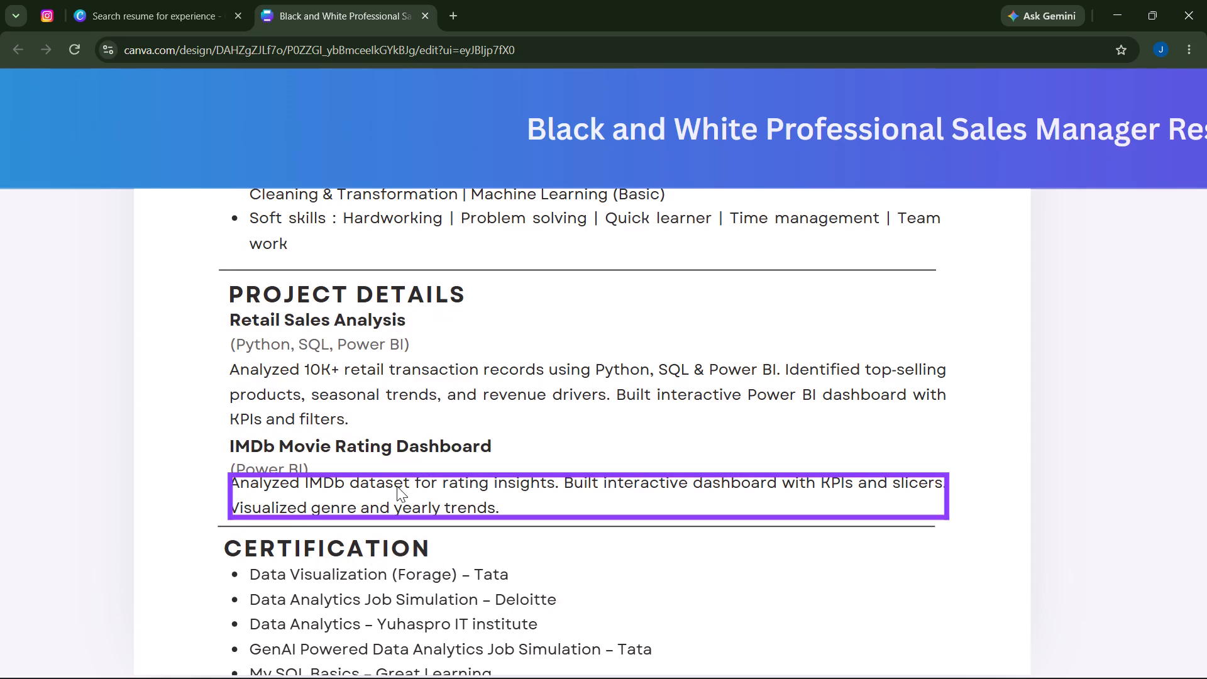
pyautogui.click(397, 486)
pyautogui.press('Down')
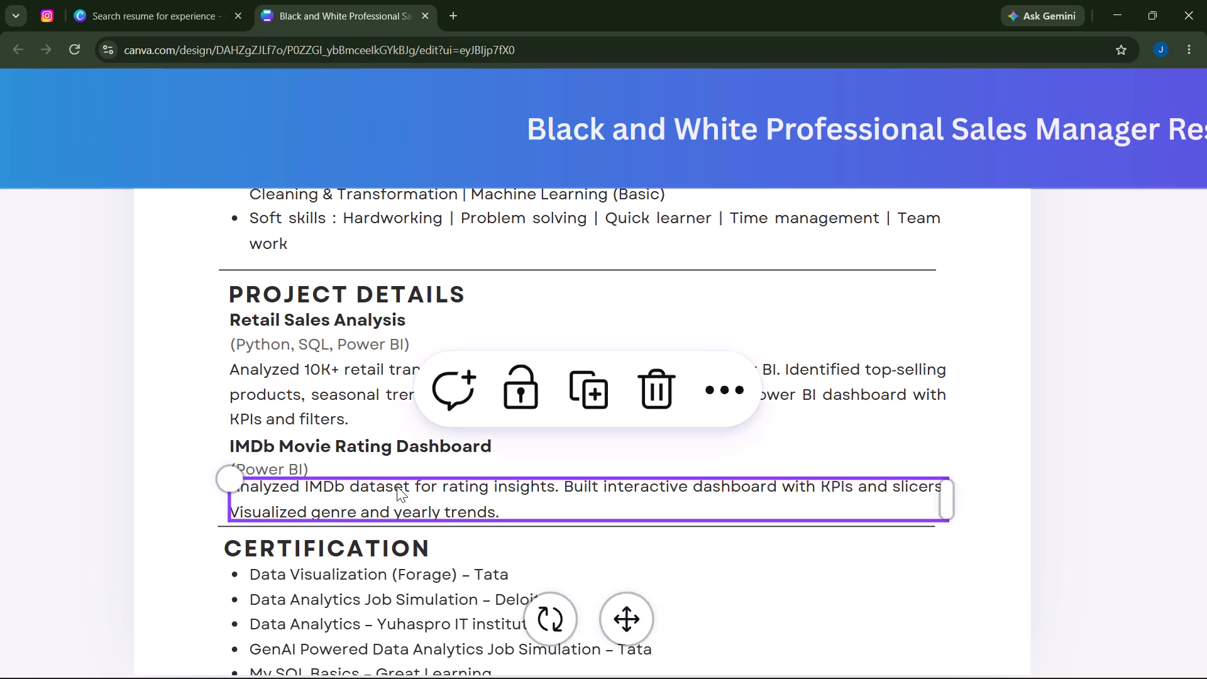
pyautogui.press('Down')
pyautogui.press('Down')
pyautogui.press('Up')
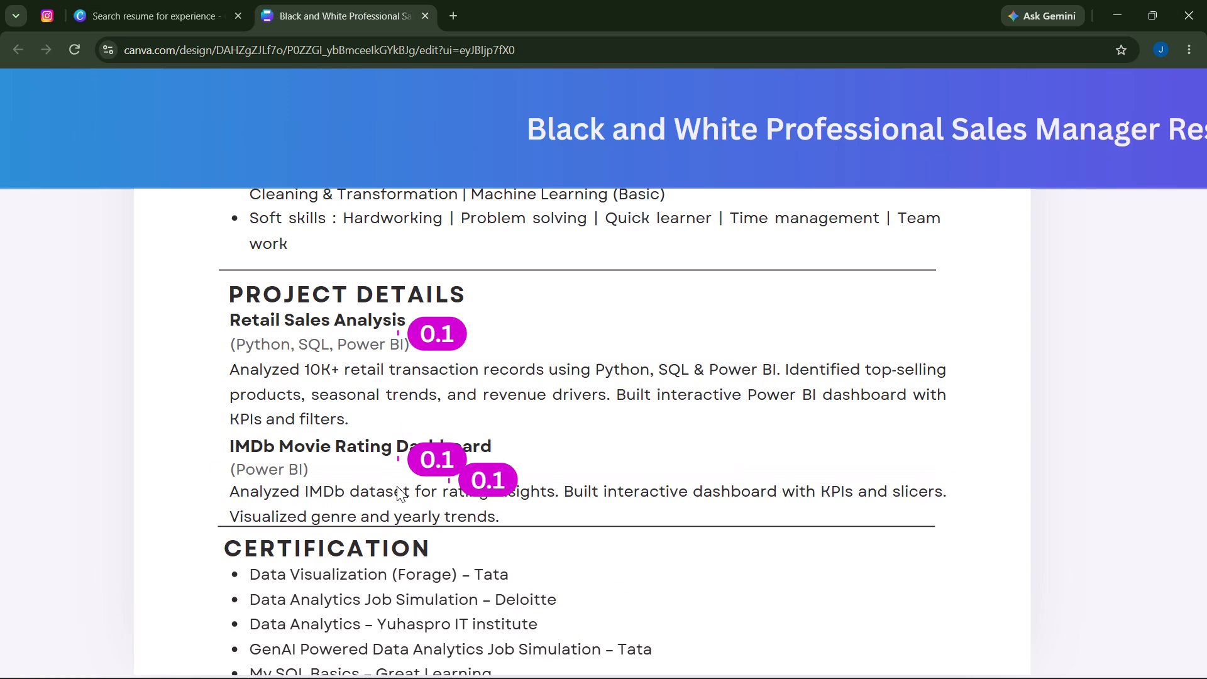
pyautogui.press('Up')
pyautogui.press('Up')
pyautogui.press('Down')
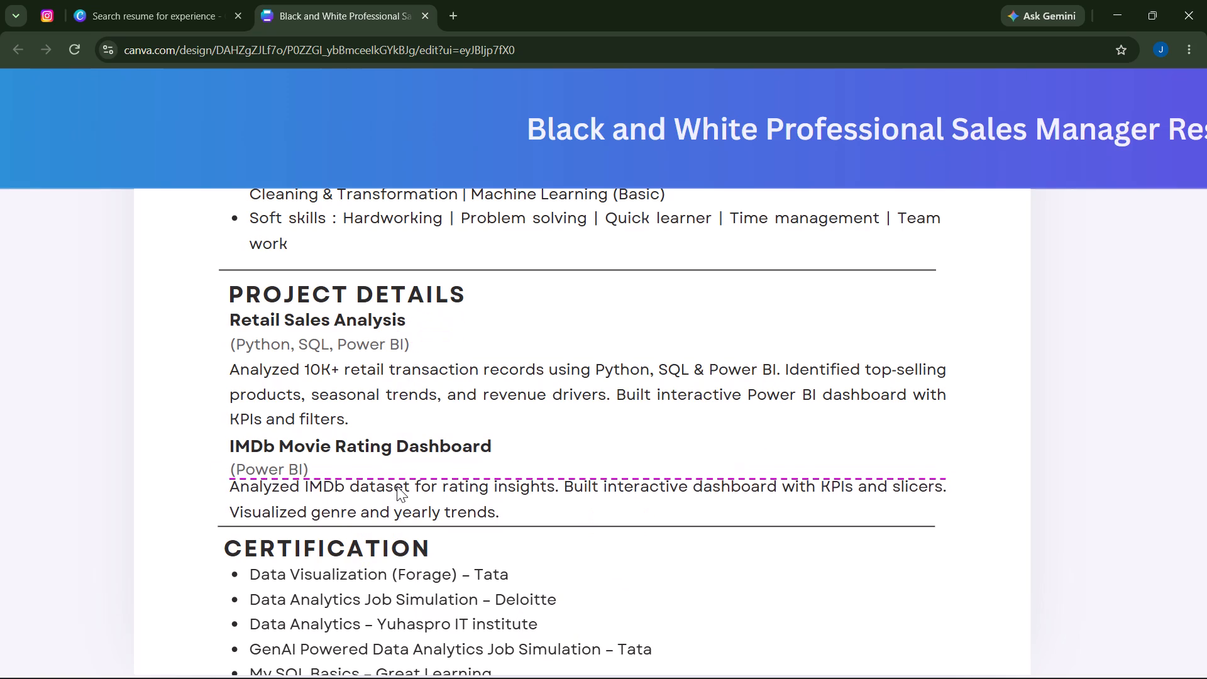
pyautogui.press('Down')
pyautogui.press('Down')
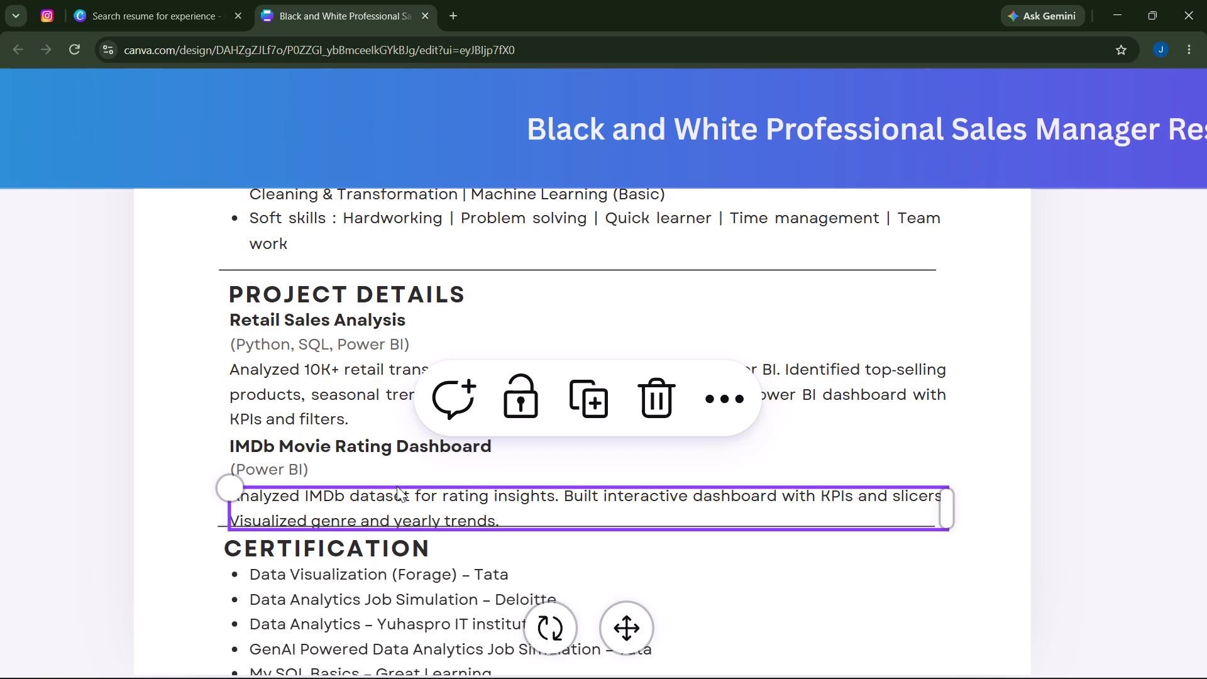
pyautogui.press('Up')
pyautogui.press('Up')
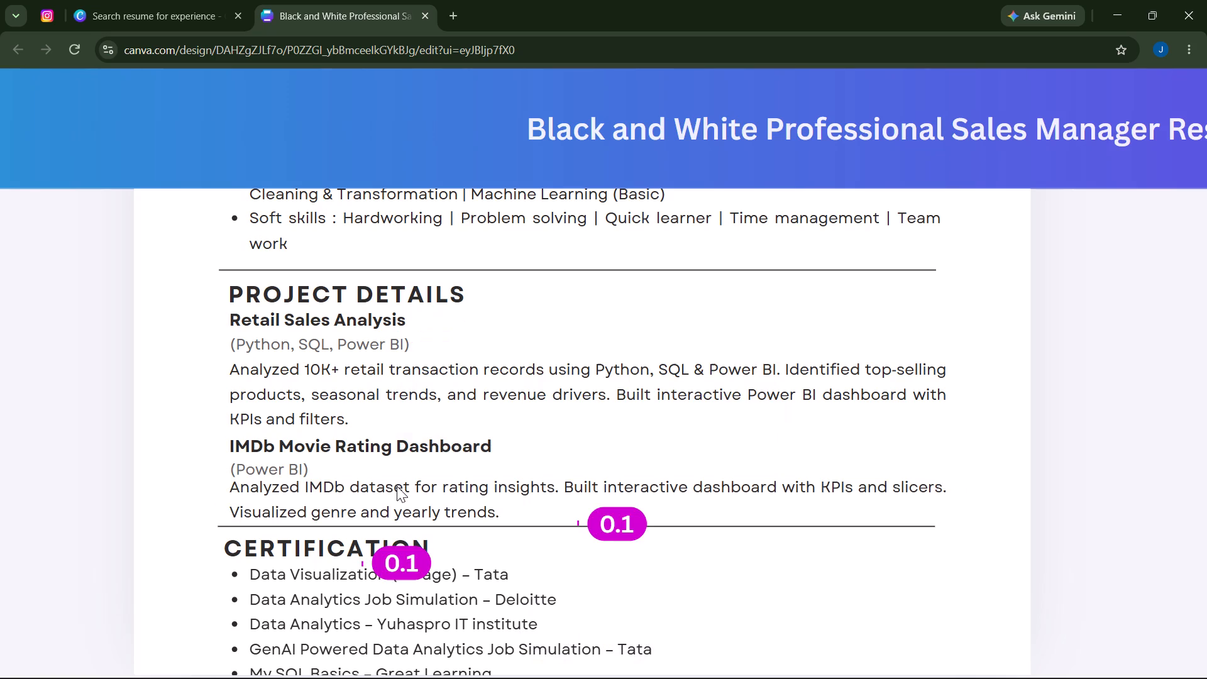
pyautogui.press('Up')
pyautogui.press('Down')
pyautogui.press('Down')
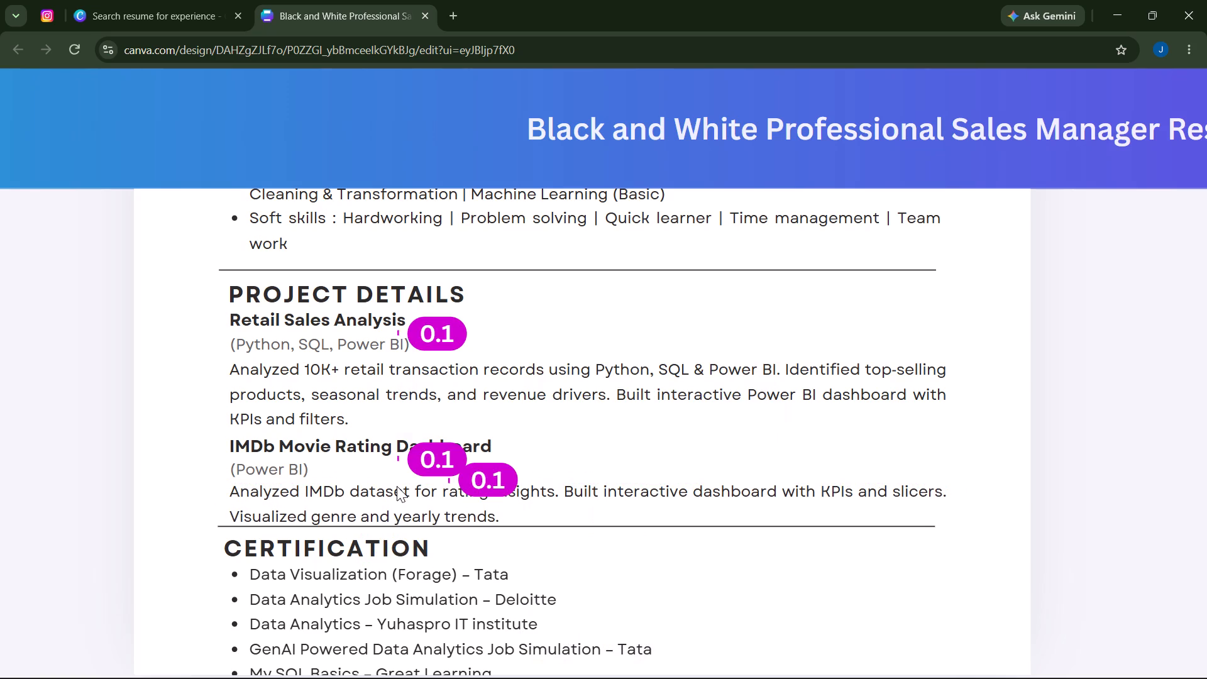
pyautogui.press('Down')
pyautogui.press('Up')
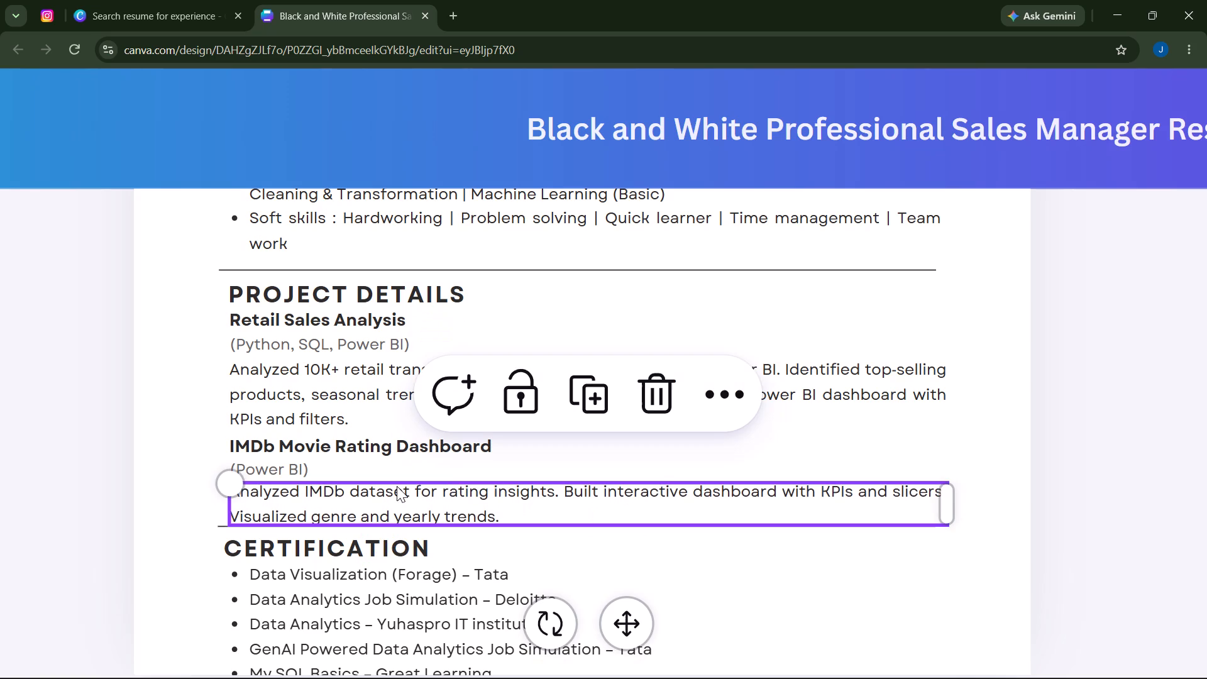
pyautogui.press('Up')
pyautogui.press('Down')
pyautogui.scroll(-1, 397, 486)
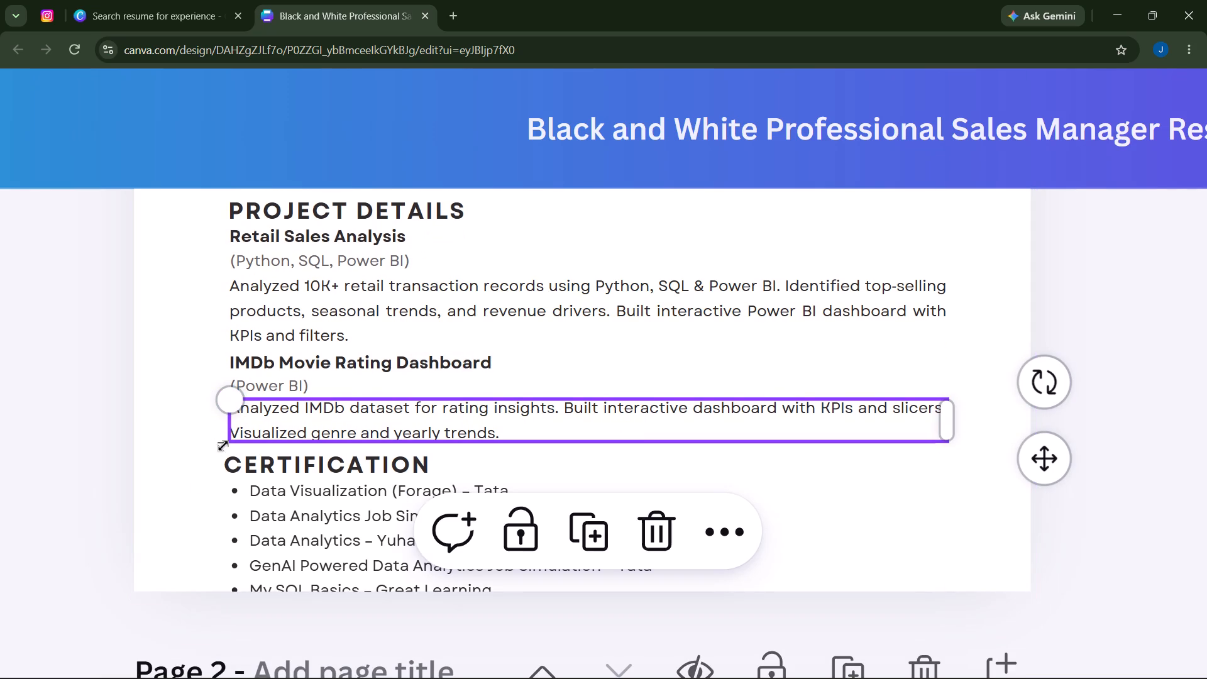
pyautogui.click(954, 544)
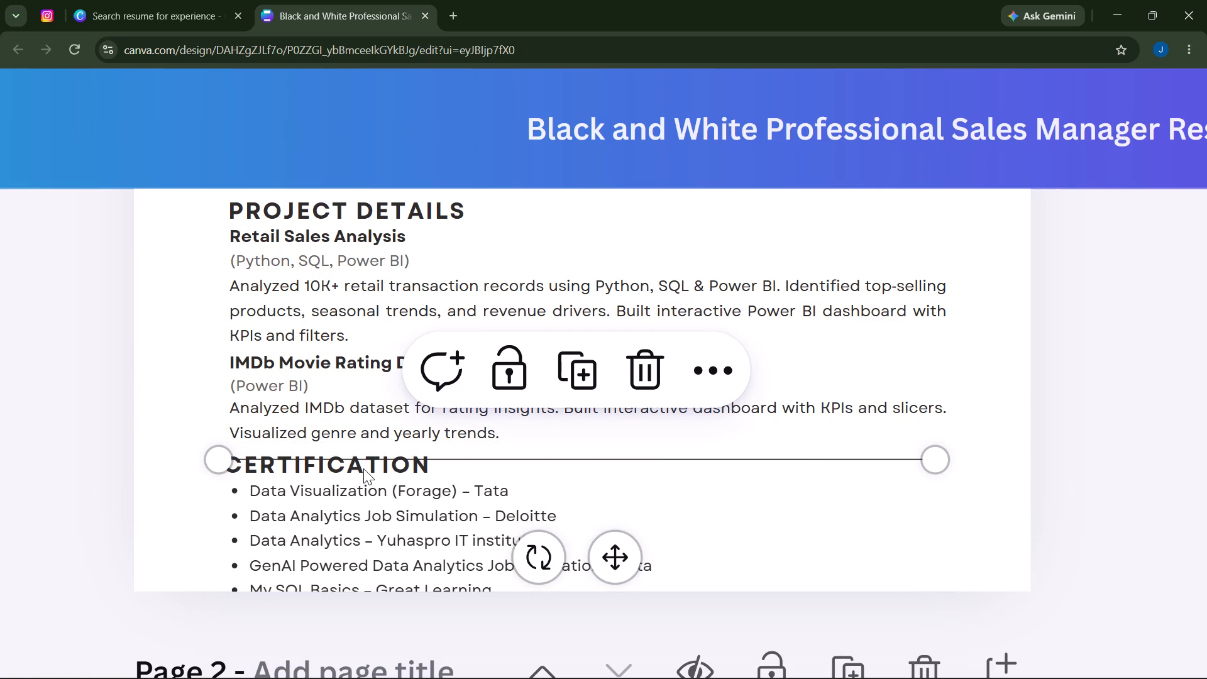
# Shift the divider above "Certification" slightly left and raise it clear of the "Certification" heading.
pyautogui.click(367, 468)
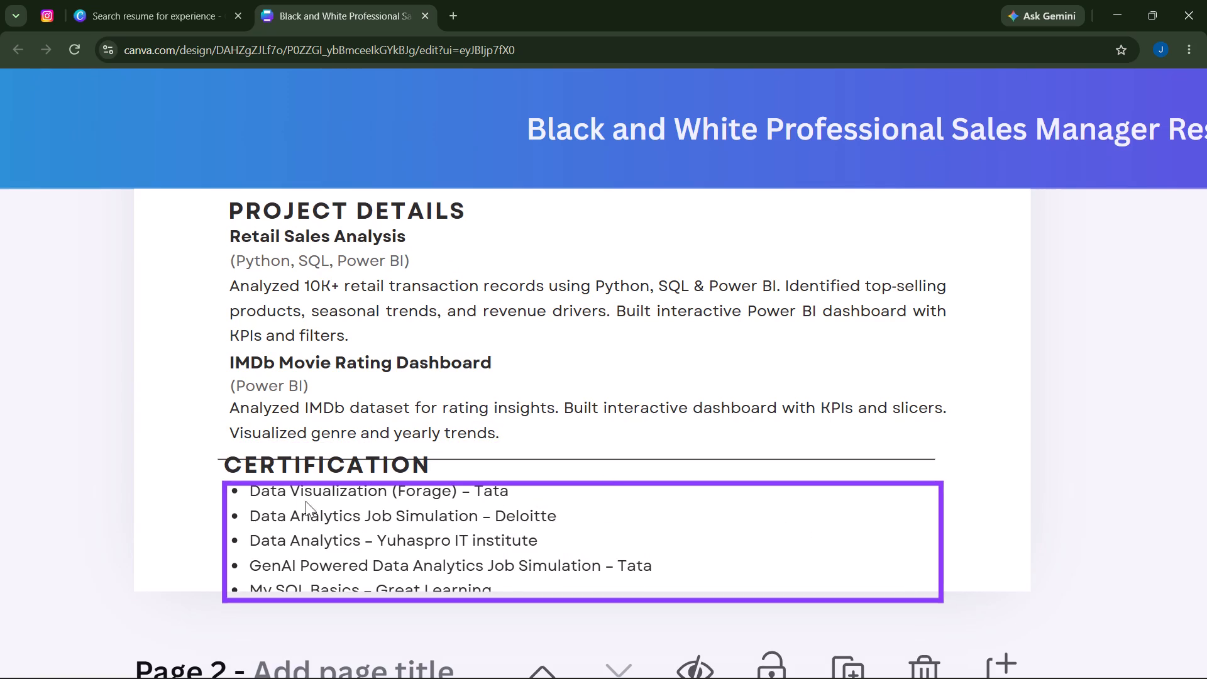
pyautogui.click(233, 469)
pyautogui.click(182, 489)
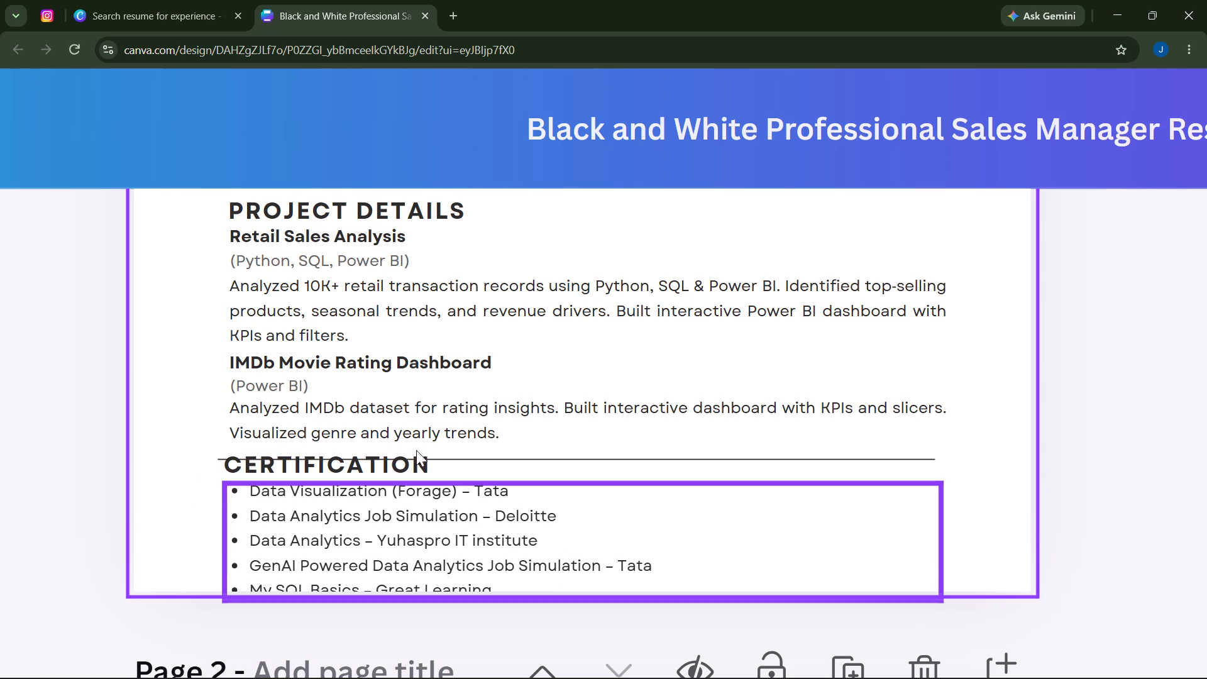
pyautogui.moveTo(205, 478); pyautogui.dragTo(250, 462)
pyautogui.click(245, 468)
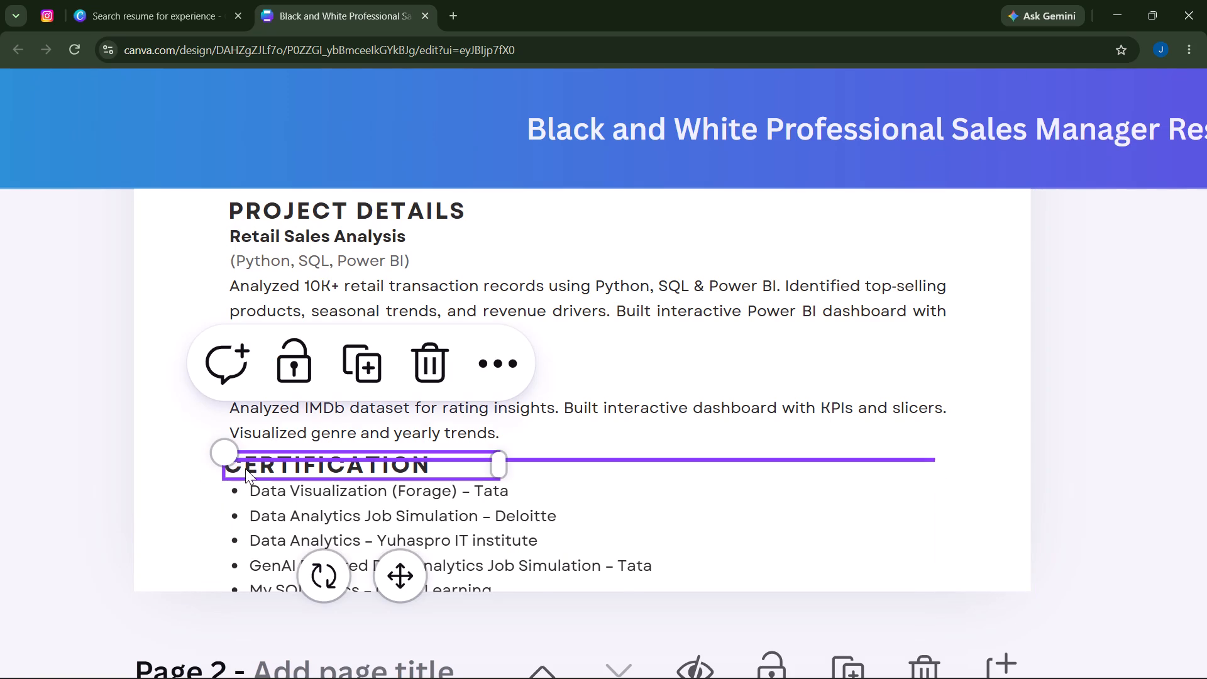
pyautogui.press('Left')
pyautogui.press('Down')
pyautogui.press('Up')
pyautogui.press('Up')
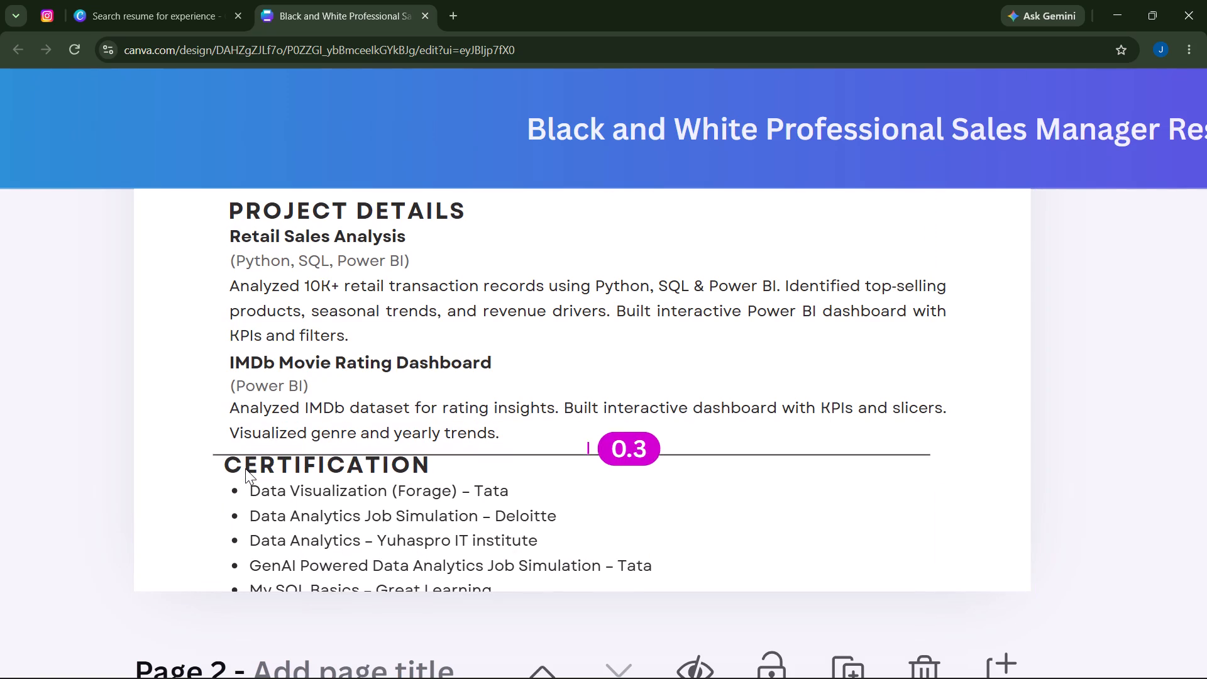
pyautogui.press('Up')
pyautogui.press('Up')
# Lower the "Certification" heading well clear of the divider above it, down to the second line of its bullet list.
pyautogui.click(245, 468)
pyautogui.click(245, 468)
pyautogui.doubleClick(245, 468)
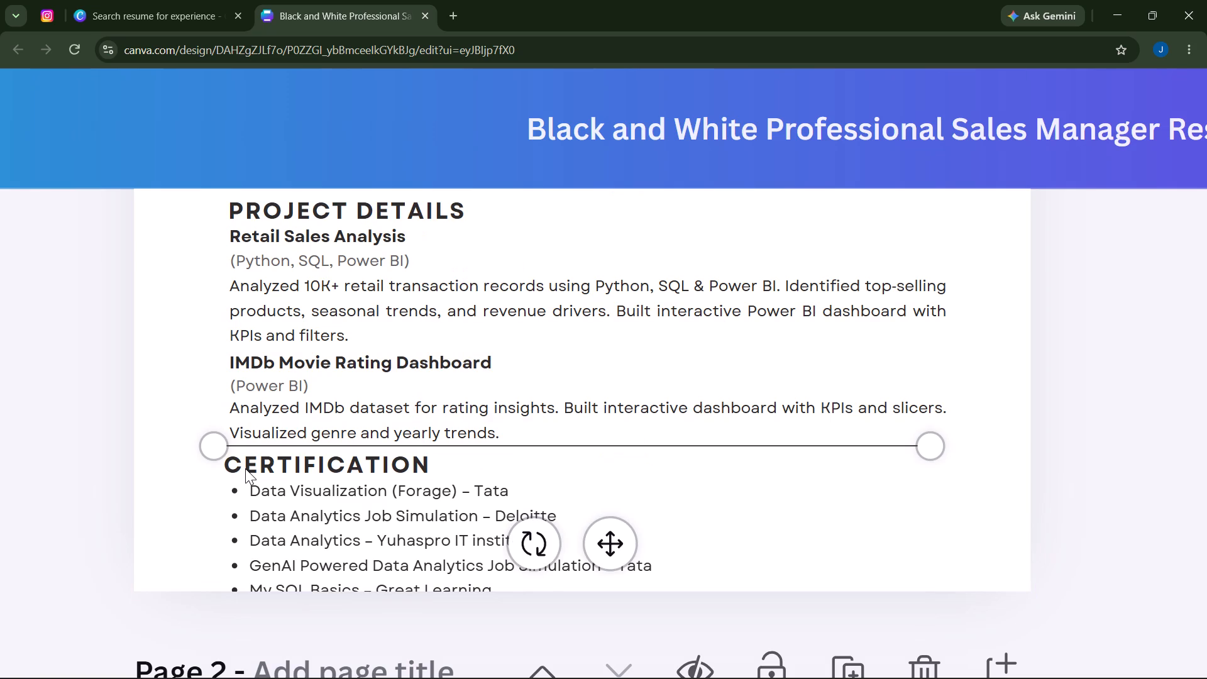
pyautogui.click(183, 477)
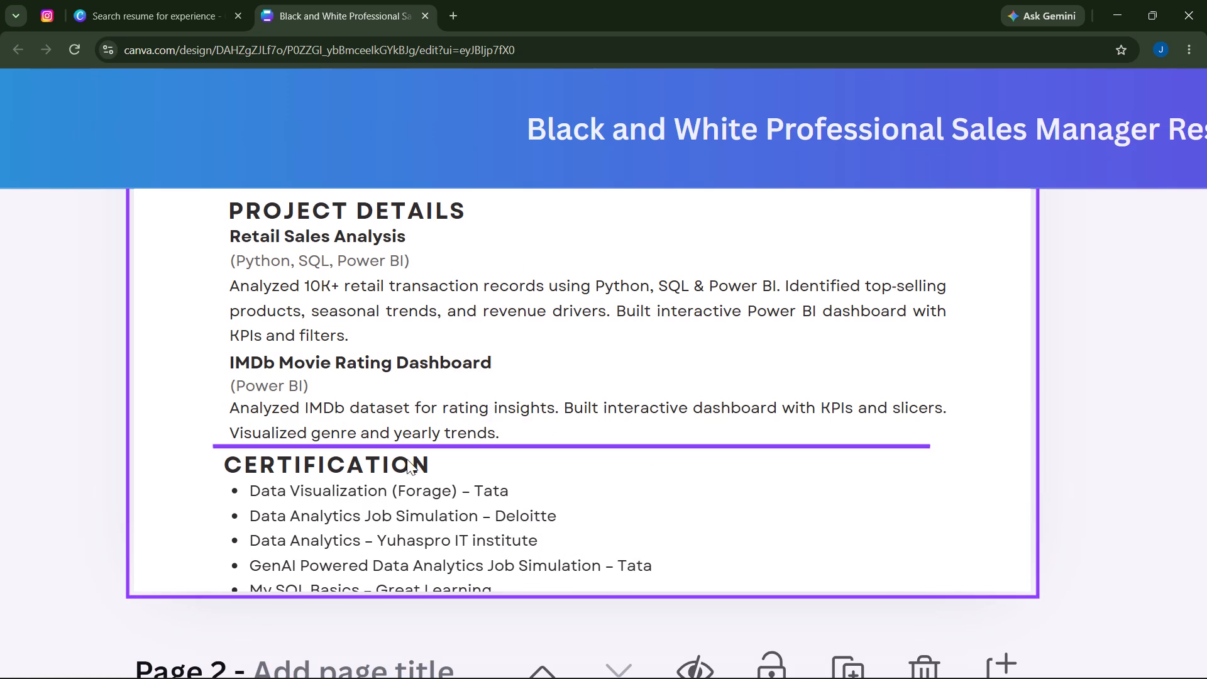
pyautogui.tripleClick(397, 467)
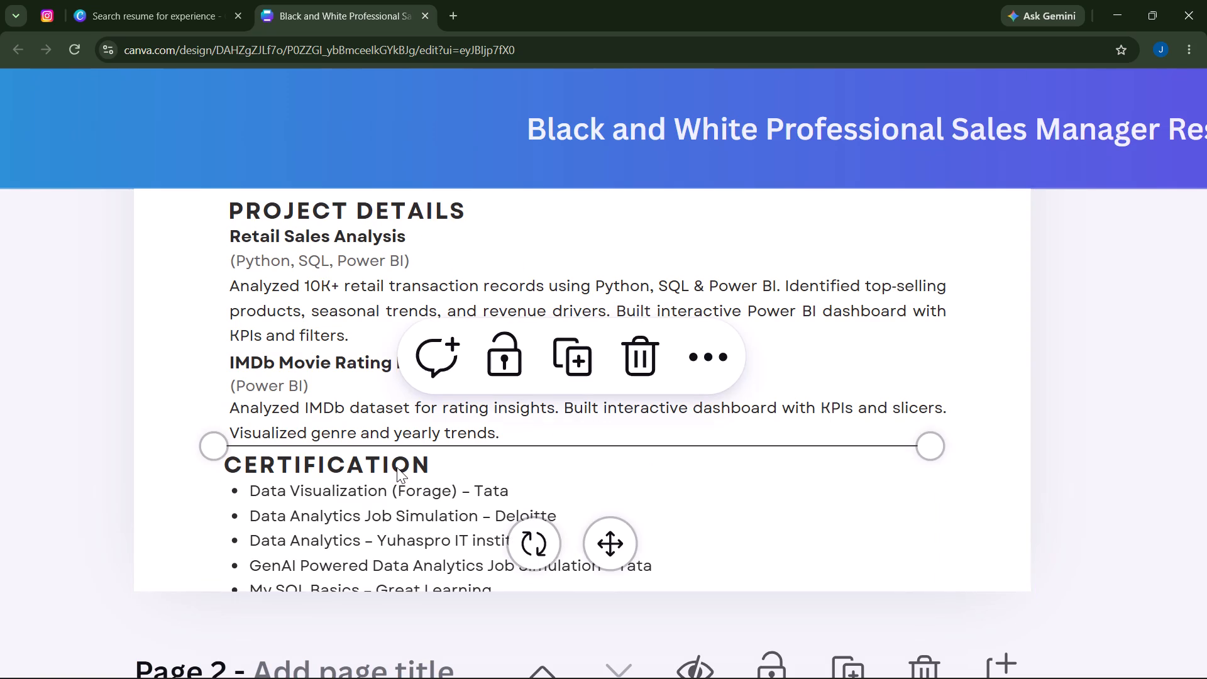
pyautogui.tripleClick(397, 467)
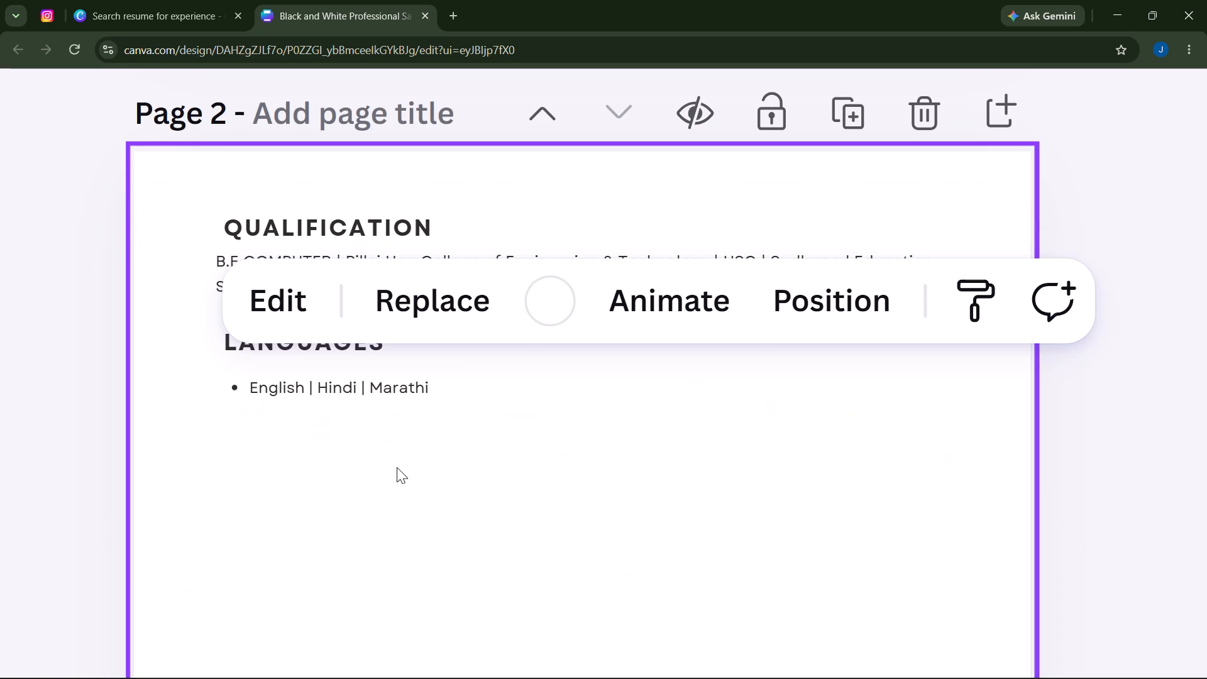
pyautogui.scroll(6, 397, 467)
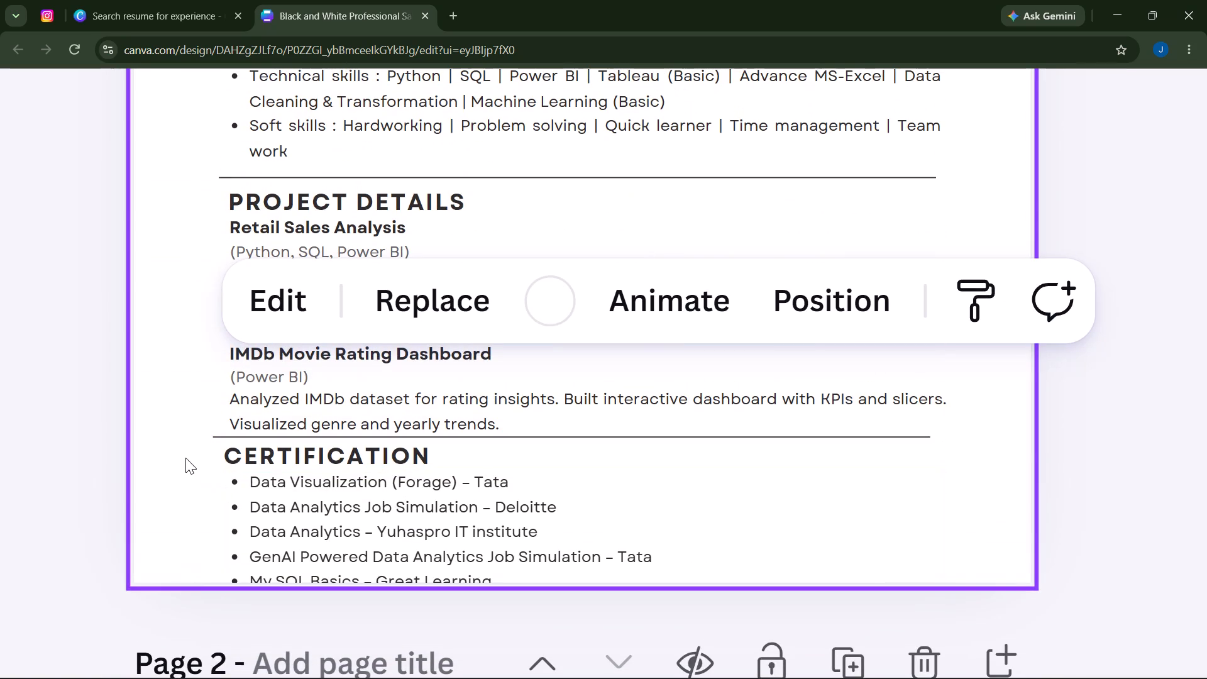
pyautogui.moveTo(185, 458); pyautogui.dragTo(305, 458)
pyautogui.press('Down')
pyautogui.press('Down')
pyautogui.press('Down')
pyautogui.press('Down')
pyautogui.press('Down')
pyautogui.press('Down')
pyautogui.press('Down')
pyautogui.press('Down')
pyautogui.press('Down')
pyautogui.press('Down')
pyautogui.press('Down')
pyautogui.press('Down')
pyautogui.press('Down')
pyautogui.press('Down')
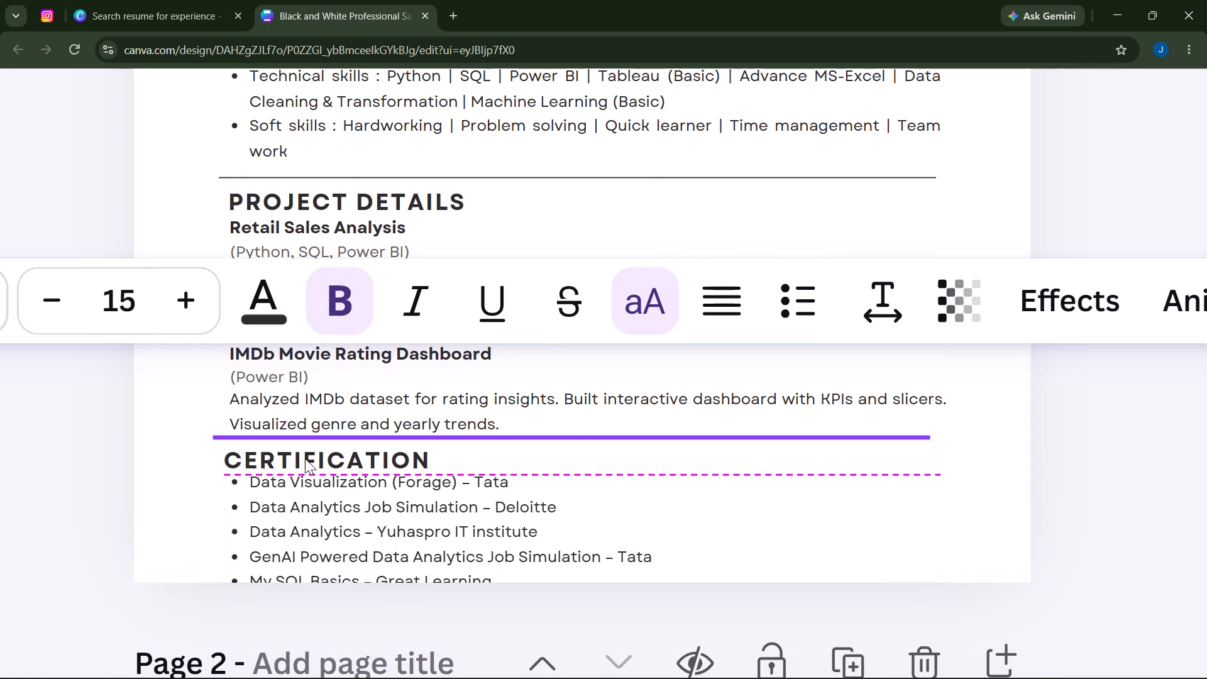
# Move the certification bullet list right and slightly down so it clears the "Certification" heading.
pyautogui.click(182, 500)
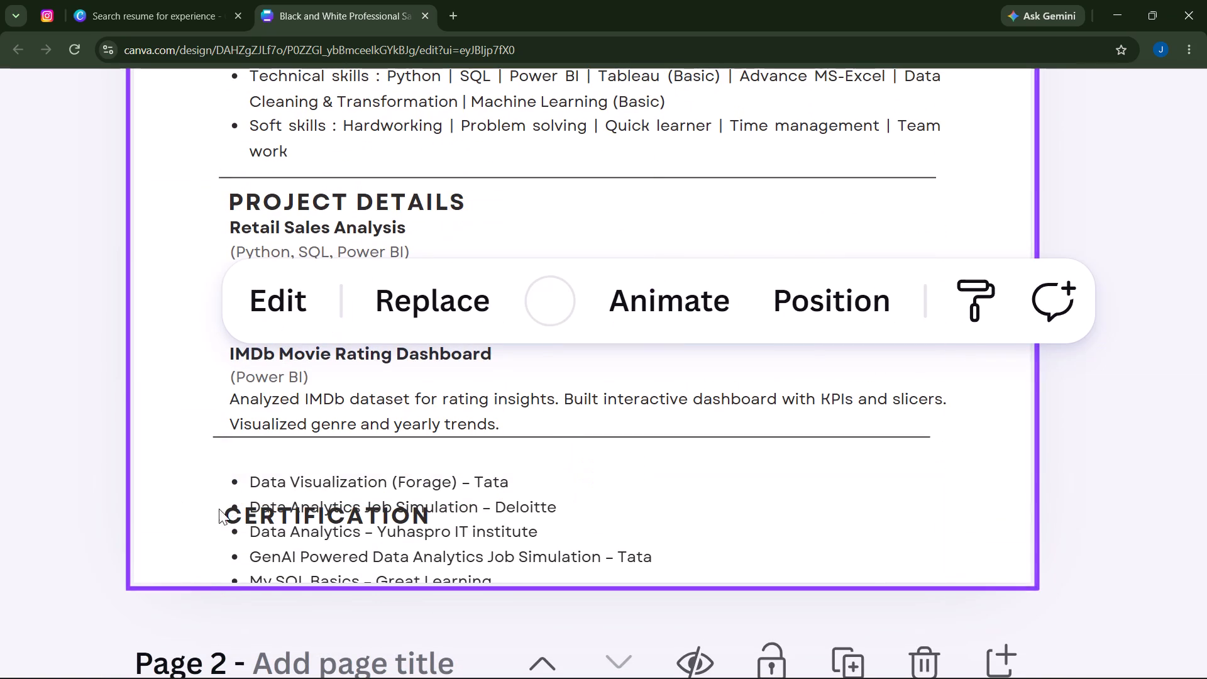
pyautogui.moveTo(248, 518); pyautogui.dragTo(458, 541)
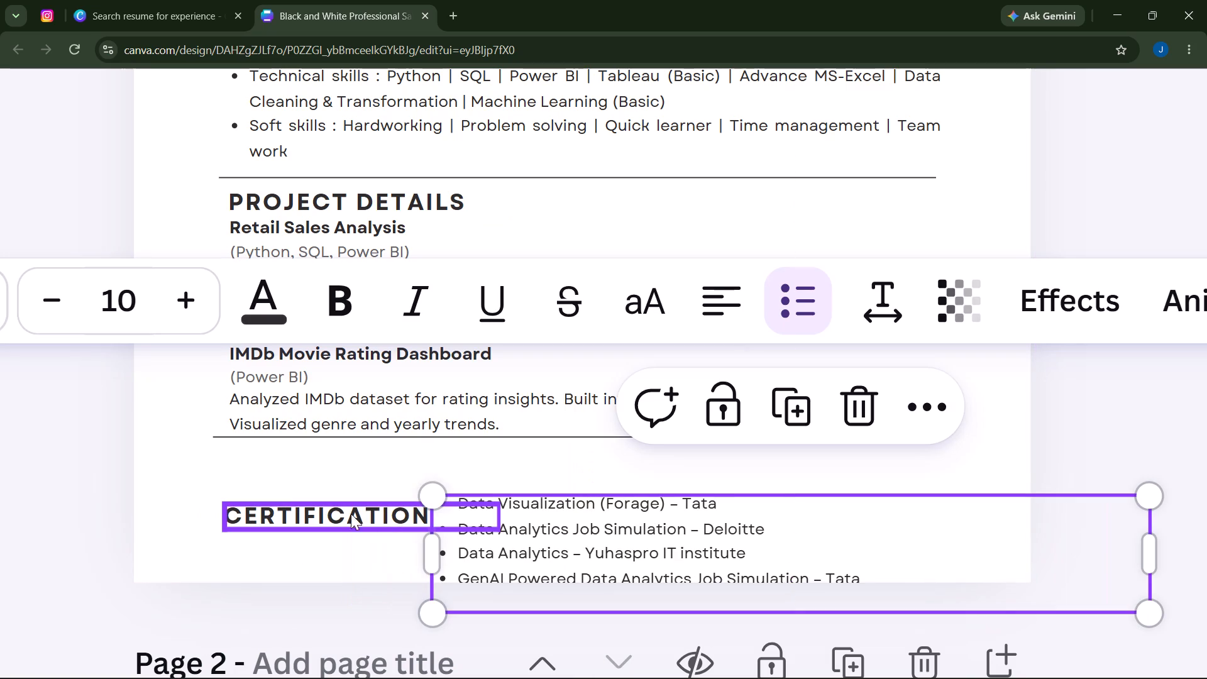
# Lower the divider above "Certification" to leave a gap of about 0.4 beneath the IMDb description, matching the divider above "Project Details".
pyautogui.click(265, 434)
pyautogui.press('Up')
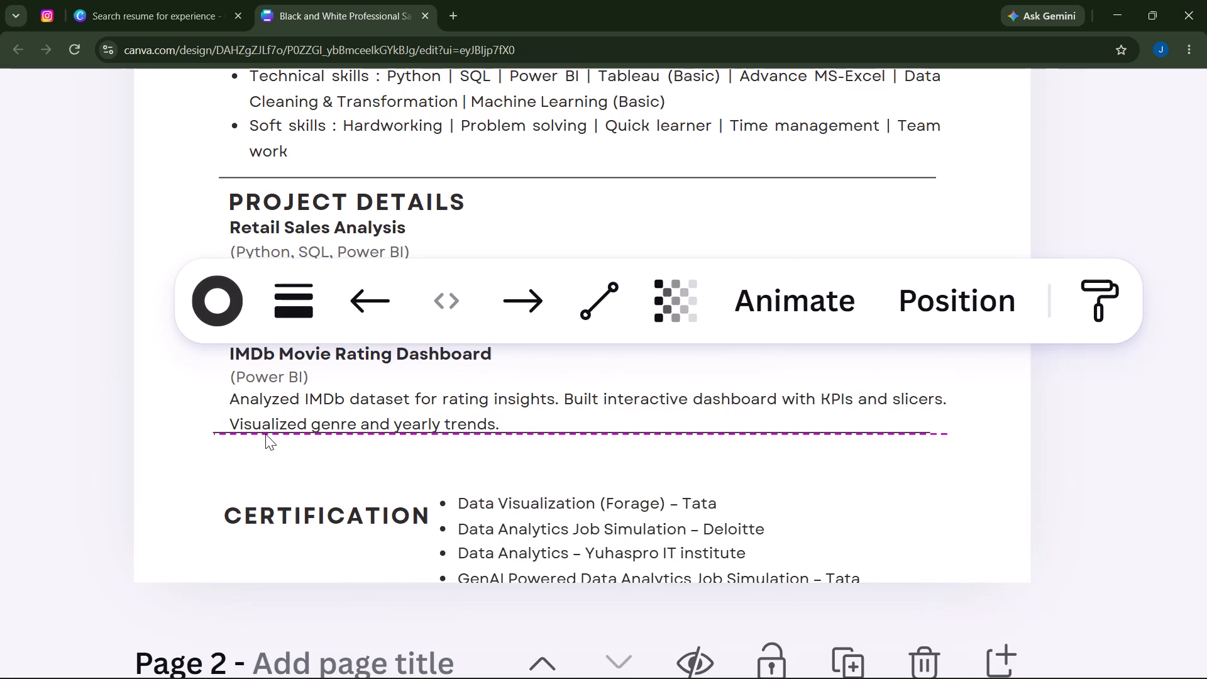
pyautogui.press('Down')
pyautogui.press('Down')
pyautogui.press('Down')
pyautogui.press('Down')
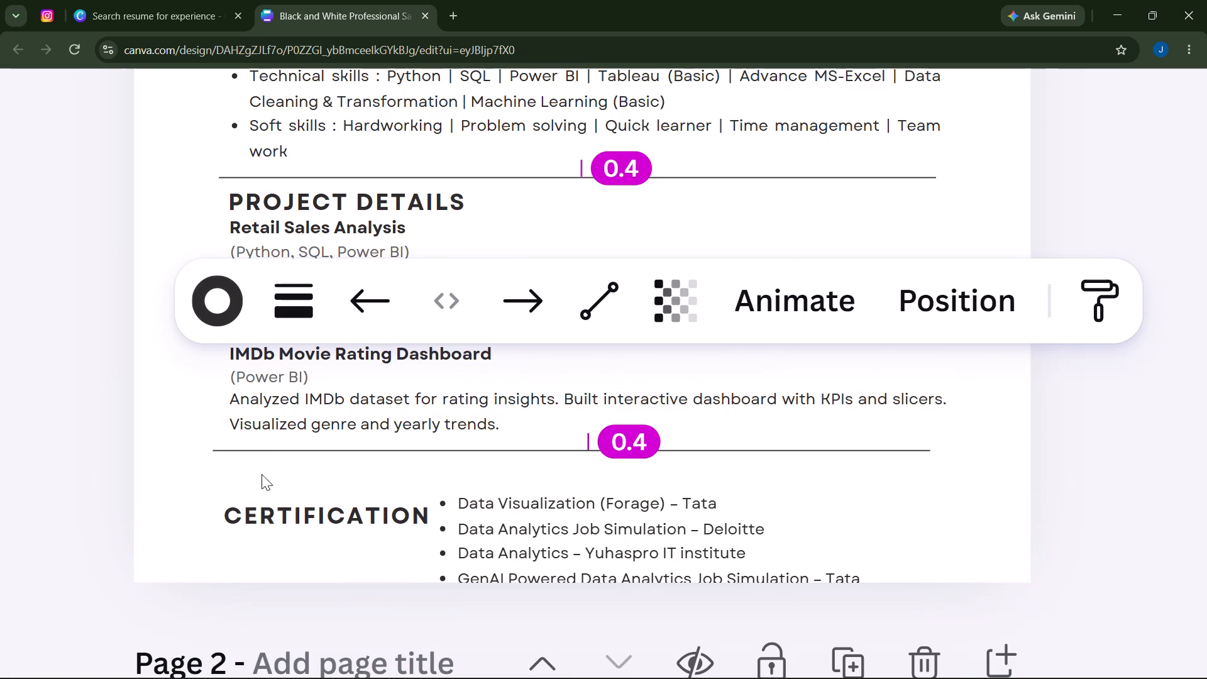
# Raise the "Certification" heading to sit just below its divider, keeping its original left alignment.
pyautogui.click(259, 525)
pyautogui.press('Up')
pyautogui.press('Up')
pyautogui.press('Up')
pyautogui.press('Up')
pyautogui.press('Up')
pyautogui.press('Up')
pyautogui.press('Up')
pyautogui.press('Up')
pyautogui.press('Up')
pyautogui.press('Up')
pyautogui.press('Up')
pyautogui.press('Up')
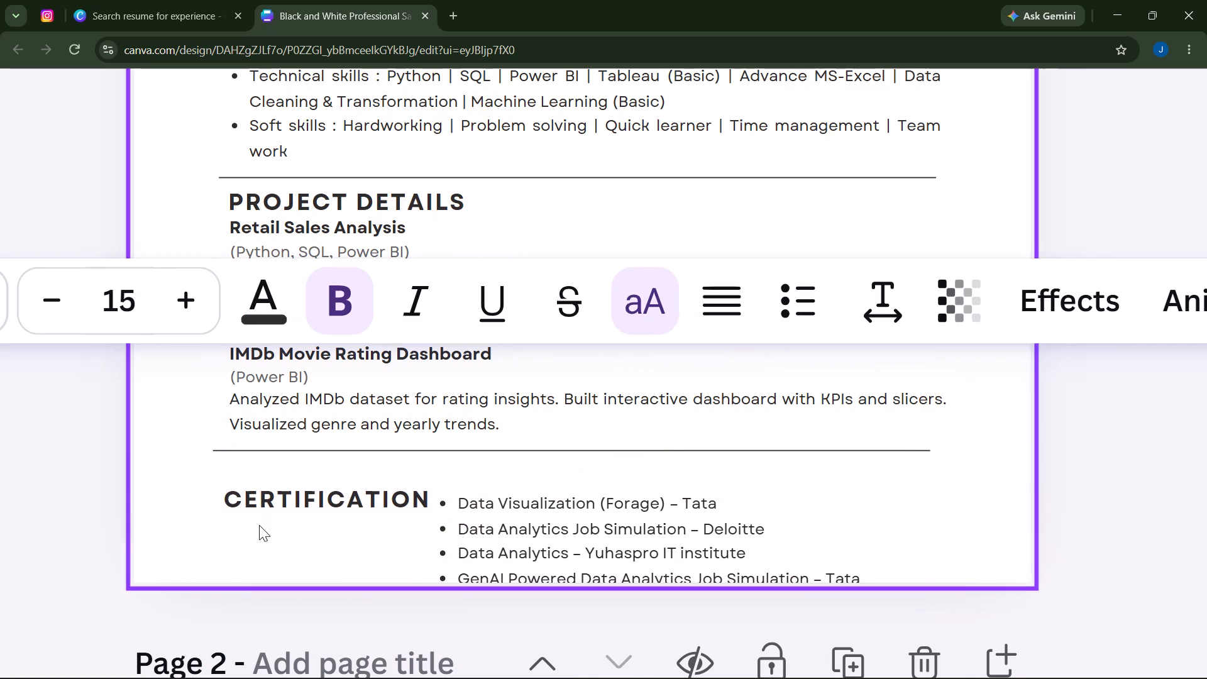
pyautogui.press('Up')
pyautogui.press('Left')
pyautogui.press('Left')
pyautogui.press('Left')
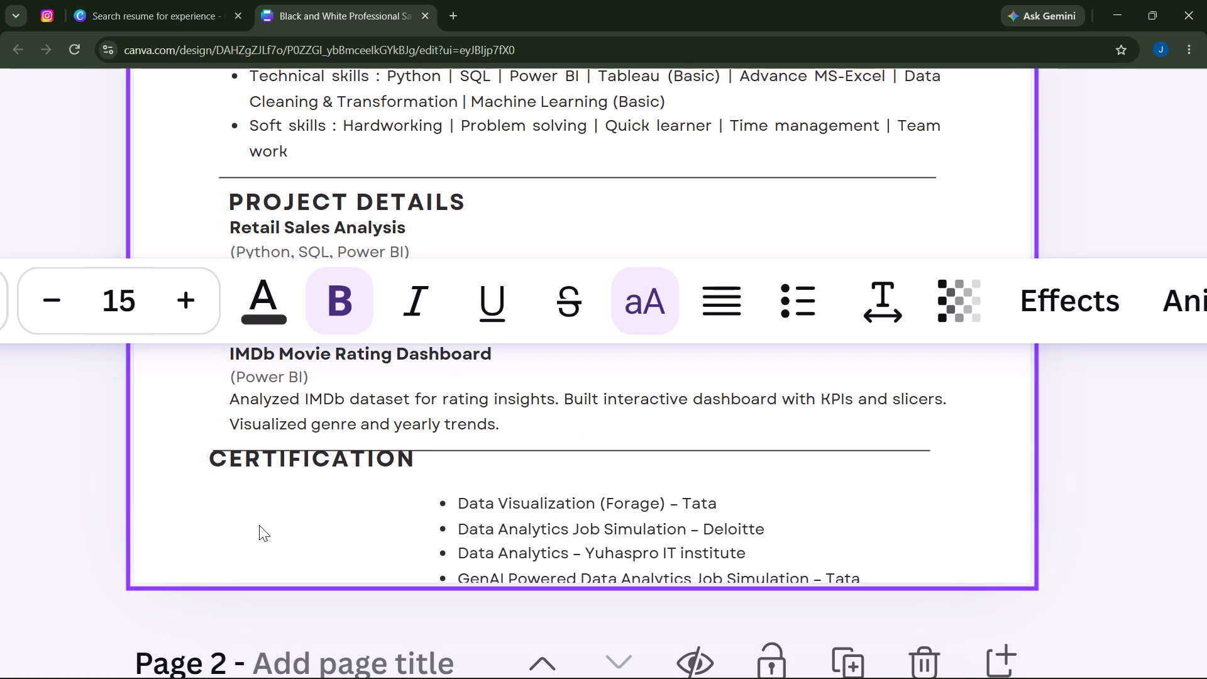
pyautogui.press('Right')
pyautogui.press('Right')
pyautogui.press('Right')
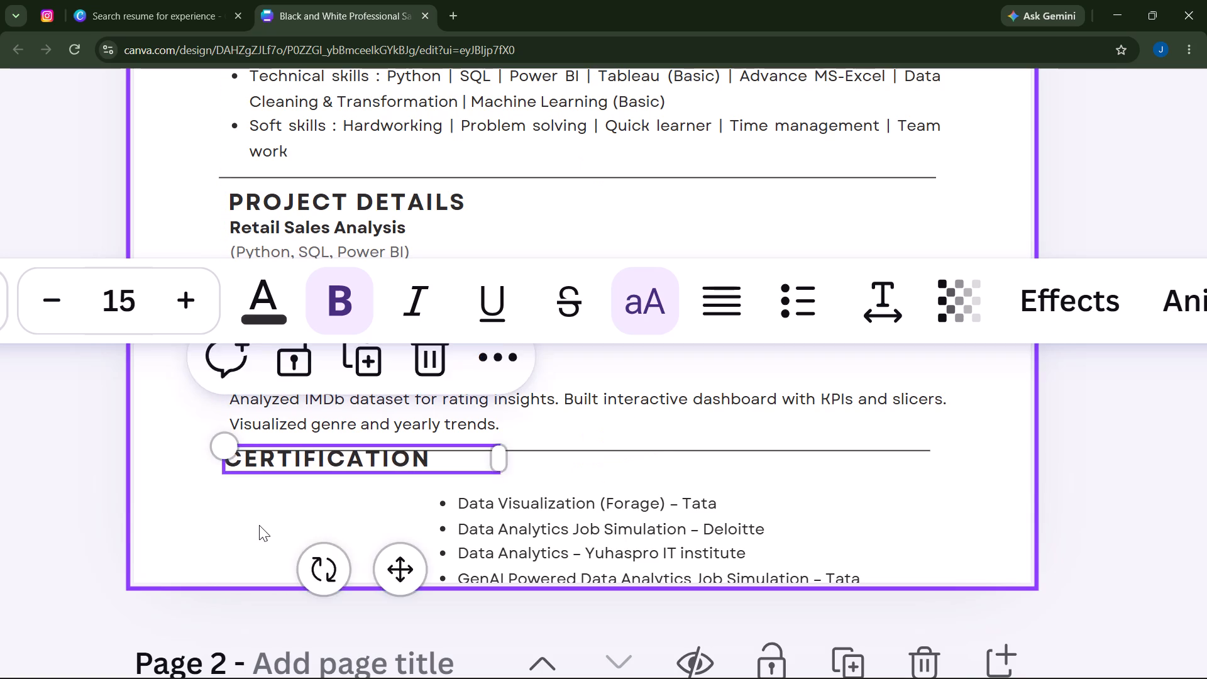
pyautogui.press('Down')
pyautogui.press('Down')
pyautogui.press('Down')
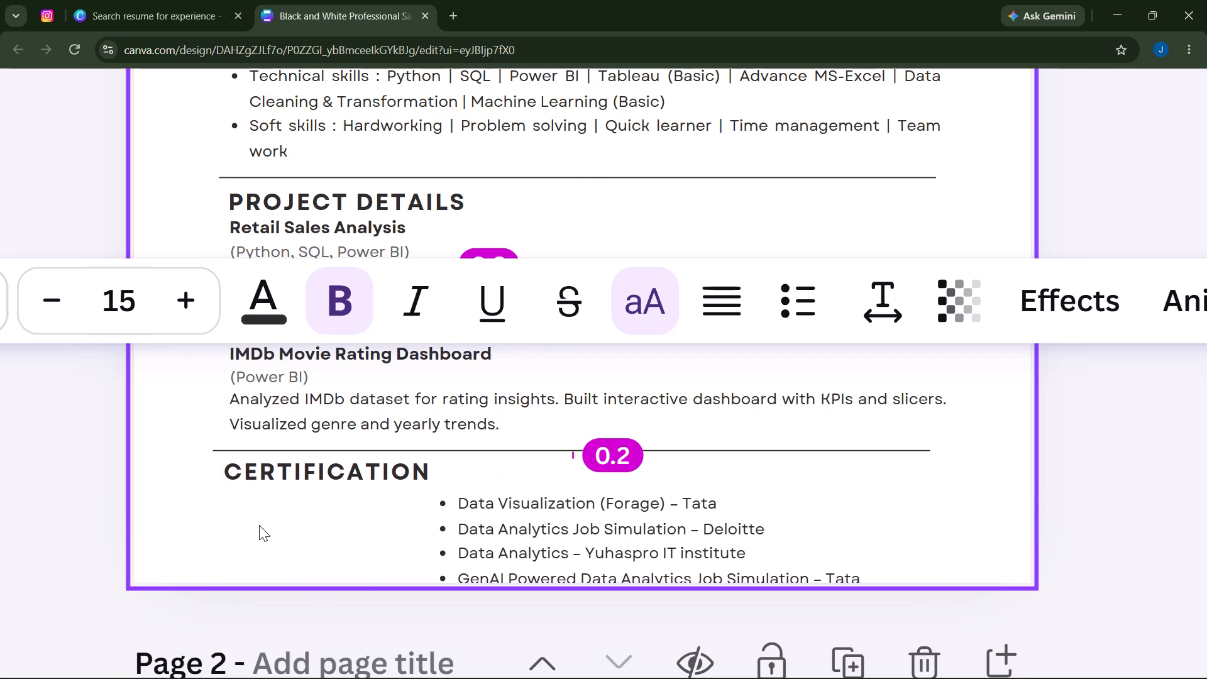
pyautogui.press('Up')
pyautogui.press('Up')
pyautogui.press('Up')
pyautogui.press('Down')
pyautogui.press('Down')
pyautogui.press('Down')
pyautogui.press('Down')
# Shift the certification bullet list left until it lines up with the "Certification" heading, sitting just beneath it.
pyautogui.click(514, 520)
pyautogui.press('Left')
pyautogui.press('Left')
pyautogui.press('Left')
pyautogui.press('Left')
pyautogui.press('Left')
pyautogui.press('Left')
pyautogui.press('Left')
pyautogui.press('Left')
pyautogui.press('Left')
pyautogui.press('Left')
pyautogui.press('Left')
pyautogui.press('Left')
pyautogui.press('Left')
pyautogui.press('Left')
pyautogui.press('Left')
pyautogui.press('Left')
pyautogui.press('Left')
pyautogui.press('Left')
pyautogui.press('Left')
pyautogui.press('Left')
pyautogui.press('Left')
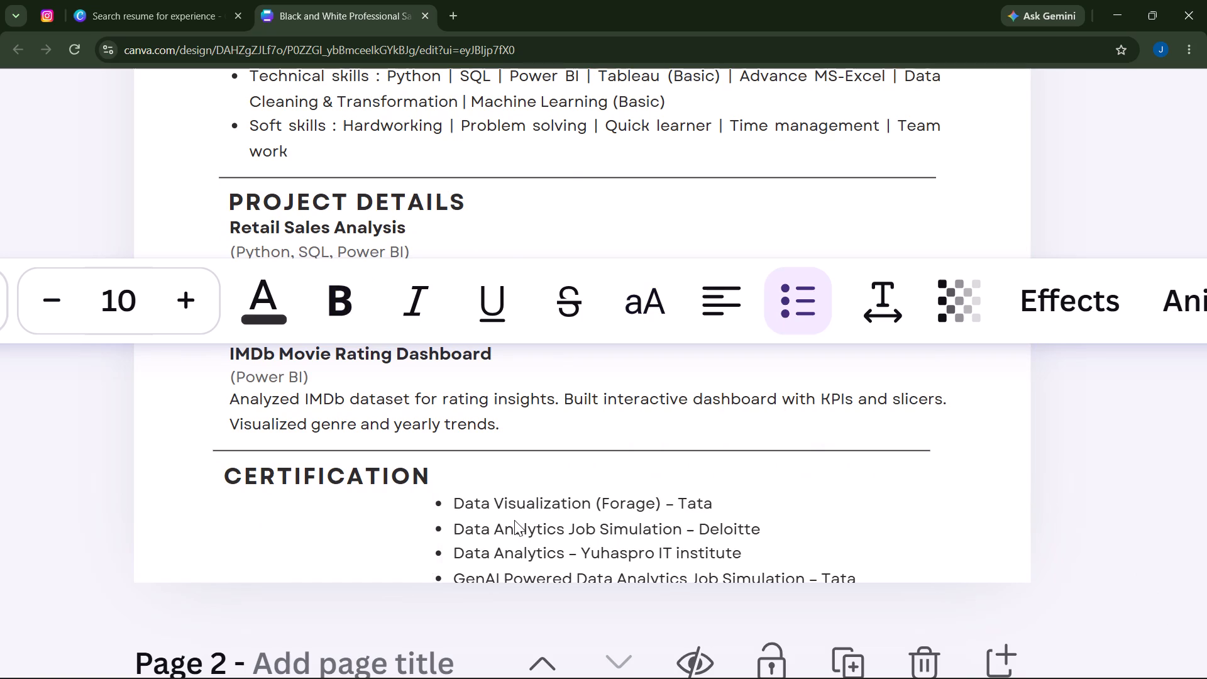
pyautogui.press('Left')
pyautogui.press('Left')
pyautogui.press('Left')
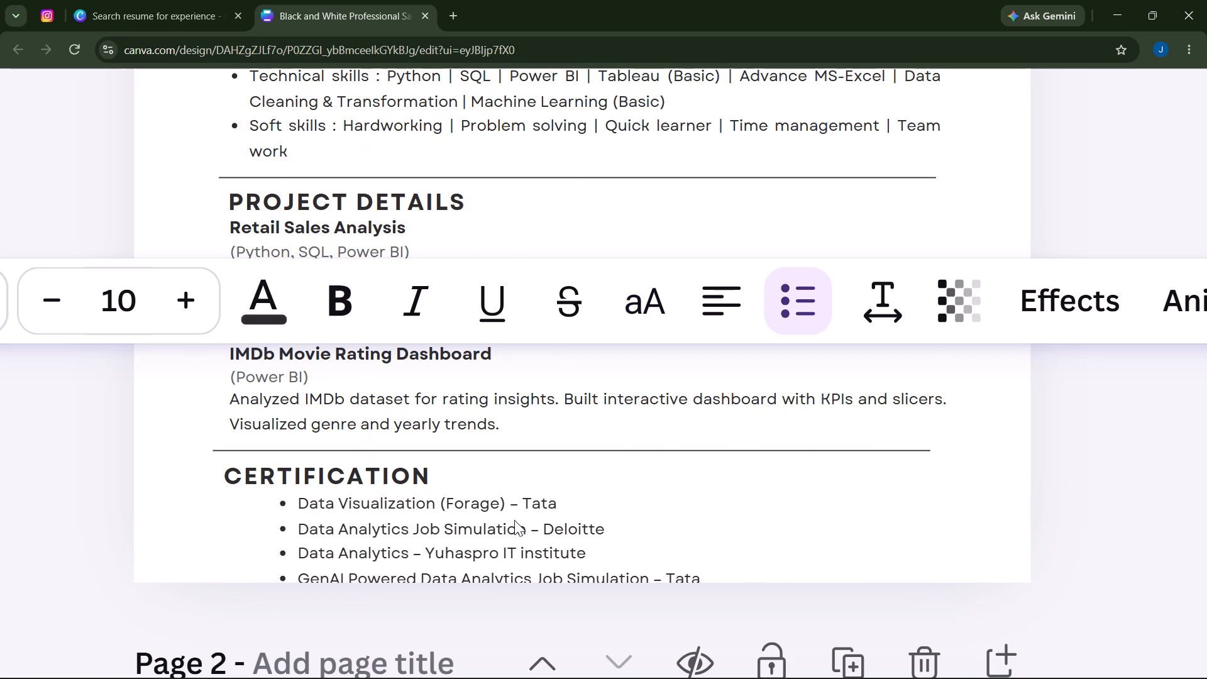
pyautogui.press('Left')
pyautogui.press('Left')
pyautogui.press('Left')
pyautogui.press('Left')
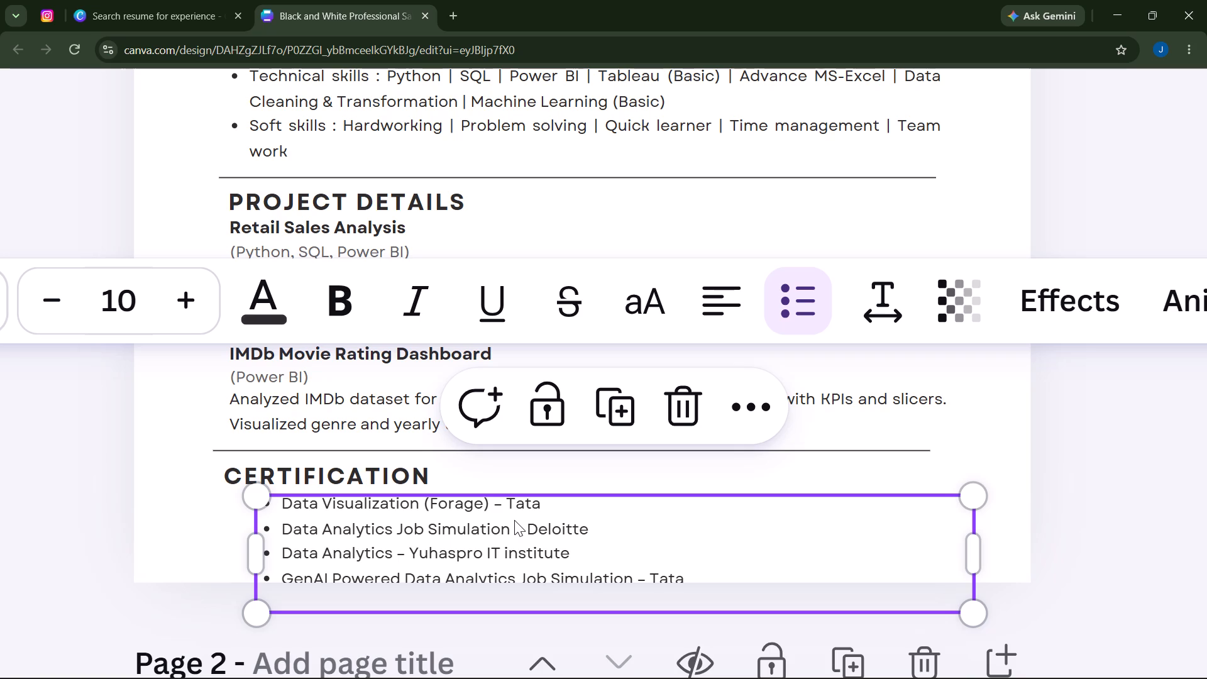
pyautogui.press('Left')
pyautogui.press('Left')
pyautogui.press('Left')
pyautogui.press('Left')
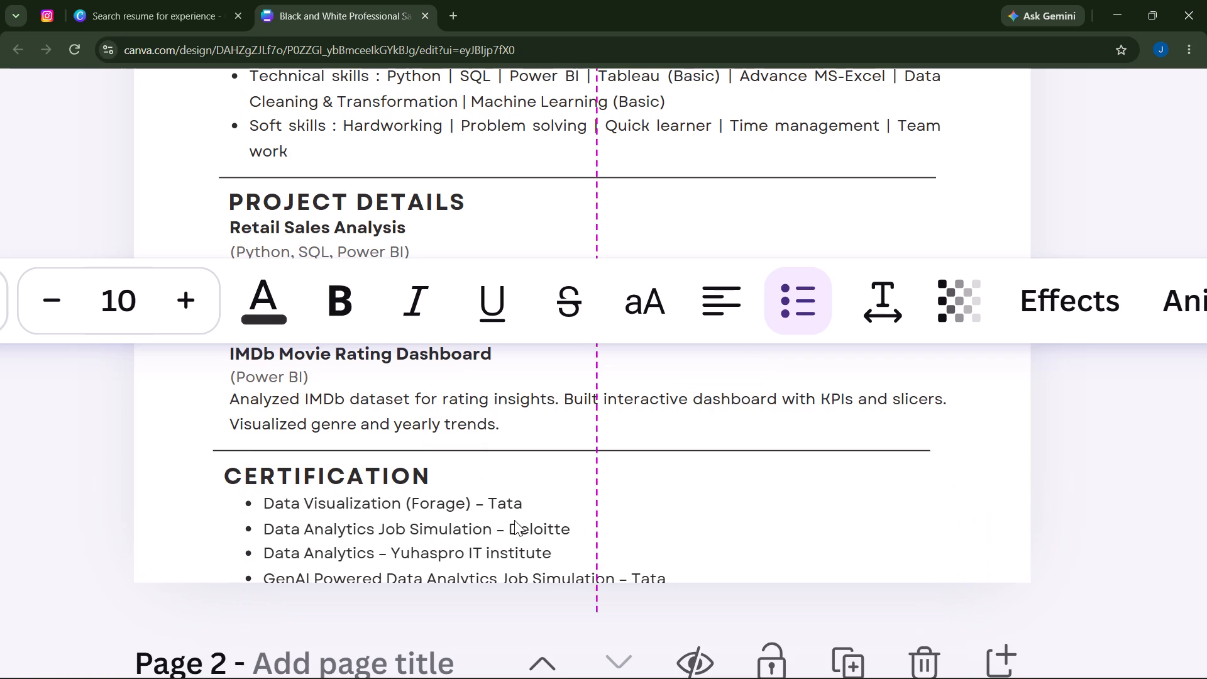
pyautogui.press('Left')
pyautogui.press('Left')
pyautogui.press('Left')
pyautogui.press('Left')
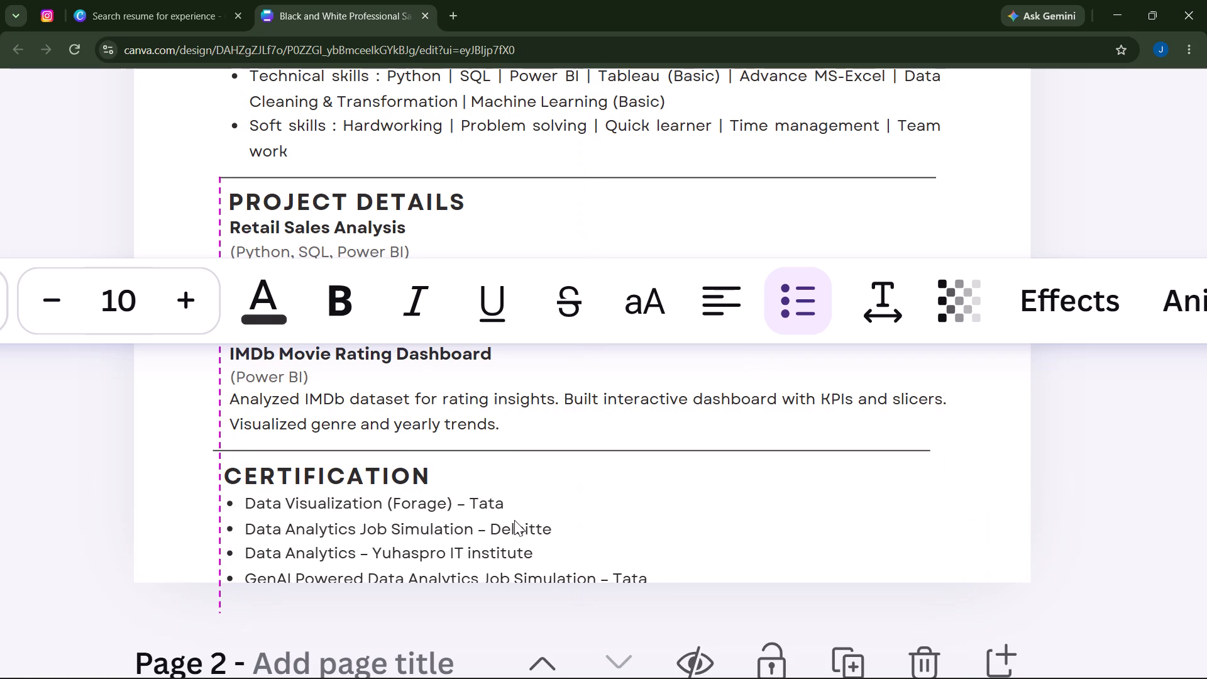
pyautogui.press('Right')
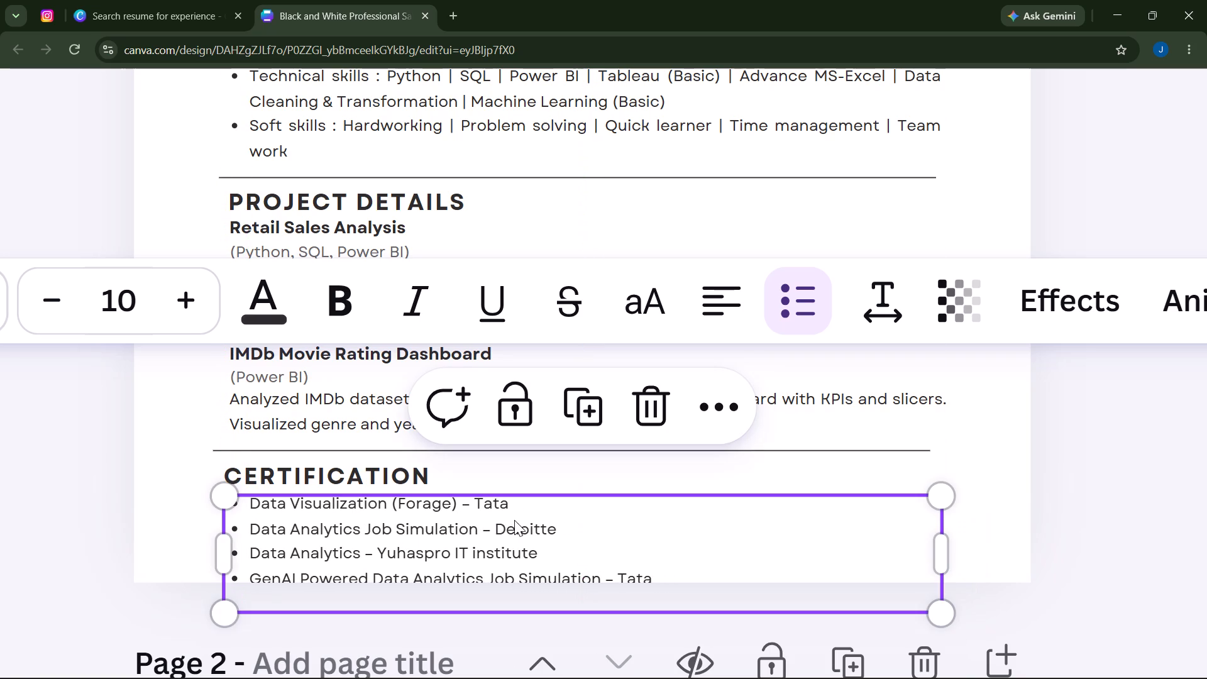
pyautogui.press('Left')
pyautogui.press('Right')
pyautogui.press('Up')
pyautogui.press('Up')
pyautogui.press('Up')
pyautogui.press('Down')
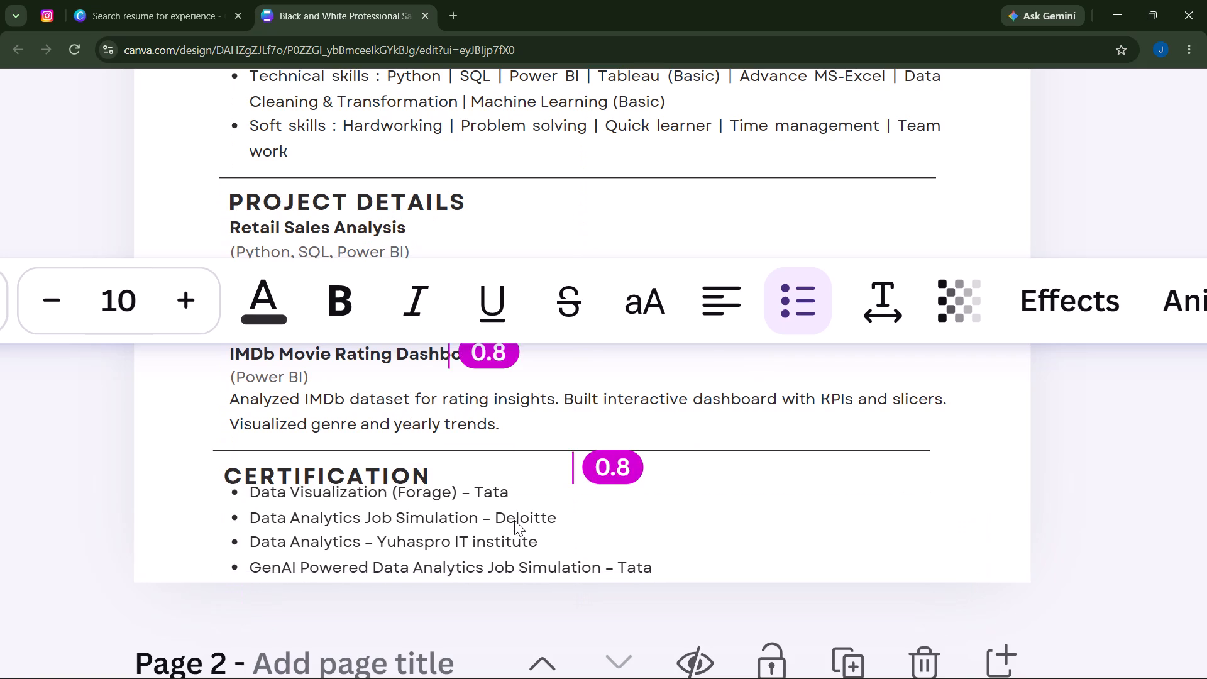
pyautogui.press('Down')
pyautogui.press('Down')
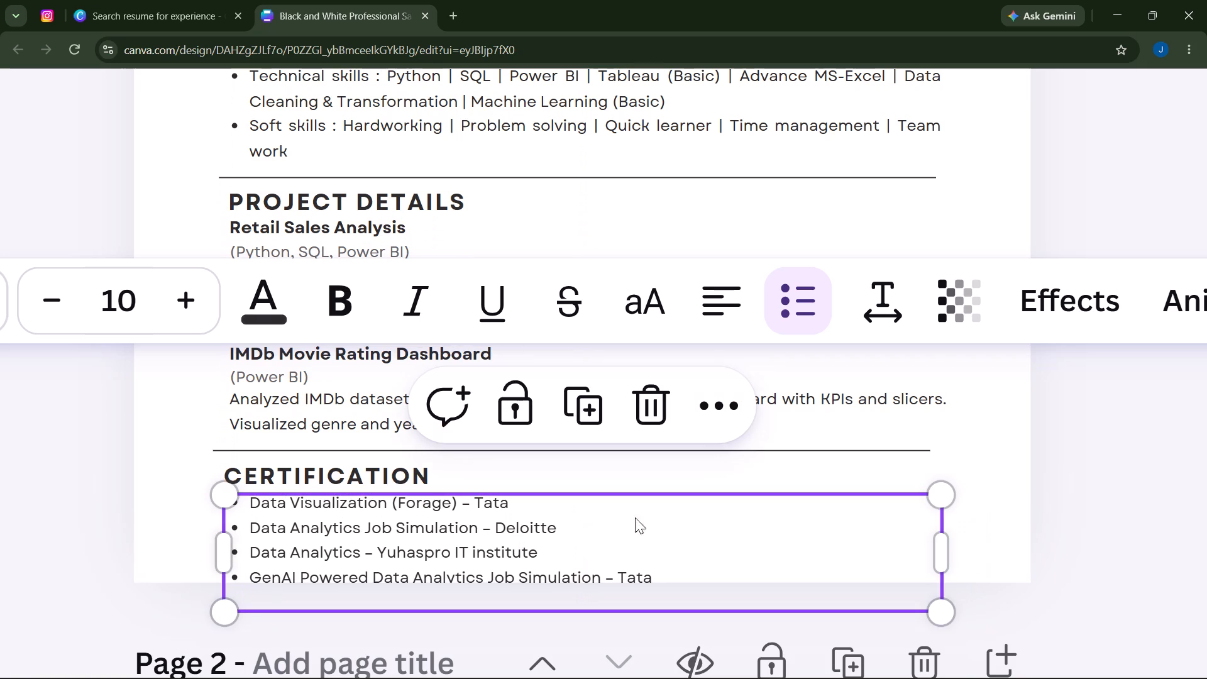
# Move the certification bullet list straight down off page 1 to the level of page 2's "Qualification" section.
pyautogui.scroll(-2, 794, 548)
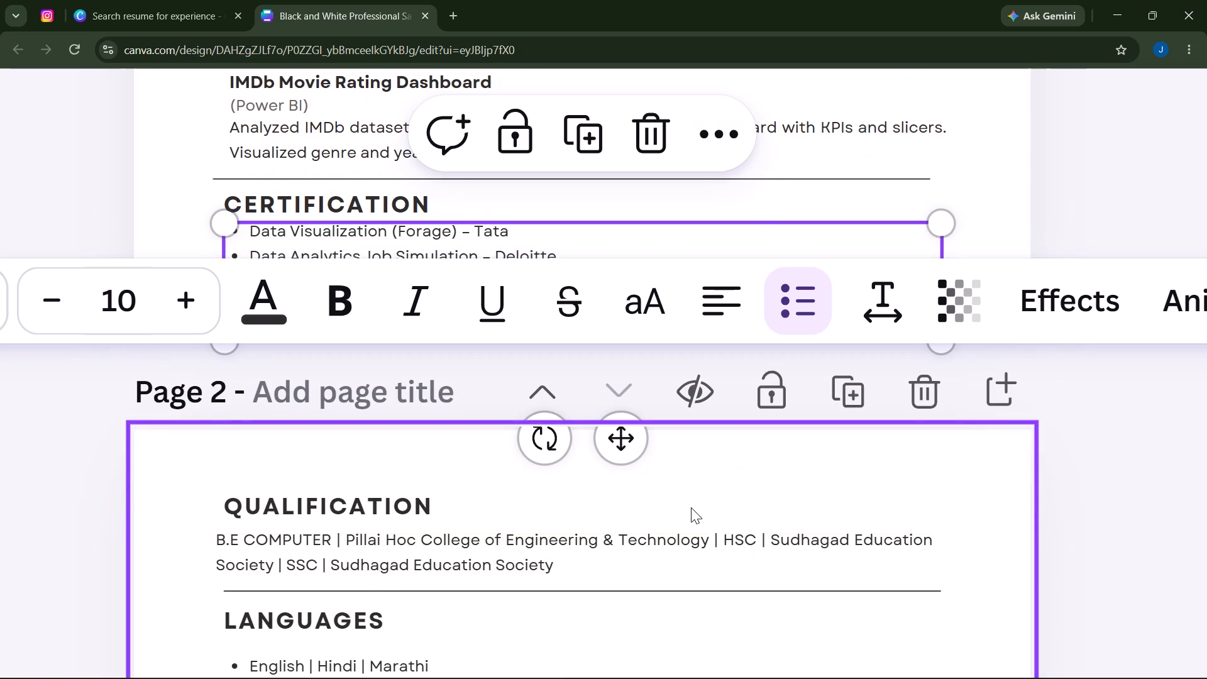
pyautogui.scroll(2, 691, 507)
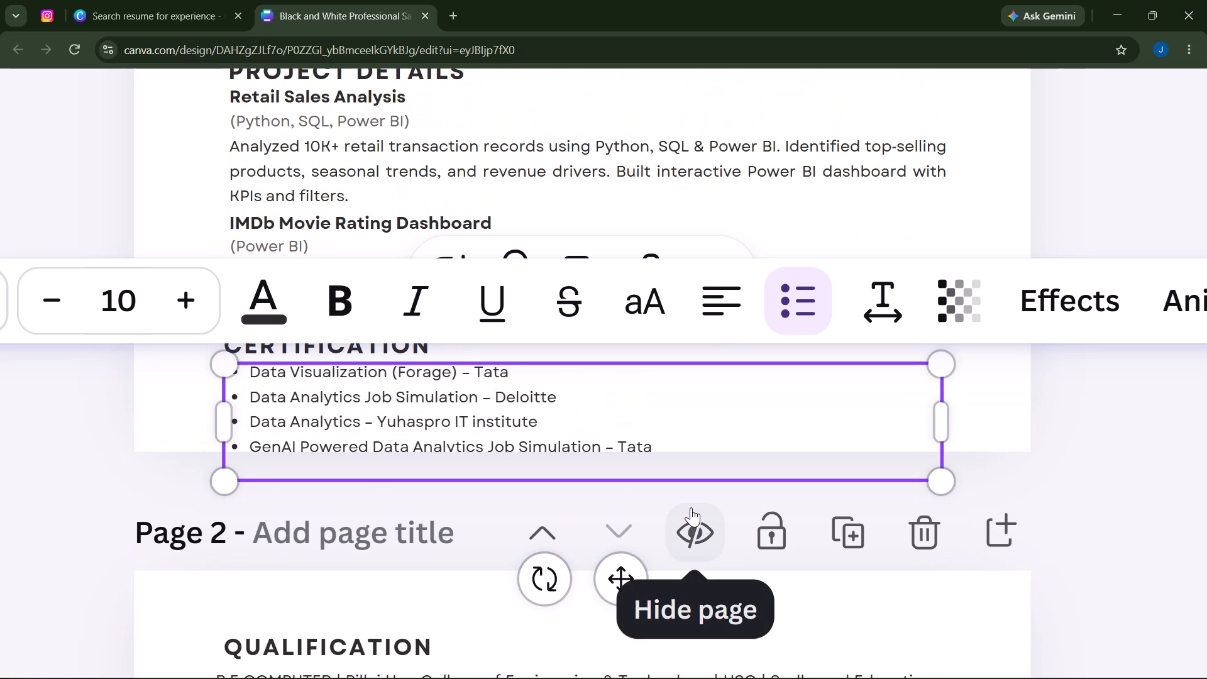
pyautogui.press('Down')
pyautogui.press('Down')
pyautogui.press('Down')
pyautogui.press('Down')
pyautogui.press('Down')
pyautogui.press('Down')
pyautogui.press('Down')
pyautogui.press('Down')
pyautogui.press('Down')
pyautogui.press('Down')
pyautogui.press('Down')
pyautogui.press('Down')
pyautogui.press('Down')
pyautogui.press('Down')
pyautogui.press('Down')
pyautogui.press('Down')
pyautogui.press('Down')
pyautogui.press('Down')
pyautogui.press('Down')
pyautogui.press('Down')
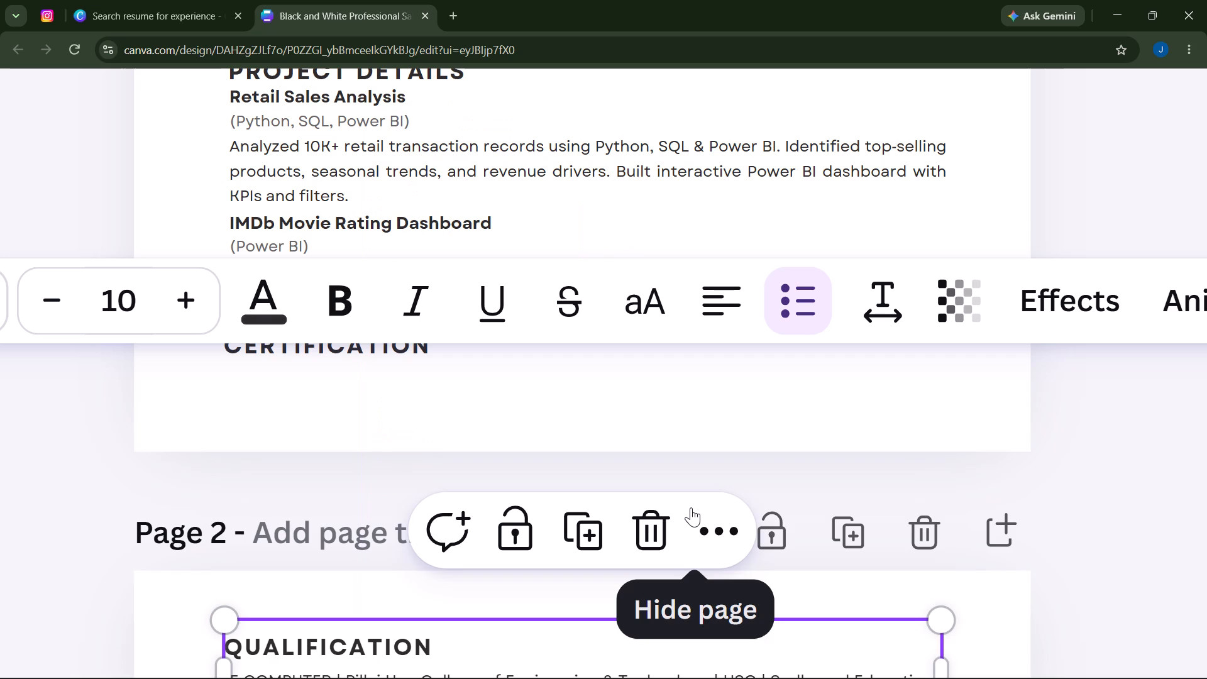
pyautogui.press('Down')
pyautogui.press('Up')
pyautogui.press('Up')
pyautogui.press('Up')
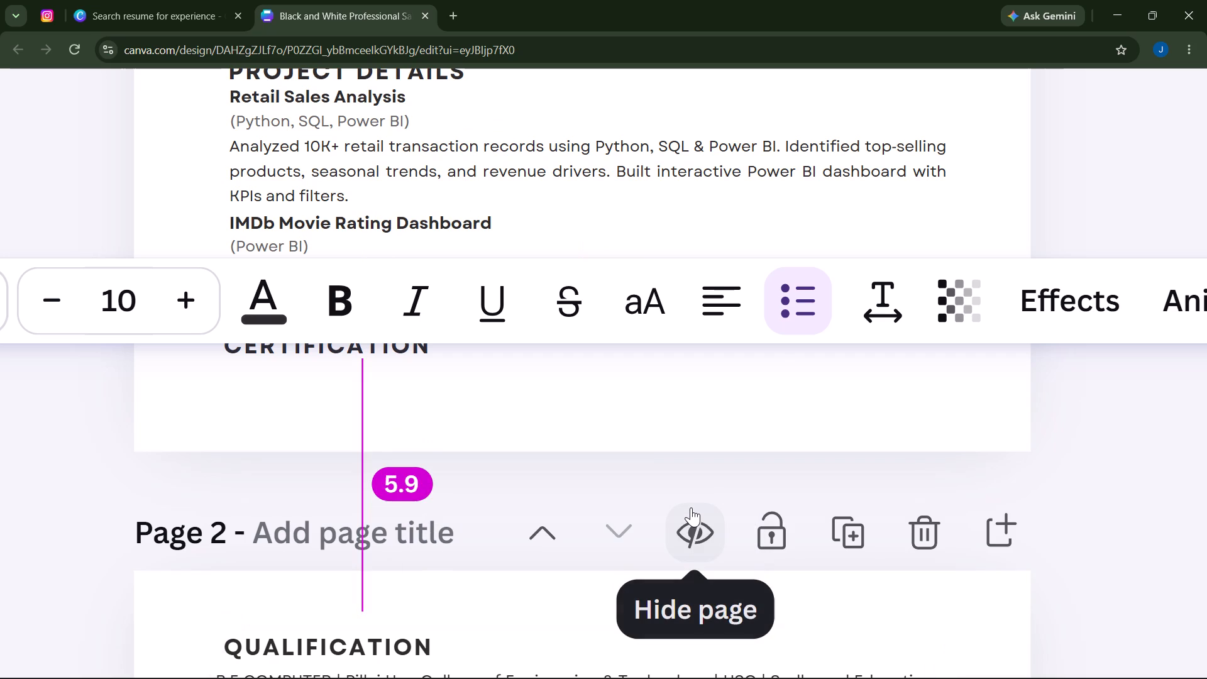
pyautogui.scroll(-2, 828, 565)
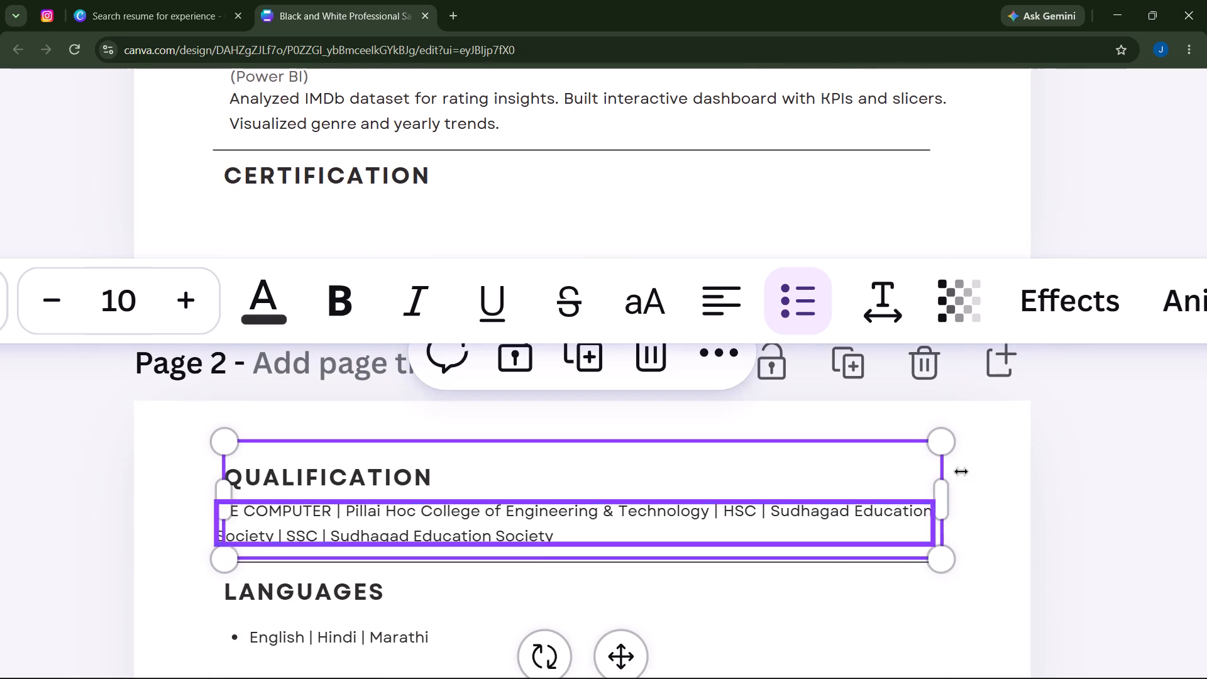
pyautogui.click(1140, 492)
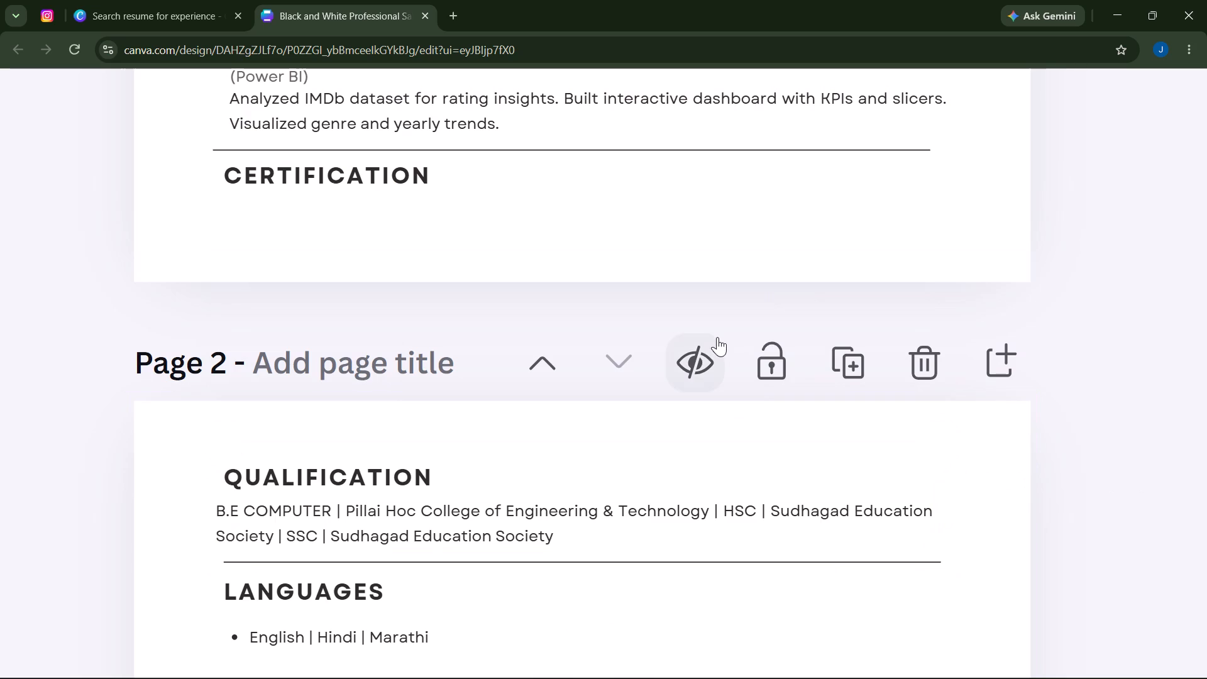
# Move page 2's Qualification and Languages sections, including their divider, together up to the right edge of page 1.
pyautogui.scroll(-1, 717, 337)
pyautogui.press('Up')
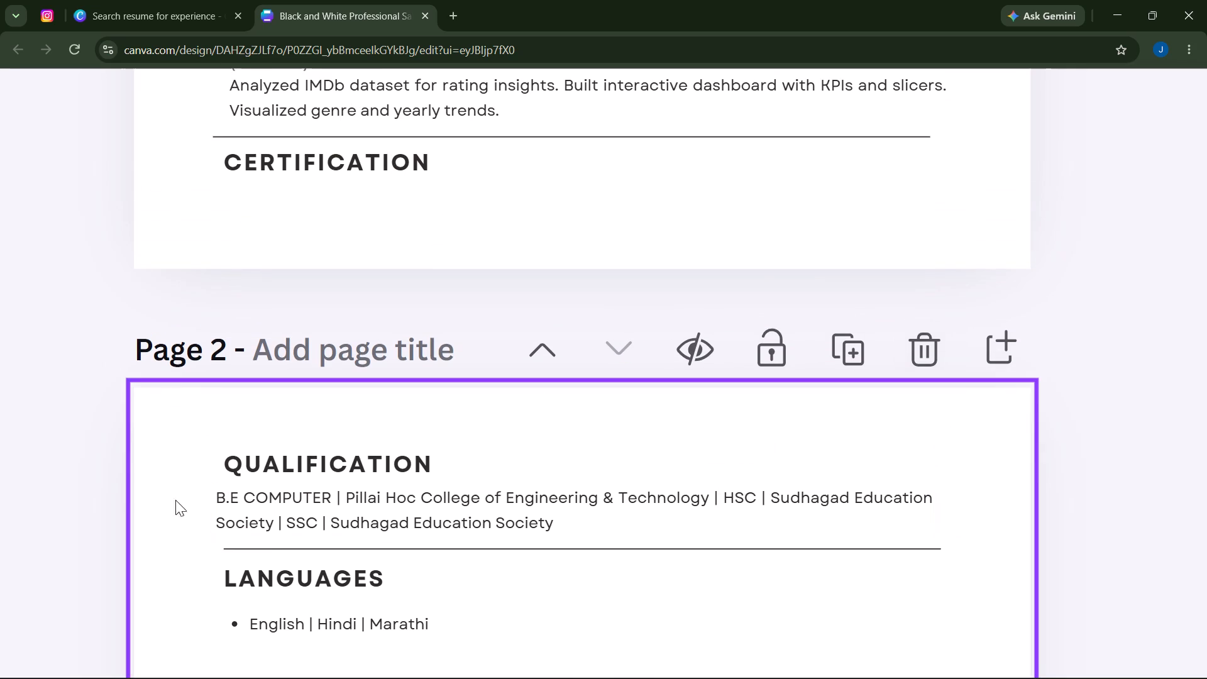
pyautogui.moveTo(163, 460); pyautogui.dragTo(811, 678)
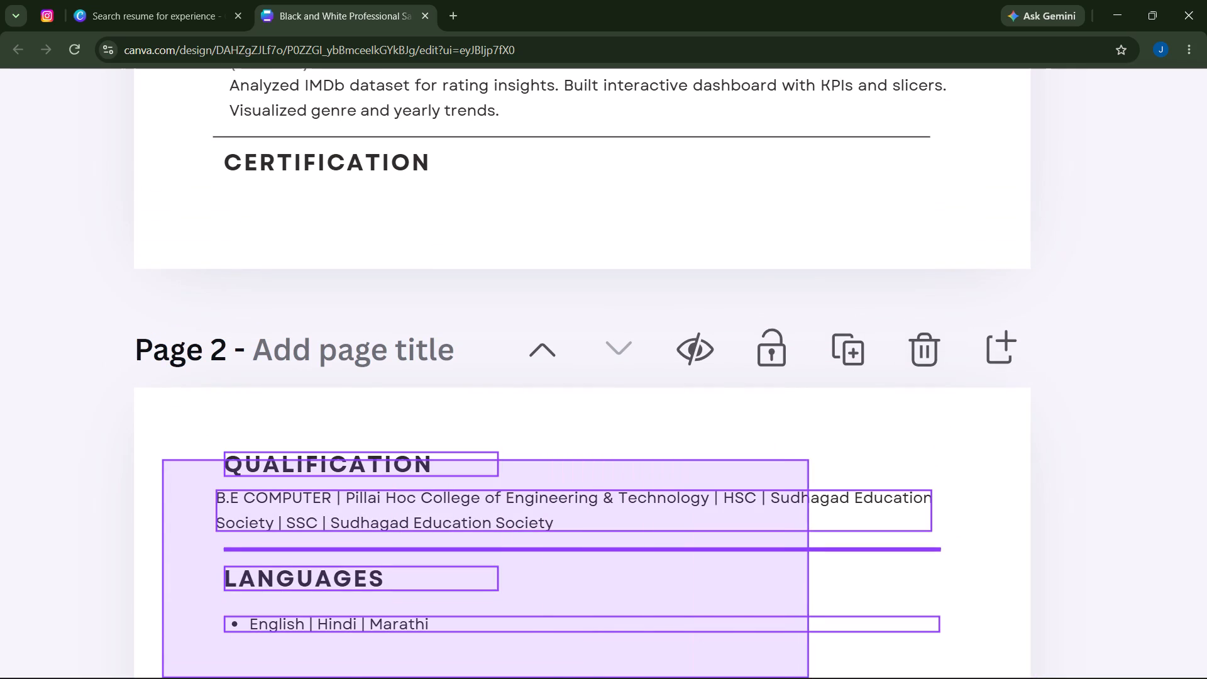
pyautogui.moveTo(811, 678); pyautogui.dragTo(812, 678)
pyautogui.scroll(-2, 787, 476)
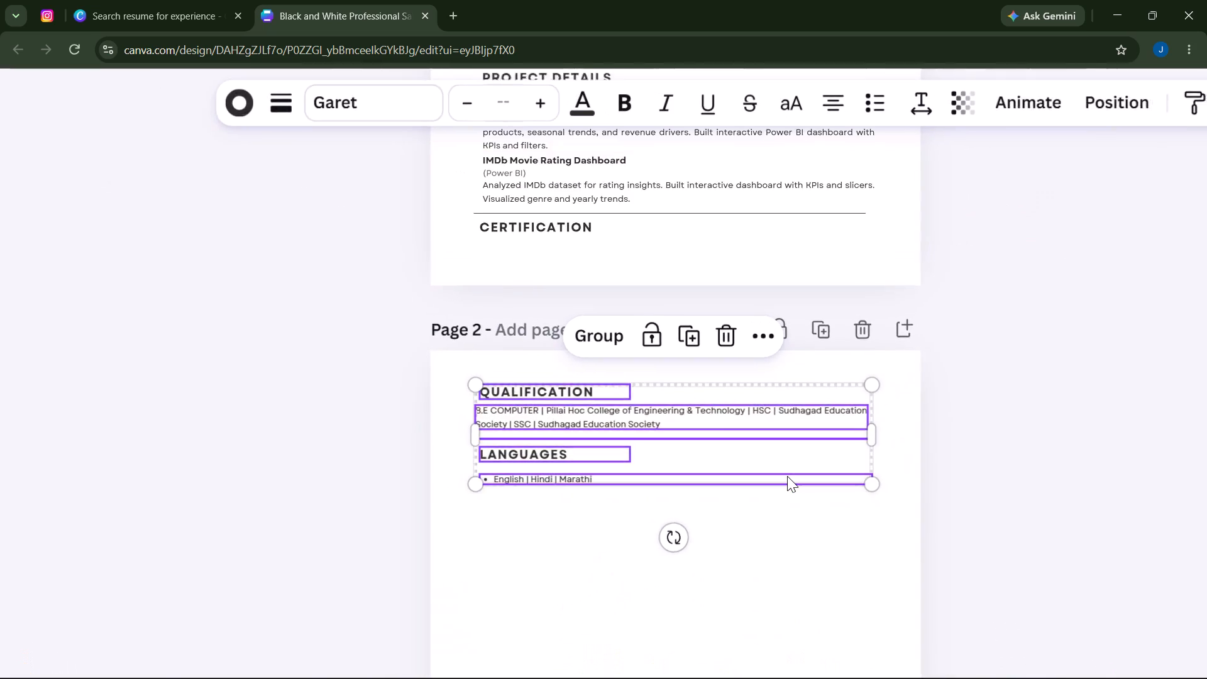
pyautogui.scroll(1, 787, 476)
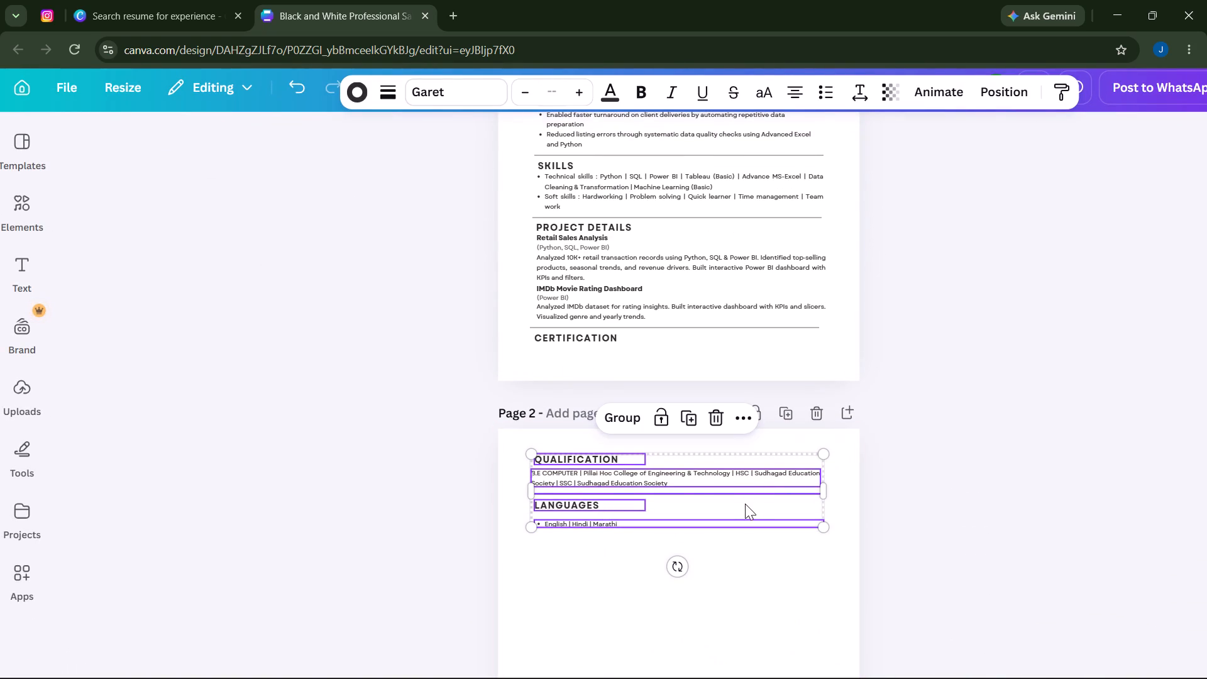
pyautogui.moveTo(745, 504); pyautogui.dragTo(997, 287)
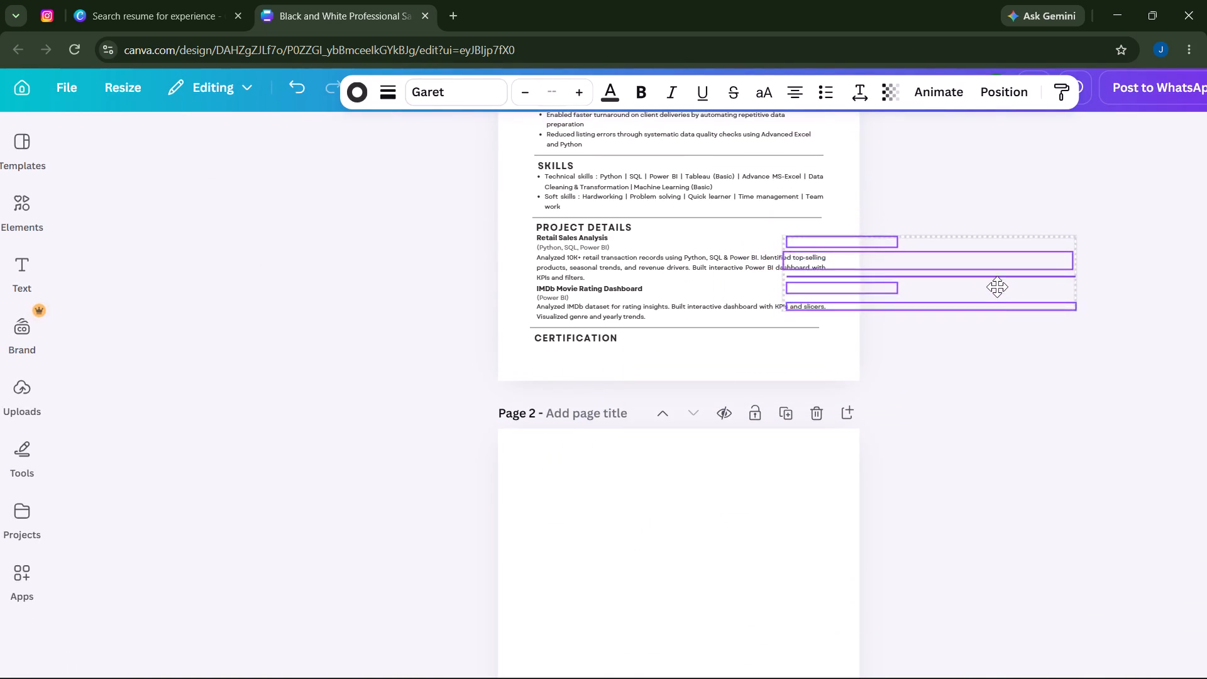
# Nudge the Qualification and Languages block slightly down and outward across page 1's right edge.
pyautogui.moveTo(997, 287); pyautogui.dragTo(1004, 298)
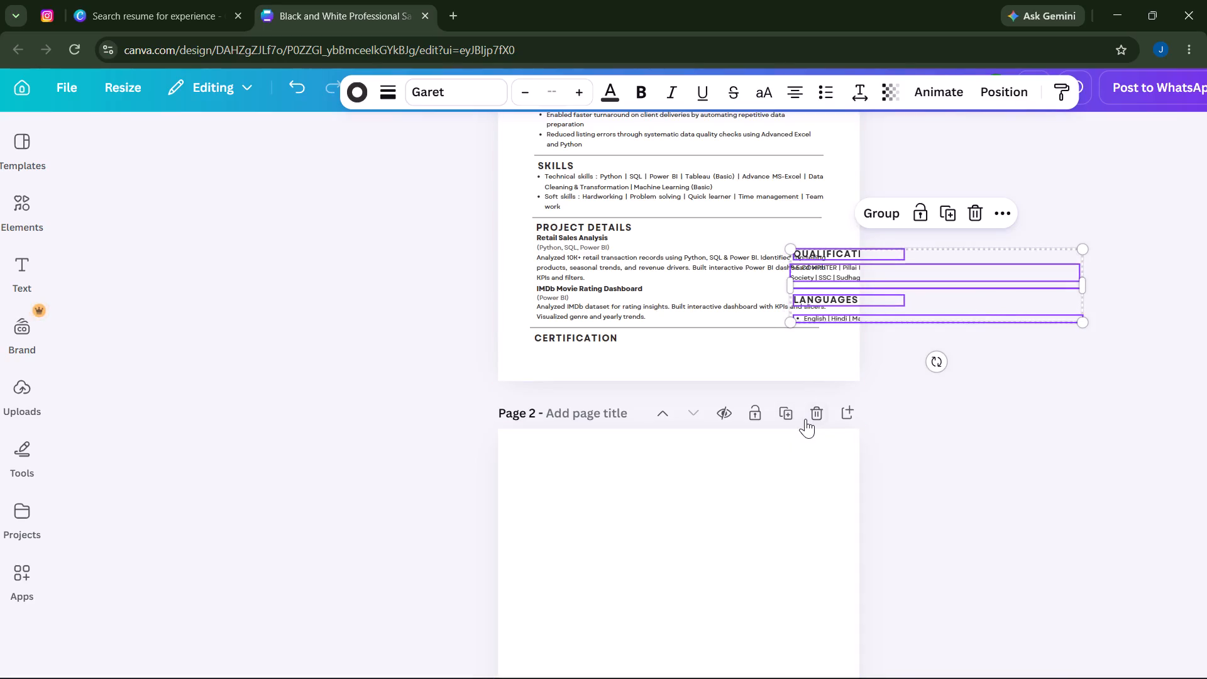
# Delete the emptied page 2 and add a fresh blank page after page 1.
pyautogui.click(805, 419)
pyautogui.scroll(-4, 805, 419)
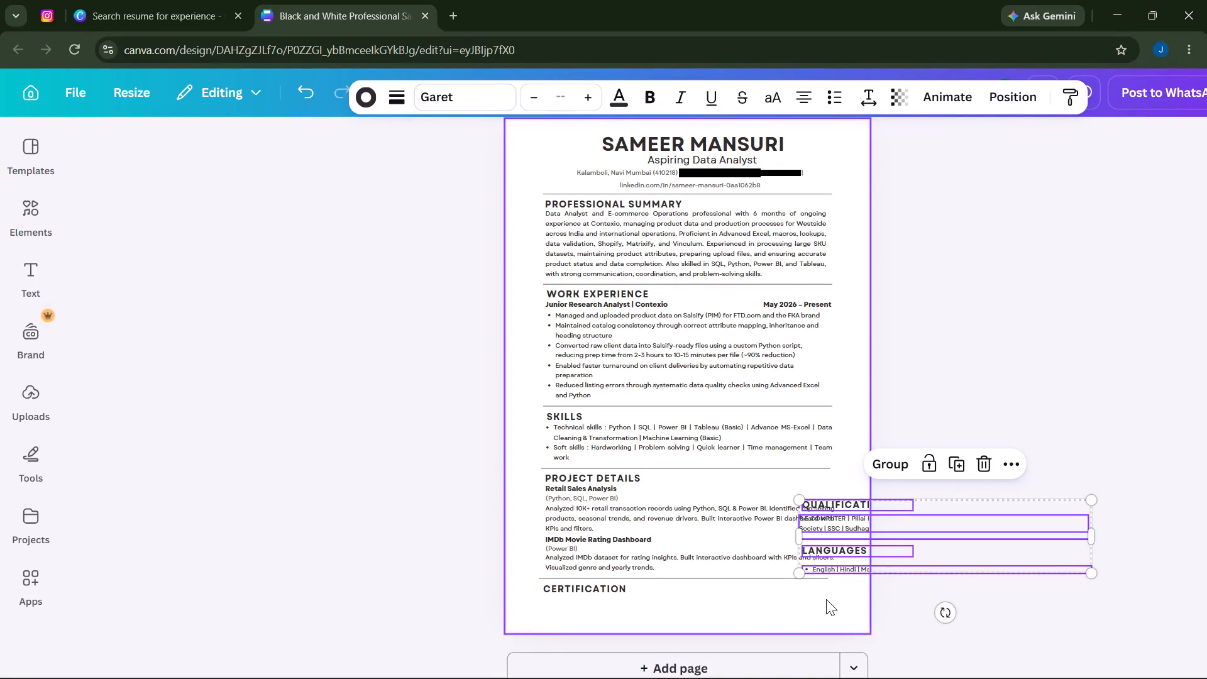
pyautogui.scroll(-4, 826, 598)
pyautogui.click(785, 612)
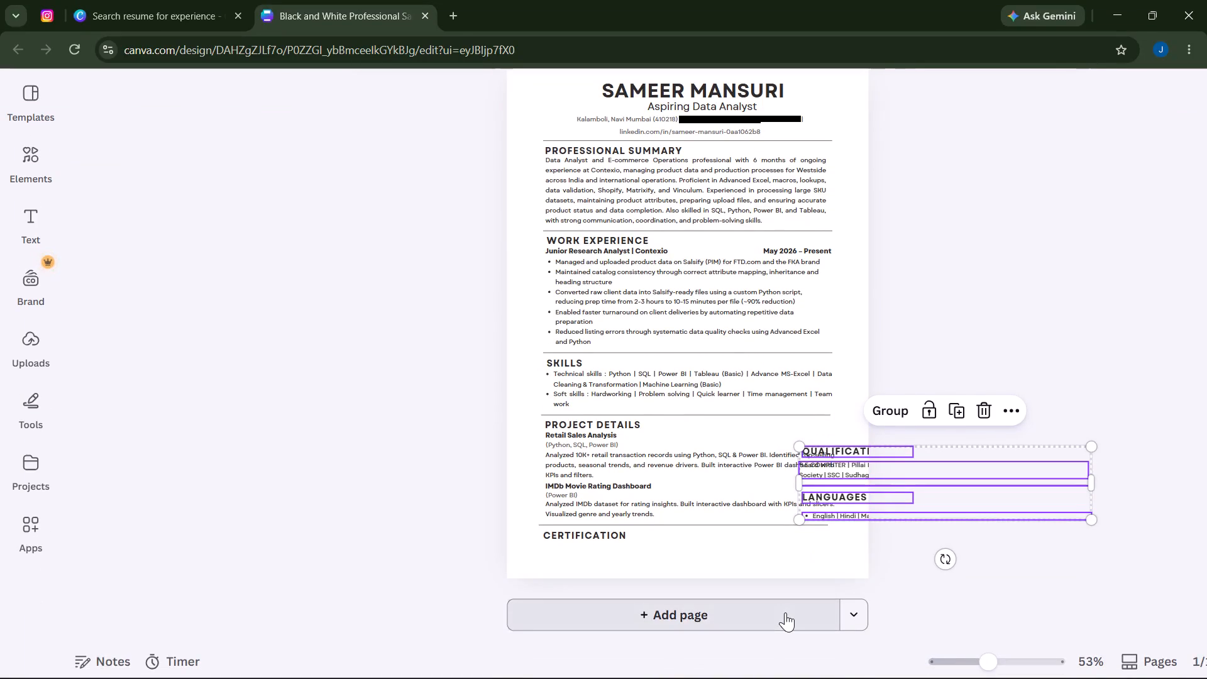
# Copy the certification bullet list from the ATS Friendly Resume design in the other browser window and paste it onto the new page 2.
pyautogui.scroll(4, 785, 612)
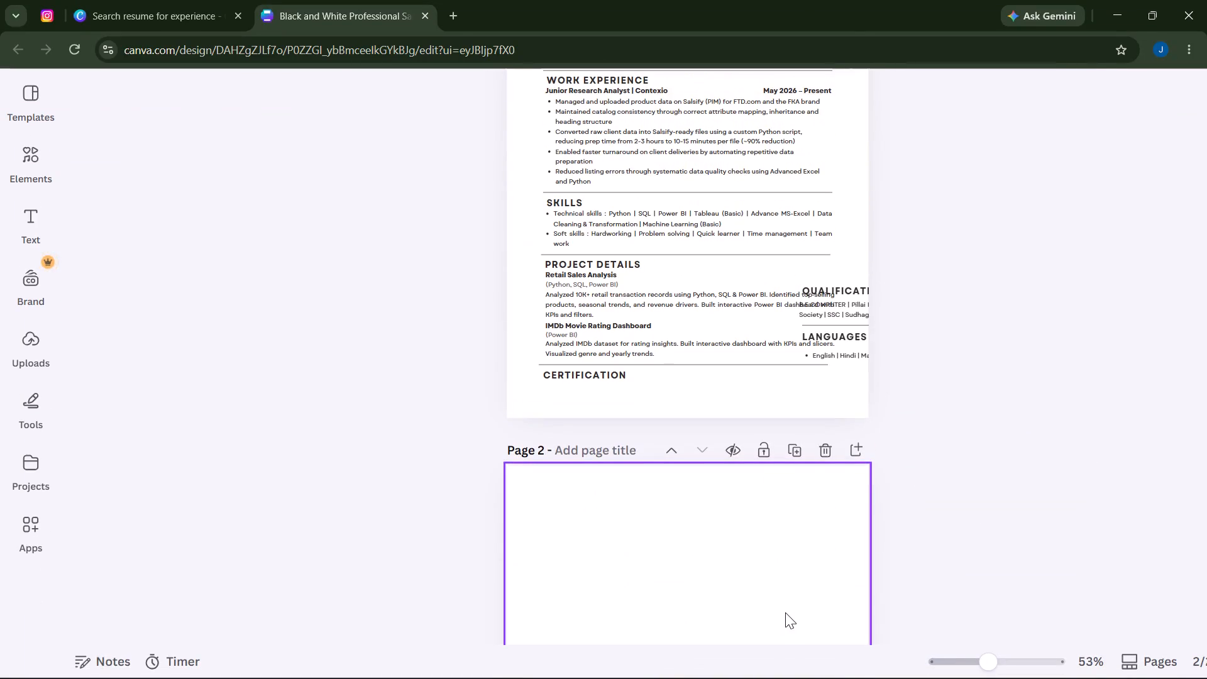
pyautogui.scroll(1, 785, 612)
pyautogui.hotkey('alt', 'Tab')
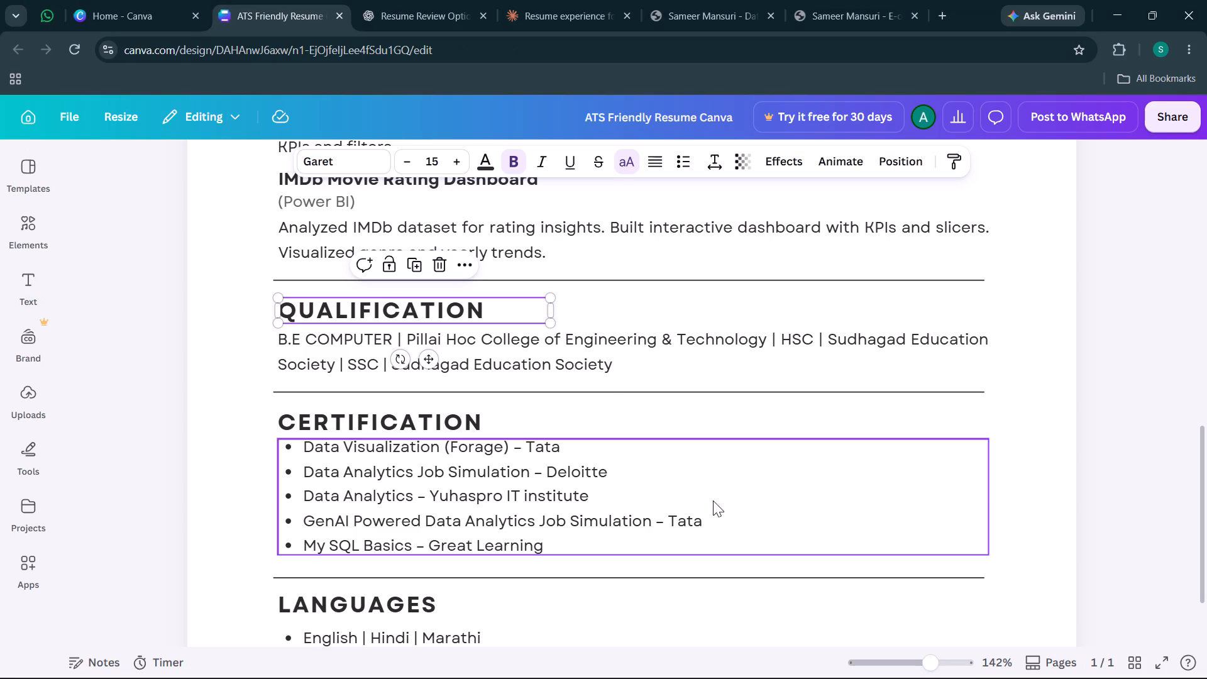
pyautogui.click(453, 489)
pyautogui.hotkey('ctrl', 'c')
pyautogui.hotkey('alt', 'Tab')
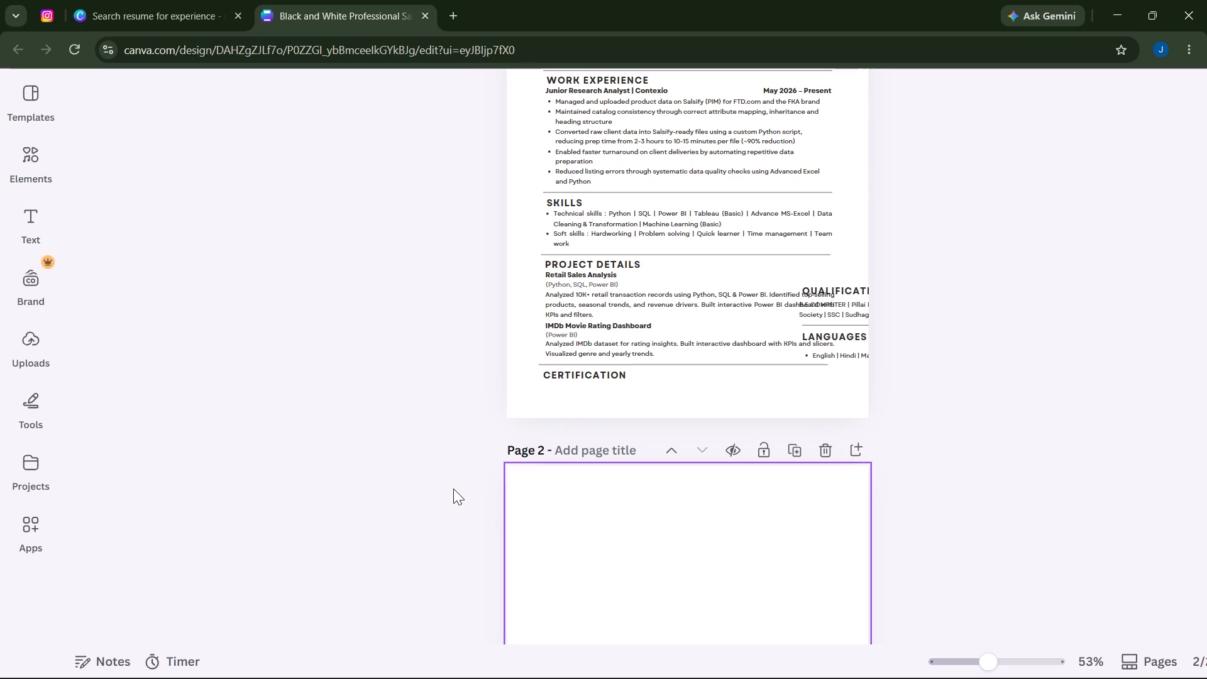
pyautogui.click(605, 537)
pyautogui.hotkey('ctrl', 'v')
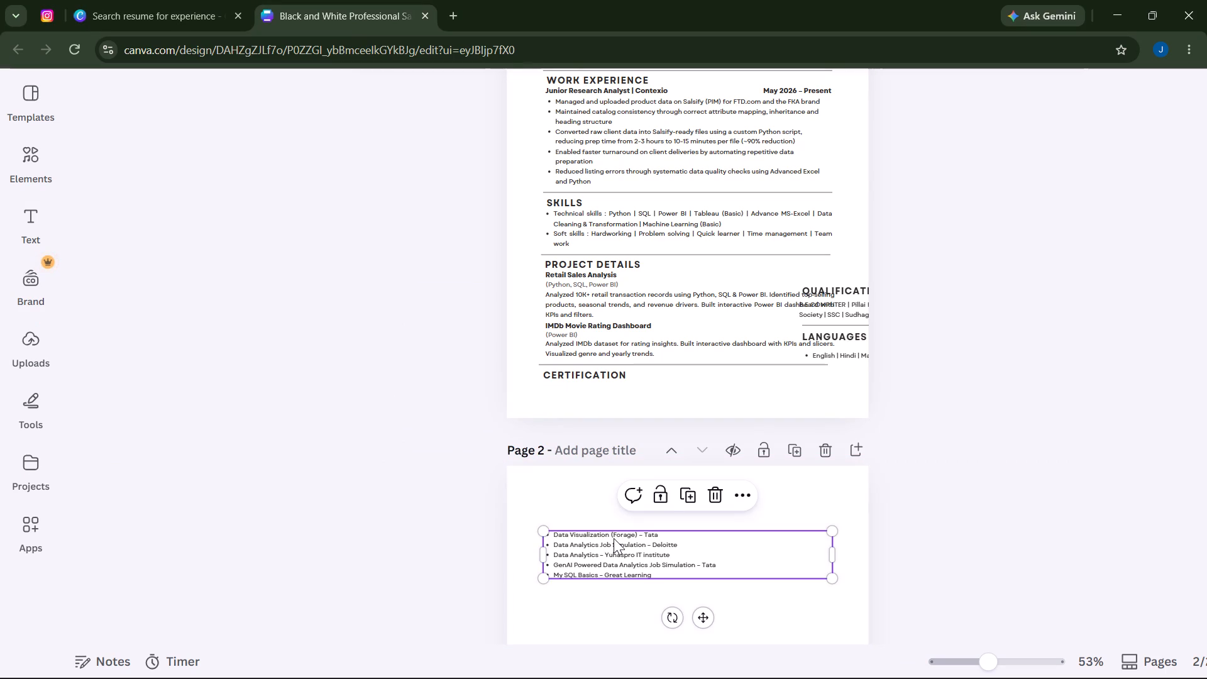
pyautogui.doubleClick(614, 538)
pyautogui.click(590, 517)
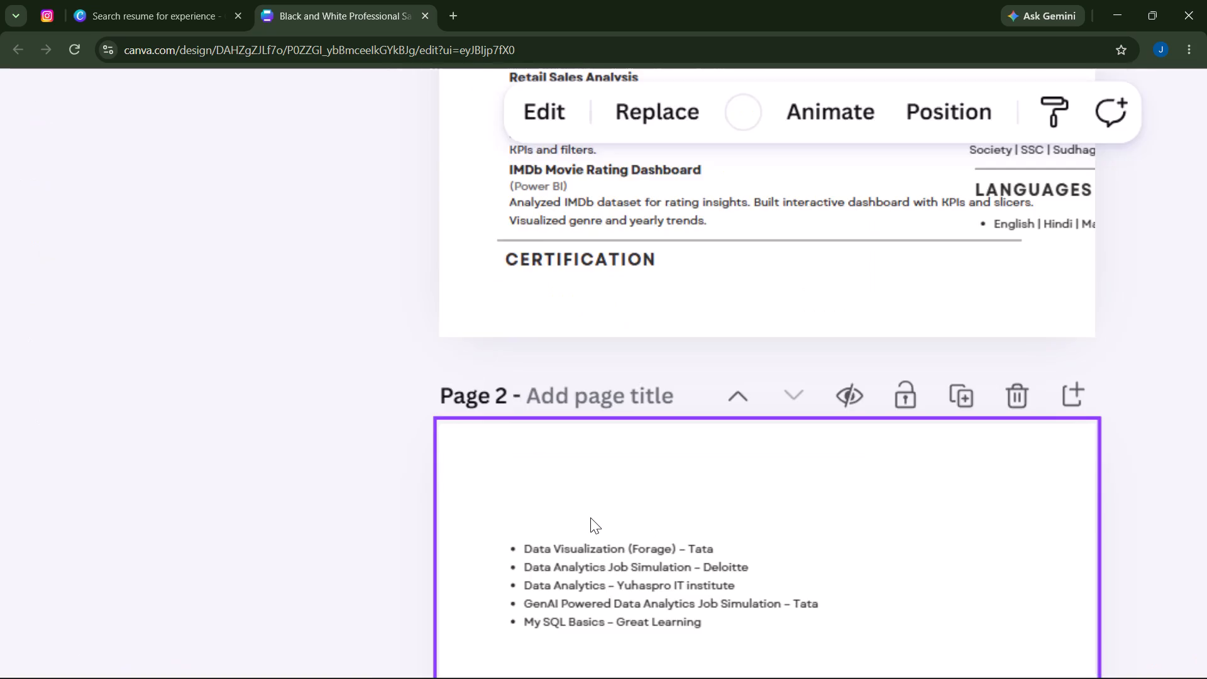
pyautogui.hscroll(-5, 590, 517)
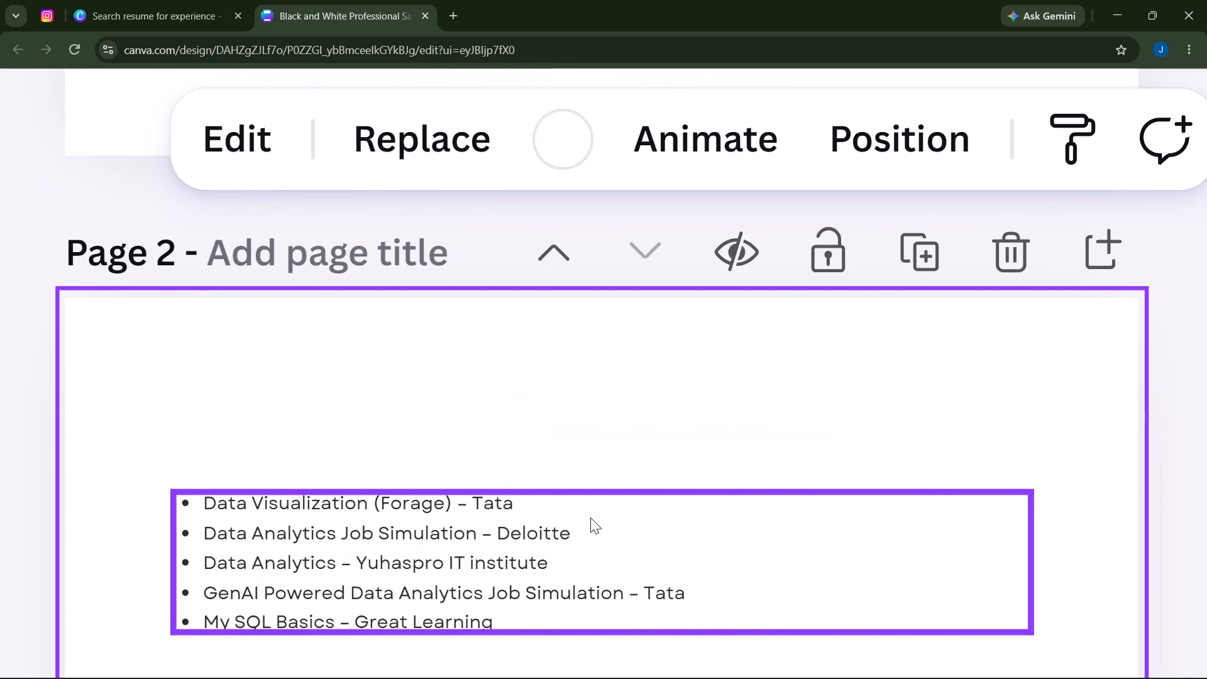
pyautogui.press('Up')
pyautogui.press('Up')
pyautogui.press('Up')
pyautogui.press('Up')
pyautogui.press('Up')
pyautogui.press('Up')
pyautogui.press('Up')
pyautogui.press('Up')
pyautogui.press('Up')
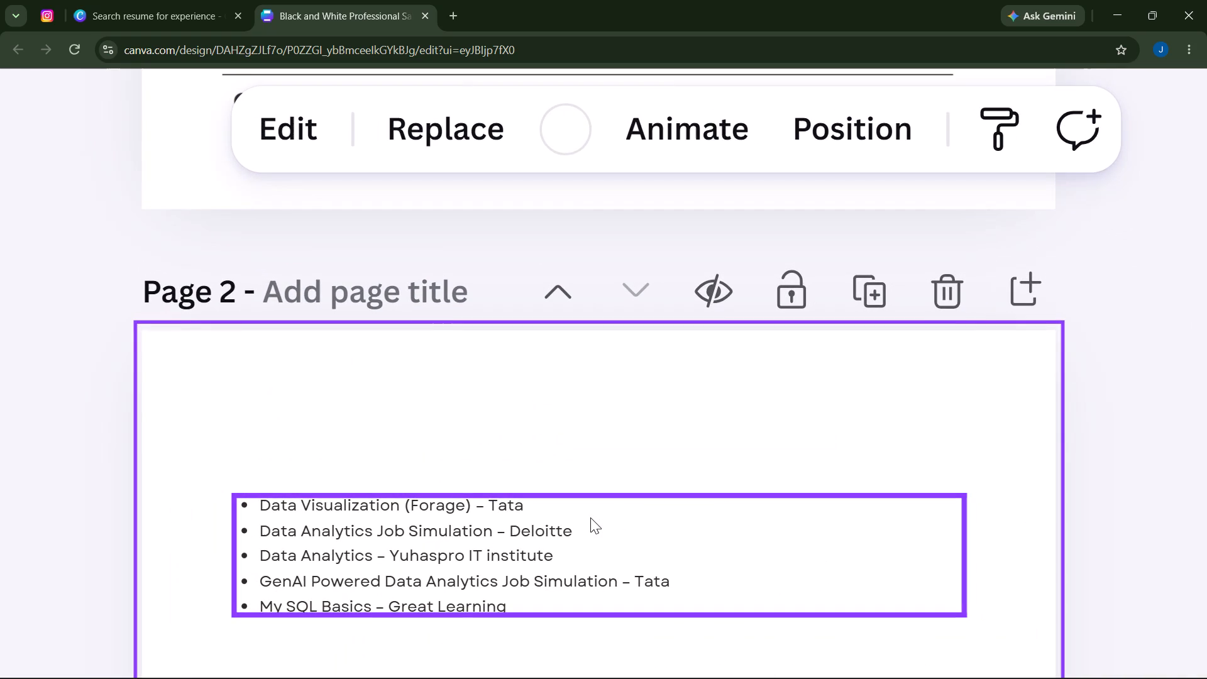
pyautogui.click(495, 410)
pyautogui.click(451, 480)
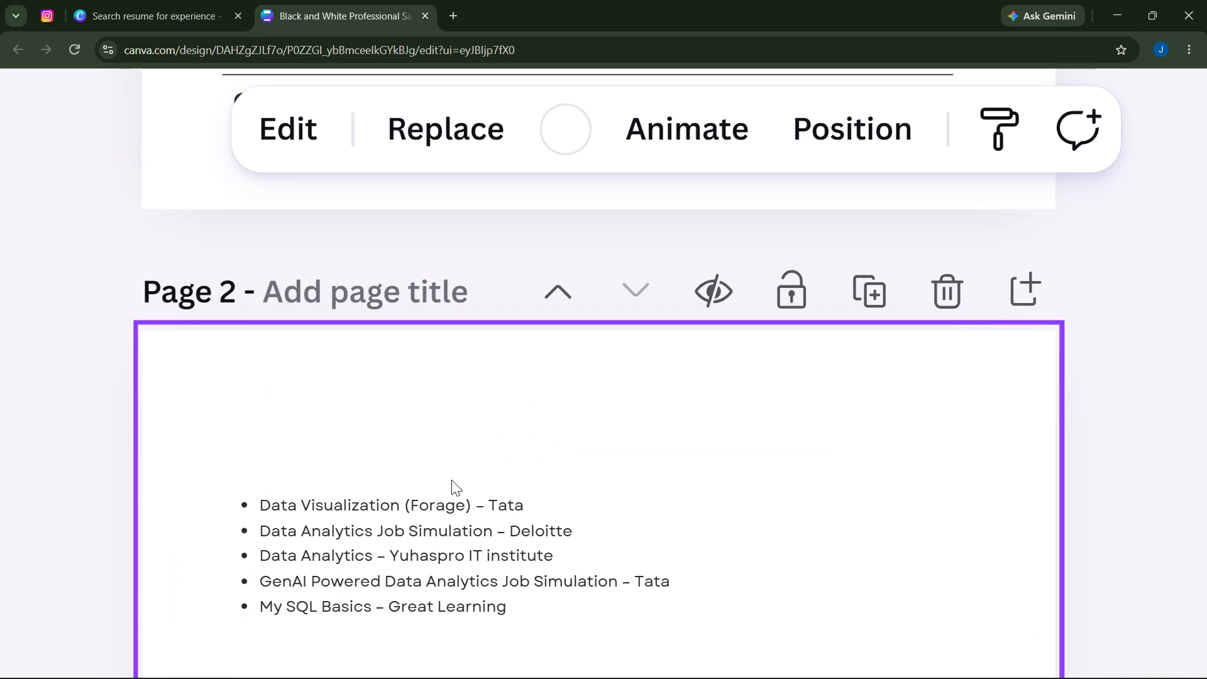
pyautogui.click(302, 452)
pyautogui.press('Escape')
# Move the pasted certification bullet list straight up to just below the top edge of page 2.
pyautogui.click(274, 538)
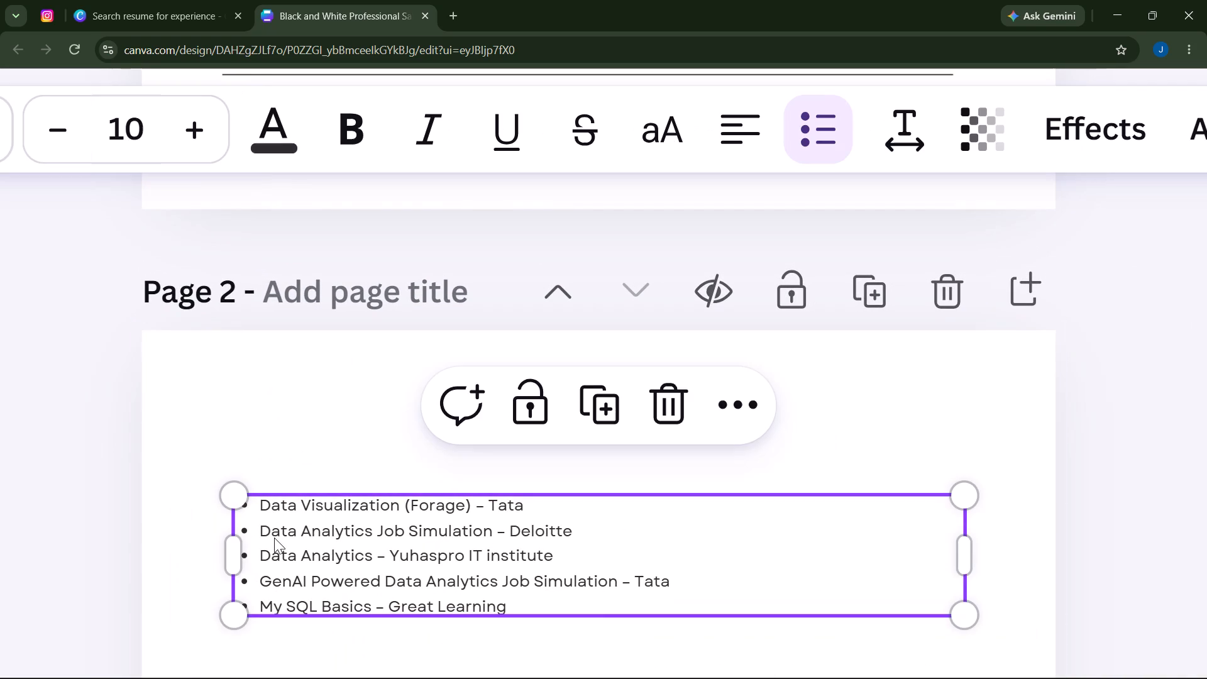
pyautogui.press('Up')
pyautogui.press('Up')
pyautogui.press('Up')
pyautogui.press('Up')
pyautogui.press('Up')
pyautogui.press('Up')
pyautogui.press('Up')
pyautogui.press('Up')
pyautogui.press('Up')
pyautogui.press('Up')
pyautogui.press('Up')
pyautogui.press('Up')
pyautogui.press('Up')
pyautogui.press('Up')
pyautogui.press('Up')
pyautogui.press('Up')
pyautogui.press('Up')
pyautogui.press('Up')
pyautogui.press('Up')
pyautogui.press('Up')
pyautogui.press('Up')
pyautogui.press('Up')
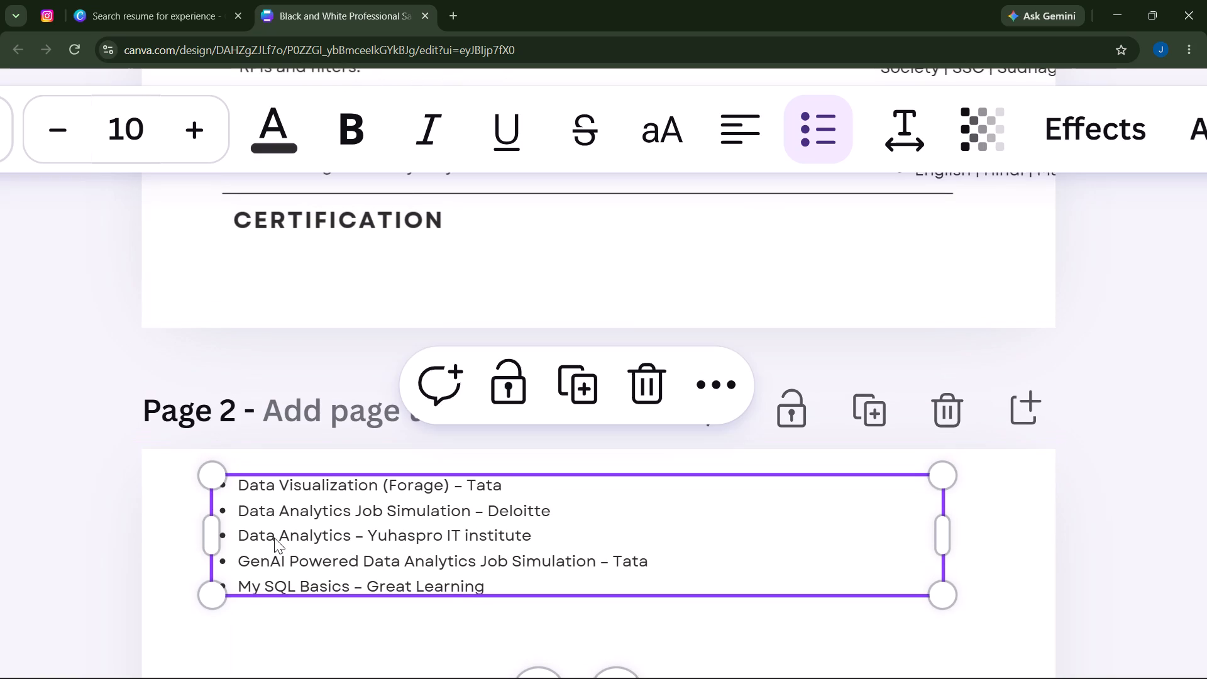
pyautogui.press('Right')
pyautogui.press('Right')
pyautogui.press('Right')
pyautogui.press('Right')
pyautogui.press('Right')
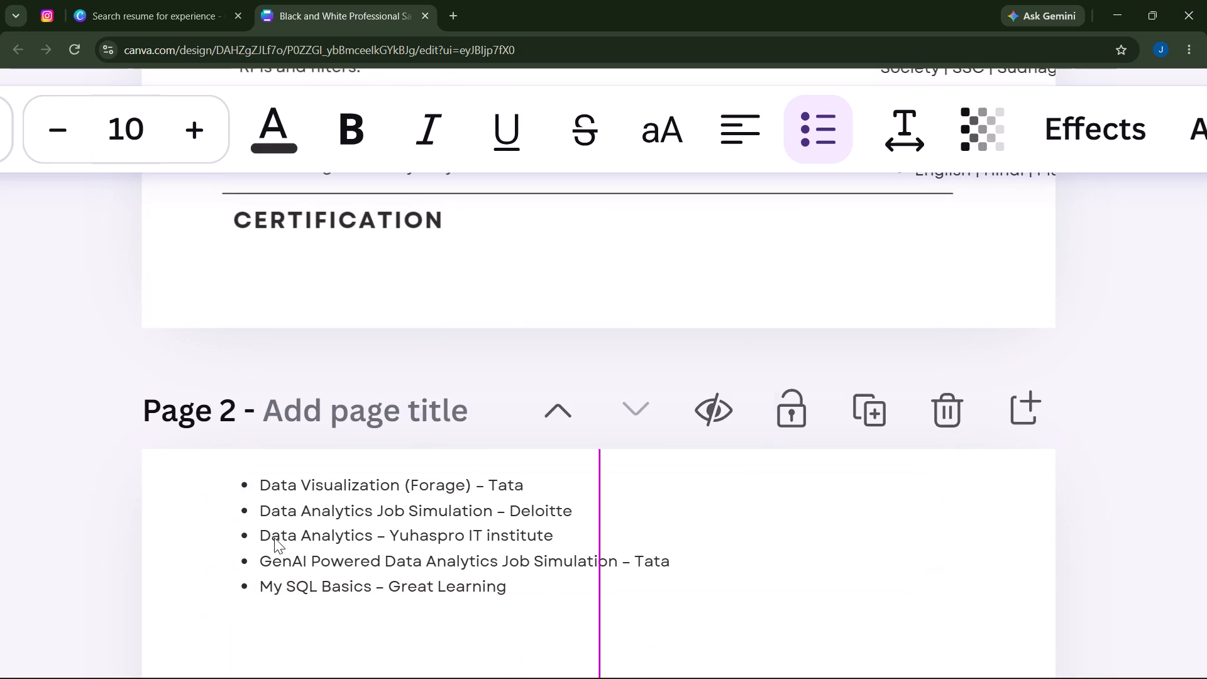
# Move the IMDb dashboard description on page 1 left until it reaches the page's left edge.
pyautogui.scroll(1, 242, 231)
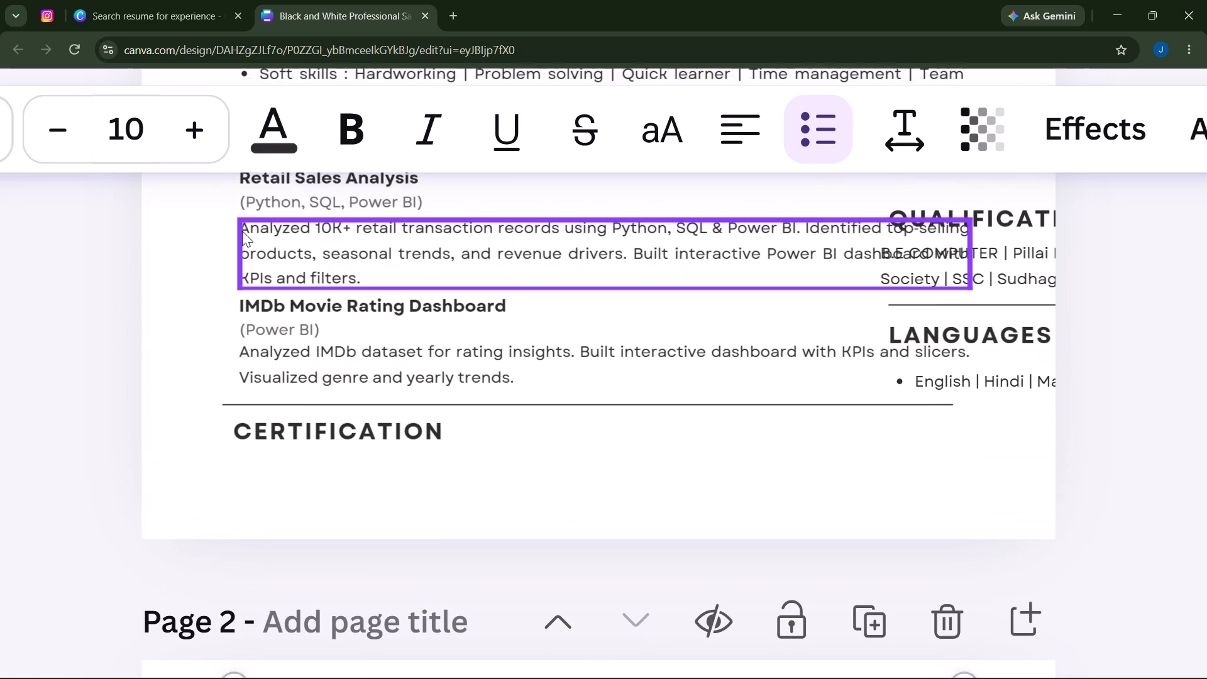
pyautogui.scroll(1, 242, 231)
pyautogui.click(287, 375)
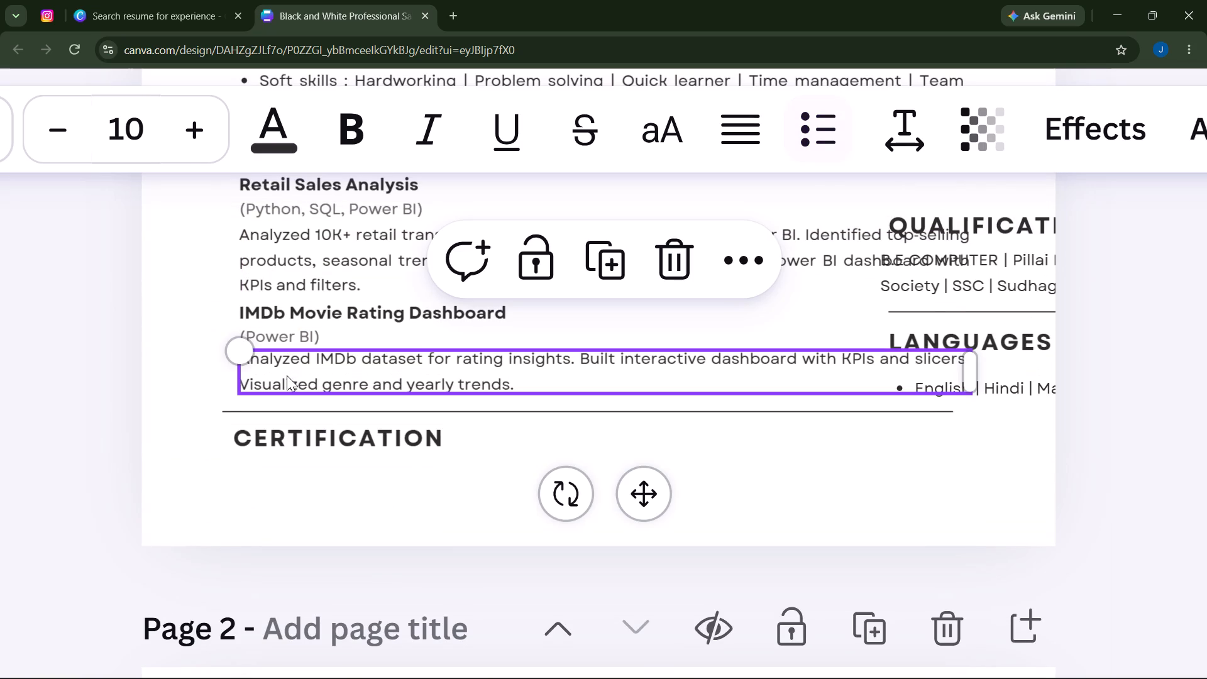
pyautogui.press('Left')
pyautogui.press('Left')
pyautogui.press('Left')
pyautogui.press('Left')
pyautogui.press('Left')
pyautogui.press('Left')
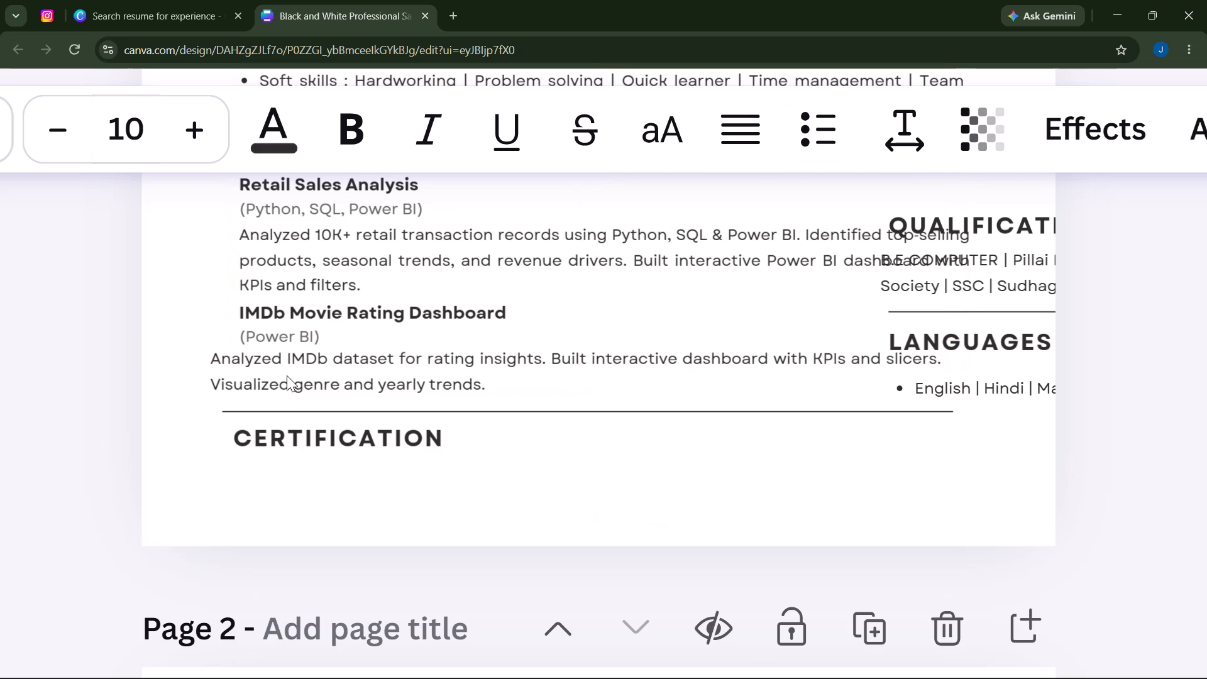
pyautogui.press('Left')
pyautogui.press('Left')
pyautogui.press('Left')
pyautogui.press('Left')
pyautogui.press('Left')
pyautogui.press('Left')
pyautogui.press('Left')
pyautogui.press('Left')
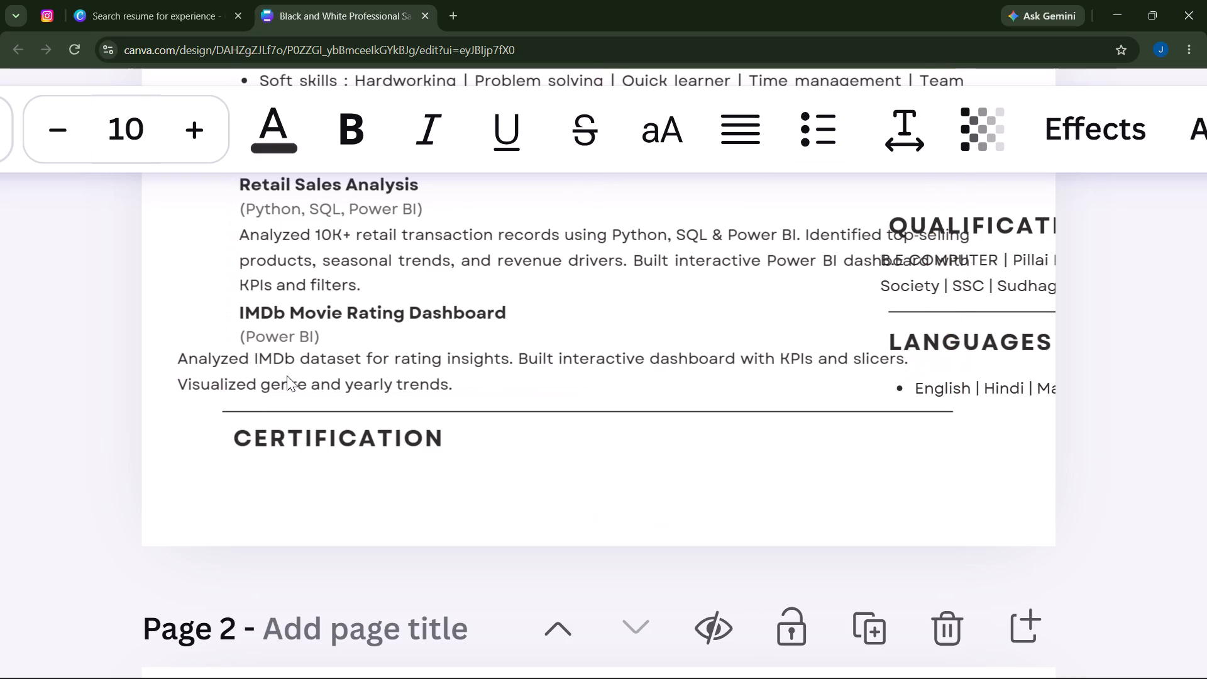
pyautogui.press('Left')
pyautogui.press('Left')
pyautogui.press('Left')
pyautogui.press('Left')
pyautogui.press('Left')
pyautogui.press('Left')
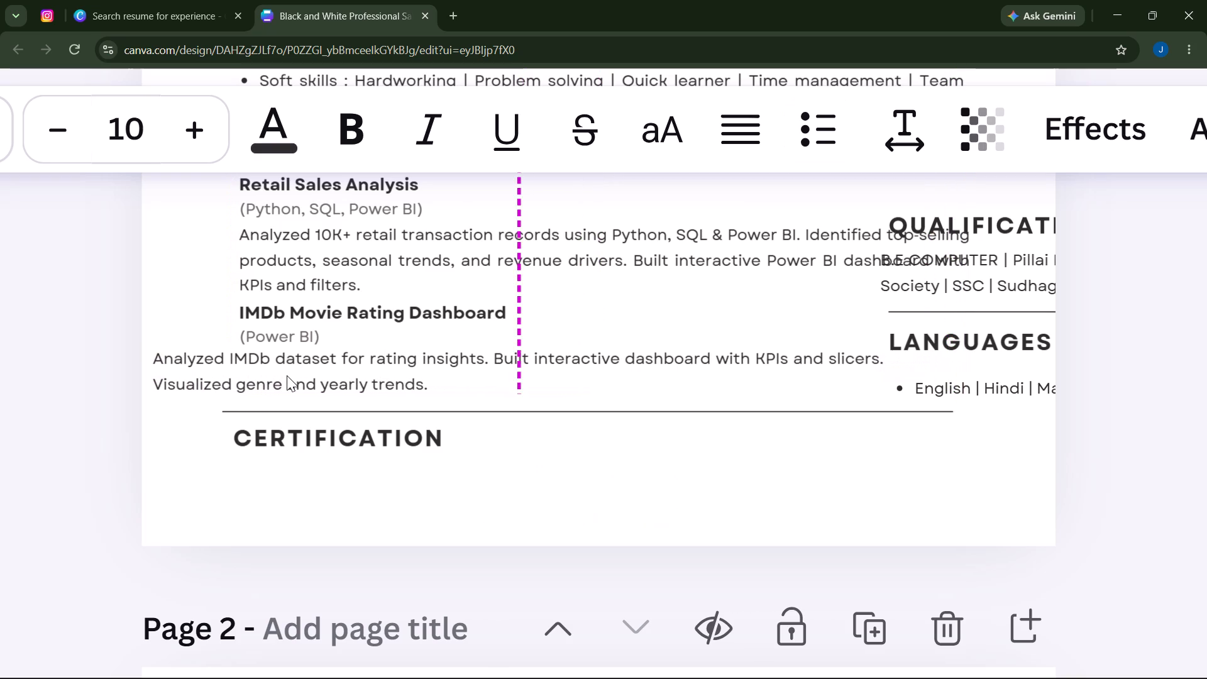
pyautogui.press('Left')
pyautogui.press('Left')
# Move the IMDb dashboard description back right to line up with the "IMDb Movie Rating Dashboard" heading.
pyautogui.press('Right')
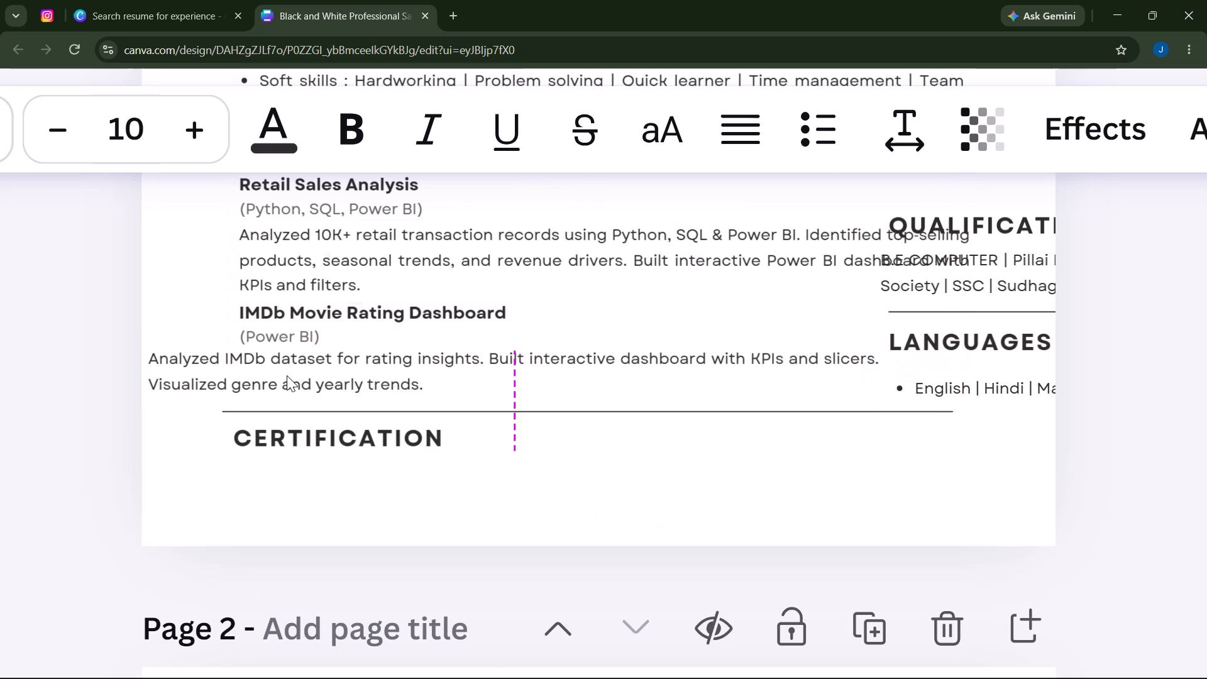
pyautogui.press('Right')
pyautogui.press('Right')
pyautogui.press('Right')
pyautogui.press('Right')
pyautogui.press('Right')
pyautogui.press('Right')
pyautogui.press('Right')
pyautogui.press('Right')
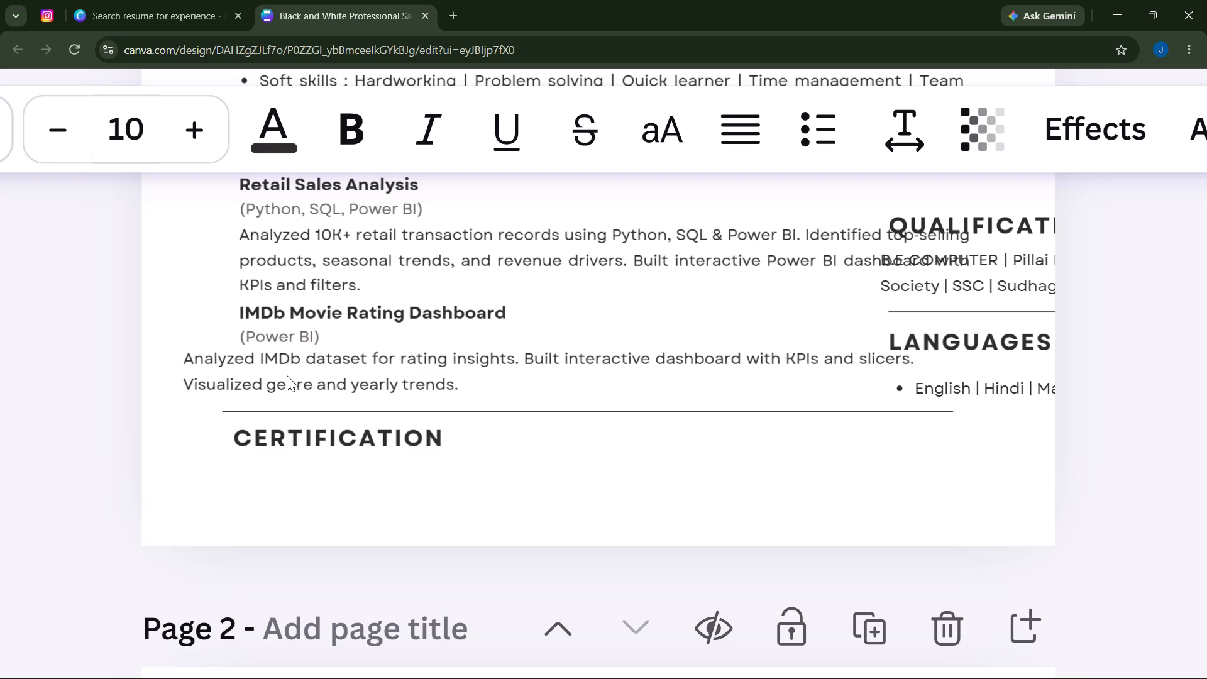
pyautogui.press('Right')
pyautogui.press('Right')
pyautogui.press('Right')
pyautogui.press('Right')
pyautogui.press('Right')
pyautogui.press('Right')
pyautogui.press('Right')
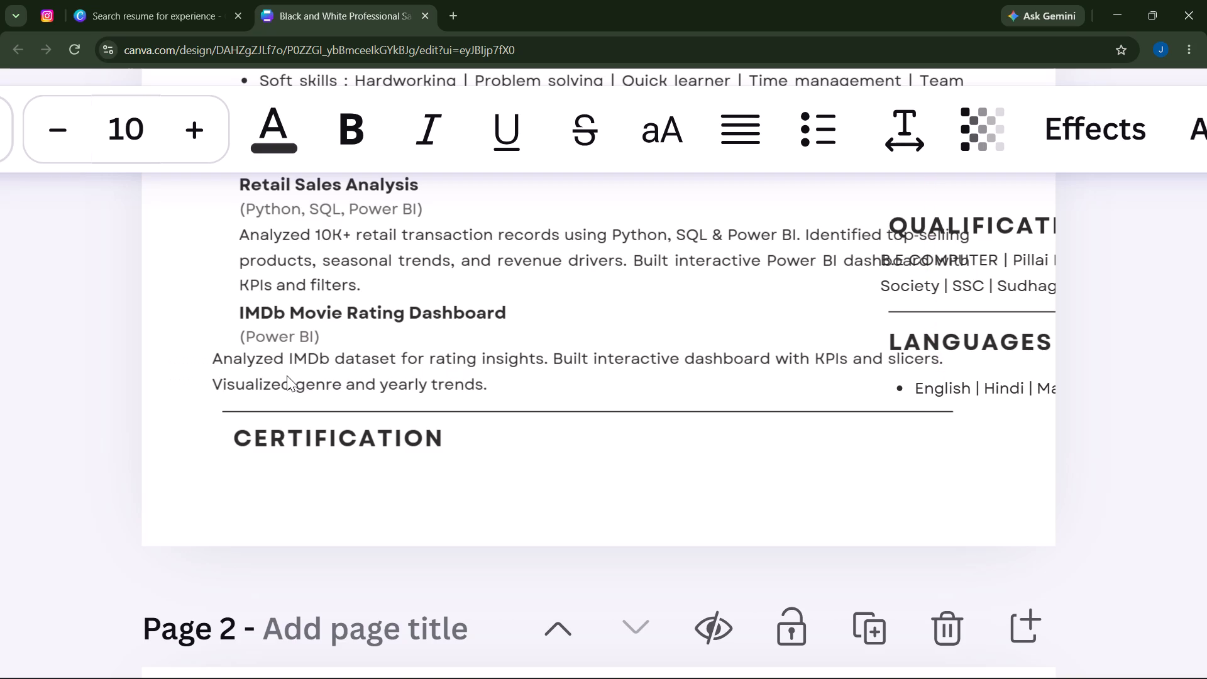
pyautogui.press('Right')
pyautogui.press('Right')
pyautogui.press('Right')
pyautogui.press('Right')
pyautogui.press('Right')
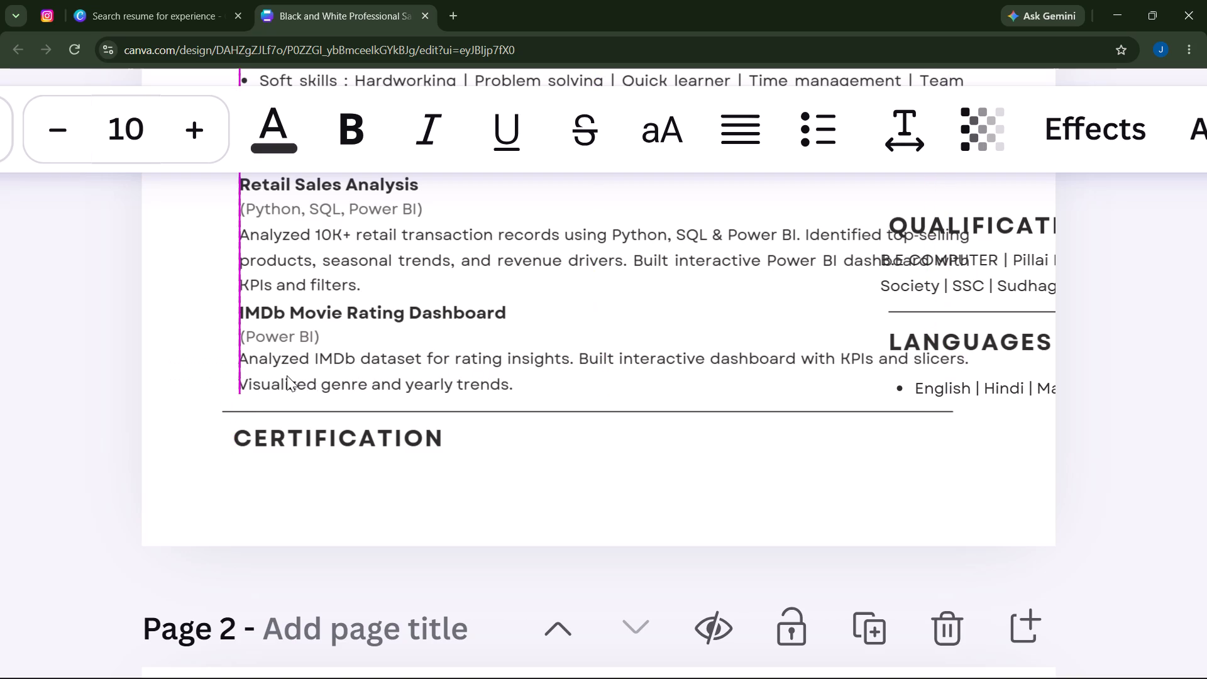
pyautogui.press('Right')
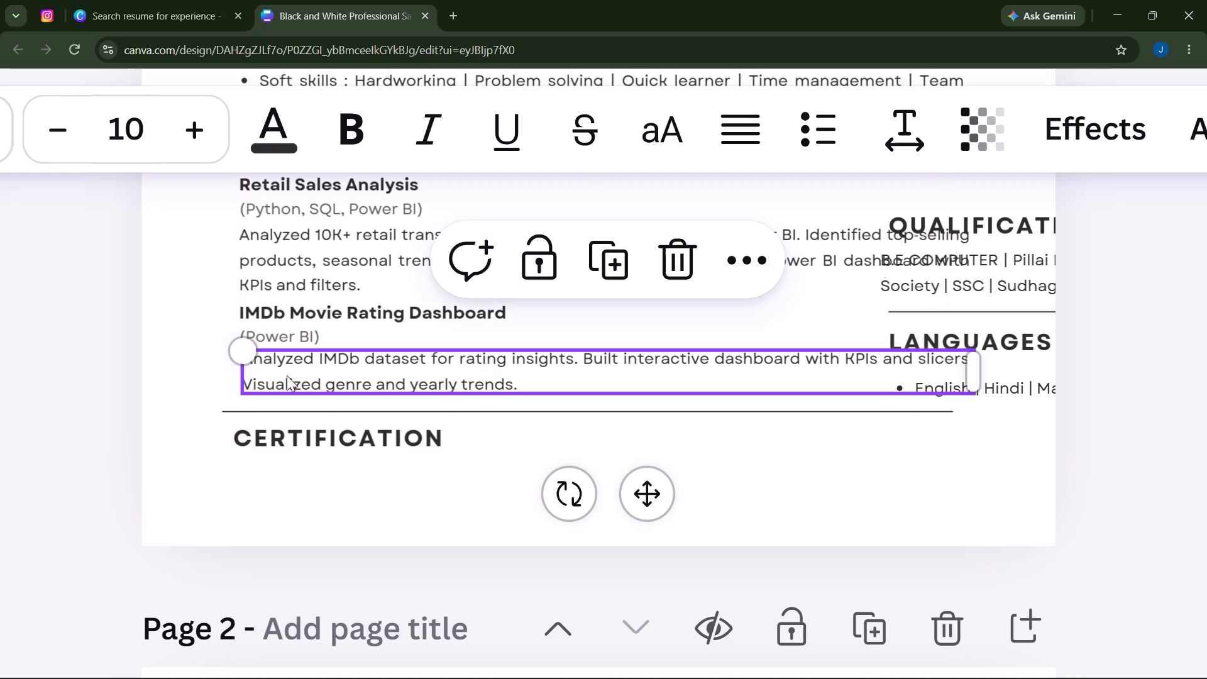
# Move the certification bullet list on page 2 left until its text box meets the page's left edge.
pyautogui.scroll(-3, 287, 375)
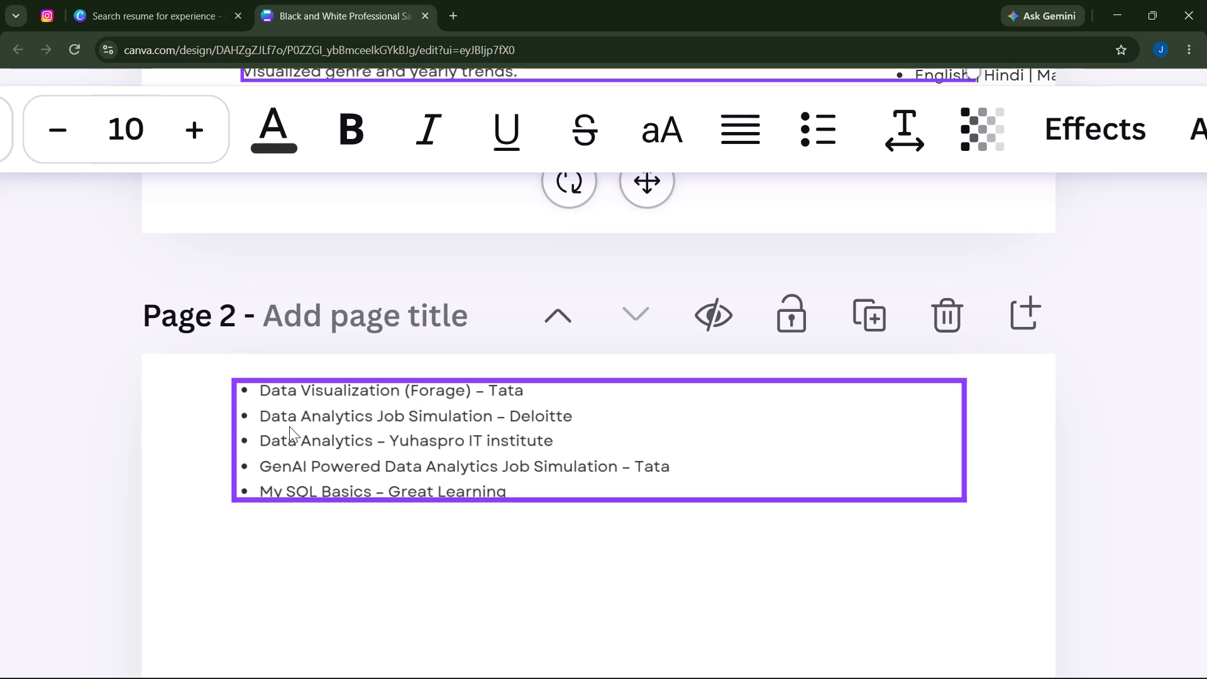
pyautogui.click(289, 426)
pyautogui.press('Left')
pyautogui.press('Left')
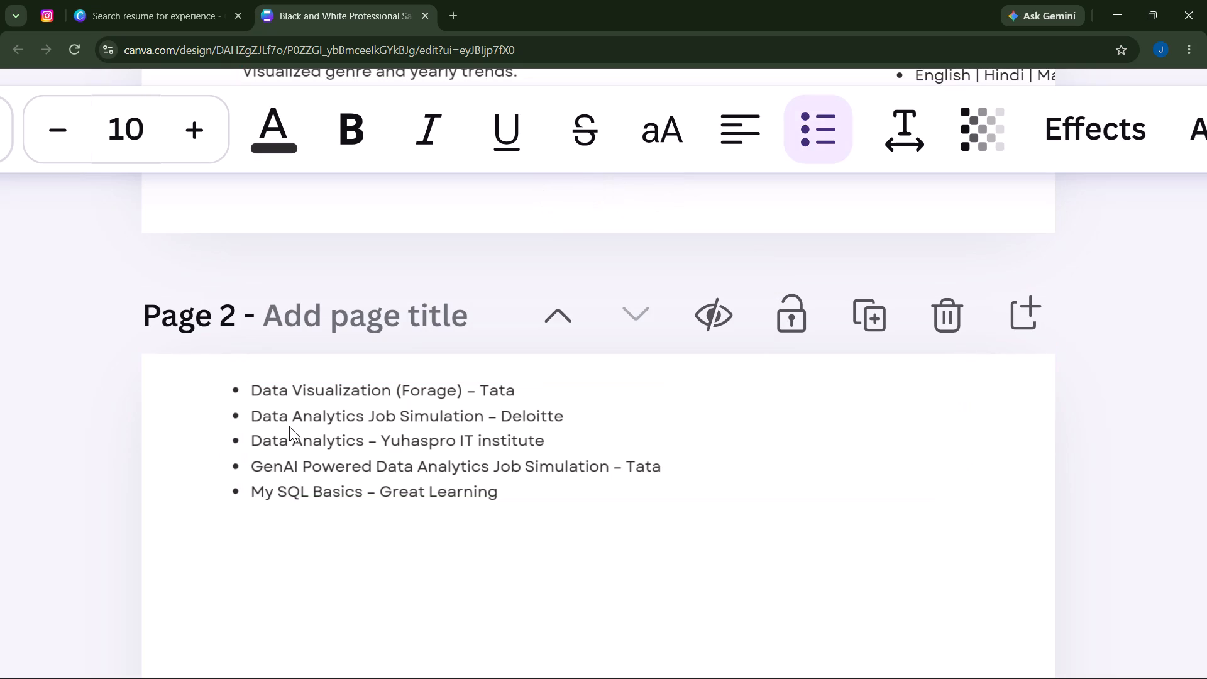
pyautogui.press('Left')
pyautogui.press('Left')
pyautogui.press('Left')
pyautogui.press('Left')
pyautogui.press('Left')
pyautogui.press('Left')
pyautogui.press('Left')
pyautogui.press('Left')
pyautogui.press('Left')
pyautogui.press('Left')
pyautogui.press('Left')
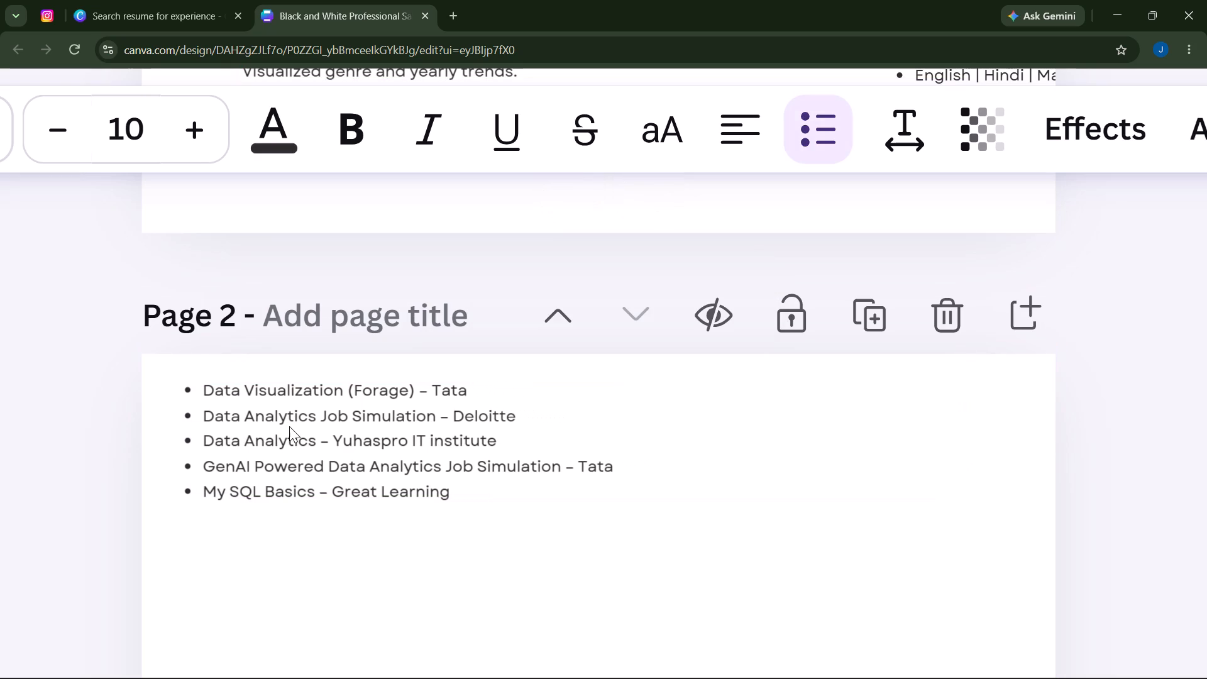
pyautogui.press('Left')
pyautogui.press('Left')
pyautogui.press('Left')
pyautogui.press('Left')
pyautogui.press('Left')
pyautogui.press('Left')
pyautogui.press('Left')
pyautogui.press('Left')
pyautogui.press('Left')
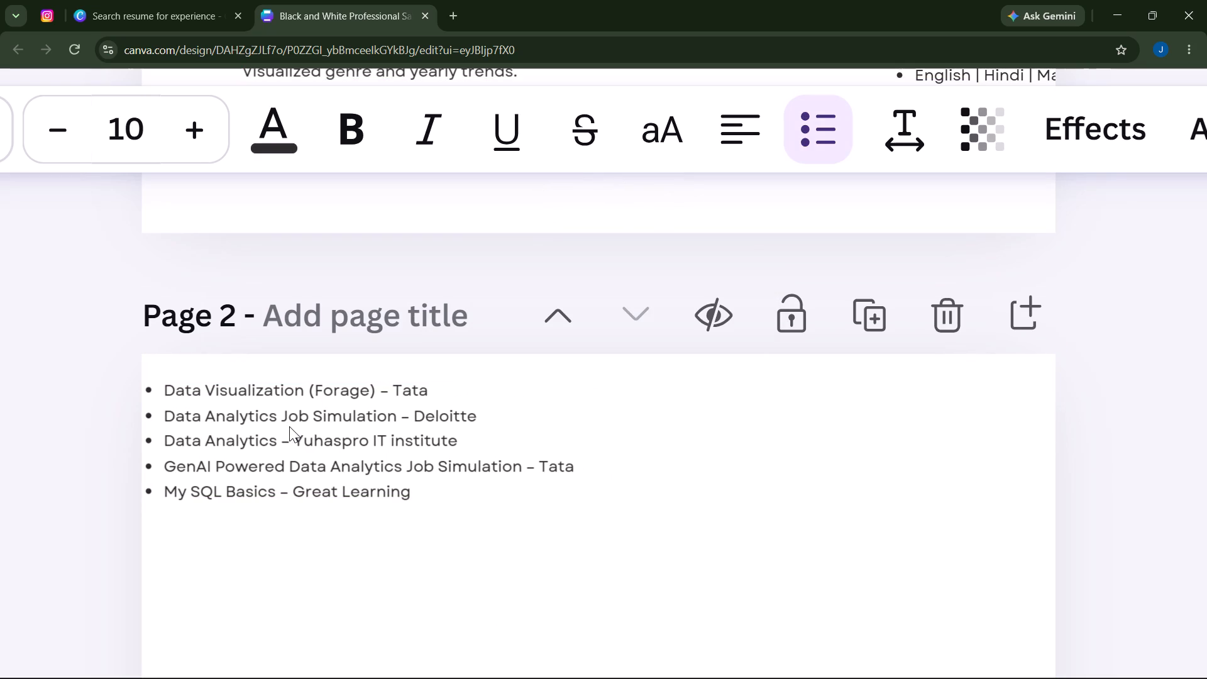
pyautogui.press('Left')
pyautogui.press('Right')
pyautogui.press('Left')
# Move the certification bullet list on page 2 right to line up with the left text margin used on page 1.
pyautogui.press('Right')
pyautogui.press('Right')
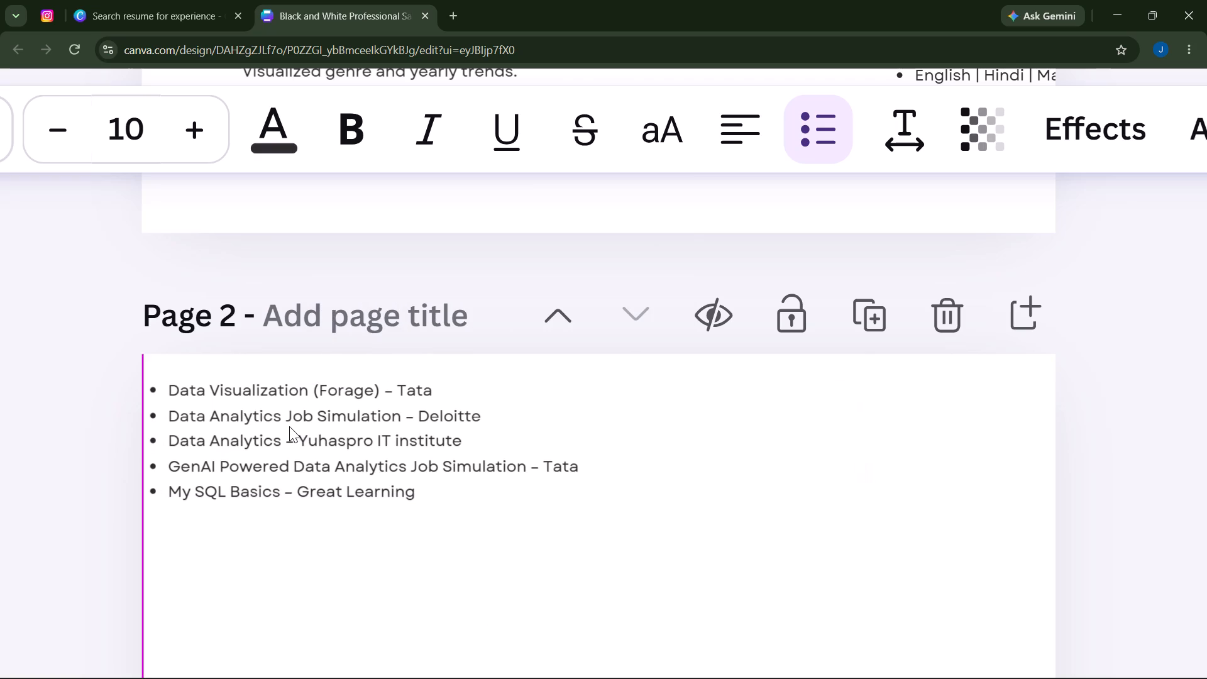
pyautogui.press('Right')
pyautogui.press('Right')
pyautogui.press('Right')
pyautogui.press('Right')
pyautogui.press('Right')
pyautogui.press('Right')
pyautogui.press('Right')
pyautogui.press('Right')
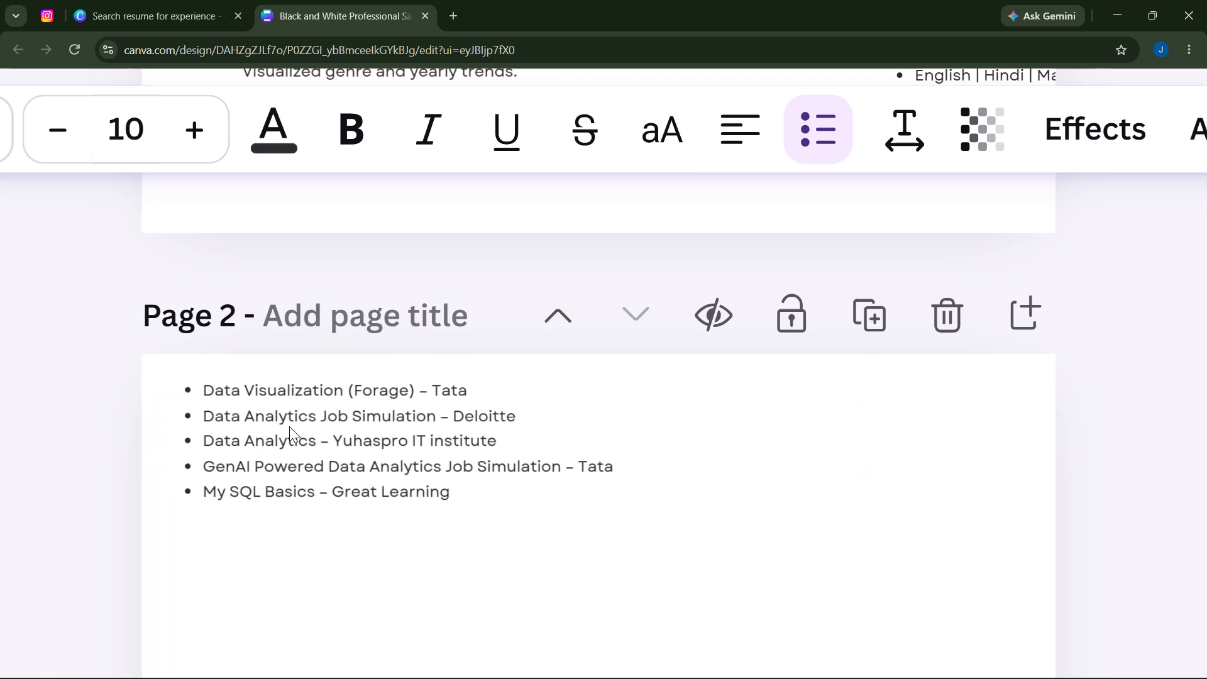
pyautogui.press('Right')
pyautogui.press('Right')
pyautogui.press('Right')
pyautogui.press('Right')
pyautogui.press('Right')
pyautogui.press('Right')
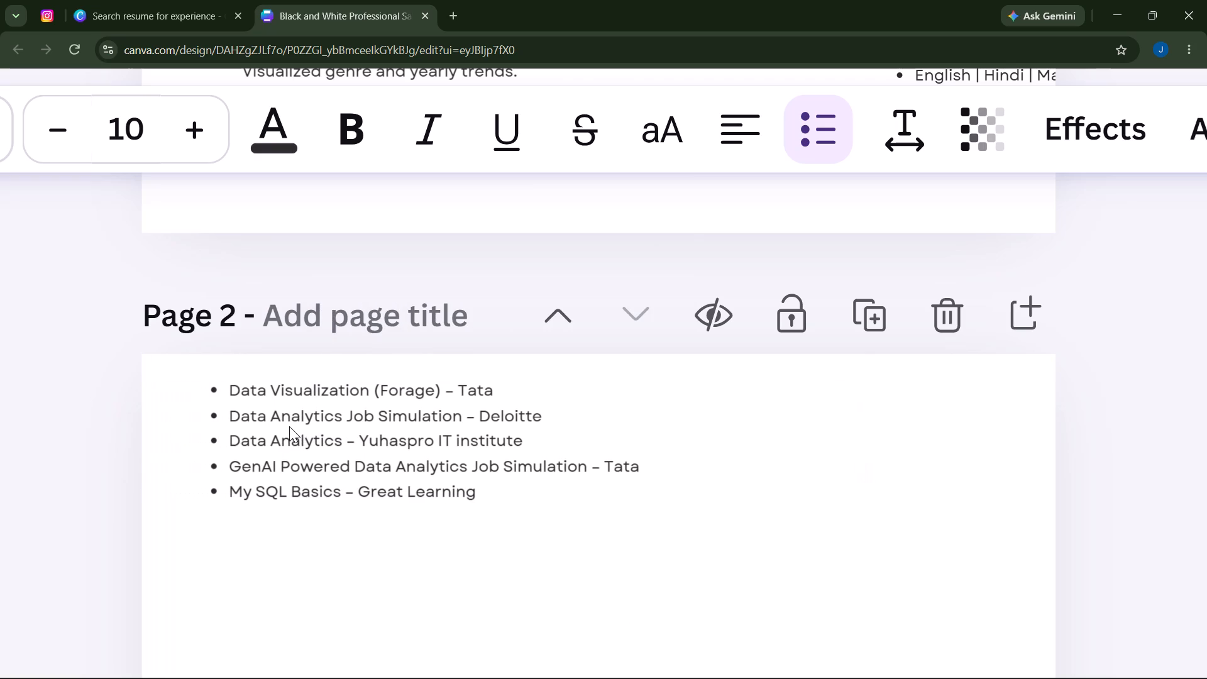
pyautogui.press('Right')
pyautogui.press('Right')
pyautogui.press('Right')
pyautogui.press('Right')
pyautogui.press('Right')
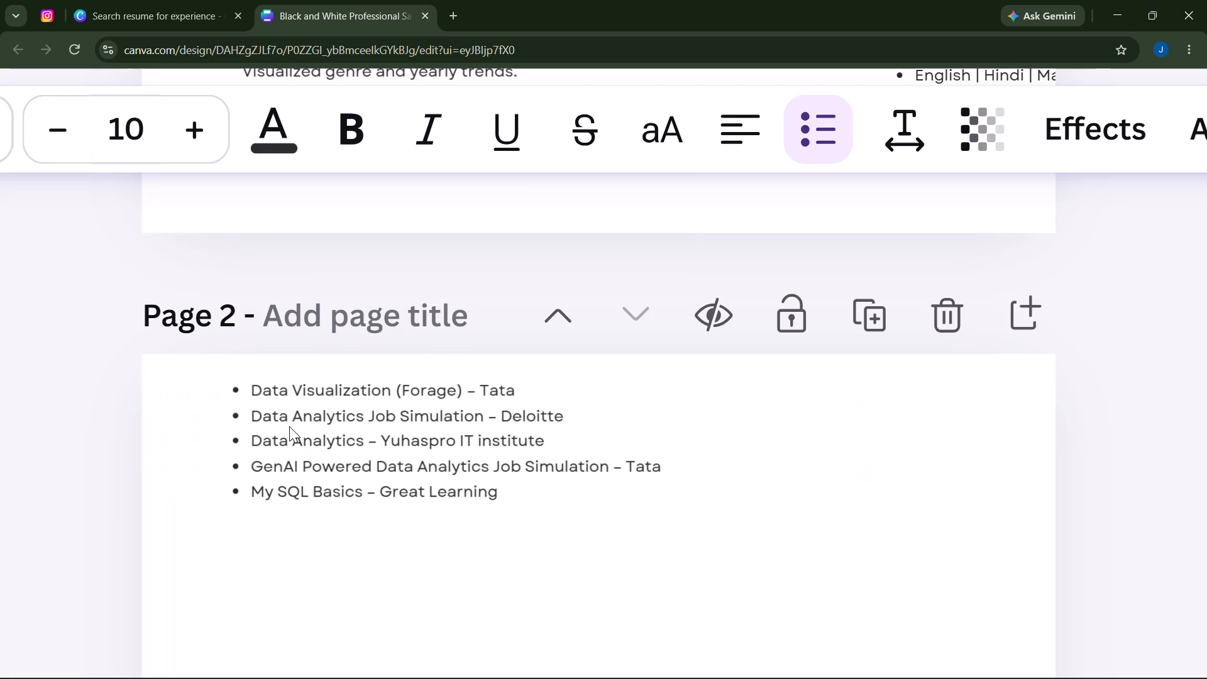
pyautogui.press('Right')
# Try the certification list closer to page 2's top edge, then settle it slightly below its earlier height.
pyautogui.press('Up')
pyautogui.press('Up')
pyautogui.press('Up')
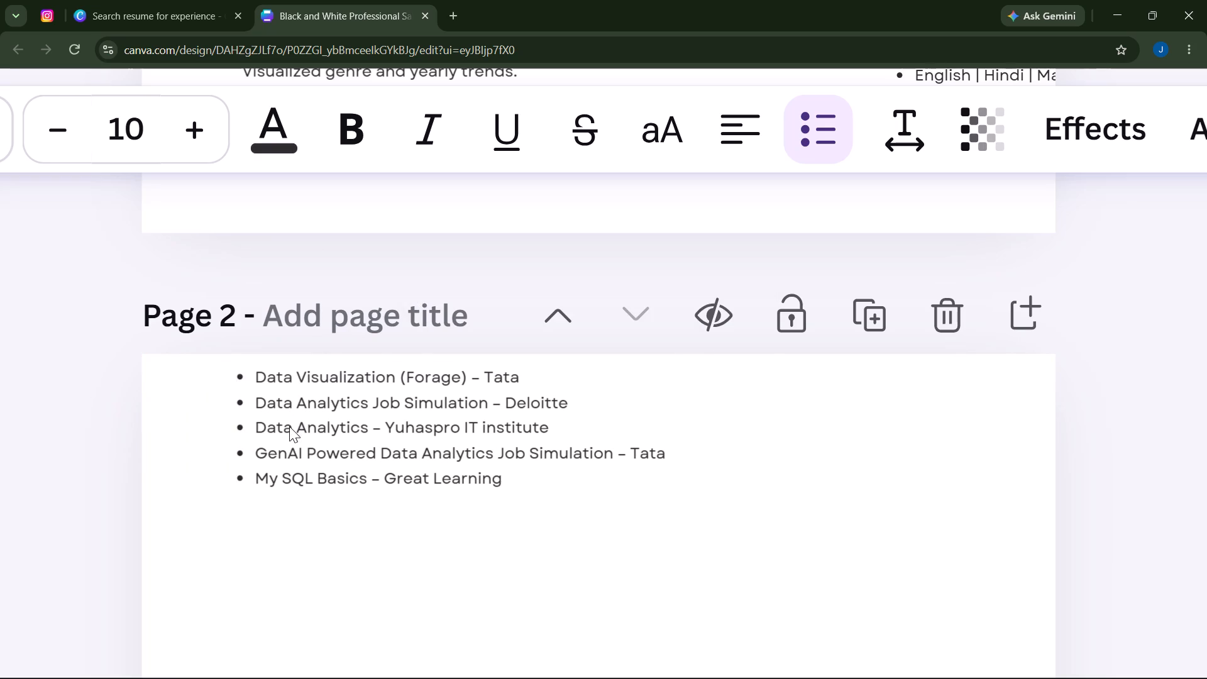
pyautogui.press('Up')
pyautogui.press('Up')
pyautogui.press('Up')
pyautogui.press('Up')
pyautogui.press('Down')
pyautogui.press('Down')
pyautogui.press('Down')
pyautogui.press('Down')
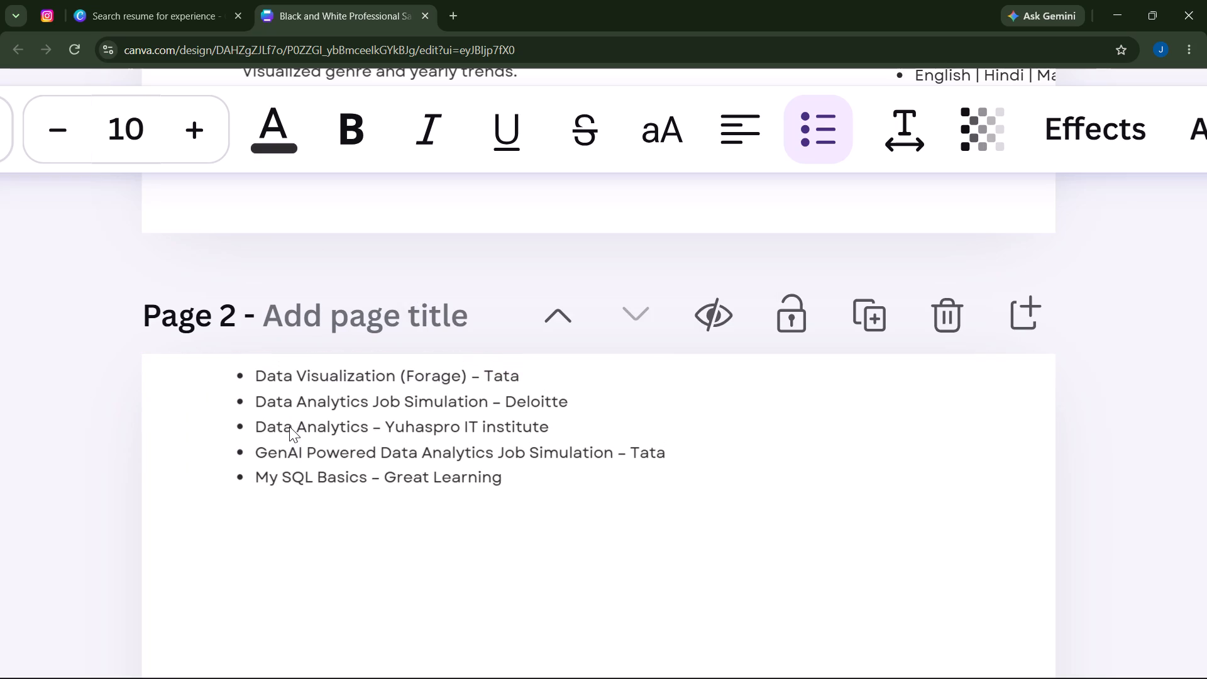
pyautogui.press('Down')
pyautogui.press('Down')
pyautogui.press('Down')
pyautogui.press('Down')
pyautogui.press('Down')
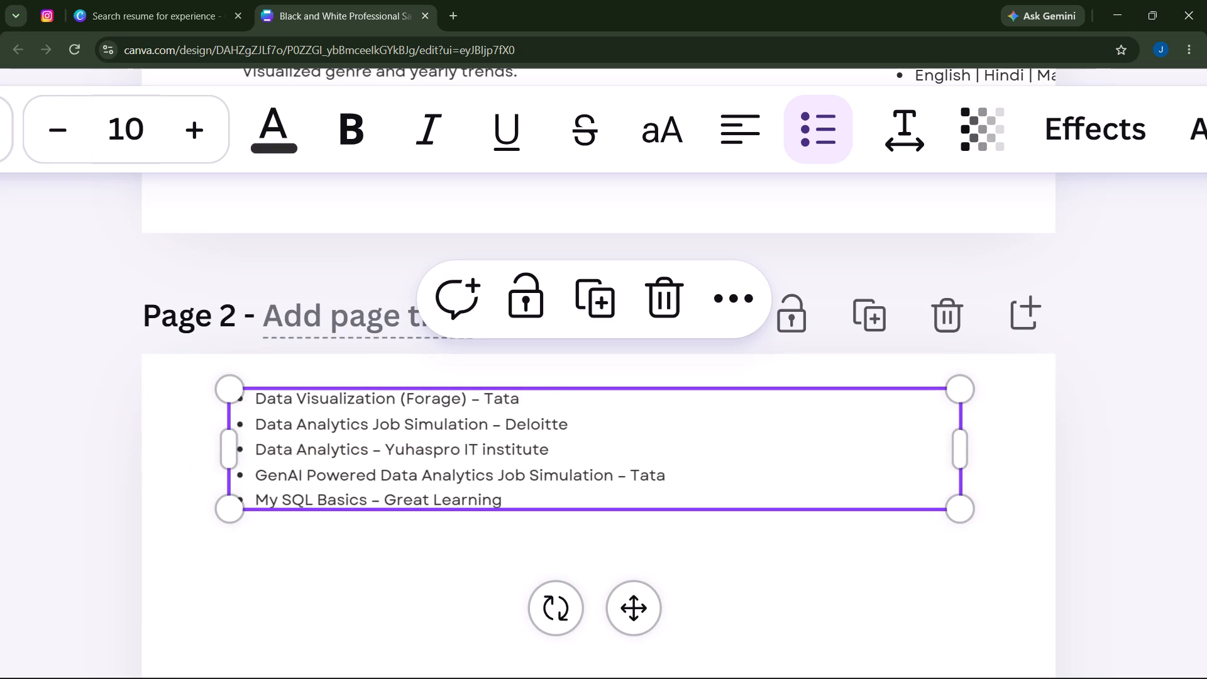
# Copy the divider line above page 1's CERTIFICATION heading and paste it onto page 2.
pyautogui.scroll(2, 336, 312)
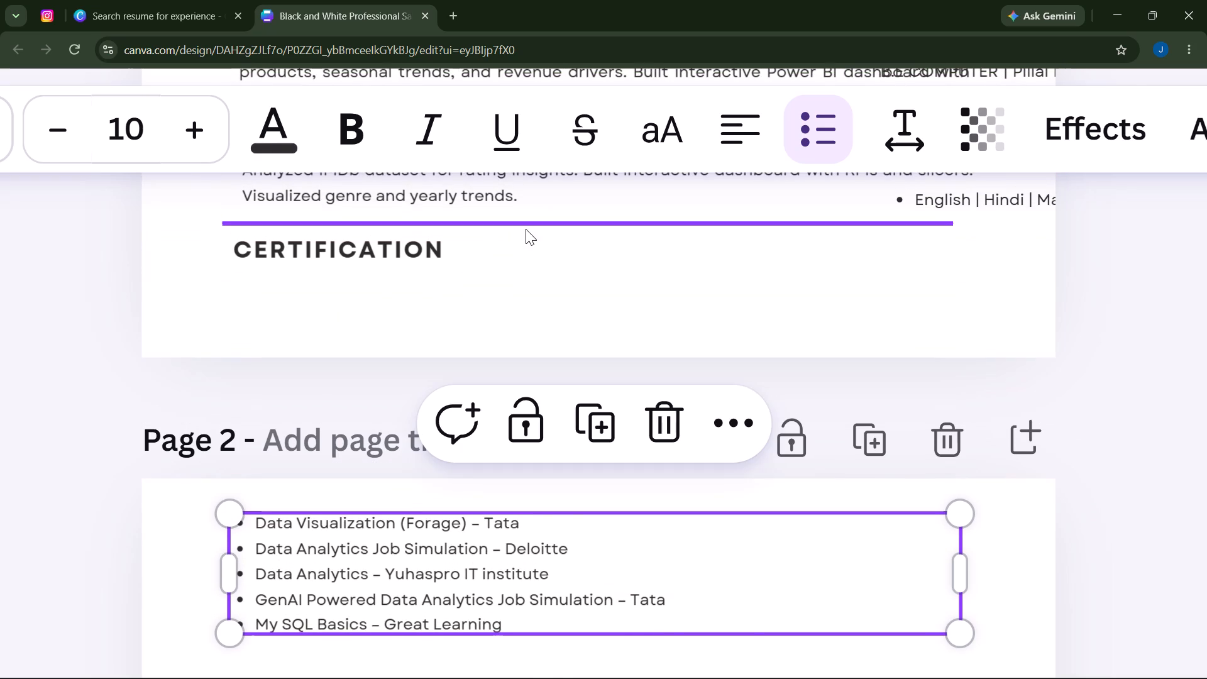
pyautogui.click(526, 229)
pyautogui.hotkey('ctrl', 'c')
pyautogui.scroll(-2, 526, 229)
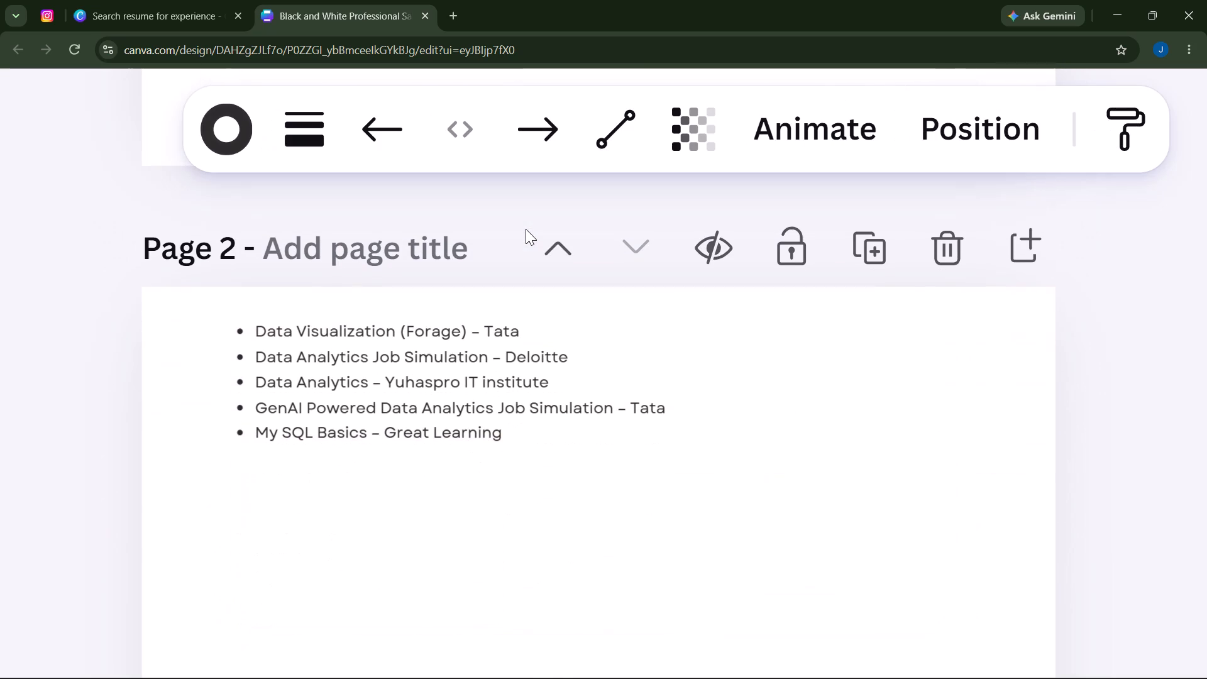
pyautogui.scroll(-1, 526, 229)
pyautogui.click(455, 480)
pyautogui.hotkey('ctrl', 'v')
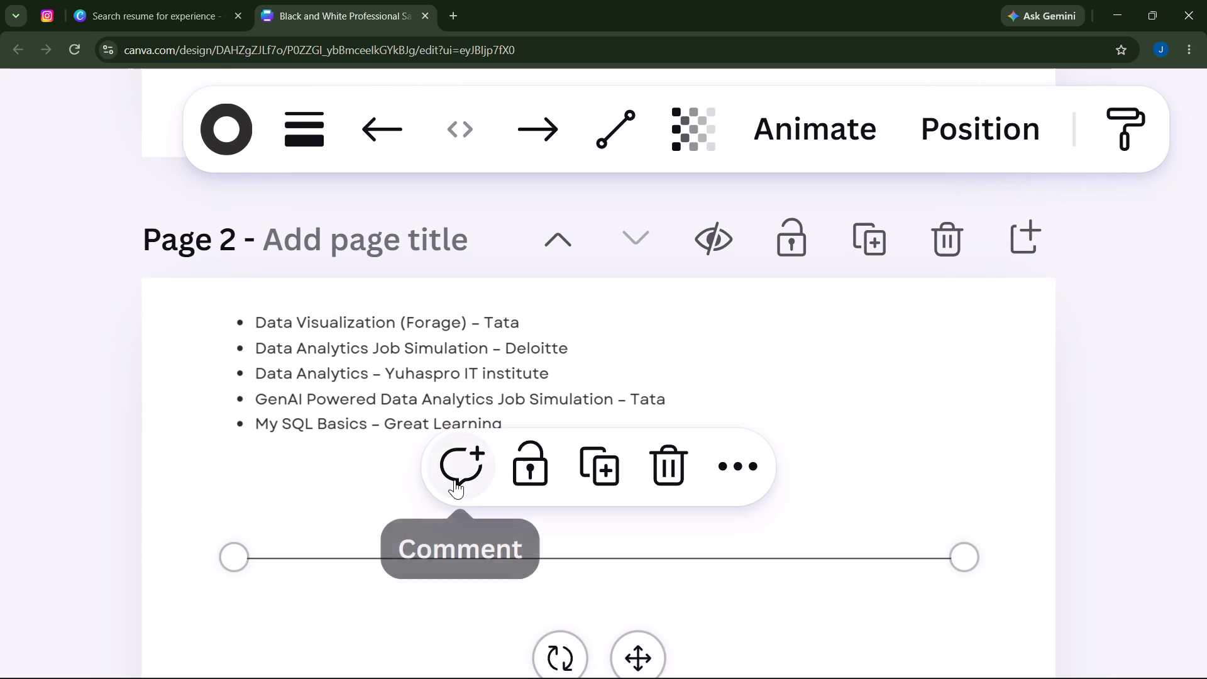
# Move the pasted divider line up until it sits just below the "My SQL Basics – Great Learning" bullet.
pyautogui.press('Up')
pyautogui.press('Up')
pyautogui.press('Up')
pyautogui.press('Up')
pyautogui.press('Up')
pyautogui.press('Up')
pyautogui.press('Up')
pyautogui.press('Up')
pyautogui.press('Up')
pyautogui.press('Up')
pyautogui.press('Up')
pyautogui.press('Up')
pyautogui.press('Up')
pyautogui.press('Up')
pyautogui.press('Up')
pyautogui.press('Up')
pyautogui.press('Up')
pyautogui.press('Up')
pyautogui.press('Up')
pyautogui.press('Up')
pyautogui.press('Up')
pyautogui.press('Up')
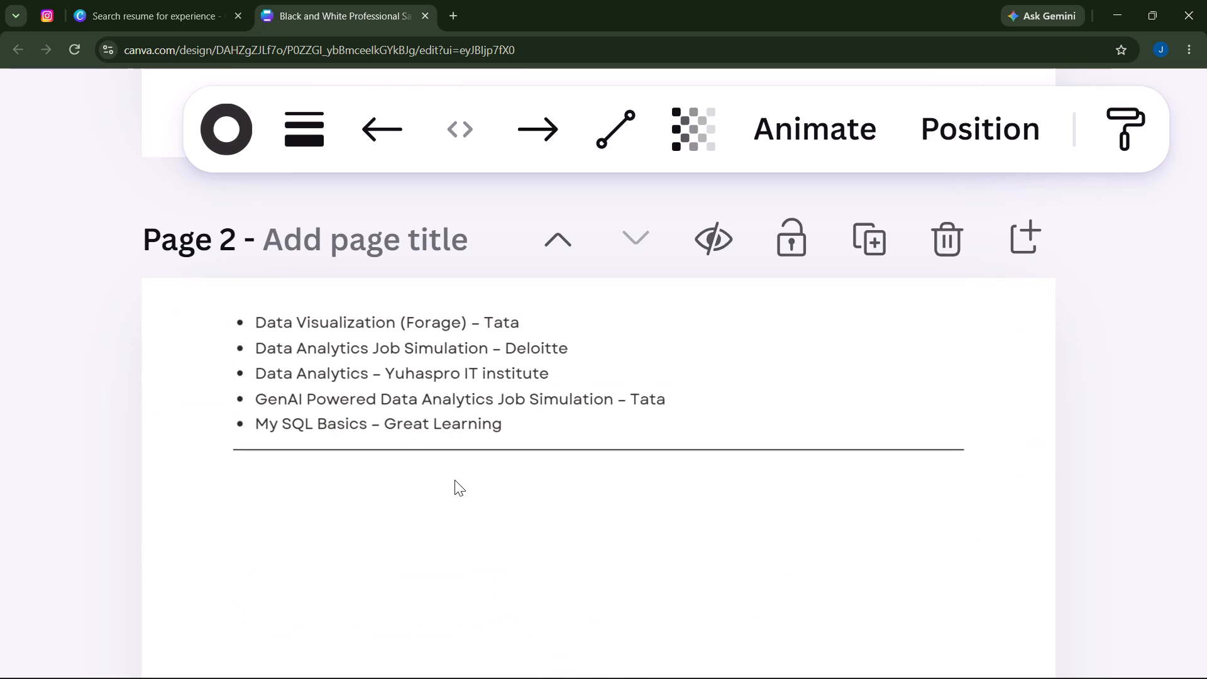
pyautogui.press('Up')
pyautogui.press('Up')
pyautogui.press('Up')
pyautogui.press('Up')
pyautogui.press('Down')
pyautogui.press('Down')
pyautogui.press('Down')
pyautogui.press('Down')
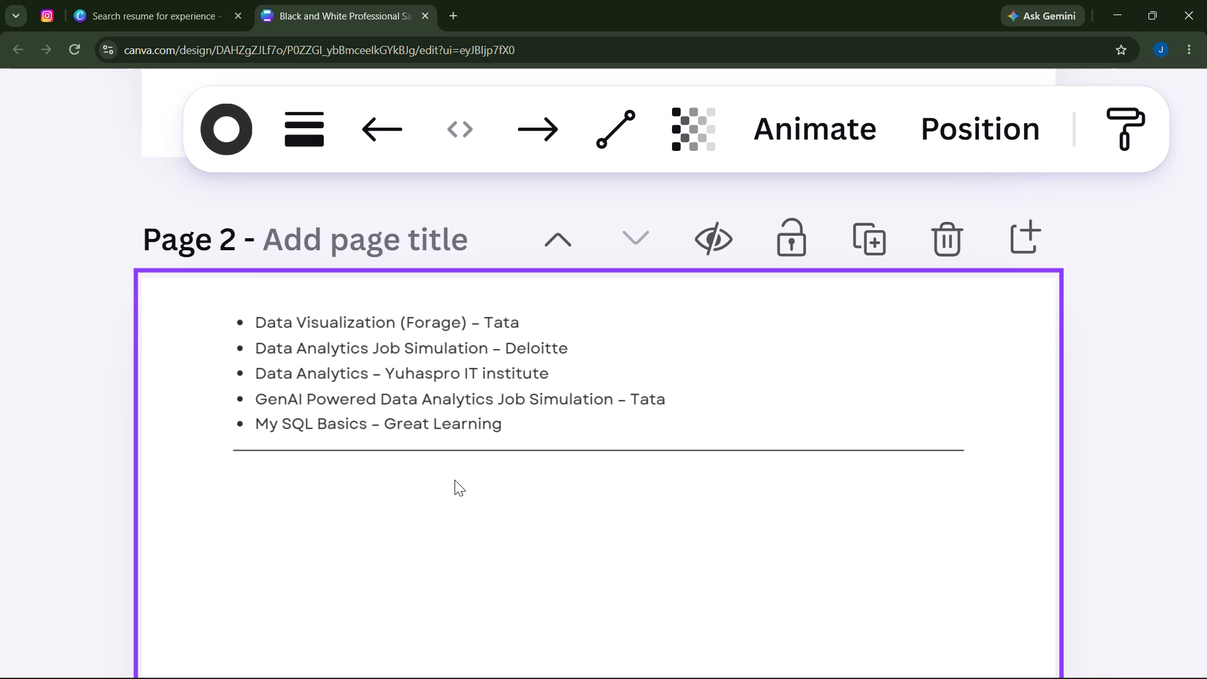
# Move the QUALIFICATION and LANGUAGES sections together from page 1 to page 2, below the divider and within the page margins.
pyautogui.scroll(2, 455, 480)
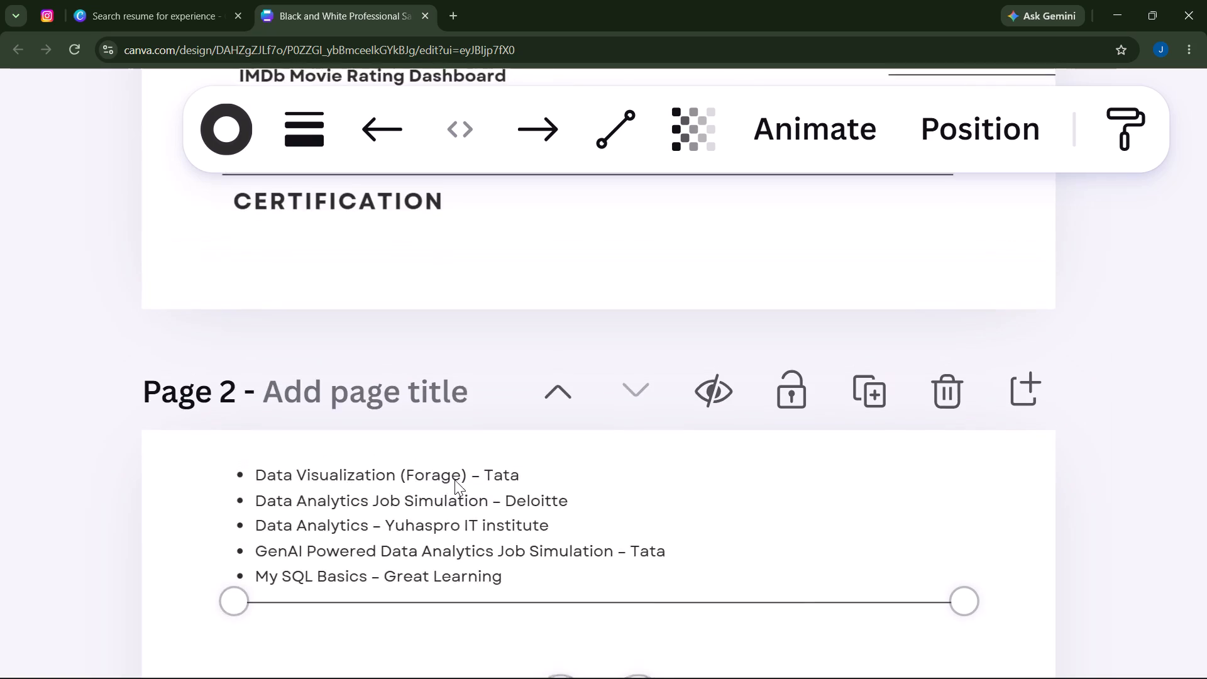
pyautogui.scroll(3, 455, 480)
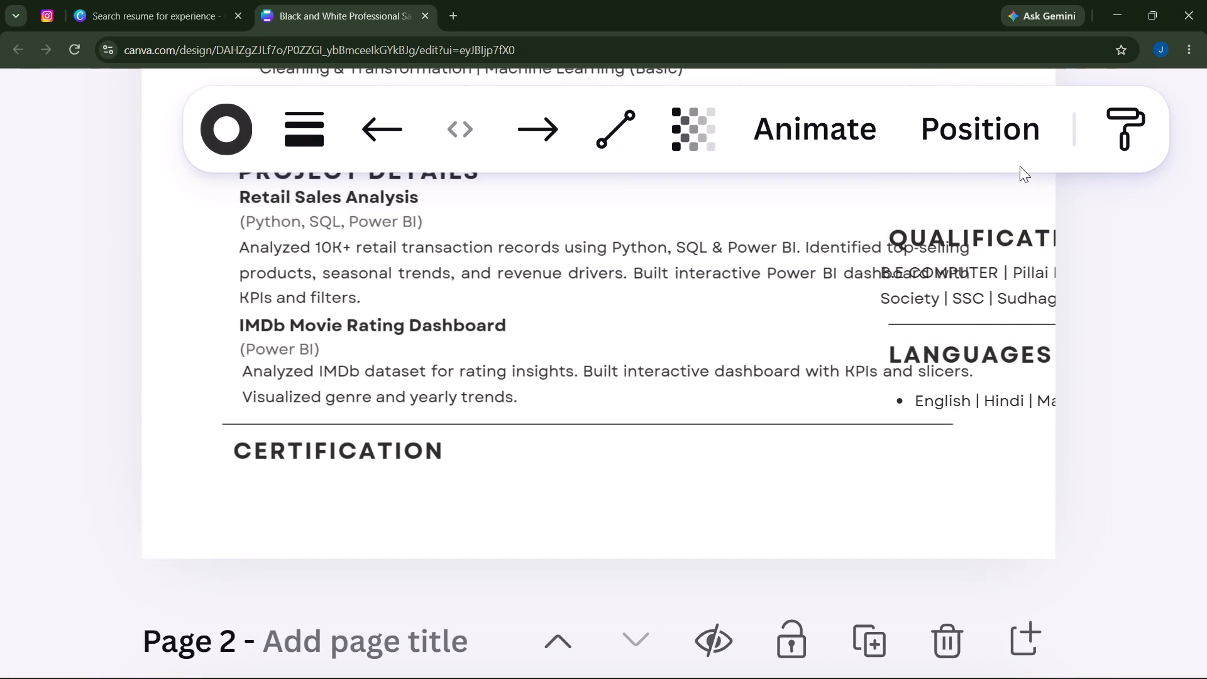
pyautogui.moveTo(1022, 183); pyautogui.dragTo(1062, 428)
pyautogui.scroll(-1, 1062, 428)
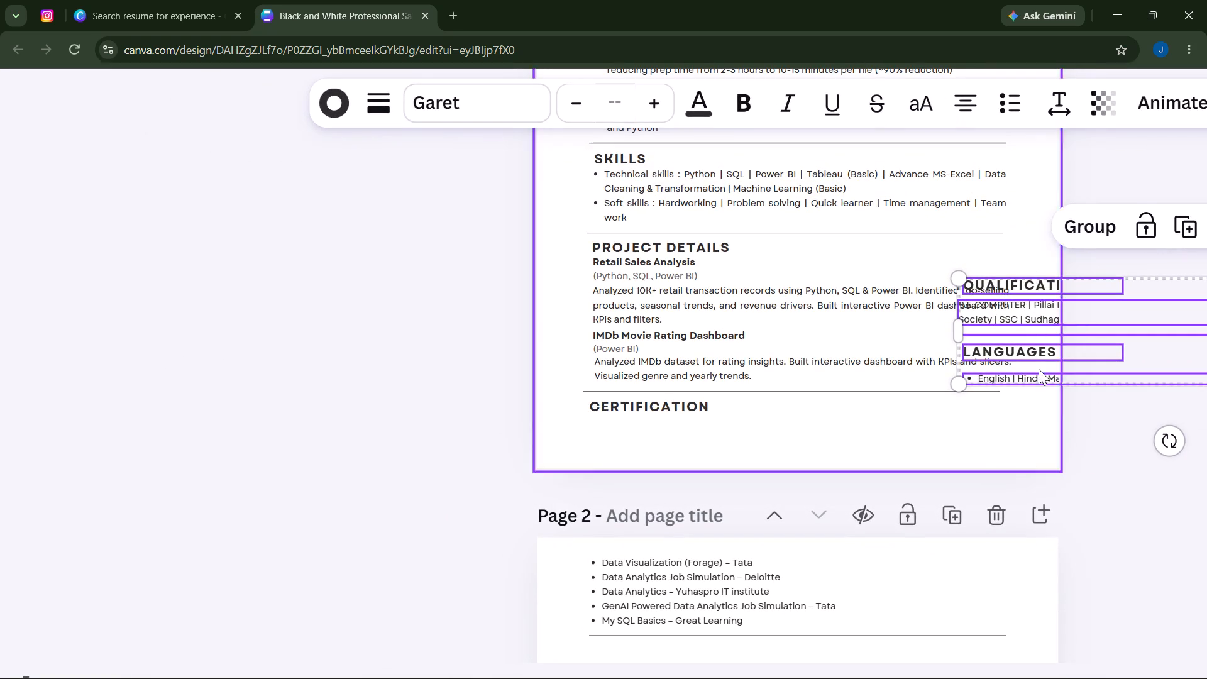
pyautogui.moveTo(1039, 378); pyautogui.dragTo(851, 675)
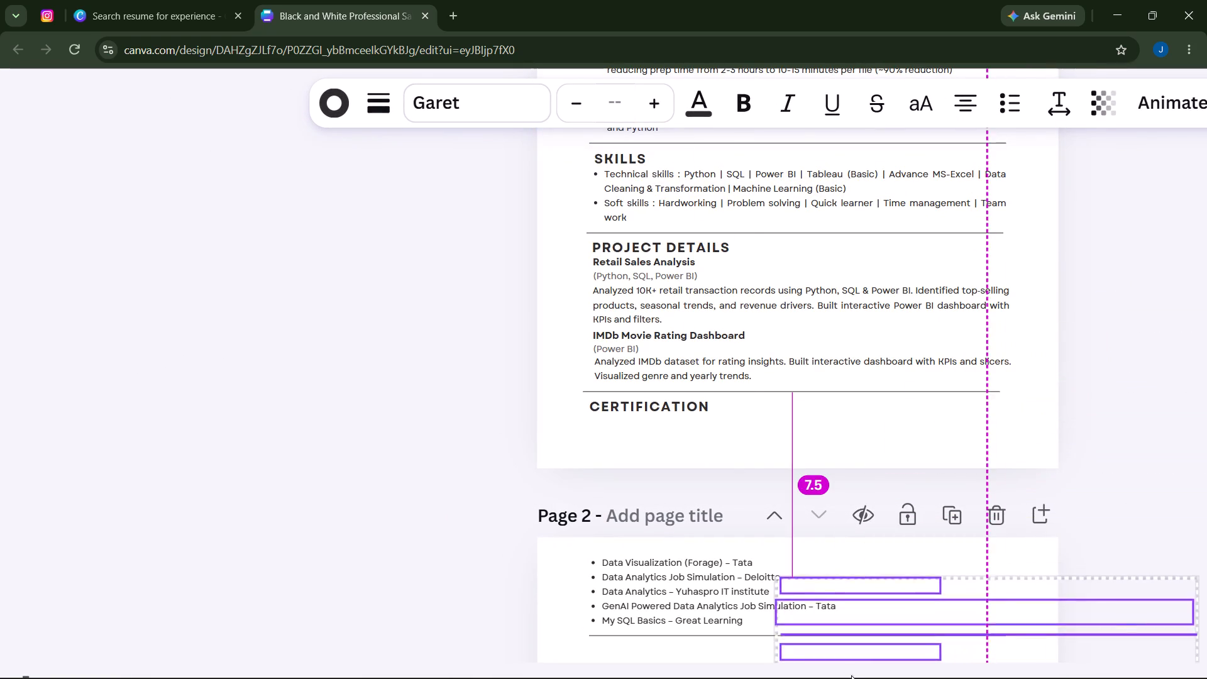
pyautogui.moveTo(851, 675); pyautogui.dragTo(851, 648)
pyautogui.scroll(-2, 851, 648)
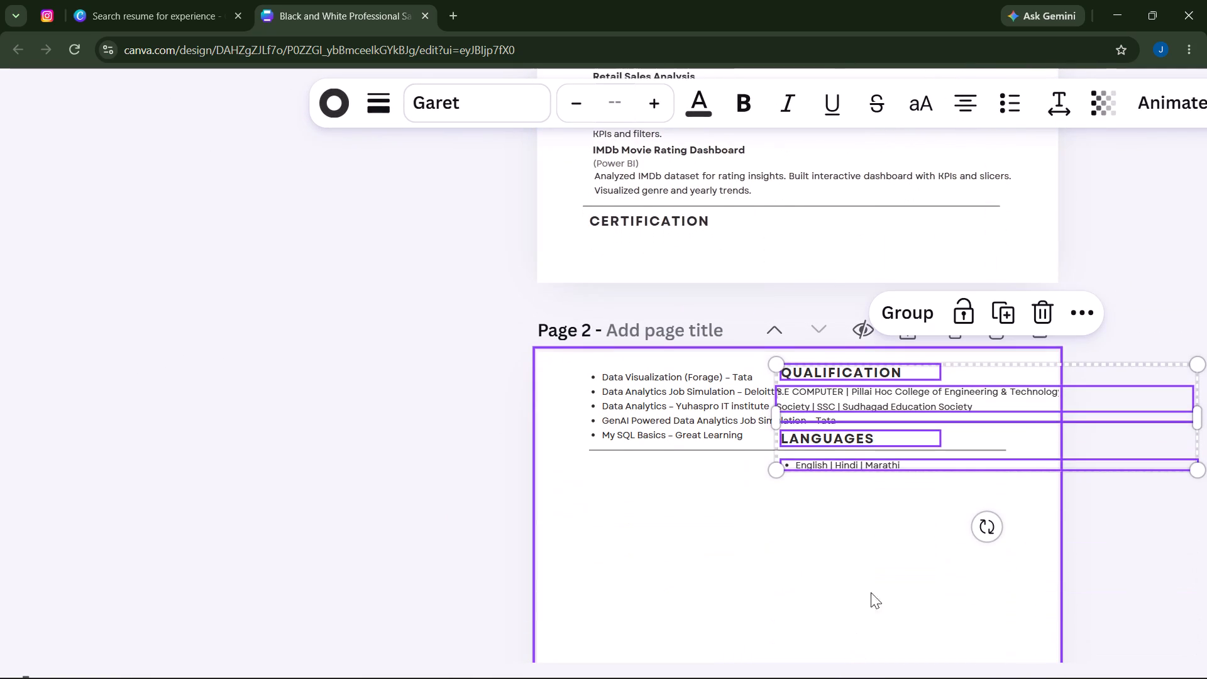
pyautogui.moveTo(1026, 439); pyautogui.dragTo(915, 538)
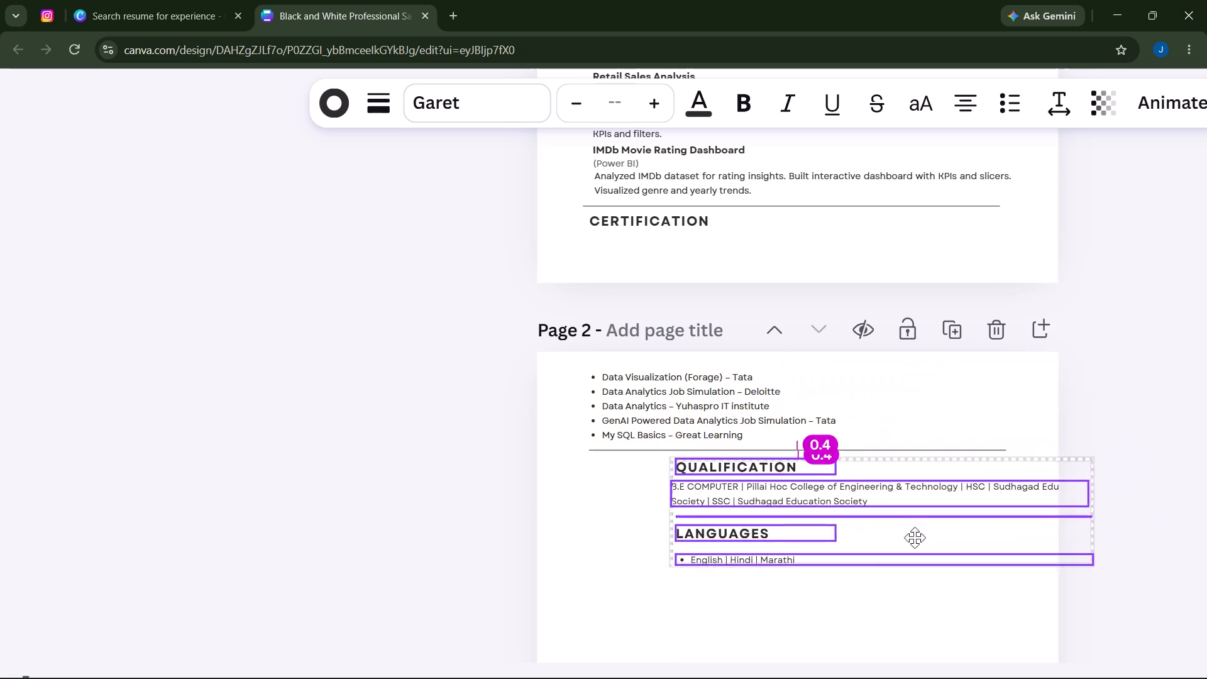
pyautogui.moveTo(915, 538); pyautogui.dragTo(842, 541)
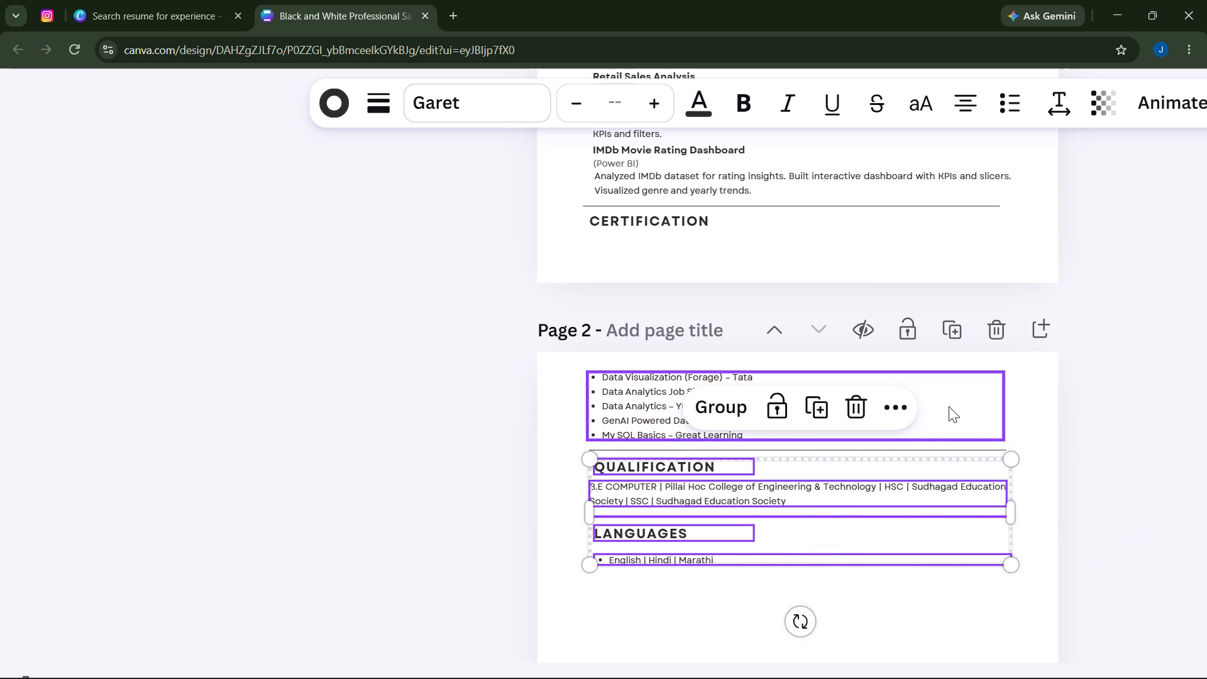
# Nudge the QUALIFICATION heading on page 2 slightly up towards the divider and slightly left towards the text margin.
pyautogui.scroll(-1, 949, 406)
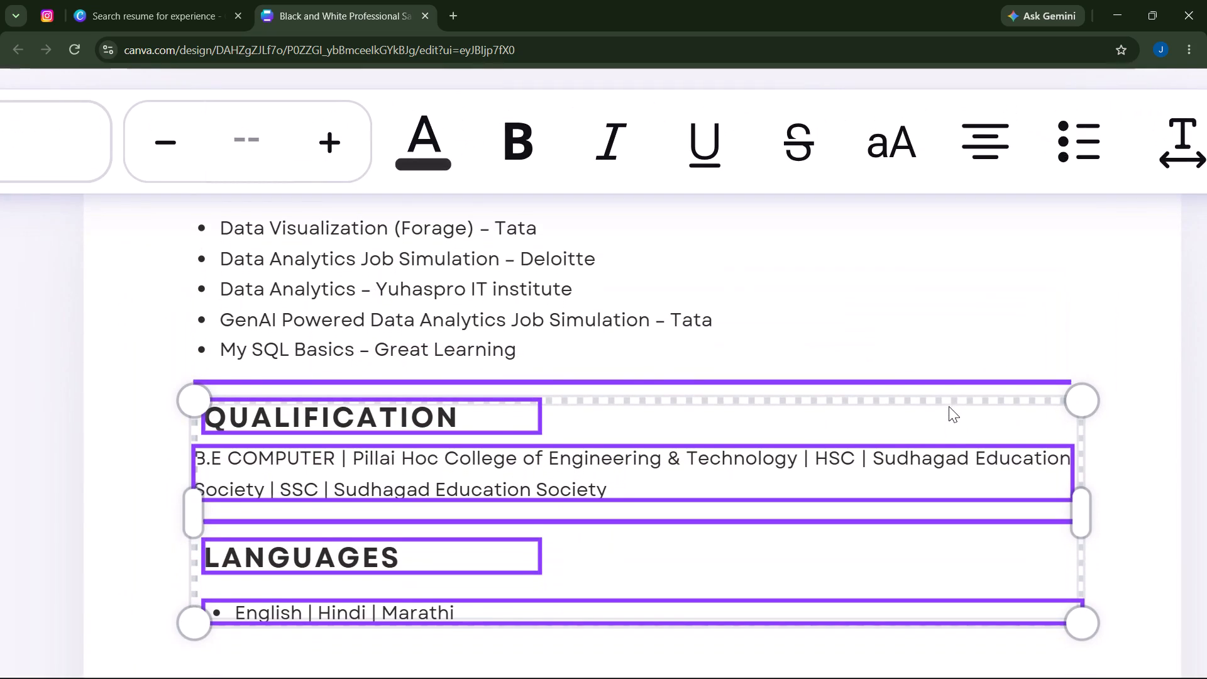
pyautogui.scroll(-1, 949, 406)
pyautogui.click(154, 360)
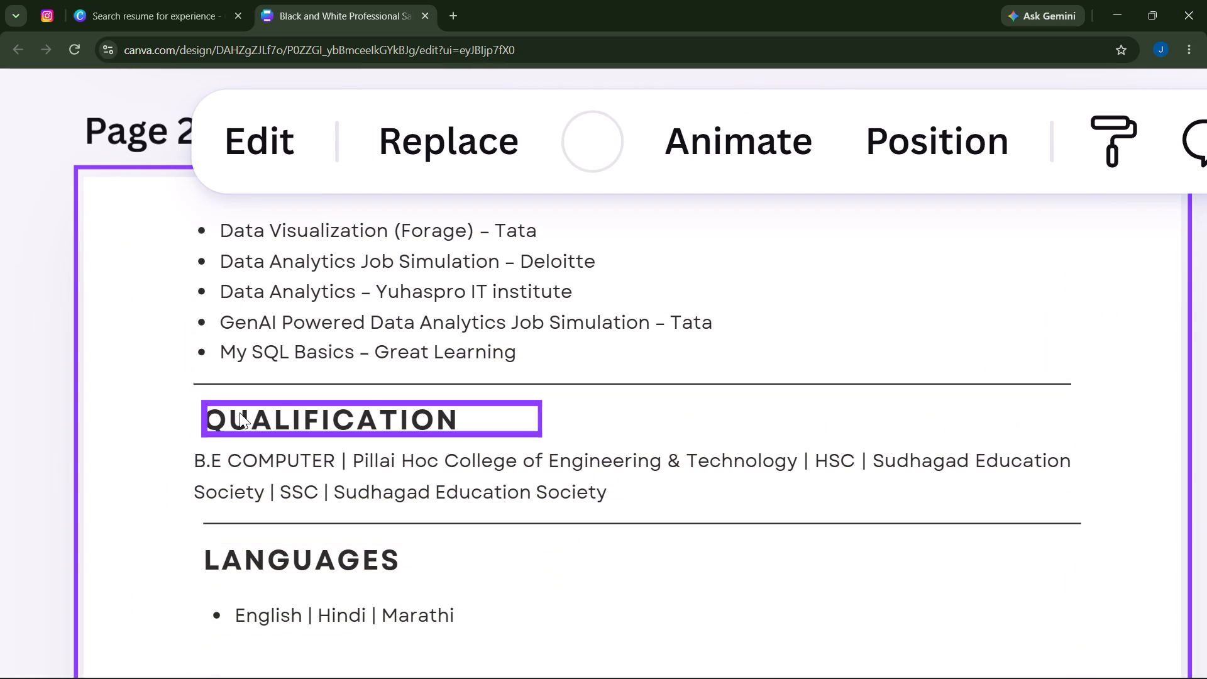
pyautogui.click(240, 412)
pyautogui.press('Up')
pyautogui.press('Up')
pyautogui.press('Up')
pyautogui.press('Up')
pyautogui.press('Up')
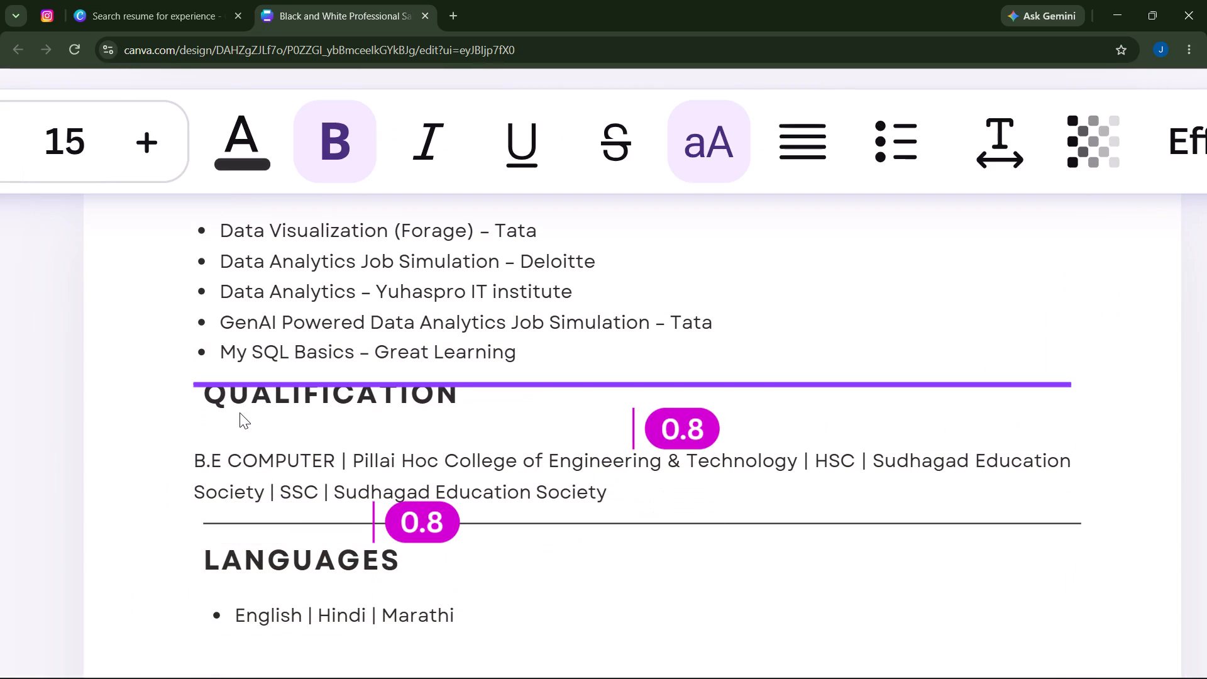
pyautogui.press('Down')
pyautogui.press('Down')
pyautogui.press('Down')
pyautogui.press('Down')
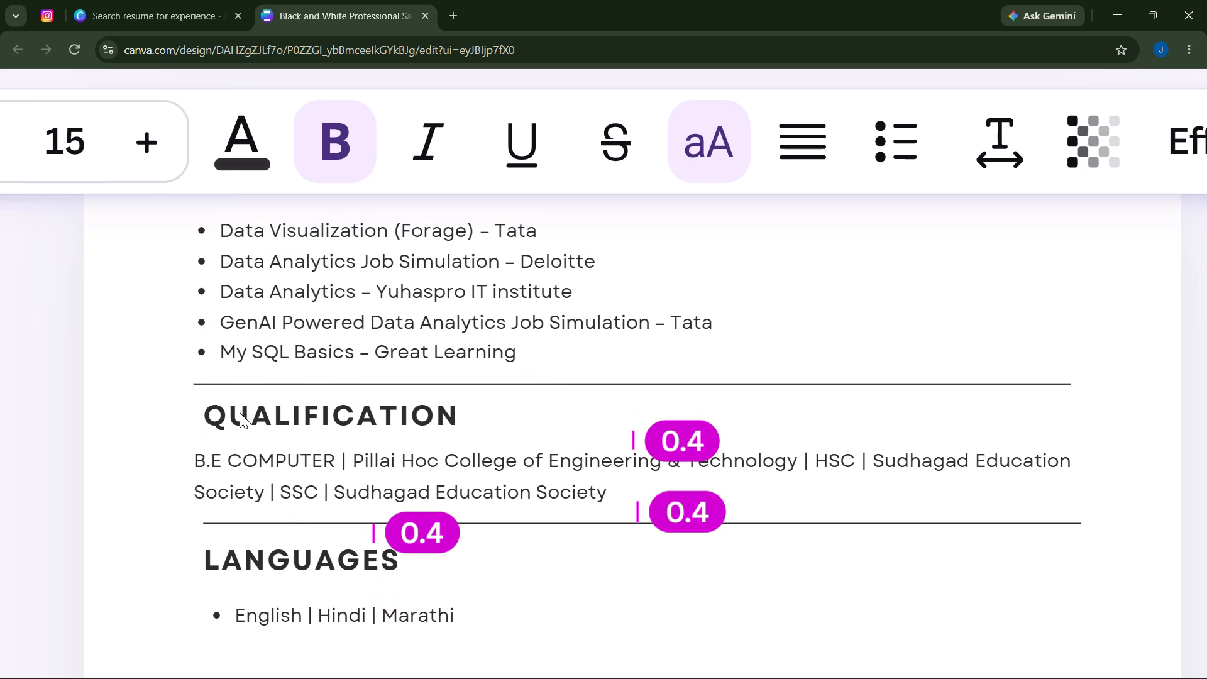
pyautogui.press('Left')
pyautogui.press('Left')
pyautogui.press('Left')
pyautogui.press('Right')
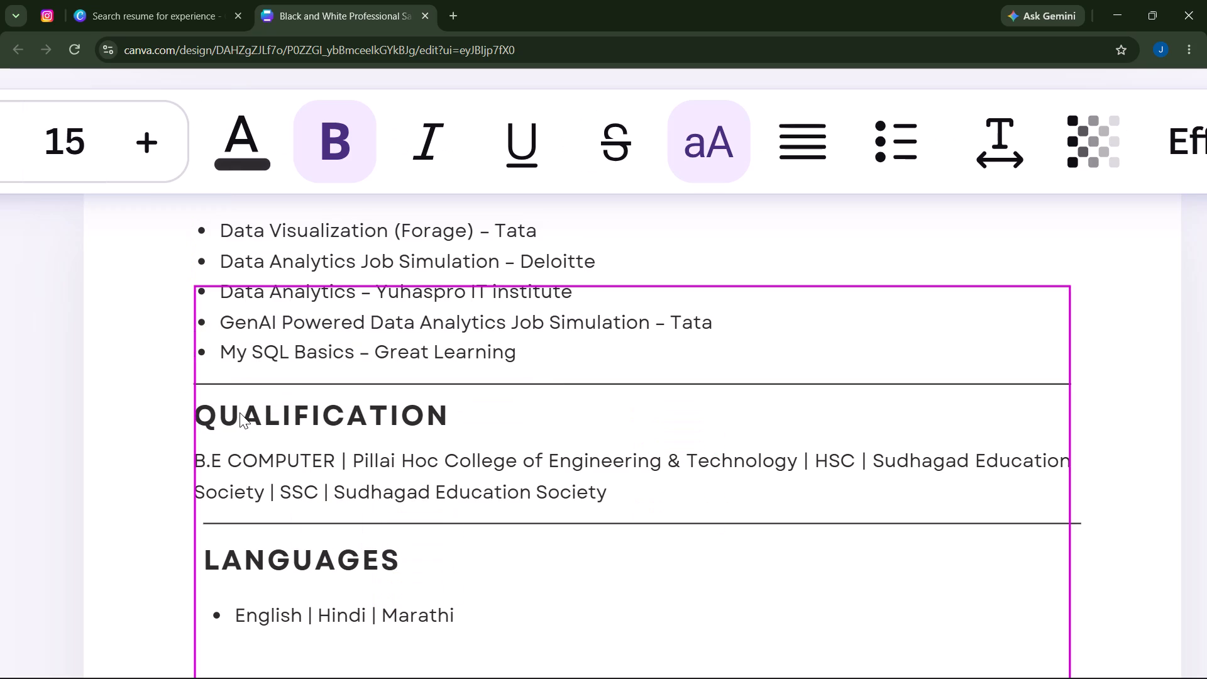
pyautogui.press('Right')
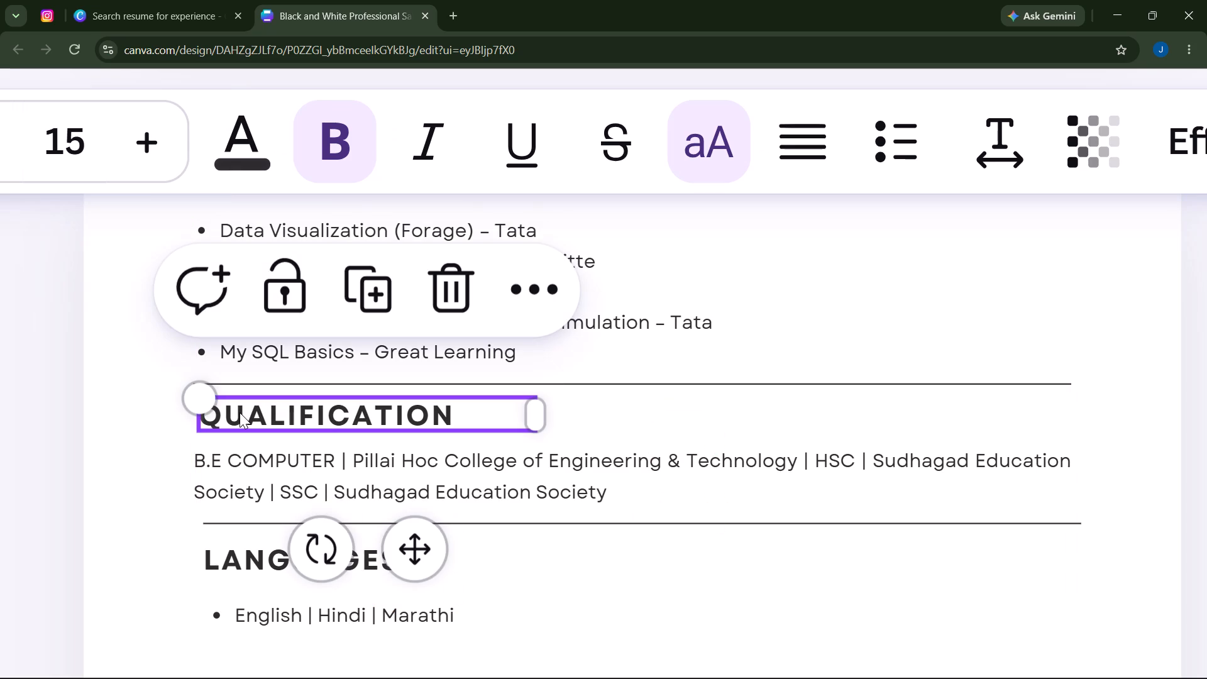
pyautogui.click(208, 467)
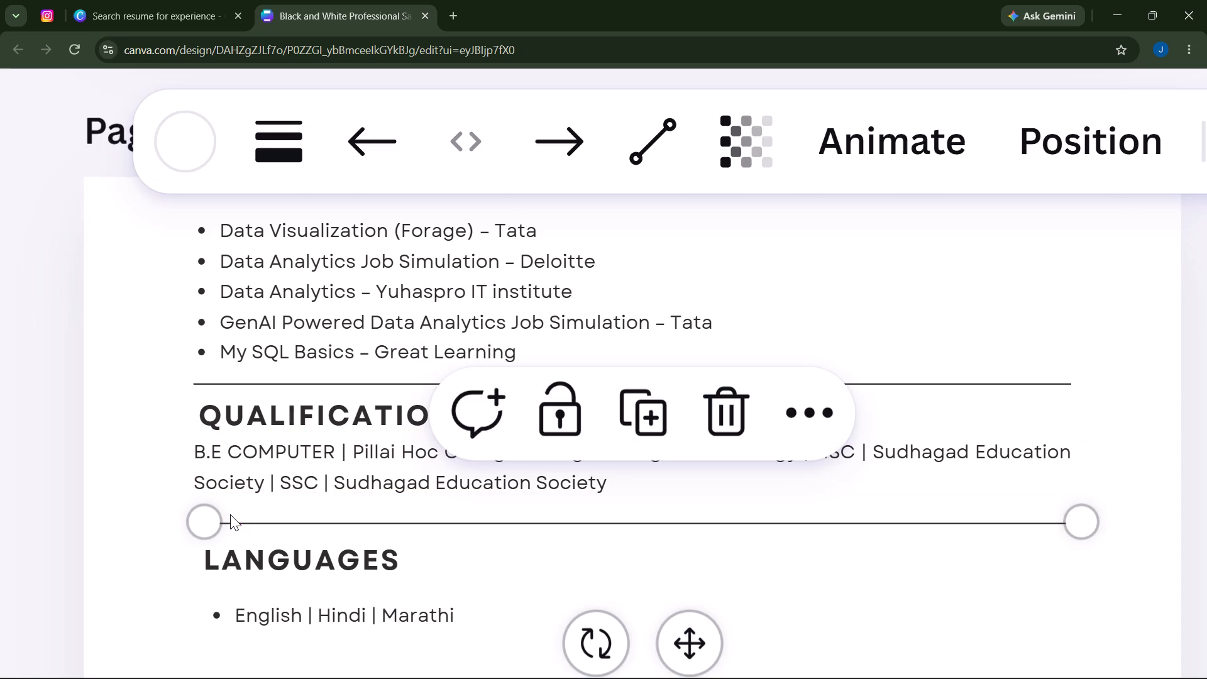
pyautogui.press('Left')
pyautogui.press('Left')
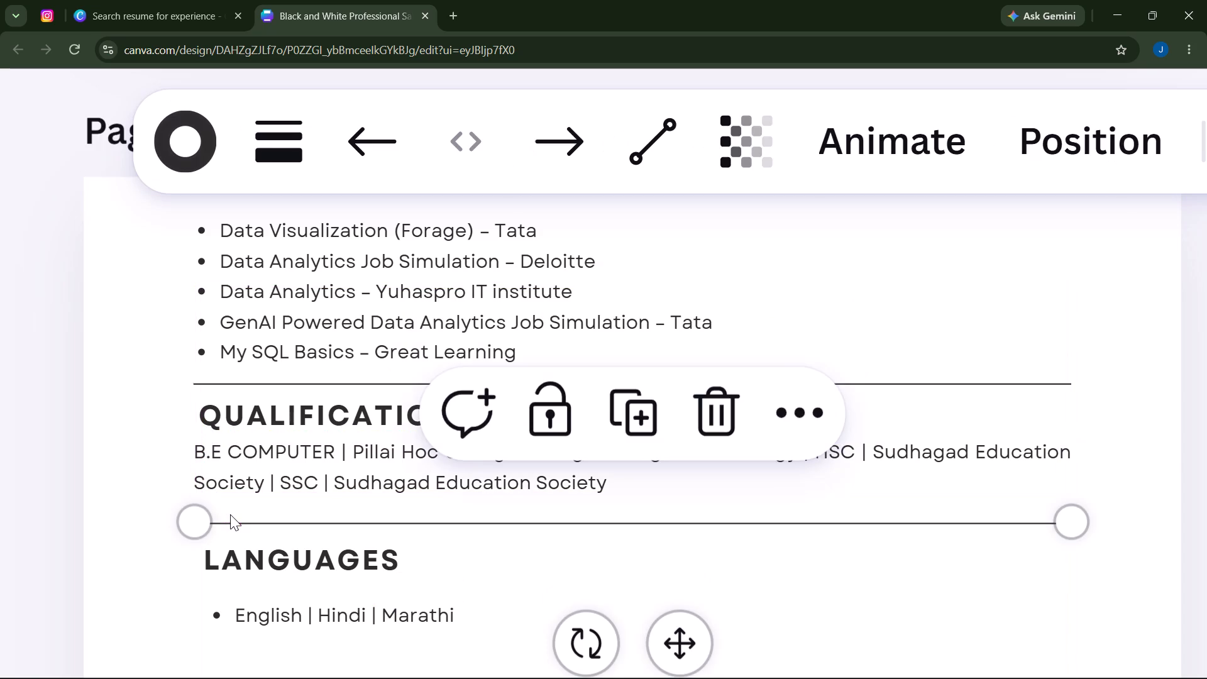
pyautogui.press('Up')
pyautogui.press('Up')
pyautogui.press('Up')
pyautogui.press('Up')
pyautogui.press('Up')
pyautogui.press('Up')
pyautogui.press('Down')
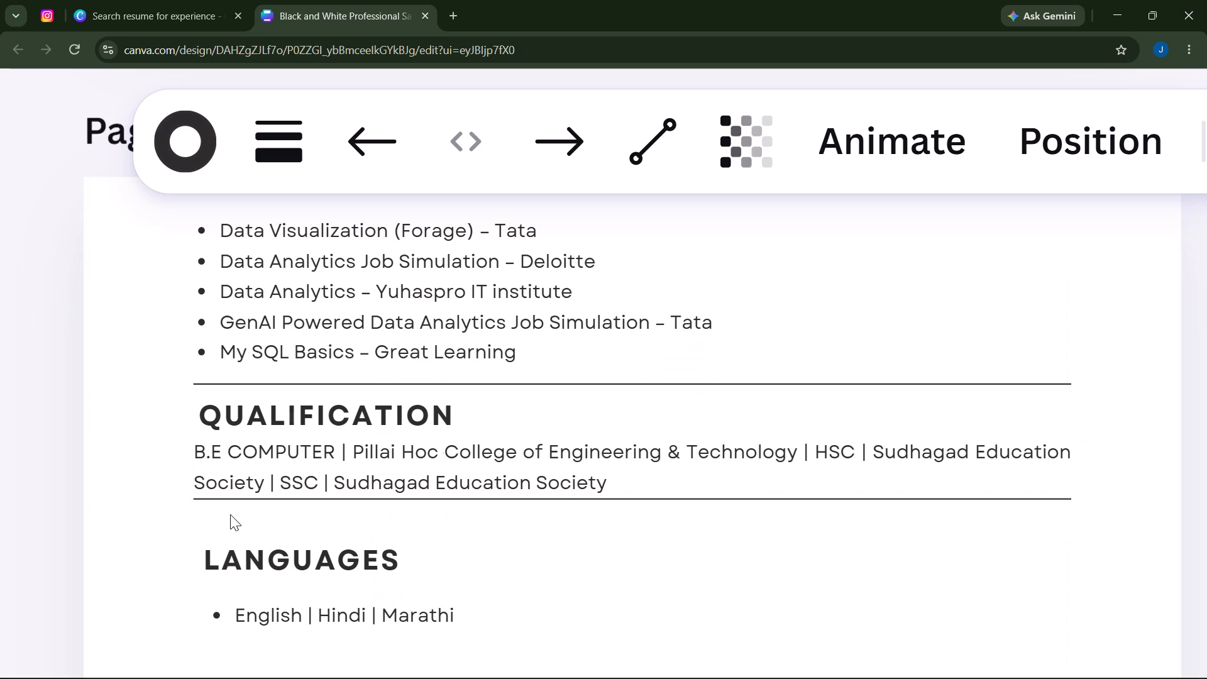
pyautogui.press('Down')
pyautogui.press('Down')
pyautogui.press('Down')
# Move the LANGUAGES heading on page 2 up so it sits just below the divider, leaving a small gap.
pyautogui.click(222, 560)
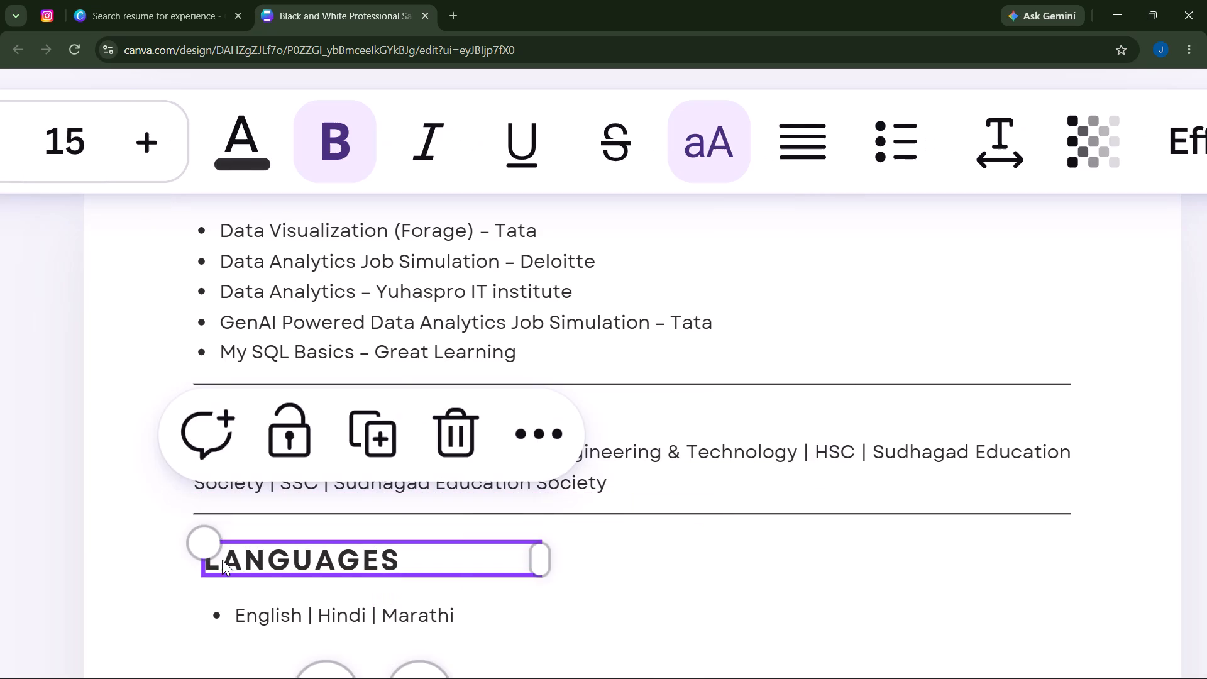
pyautogui.press('Up')
pyautogui.press('Up')
pyautogui.press('Up')
pyautogui.press('Up')
pyautogui.press('Up')
pyautogui.press('Up')
pyautogui.press('Up')
pyautogui.press('Down')
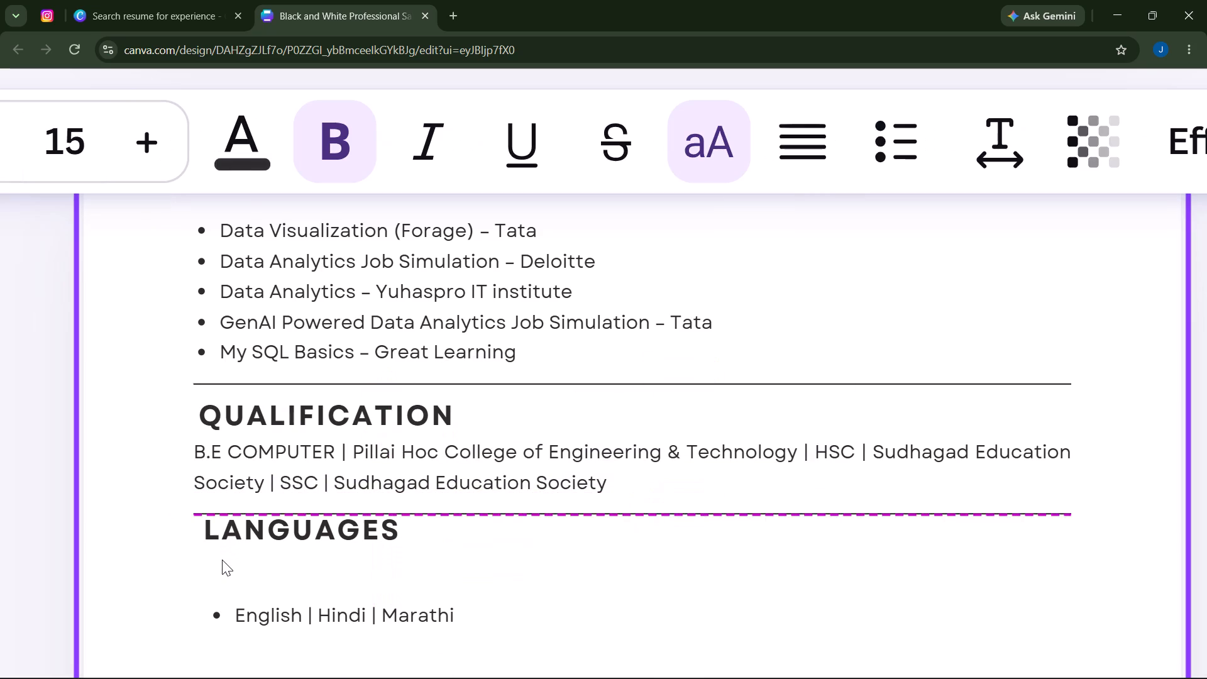
pyautogui.press('Down')
pyautogui.press('Down')
pyautogui.press('Down')
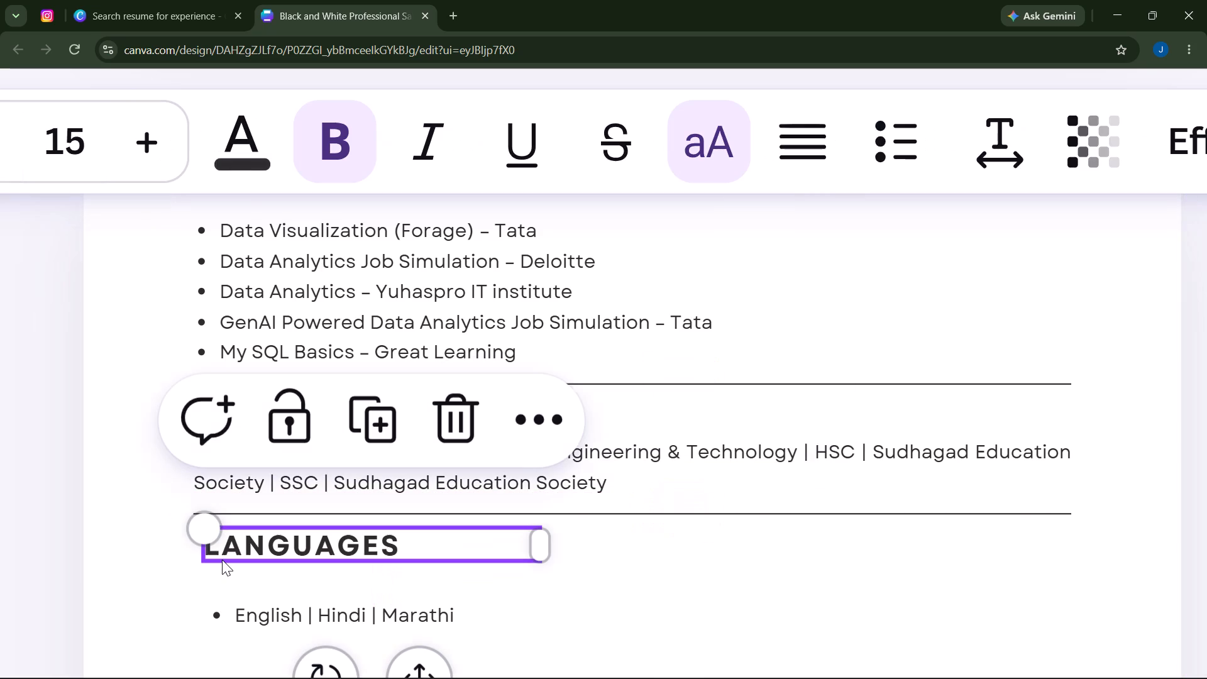
# Shift the LANGUAGES heading slightly left to line up with the QUALIFICATION heading above.
pyautogui.press('Left')
pyautogui.press('Left')
pyautogui.press('Left')
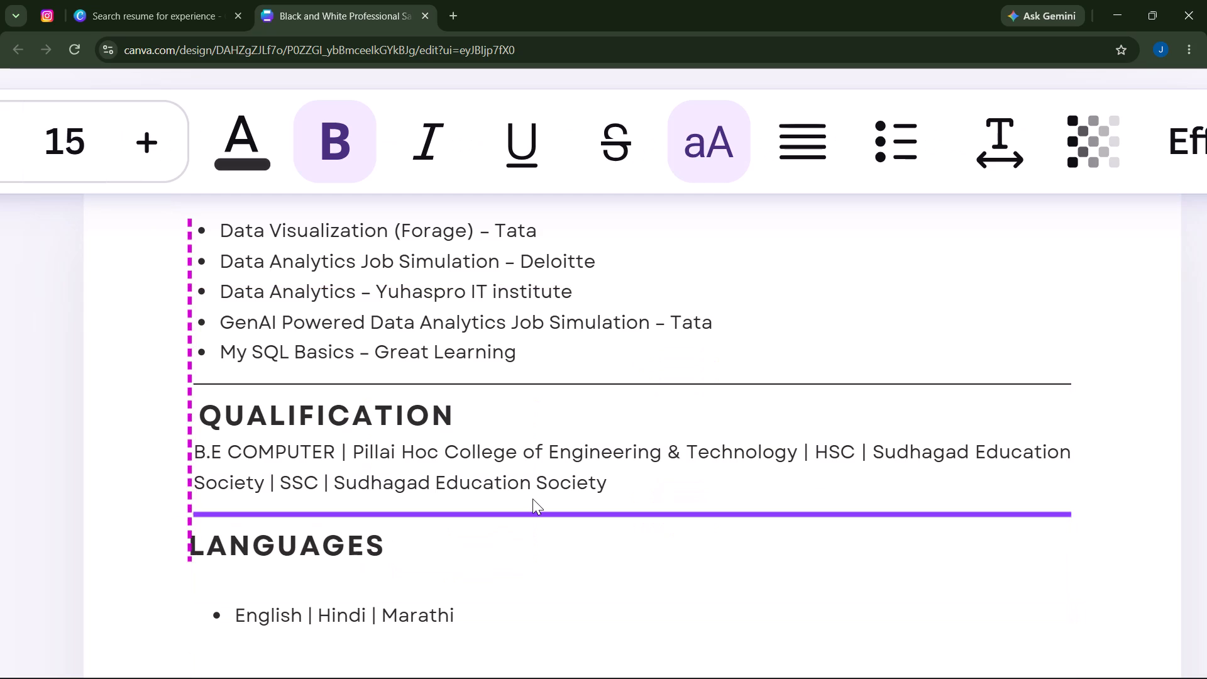
pyautogui.press('Right')
pyautogui.press('Left')
pyautogui.press('Right')
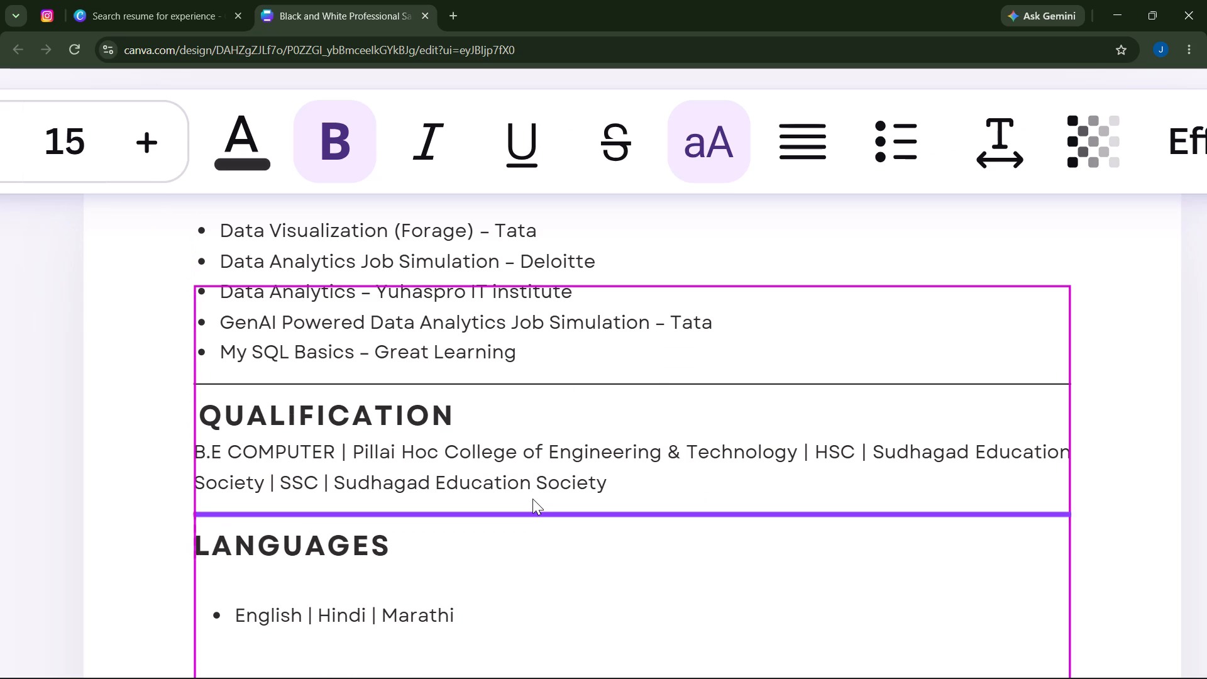
pyautogui.press('Right')
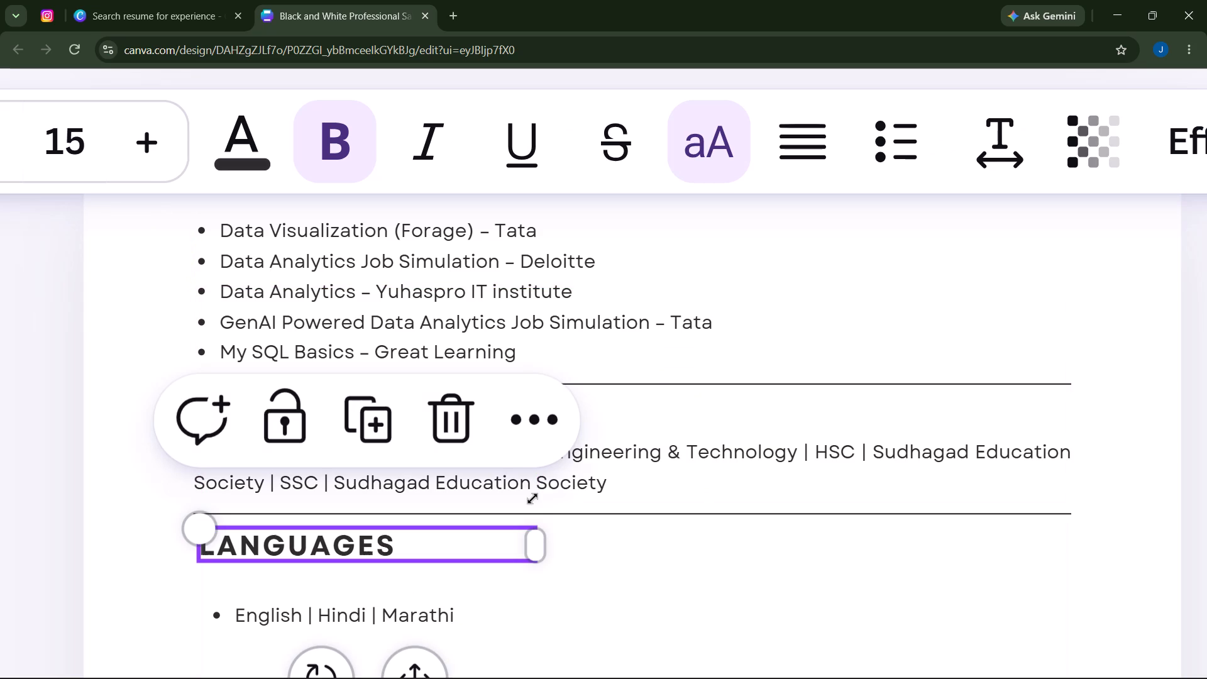
# Nudge the divider above the LANGUAGES heading one increment to the left.
pyautogui.click(521, 519)
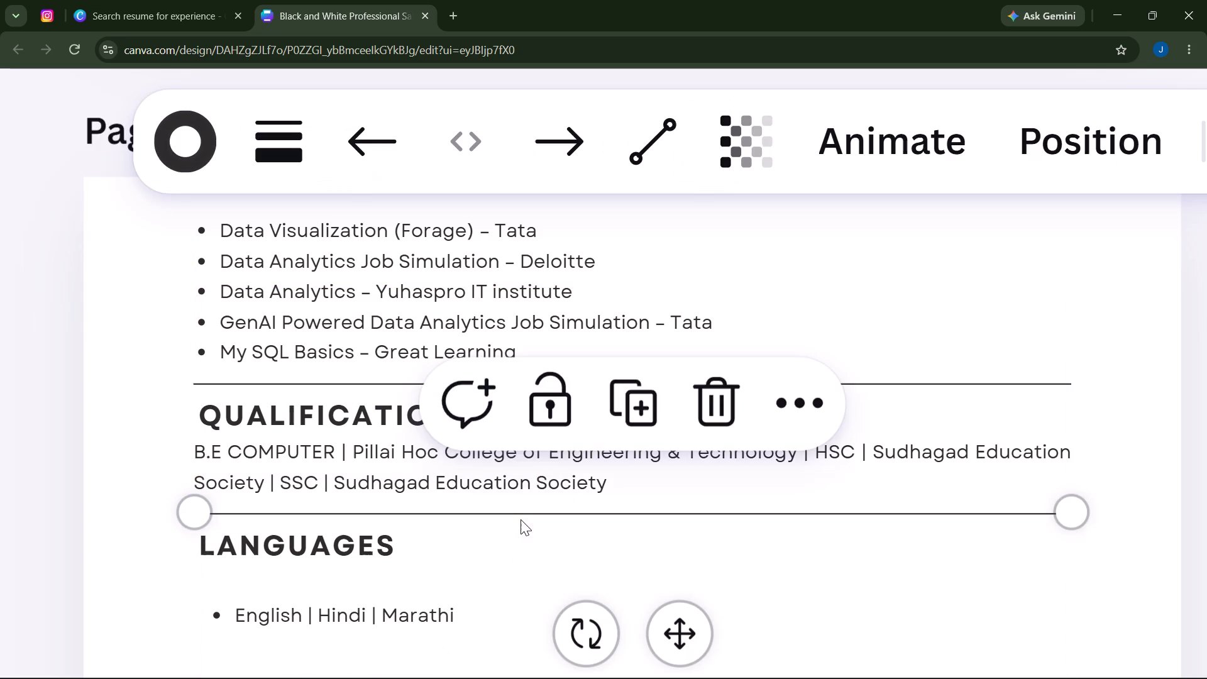
pyautogui.press('Left')
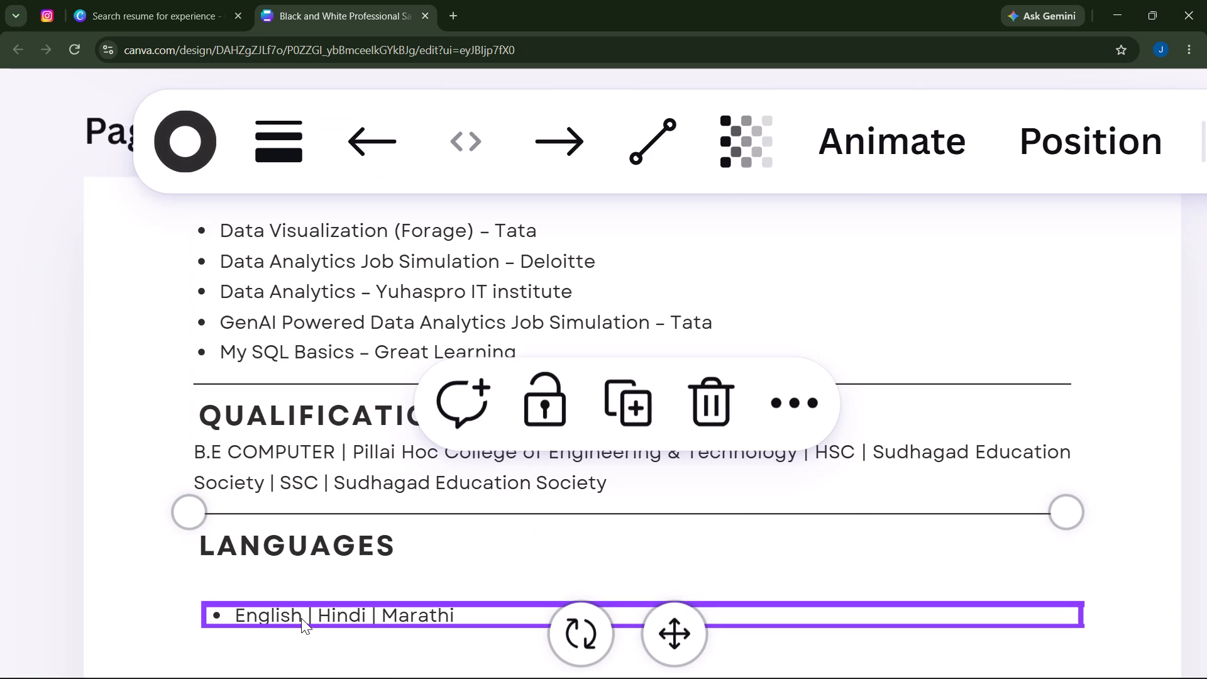
# Move the "English | Hindi | Marathi" bullet up so it sits closely beneath the LANGUAGES heading.
pyautogui.click(301, 618)
pyautogui.press('Up')
pyautogui.press('Up')
pyautogui.press('Up')
pyautogui.press('Up')
pyautogui.press('Up')
pyautogui.press('Up')
pyautogui.press('Up')
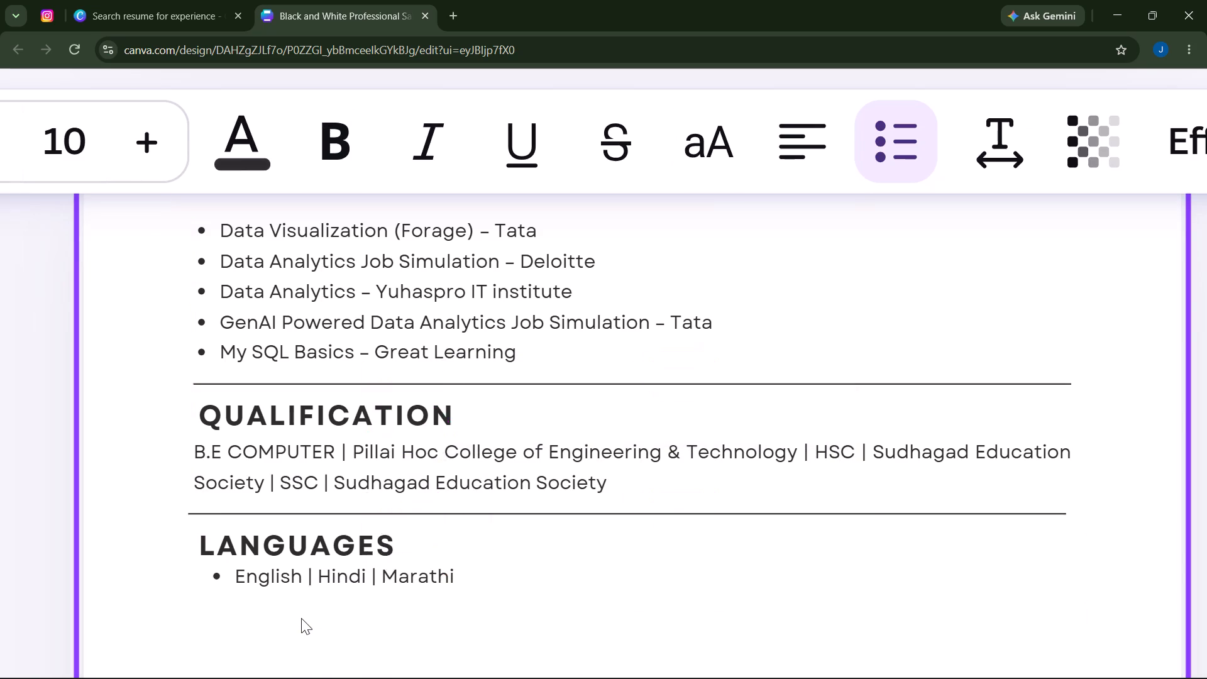
pyautogui.press('Up')
pyautogui.press('Up')
pyautogui.press('Up')
pyautogui.press('Down')
pyautogui.press('Down')
pyautogui.press('Down')
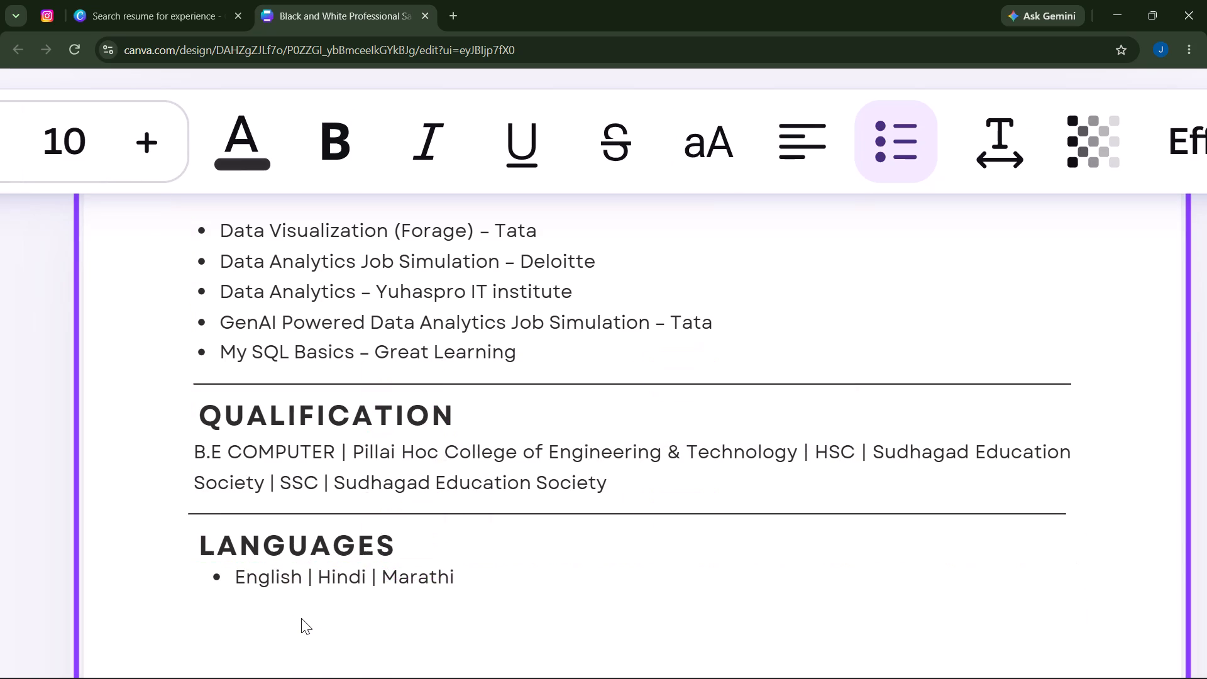
pyautogui.click(545, 614)
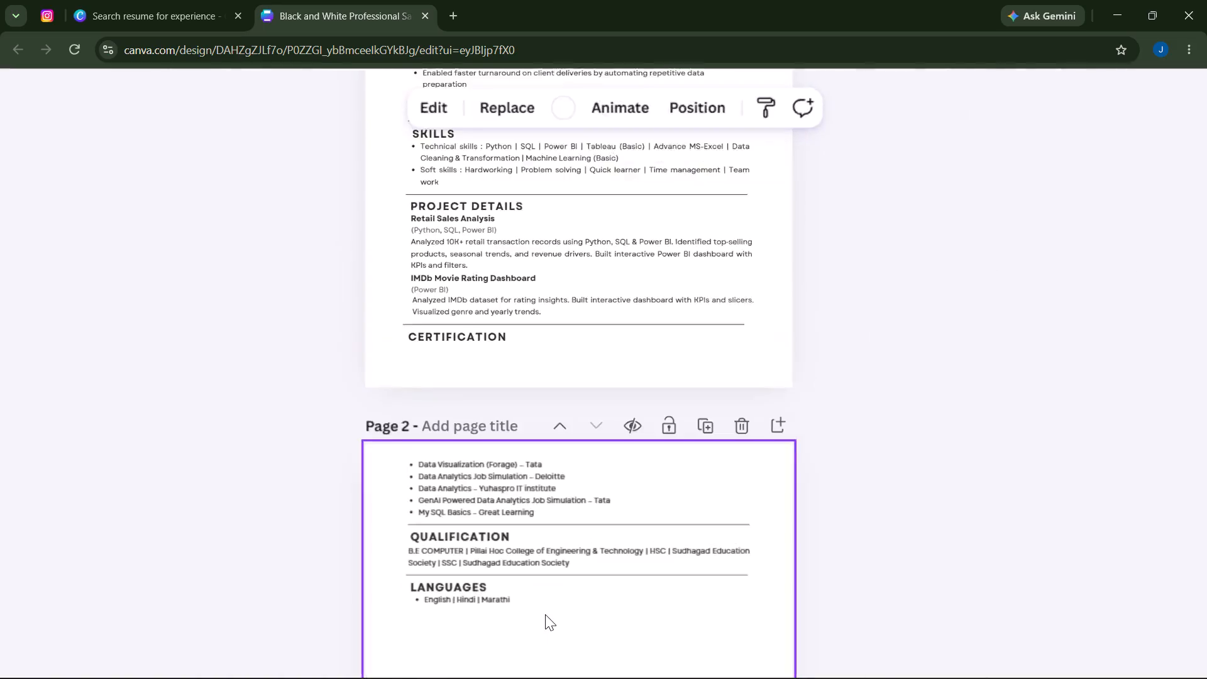
# Review the overall layout of page 1 and its continuation on page 2, checking spacing and margins.
pyautogui.click(1005, 438)
pyautogui.scroll(4, 1005, 438)
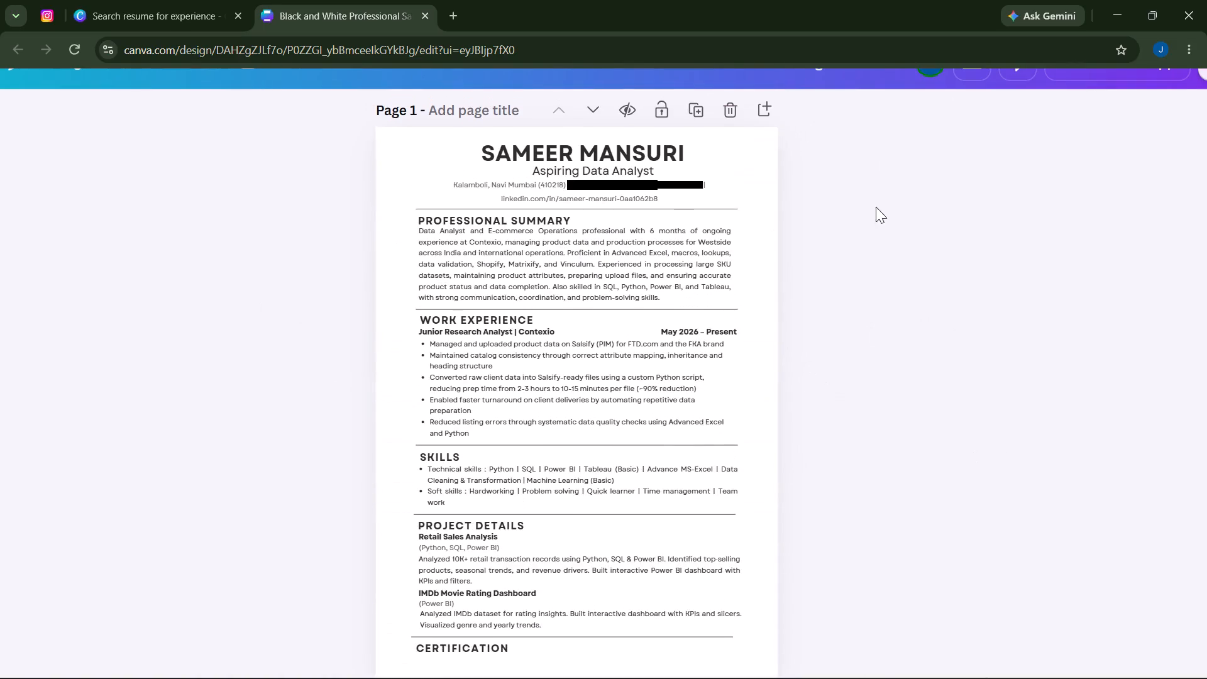
pyautogui.click(736, 162)
pyautogui.scroll(-1, 736, 162)
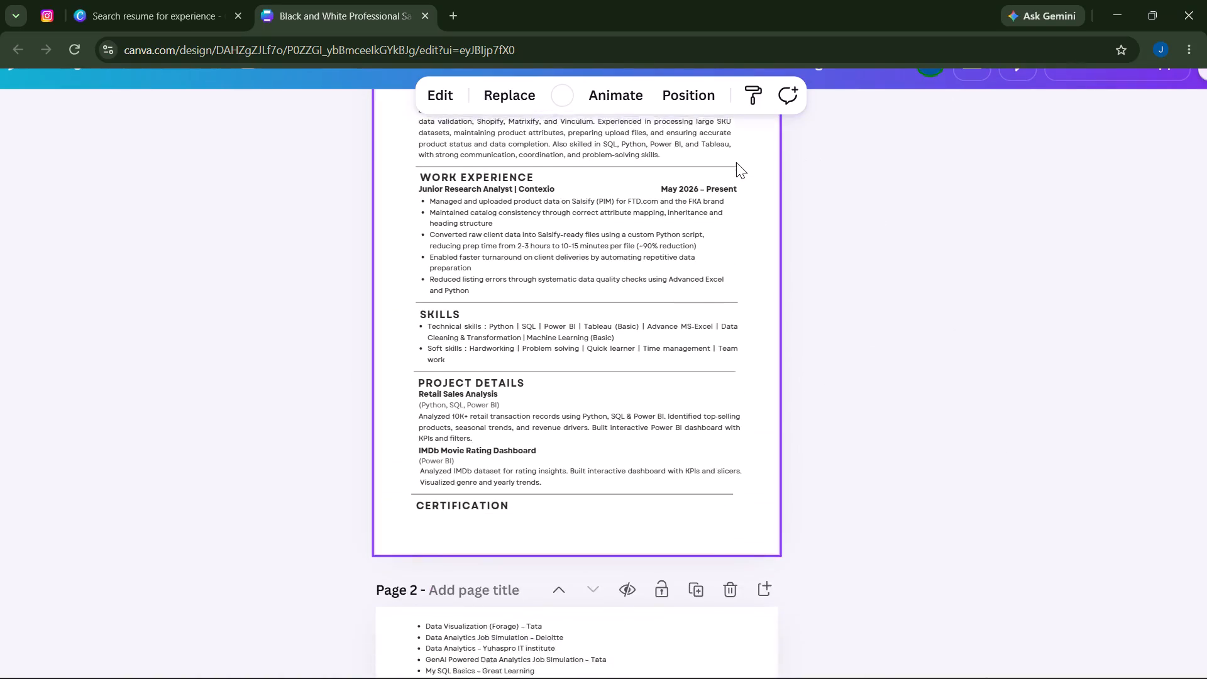
pyautogui.scroll(-1, 736, 162)
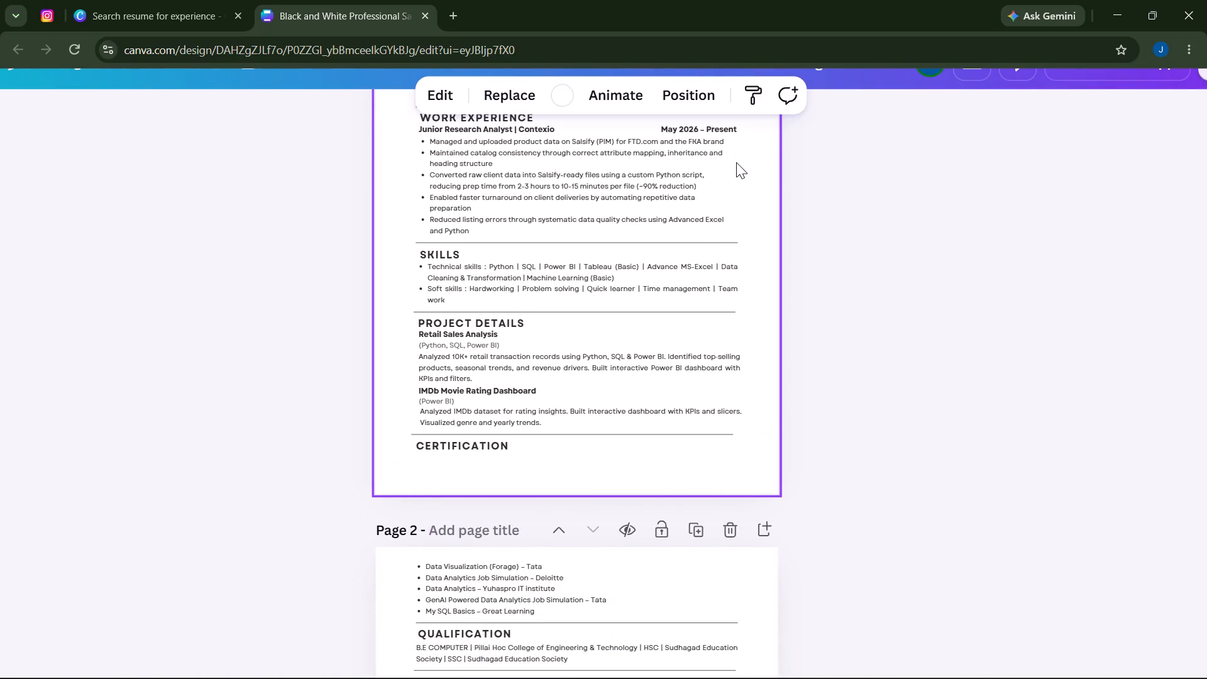
pyautogui.scroll(-2, 736, 162)
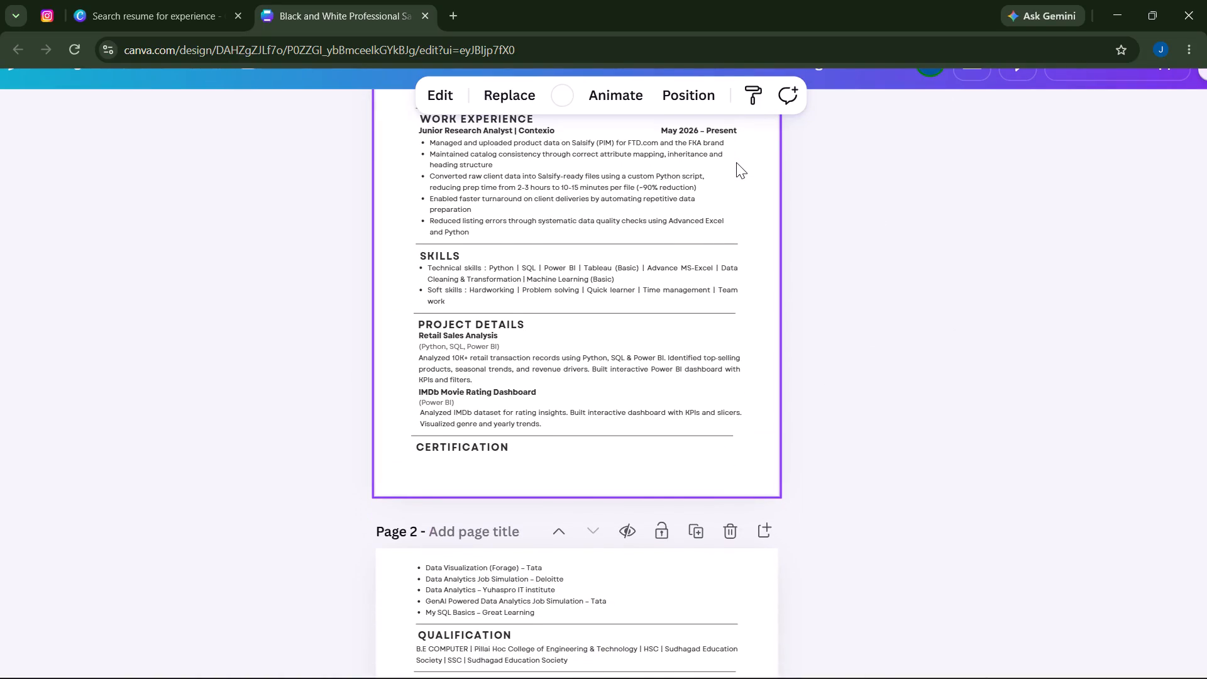
pyautogui.scroll(-1, 736, 162)
pyautogui.scroll(5, 736, 162)
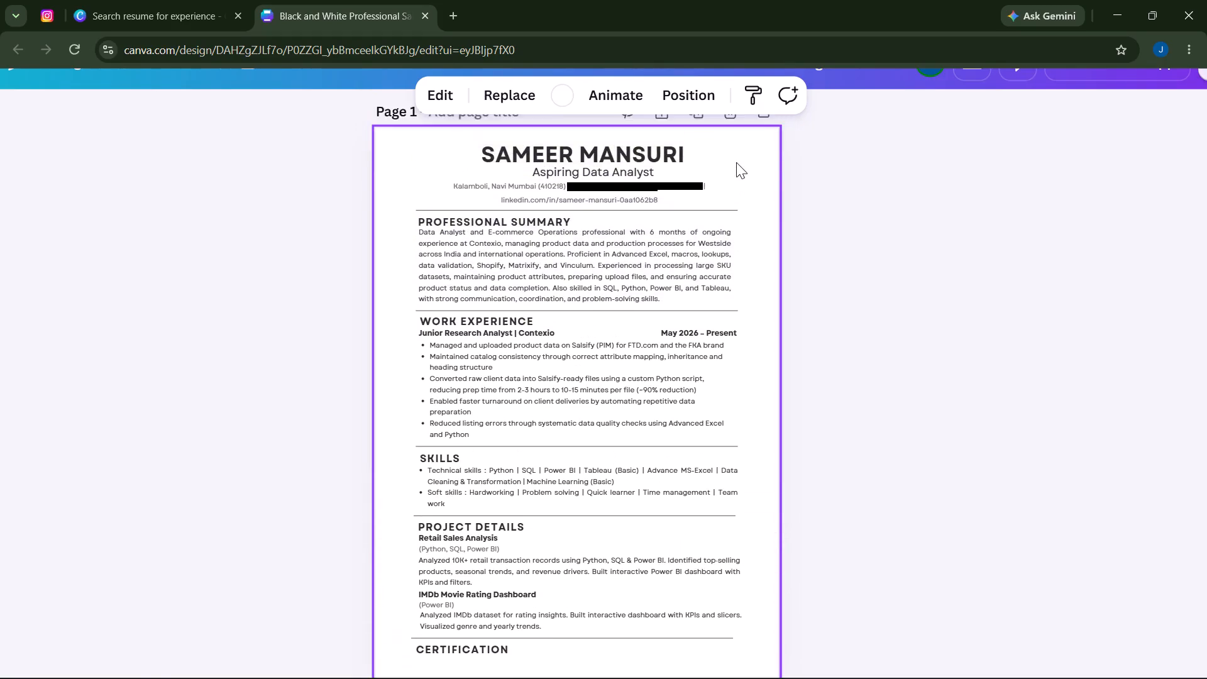
pyautogui.scroll(1, 736, 162)
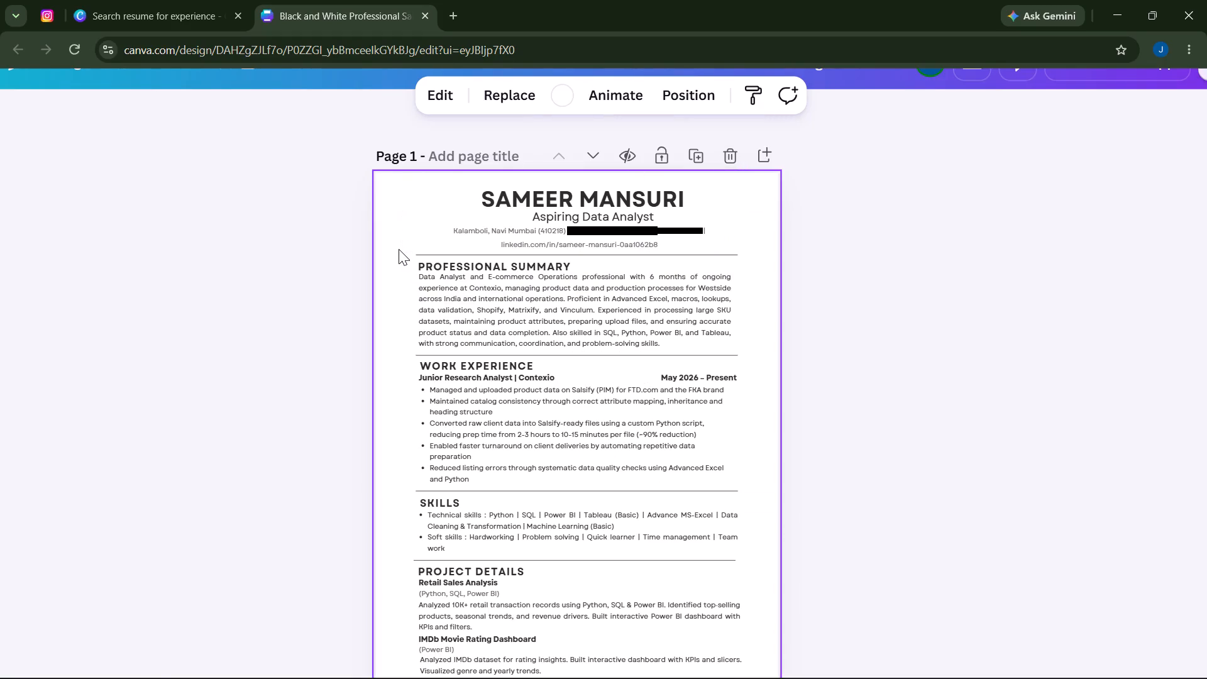
# Select all page 1 elements from PROFESSIONAL SUMMARY through PROJECT DETAILS and set their text alignment to justified.
pyautogui.moveTo(399, 249); pyautogui.dragTo(446, 282)
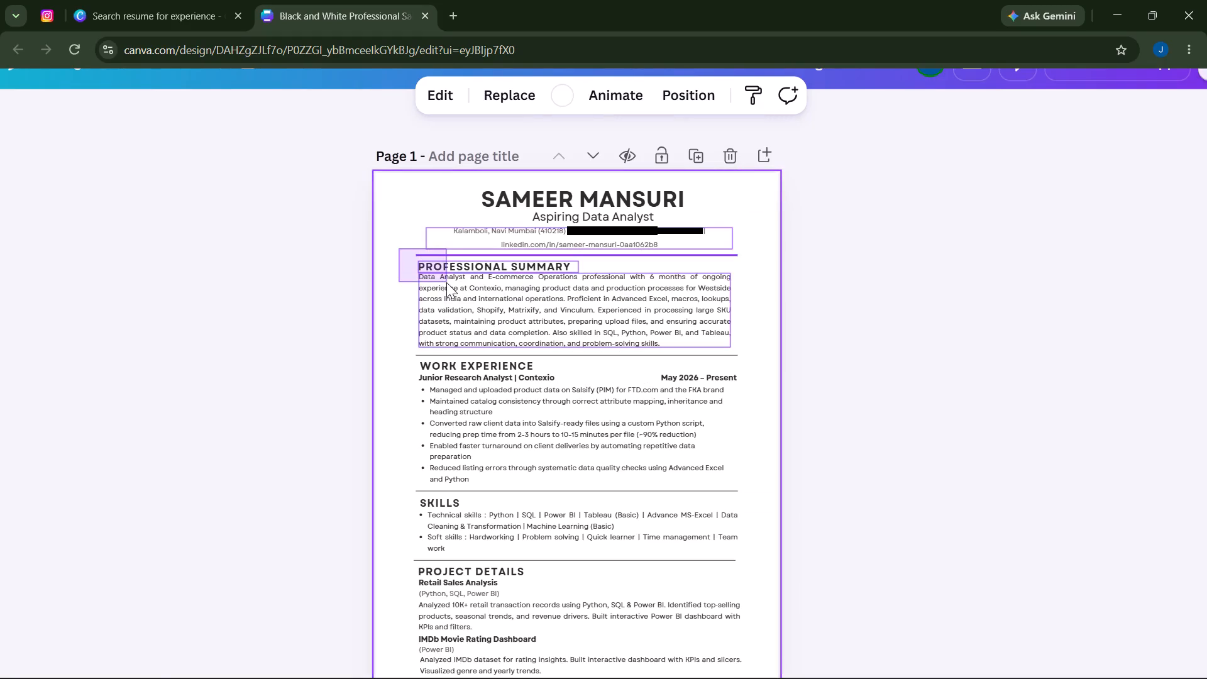
pyautogui.moveTo(446, 282); pyautogui.dragTo(413, 258)
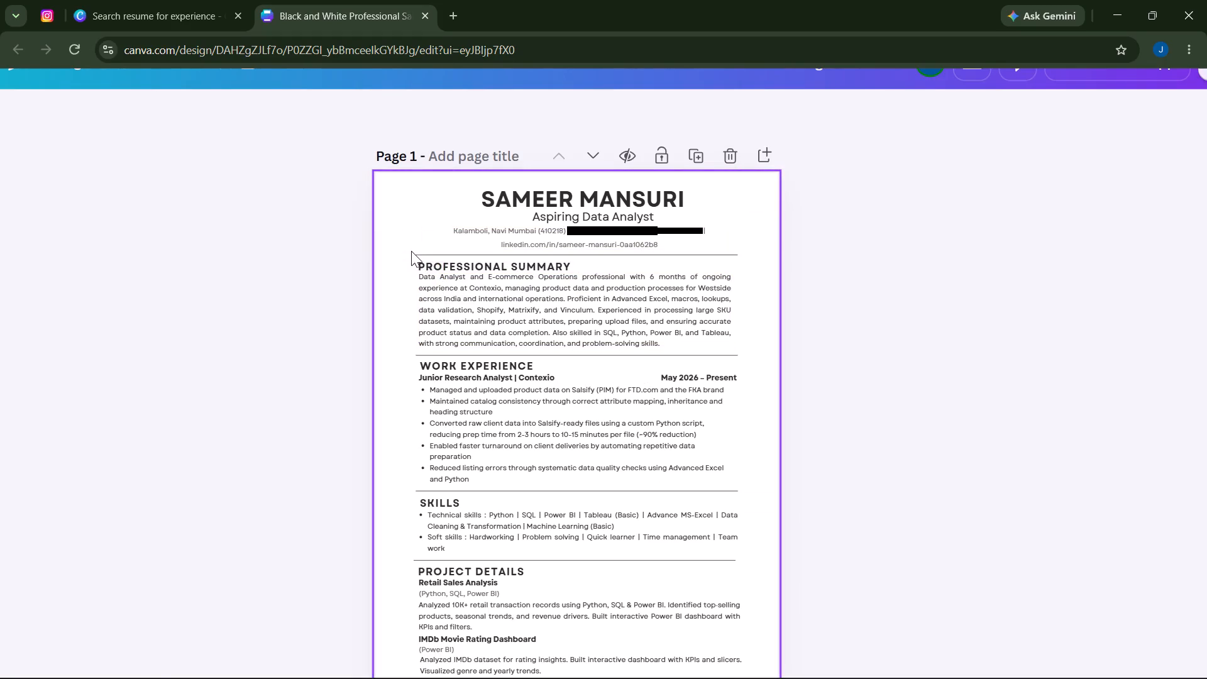
pyautogui.moveTo(411, 255); pyautogui.dragTo(647, 330)
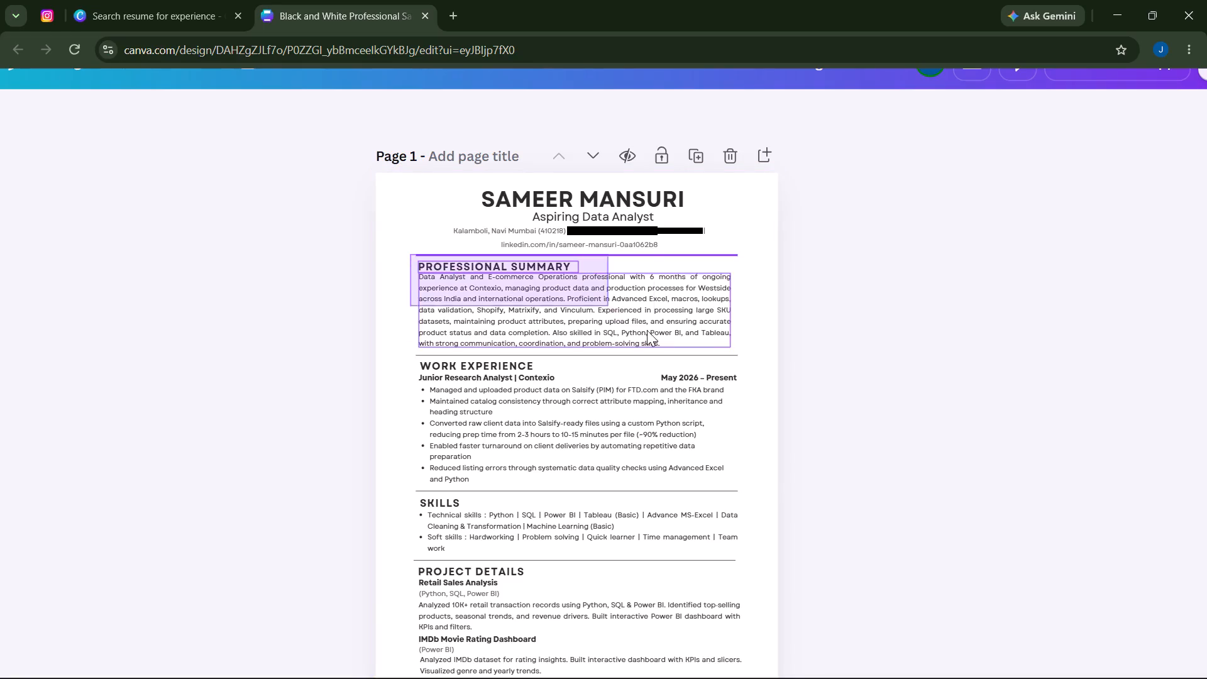
pyautogui.moveTo(647, 330); pyautogui.dragTo(789, 678)
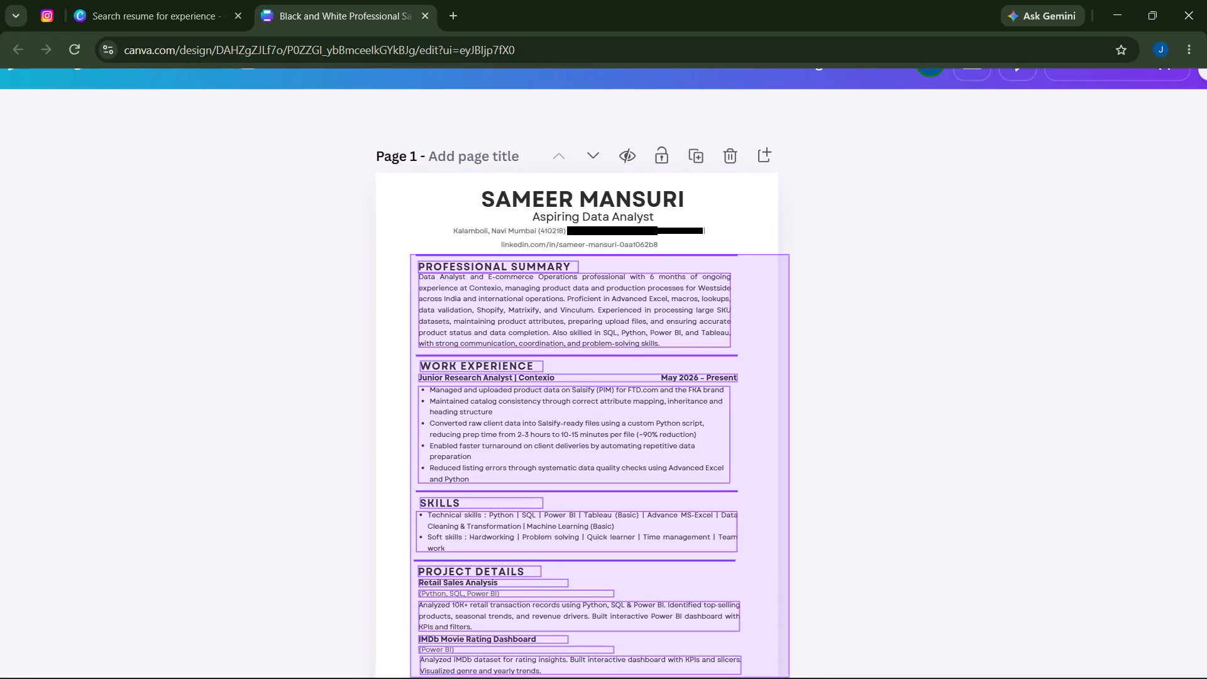
pyautogui.moveTo(789, 678); pyautogui.dragTo(751, 678)
pyautogui.scroll(-1, 751, 678)
pyautogui.scroll(-1, 840, 483)
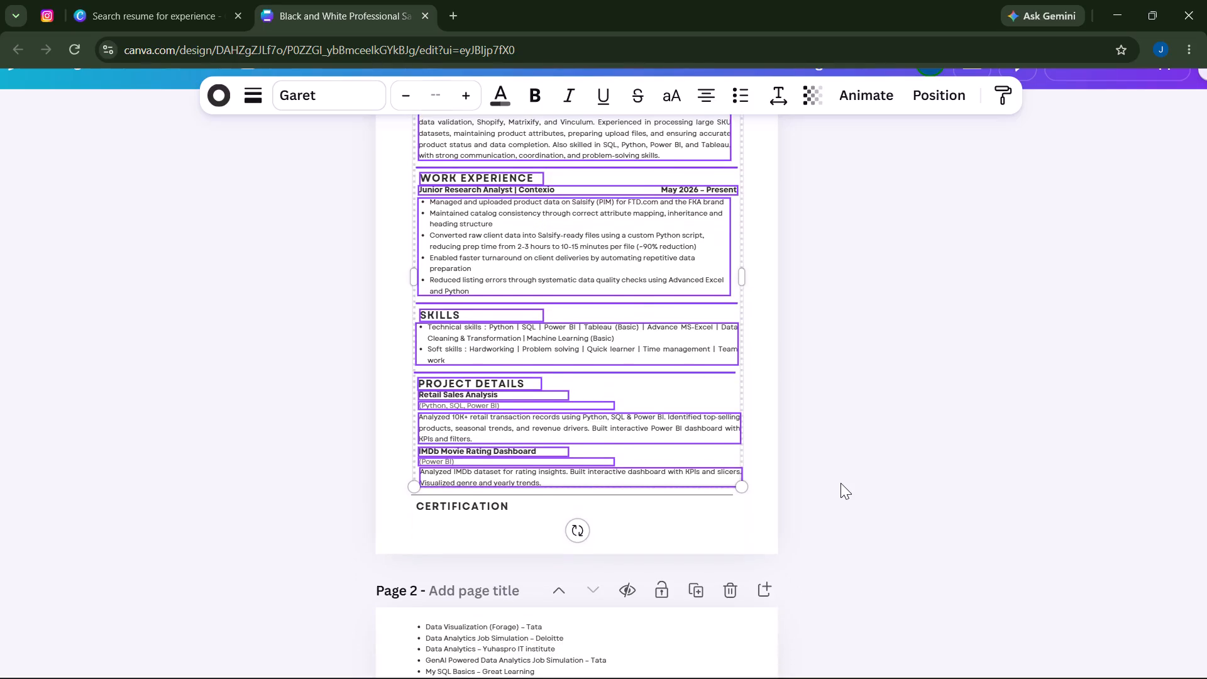
pyautogui.scroll(-1, 840, 483)
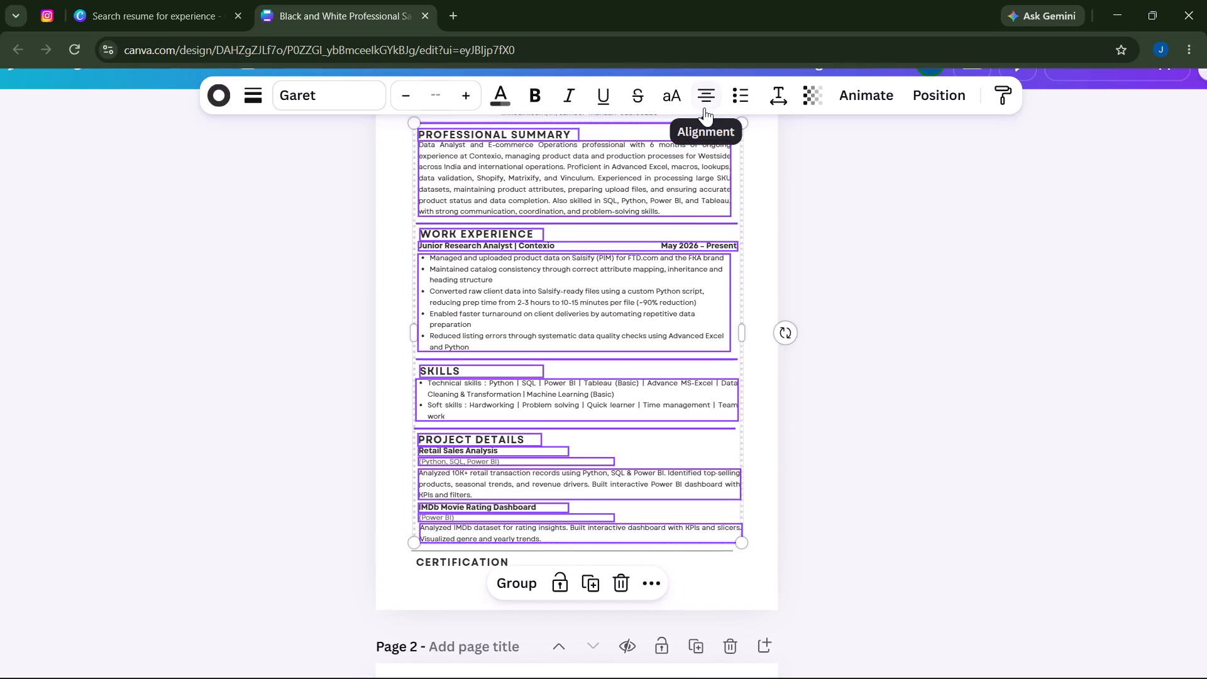
pyautogui.click(704, 108)
pyautogui.click(704, 108)
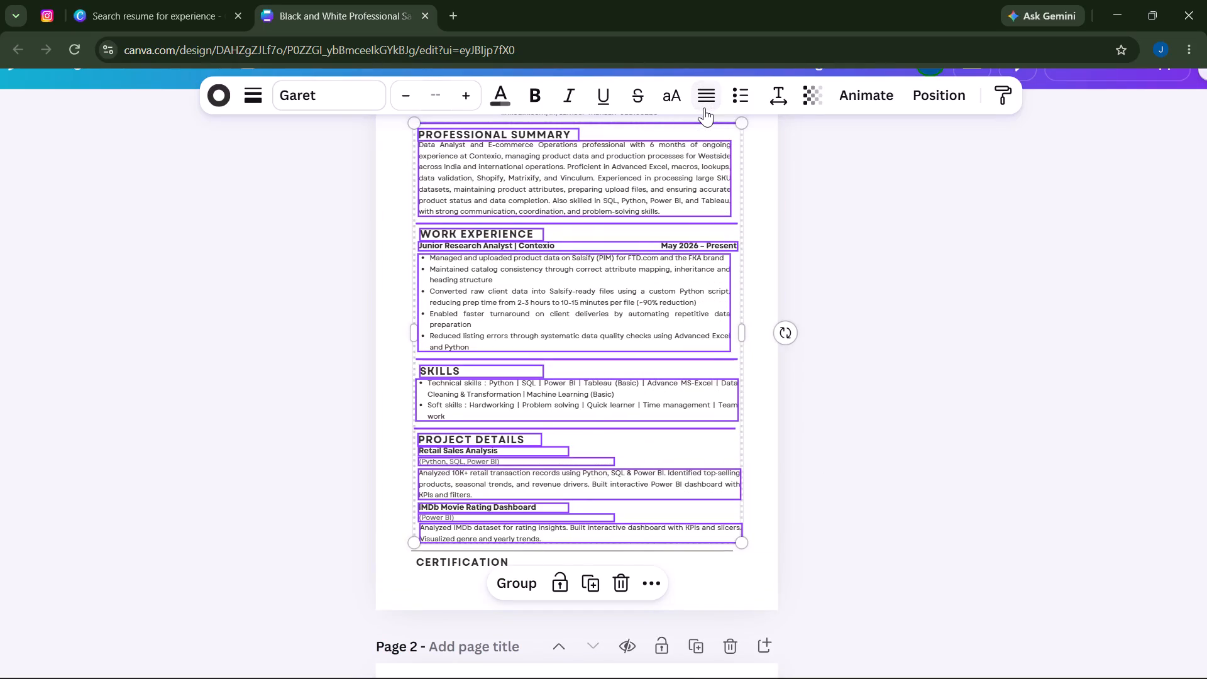
pyautogui.click(873, 325)
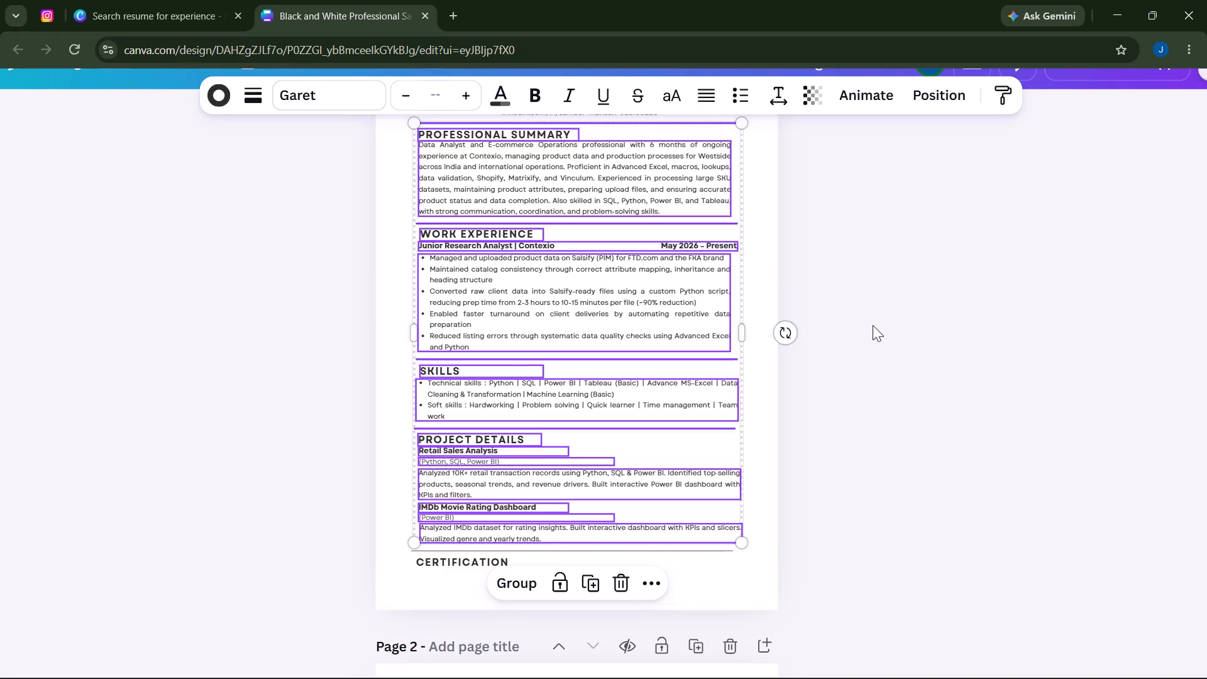
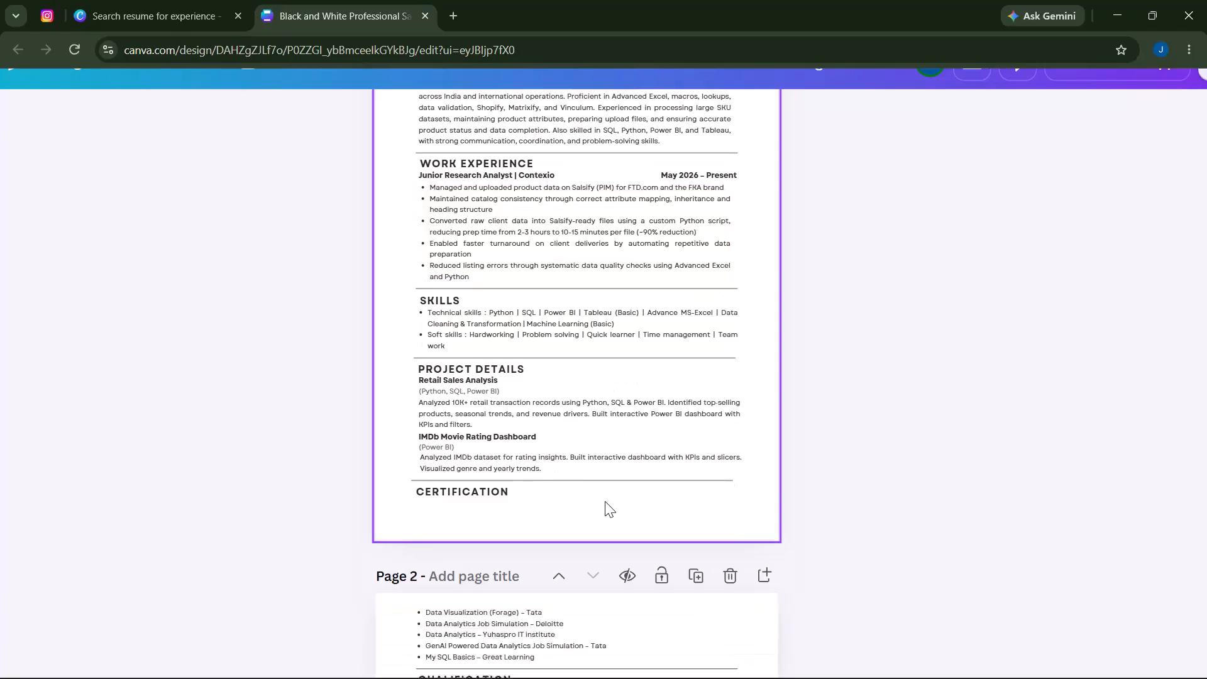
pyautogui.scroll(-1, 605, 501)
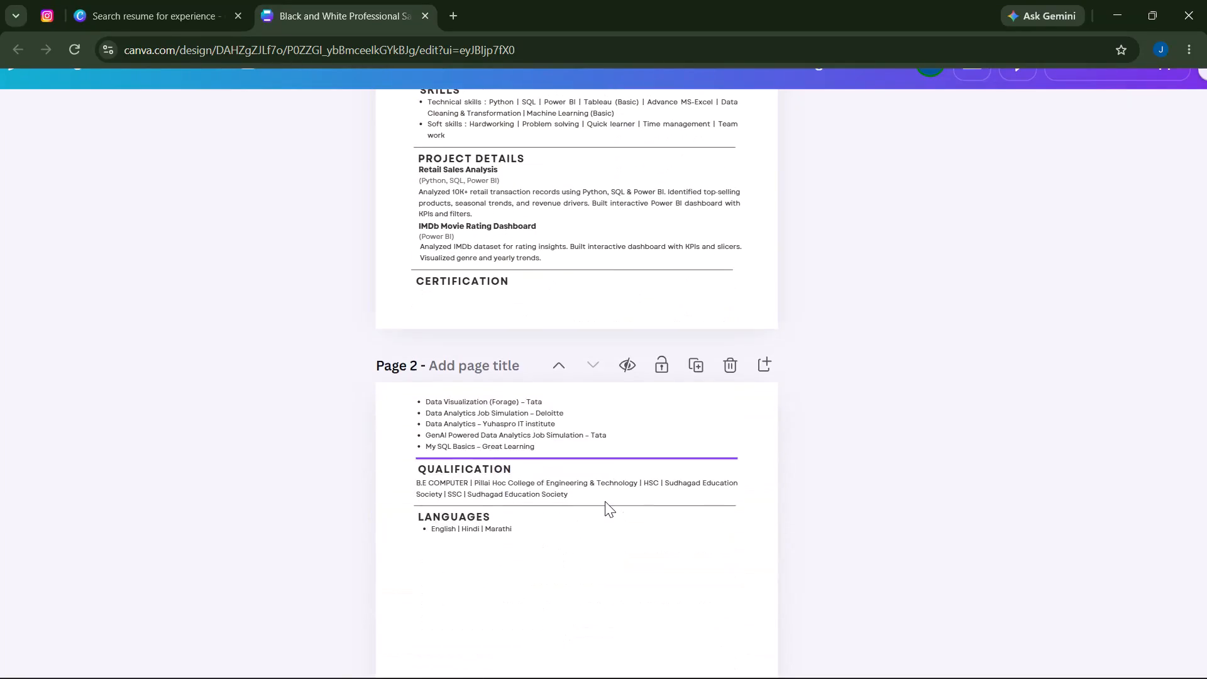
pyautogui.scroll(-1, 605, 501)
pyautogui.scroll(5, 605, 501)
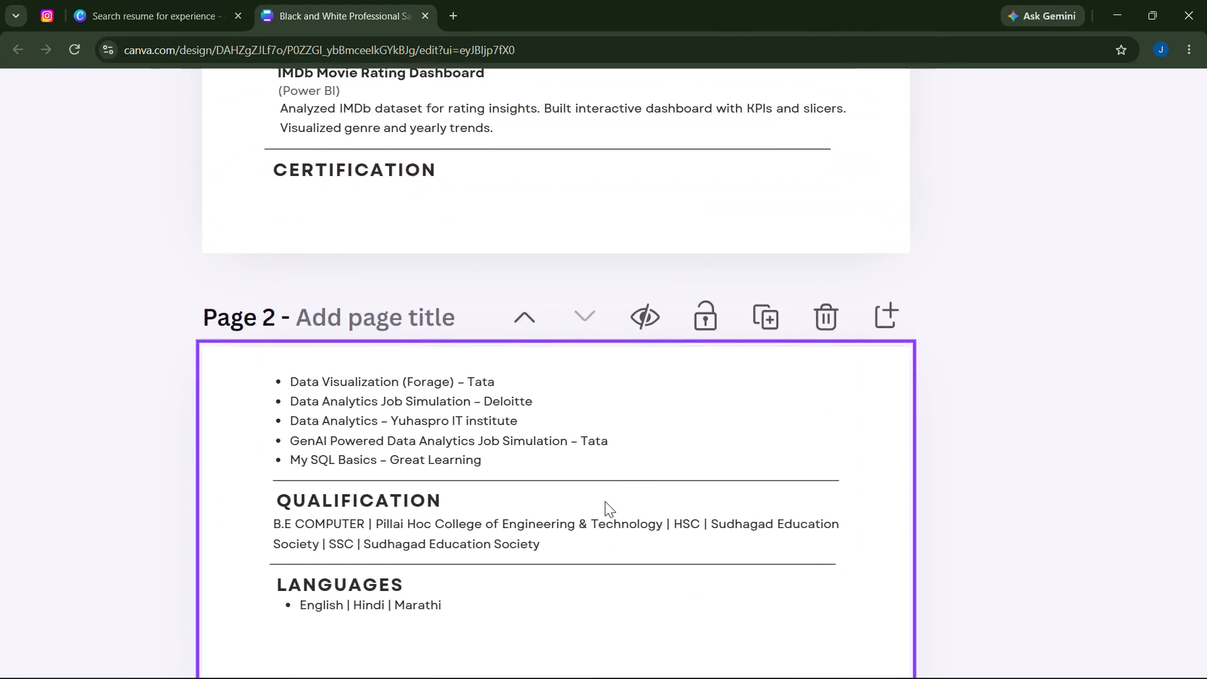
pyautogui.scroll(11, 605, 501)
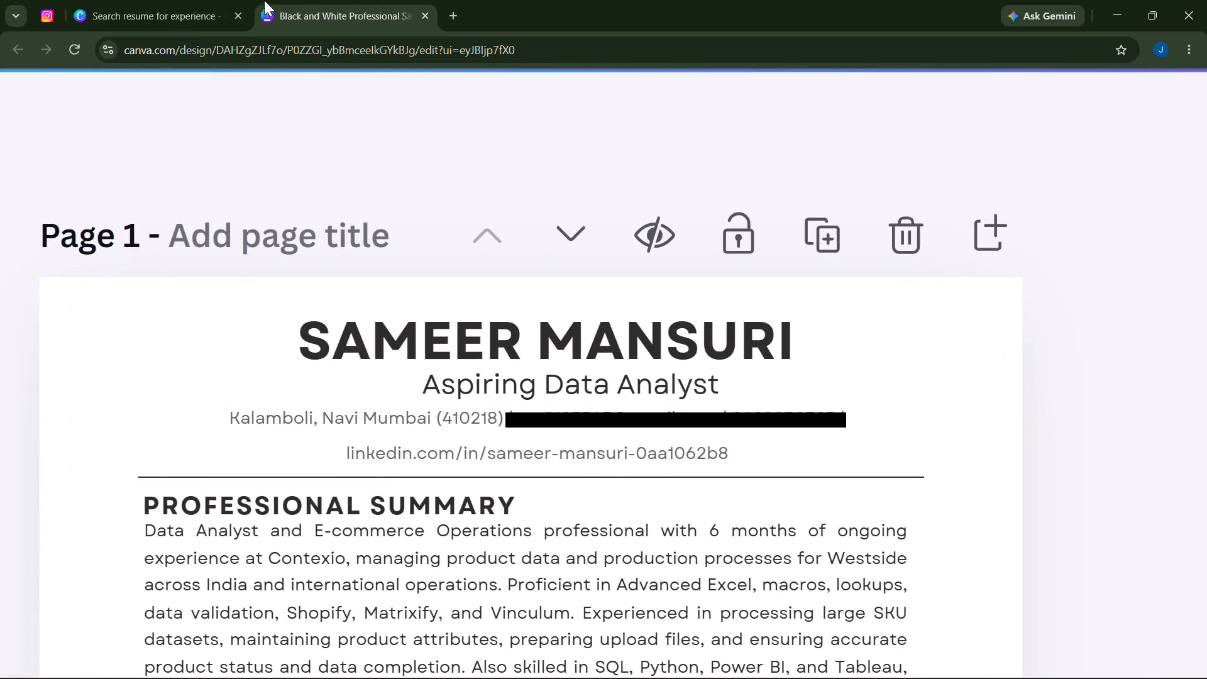
# Choose the Simple Elegant Clean Minimalist Professional CV Resume template from the resume search results and open it for customising.
pyautogui.click(184, 9)
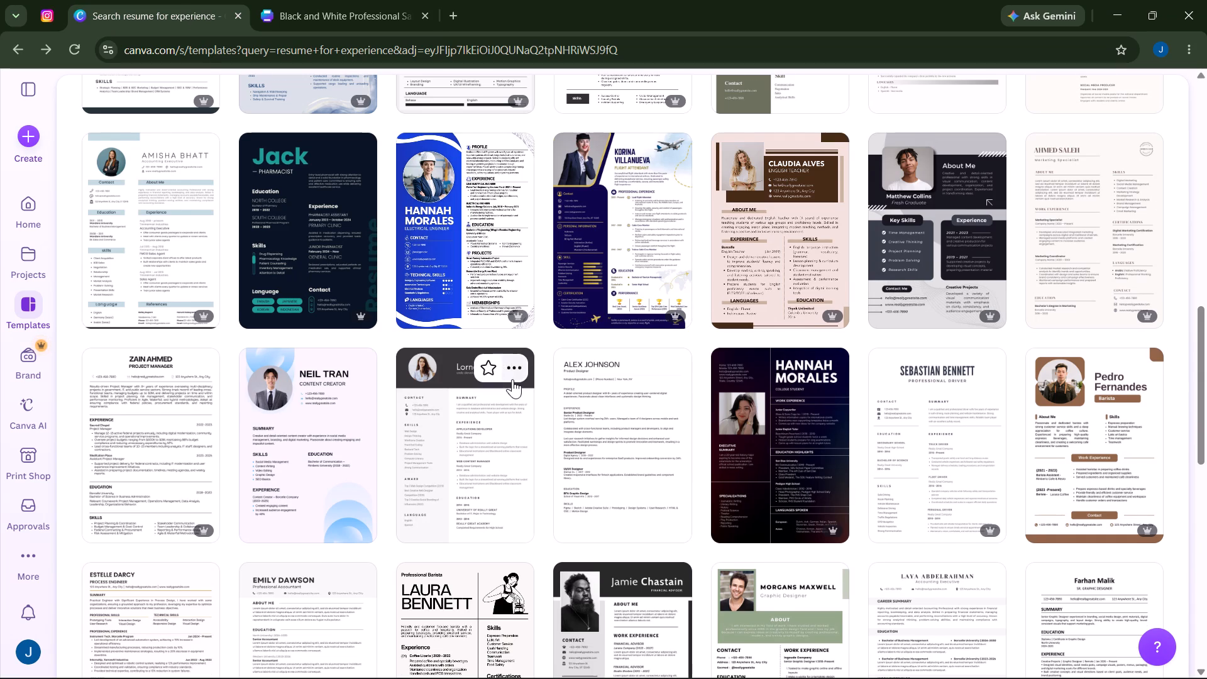
pyautogui.scroll(-4, 512, 379)
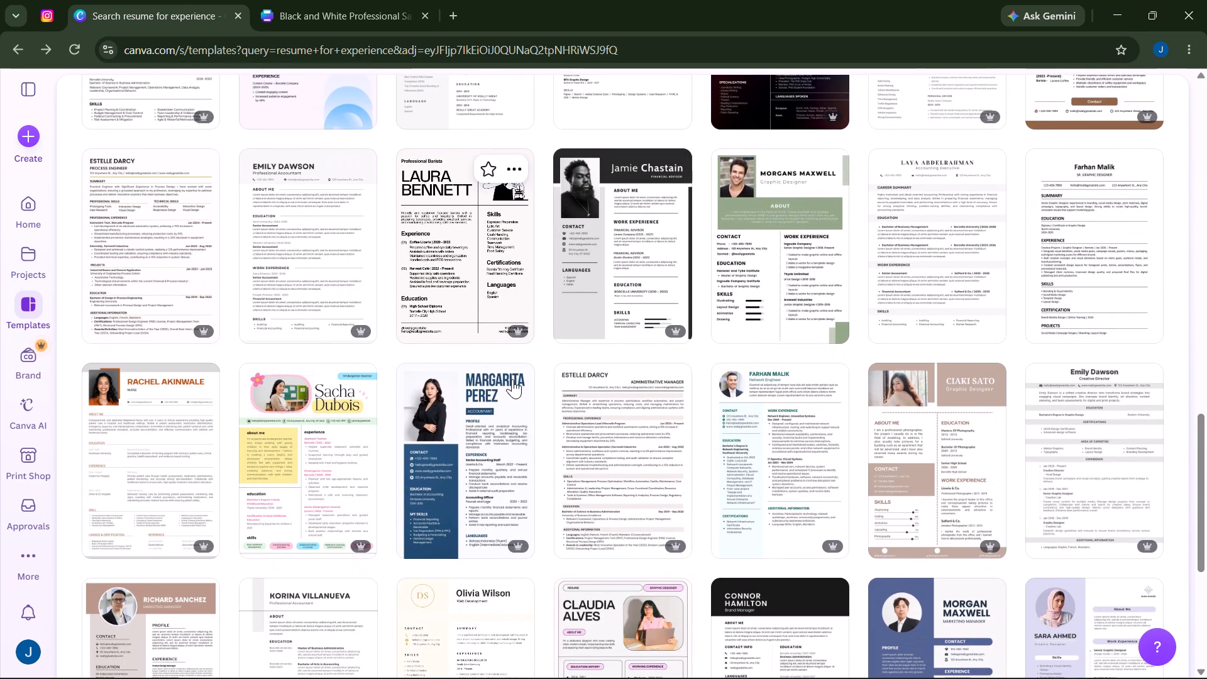
pyautogui.scroll(-1, 512, 379)
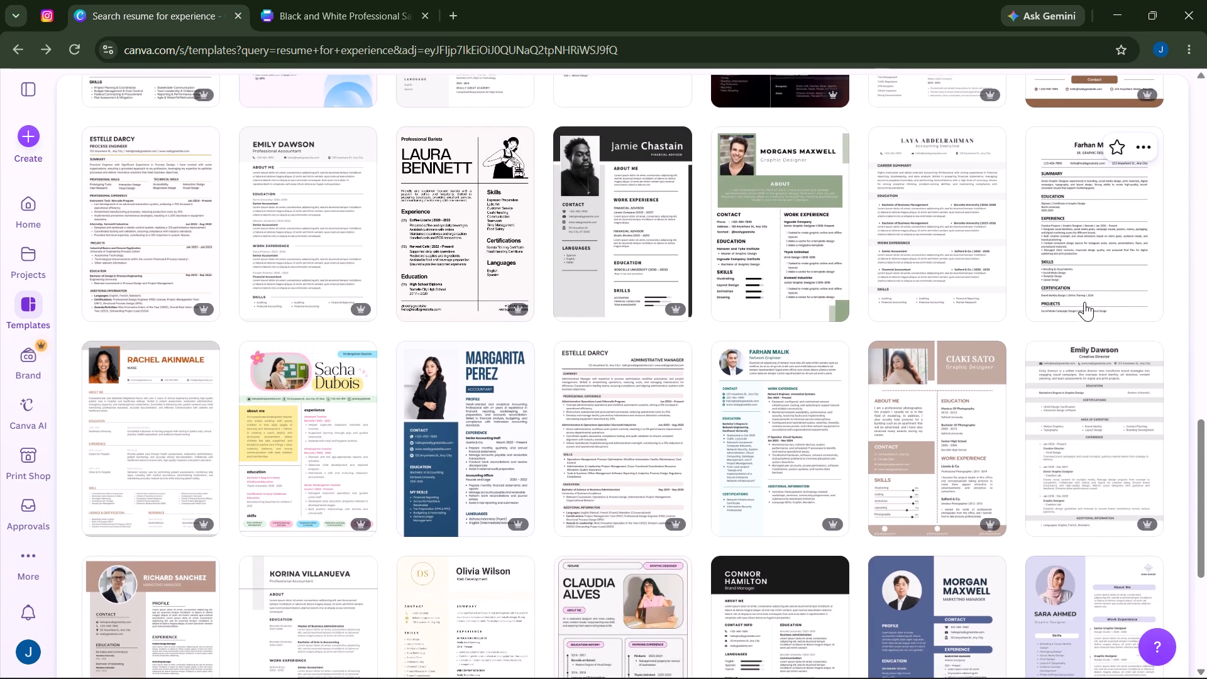
pyautogui.click(631, 399)
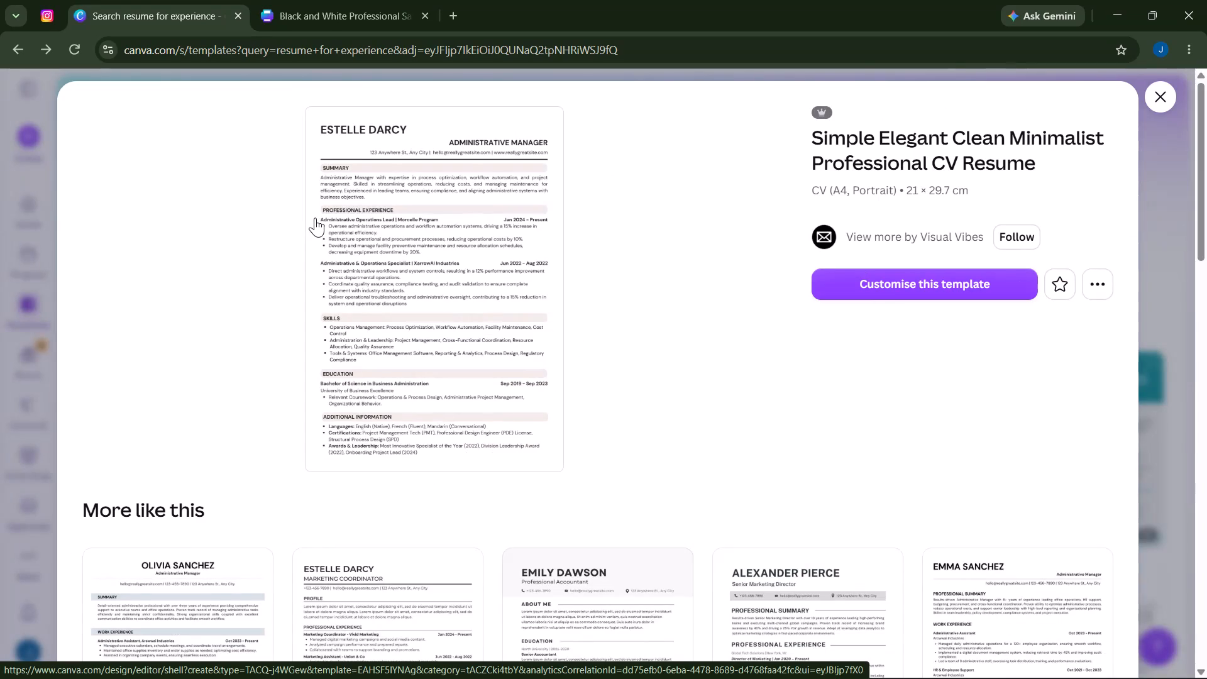
pyautogui.click(944, 284)
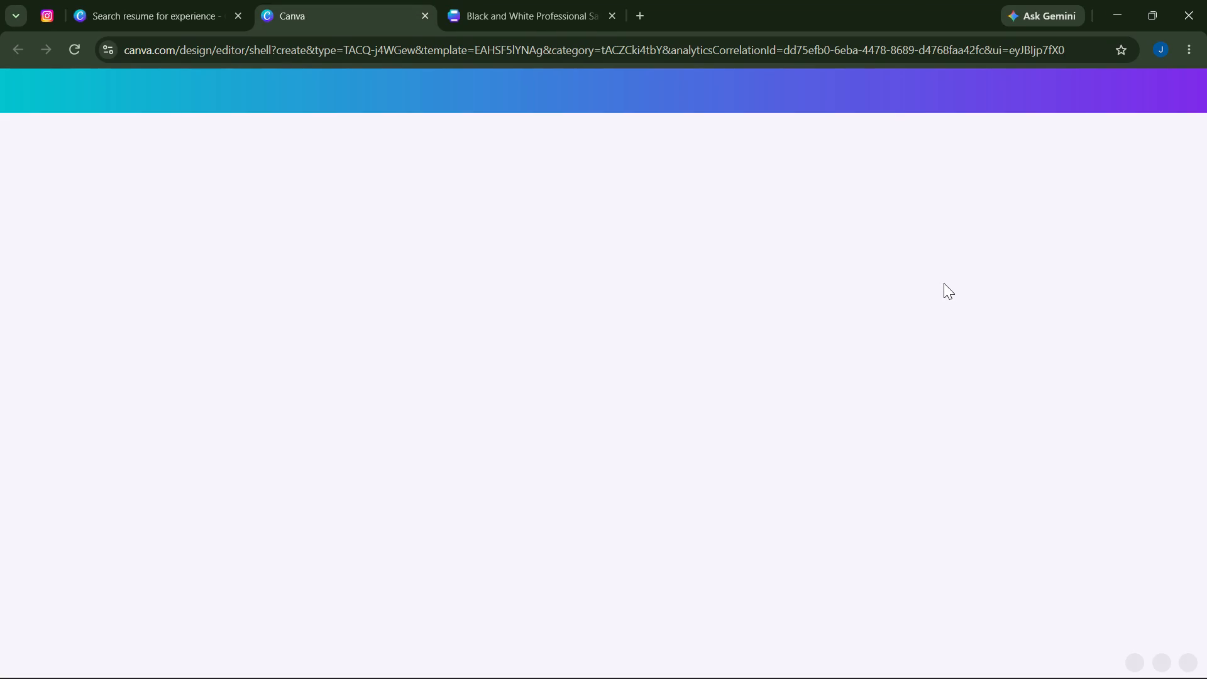
# Switch to the browser window holding the ATS Friendly Resume design.
pyautogui.hotkey('alt', 'Tab')
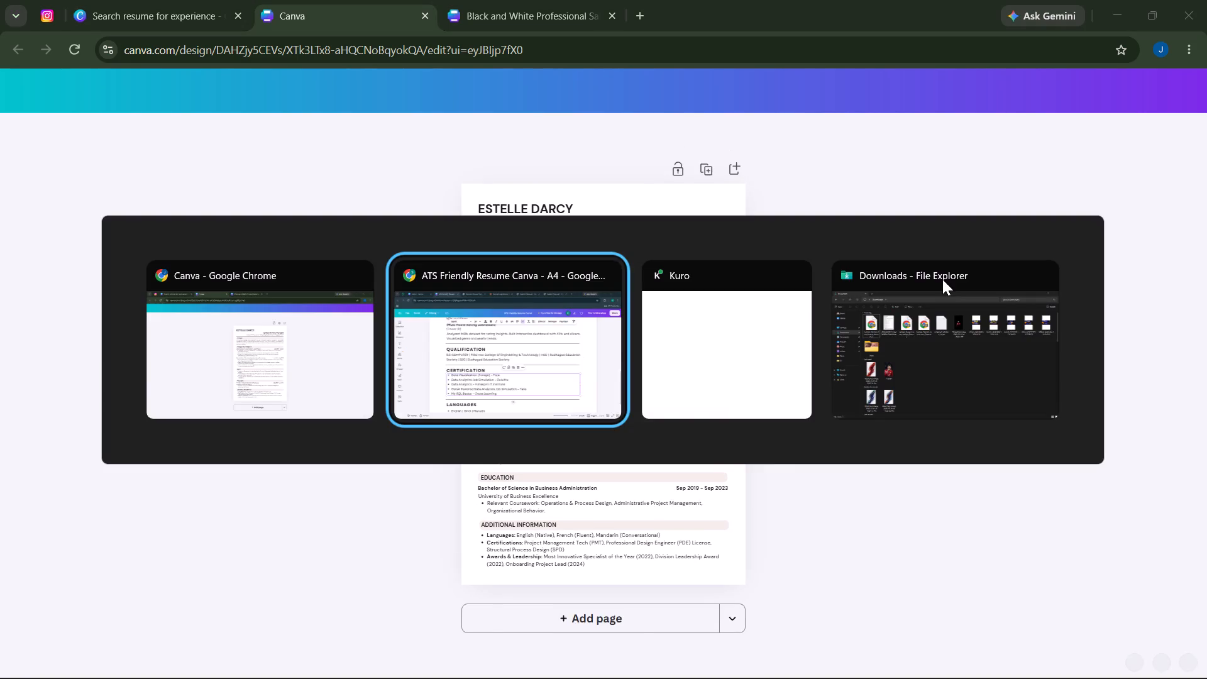
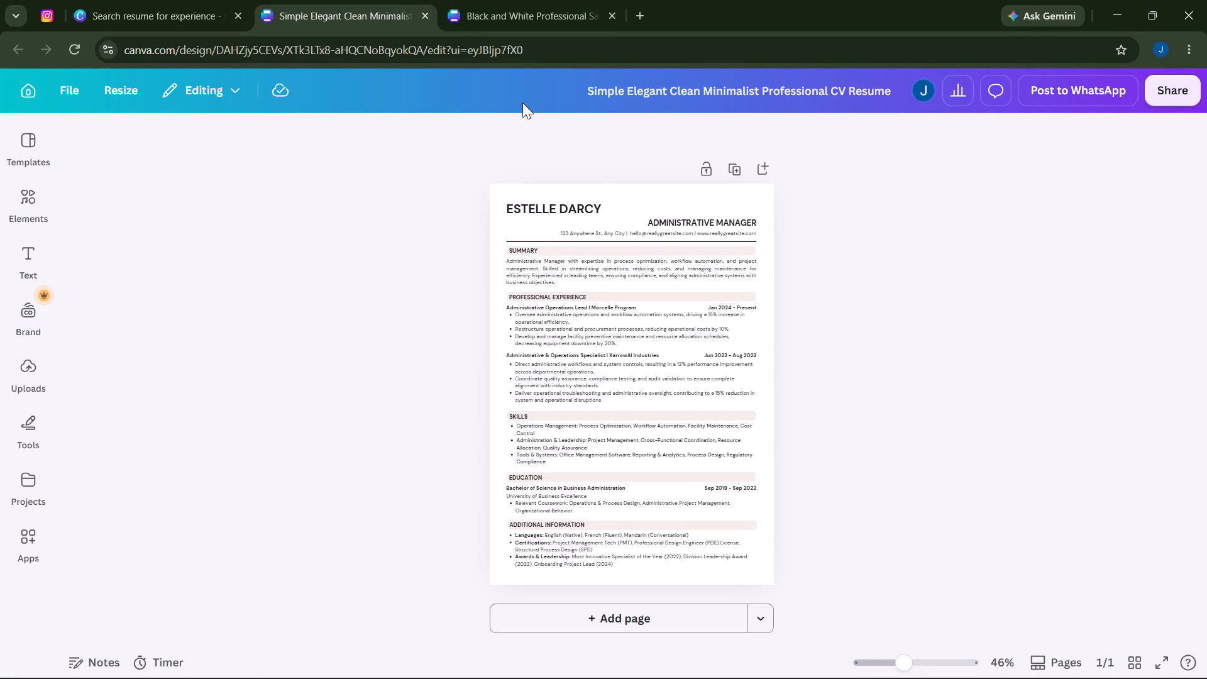
# Replace the template's ESTELLE DARCY name heading with the candidate's name copied from the Black and White Professional Sales Manager Resume design.
pyautogui.scroll(1, 601, 169)
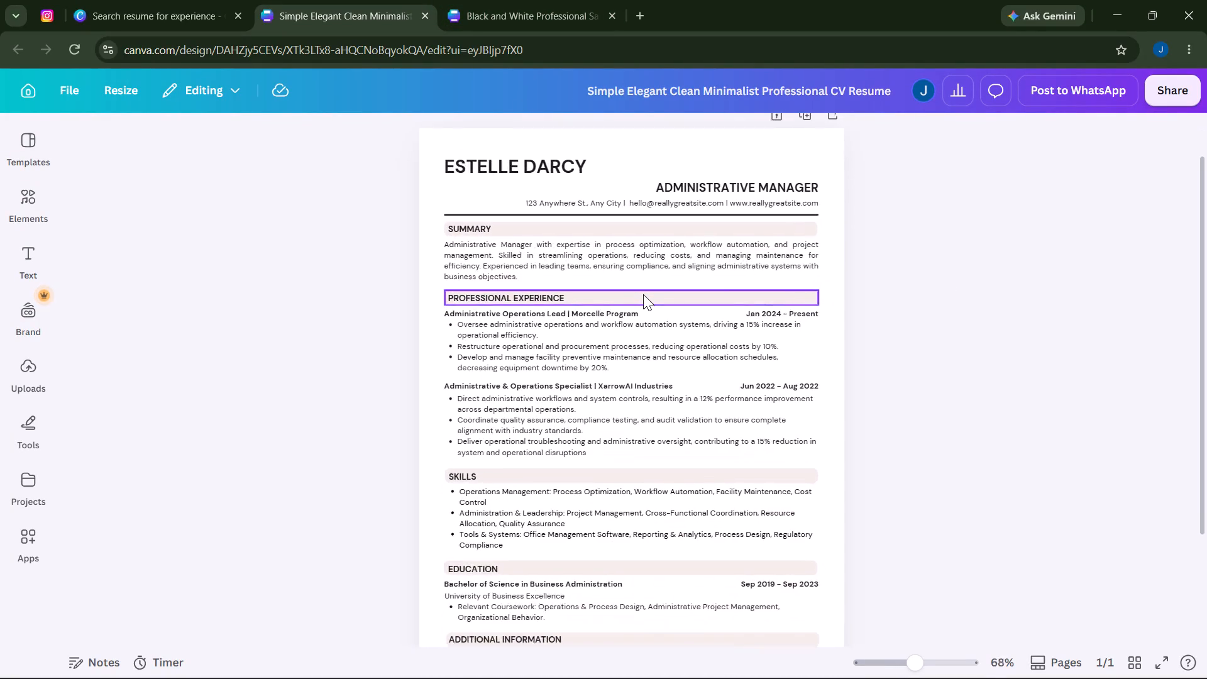
pyautogui.scroll(1, 643, 294)
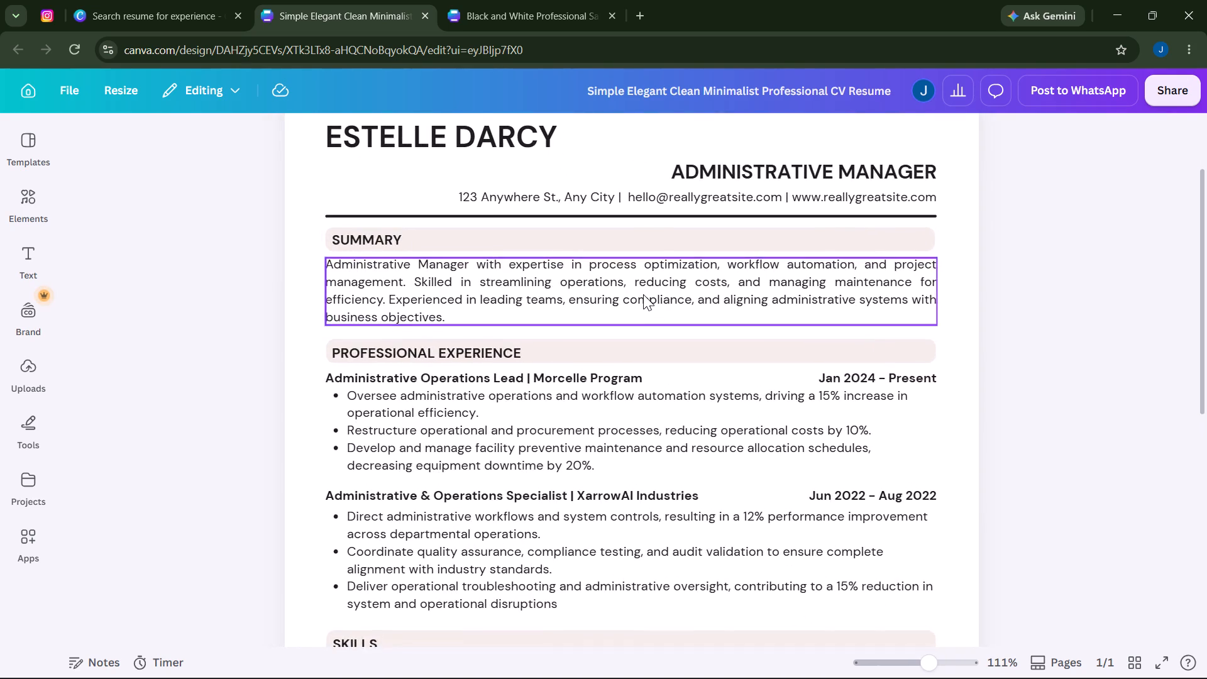
pyautogui.scroll(2, 643, 294)
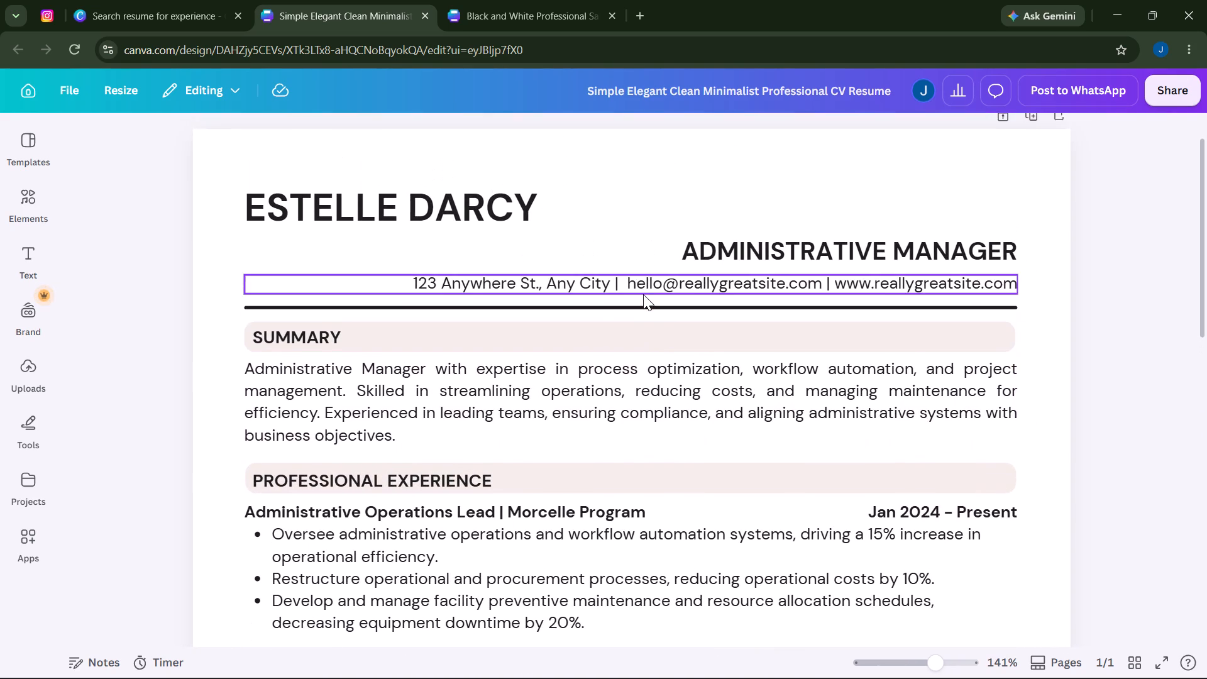
pyautogui.scroll(1, 643, 294)
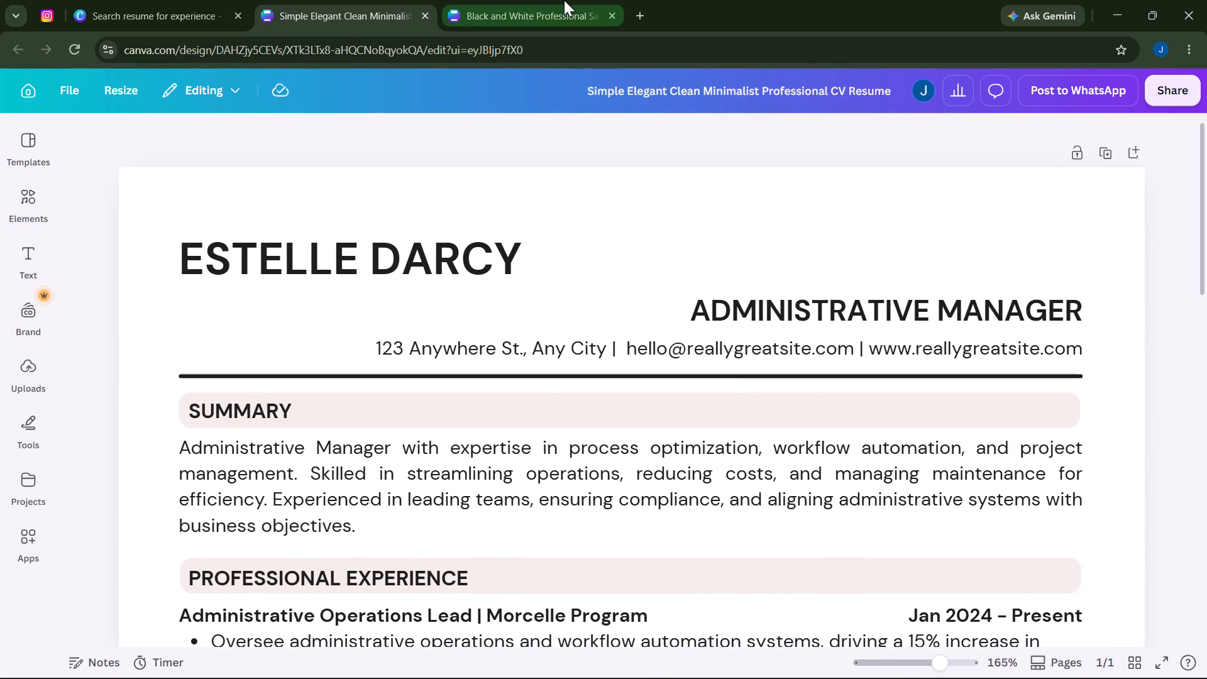
pyautogui.click(564, 0)
pyautogui.tripleClick(487, 343)
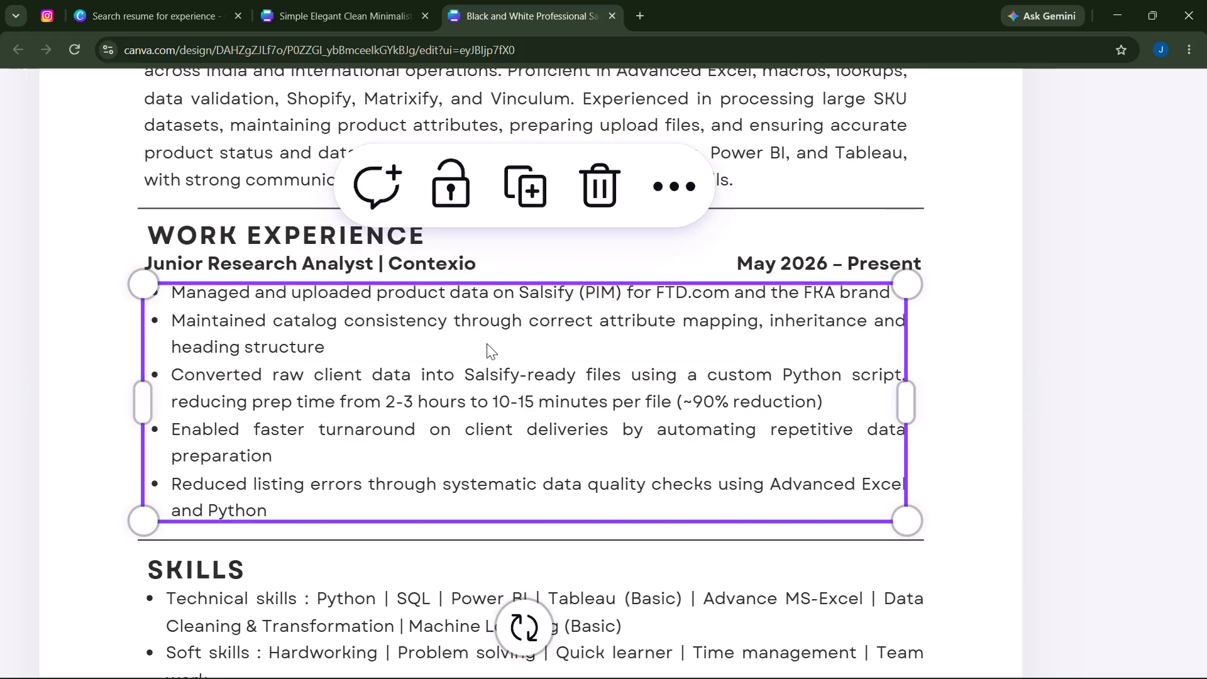
pyautogui.scroll(6, 487, 343)
pyautogui.tripleClick(470, 380)
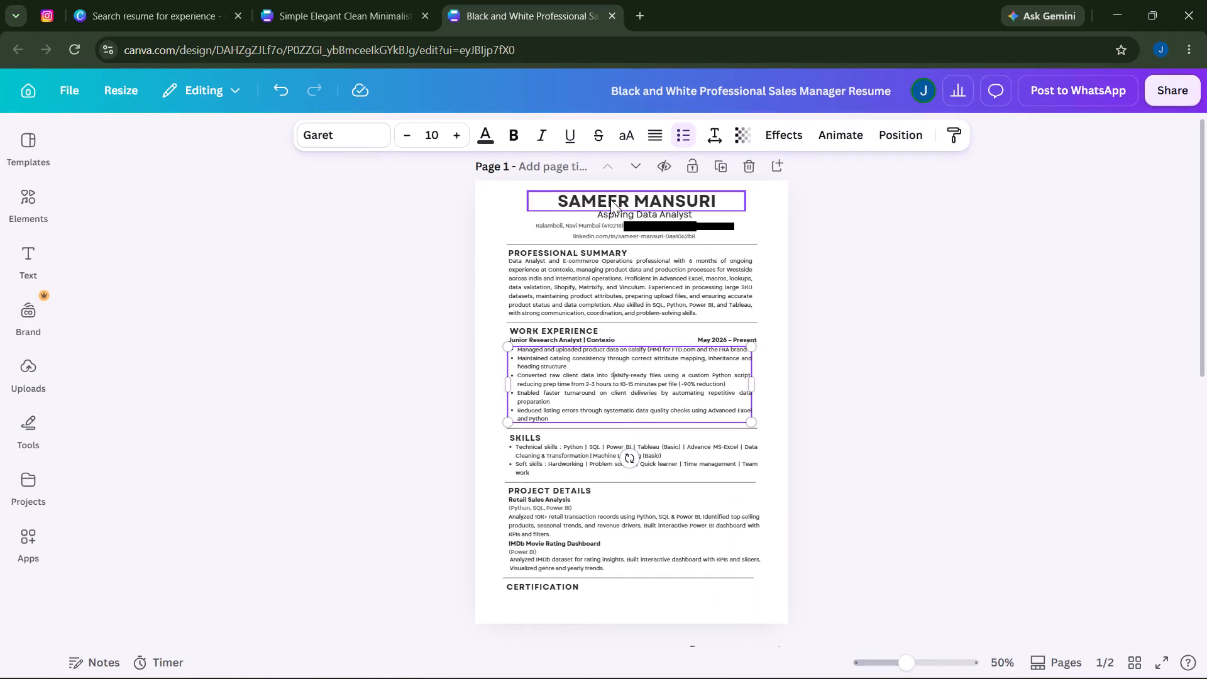
pyautogui.click(608, 201)
pyautogui.doubleClick(608, 201)
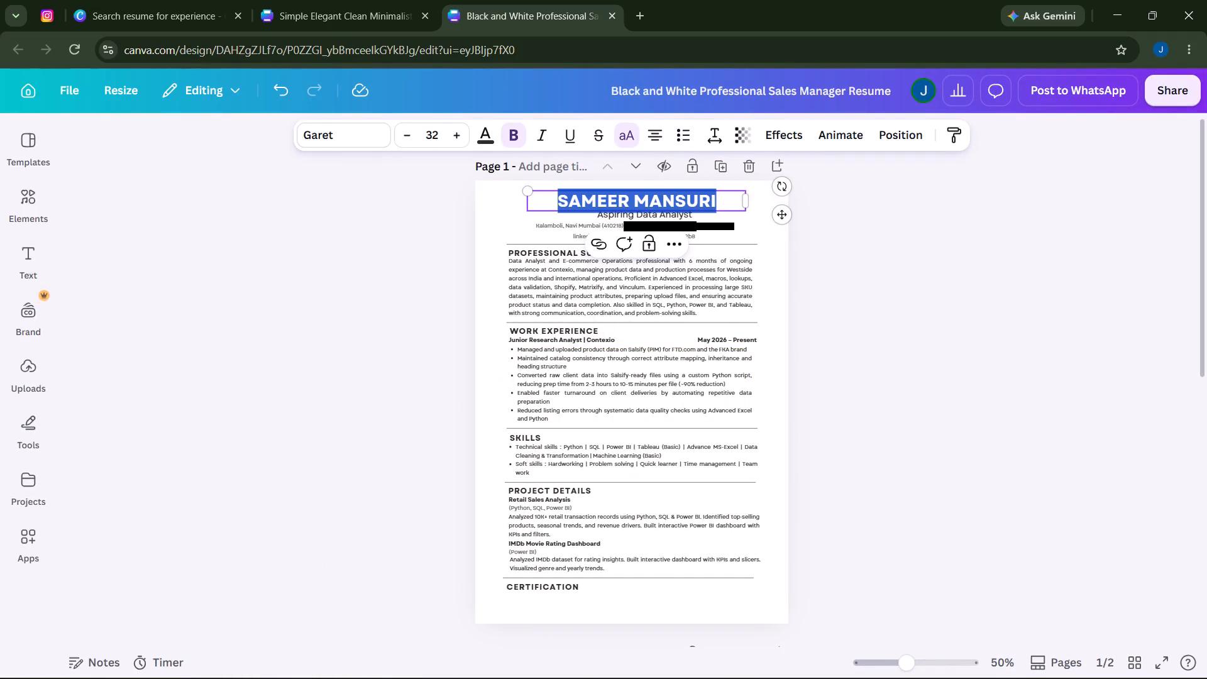
pyautogui.hotkey('ctrl', 'c')
pyautogui.click(378, 0)
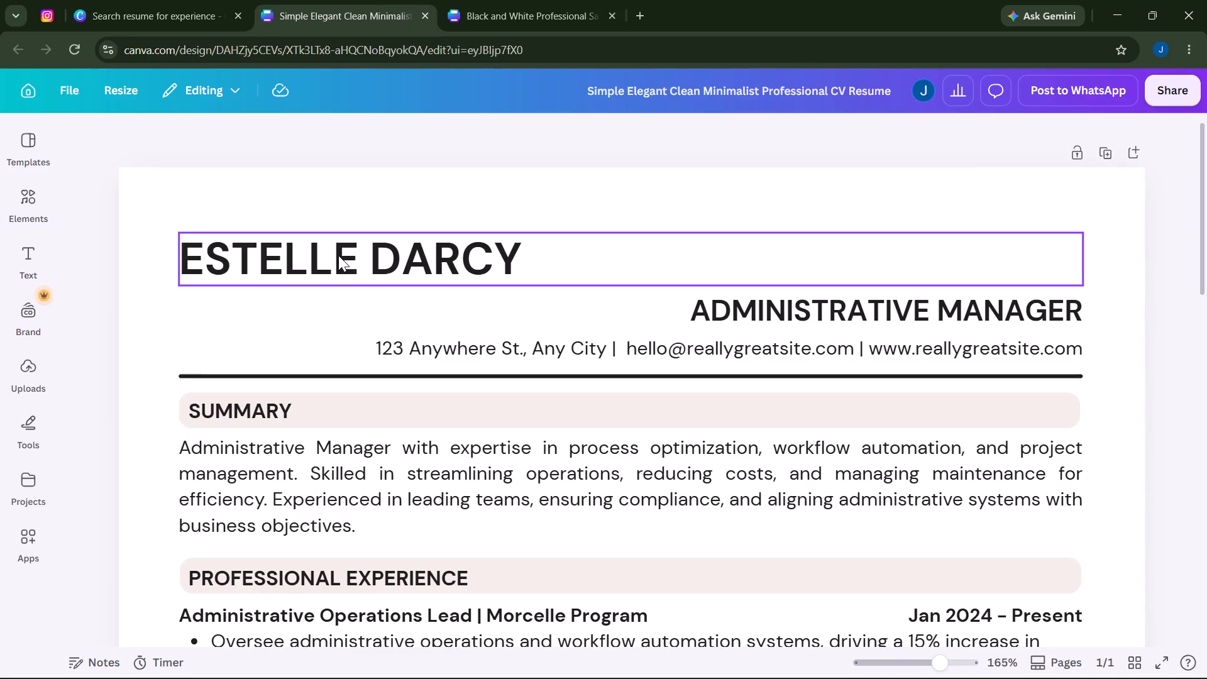
pyautogui.tripleClick(338, 255)
pyautogui.hotkey('ctrl', 'v')
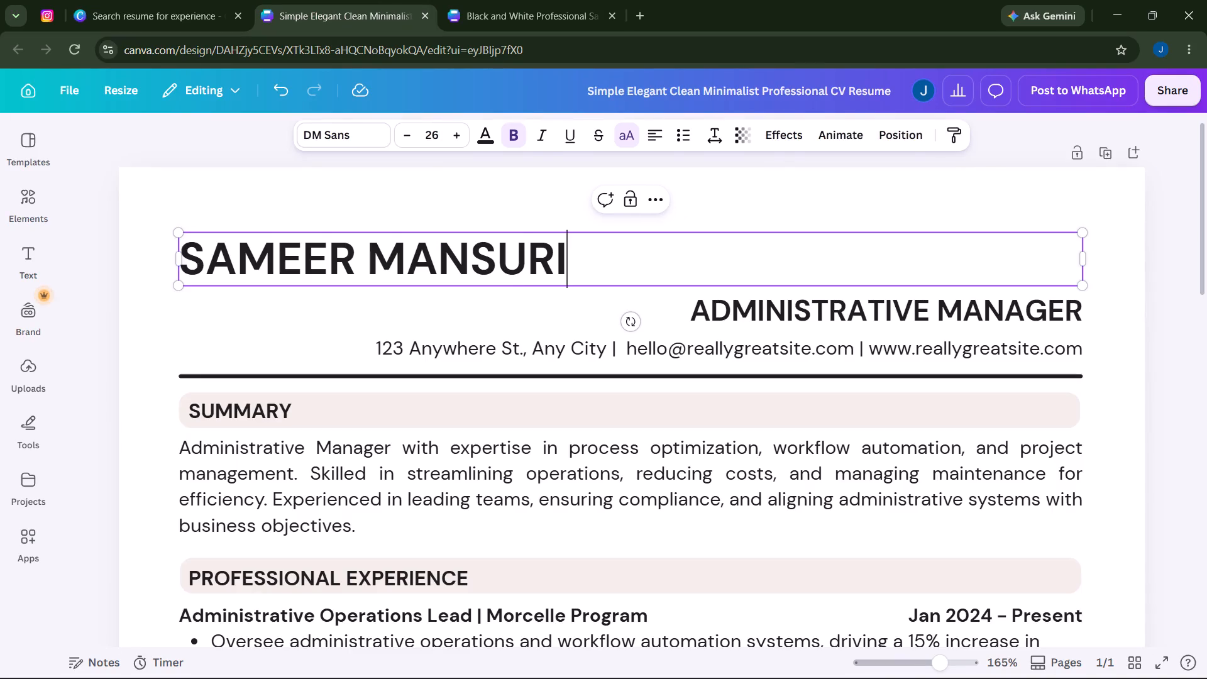
pyautogui.click(552, 0)
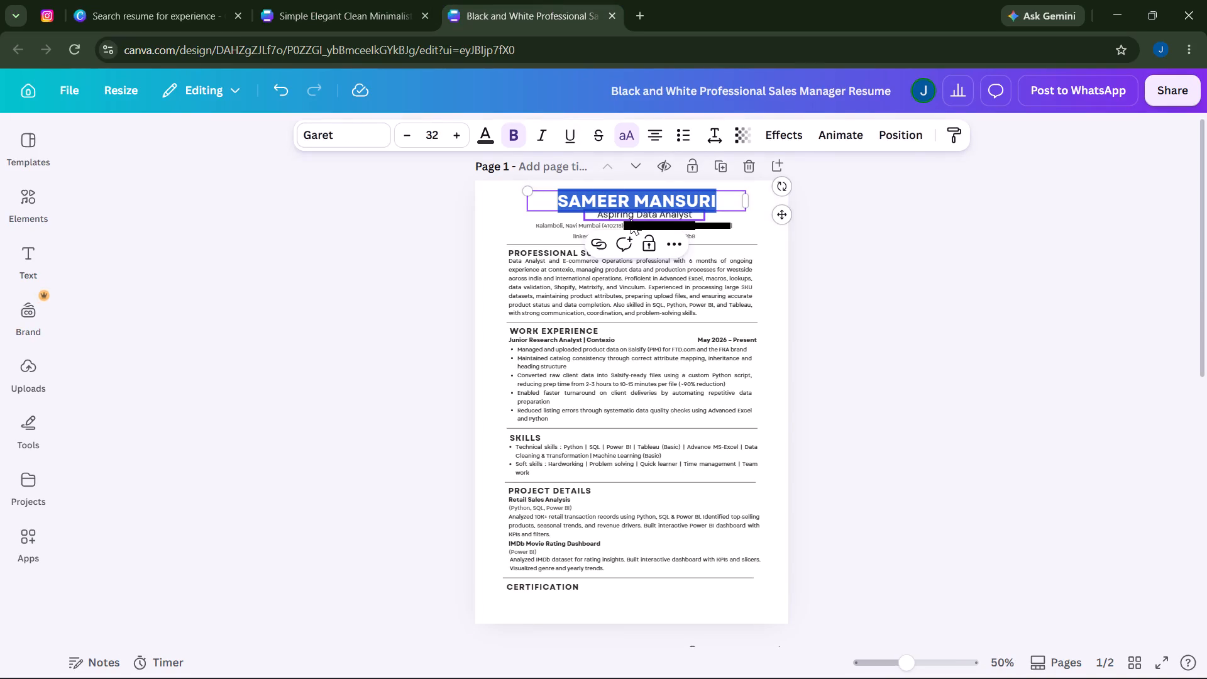
pyautogui.click(317, 0)
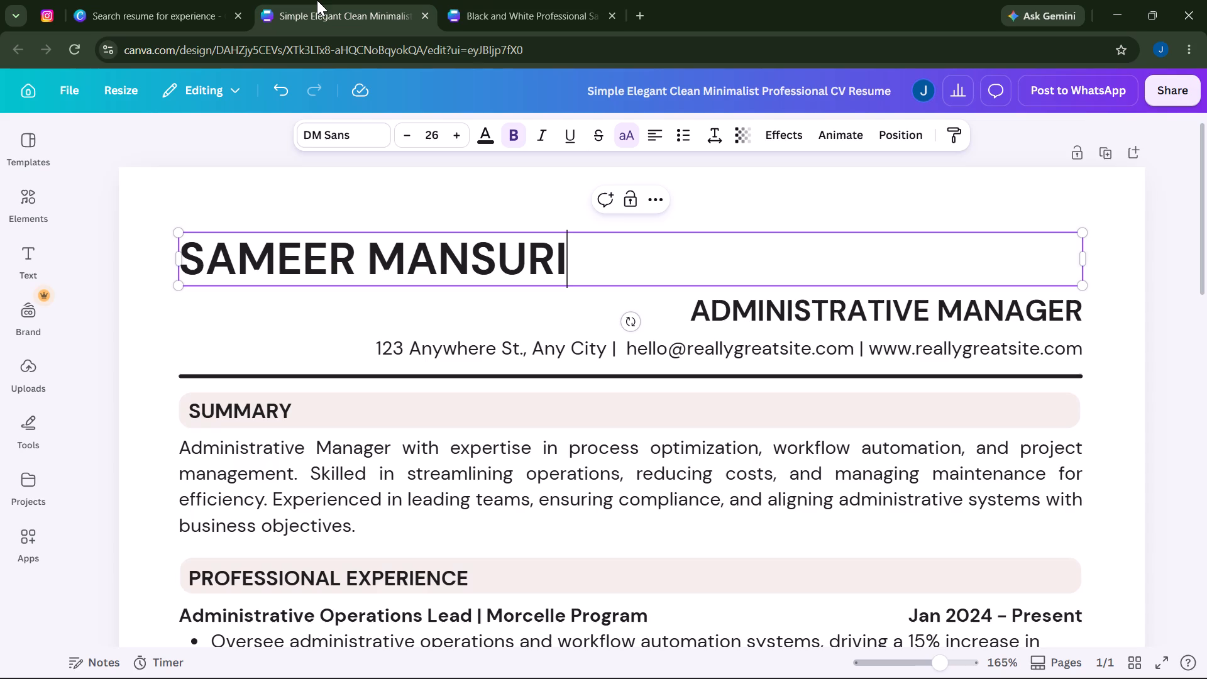
pyautogui.click(107, 305)
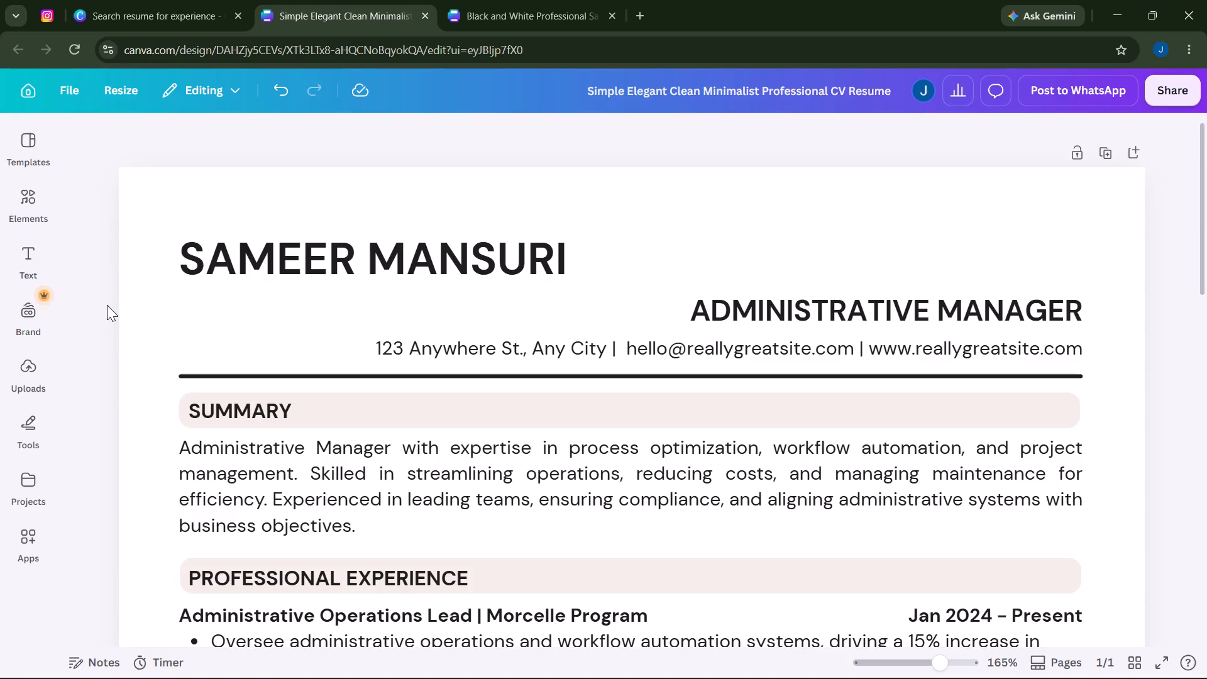
# Replace the placeholder contact line under the job title with the address, contact and LinkedIn details copied from the existing resume.
pyautogui.click(487, 0)
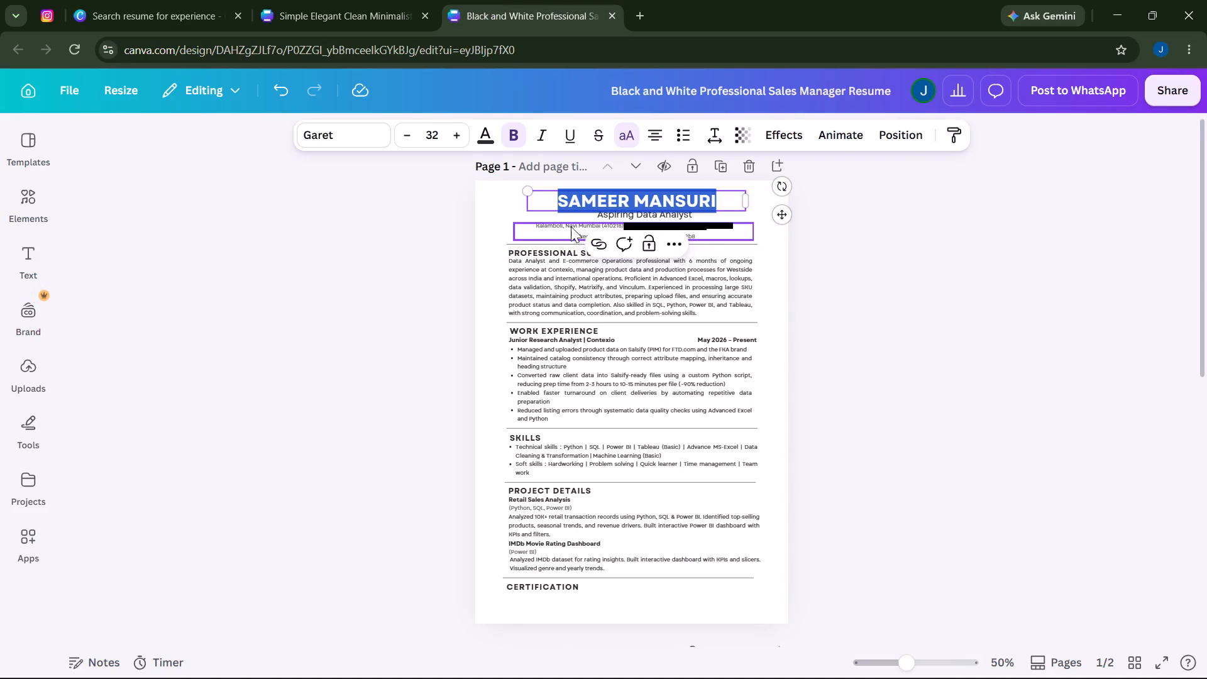
pyautogui.click(571, 226)
pyautogui.tripleClick(563, 228)
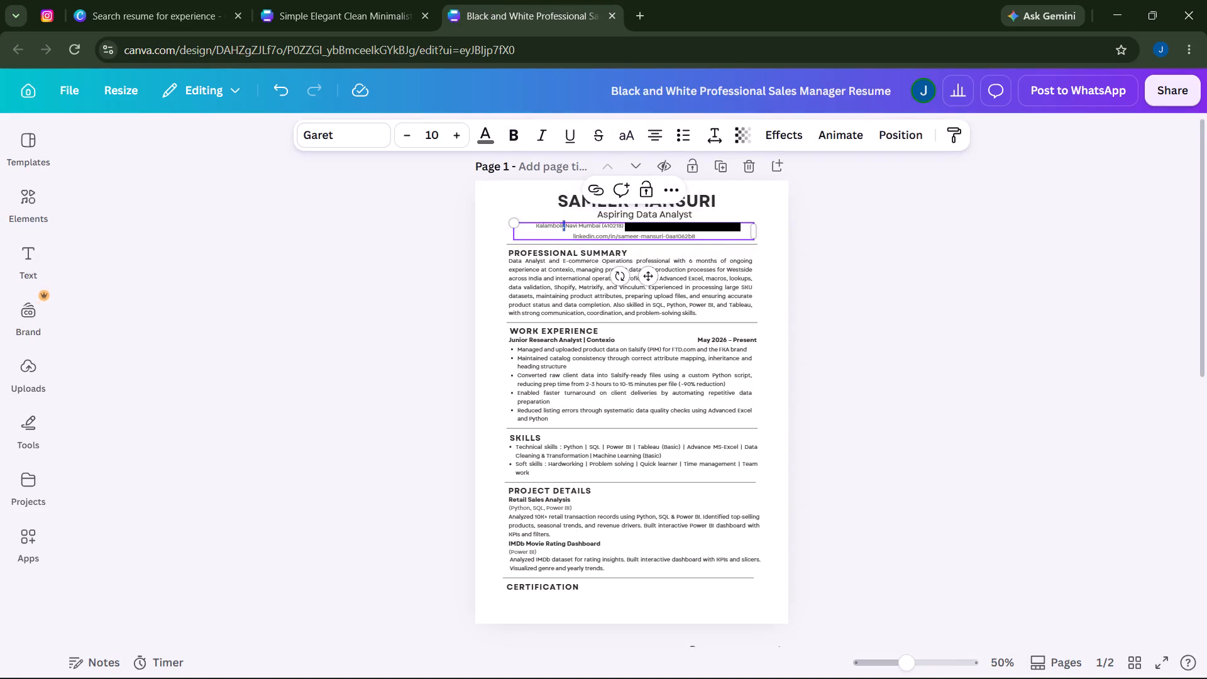
pyautogui.tripleClick(563, 228)
pyautogui.click(563, 228)
pyautogui.click(563, 228)
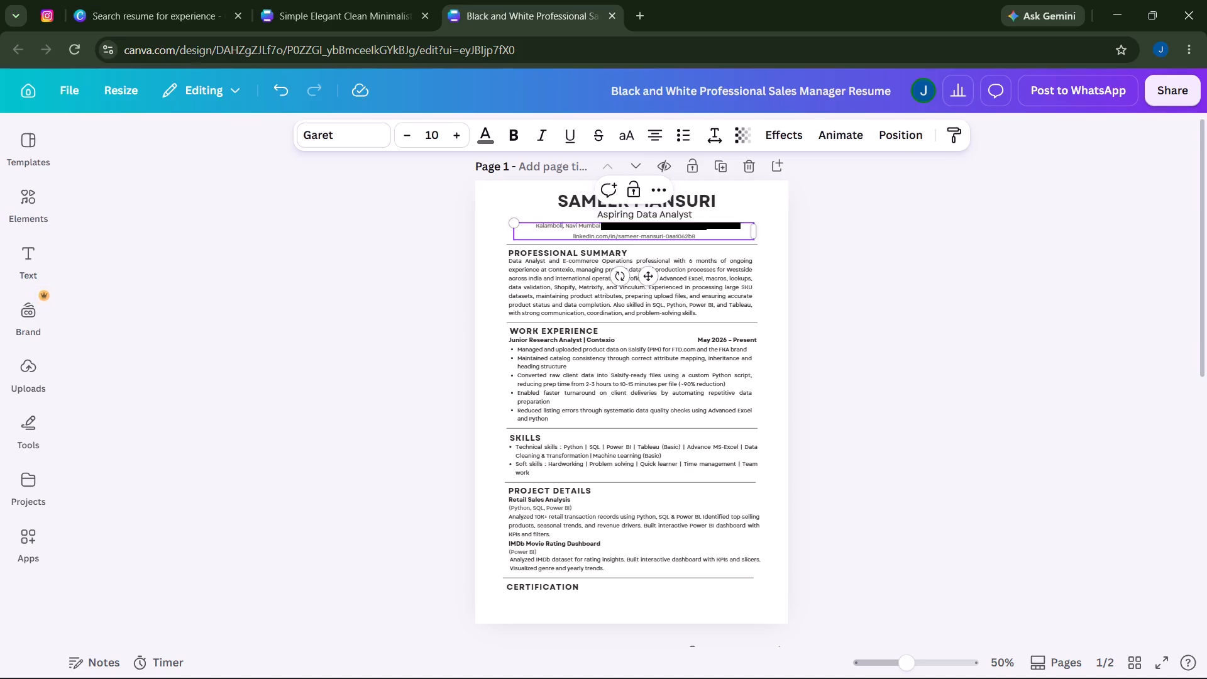
pyautogui.hotkey('ctrl', 'a')
pyautogui.hotkey('ctrl', 'c')
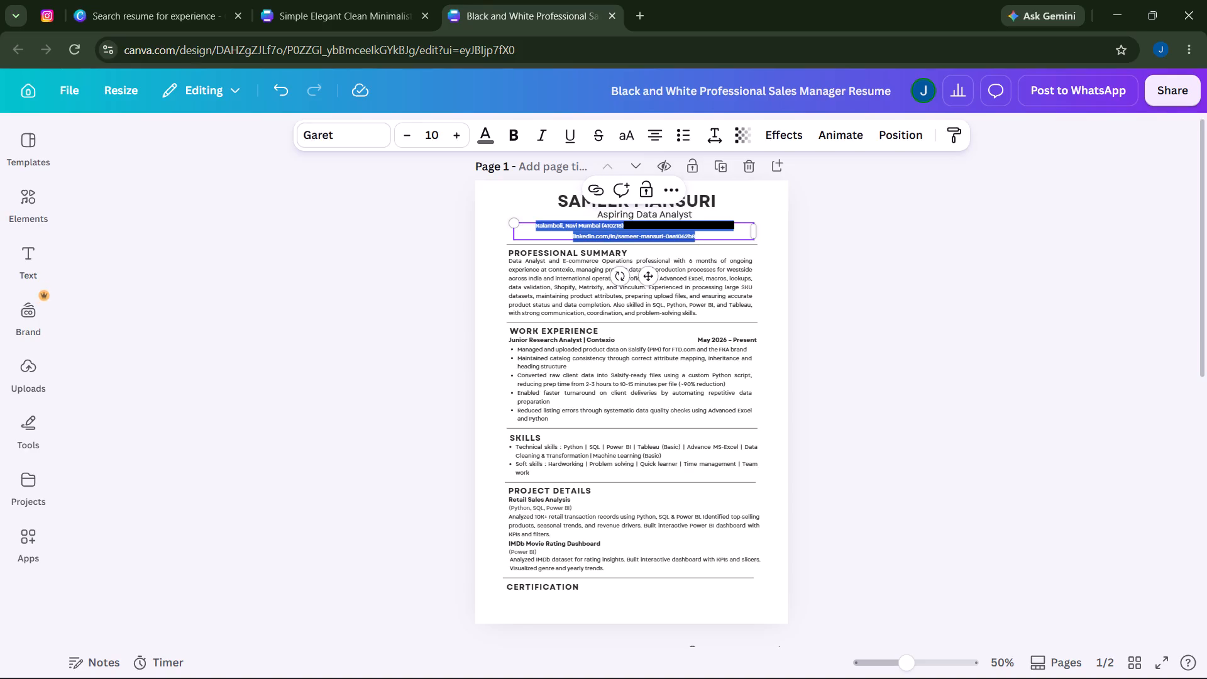
pyautogui.click(339, 0)
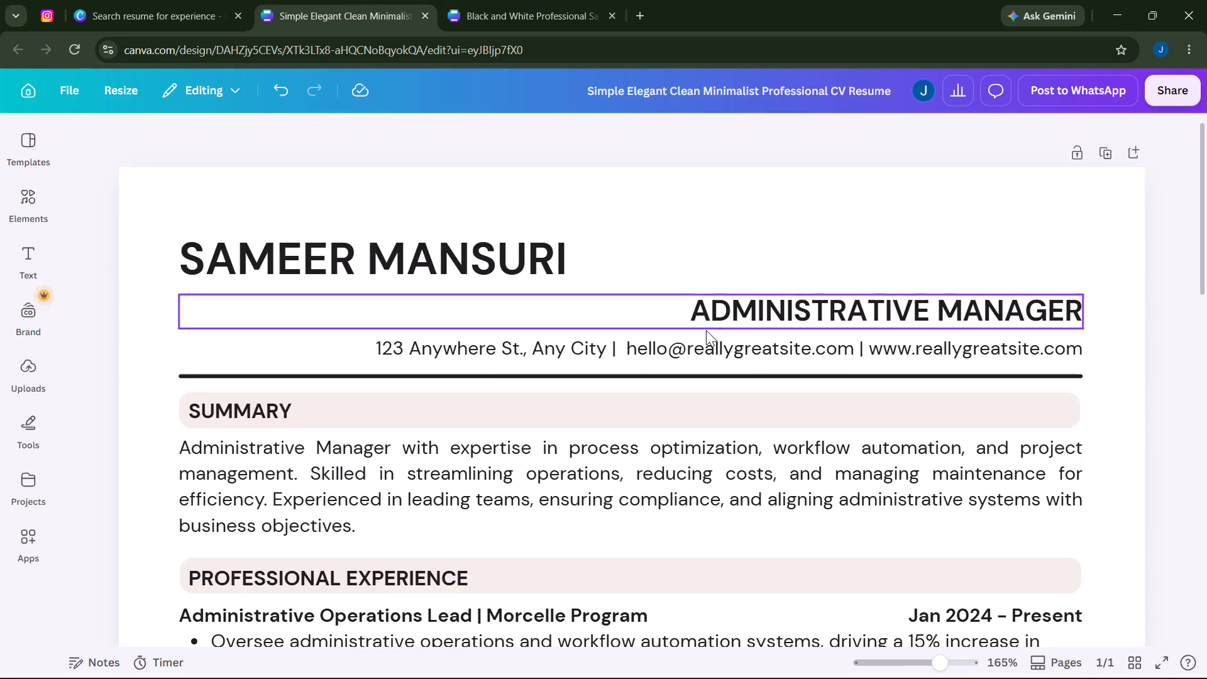
pyautogui.click(695, 346)
pyautogui.doubleClick(695, 346)
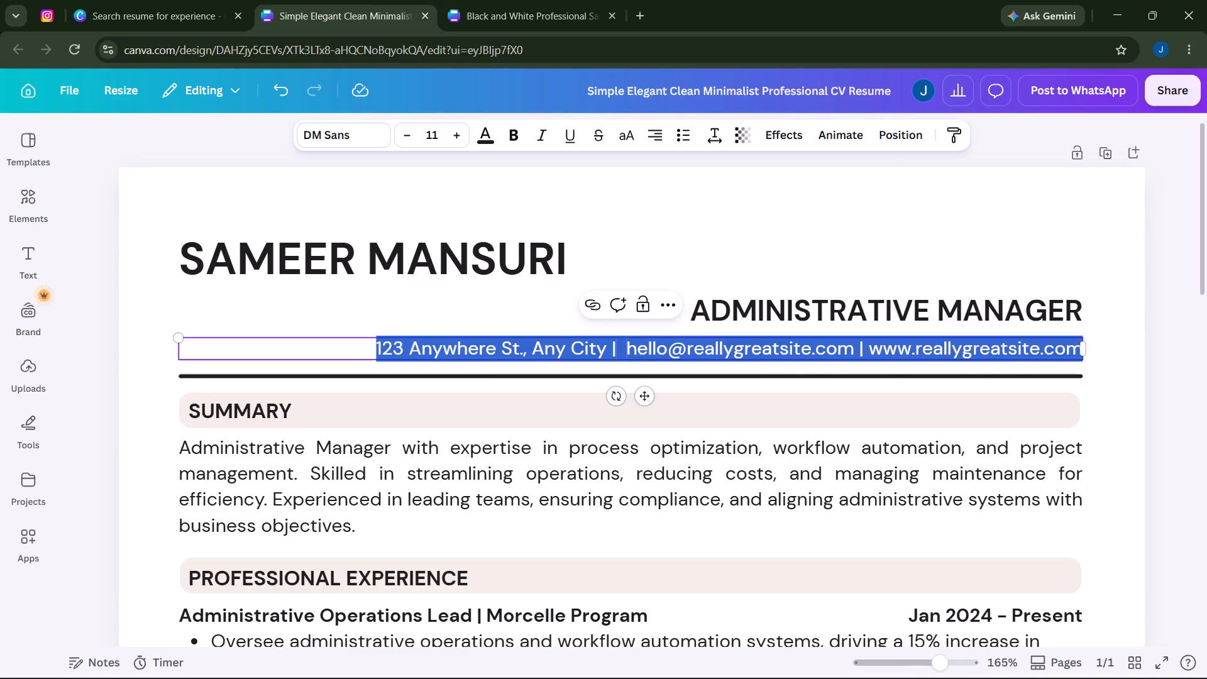
pyautogui.hotkey('ctrl', 'v')
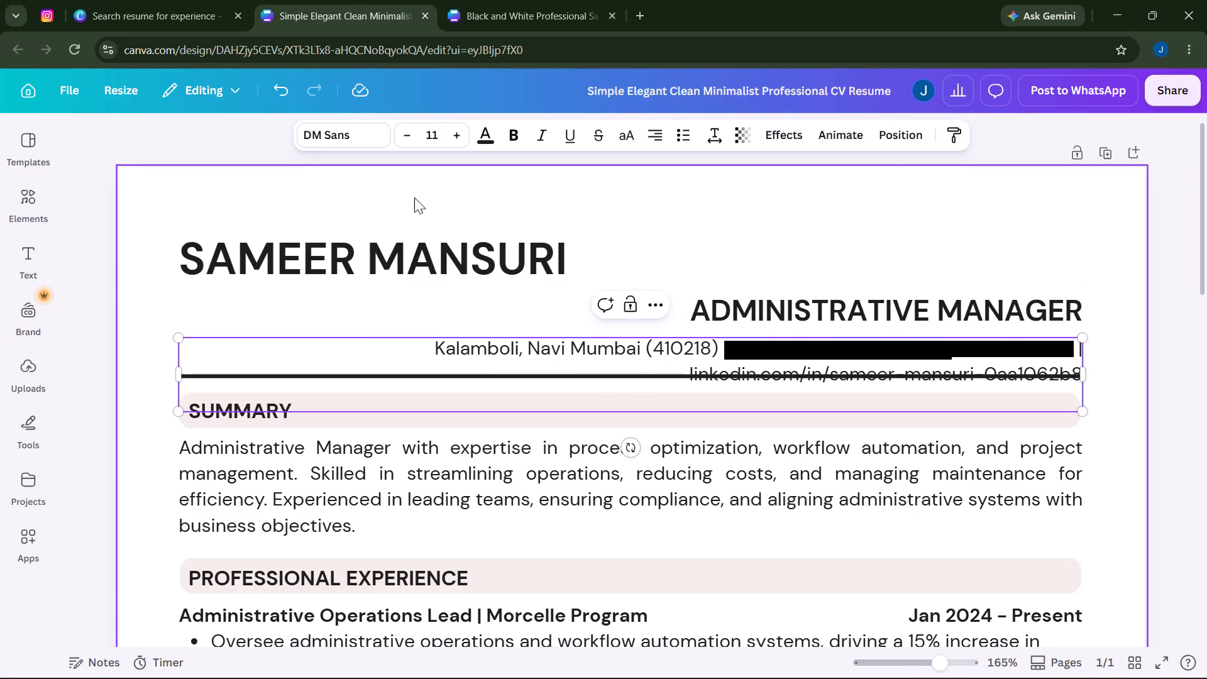
pyautogui.click(82, 233)
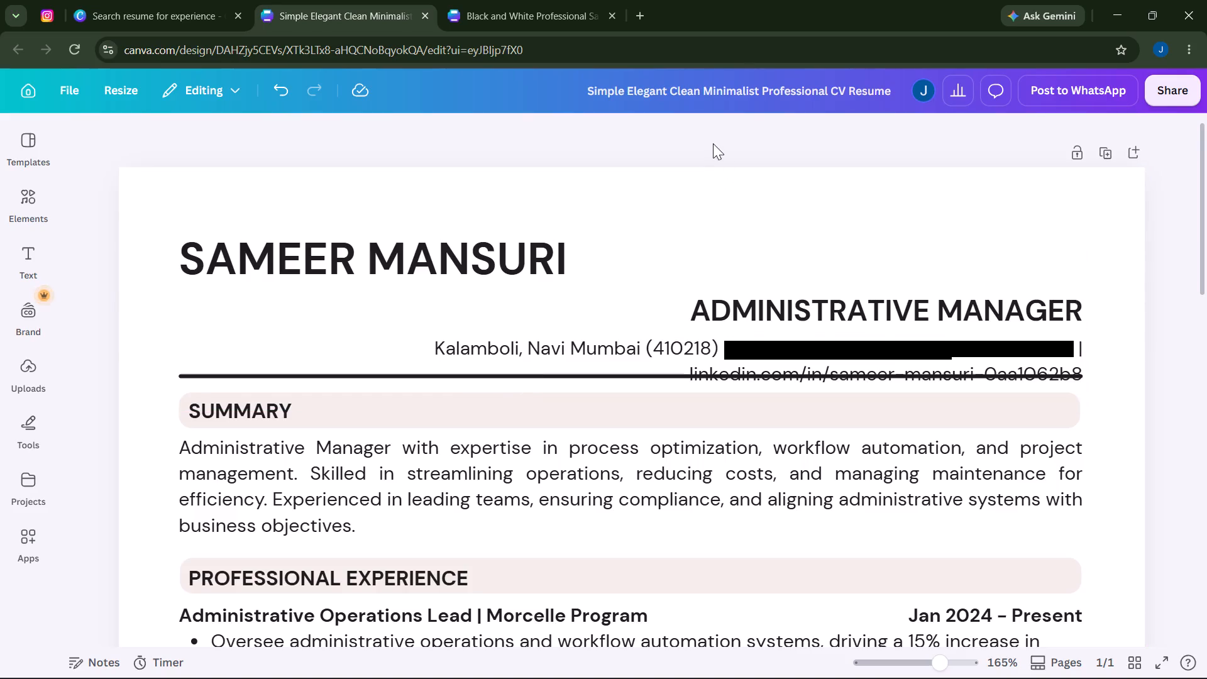
# Replace the template's SUMMARY paragraph with the Professional Summary text copied from the existing resume.
pyautogui.scroll(-2, 713, 143)
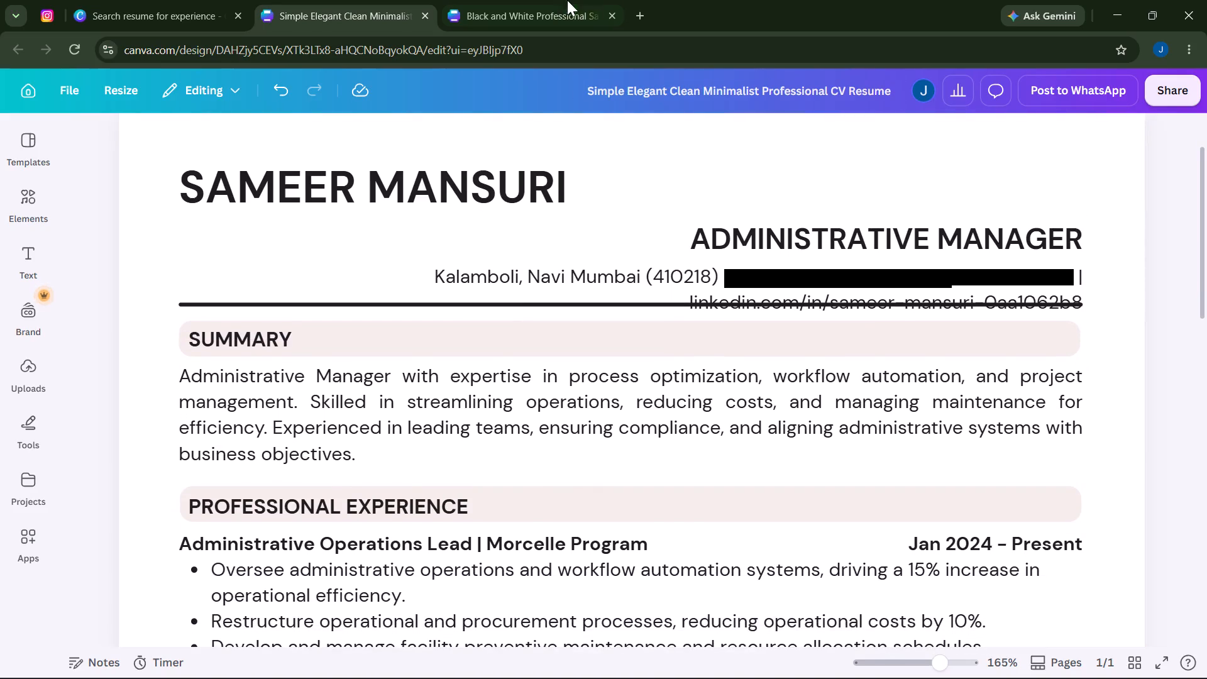
pyautogui.click(556, 0)
pyautogui.click(542, 285)
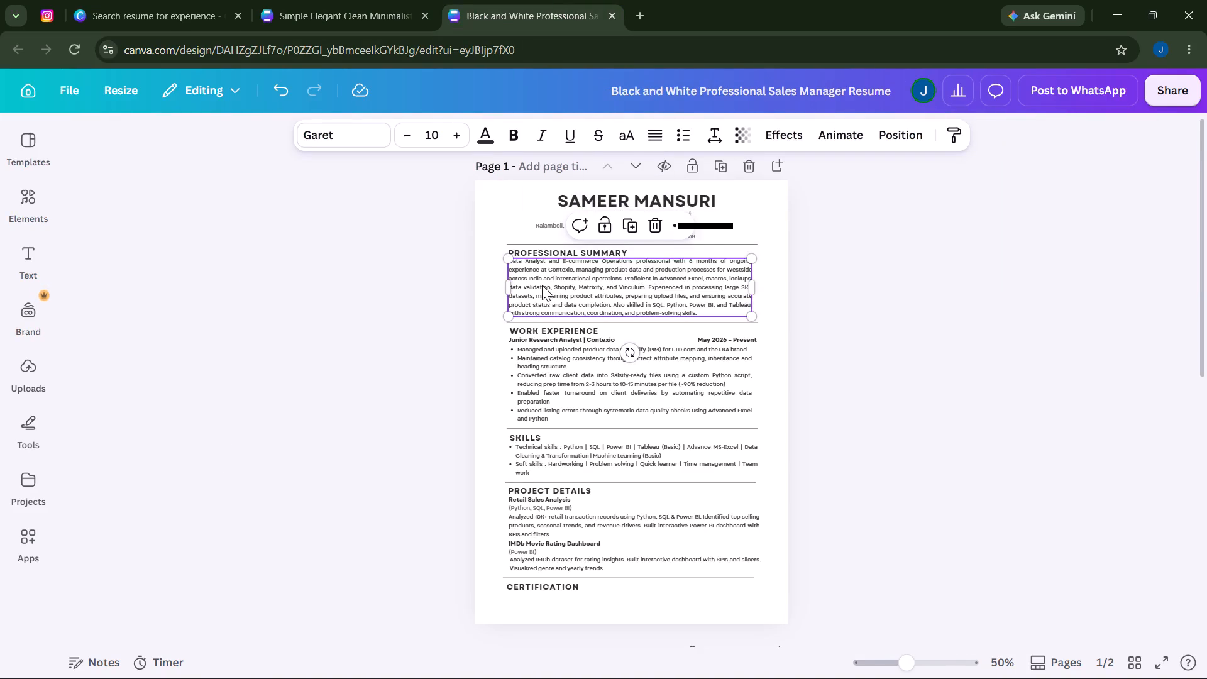
pyautogui.tripleClick(542, 285)
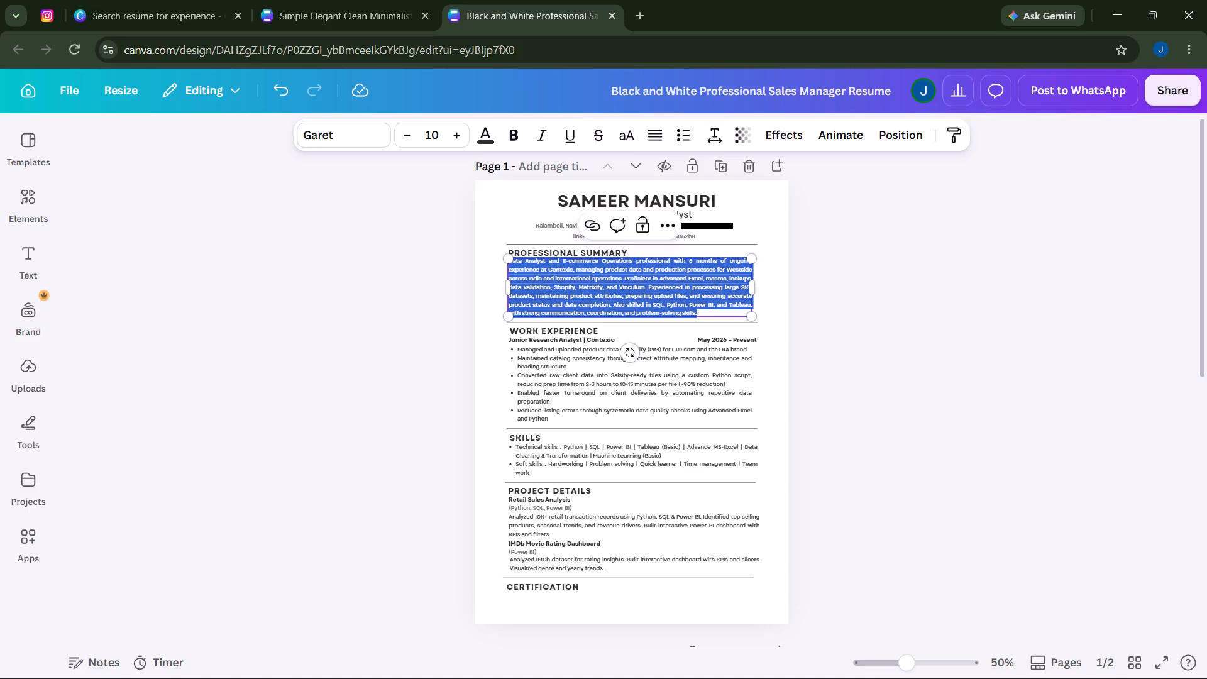
pyautogui.hotkey('ctrl', 'c')
pyautogui.click(386, 0)
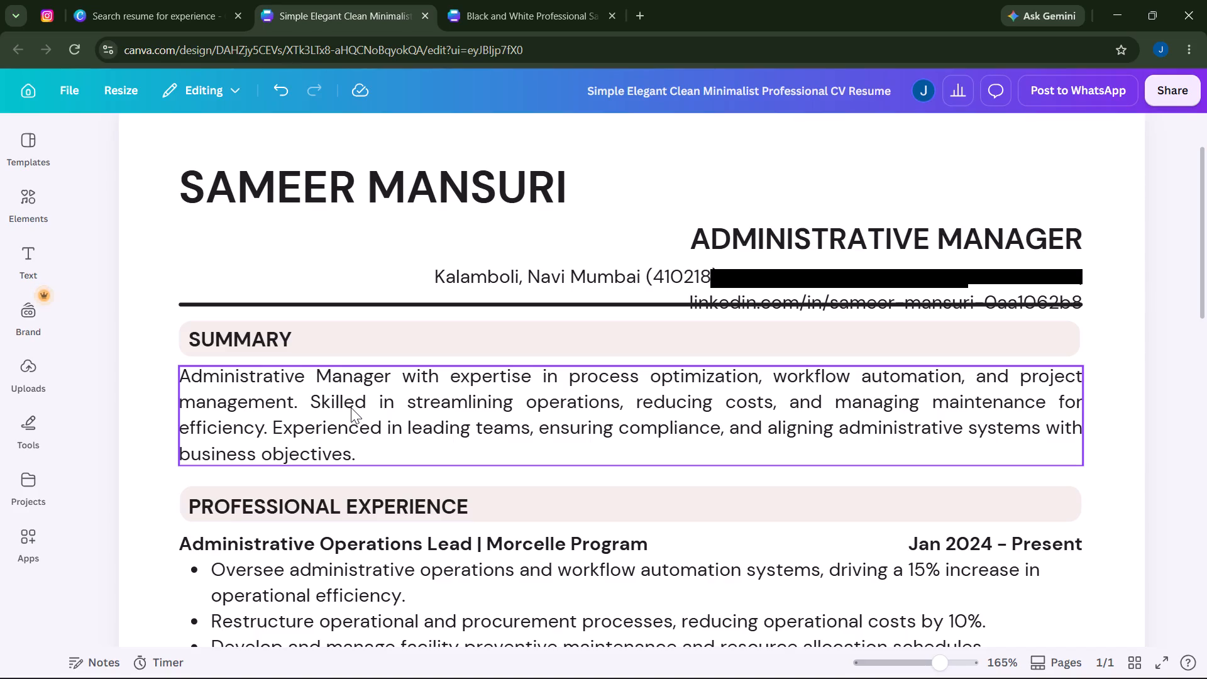
pyautogui.tripleClick(351, 407)
pyautogui.hotkey('ctrl', 'v')
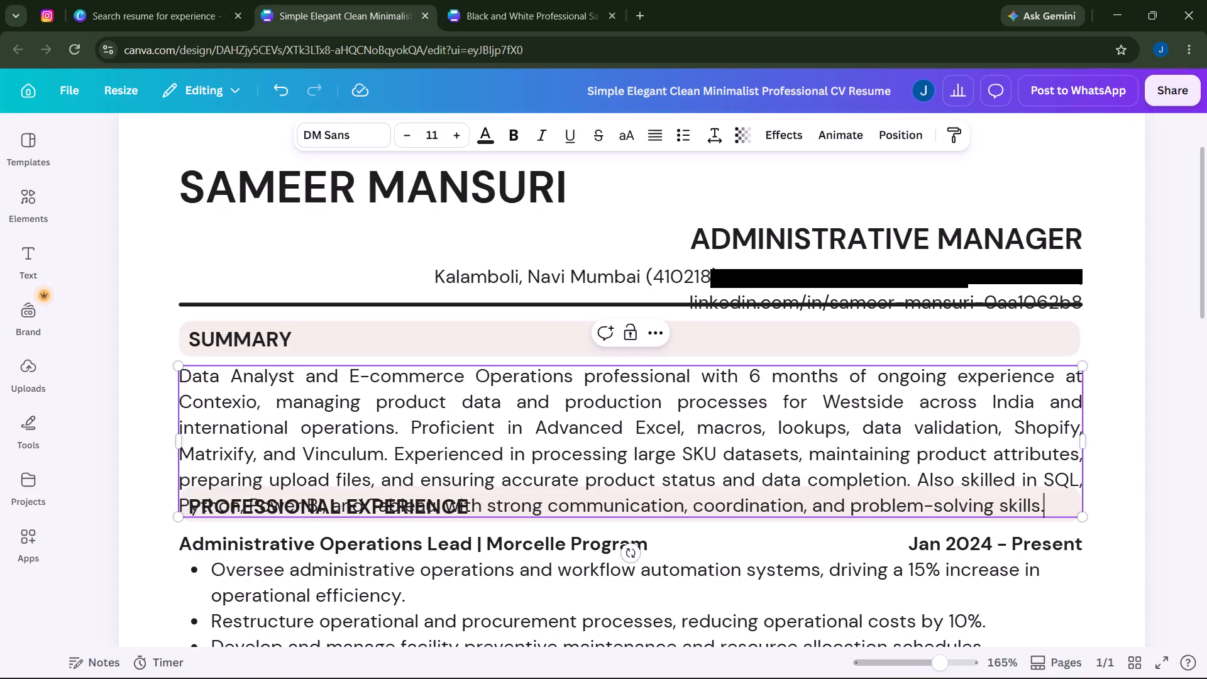
pyautogui.click(89, 340)
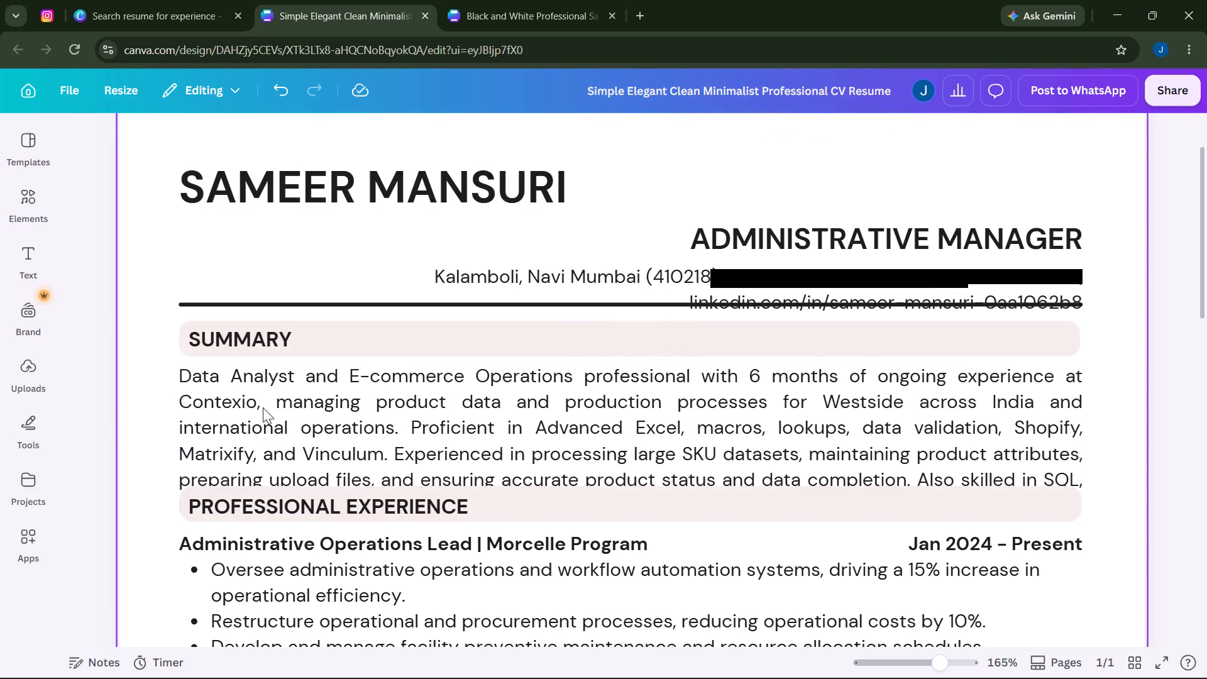
# Replace the first job heading under PROFESSIONAL EXPERIENCE with "Junior Research Analyst | Contexio May 2026 – Present" copied from the existing resume.
pyautogui.scroll(-2, 331, 453)
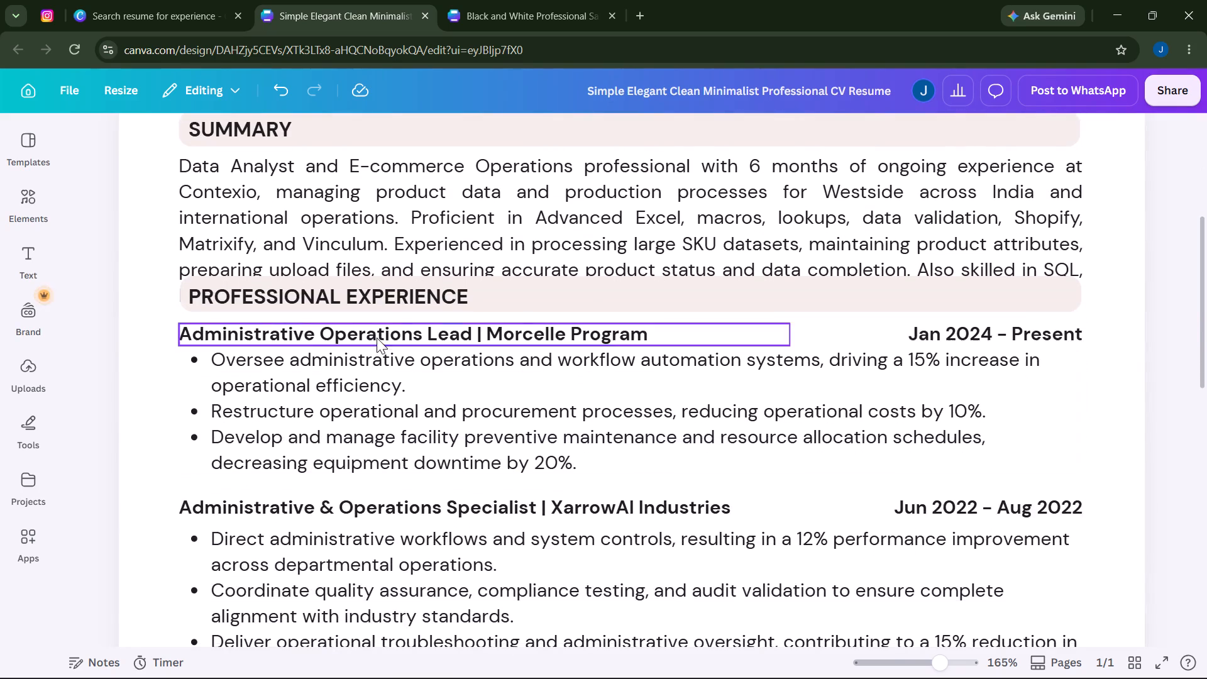
pyautogui.click(537, 0)
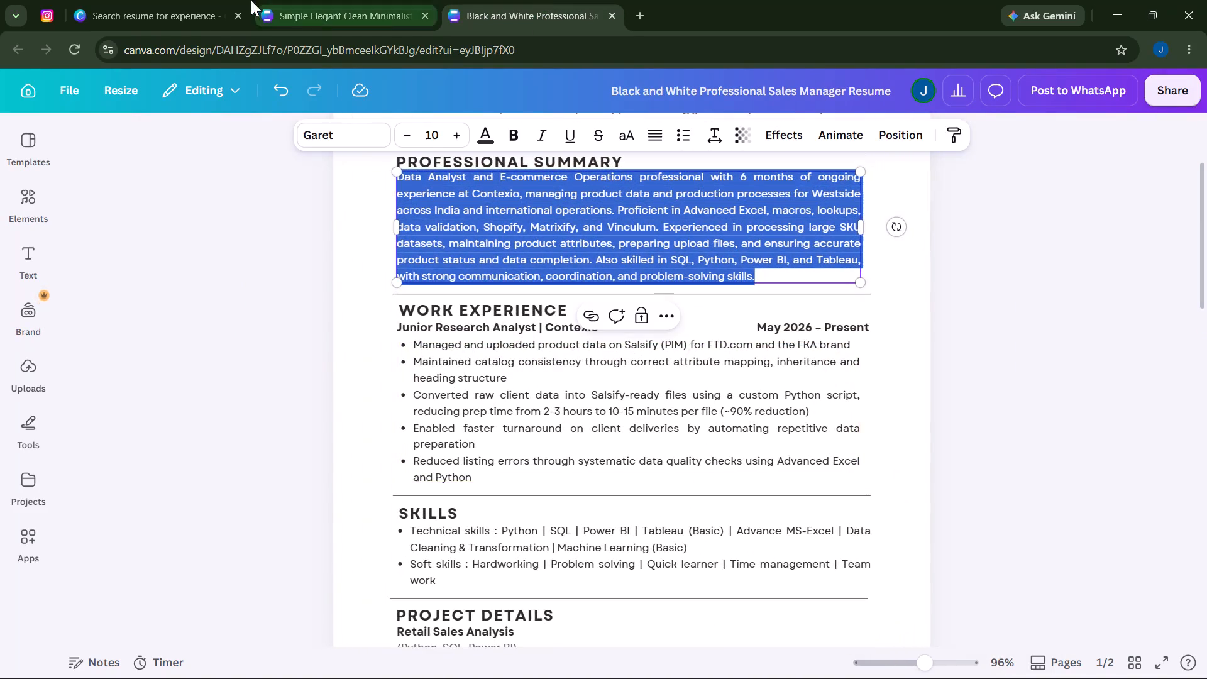
pyautogui.click(329, 0)
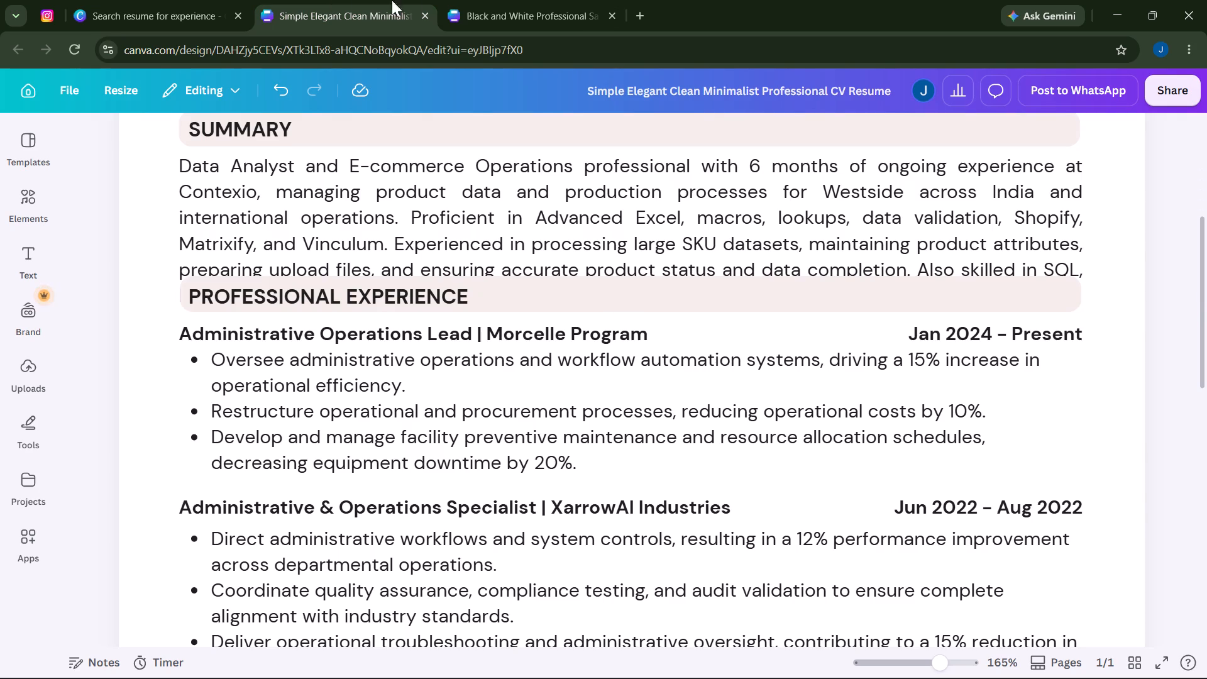
pyautogui.click(523, 2)
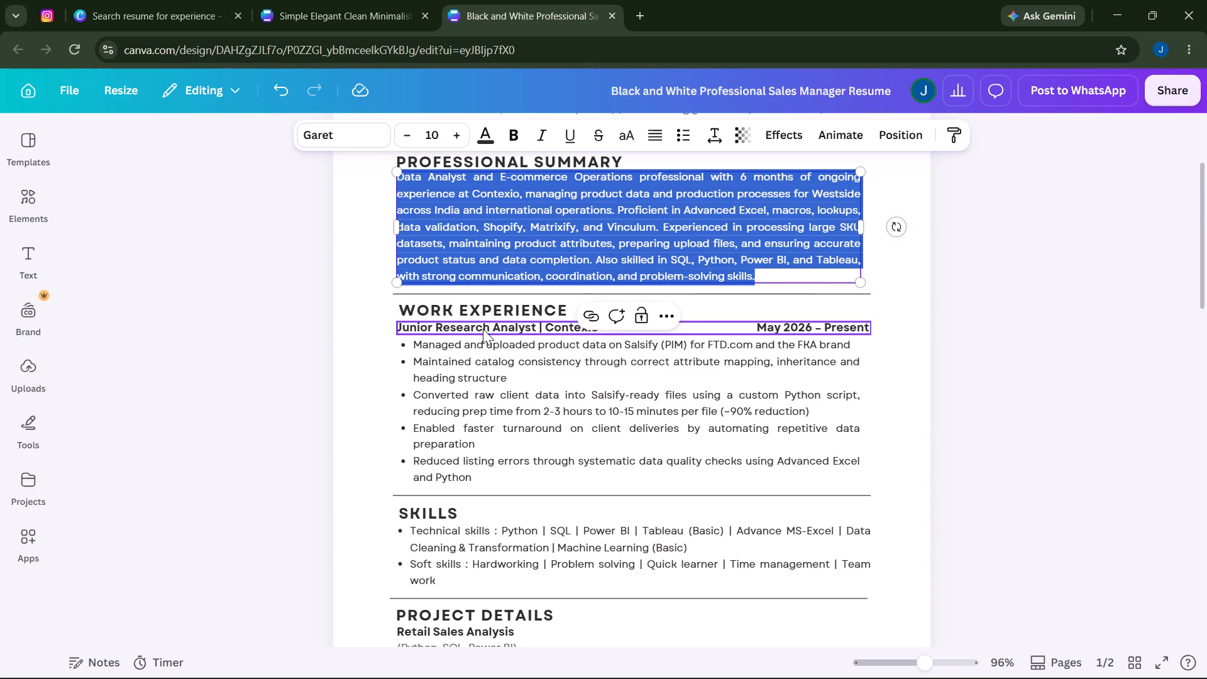
pyautogui.tripleClick(482, 329)
pyautogui.click(482, 329)
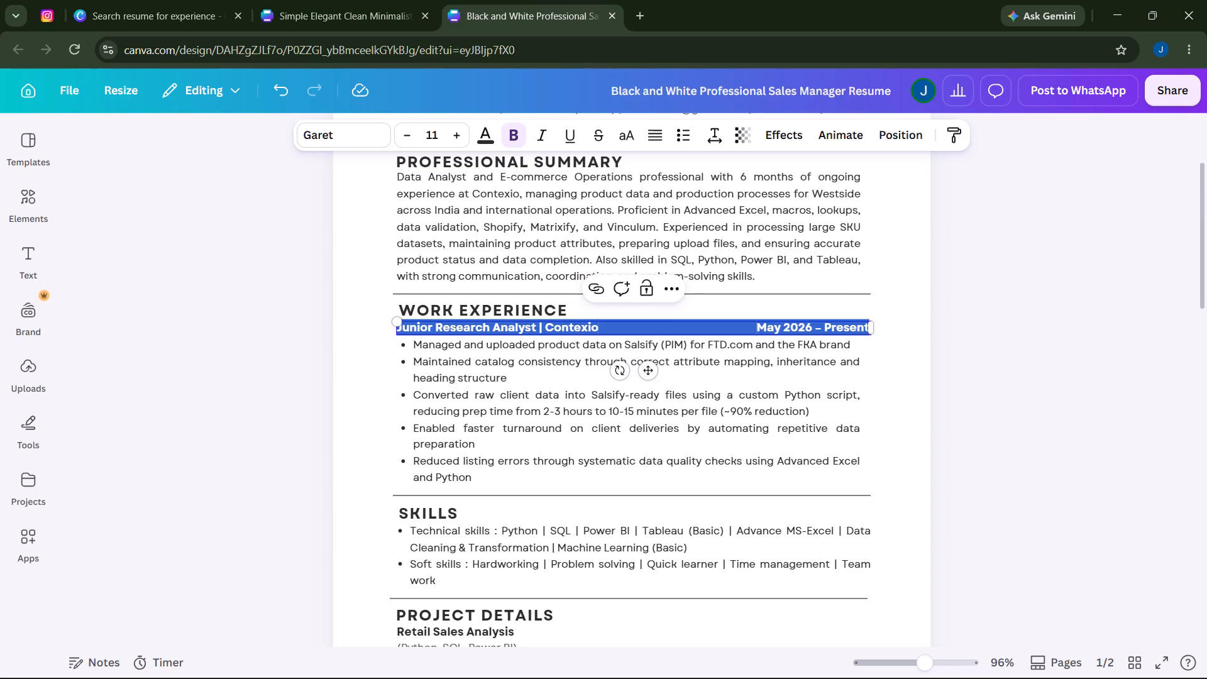
pyautogui.hotkey('ctrl', 'c')
pyautogui.click(355, 0)
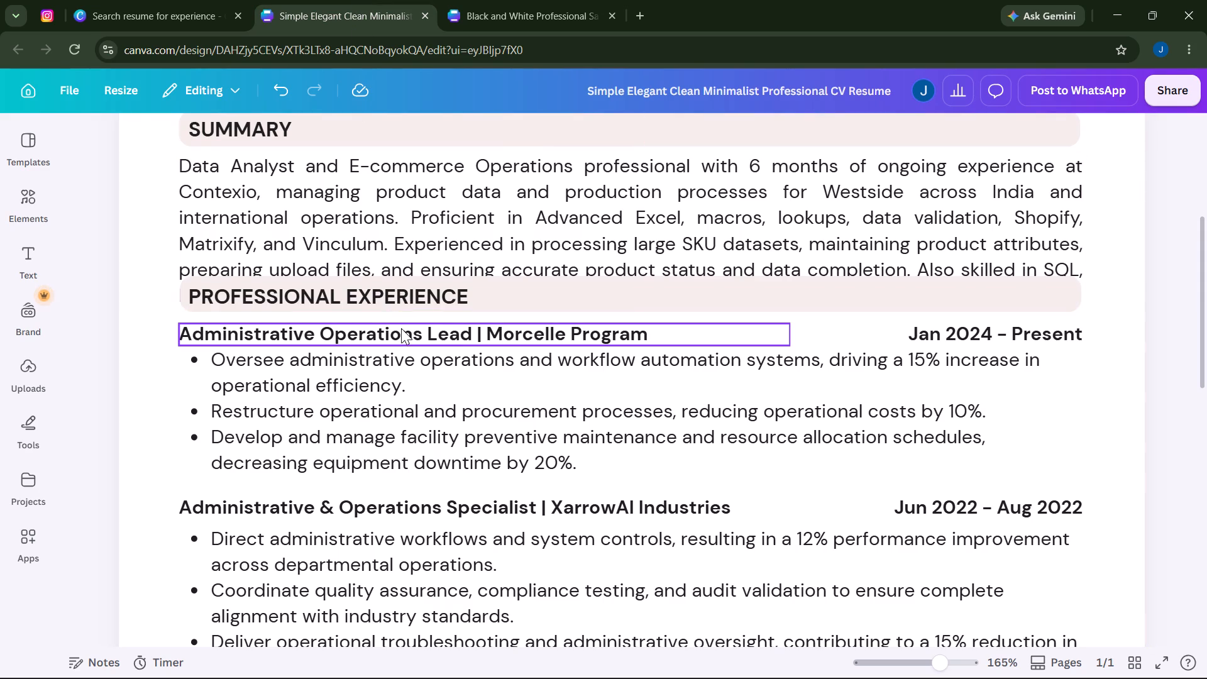
pyautogui.tripleClick(401, 329)
pyautogui.hotkey('ctrl', 'v')
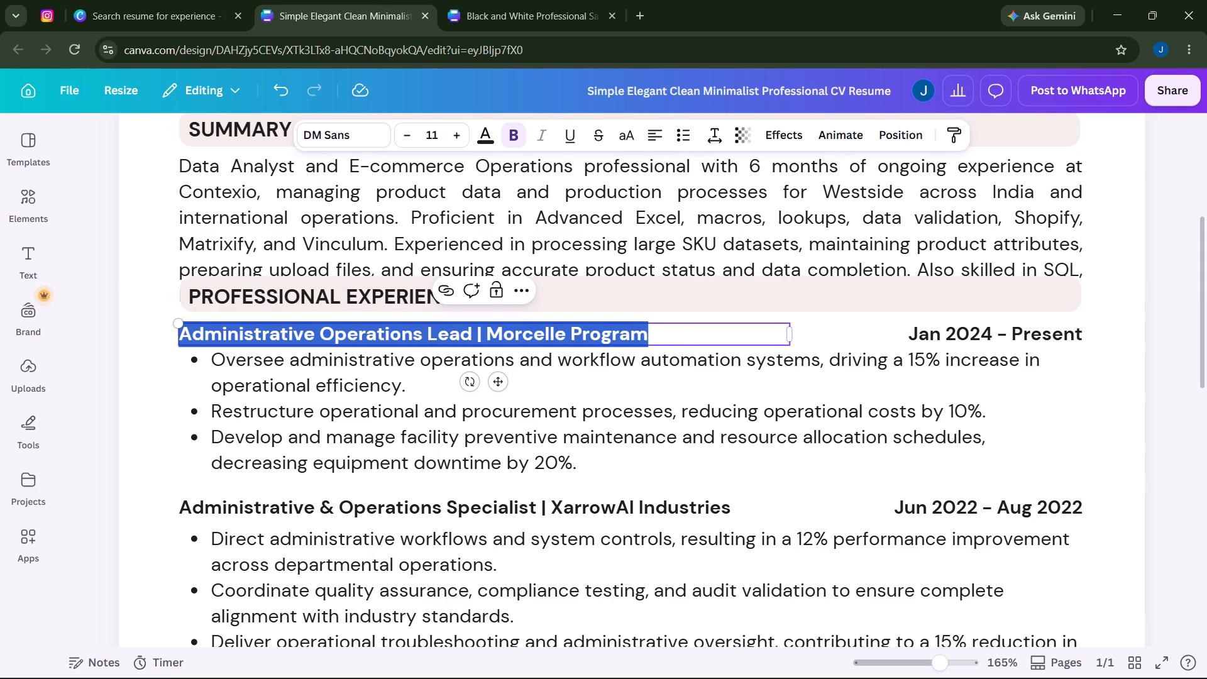
# Move "May 2026 – Present" out of the Junior Research Analyst | Contexio heading to replace the first job's date.
pyautogui.moveTo(712, 329); pyautogui.dragTo(635, 321)
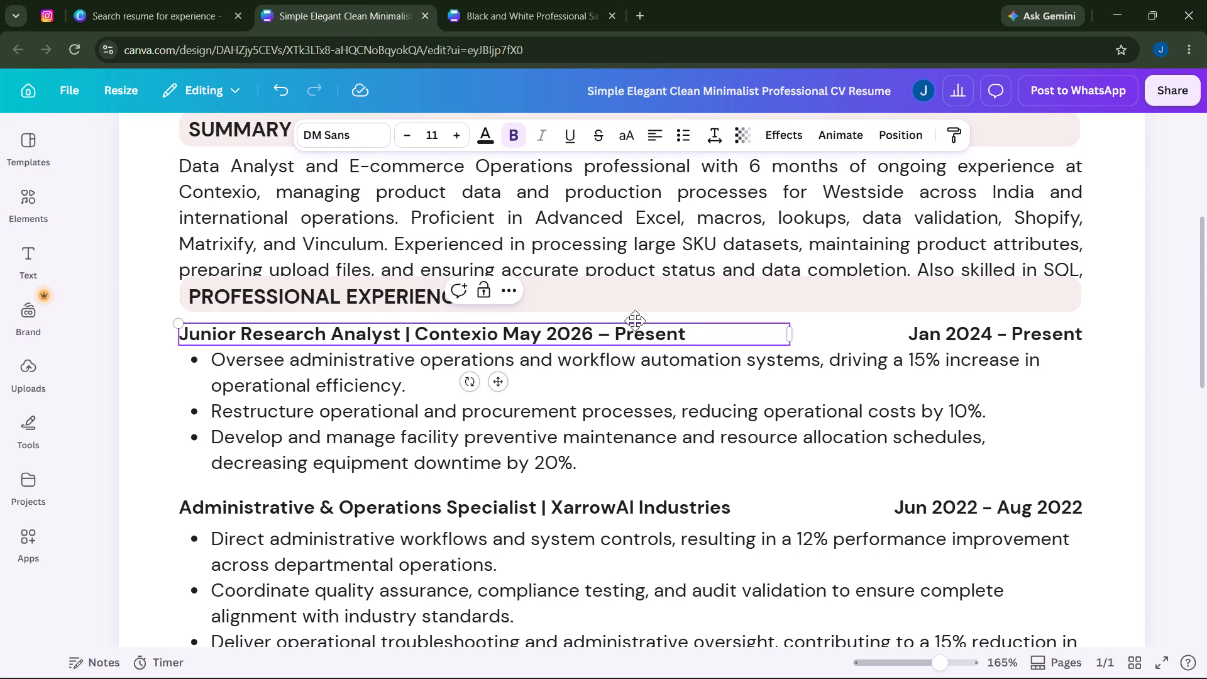
pyautogui.moveTo(635, 321); pyautogui.dragTo(524, 329)
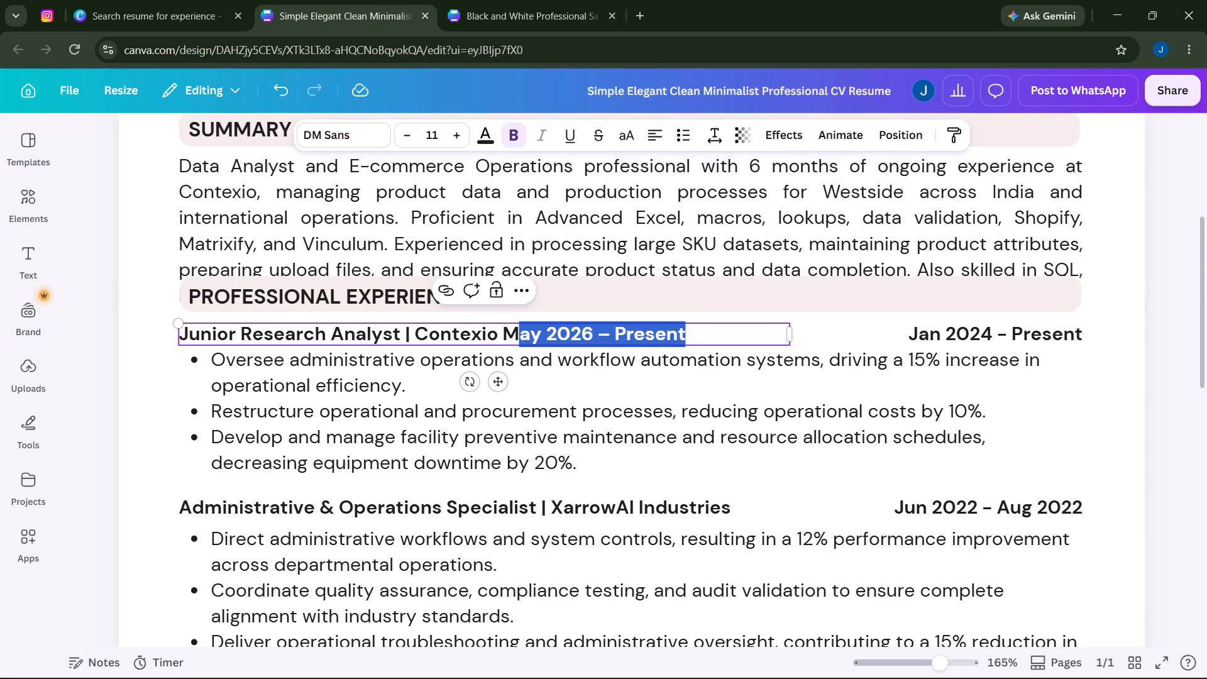
pyautogui.moveTo(509, 333); pyautogui.dragTo(663, 334)
pyautogui.moveTo(663, 334); pyautogui.dragTo(699, 336)
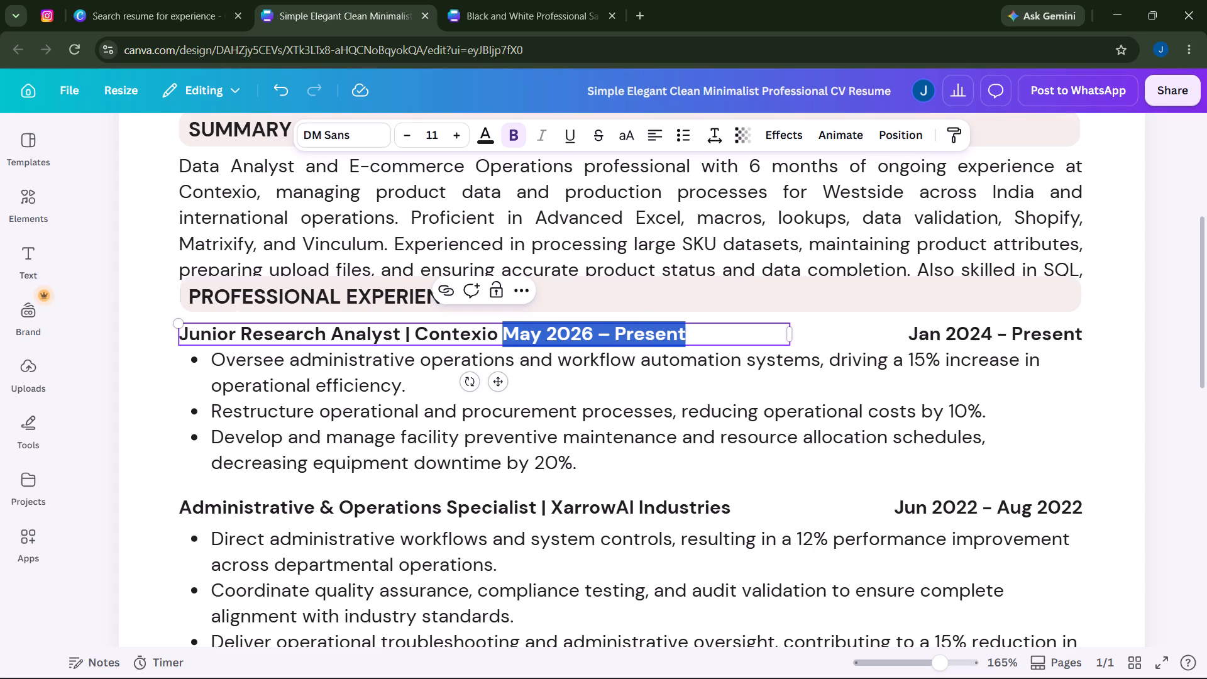
pyautogui.hotkey('ctrl', 'c')
pyautogui.press('BackSpace')
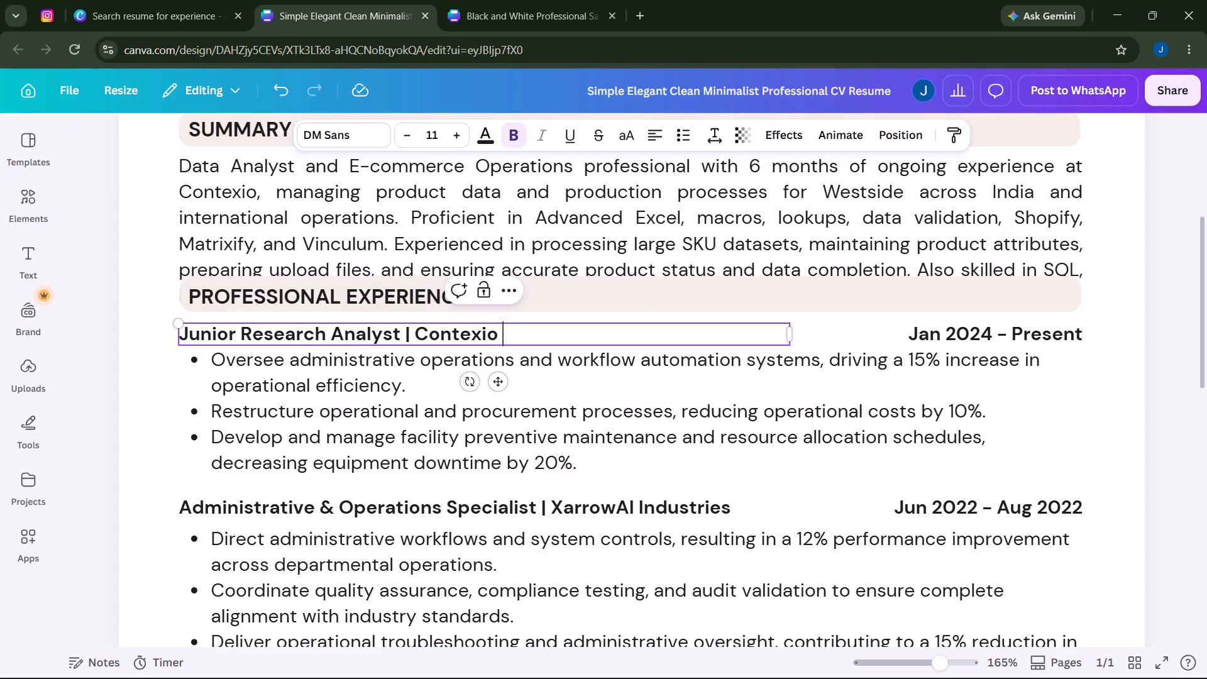
pyautogui.press('BackSpace')
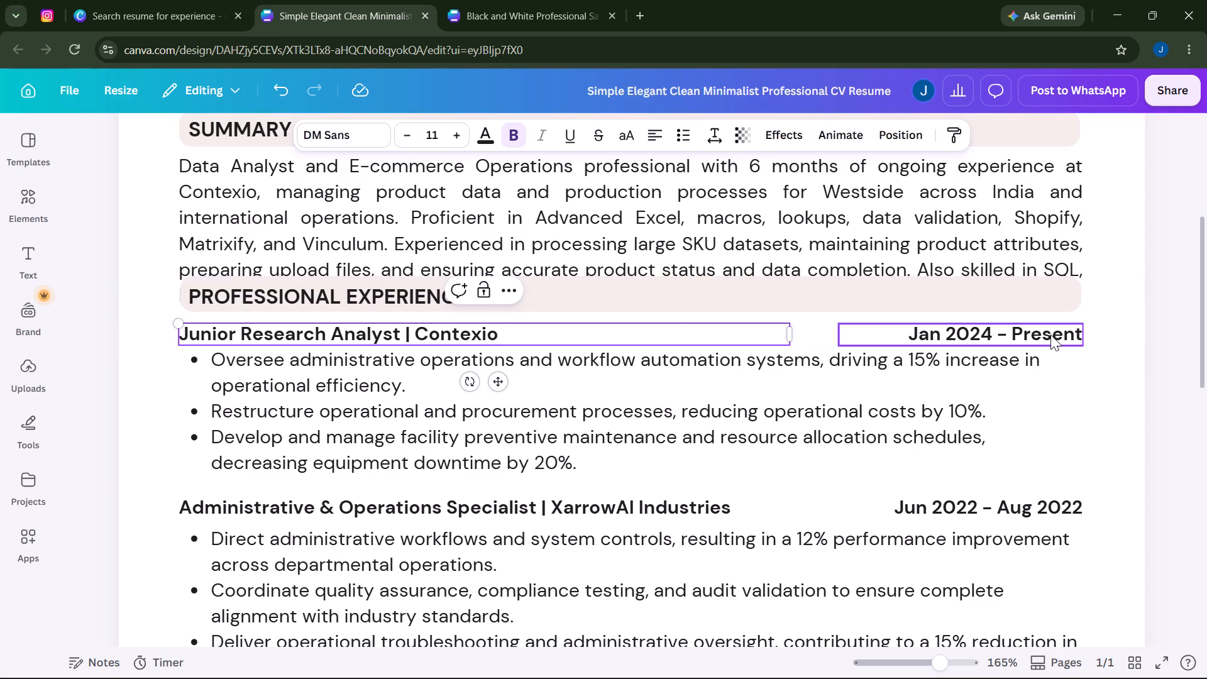
pyautogui.tripleClick(1050, 334)
pyautogui.hotkey('ctrl', 'v')
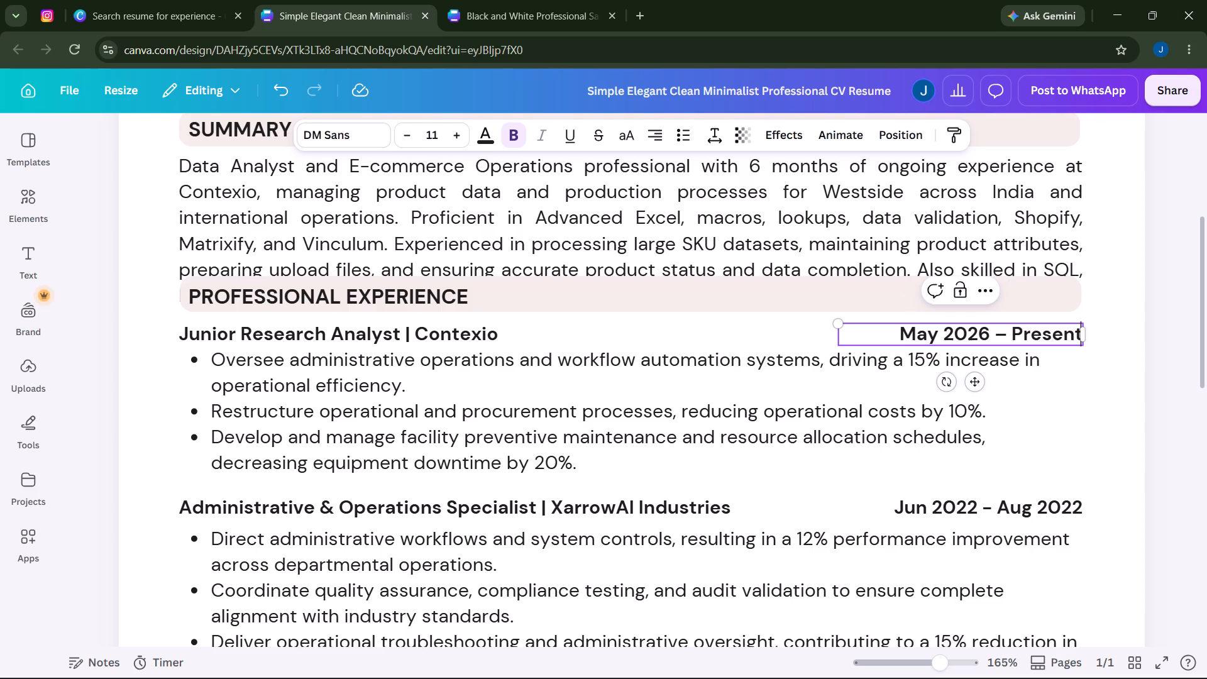
# Copy all the bullet points under Junior Research Analyst | Contexio in the Black and White Professional Sales Manager Resume design.
pyautogui.click(480, 1)
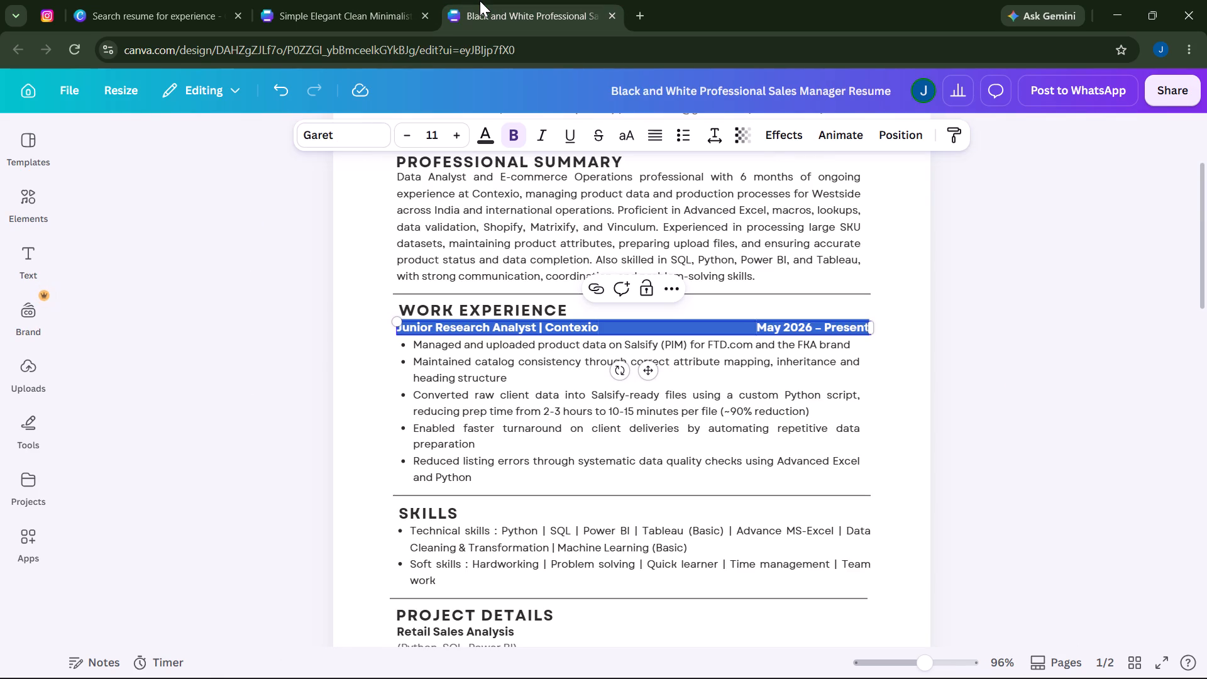
pyautogui.tripleClick(489, 407)
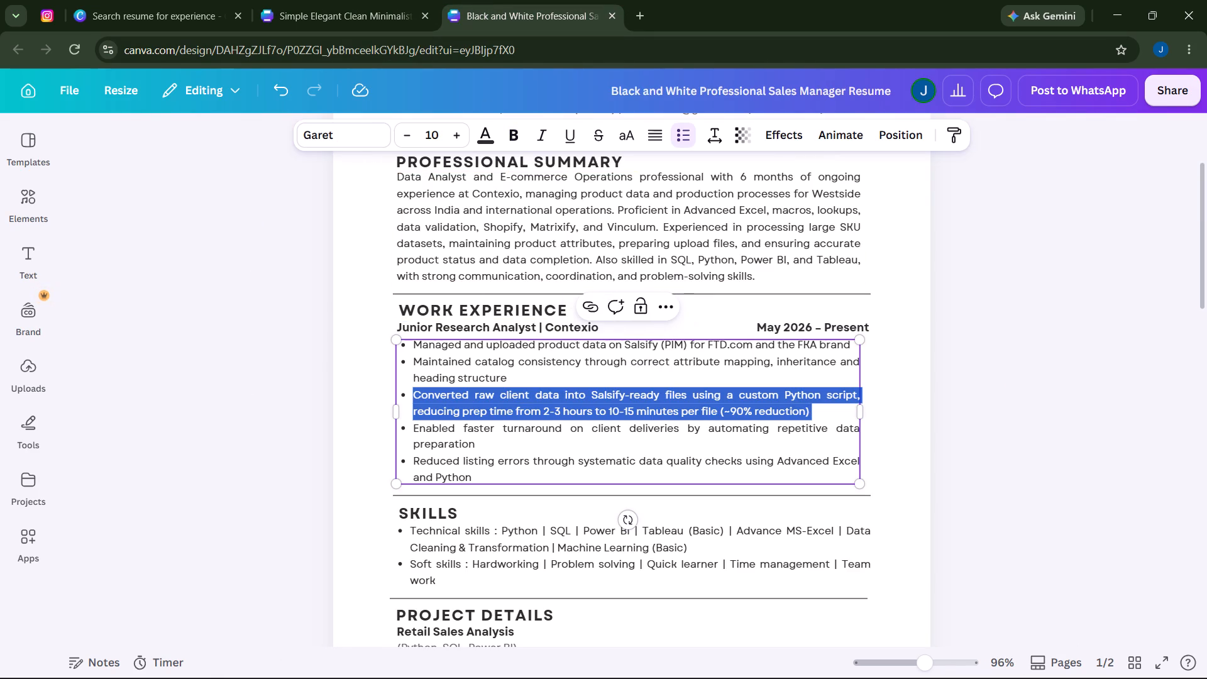
pyautogui.hotkey('ctrl', 'a')
pyautogui.hotkey('ctrl', 'c')
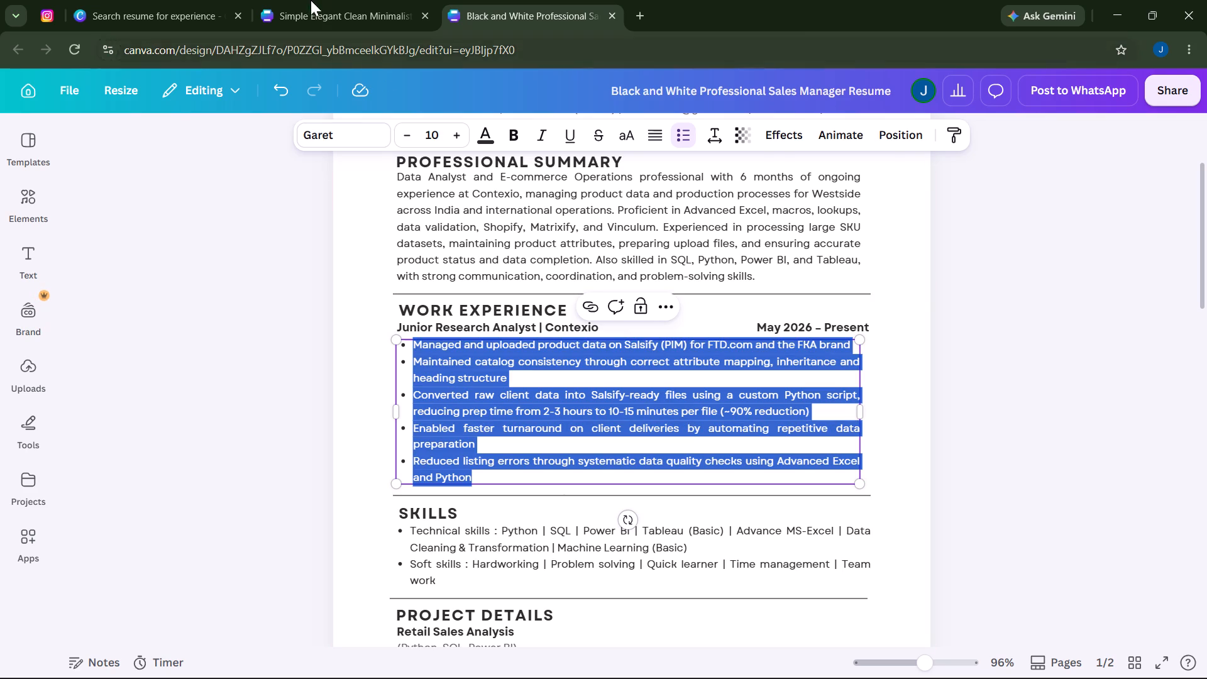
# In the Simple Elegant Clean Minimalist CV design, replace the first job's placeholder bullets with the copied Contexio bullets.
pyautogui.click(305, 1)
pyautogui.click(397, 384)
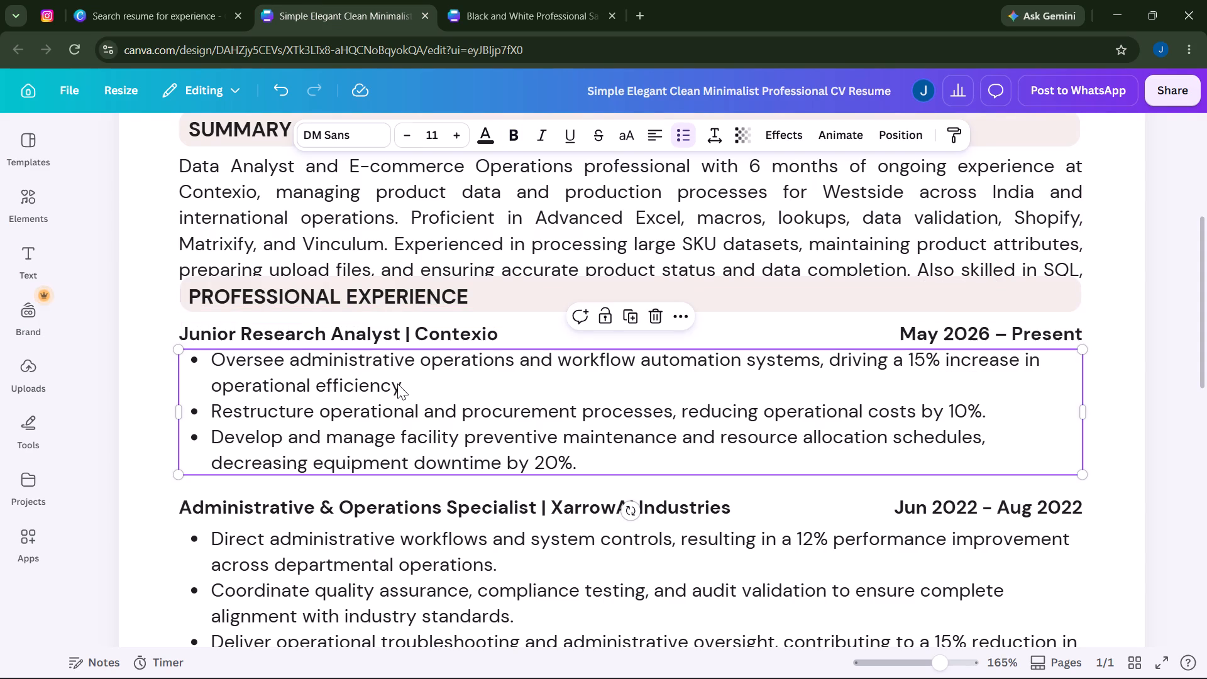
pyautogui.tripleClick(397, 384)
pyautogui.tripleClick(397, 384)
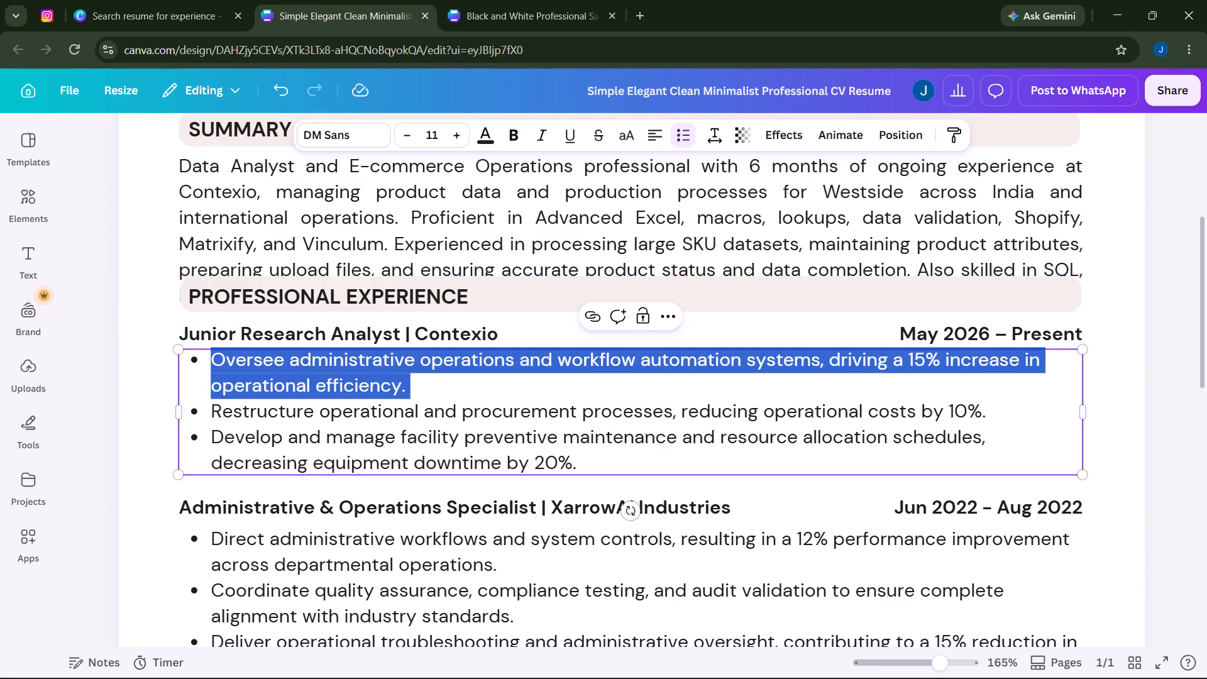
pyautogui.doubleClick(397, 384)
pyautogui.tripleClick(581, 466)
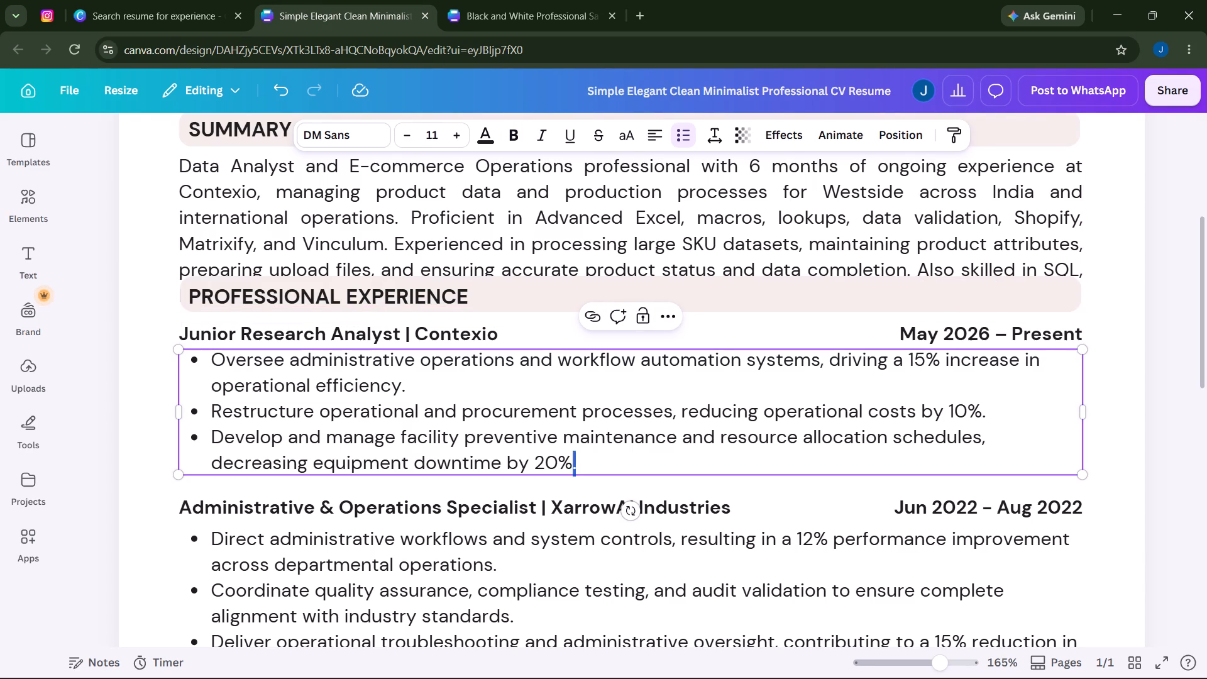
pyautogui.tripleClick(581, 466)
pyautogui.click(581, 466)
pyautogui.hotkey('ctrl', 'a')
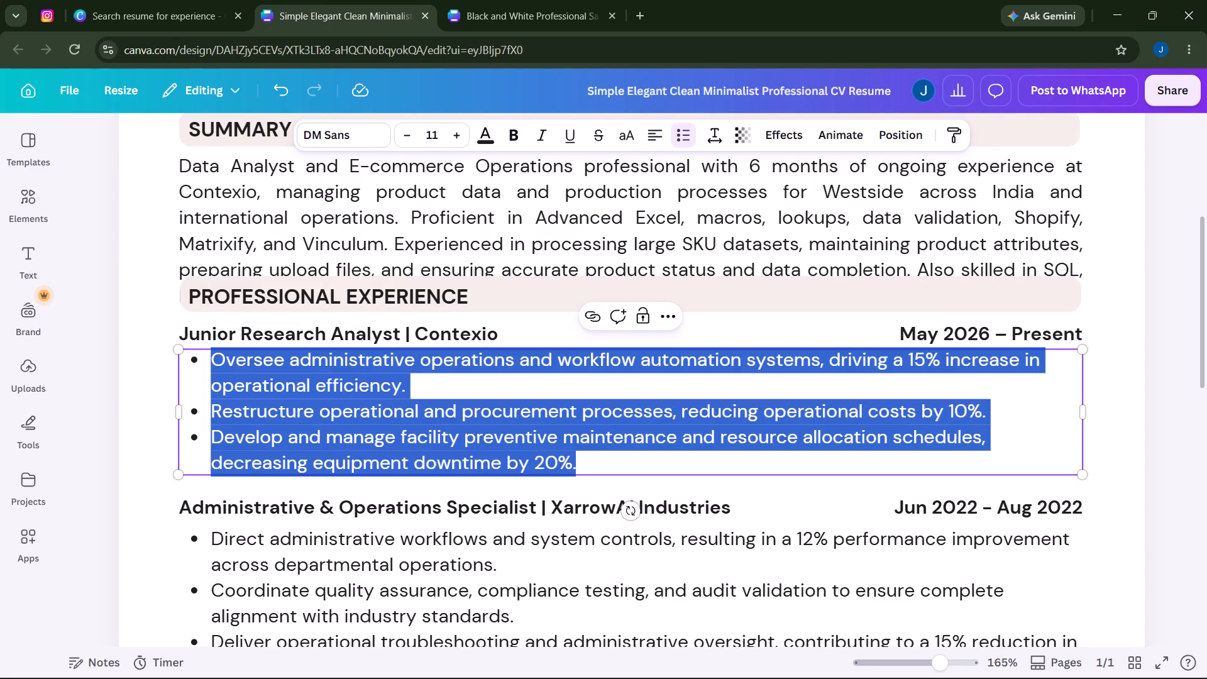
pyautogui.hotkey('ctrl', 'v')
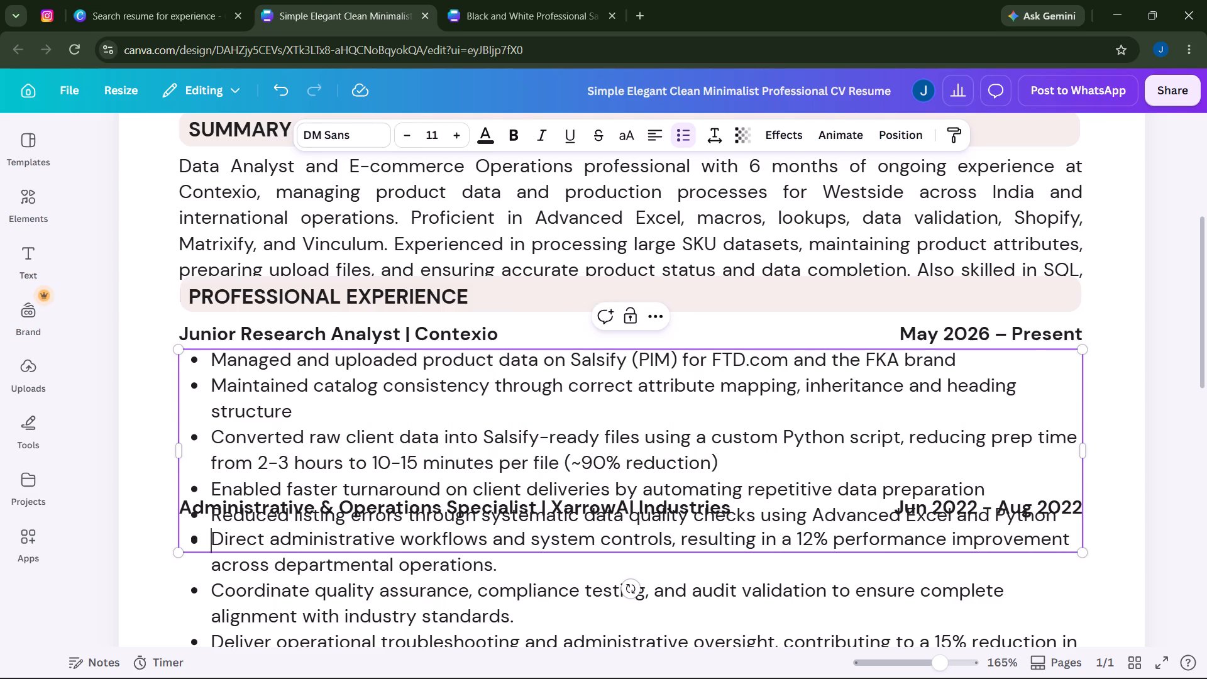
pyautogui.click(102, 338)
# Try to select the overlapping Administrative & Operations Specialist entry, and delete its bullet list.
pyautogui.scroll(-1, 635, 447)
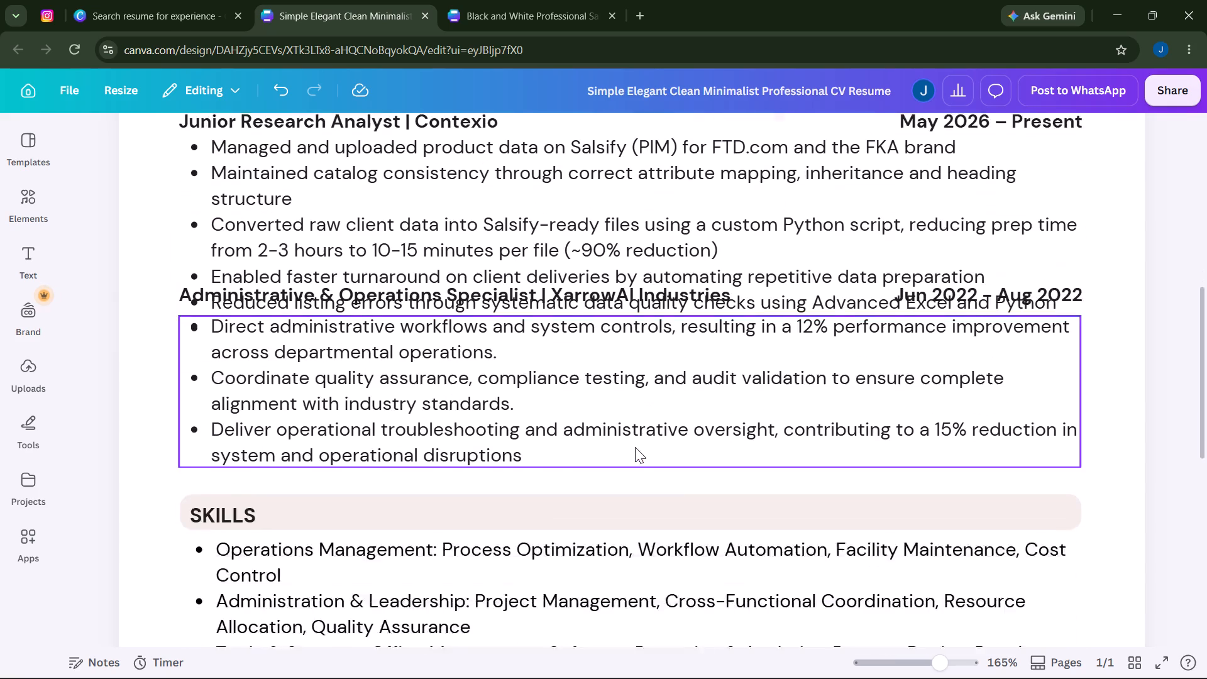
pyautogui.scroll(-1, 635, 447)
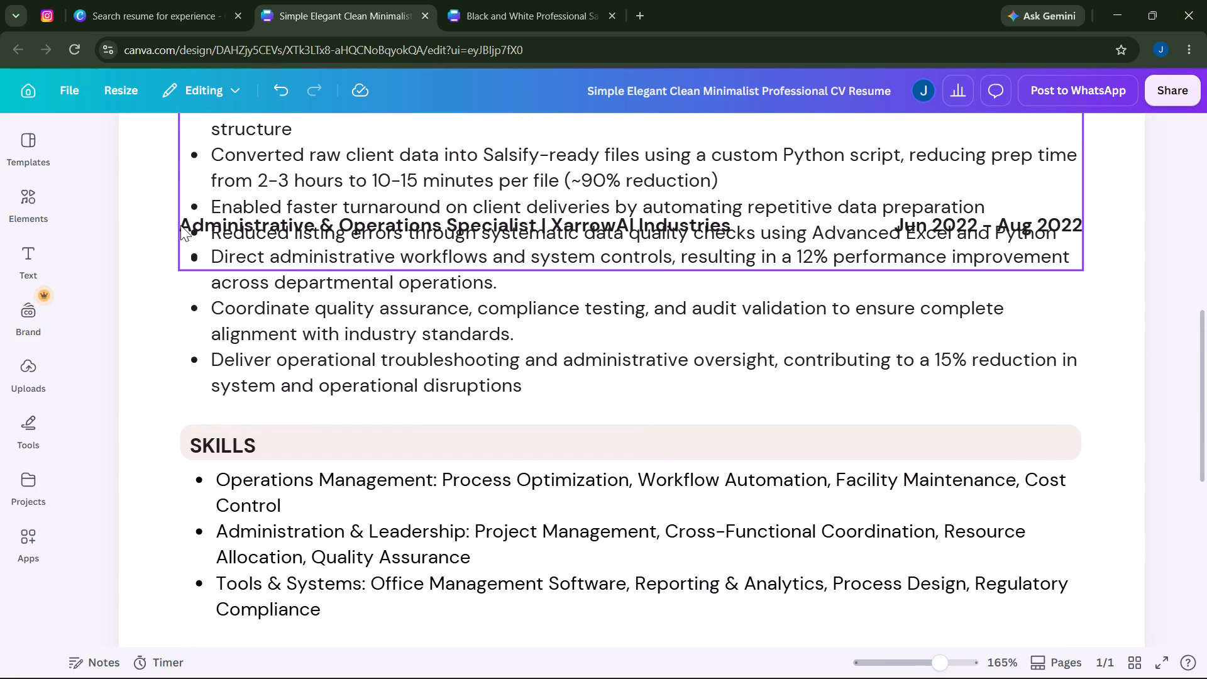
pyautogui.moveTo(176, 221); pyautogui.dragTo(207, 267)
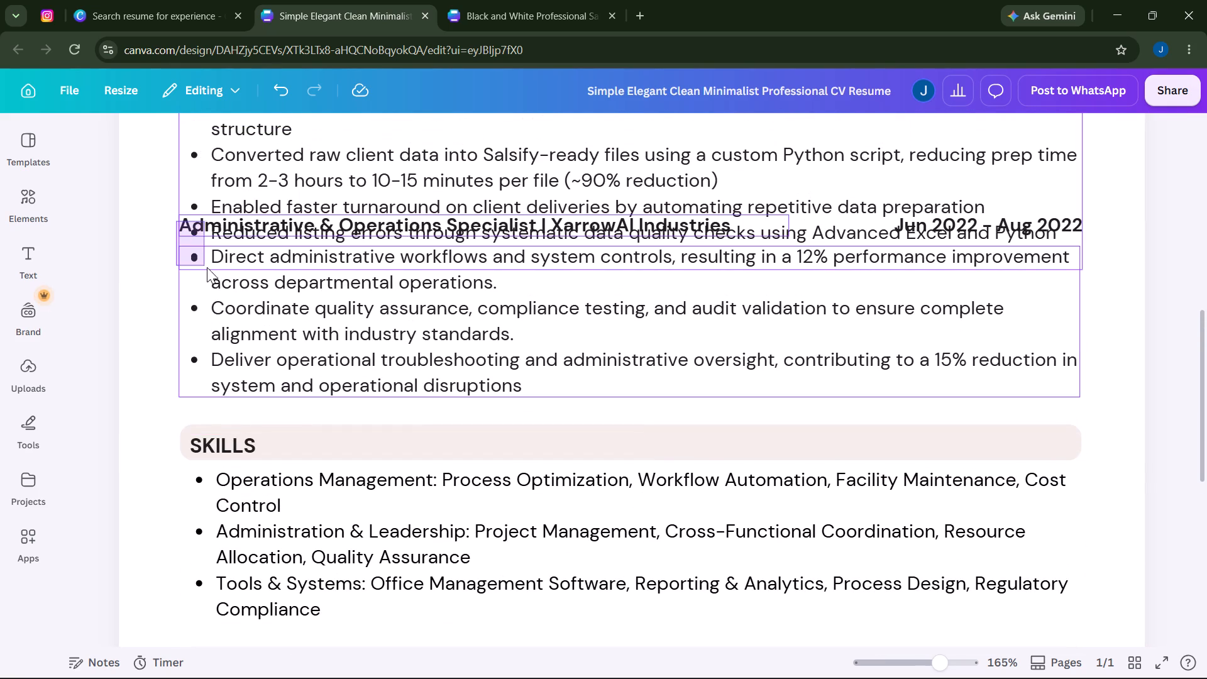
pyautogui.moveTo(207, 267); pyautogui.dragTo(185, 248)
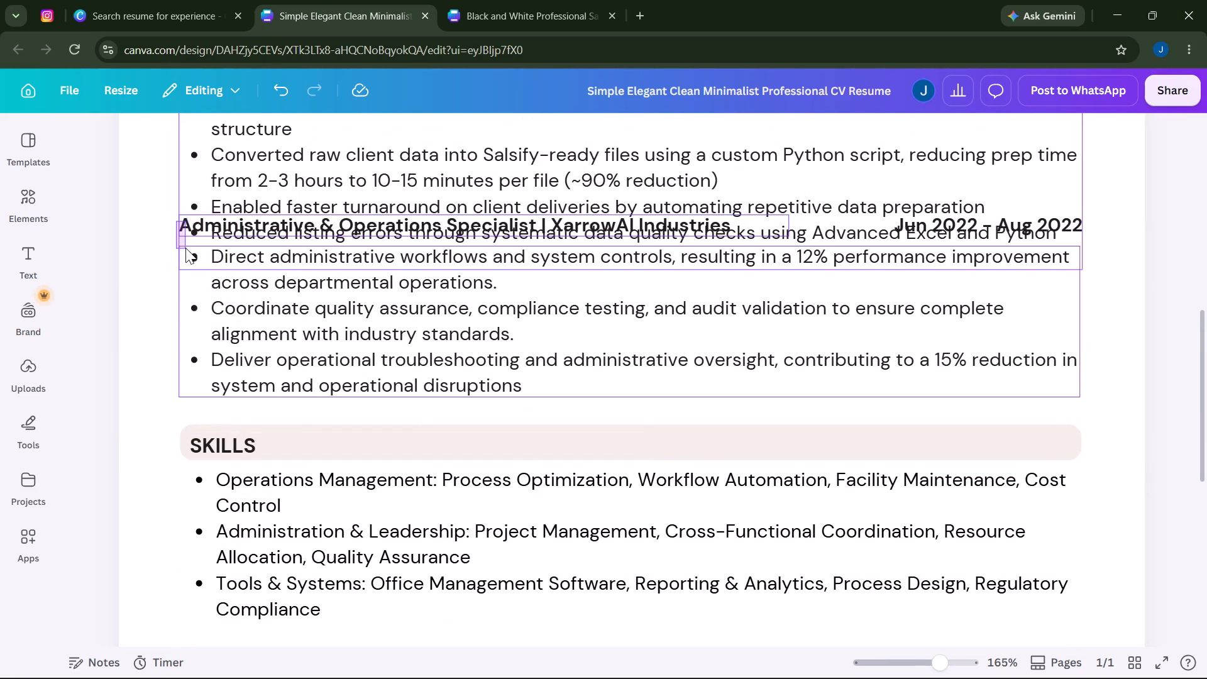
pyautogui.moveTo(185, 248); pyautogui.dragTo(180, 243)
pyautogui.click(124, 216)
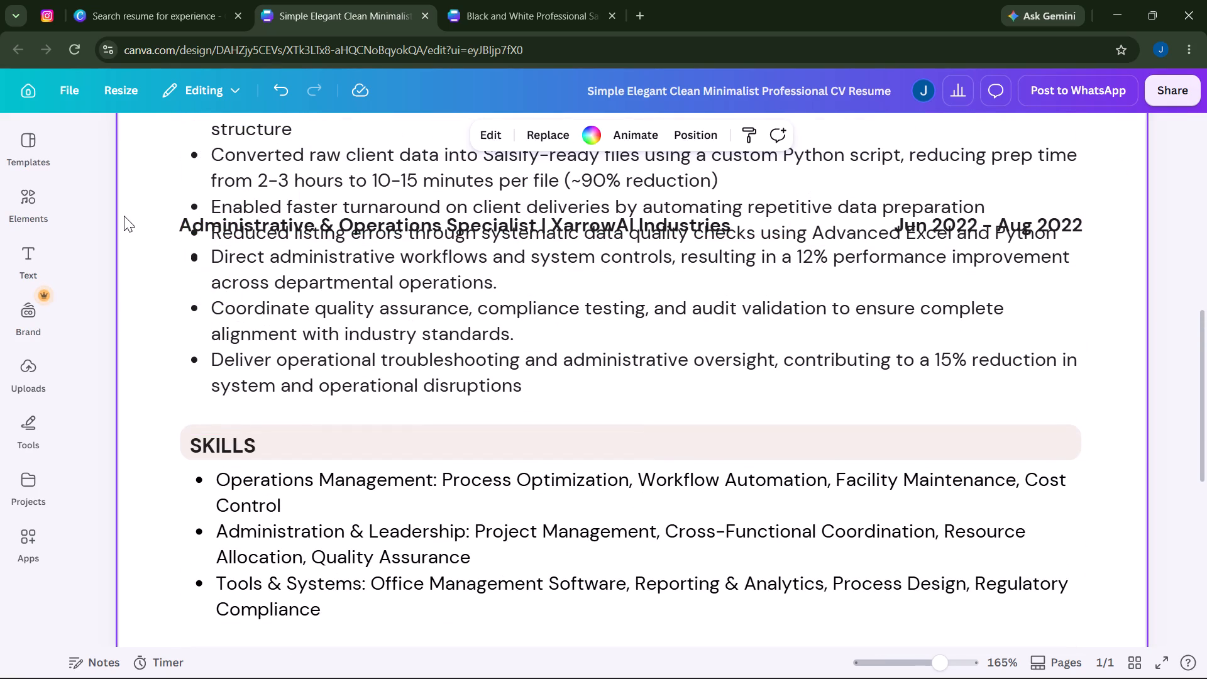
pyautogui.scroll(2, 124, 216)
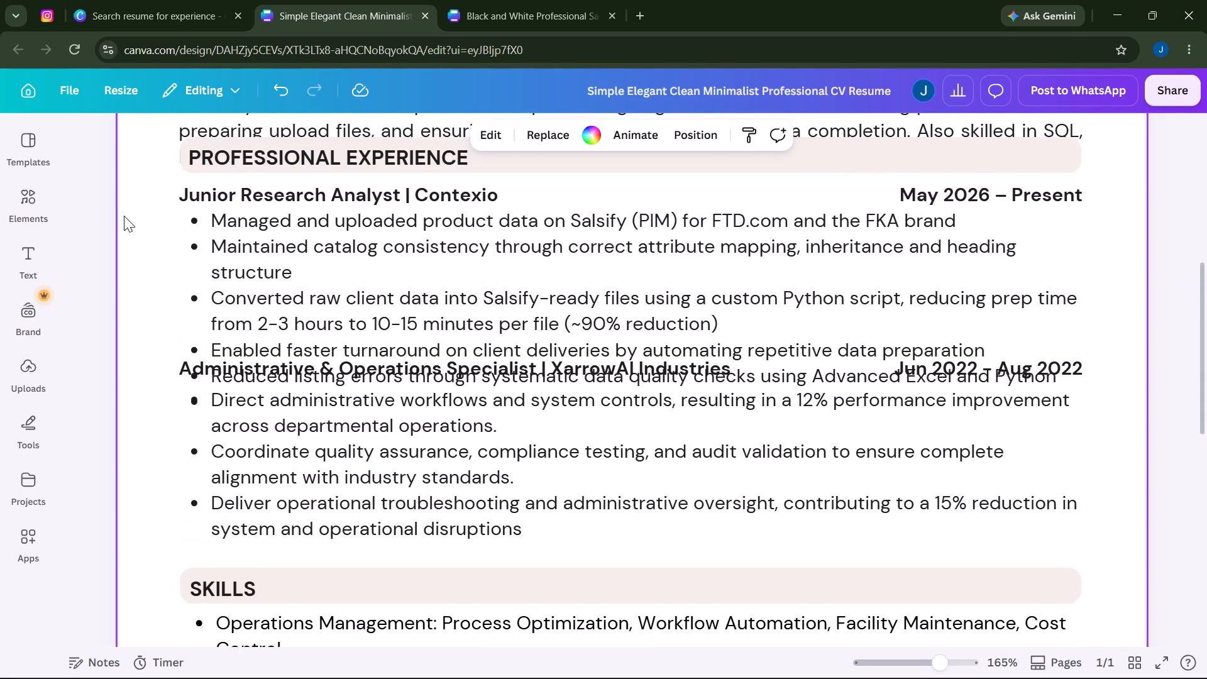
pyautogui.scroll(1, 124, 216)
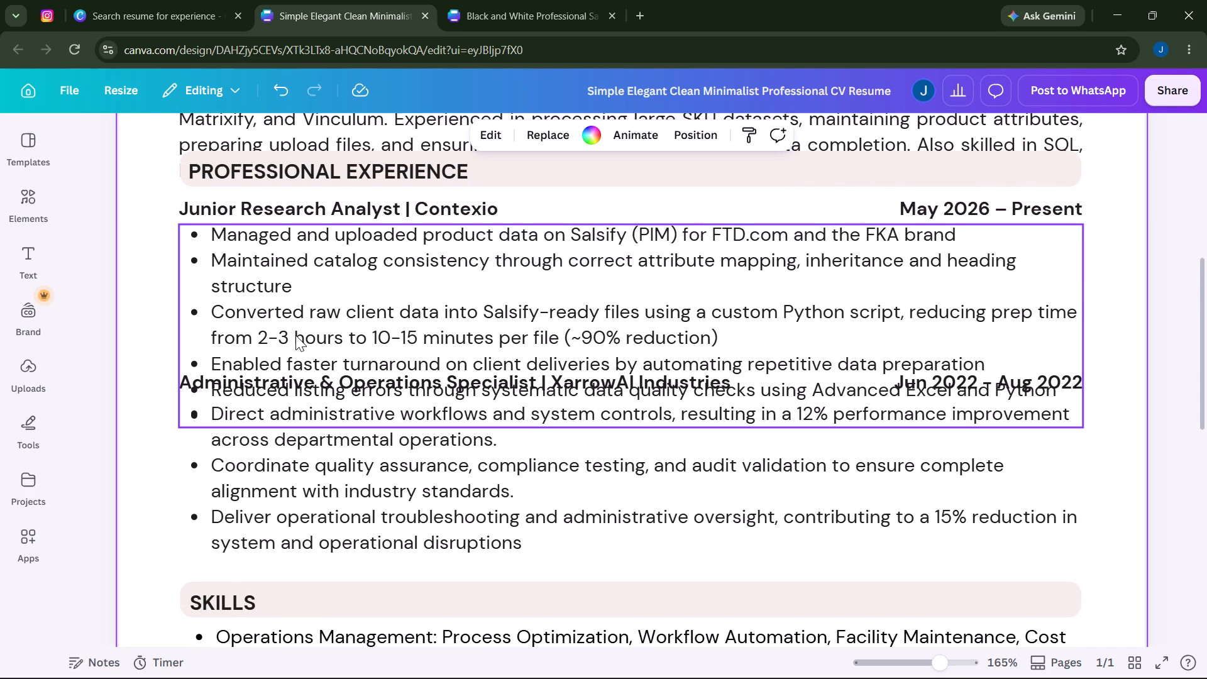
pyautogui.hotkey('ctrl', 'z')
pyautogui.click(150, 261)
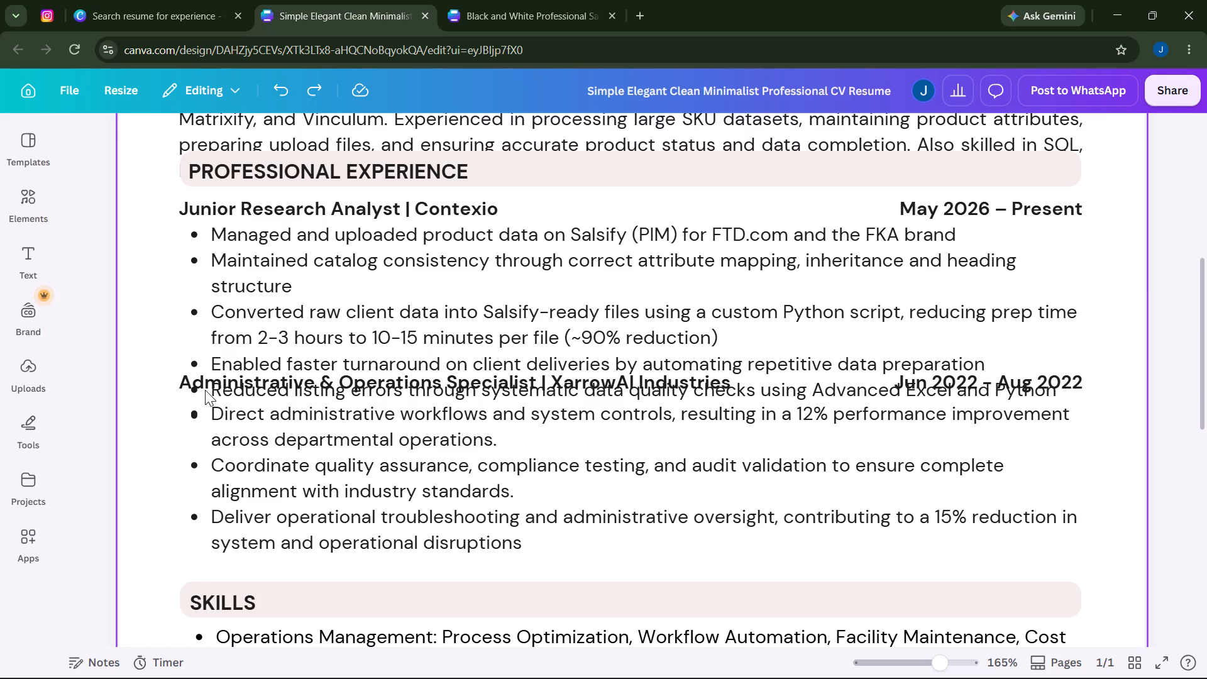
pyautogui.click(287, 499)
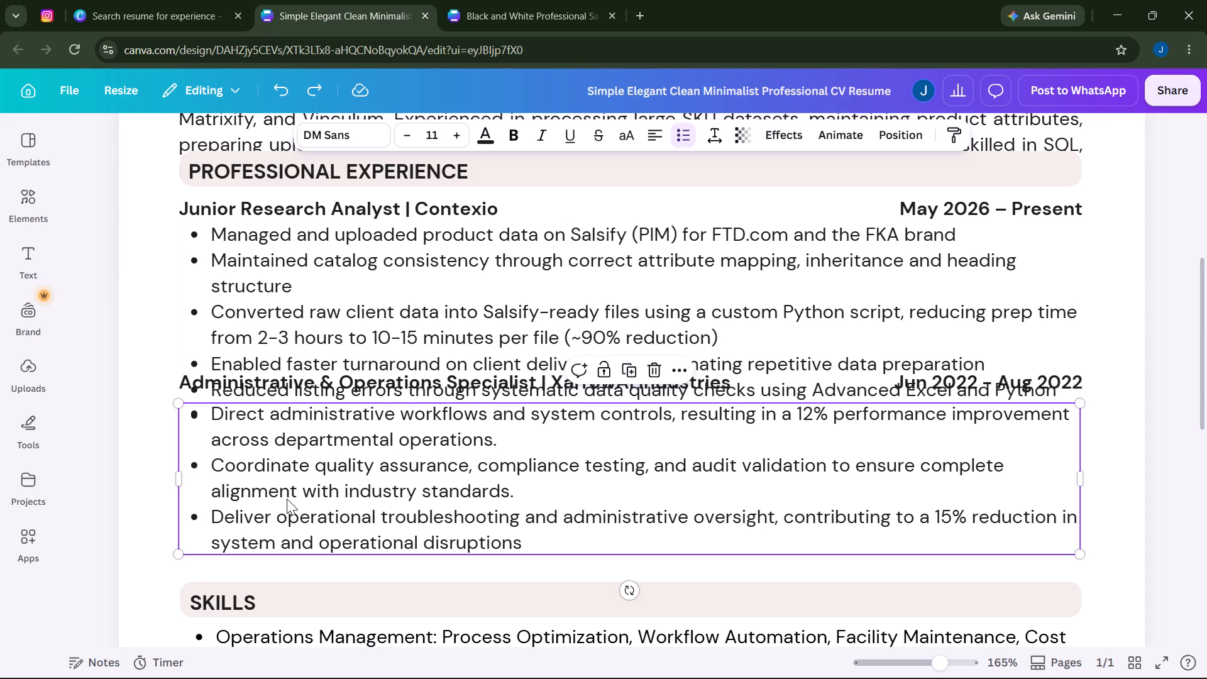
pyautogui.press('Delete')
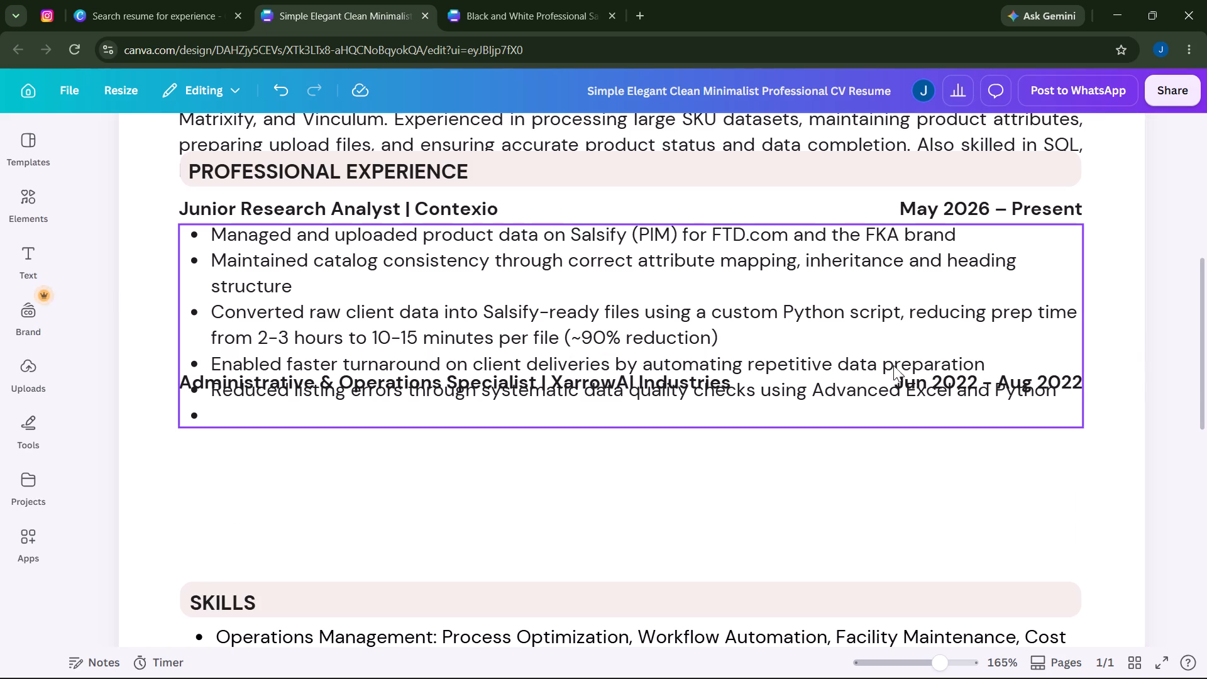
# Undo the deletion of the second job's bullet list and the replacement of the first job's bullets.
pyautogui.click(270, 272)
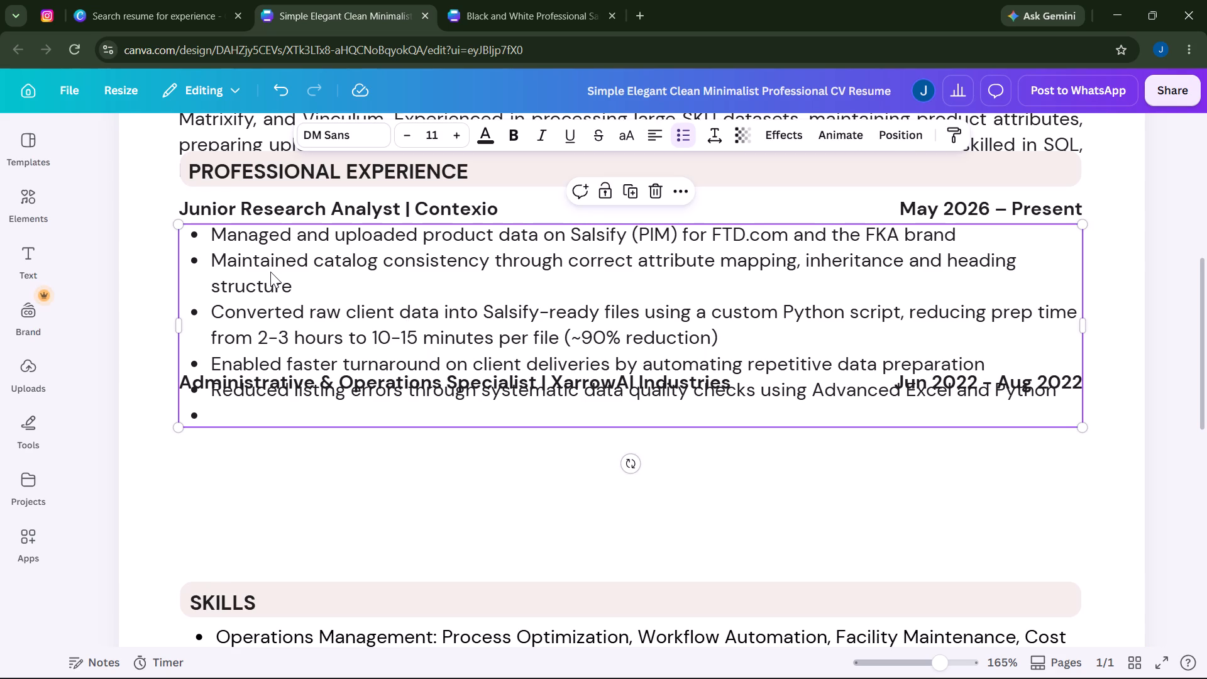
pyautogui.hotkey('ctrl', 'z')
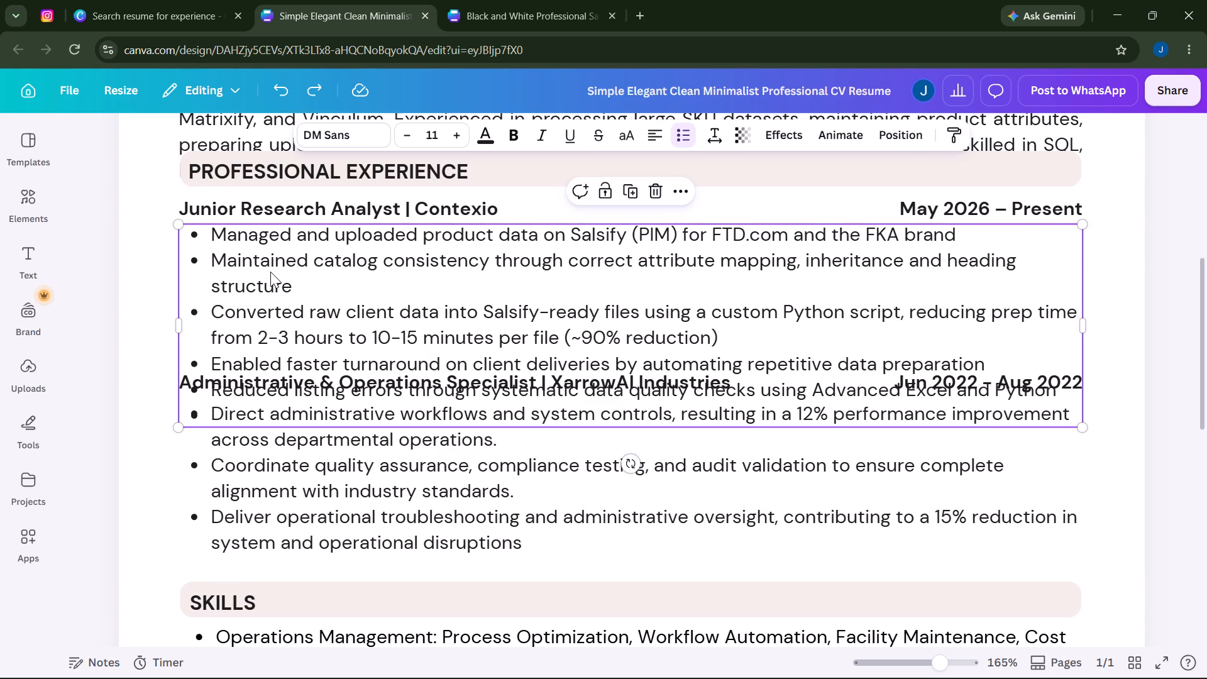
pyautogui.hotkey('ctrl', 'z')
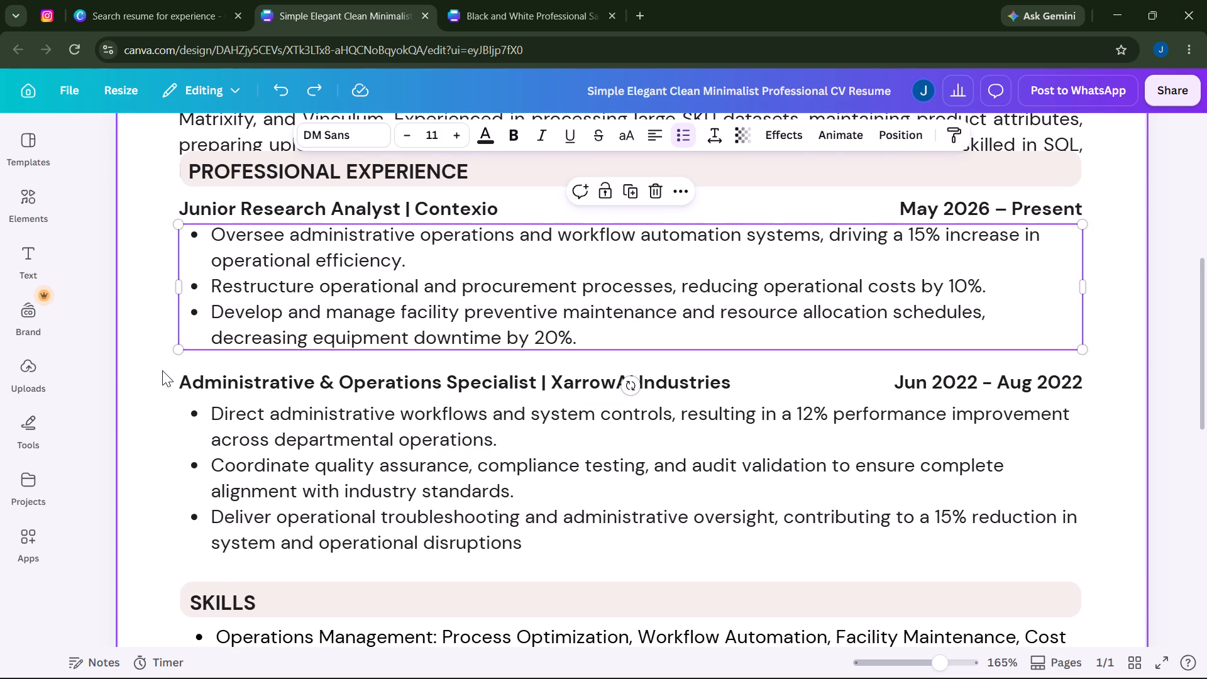
# Delete the whole Administrative & Operations Specialist | XarrowAI Industries entry, including its heading, date and bullet list.
pyautogui.click(162, 370)
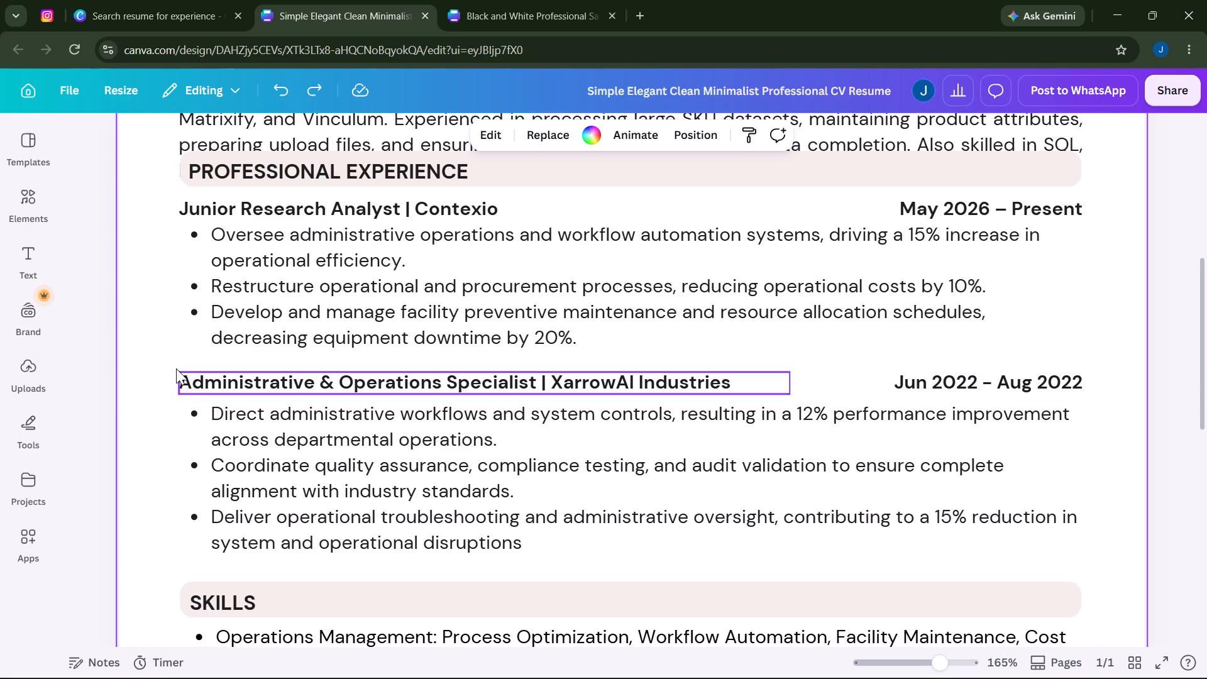
pyautogui.moveTo(175, 368); pyautogui.dragTo(1004, 571)
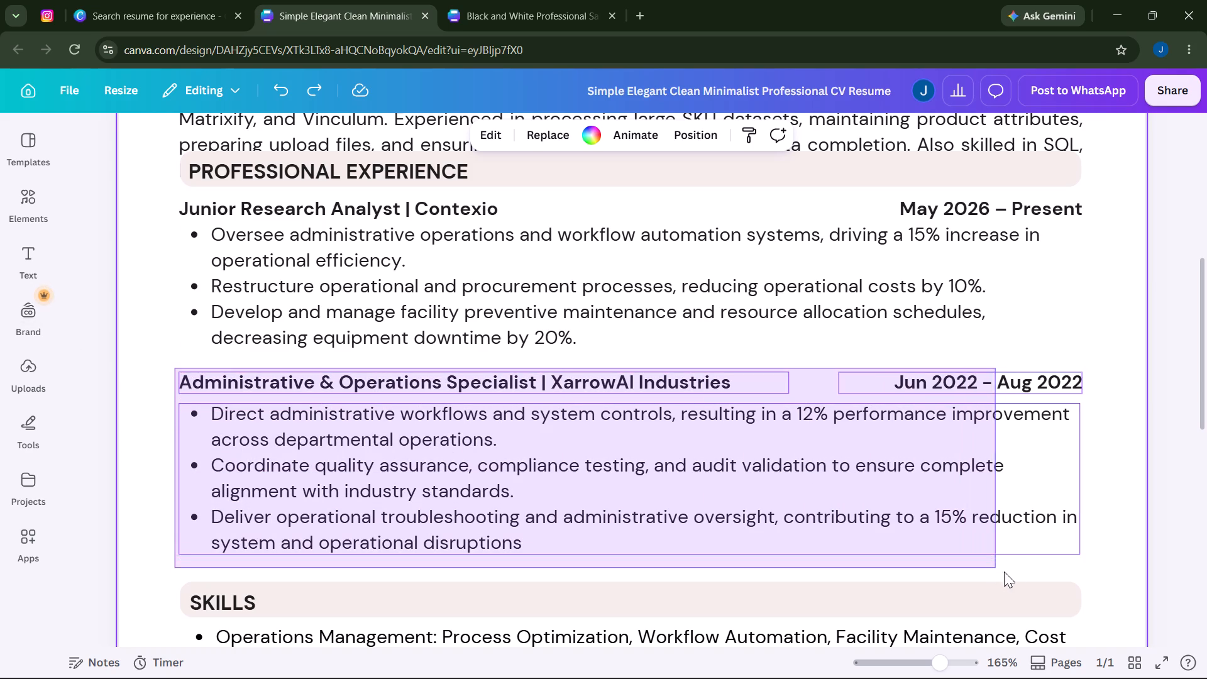
pyautogui.moveTo(1004, 571); pyautogui.dragTo(1015, 548)
pyautogui.press('Delete')
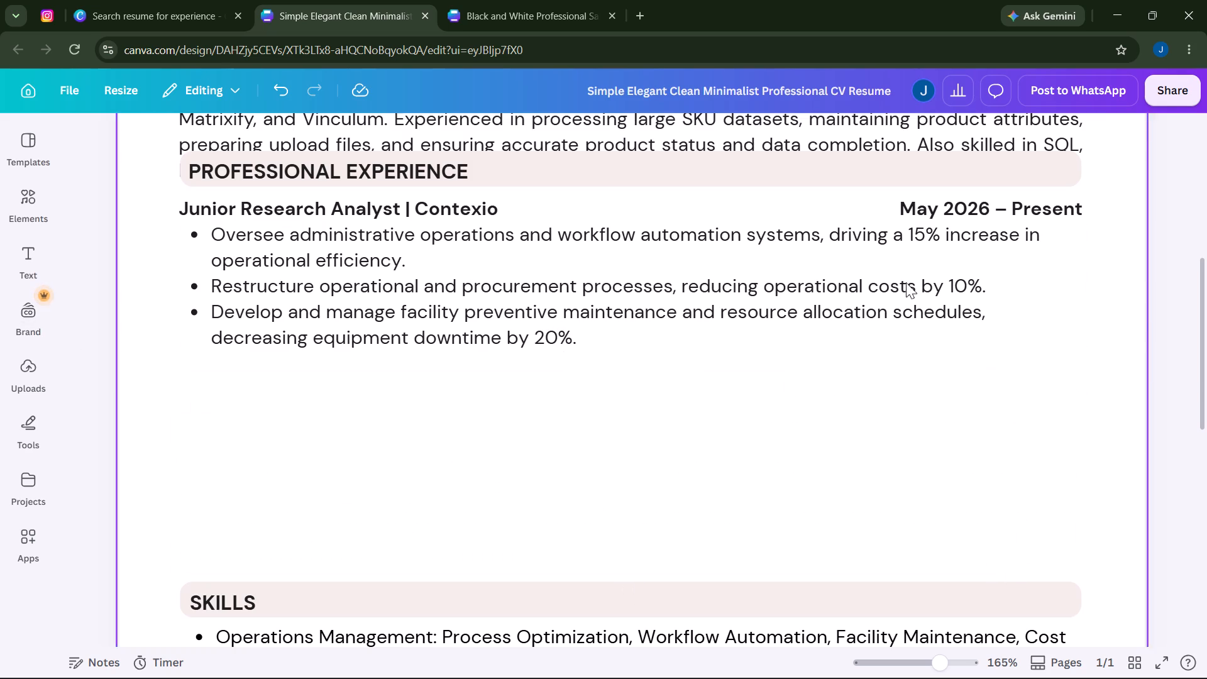
# Replace all placeholder bullets under Junior Research Analyst | Contexio with the bullets copied from the existing resume.
pyautogui.tripleClick(700, 248)
pyautogui.click(700, 248)
pyautogui.click(700, 248)
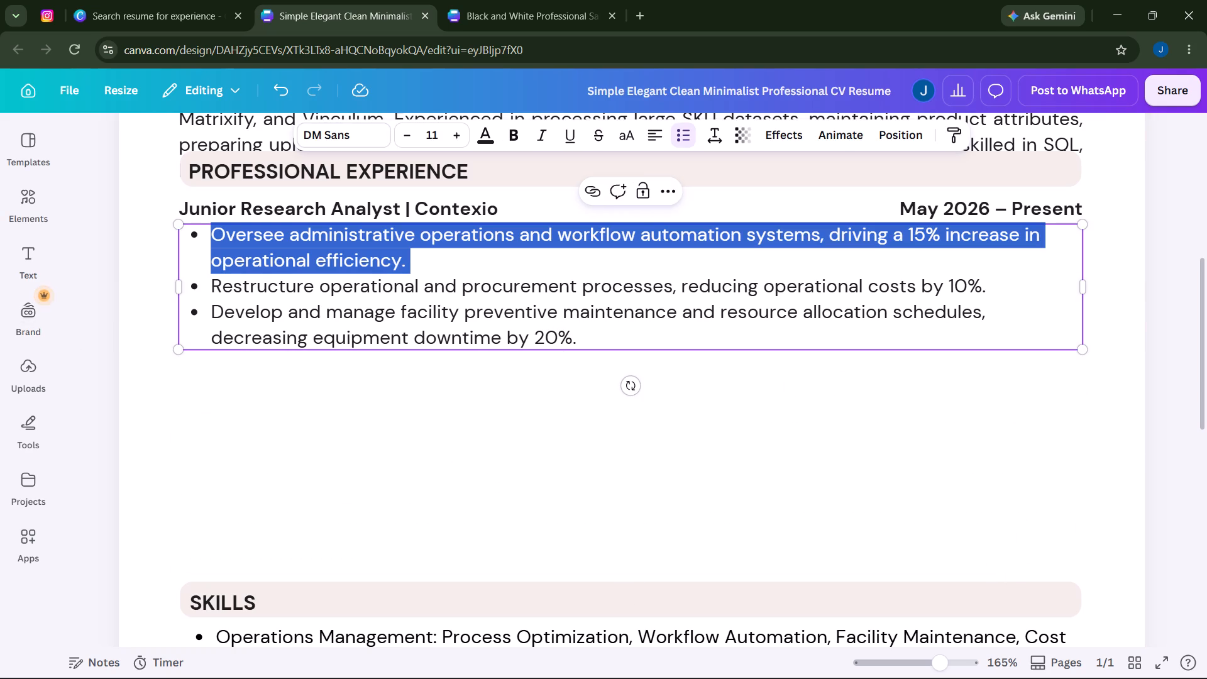
pyautogui.hotkey('ctrl', 'a')
pyautogui.hotkey('ctrl', 'v')
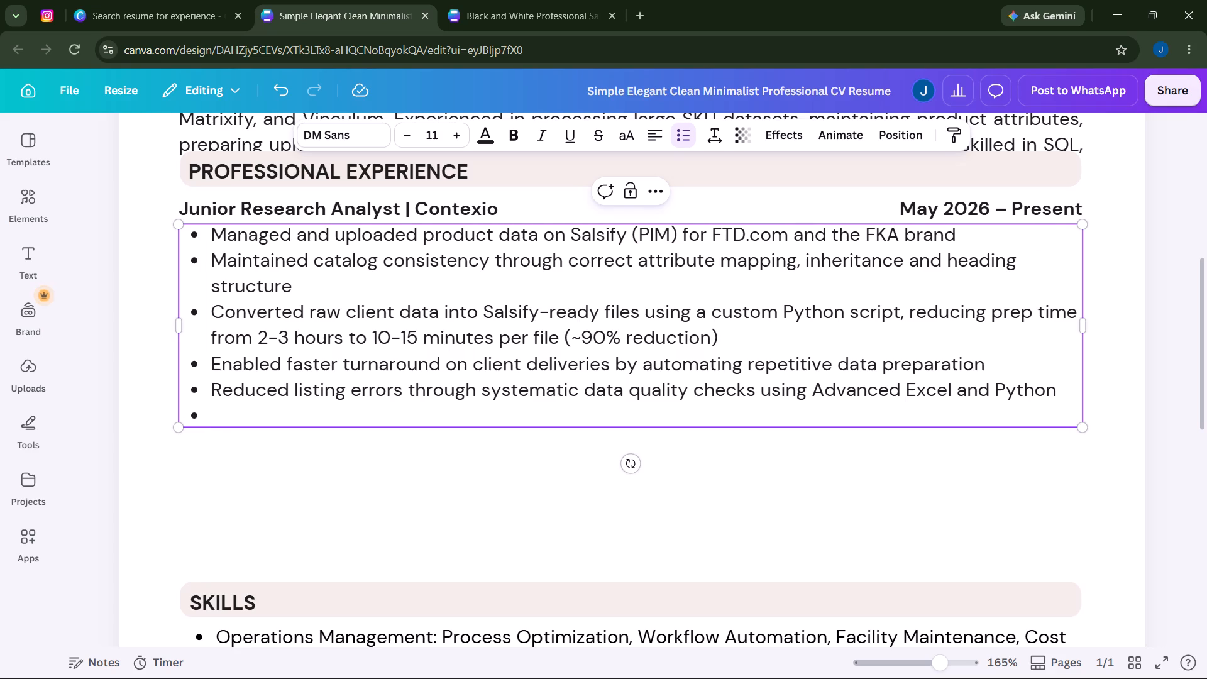
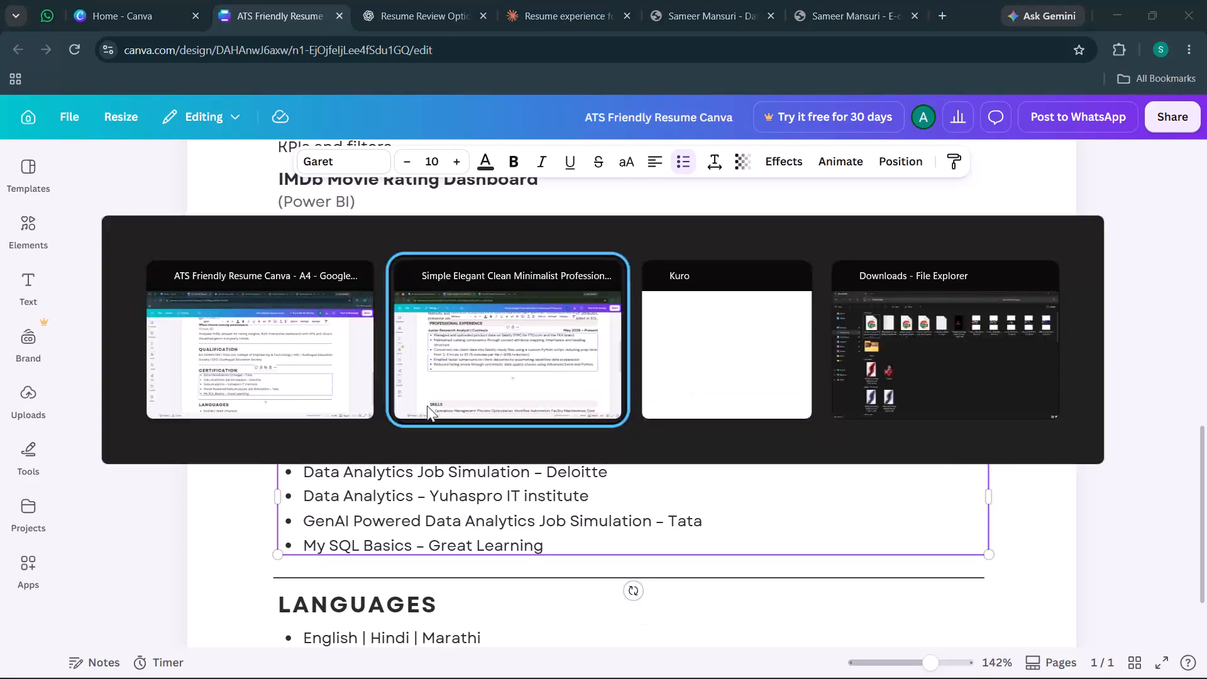
# Remove the empty trailing bullet from the Junior Research Analyst | Contexio list in the Simple Elegant Clean Minimalist resume.
pyautogui.click(516, 0)
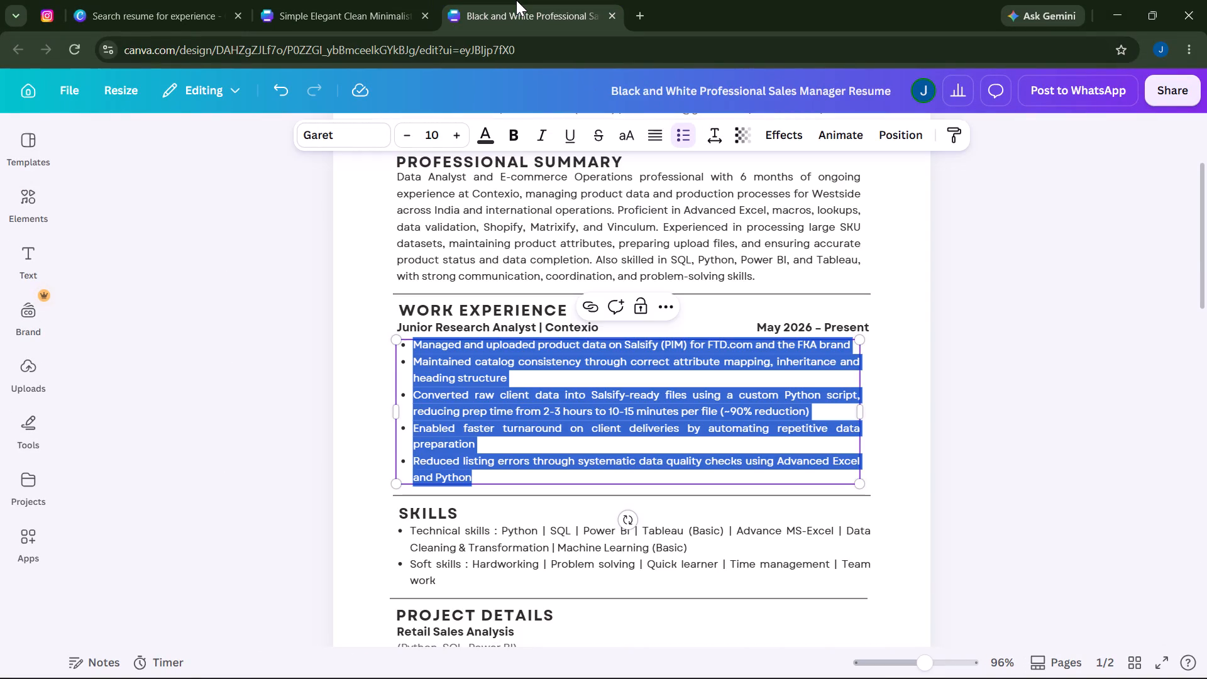
pyautogui.hotkey('alt', 'Tab')
pyautogui.hotkey('alt', 'Tab')
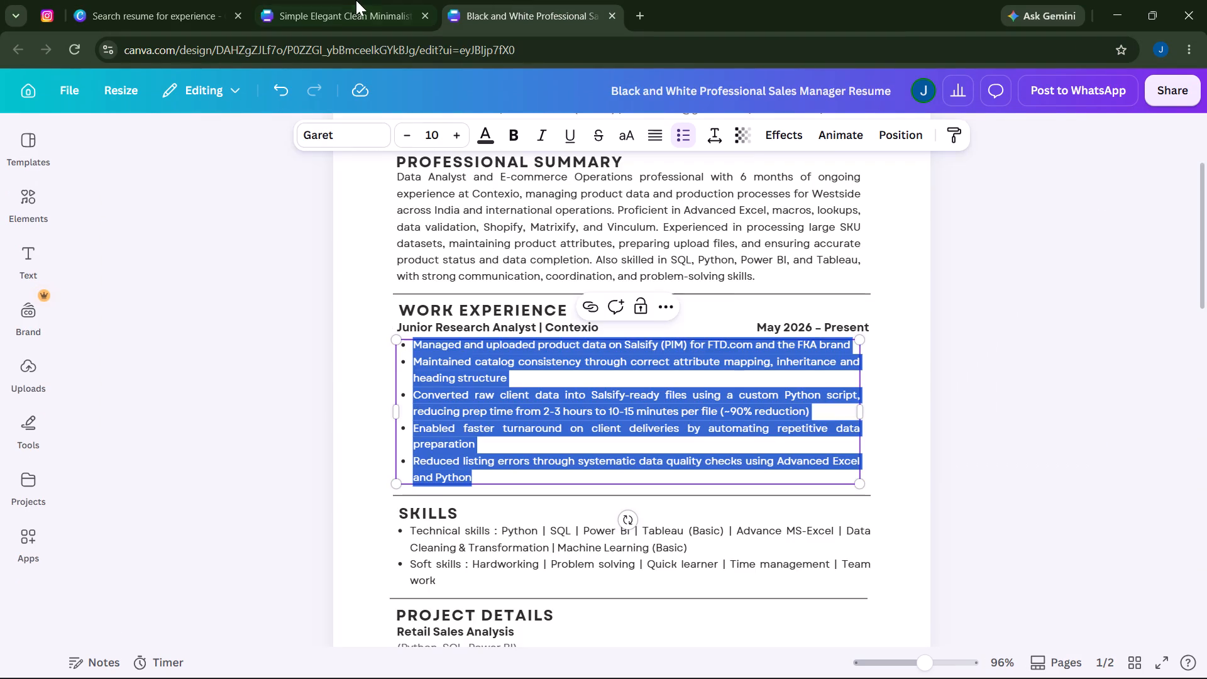
pyautogui.click(347, 0)
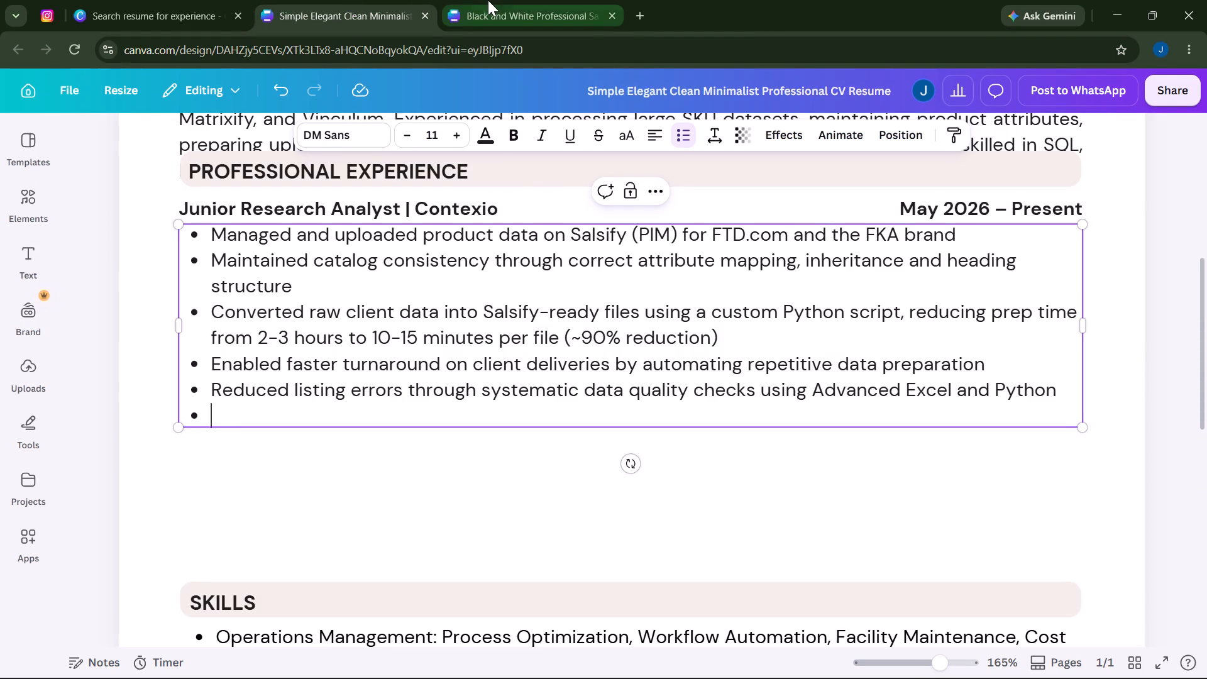
pyautogui.click(492, 0)
pyautogui.click(398, 0)
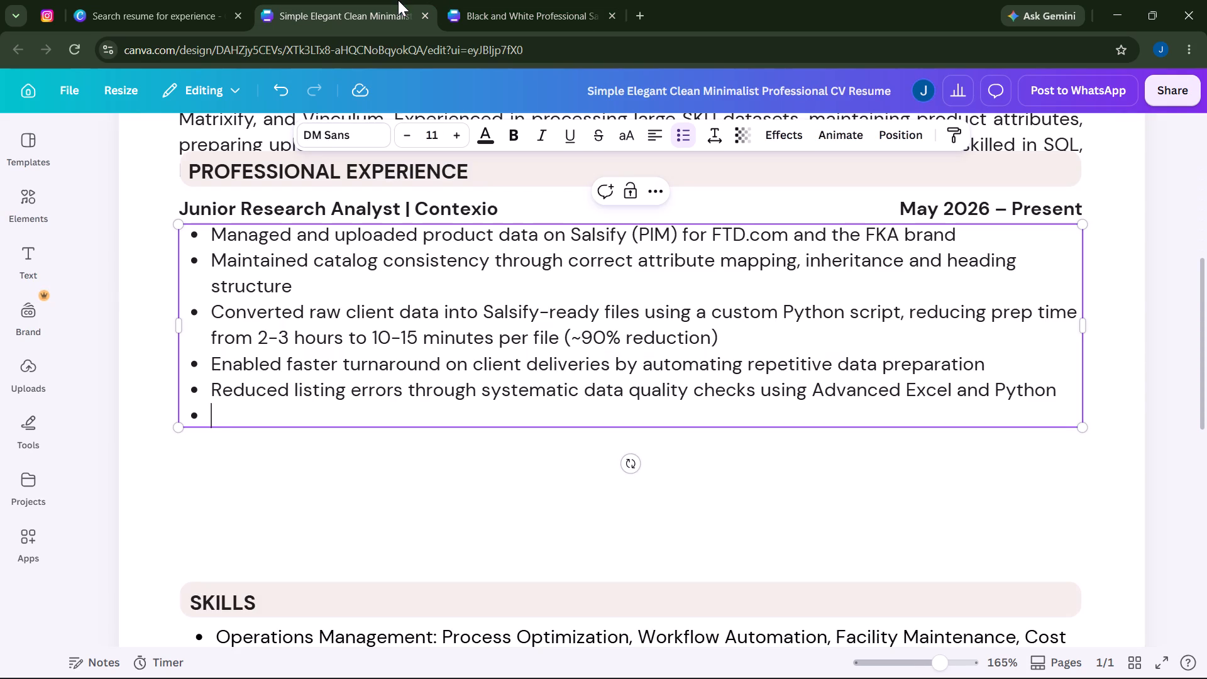
pyautogui.press('BackSpace')
pyautogui.press('BackSpace')
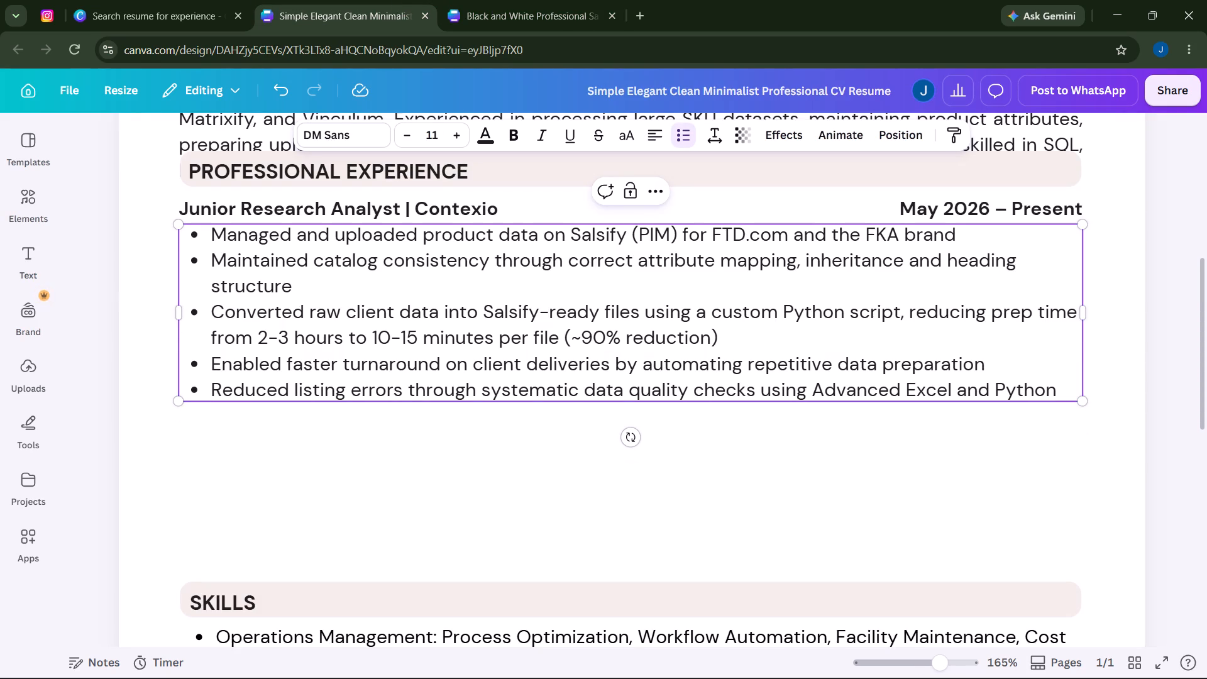
# Copy the technical and soft skills bullet list from the Skills section of the existing Black and White Professional Sales Manager Resume.
pyautogui.click(524, 0)
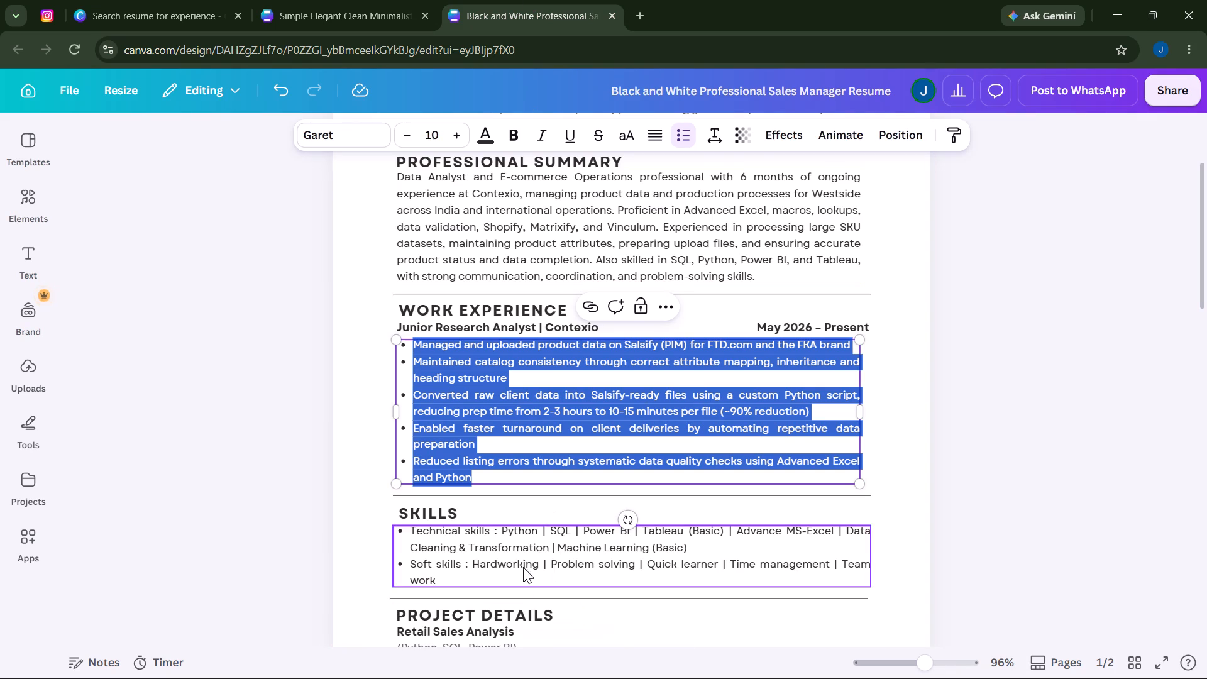
pyautogui.click(521, 551)
pyautogui.hotkey('ctrl', 'a')
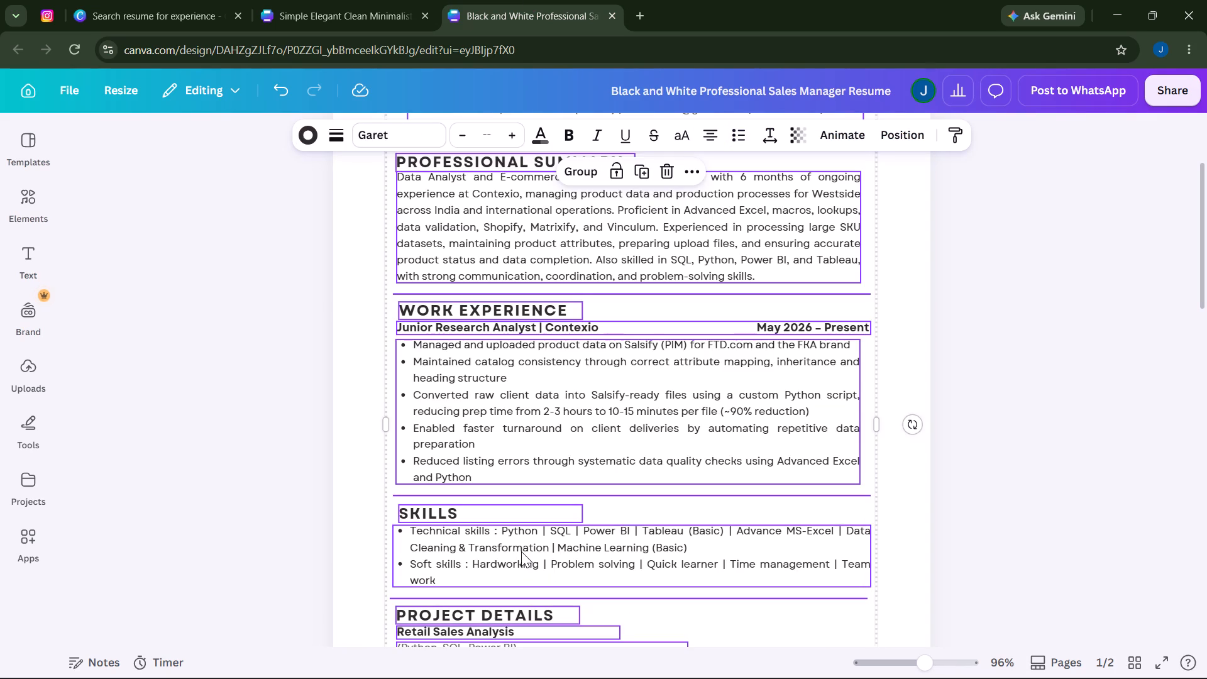
pyautogui.tripleClick(521, 551)
pyautogui.tripleClick(521, 551)
pyautogui.click(521, 551)
pyautogui.click(367, 496)
pyautogui.click(468, 569)
pyautogui.tripleClick(468, 569)
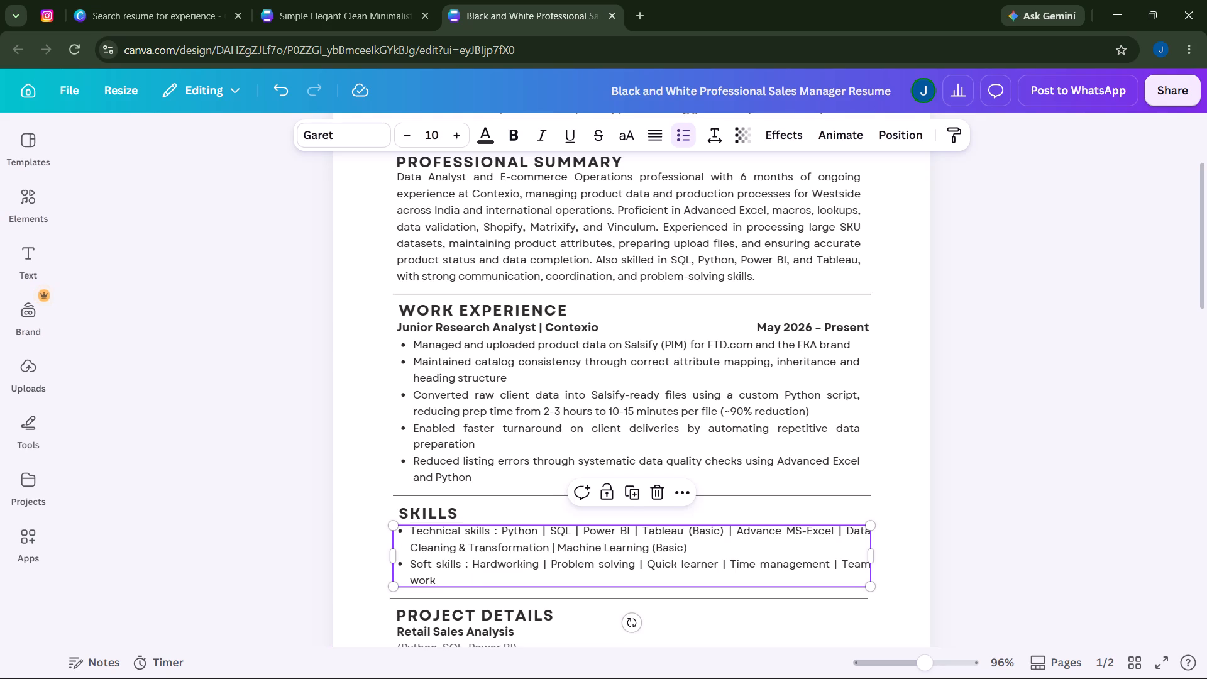
pyautogui.click(468, 569)
pyautogui.hotkey('ctrl', 'a')
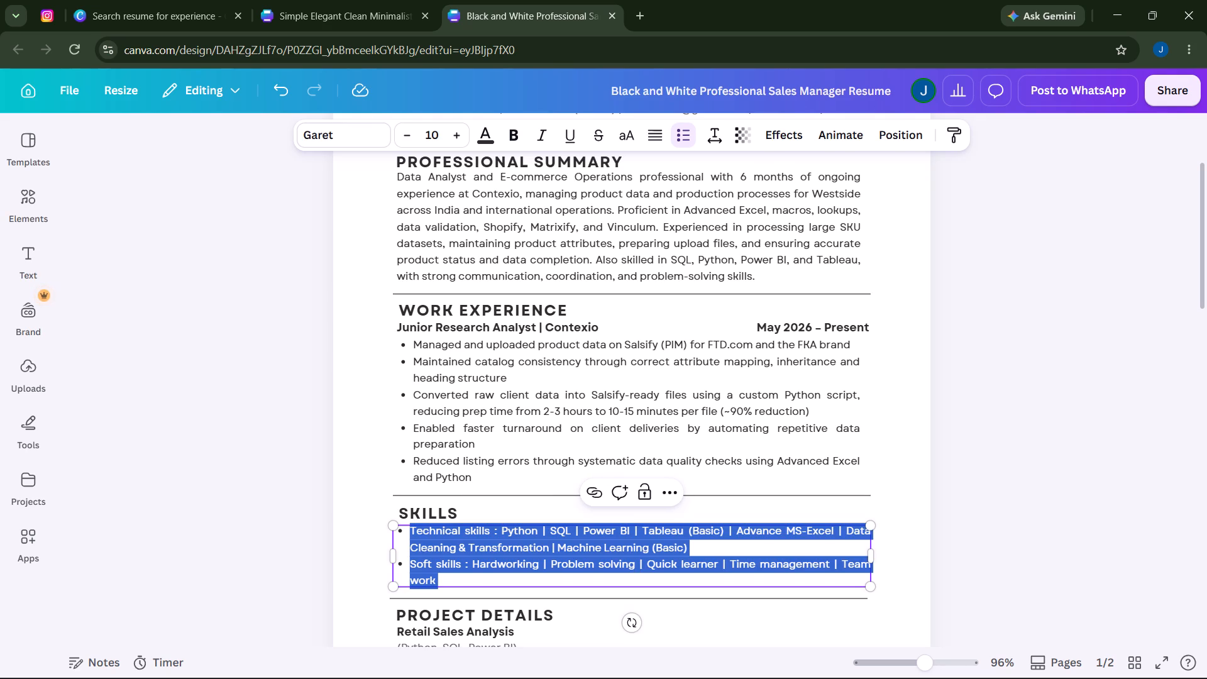
pyautogui.hotkey('ctrl', 'c')
# Replace all placeholder bullets under Skills in the Simple Elegant Clean Minimalist resume with the copied technical and soft skills.
pyautogui.click(330, 0)
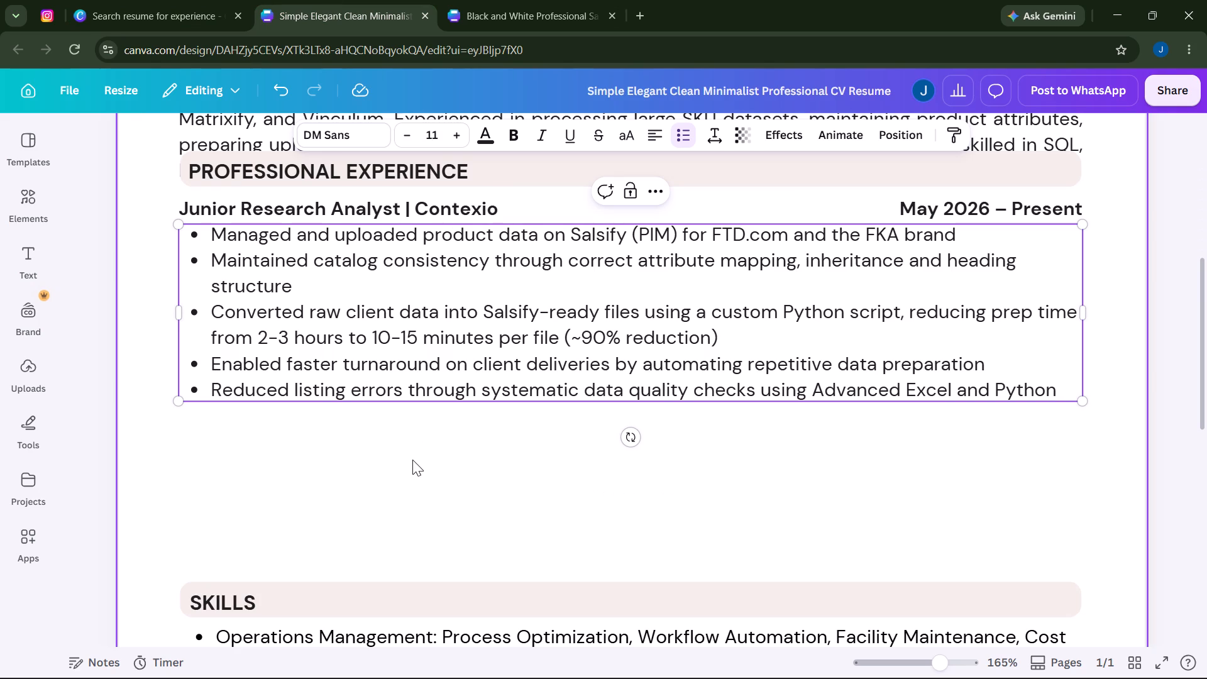
pyautogui.scroll(-3, 412, 460)
pyautogui.click(422, 407)
pyautogui.tripleClick(422, 407)
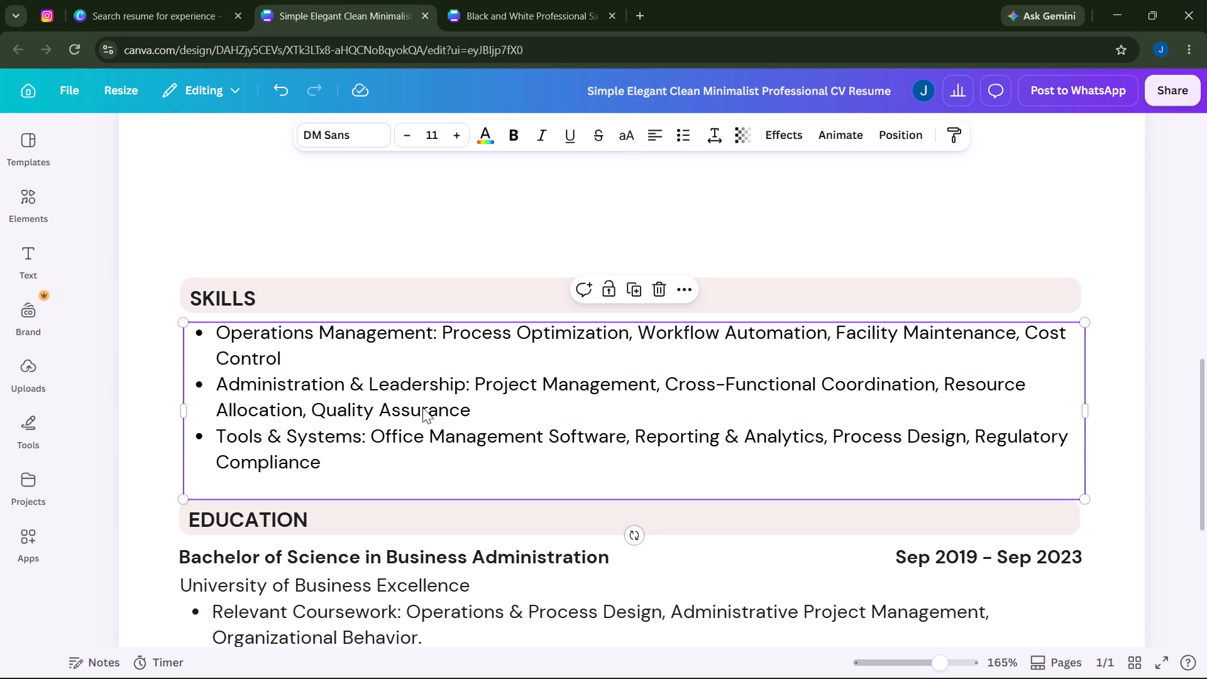
pyautogui.tripleClick(422, 407)
pyautogui.doubleClick(422, 407)
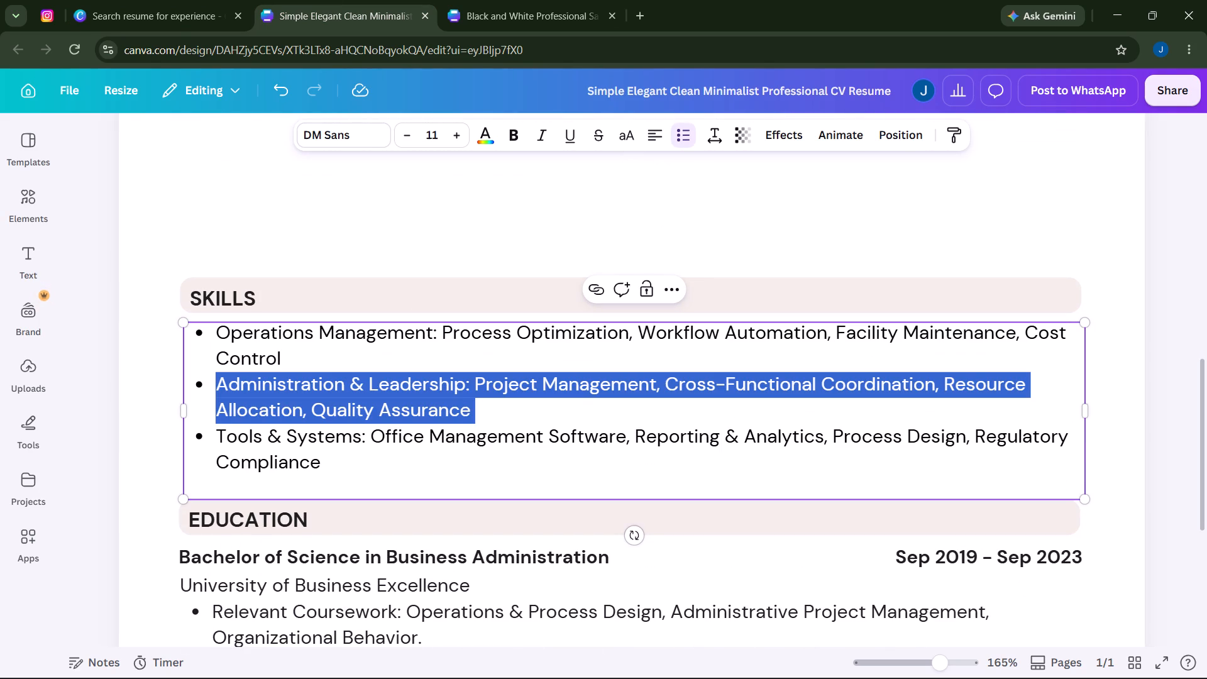
pyautogui.click(383, 461)
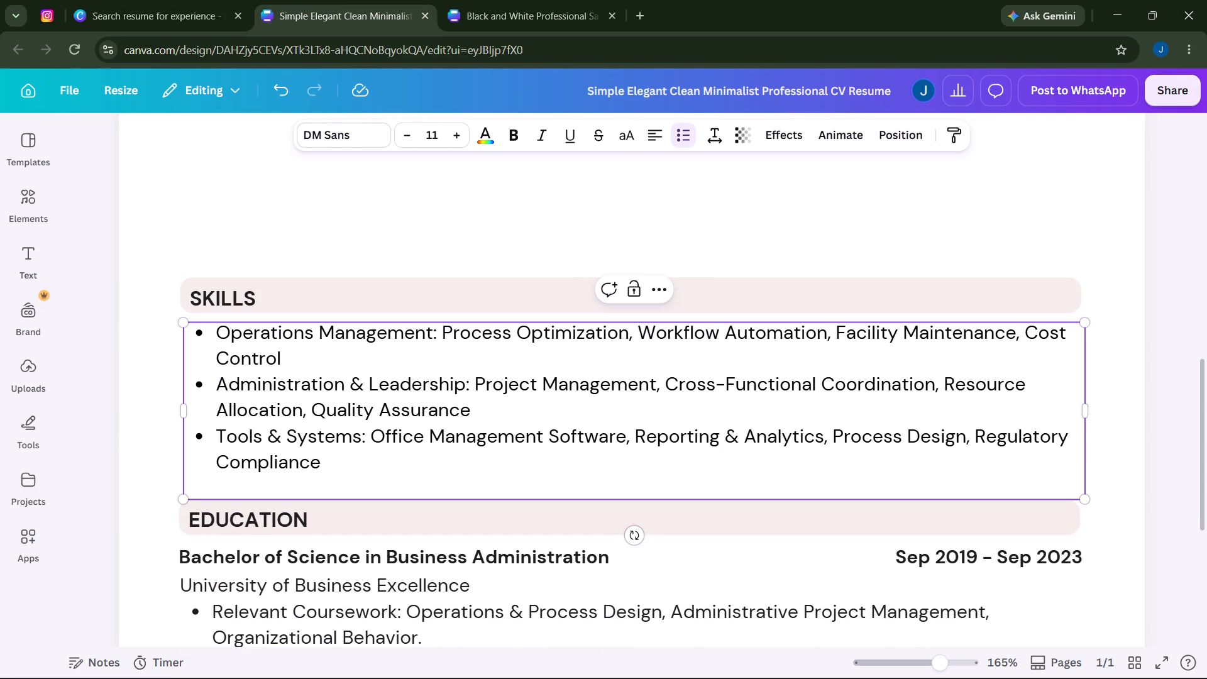
pyautogui.hotkey('ctrl', 'a')
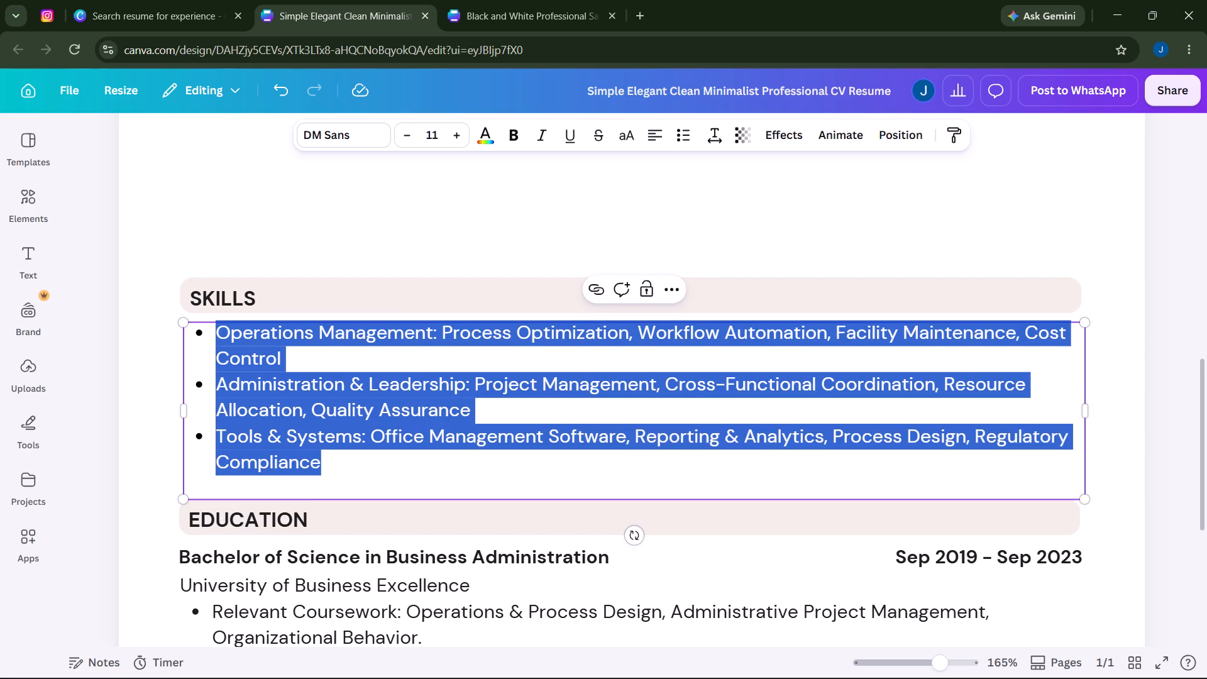
pyautogui.hotkey('ctrl', 'v')
# Replace the Administrative Manager title in the new resume's header with "Aspiring Data Analyst" copied from the existing resume.
pyautogui.scroll(-4, 383, 461)
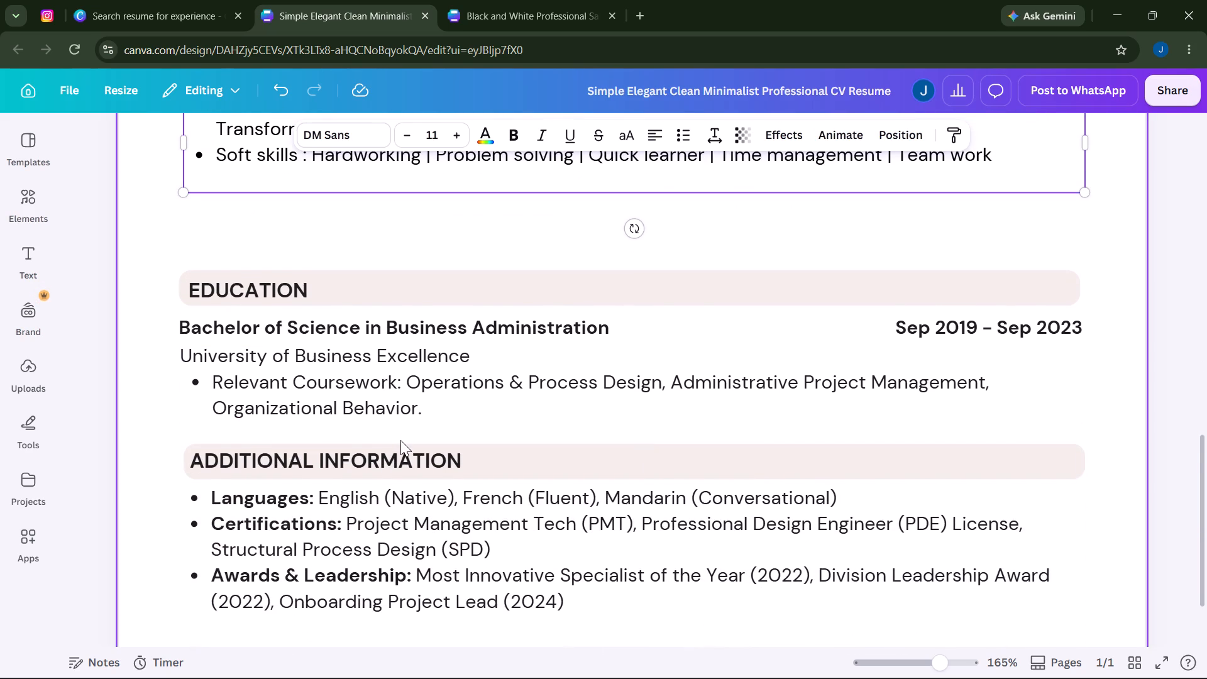
pyautogui.scroll(-3, 400, 440)
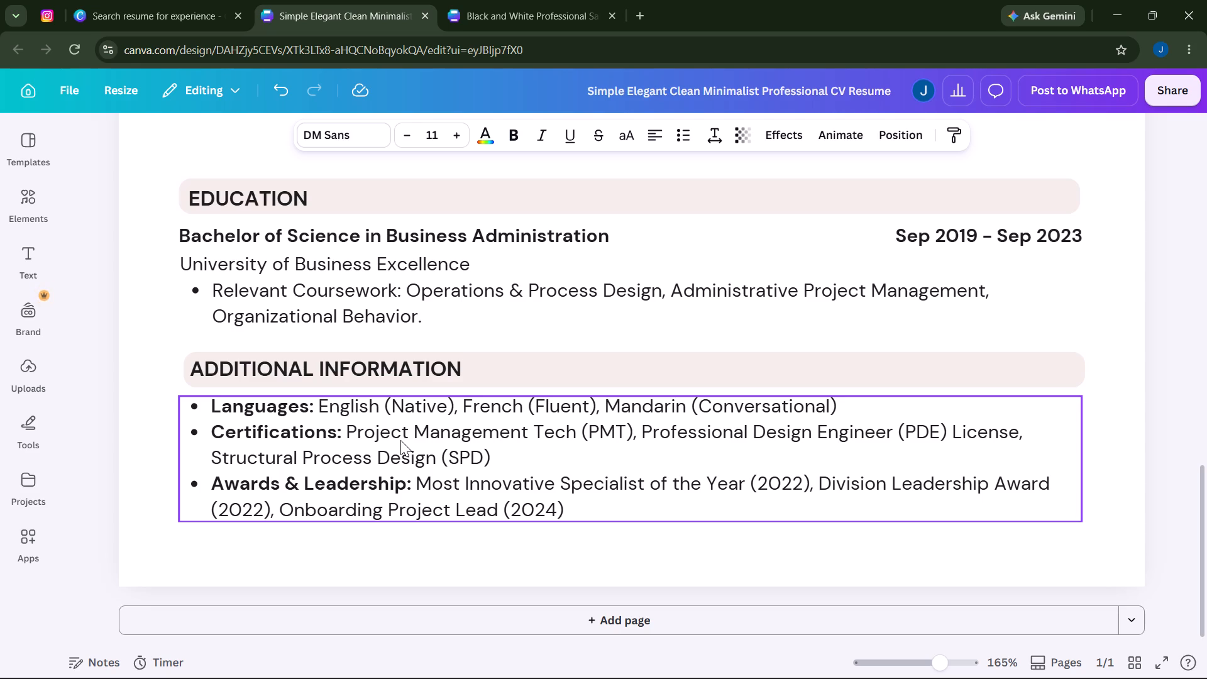
pyautogui.scroll(-1, 400, 440)
pyautogui.scroll(4, 400, 440)
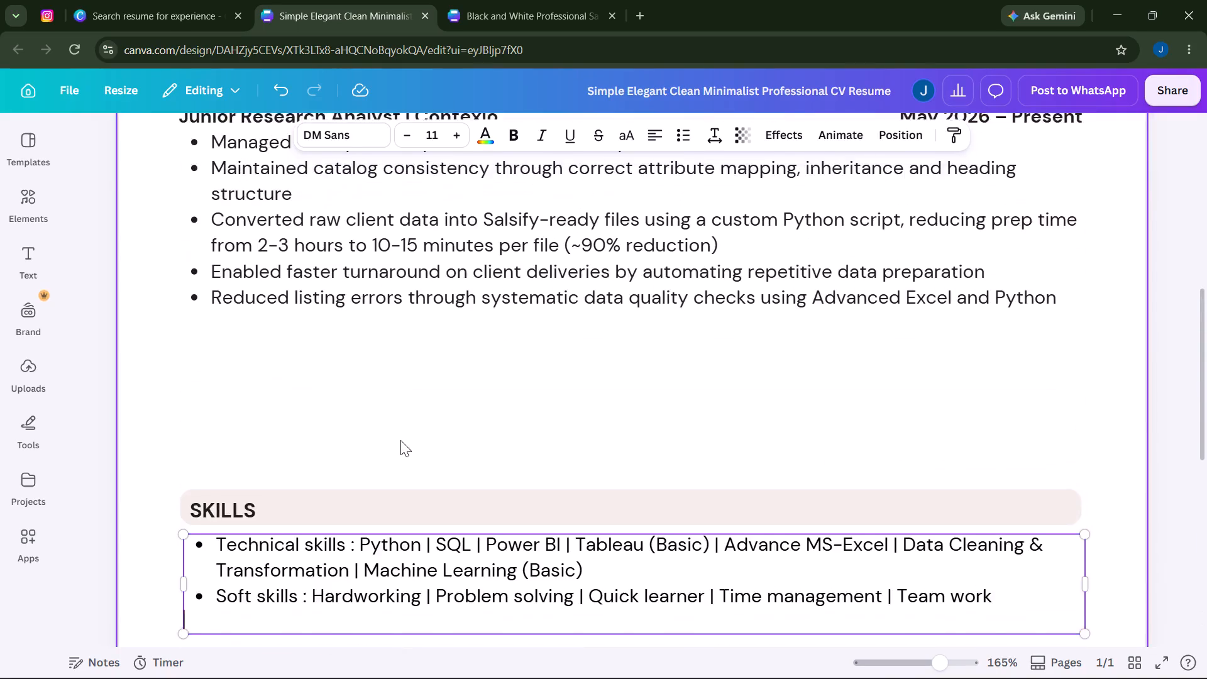
pyautogui.scroll(6, 400, 440)
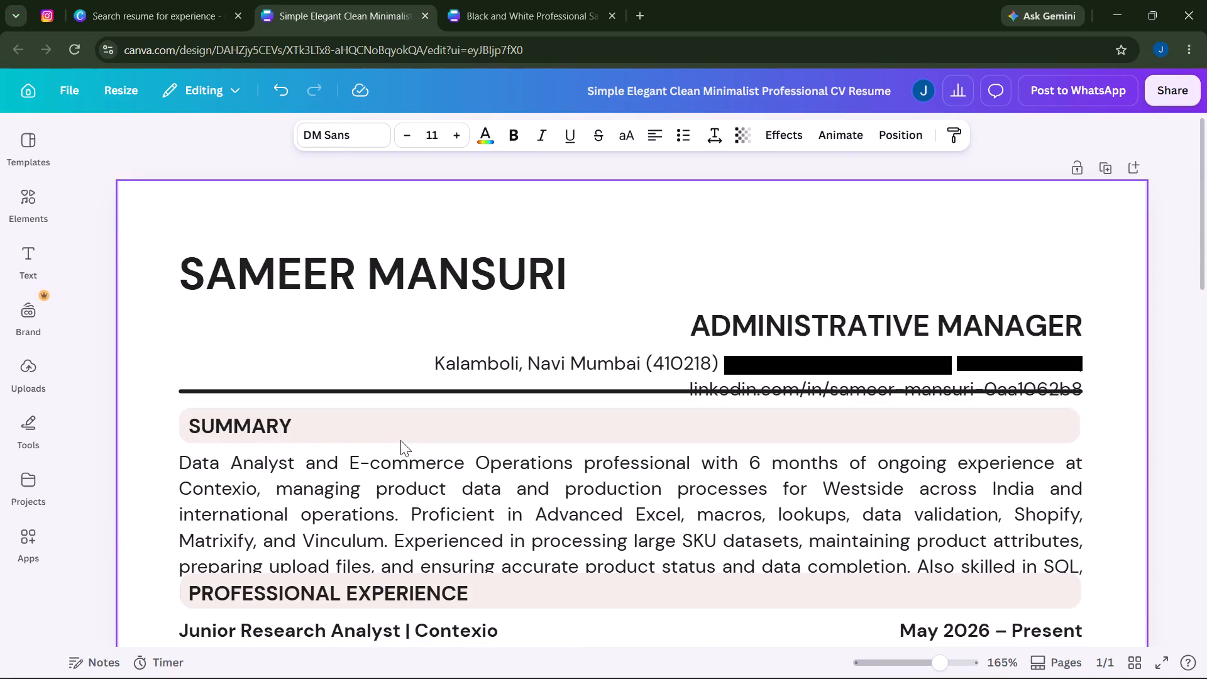
pyautogui.click(544, 0)
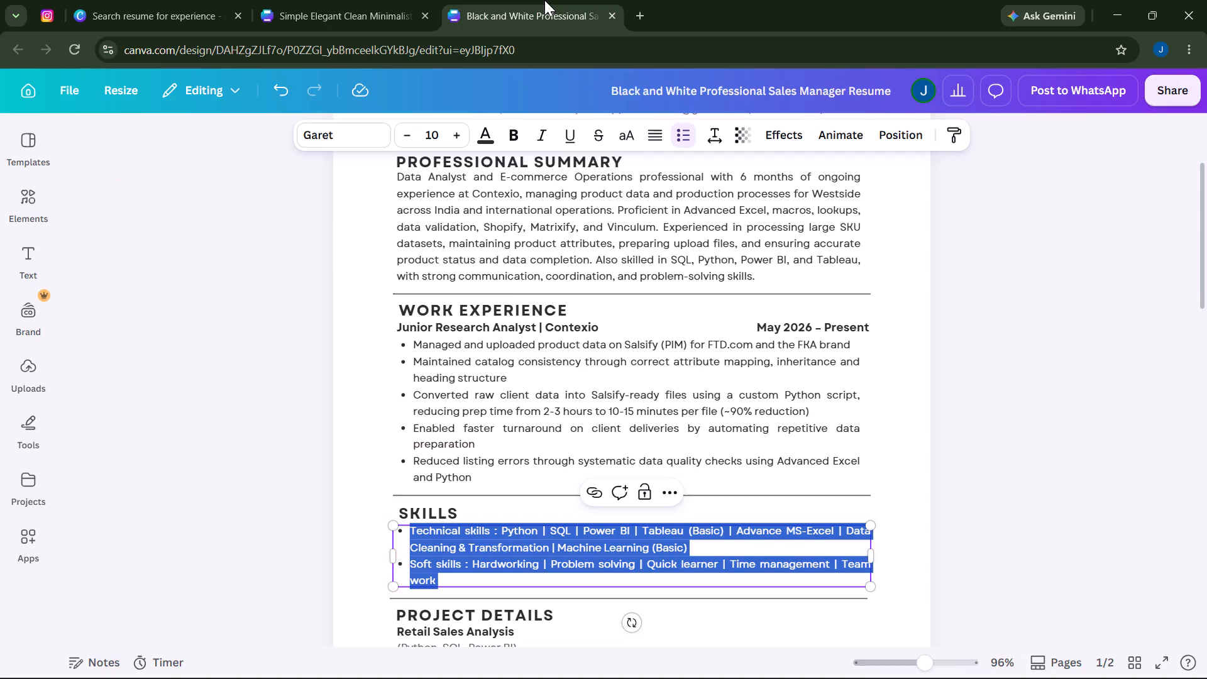
pyautogui.scroll(3, 577, 346)
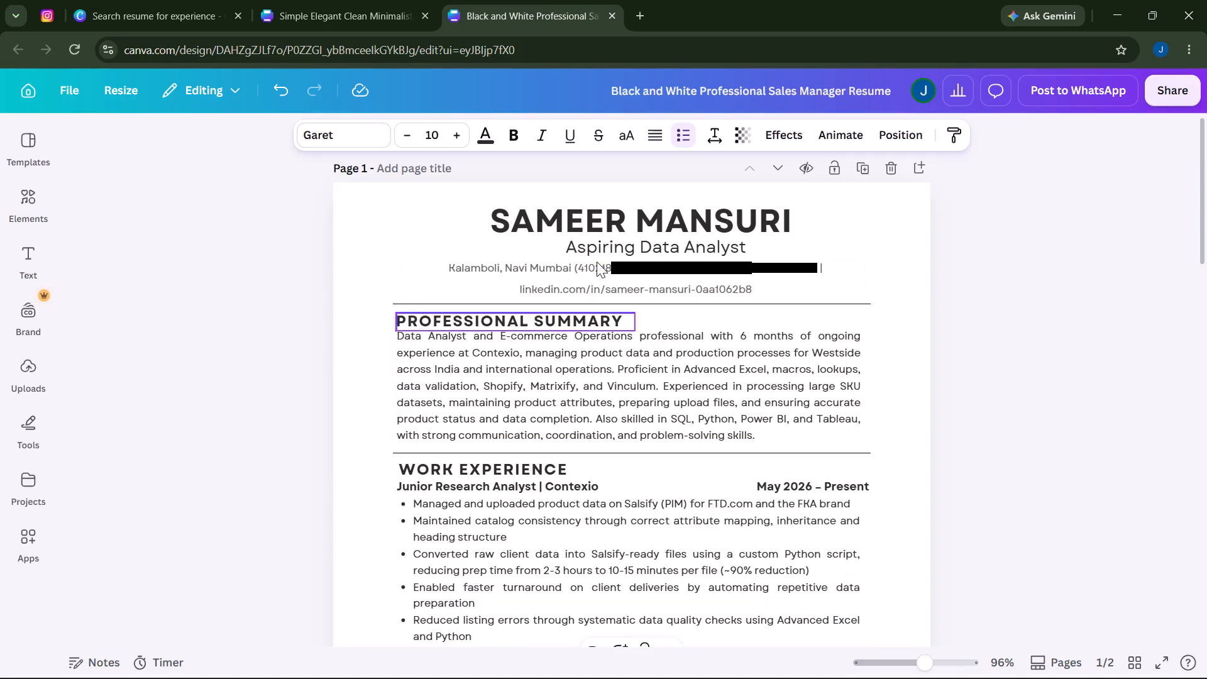
pyautogui.tripleClick(605, 243)
pyautogui.hotkey('ctrl', 'c')
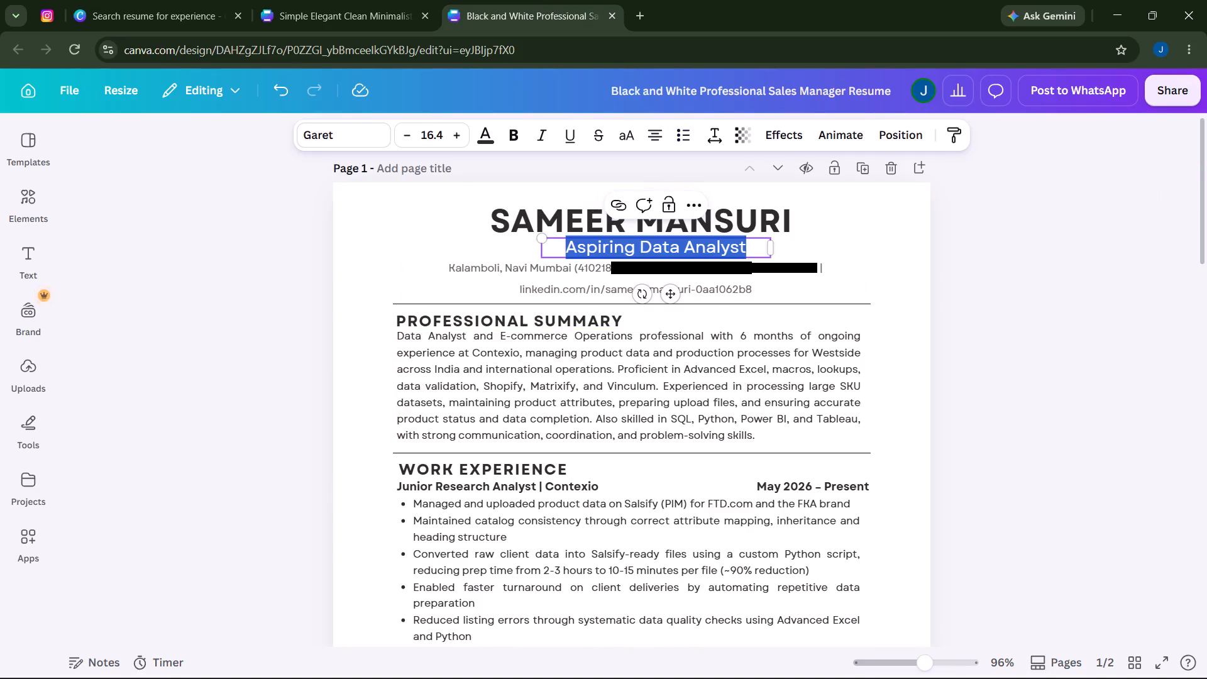
pyautogui.click(321, 0)
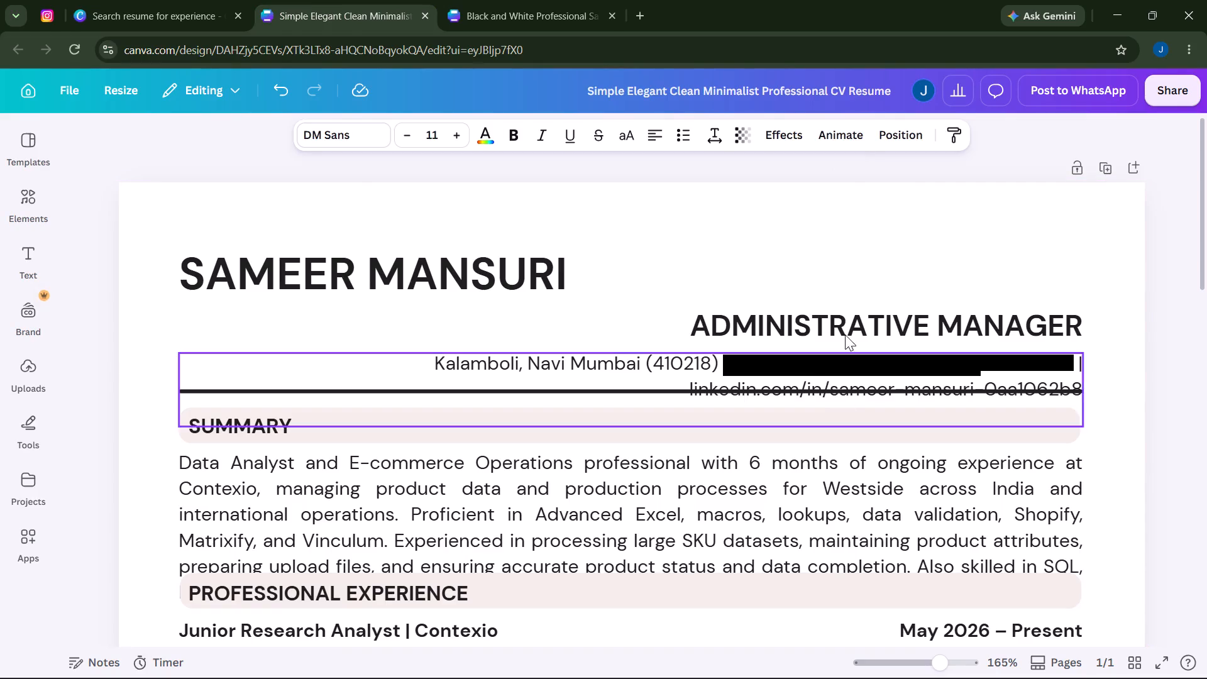
pyautogui.tripleClick(843, 322)
pyautogui.hotkey('ctrl', 'v')
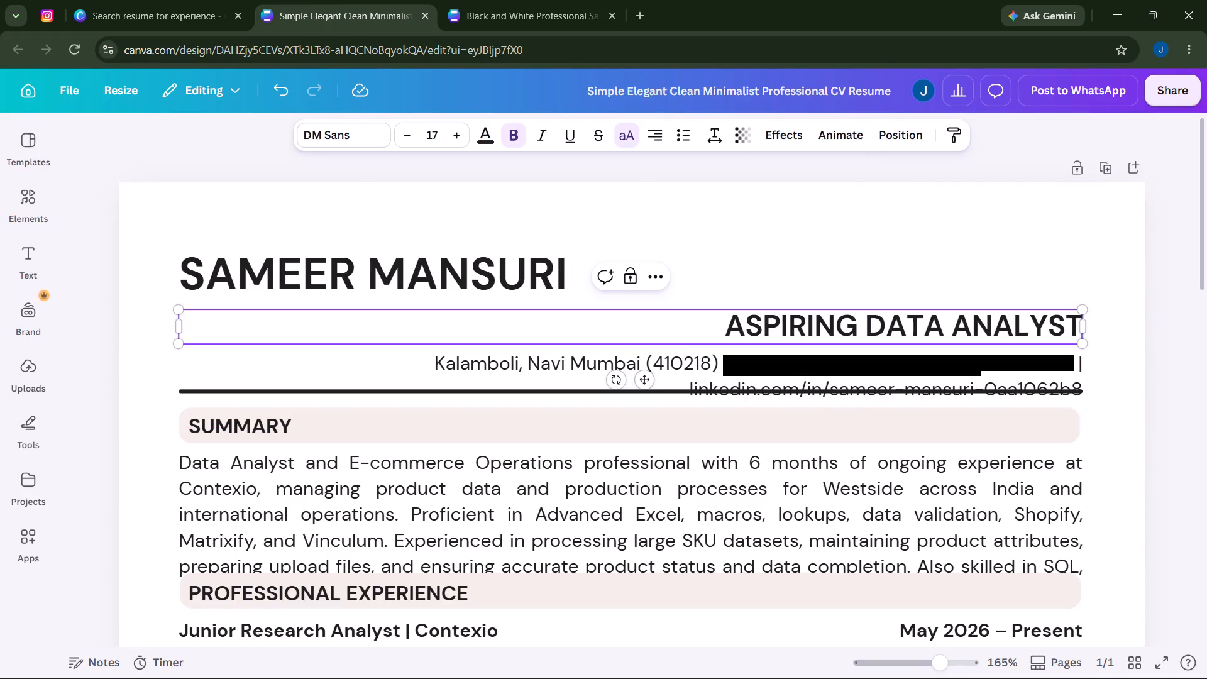
pyautogui.click(978, 237)
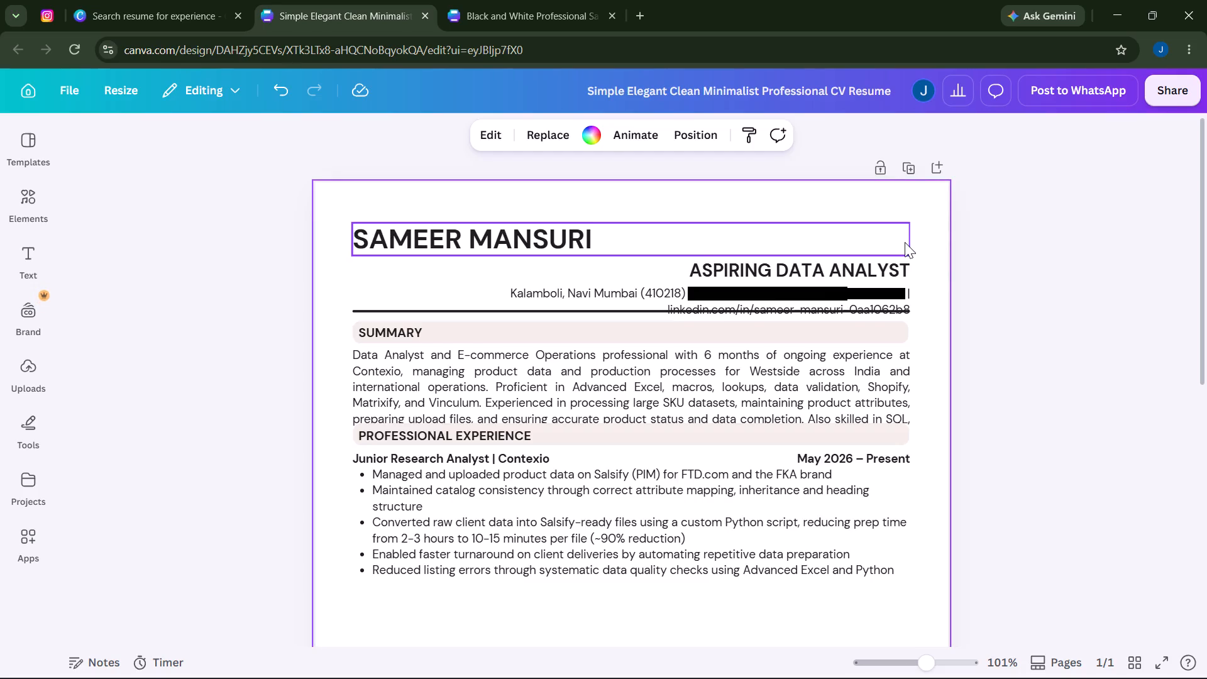
pyautogui.click(1004, 239)
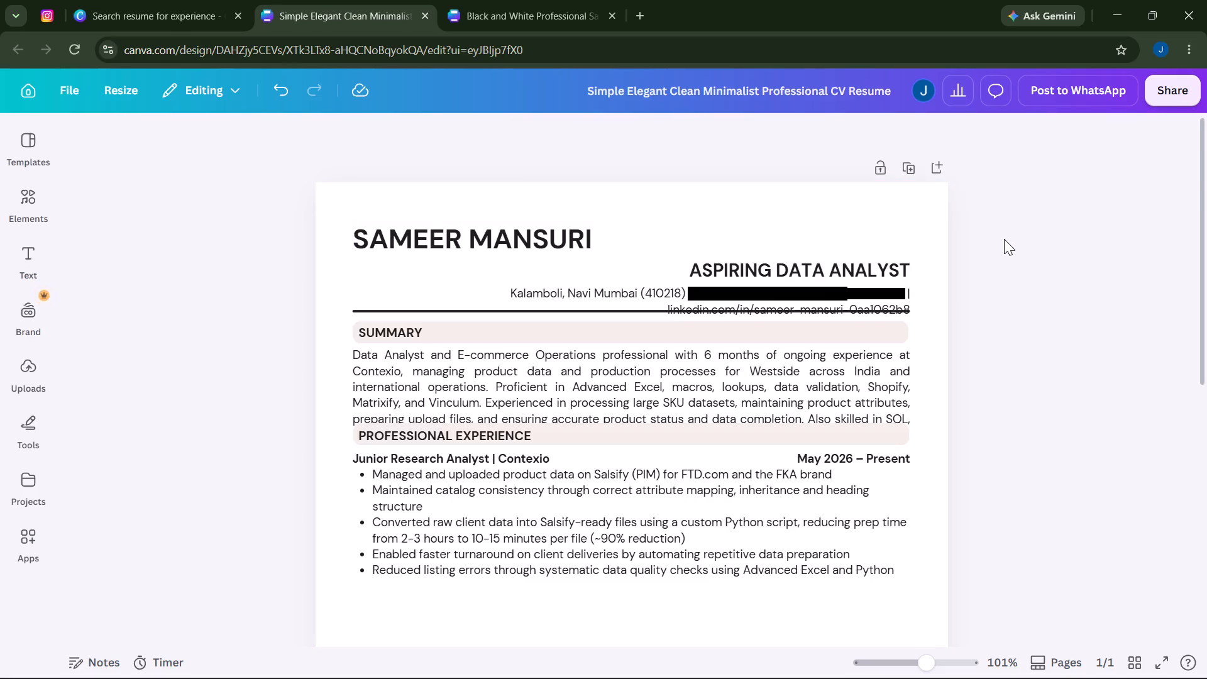